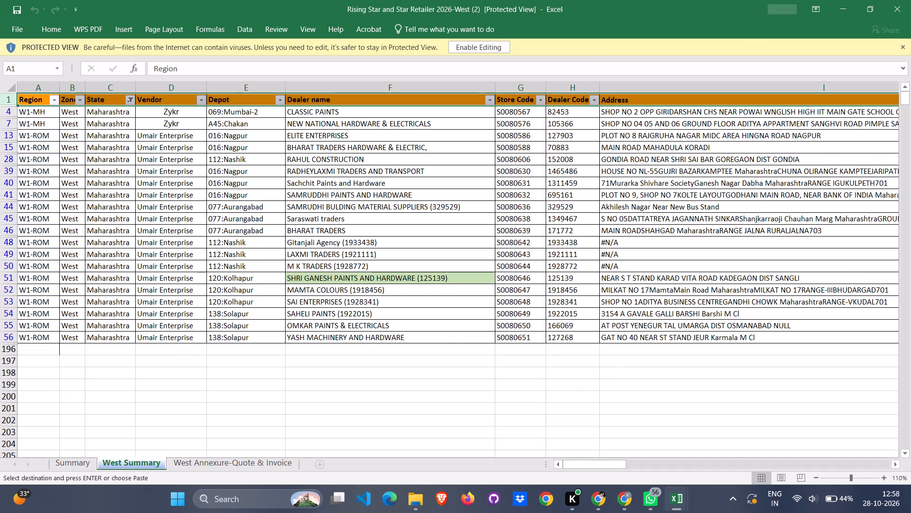
# Switch to the RAHUL CONSTRUCTION quotation workbook in Excel.
pyautogui.click(674, 440)
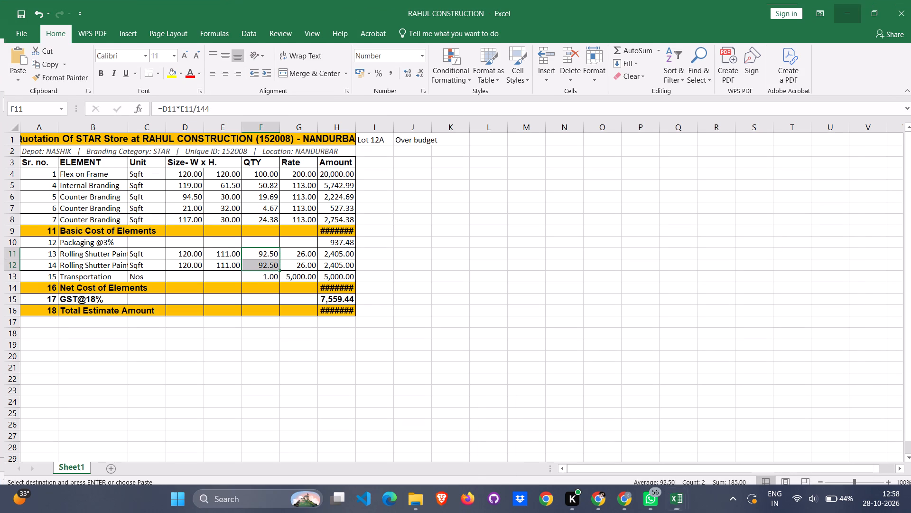
# Close the RAHUL CONSTRUCTION quotation workbook without saving its changes.
pyautogui.click(901, 5)
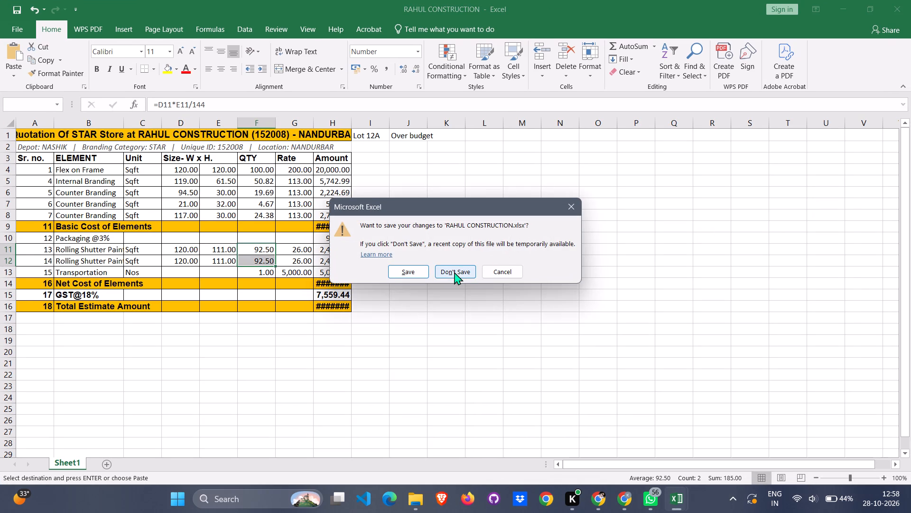
pyautogui.click(454, 272)
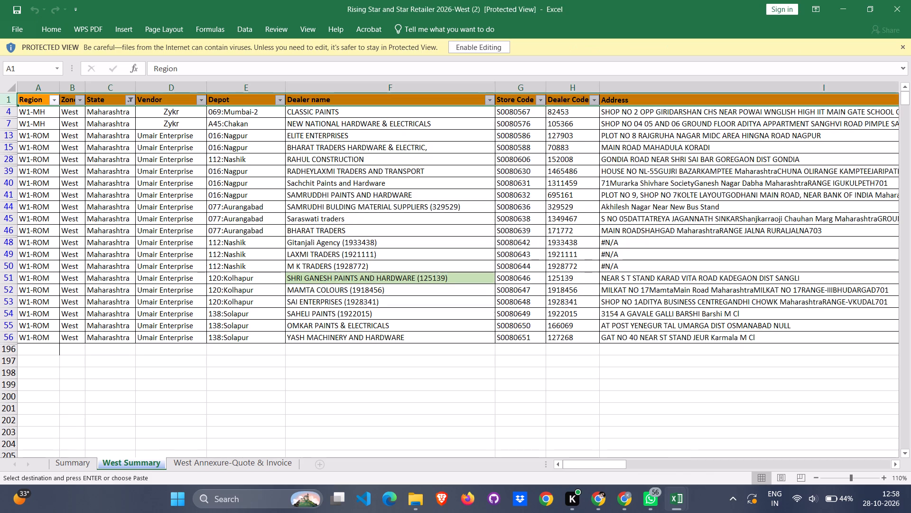
# Switch to the Rising Star and Star Retailer 2026-West (1) workbook and close it.
pyautogui.click(624, 434)
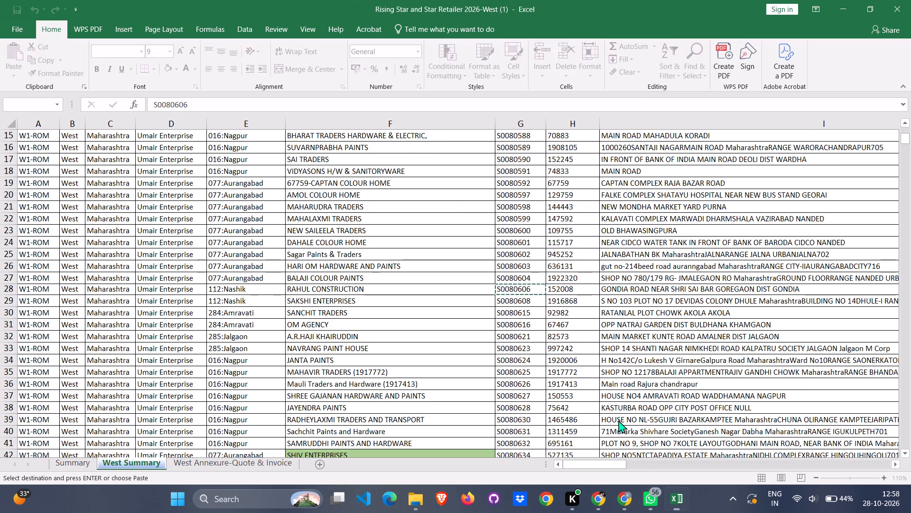
pyautogui.click(897, 0)
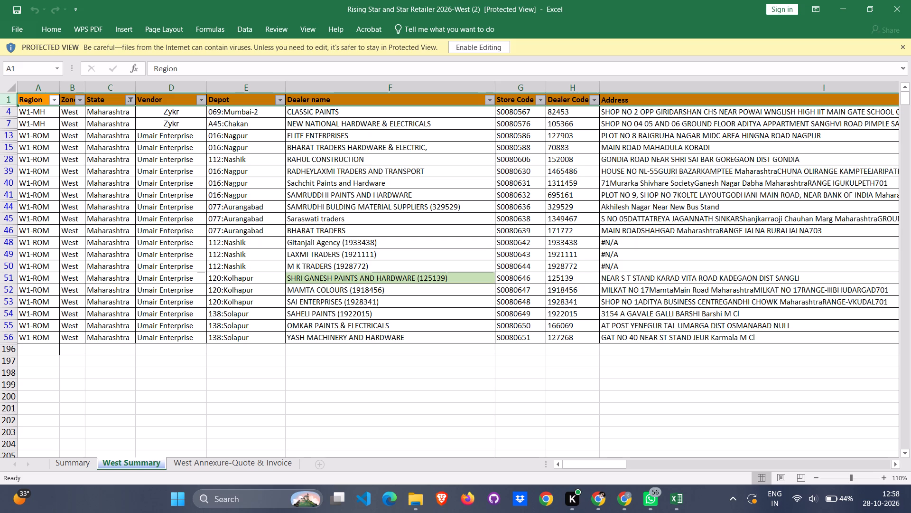
# Enable editing for the protected Rising Star and Star Retailer 2026-West (2) workbook.
pyautogui.click(483, 43)
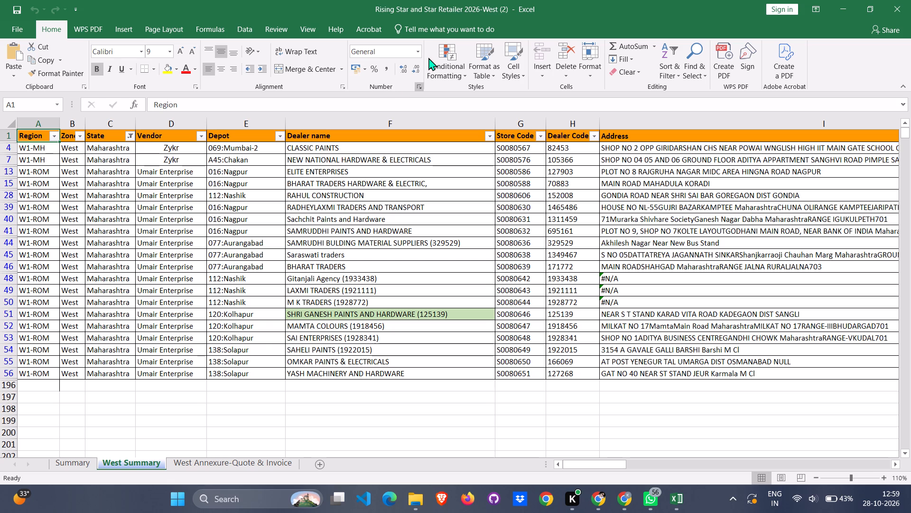
# Open a new blank Excel workbook and minimize it to return to the West (2) retailer workbook.
pyautogui.click(259, 501)
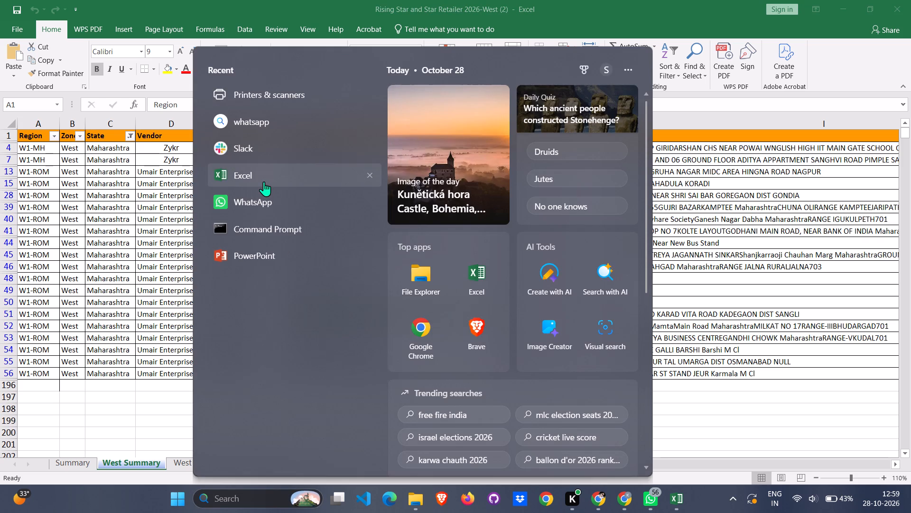
pyautogui.click(264, 181)
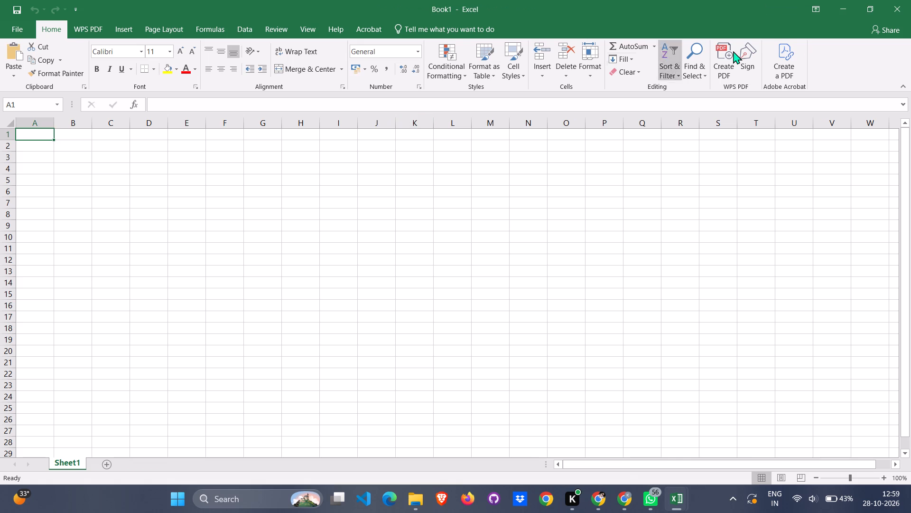
pyautogui.click(846, 10)
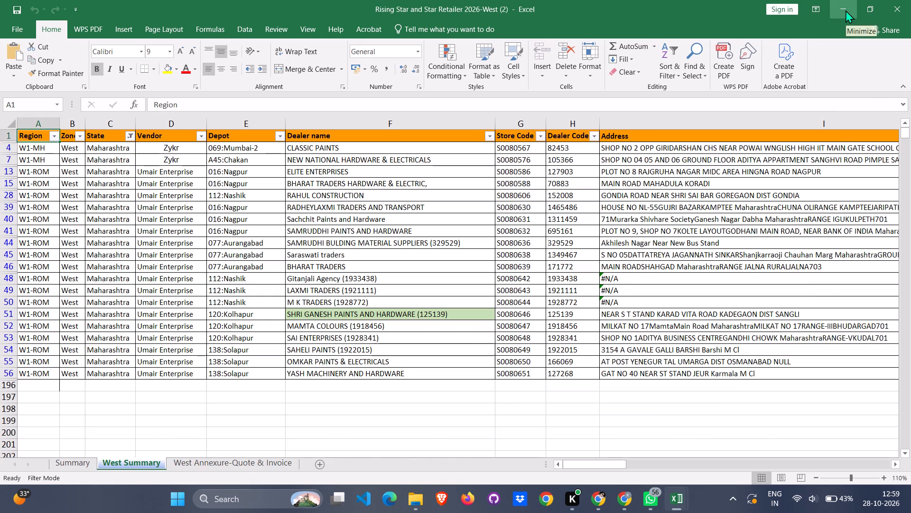
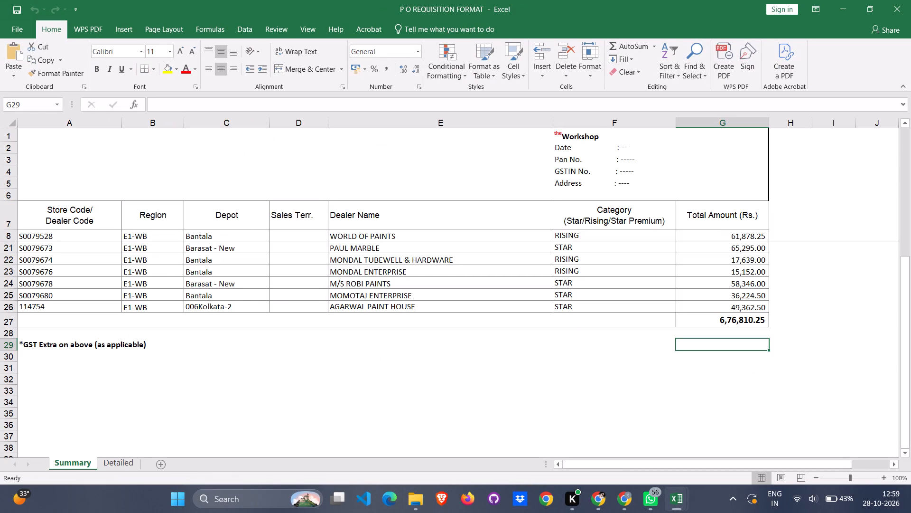
# Clear the old dealer entries in A8:G26 of the P O REQUISITION FORMAT Summary sheet, from Store Code through Total Amount.
pyautogui.click(59, 236)
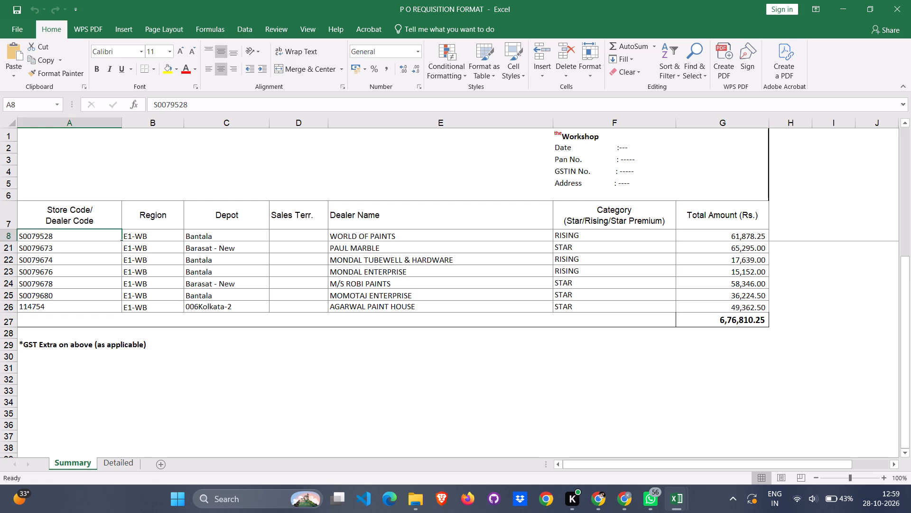
pyautogui.hotkey('shift', 'Right')
pyautogui.hotkey('shift', 'Right')
pyautogui.hotkey('shift', 'Right')
pyautogui.hotkey('shift', 'Right')
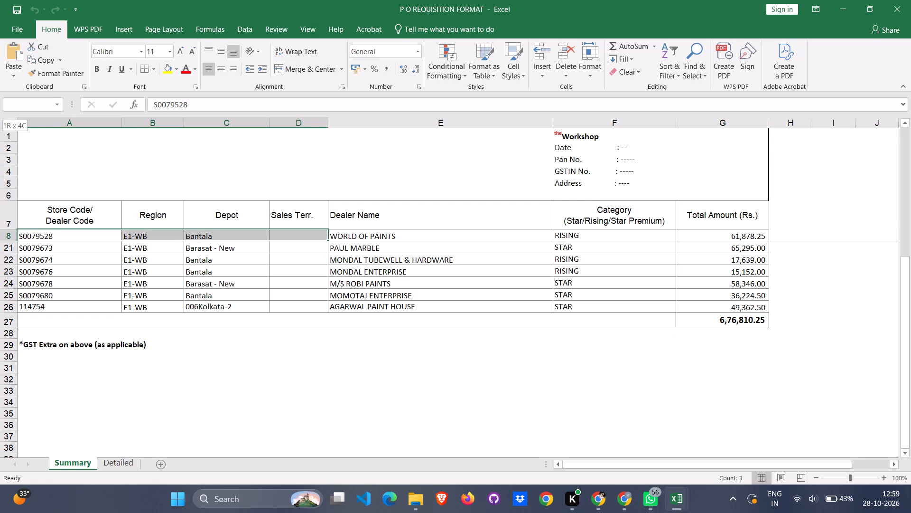
pyautogui.hotkey('shift', 'Right')
pyautogui.hotkey('shift', 'Right')
pyautogui.hotkey('shift', 'Down')
pyautogui.hotkey('shift', 'Down')
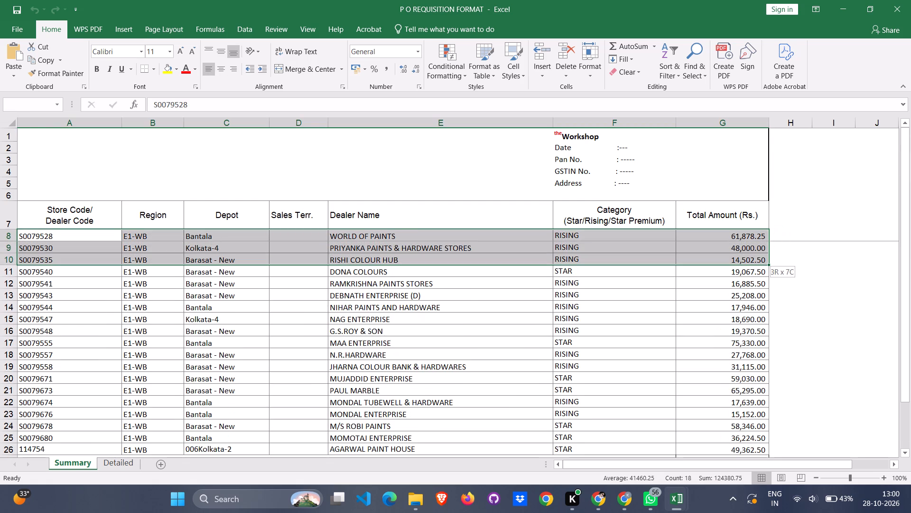
pyautogui.hotkey('shift', 'Down')
pyautogui.hotkey('shift', 'Down')
pyautogui.hotkey('shift', 'Down')
pyautogui.hotkey('shift', 'Down')
pyautogui.hotkey('shift', 'Down')
pyautogui.hotkey('shift', 'Down')
pyautogui.hotkey('shift', 'Down')
pyautogui.hotkey('shift', 'Down')
pyautogui.hotkey('shift', 'Down')
pyautogui.hotkey('shift', 'Down')
pyautogui.hotkey('shift', 'Down')
pyautogui.hotkey('shift', 'Down')
pyautogui.hotkey('shift', 'Down')
pyautogui.hotkey('shift', 'Down')
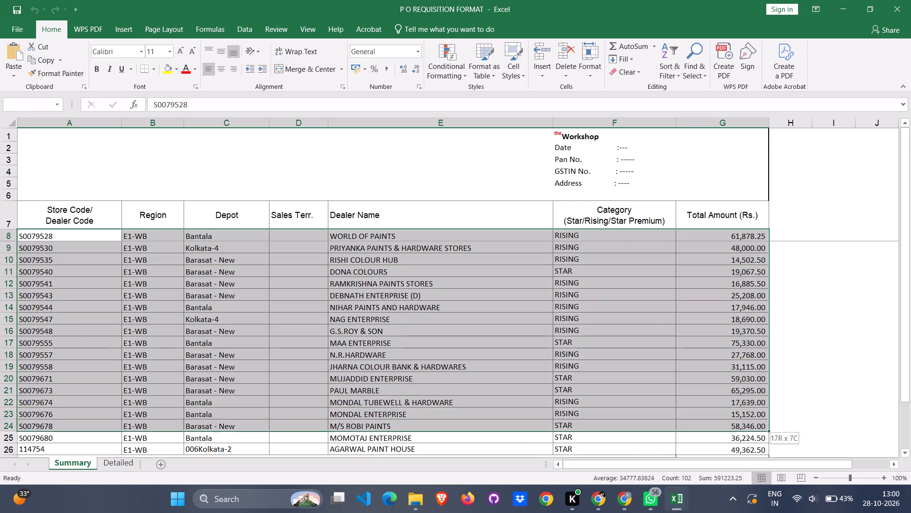
pyautogui.hotkey('shift', 'Down')
pyautogui.hotkey('shift', 'Down')
pyautogui.hotkey('shift', 'Down')
pyautogui.hotkey('shift', 'Down')
pyautogui.hotkey('shift', 'Up')
pyautogui.hotkey('shift', 'Up')
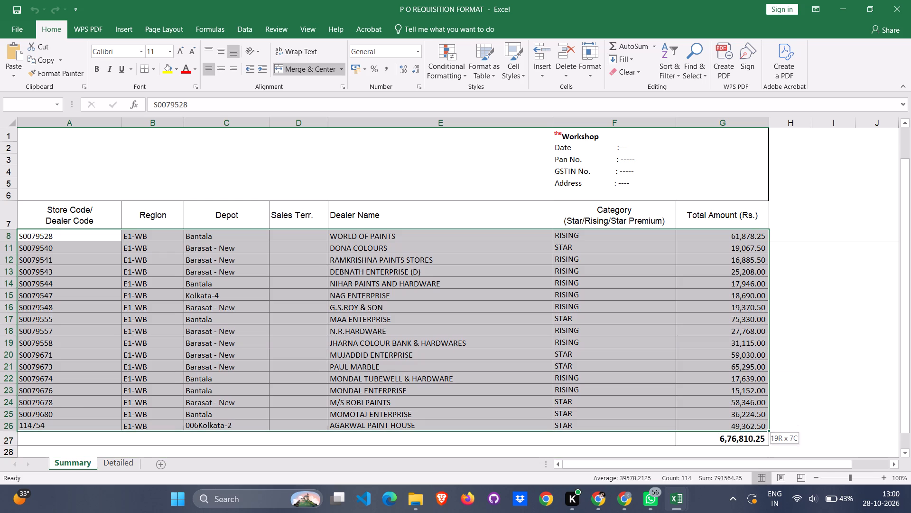
pyautogui.press('Delete')
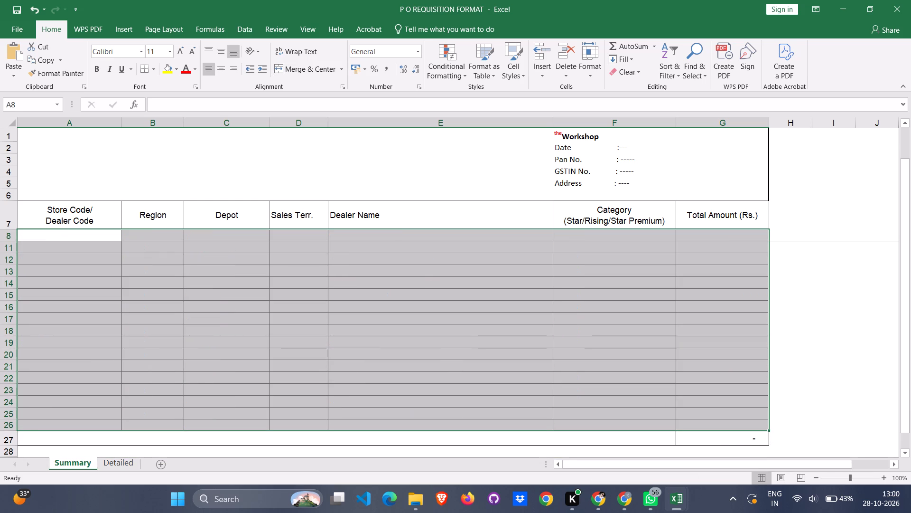
# Count through the emptied dealer rows from row 8 down to the total row to check the available space.
pyautogui.scroll(18, 270, 311)
pyautogui.moveTo(276, 311); pyautogui.dragTo(276, 321)
pyautogui.scroll(1, 383, 314)
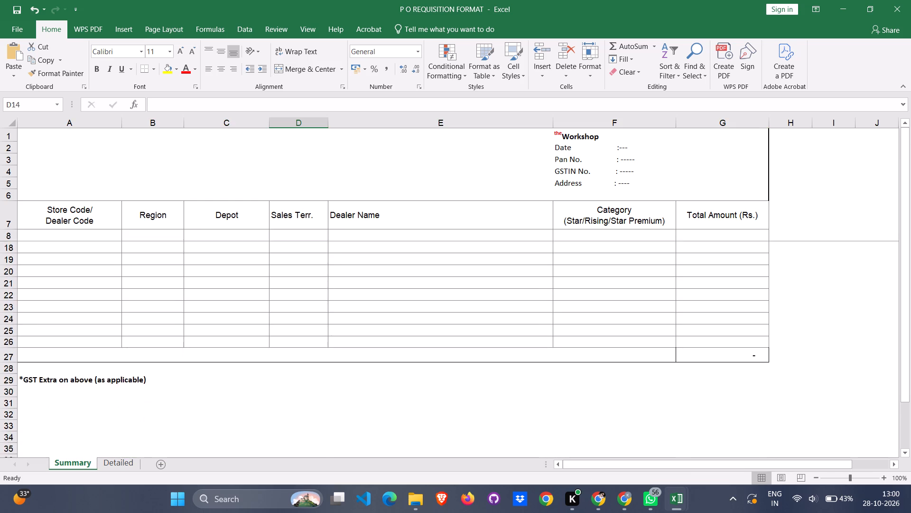
pyautogui.scroll(1, 383, 314)
pyautogui.click(86, 236)
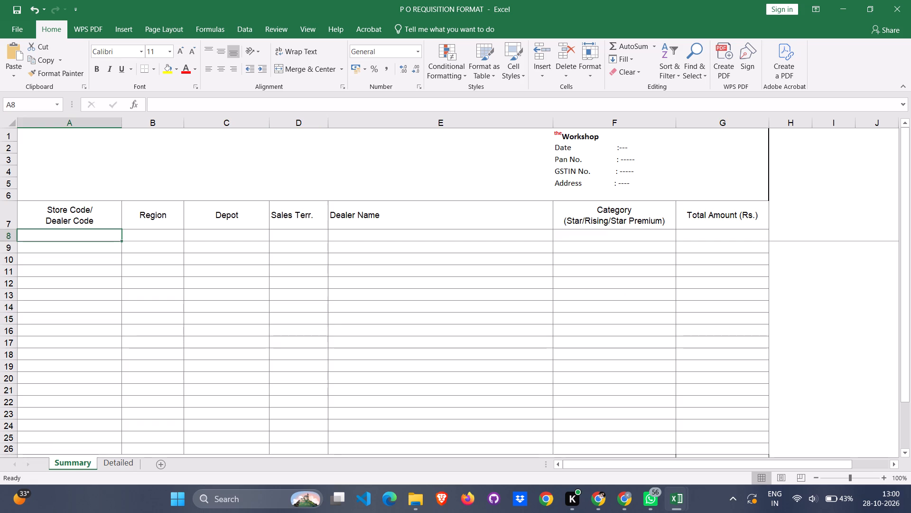
pyautogui.press('Down')
pyautogui.press('Down')
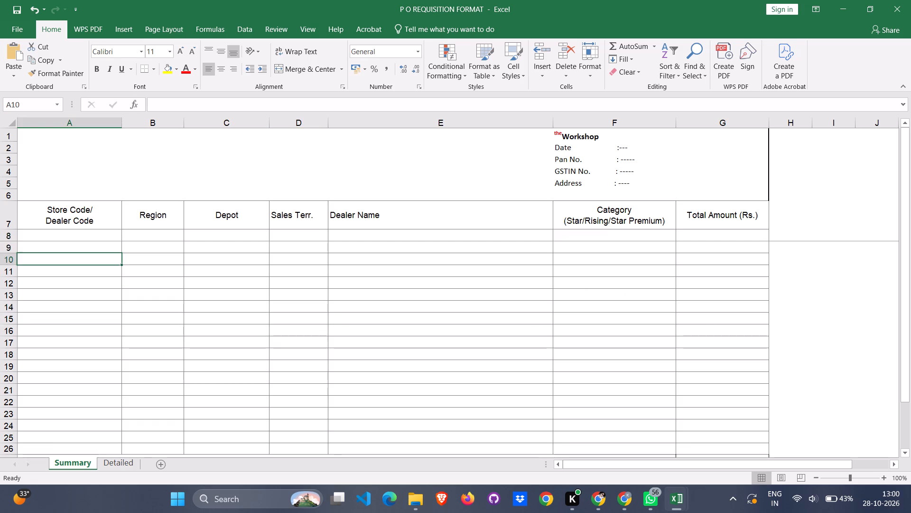
pyautogui.press('Down')
pyautogui.press('Down')
pyautogui.press('Down')
pyautogui.press('Down')
pyautogui.press('Down')
pyautogui.press('Down')
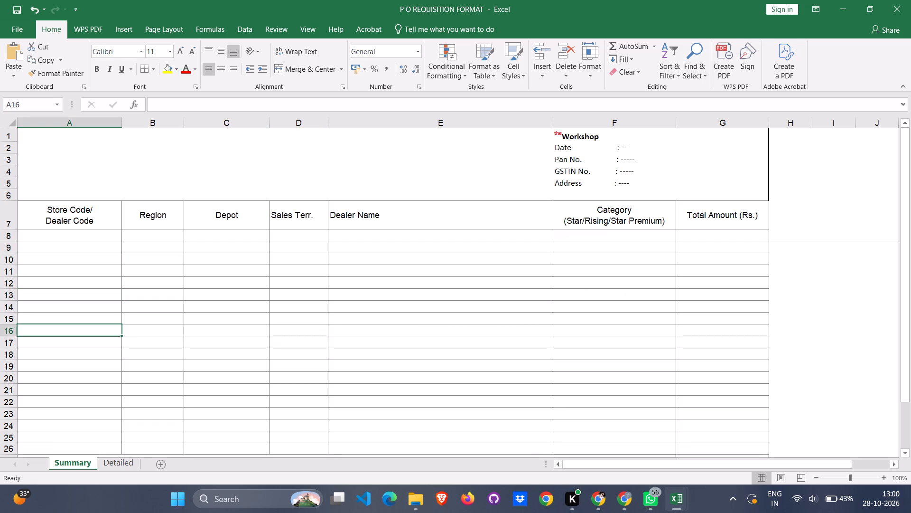
pyautogui.press('Down')
pyautogui.press('Down')
pyautogui.press('Down')
pyautogui.press('Down')
pyautogui.press('Down')
pyautogui.press('Down')
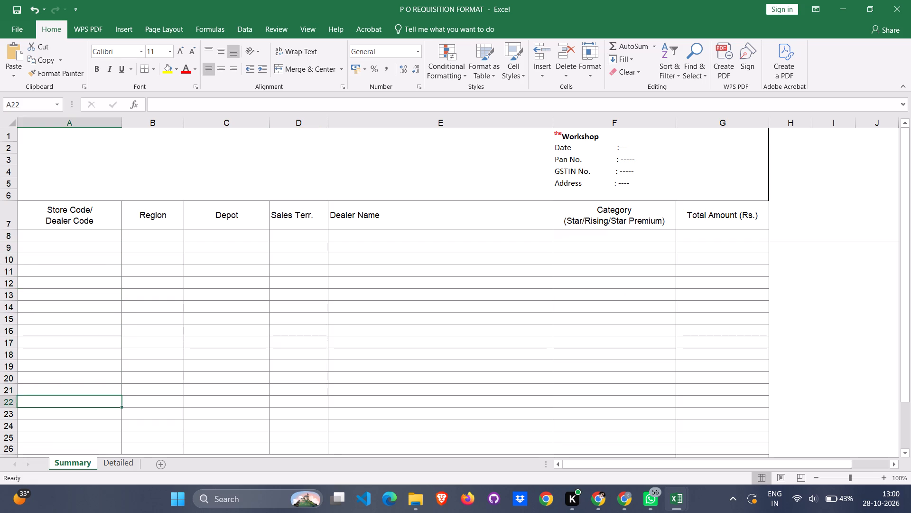
pyautogui.press('Down')
pyautogui.press('Down')
pyautogui.press('Down')
pyautogui.press('Down')
pyautogui.press('Down')
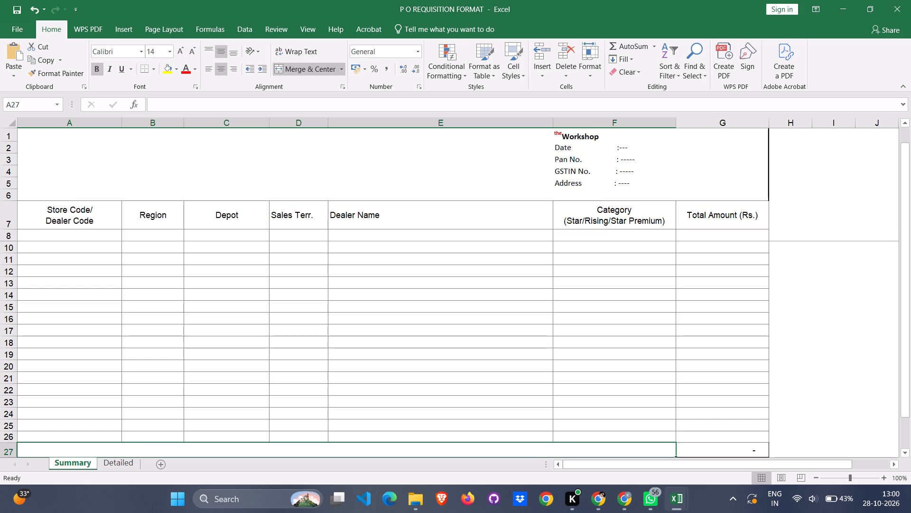
pyautogui.scroll(-2, 86, 236)
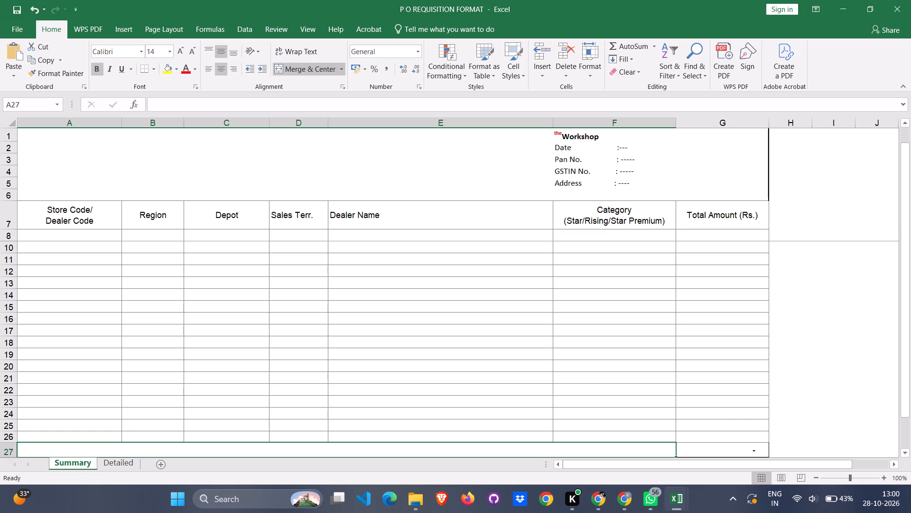
pyautogui.scroll(-2, 271, 348)
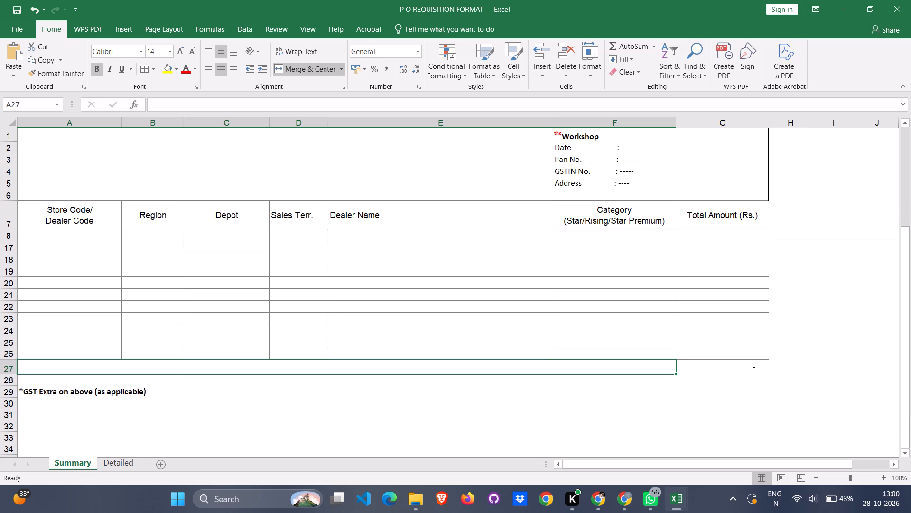
pyautogui.press('Up')
pyautogui.press('Up')
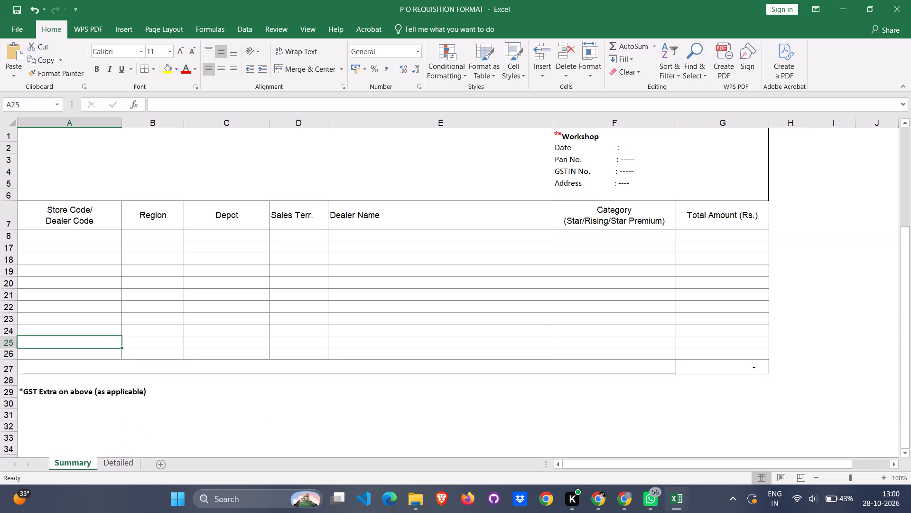
# Insert three entire blank rows in the dealer table, one each at rows 24, 22 and 20, and return to cell A8.
pyautogui.rightClick(73, 325)
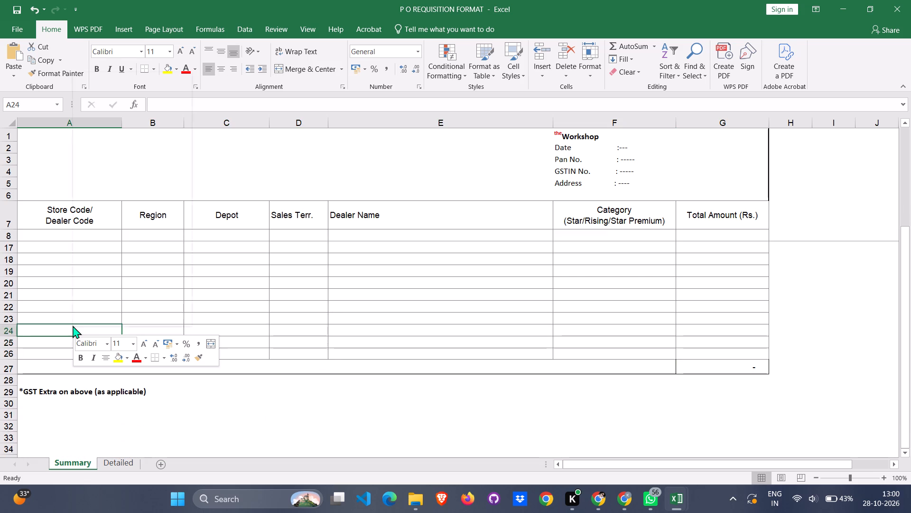
pyautogui.click(155, 169)
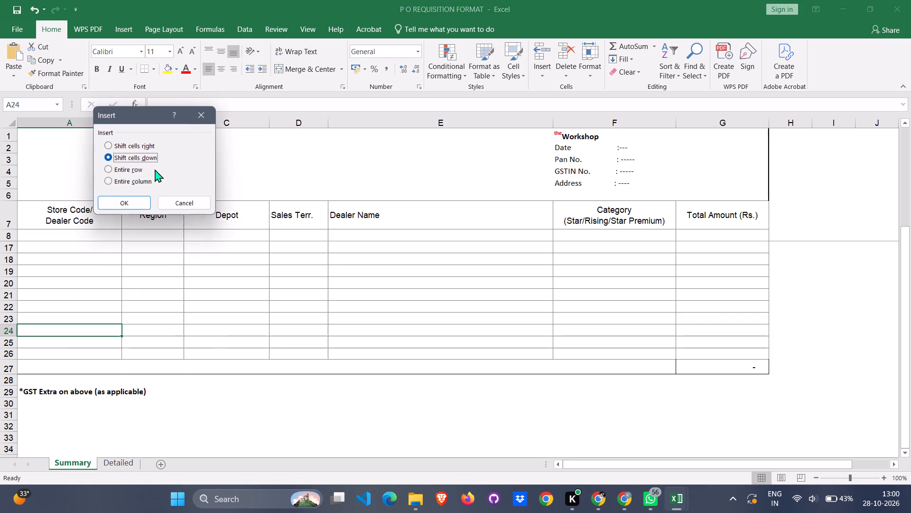
pyautogui.click(133, 168)
pyautogui.click(132, 205)
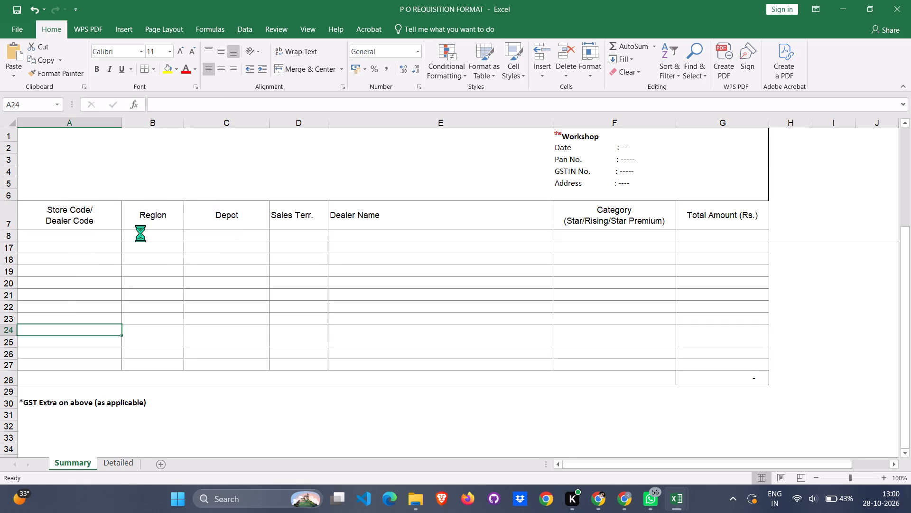
pyautogui.rightClick(136, 301)
pyautogui.click(182, 147)
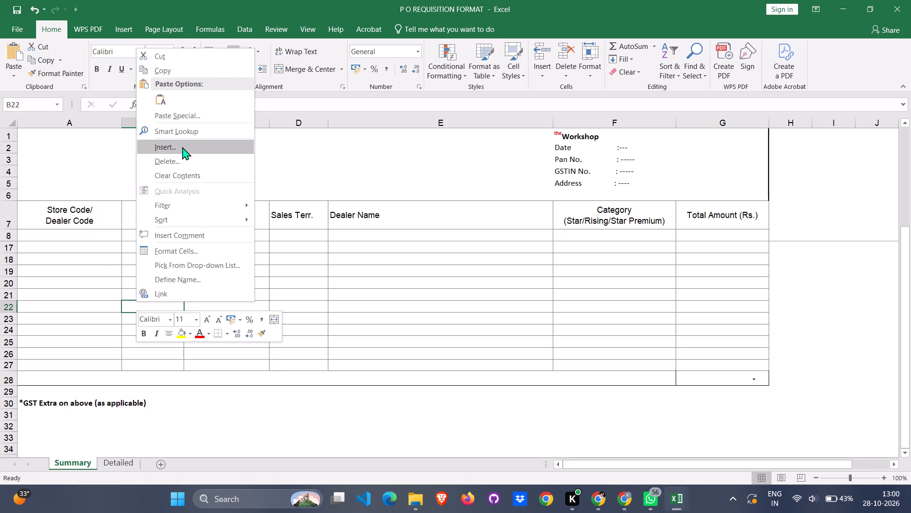
pyautogui.click(155, 148)
pyautogui.click(165, 184)
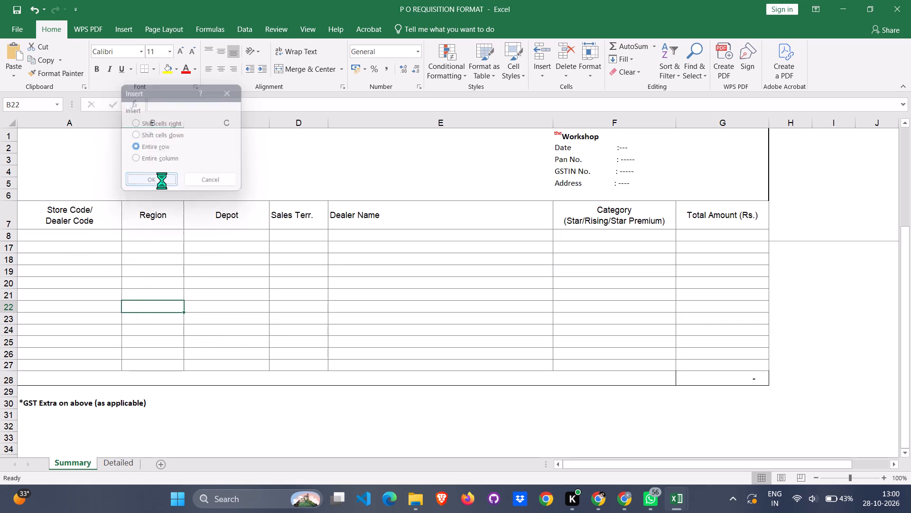
pyautogui.rightClick(207, 281)
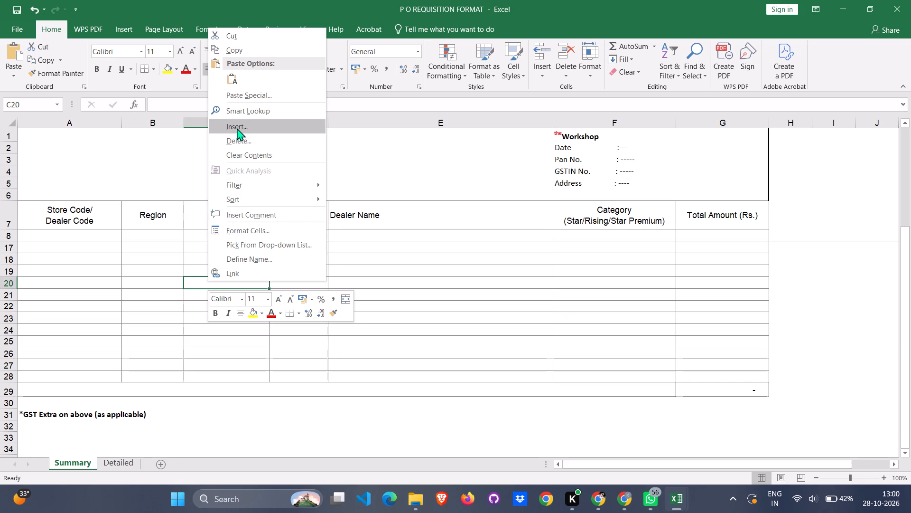
pyautogui.click(237, 128)
pyautogui.click(200, 128)
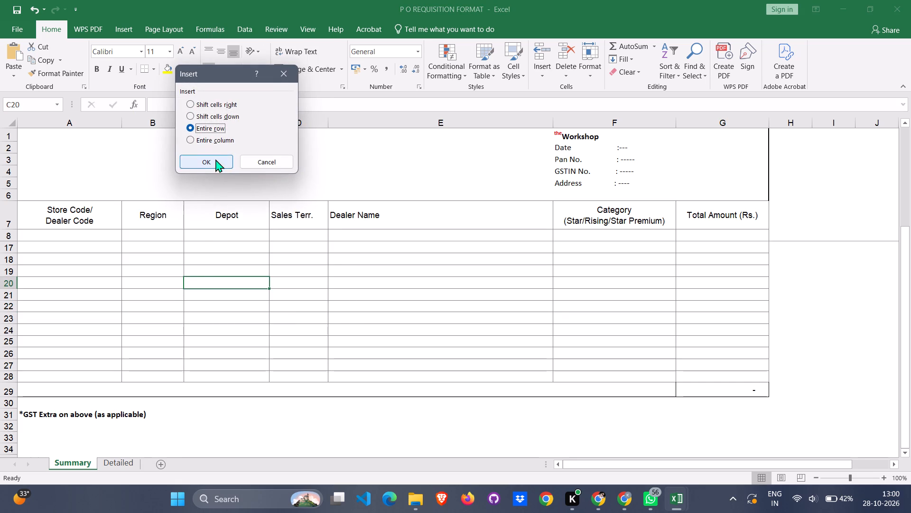
pyautogui.click(215, 159)
pyautogui.scroll(8, 256, 314)
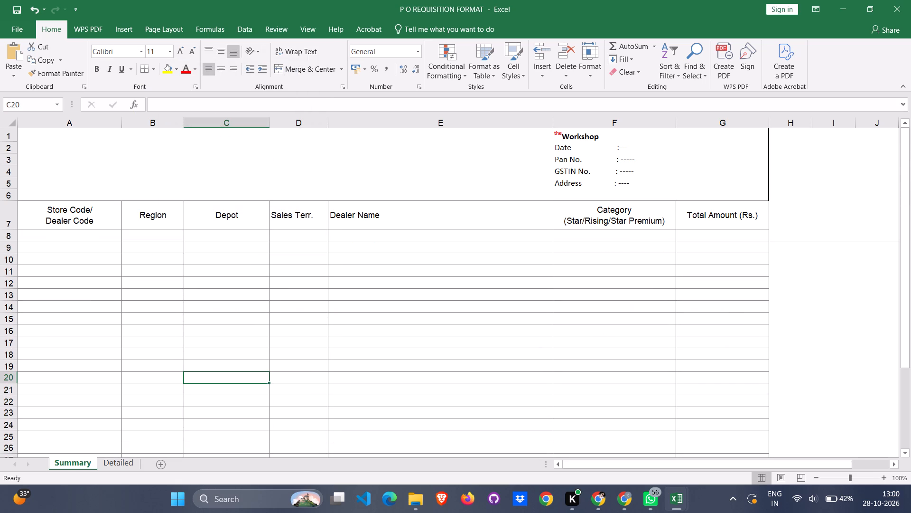
pyautogui.click(86, 235)
# Copy the filtered Store Code column from the West (2) workbook's West Summary sheet into column A of Book1.
pyautogui.hscroll(2, 265, 288)
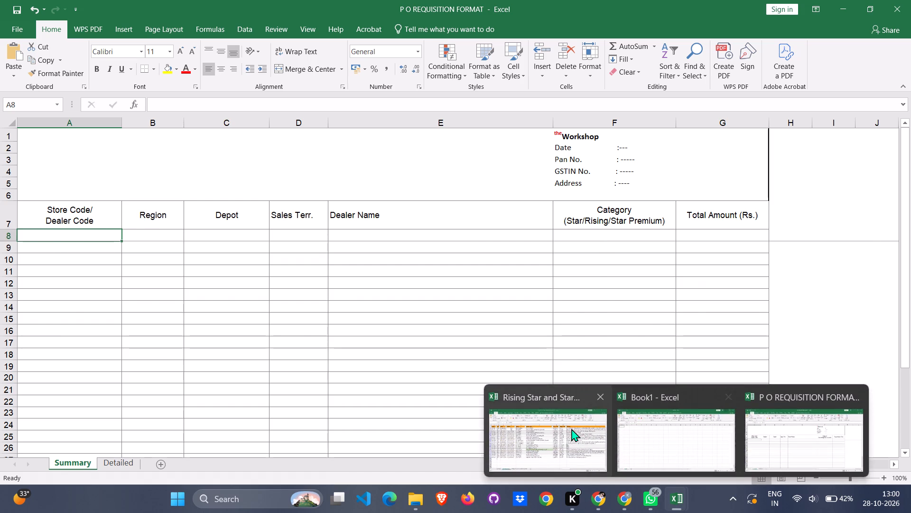
pyautogui.click(571, 428)
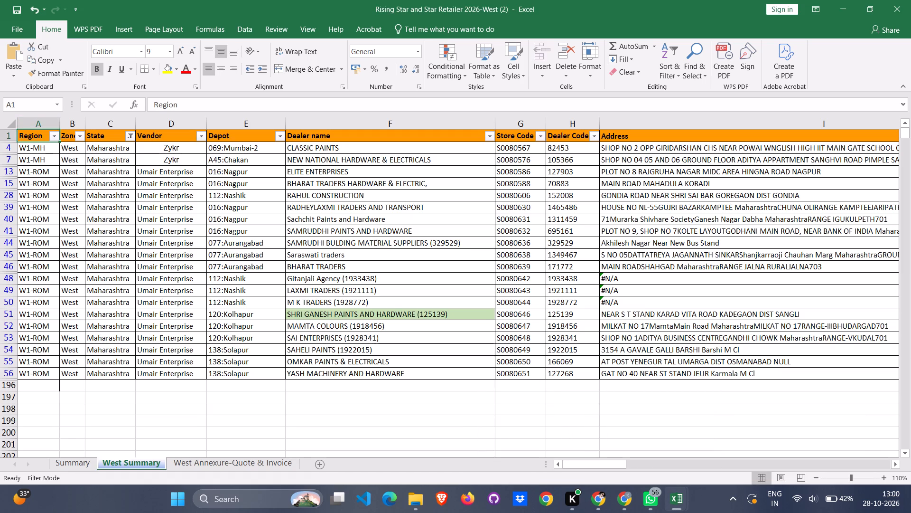
pyautogui.click(506, 122)
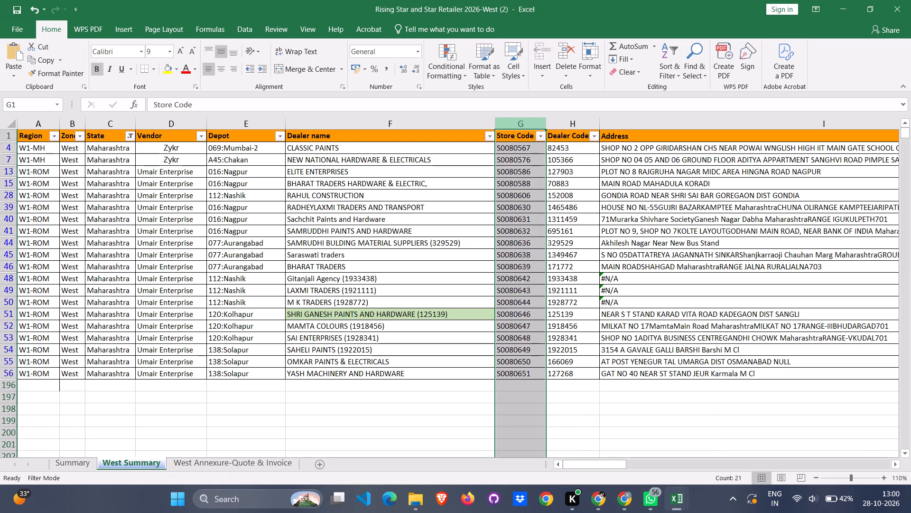
pyautogui.hotkey('ctrl', 'c')
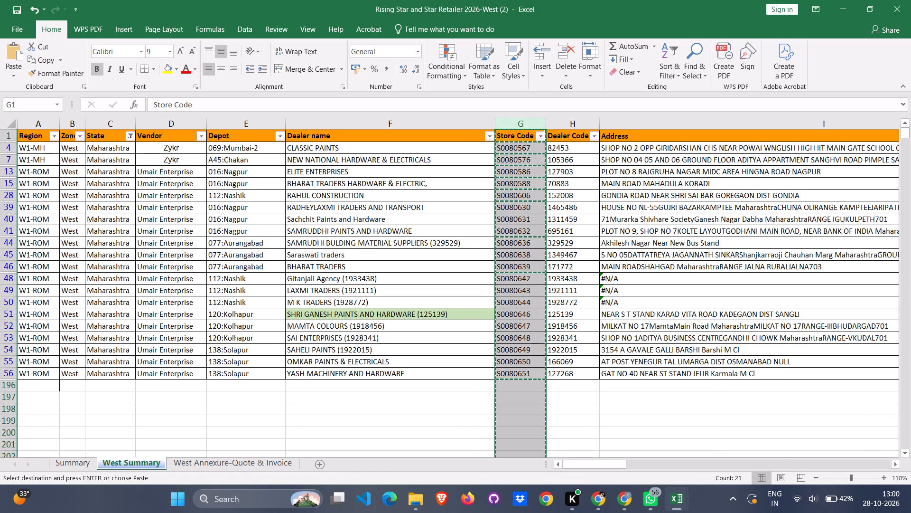
pyautogui.click(665, 426)
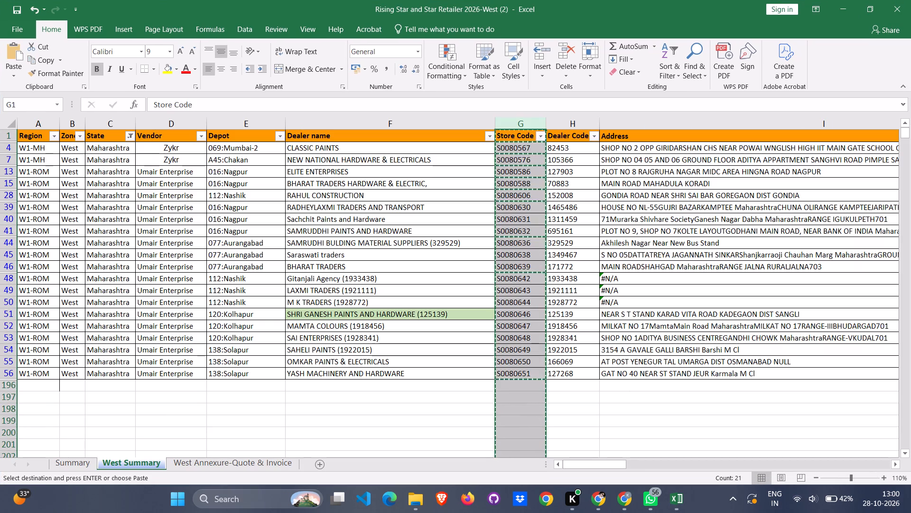
pyautogui.click(664, 428)
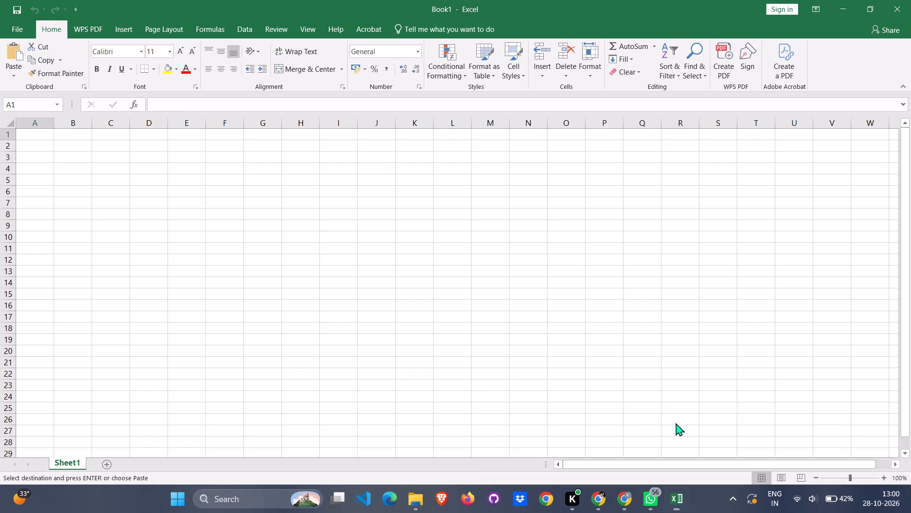
pyautogui.hotkey('ctrl', 'v')
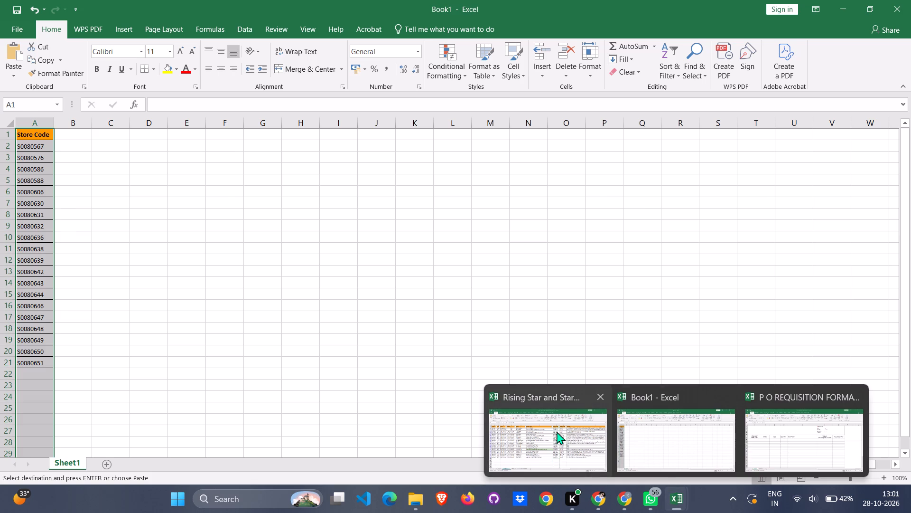
# Copy the filtered Region column from the West (2) workbook's West Summary sheet into column B of Book1.
pyautogui.click(557, 431)
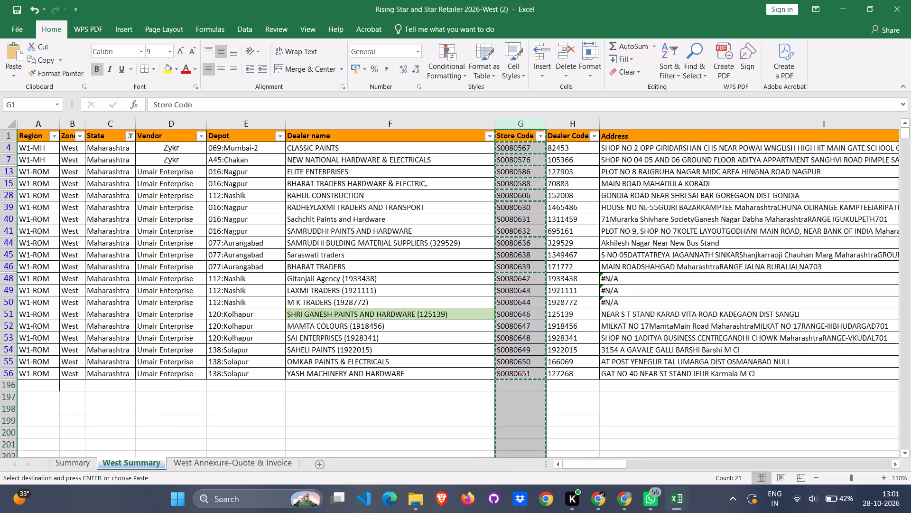
pyautogui.click(39, 123)
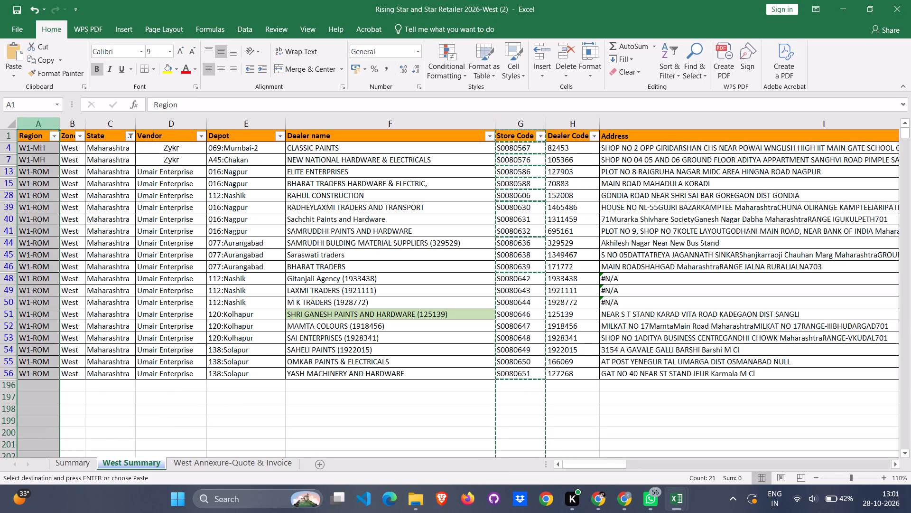
pyautogui.hotkey('ctrl', 'c')
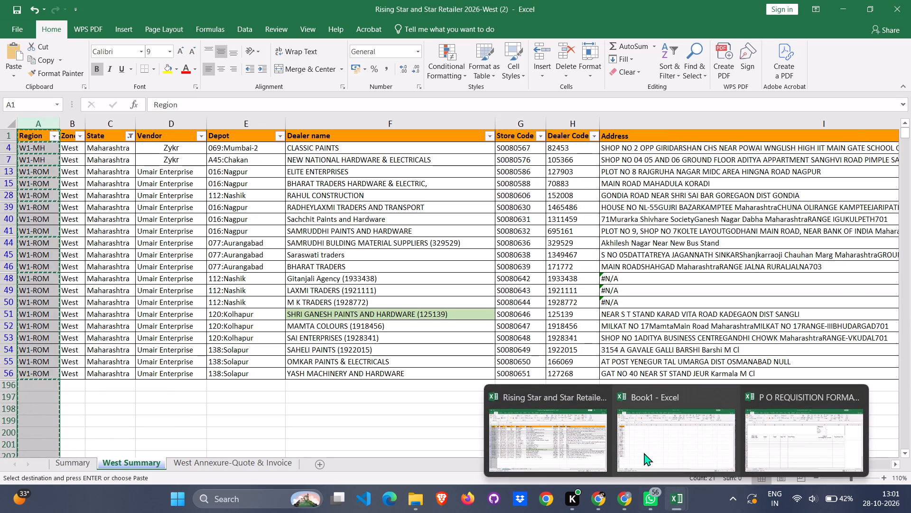
pyautogui.click(644, 446)
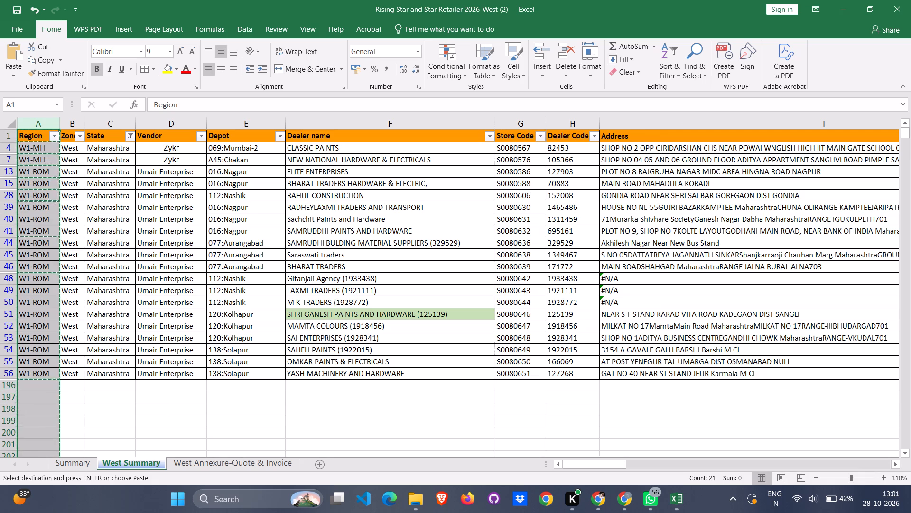
pyautogui.click(651, 438)
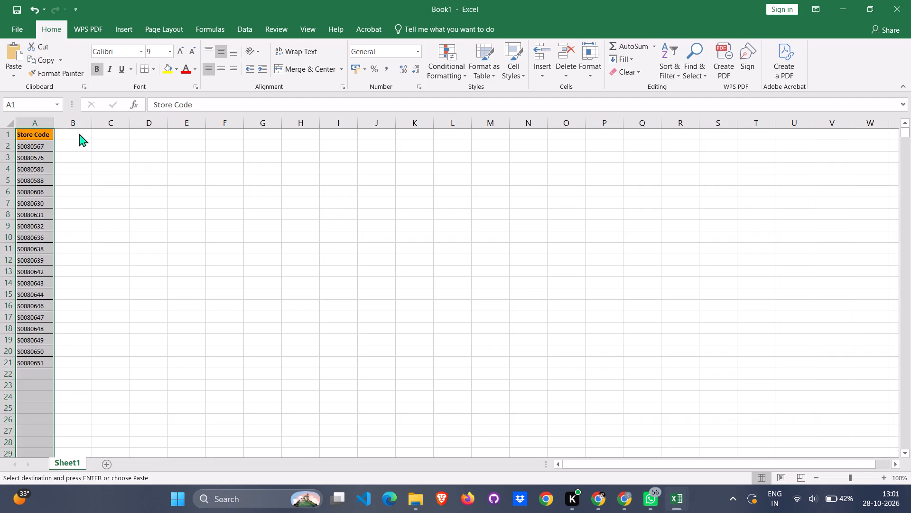
pyautogui.click(79, 133)
pyautogui.hotkey('ctrl', 'v')
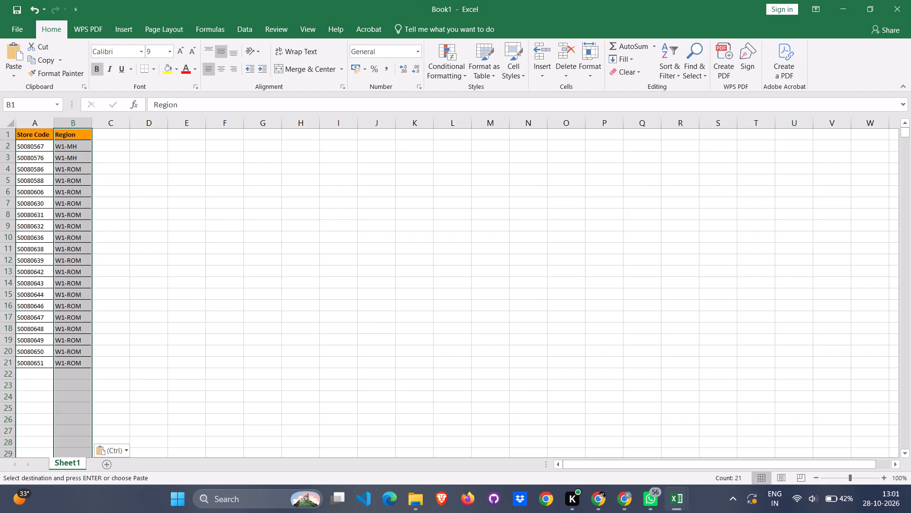
# Copy the filtered Depot column from the West Summary sheet into column C of Book1.
pyautogui.click(564, 445)
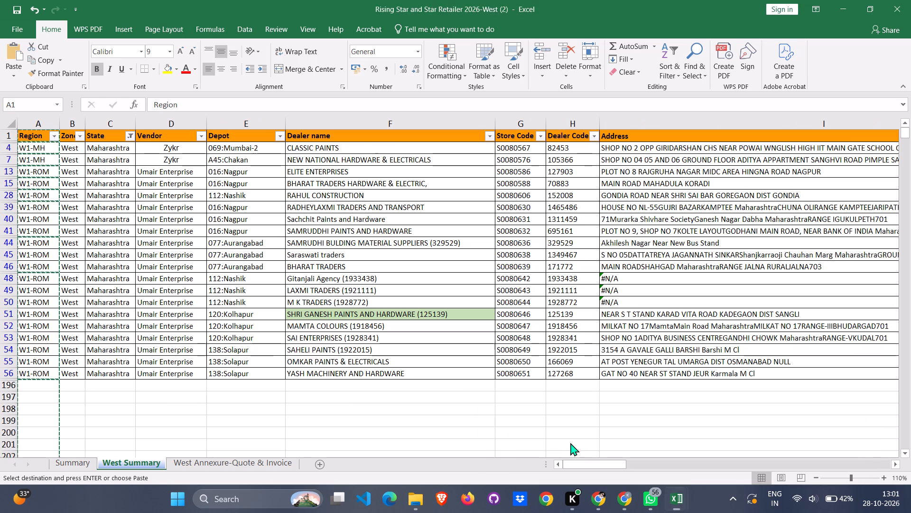
pyautogui.click(228, 121)
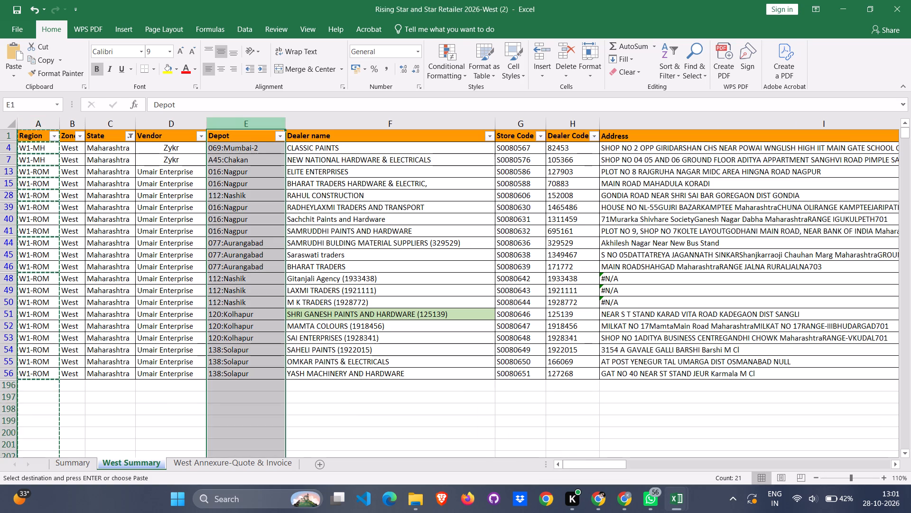
pyautogui.hotkey('ctrl', 'c')
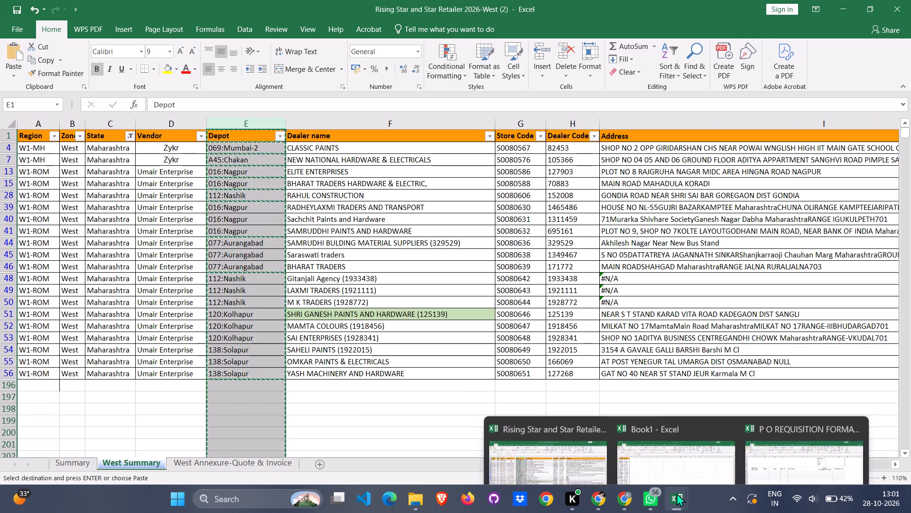
pyautogui.click(660, 430)
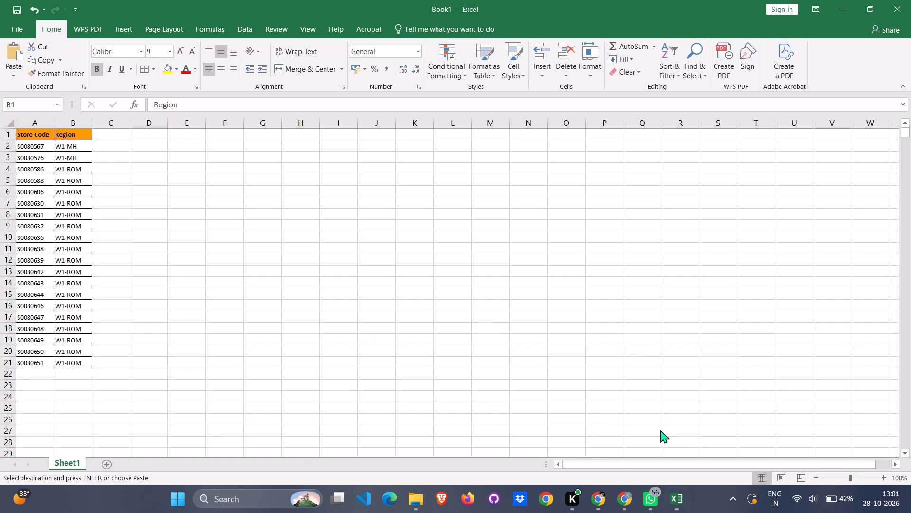
pyautogui.click(111, 131)
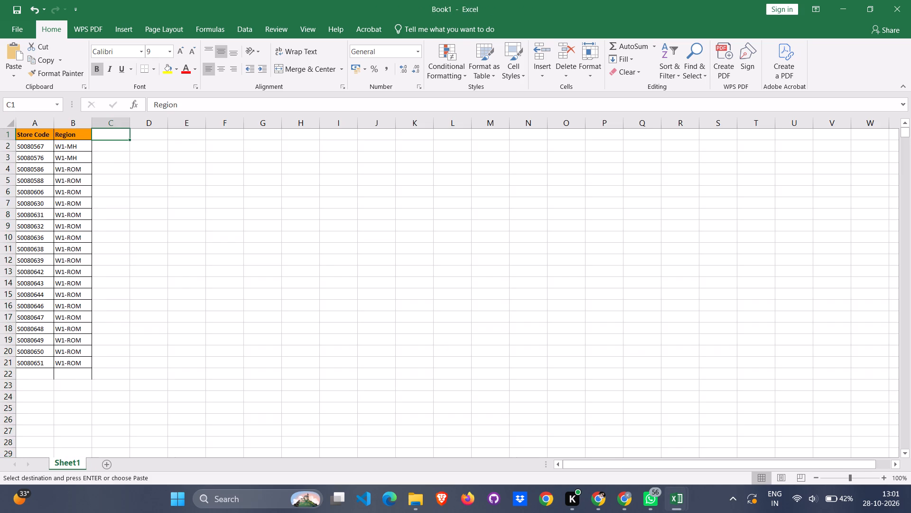
pyautogui.hotkey('ctrl', 'v')
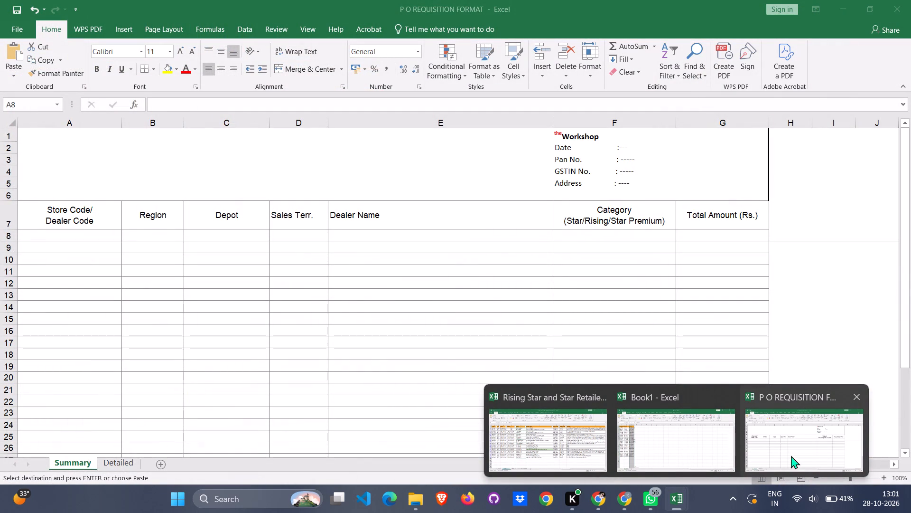
# Copy the filtered TSI Name column from the West Summary sheet into column D of Book1.
pyautogui.click(555, 436)
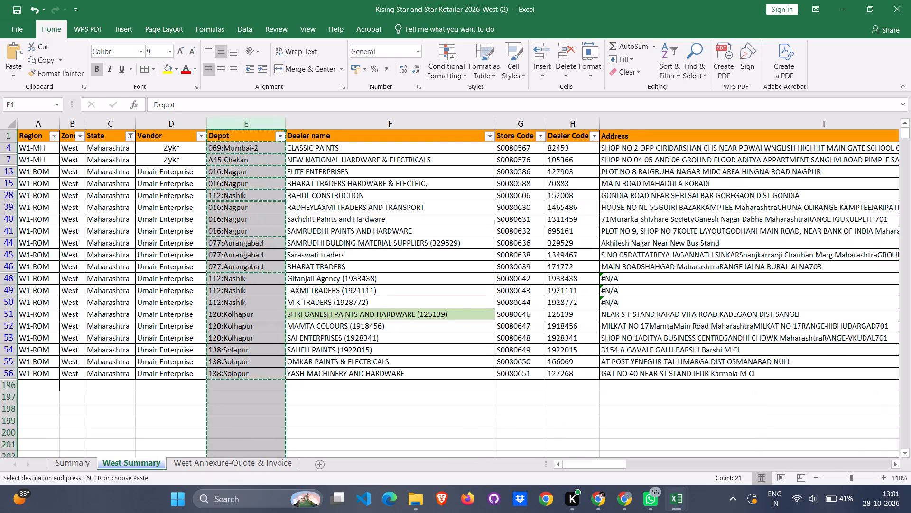
pyautogui.hscroll(-12, 523, 313)
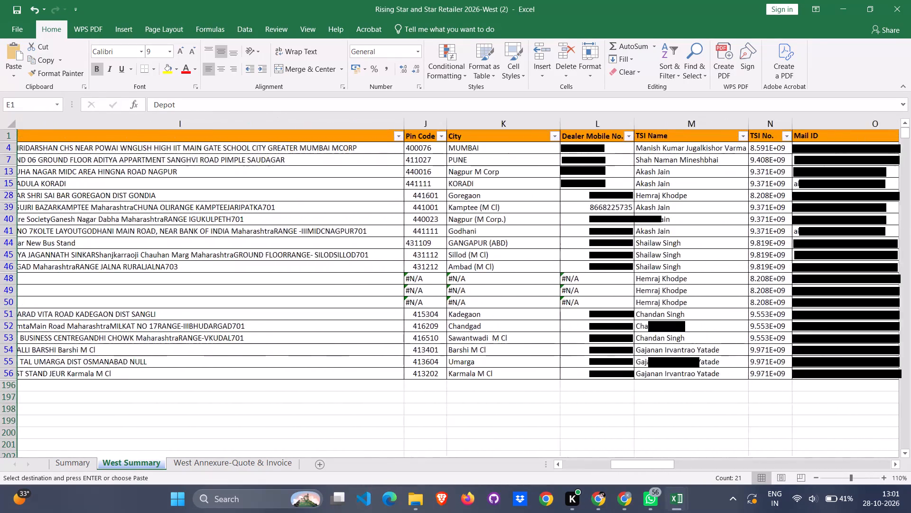
pyautogui.click(735, 123)
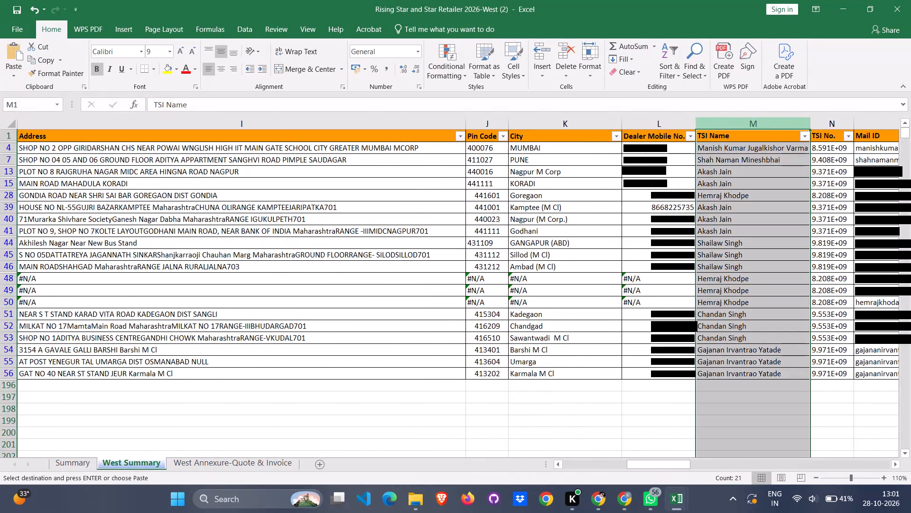
pyautogui.hotkey('ctrl', 'c')
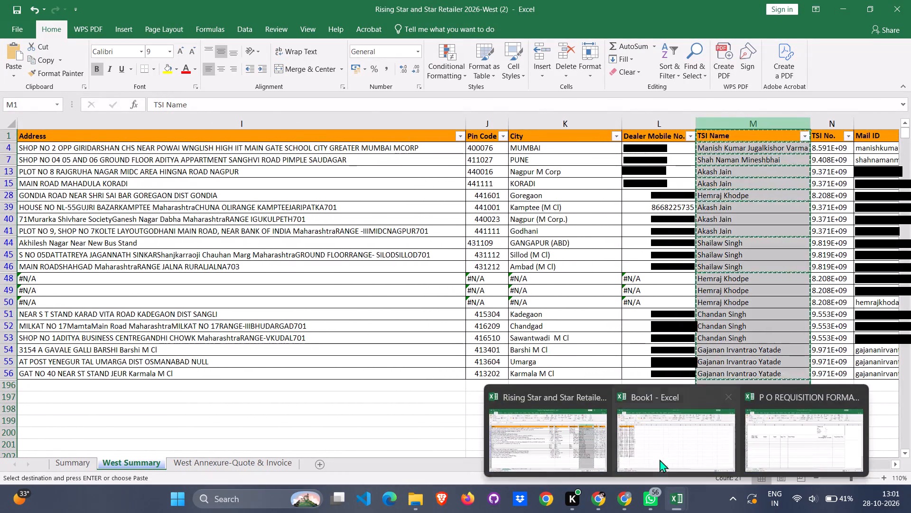
pyautogui.click(656, 434)
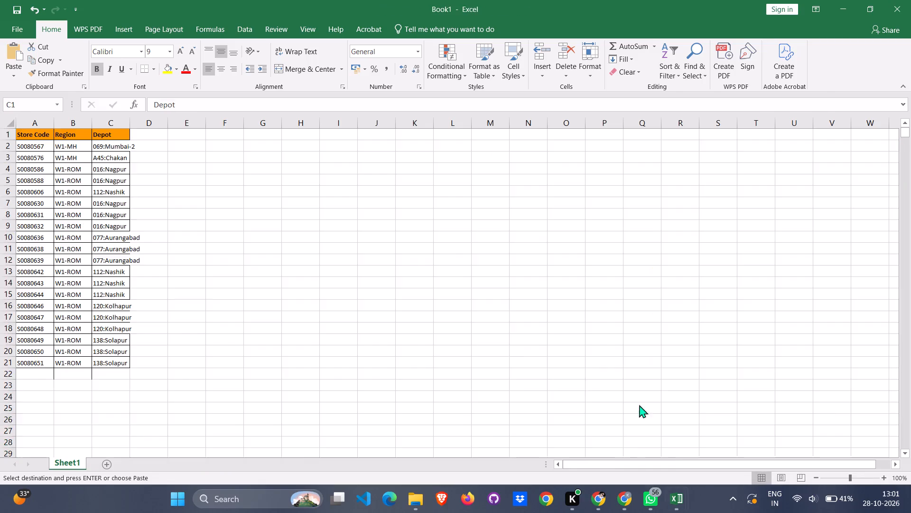
pyautogui.click(153, 133)
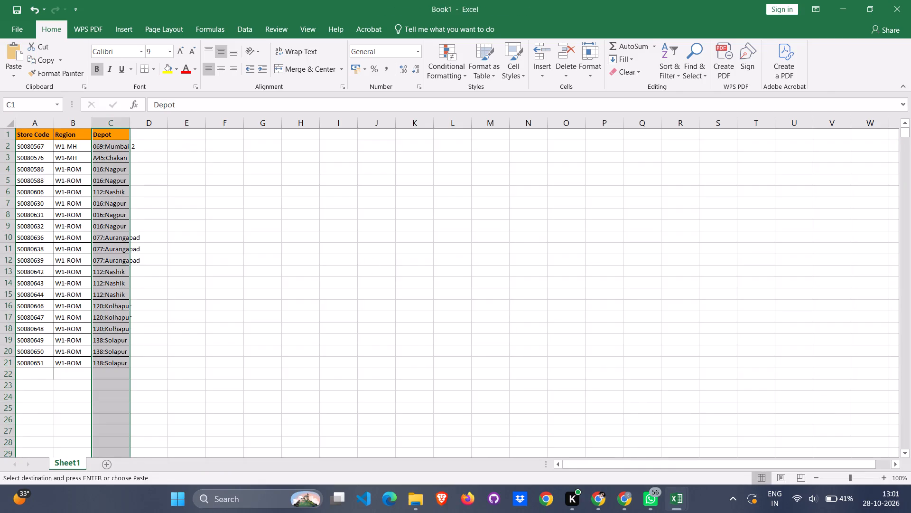
pyautogui.hotkey('ctrl', 'v')
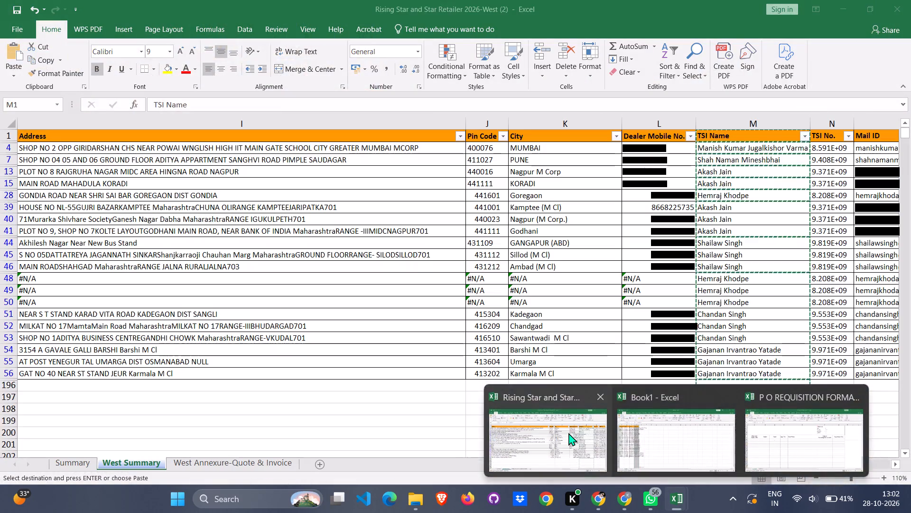
# Copy the filtered Dealer name column from the West Summary sheet into column E of Book1.
pyautogui.click(568, 433)
pyautogui.hscroll(13, 377, 323)
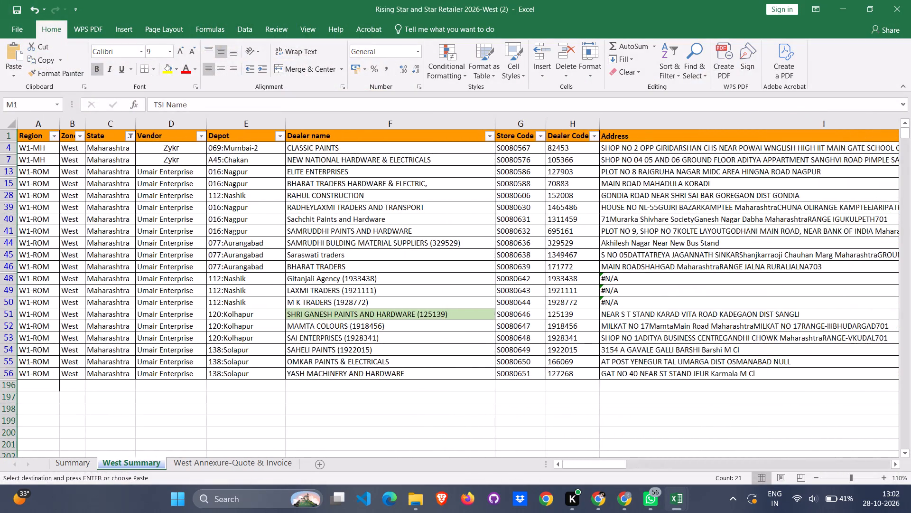
pyautogui.click(418, 123)
pyautogui.hotkey('ctrl', 'c')
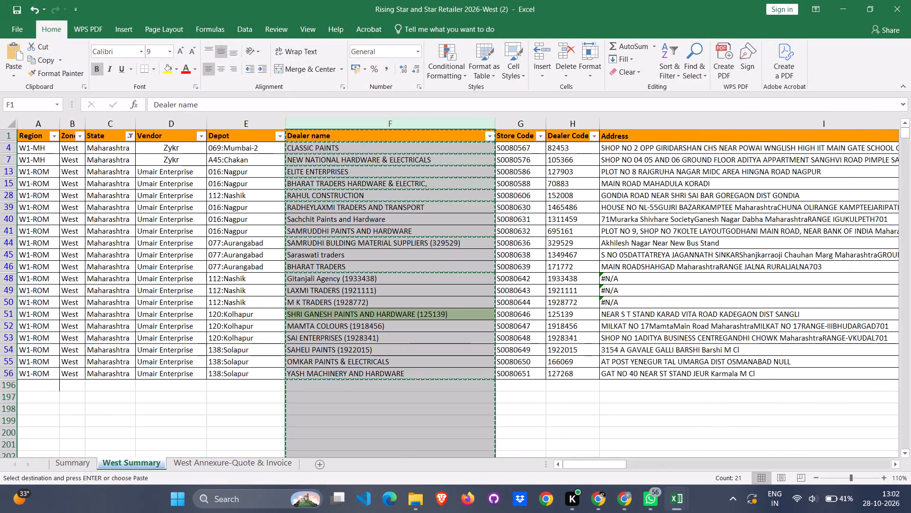
pyautogui.click(656, 439)
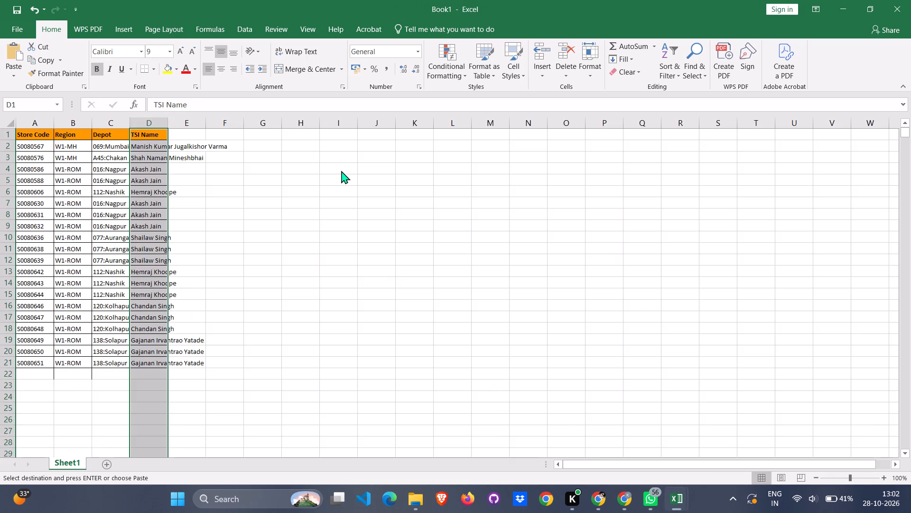
pyautogui.click(193, 133)
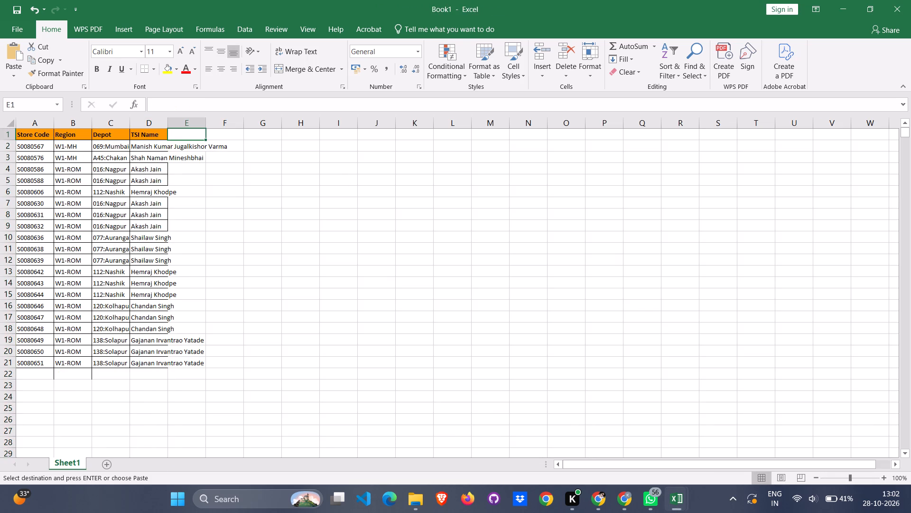
pyautogui.hotkey('ctrl', 'v')
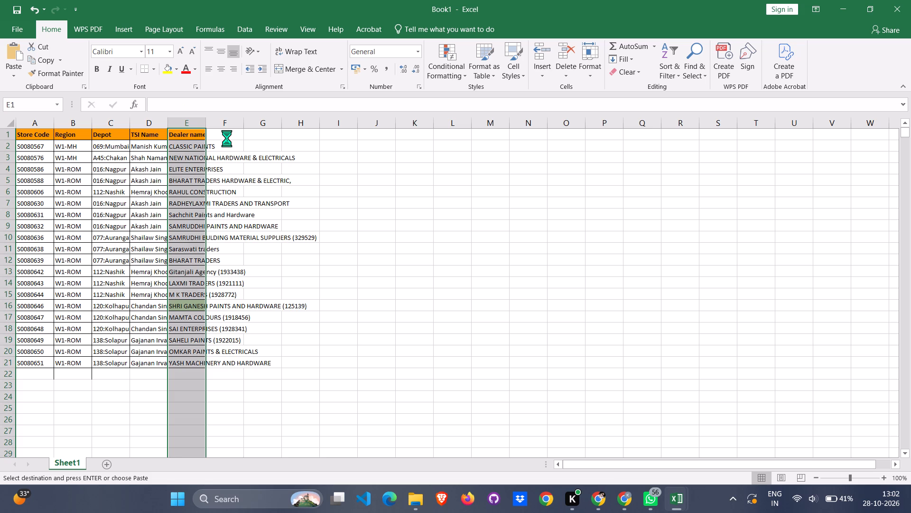
# Copy the filtered Branding Category column from the West Summary sheet into column F of Book1.
pyautogui.click(227, 138)
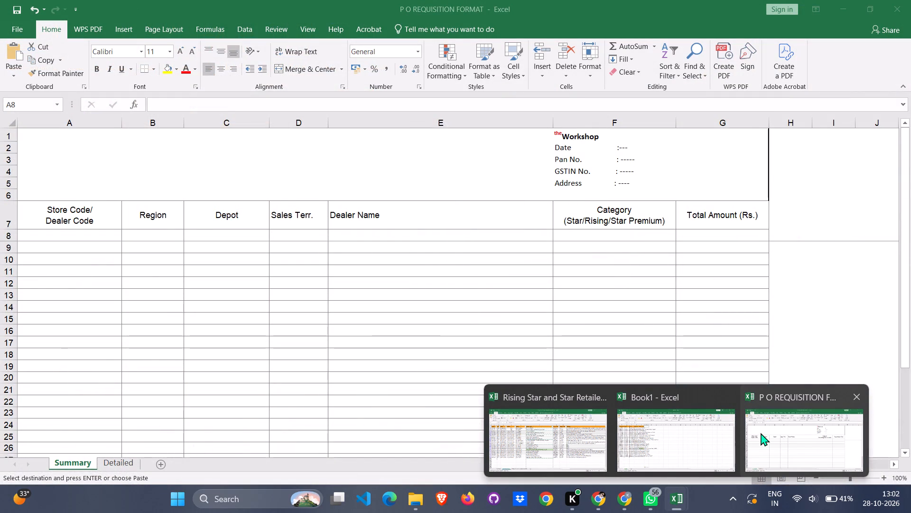
pyautogui.click(550, 443)
pyautogui.hscroll(-4, 535, 294)
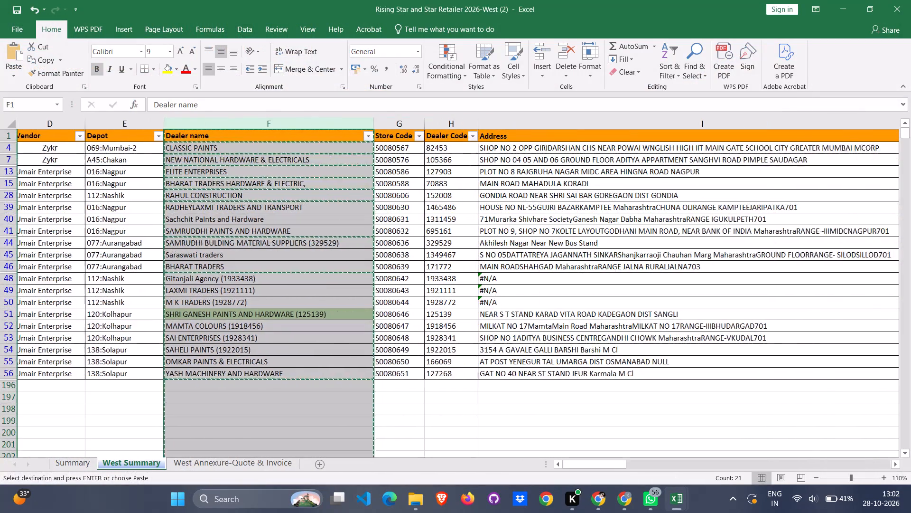
pyautogui.hscroll(-11, 535, 294)
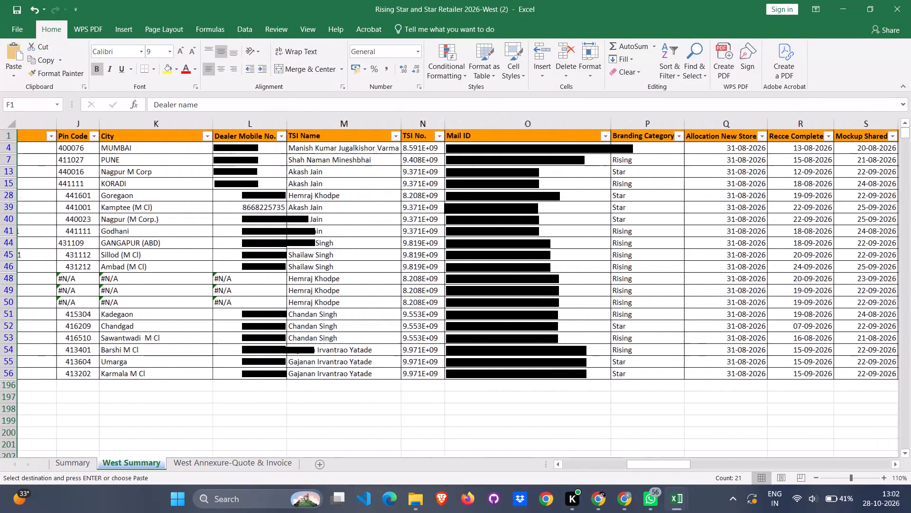
pyautogui.click(626, 124)
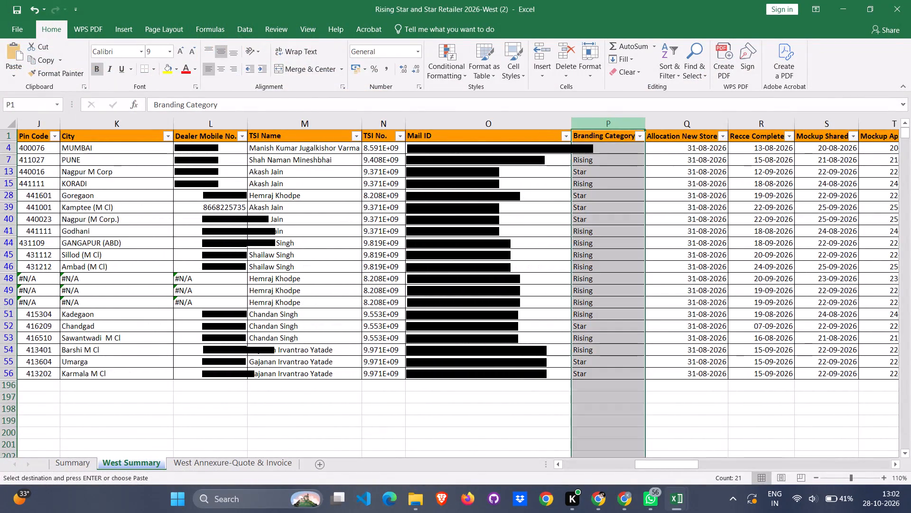
pyautogui.hotkey('ctrl', 'c')
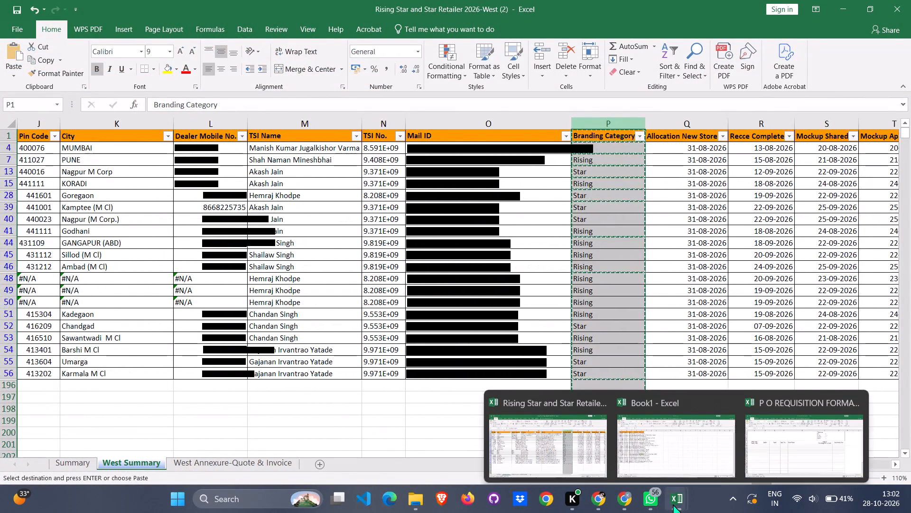
pyautogui.click(654, 435)
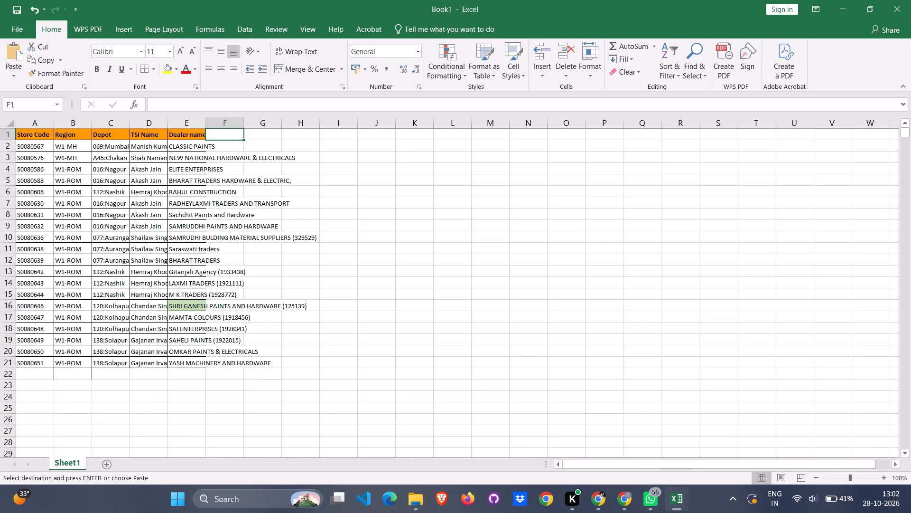
pyautogui.hotkey('ctrl', 'v')
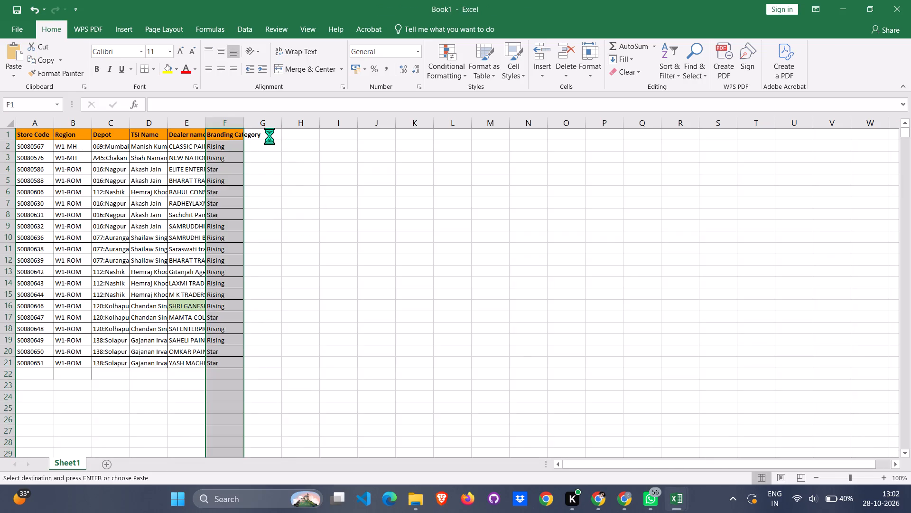
# Copy the filtered Net Quote column from the West Summary sheet into column G of Book1.
pyautogui.click(270, 136)
pyautogui.hotkey('alt', 'Tab')
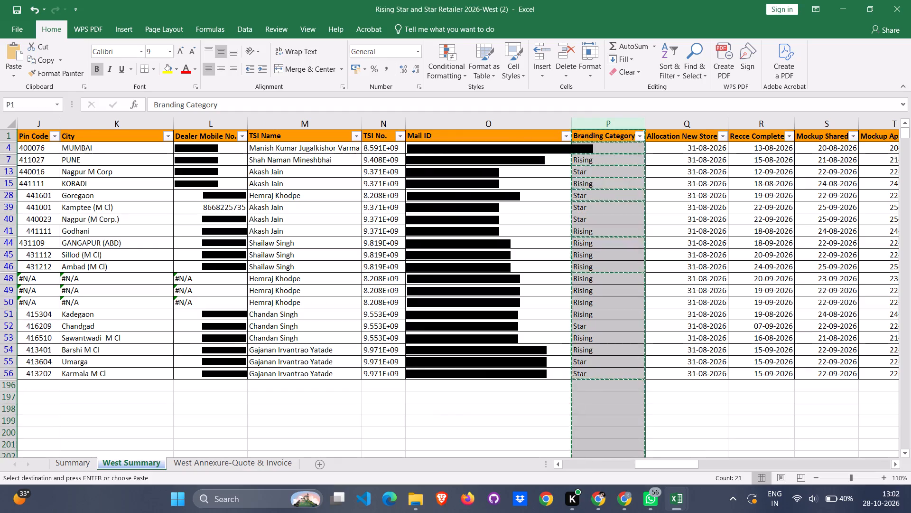
pyautogui.hscroll(-11, 593, 190)
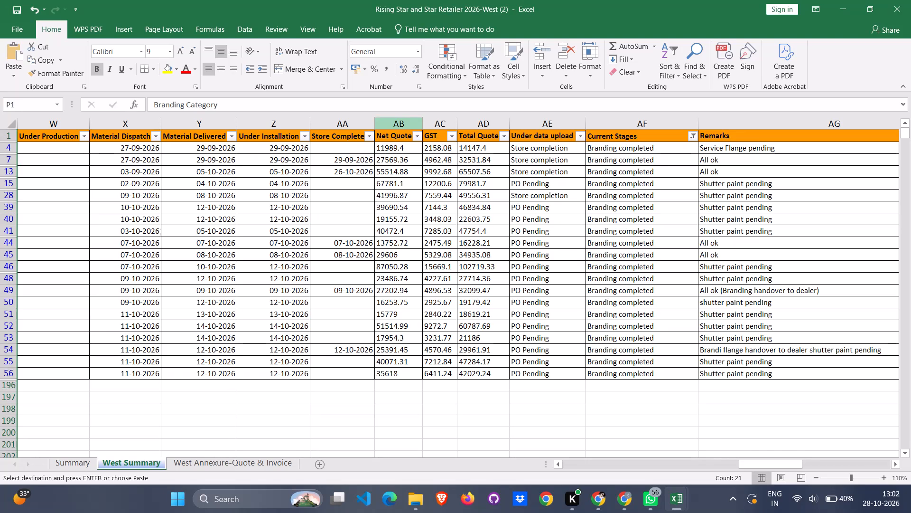
pyautogui.click(391, 126)
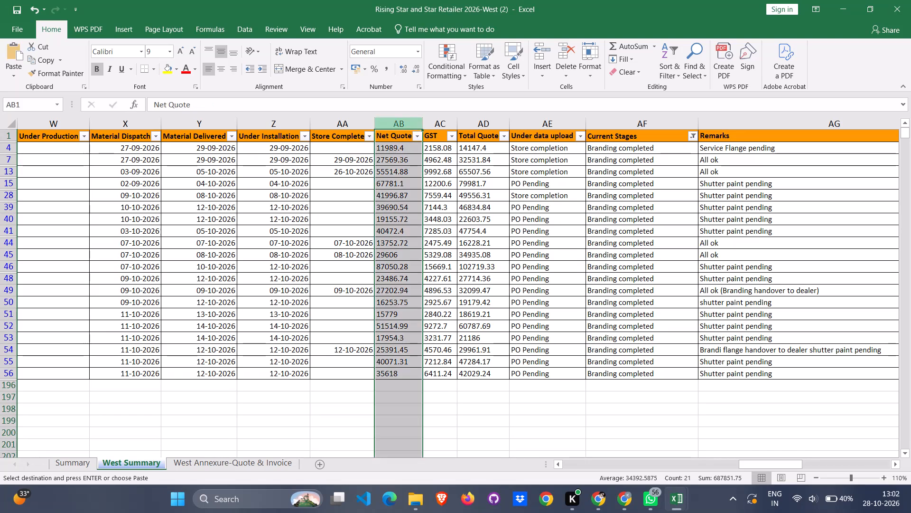
pyautogui.hotkey('ctrl', 'c')
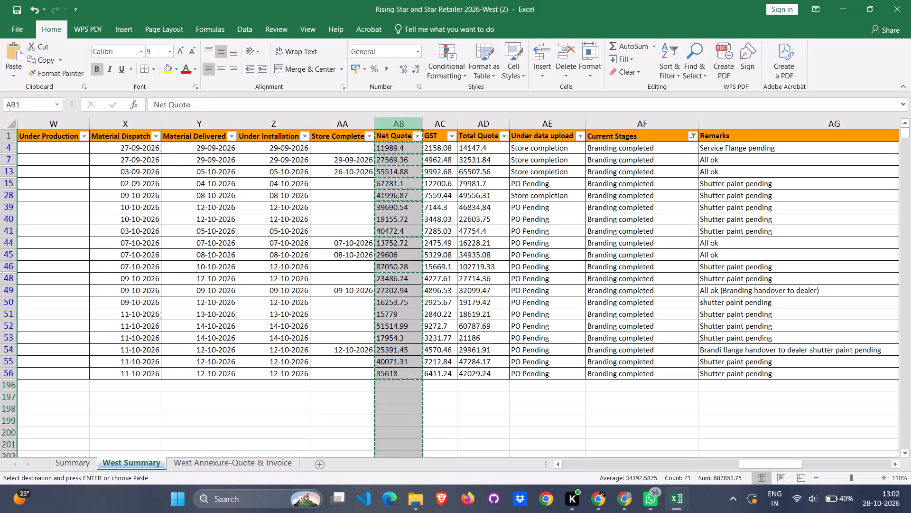
pyautogui.click(391, 126)
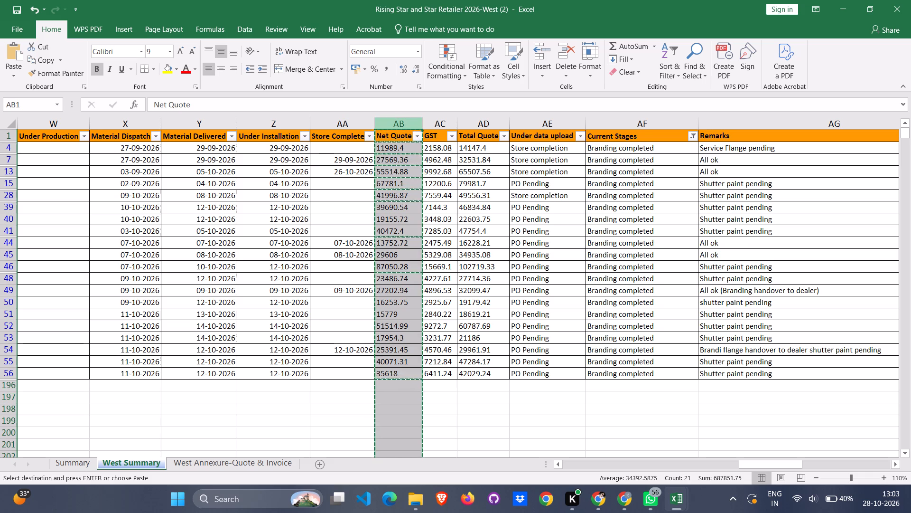
pyautogui.hotkey('ctrl', 'c')
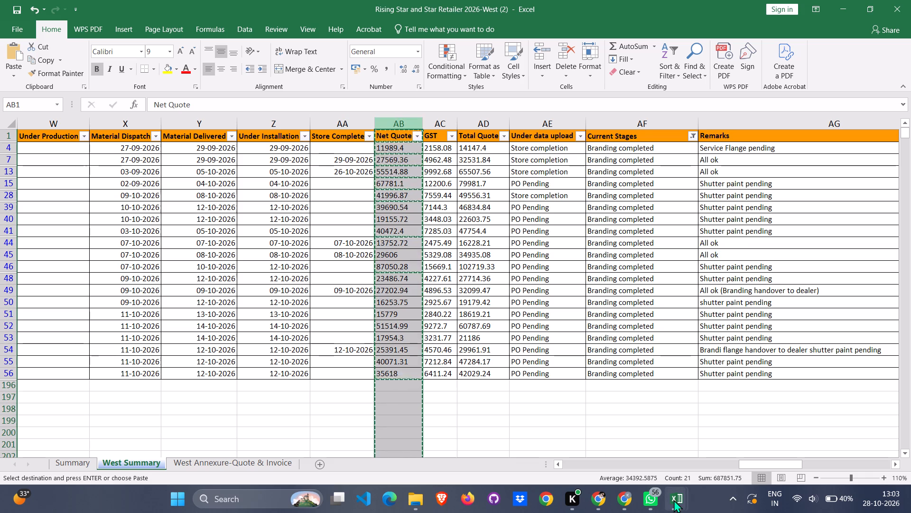
pyautogui.click(656, 452)
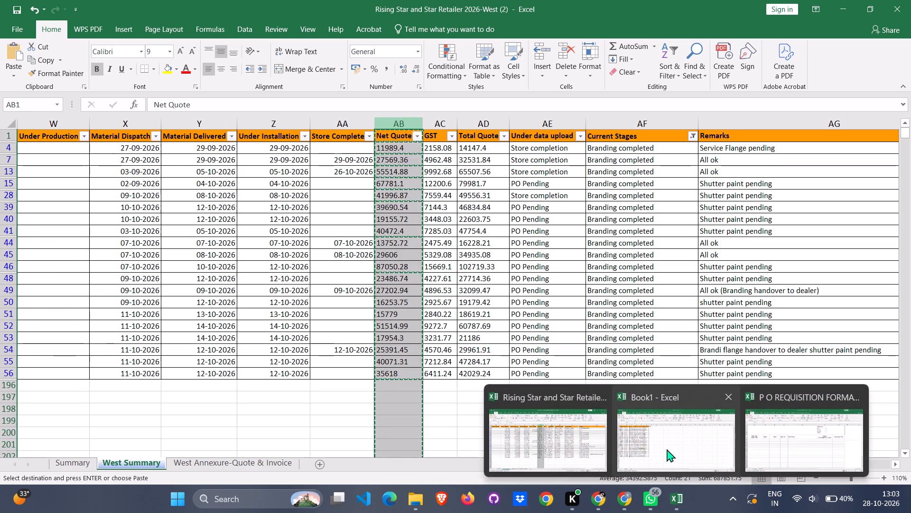
pyautogui.click(268, 129)
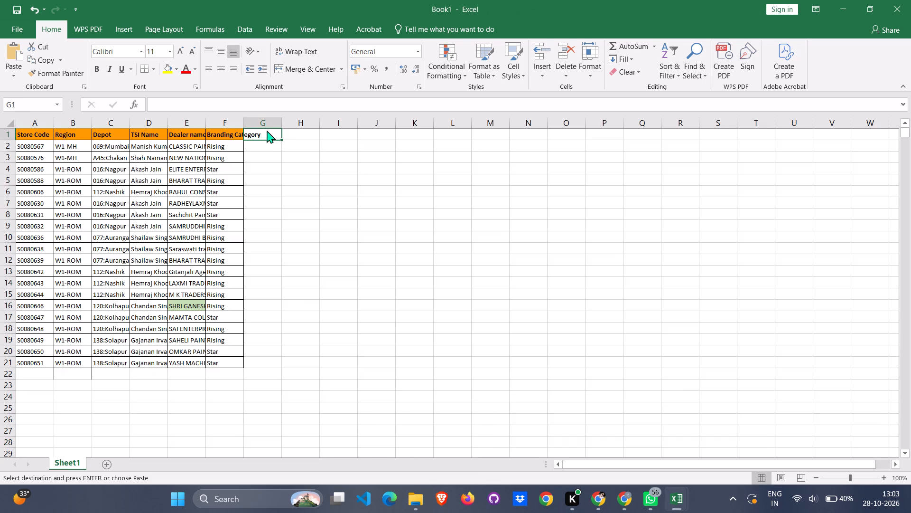
pyautogui.hotkey('ctrl', 'v')
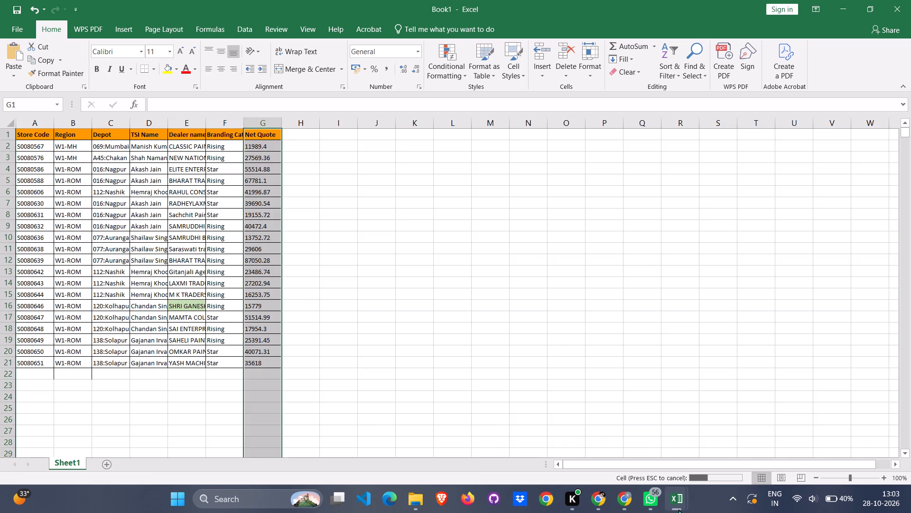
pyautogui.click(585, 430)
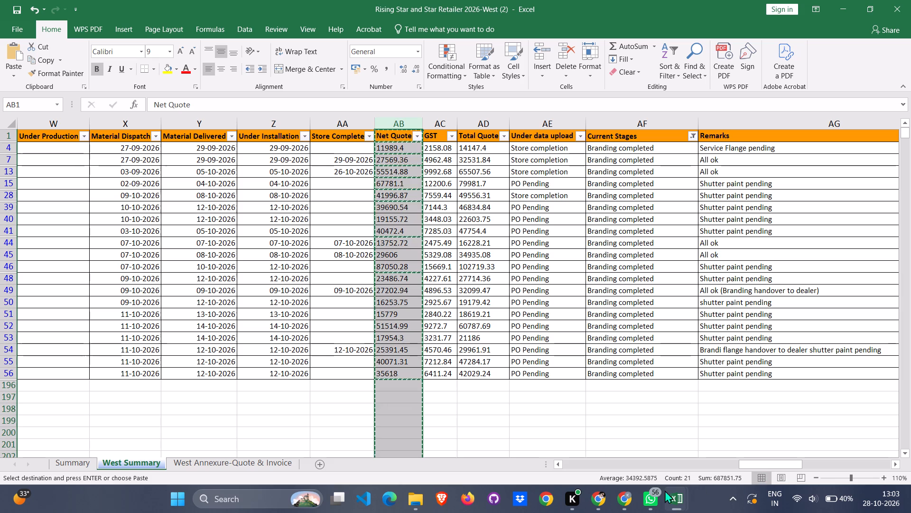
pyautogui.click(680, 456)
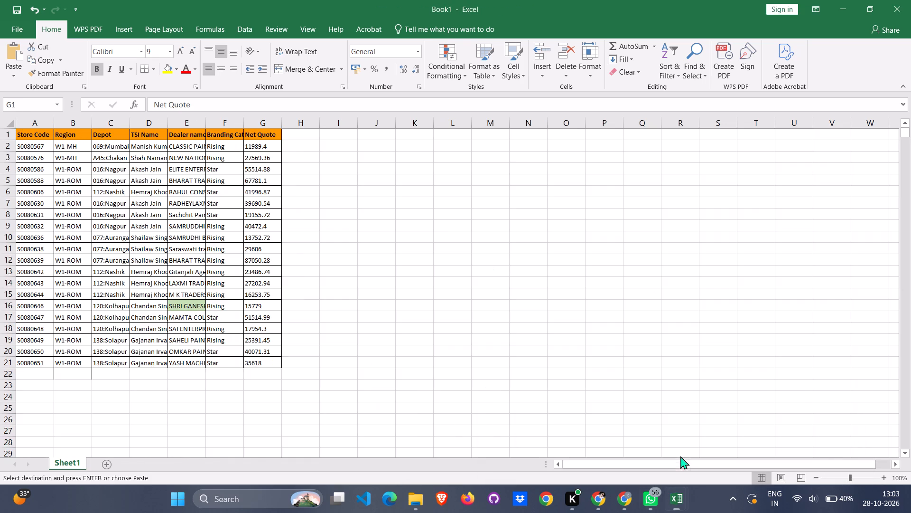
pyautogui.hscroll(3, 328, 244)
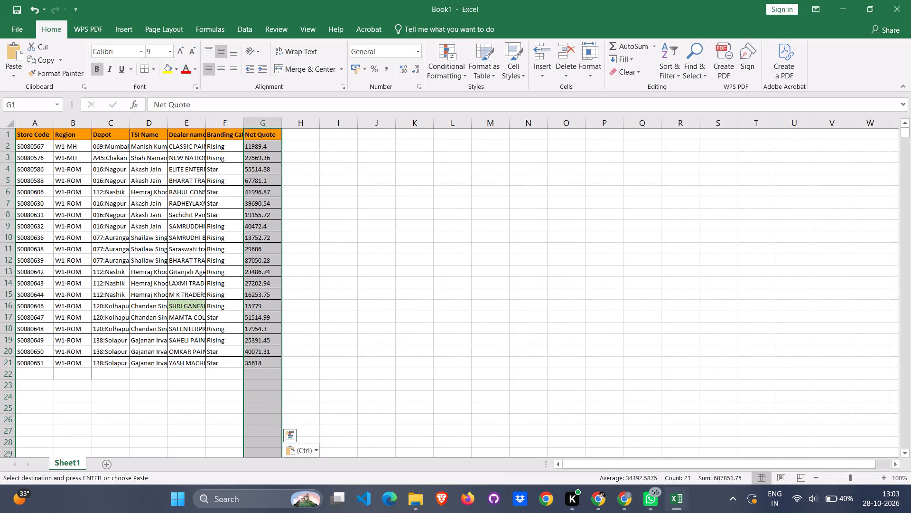
# Copy the store rows A2:G21, without the headers, from Book1 into the P O REQUISITION FORMAT Summary sheet starting at cell A8.
pyautogui.click(29, 148)
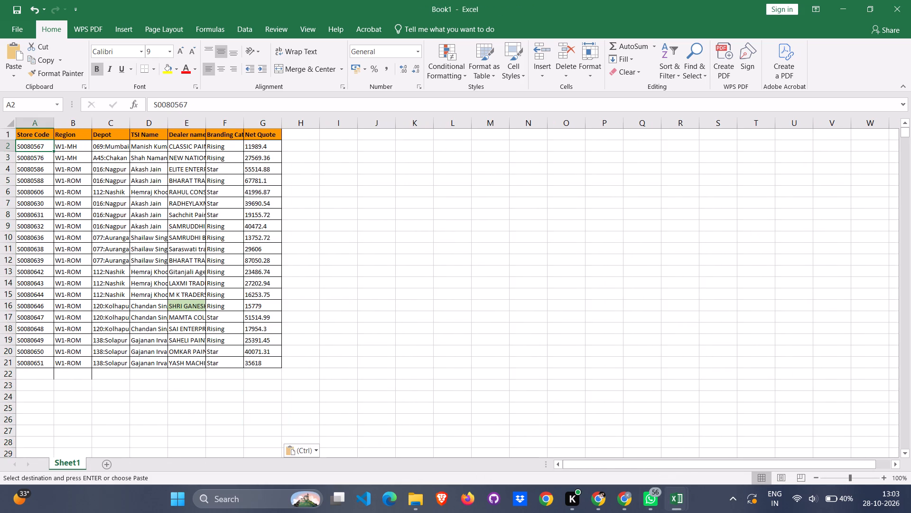
pyautogui.press('Down')
pyautogui.press('Down')
pyautogui.press('Down')
pyautogui.press('Down')
pyautogui.press('Down')
pyautogui.press('Down')
pyautogui.press('Down')
pyautogui.press('Down')
pyautogui.press('Down')
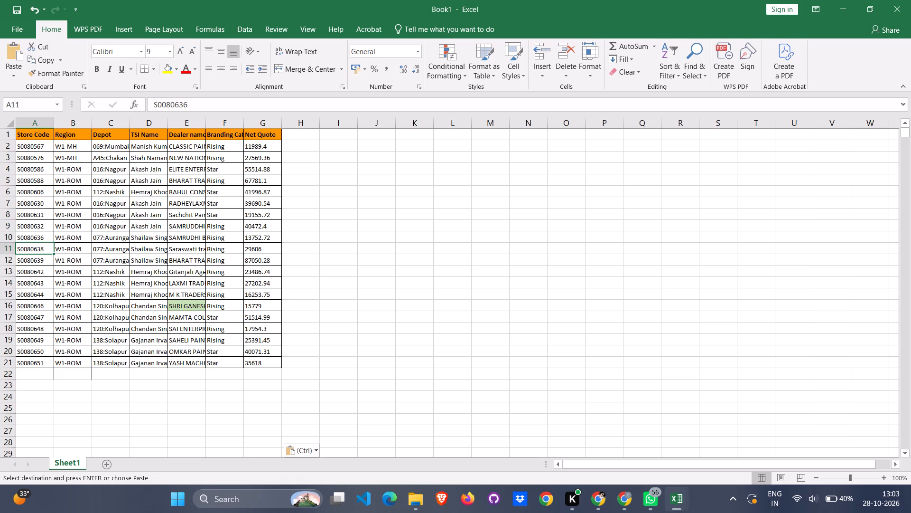
pyautogui.press('Down')
pyautogui.press('Up')
pyautogui.press('Up')
pyautogui.press('Up')
pyautogui.press('Up')
pyautogui.press('Up')
pyautogui.press('Up')
pyautogui.press('Up')
pyautogui.press('Up')
pyautogui.press('Up')
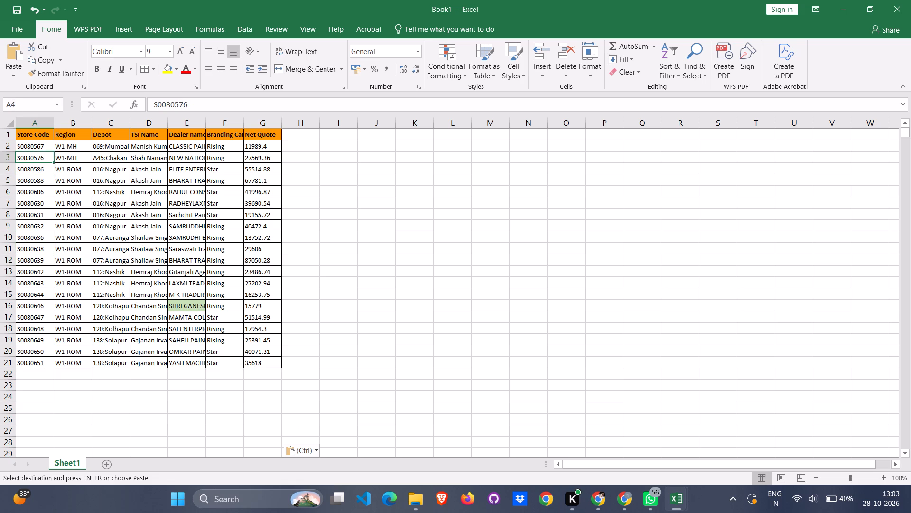
pyautogui.press('Up')
pyautogui.hotkey('shift', 'Down')
pyautogui.hotkey('shift', 'Down')
pyautogui.hotkey('shift', 'Down')
pyautogui.hotkey('shift', 'Down')
pyautogui.hotkey('shift', 'Down')
pyautogui.hotkey('shift', 'Down')
pyautogui.hotkey('shift', 'Down')
pyautogui.hotkey('shift', 'Down')
pyautogui.hotkey('shift', 'Down')
pyautogui.hotkey('shift', 'Down')
pyautogui.hotkey('shift', 'Down')
pyautogui.hotkey('shift', 'Down')
pyautogui.hotkey('shift', 'Down')
pyautogui.hotkey('shift', 'Down')
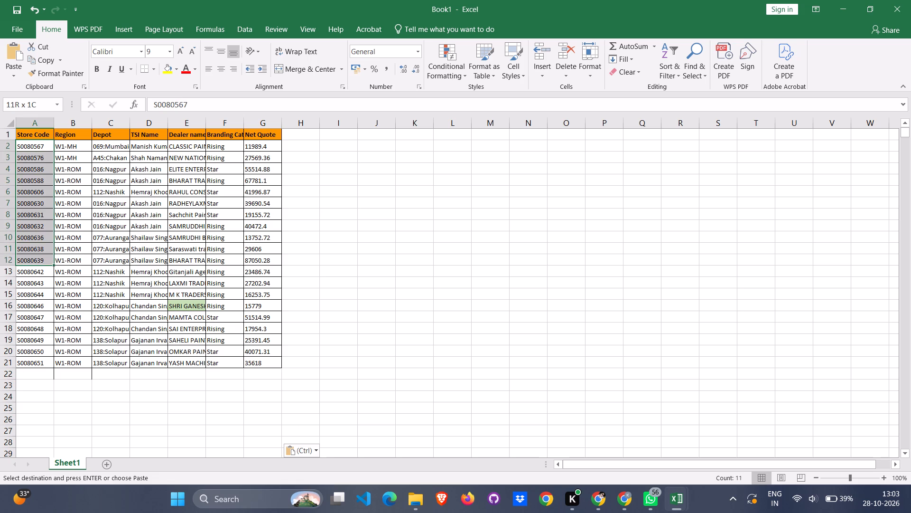
pyautogui.hotkey('shift', 'Down')
pyautogui.hotkey('shift', 'Down')
pyautogui.hotkey('shift', 'Down')
pyautogui.hotkey('shift', 'Down')
pyautogui.hotkey('shift', 'Down')
pyautogui.hotkey('shift', 'Down')
pyautogui.hotkey('shift', 'Down')
pyautogui.hotkey('shift', 'Down')
pyautogui.hotkey('shift', 'Down')
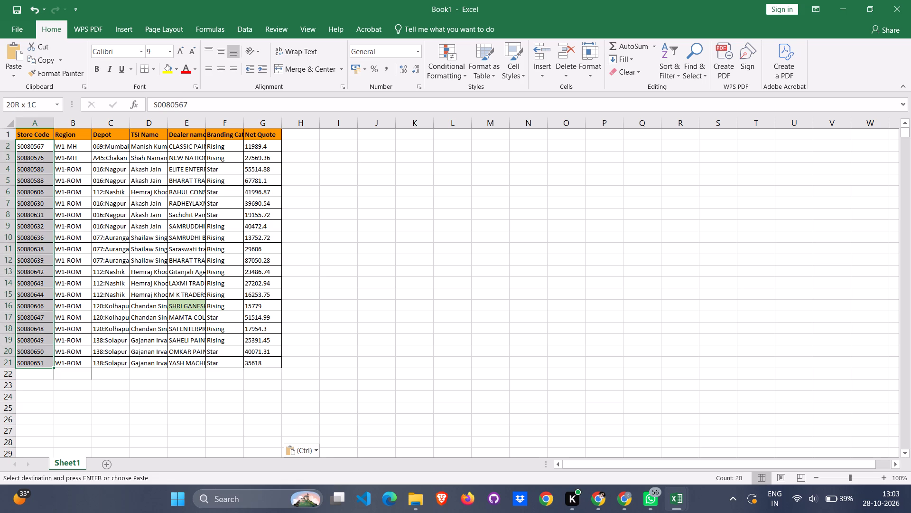
pyautogui.hotkey('shift', 'Right')
pyautogui.hotkey('shift', 'Right')
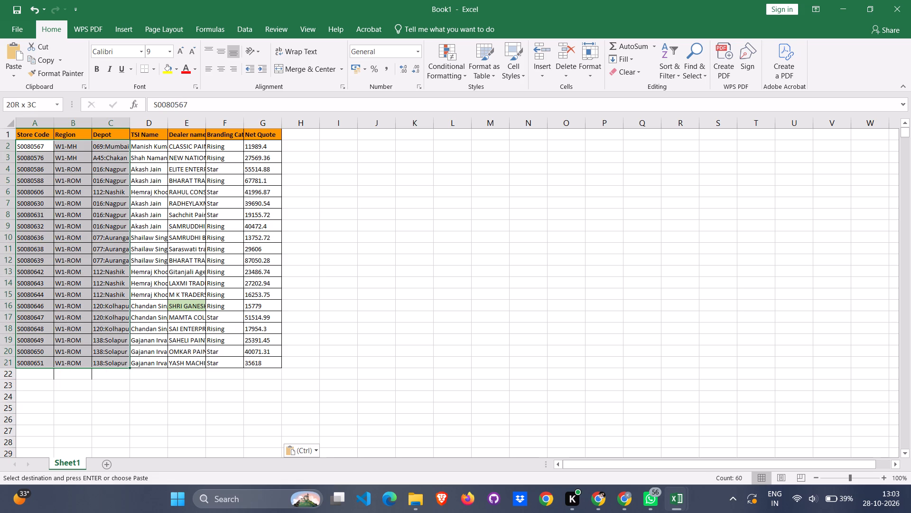
pyautogui.hotkey('shift', 'Right')
pyautogui.hotkey('shift', 'Right')
pyautogui.hotkey('shift', 'Right')
pyautogui.hotkey('shift', 'Right')
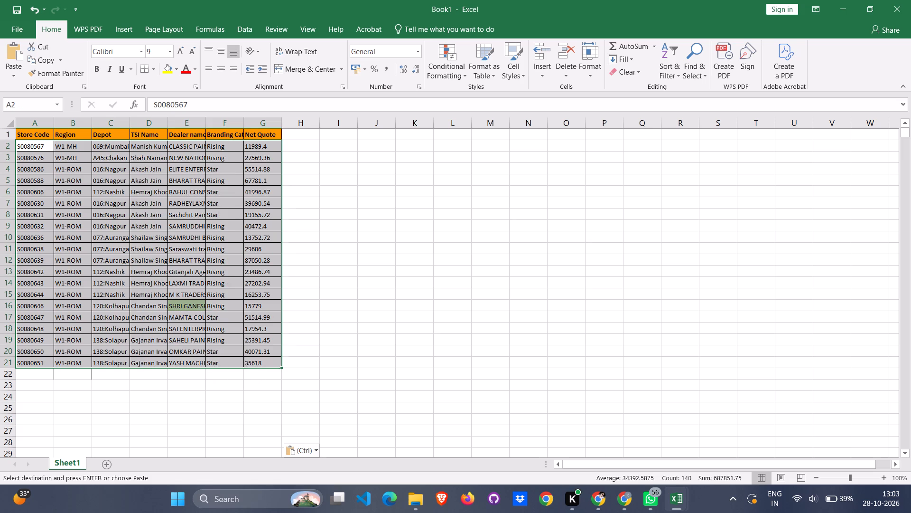
pyautogui.hotkey('ctrl', 'c')
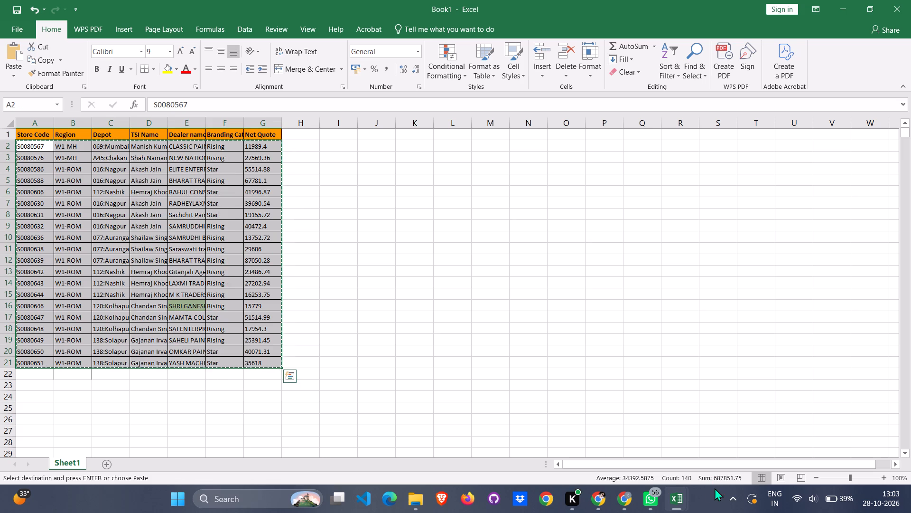
pyautogui.click(776, 446)
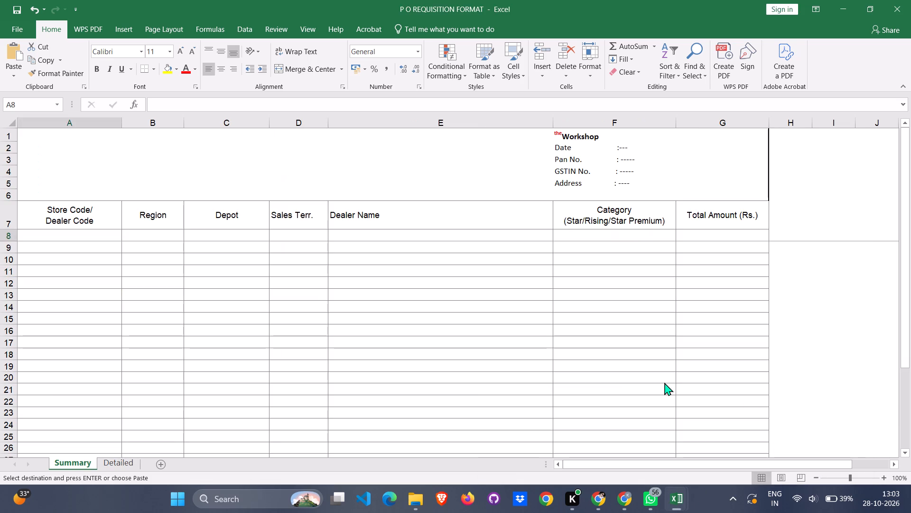
pyautogui.hotkey('ctrl', 'v')
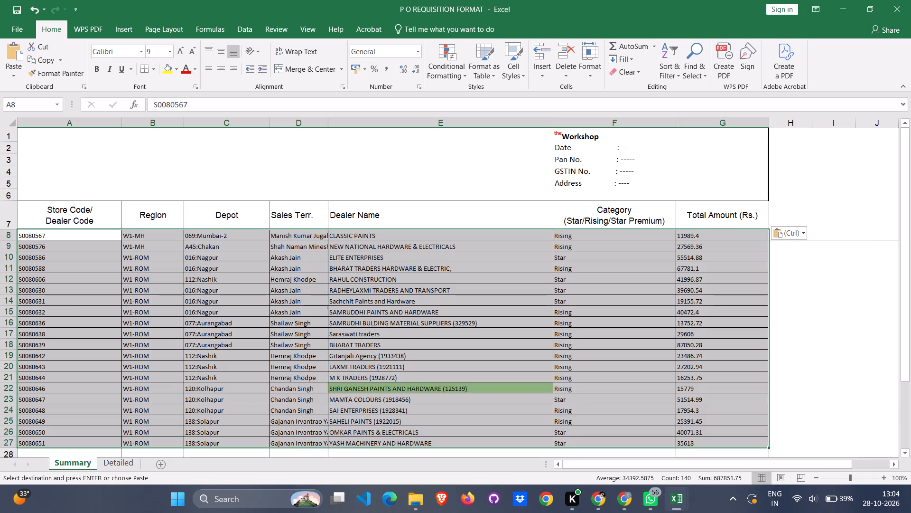
# Format the pasted store rows A8:G27 in the Summary sheet with the Aptos Narrow font at size 11.
pyautogui.scroll(-3, 309, 275)
pyautogui.scroll(5, 309, 275)
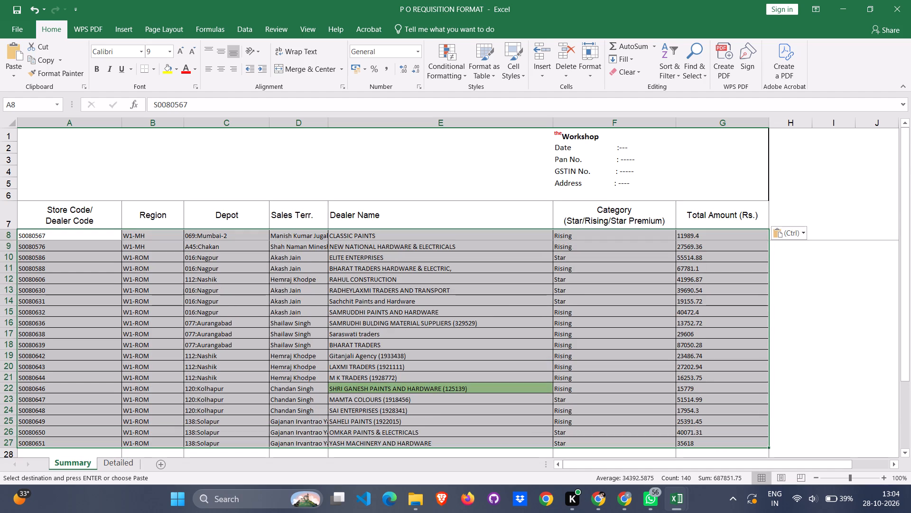
pyautogui.hotkey('shift', 'Left')
pyautogui.hotkey('shift', 'Left')
pyautogui.hotkey('shift', 'Left')
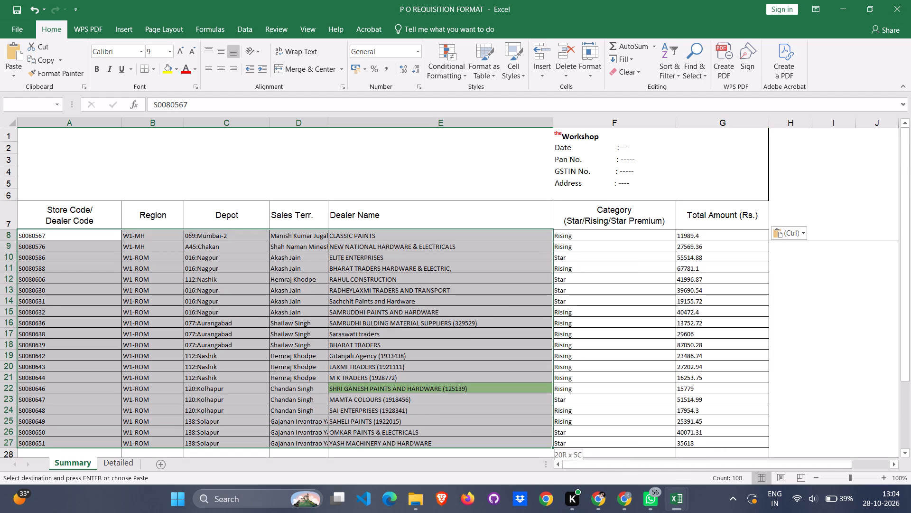
pyautogui.hotkey('shift', 'Left')
pyautogui.hotkey('shift', 'Left')
pyautogui.hotkey('shift', 'Left')
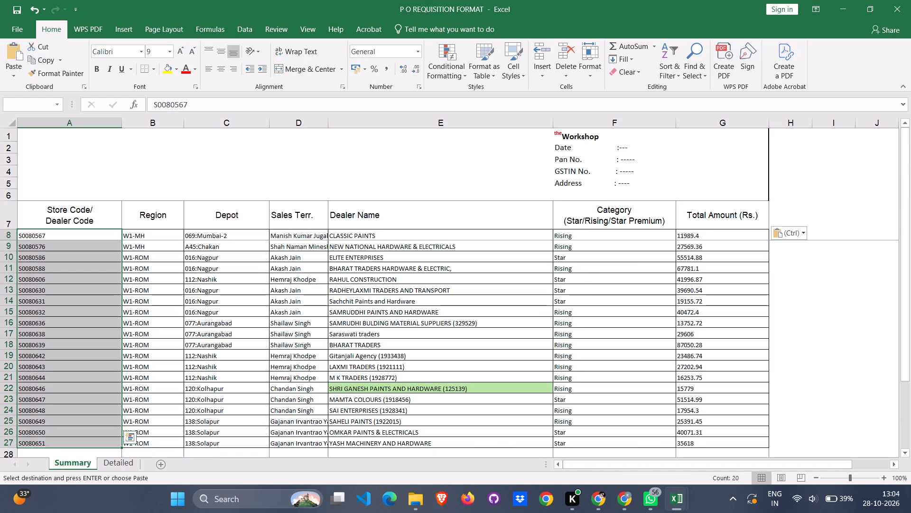
pyautogui.hotkey('shift', 'Right')
pyautogui.hotkey('shift', 'Right')
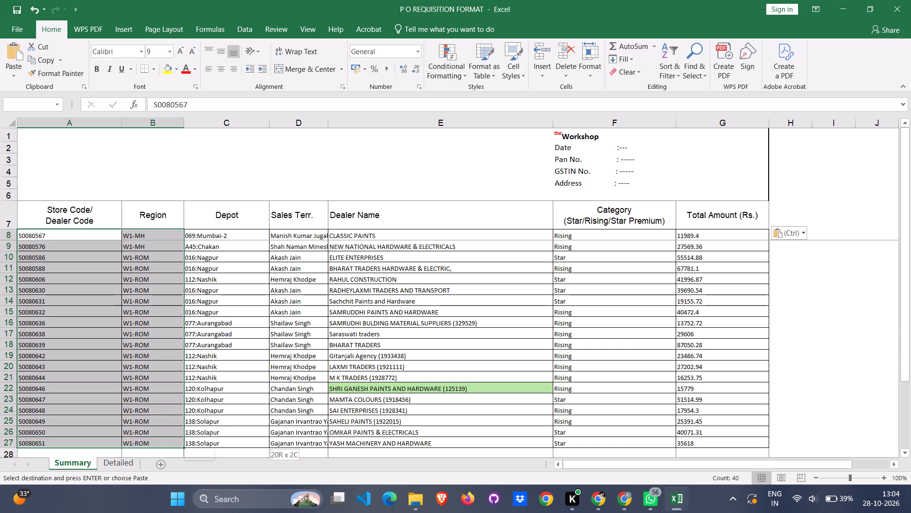
pyautogui.hotkey('shift', 'Right')
pyautogui.hotkey('shift', 'Right')
pyautogui.hotkey('shift', 'Right')
pyautogui.hotkey('shift', 'Right')
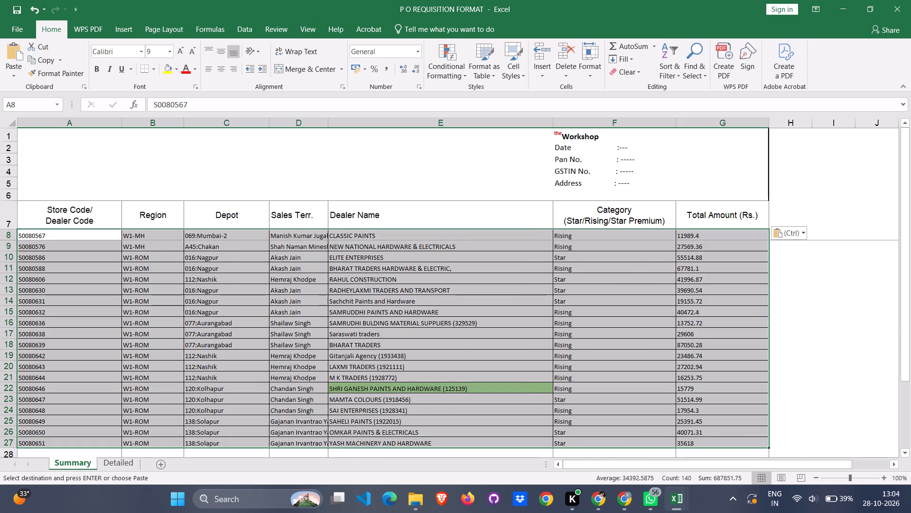
pyautogui.click(170, 51)
pyautogui.click(155, 101)
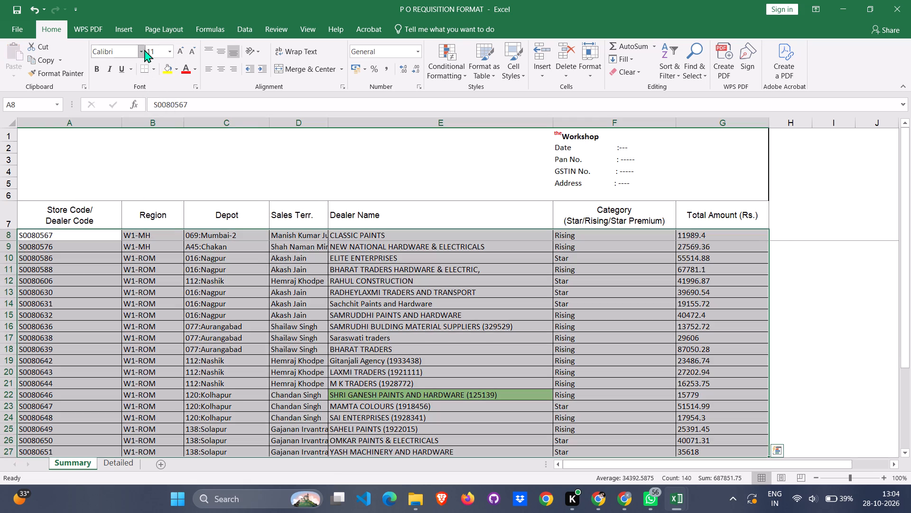
pyautogui.click(142, 47)
pyautogui.scroll(12, 144, 102)
pyautogui.click(136, 89)
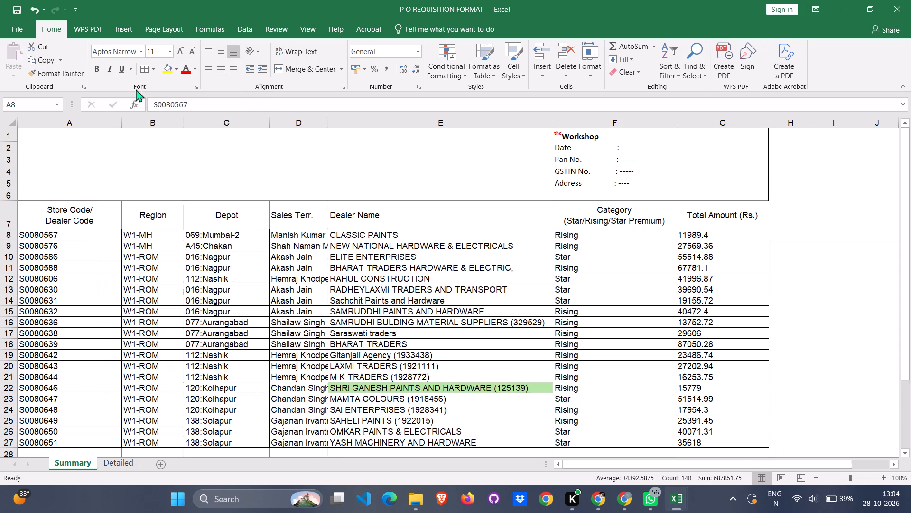
# Remove the green fill from the SHRI GANESH PAINTS AND HARDWARE dealer name cell, E22.
pyautogui.scroll(-4, 332, 239)
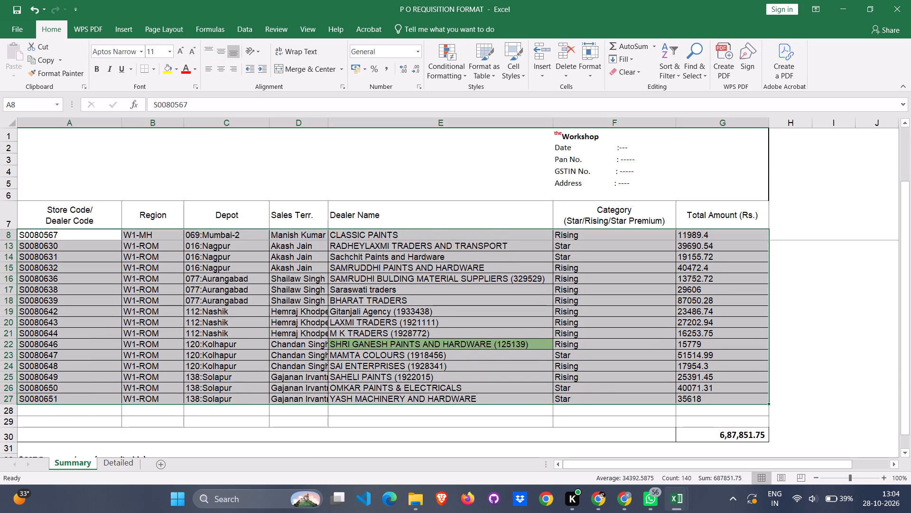
pyautogui.click(429, 348)
pyautogui.click(429, 348)
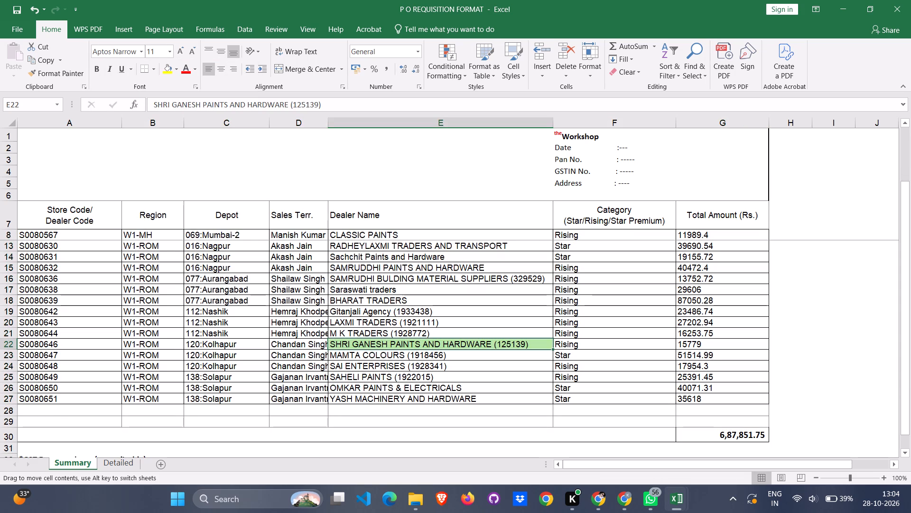
pyautogui.click(428, 344)
pyautogui.click(174, 66)
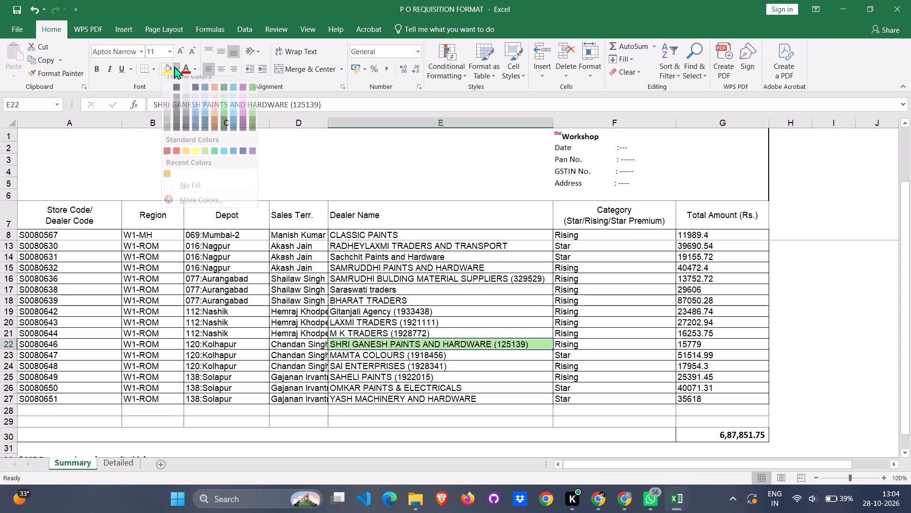
pyautogui.click(191, 188)
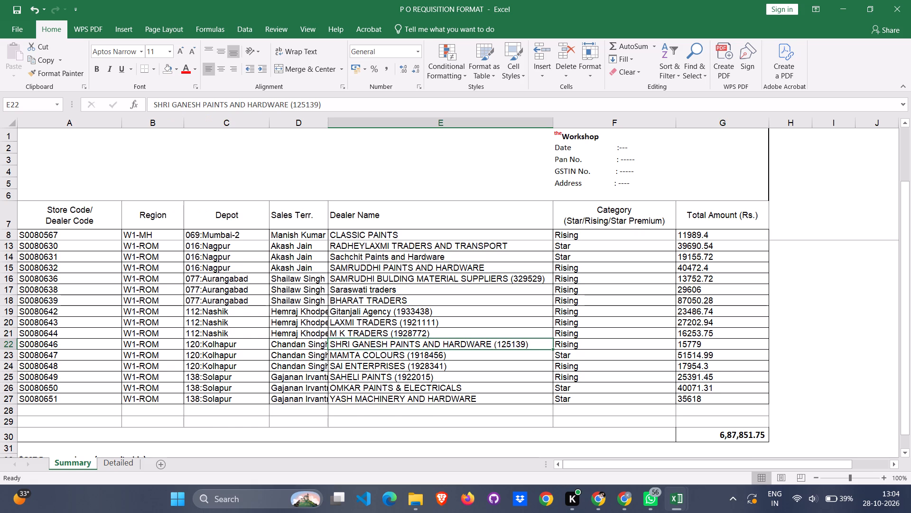
# Centre the contents of the Store Code, Region, Depot and Category columns (A, B, C and F) in the Summary sheet.
pyautogui.scroll(5, 420, 332)
pyautogui.scroll(-1, 415, 317)
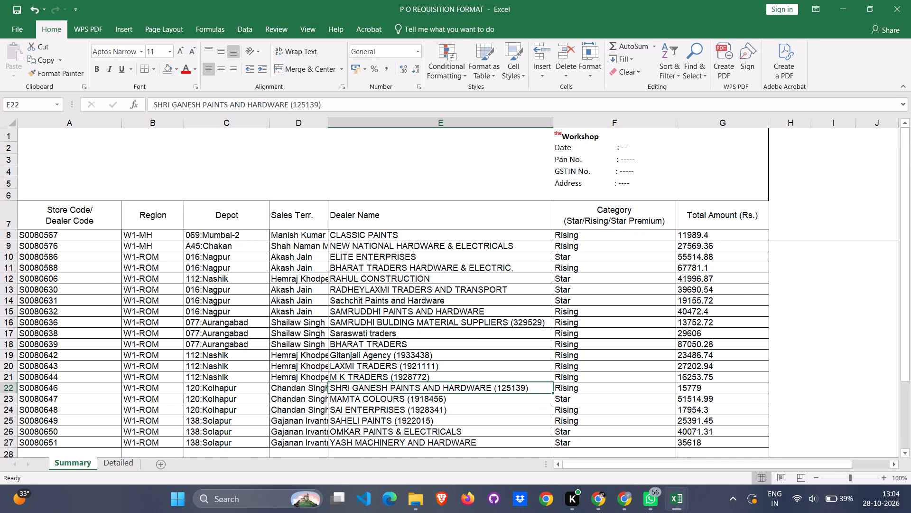
pyautogui.click(89, 123)
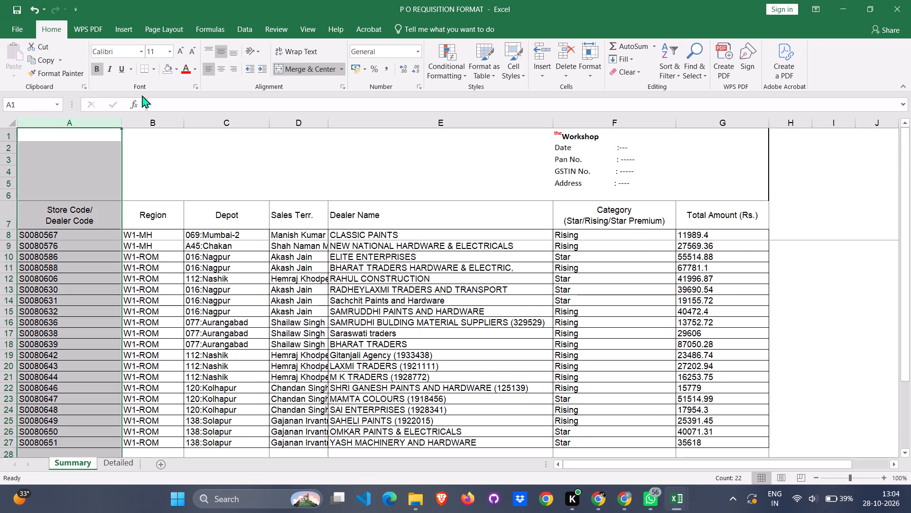
pyautogui.click(216, 70)
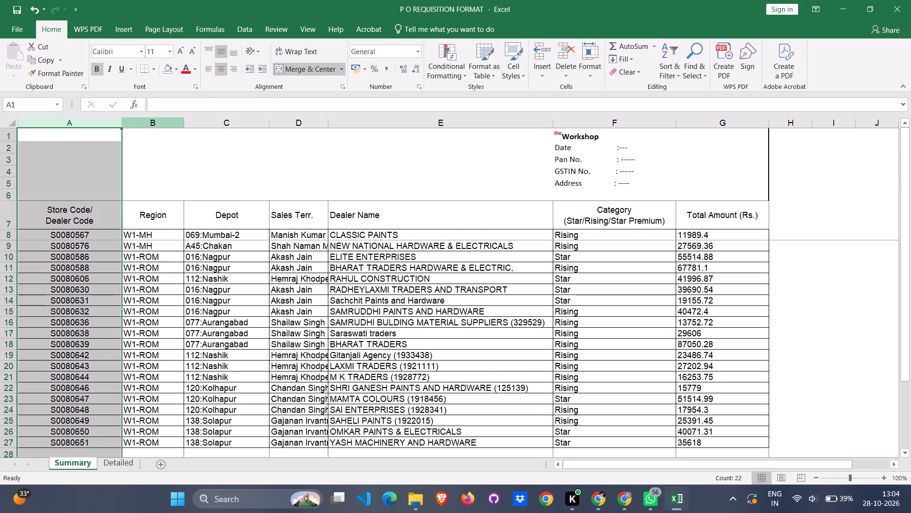
pyautogui.click(163, 126)
pyautogui.click(221, 69)
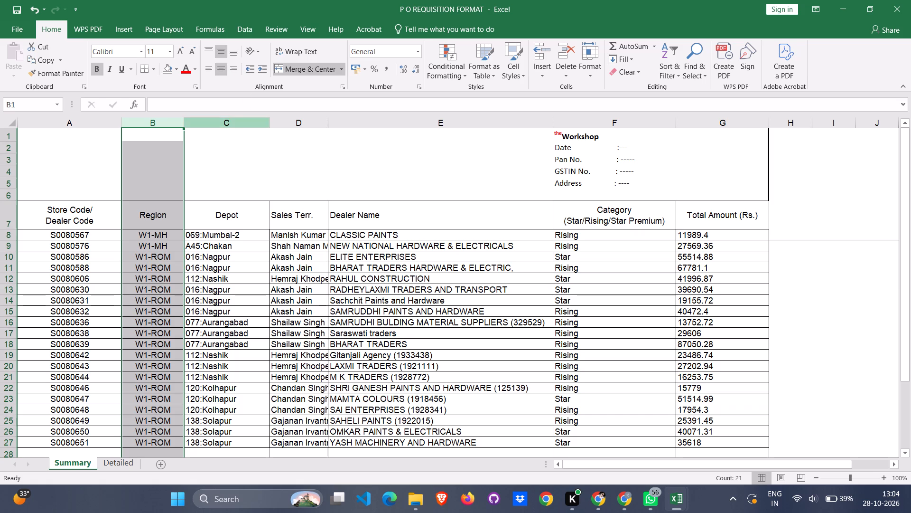
pyautogui.click(237, 123)
pyautogui.click(222, 69)
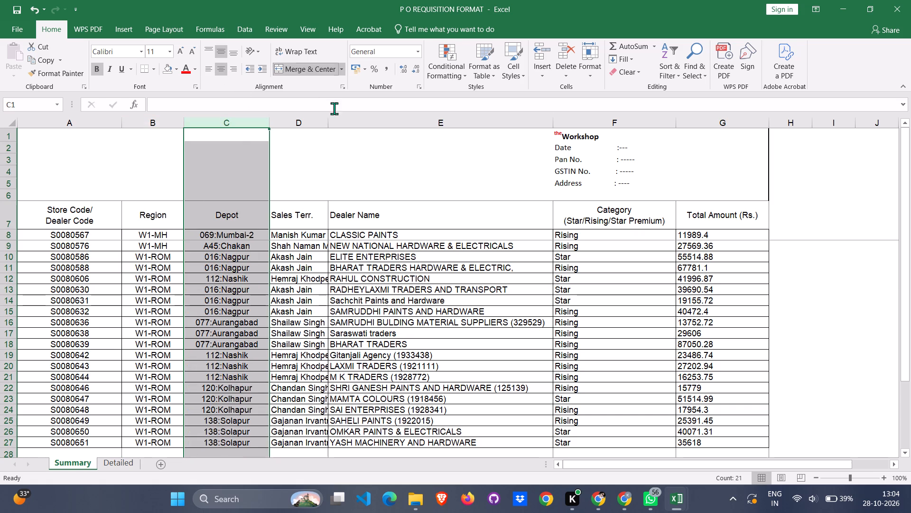
pyautogui.click(599, 117)
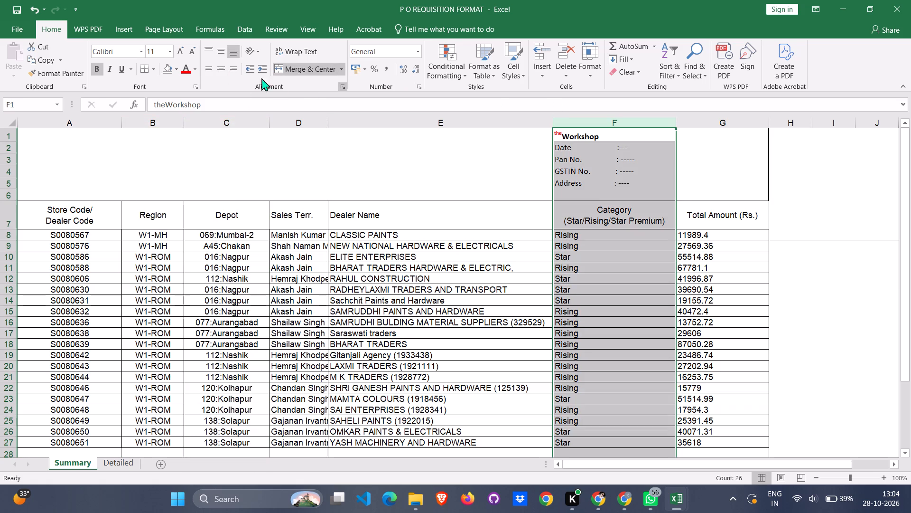
pyautogui.click(223, 71)
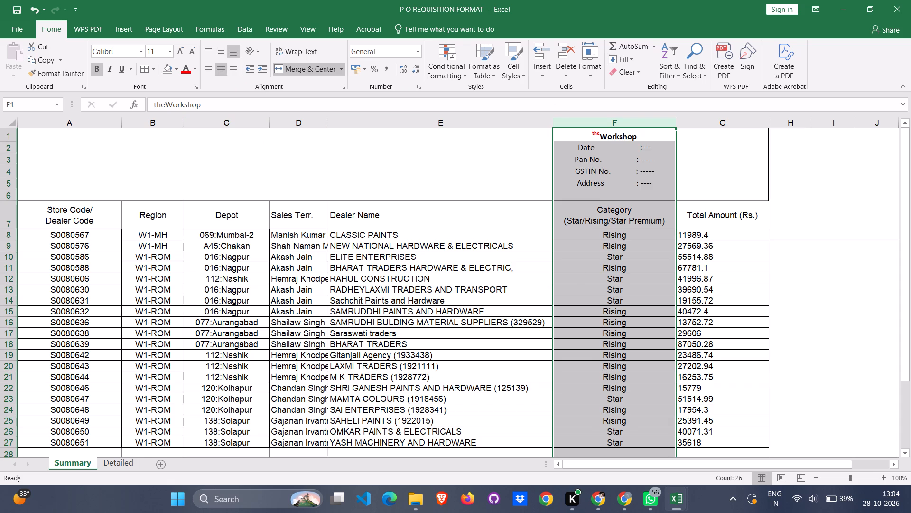
# Right-align the Total Amount (Rs.) column, G, in the Summary sheet.
pyautogui.click(706, 125)
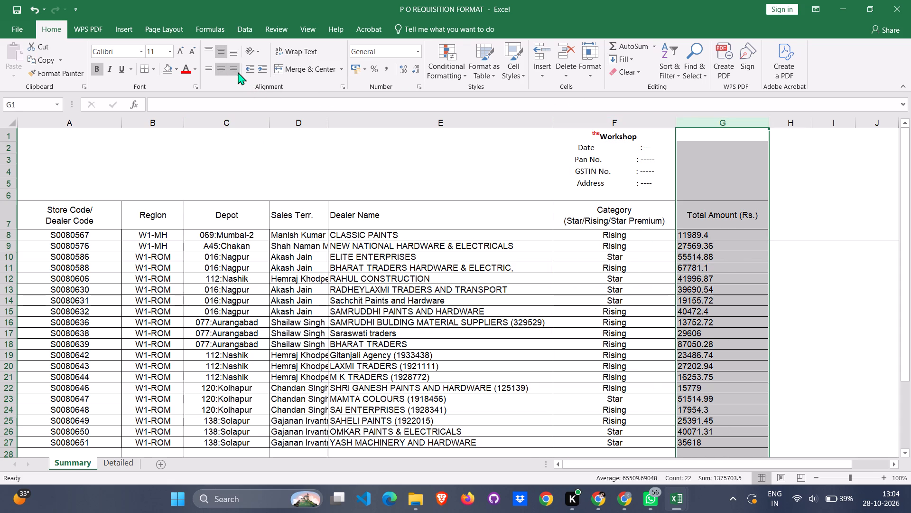
pyautogui.click(236, 69)
pyautogui.click(236, 69)
pyautogui.click(236, 69)
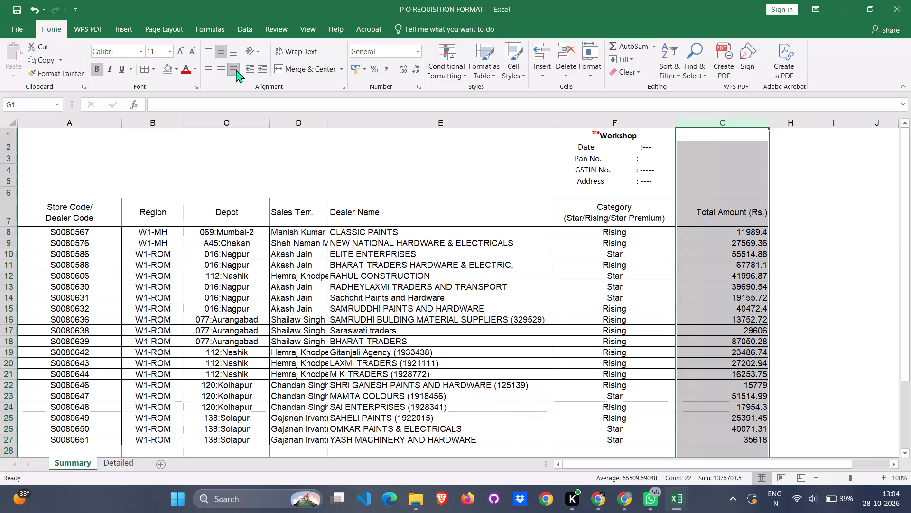
pyautogui.click(236, 69)
pyautogui.click(236, 70)
pyautogui.click(312, 158)
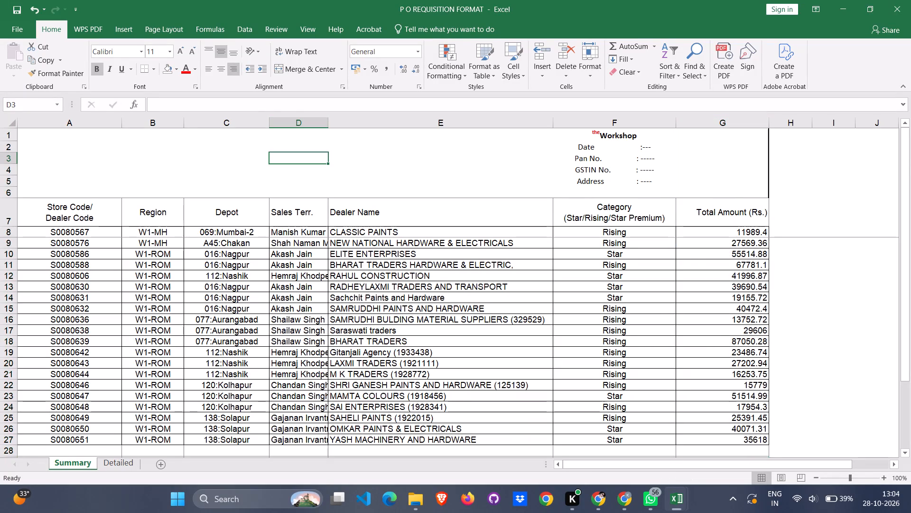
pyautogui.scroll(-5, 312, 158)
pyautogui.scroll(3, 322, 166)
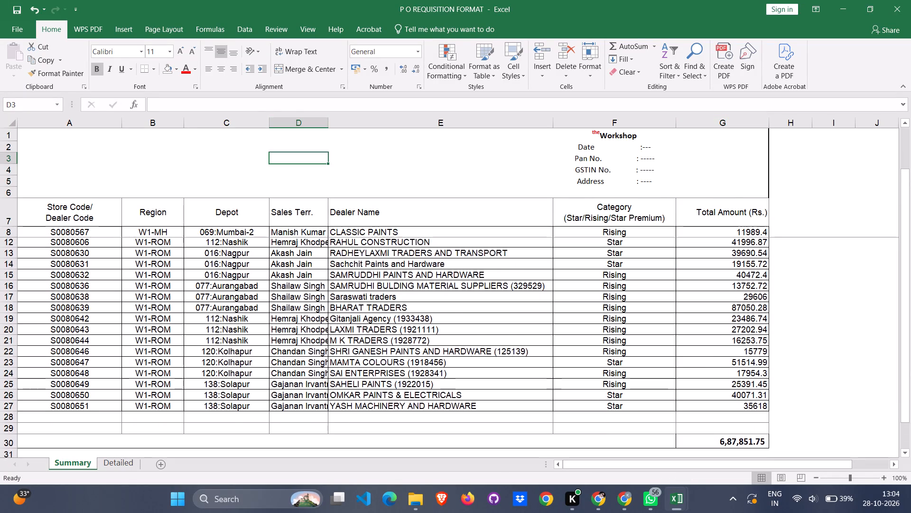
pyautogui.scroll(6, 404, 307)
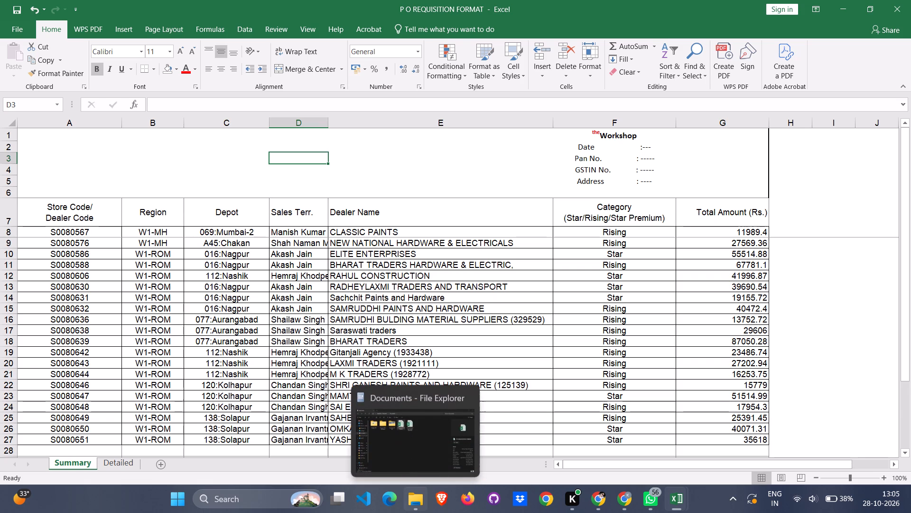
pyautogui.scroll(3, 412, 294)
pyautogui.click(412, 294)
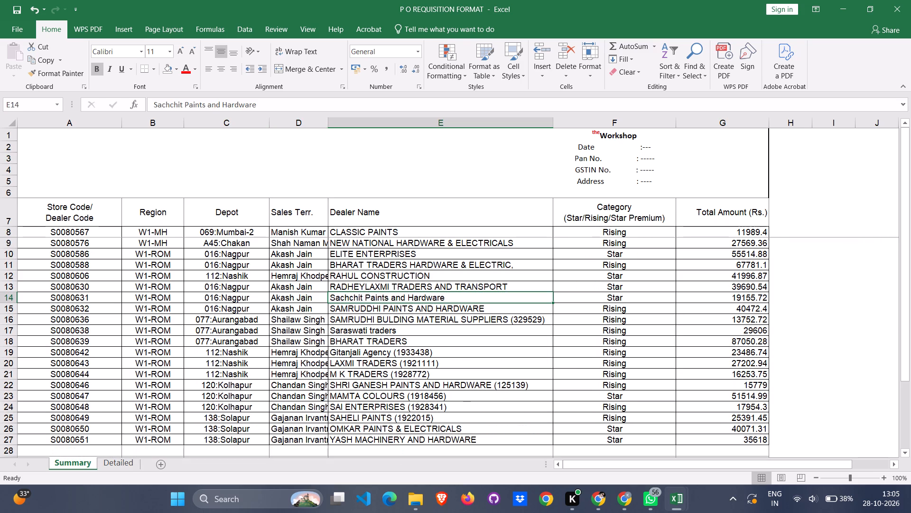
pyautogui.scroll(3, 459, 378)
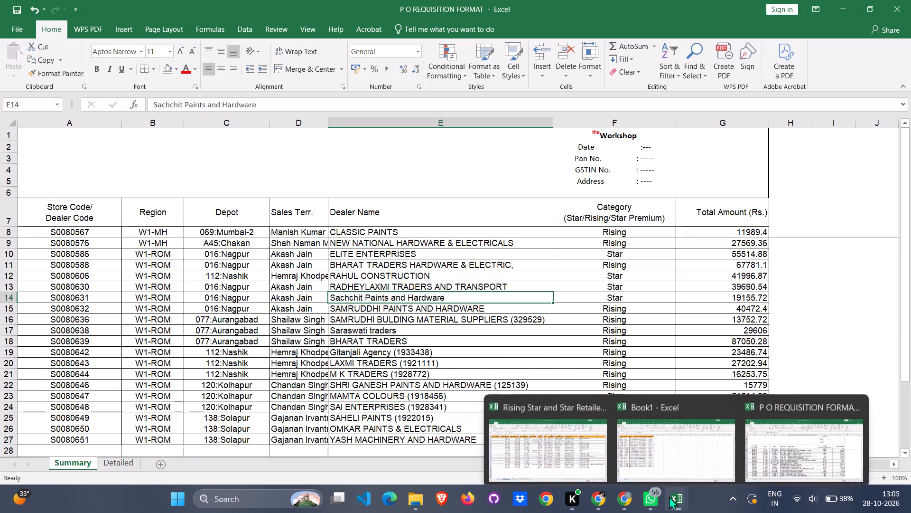
# Close the temporary Book1 workbook without saving it.
pyautogui.click(657, 439)
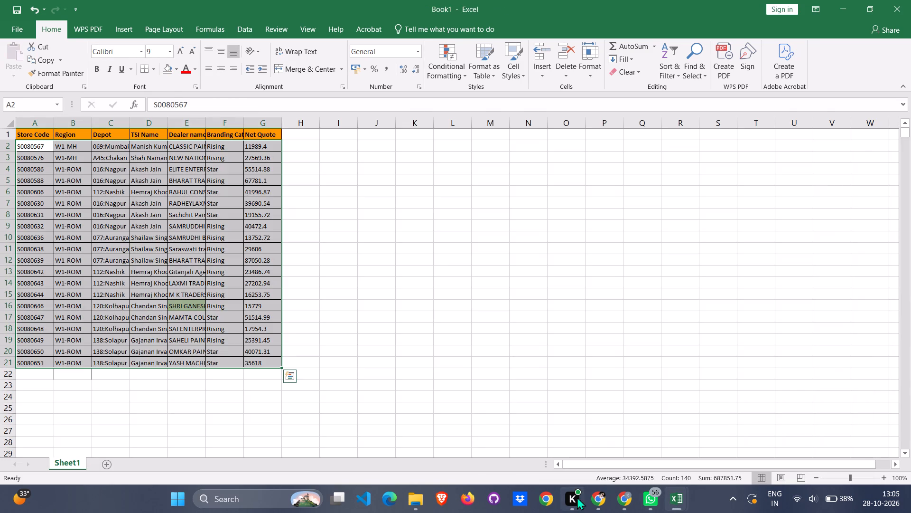
pyautogui.click(528, 422)
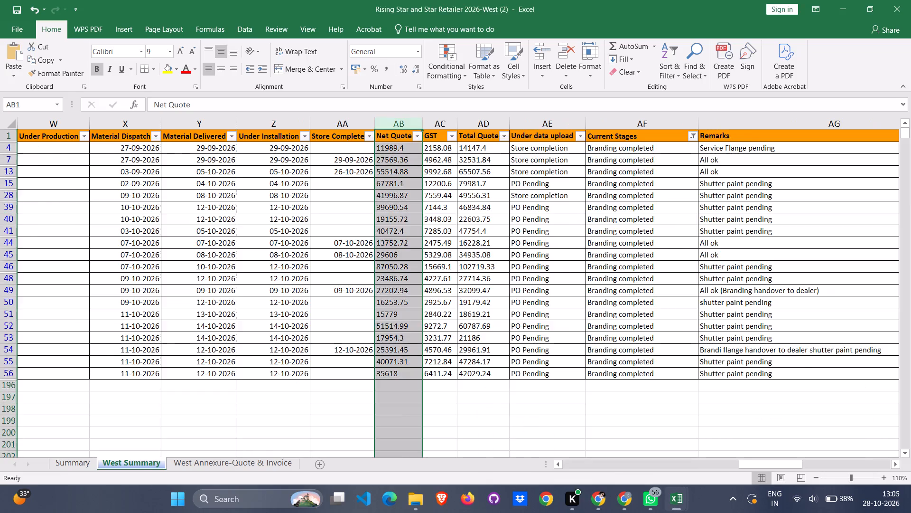
pyautogui.hscroll(20, 379, 324)
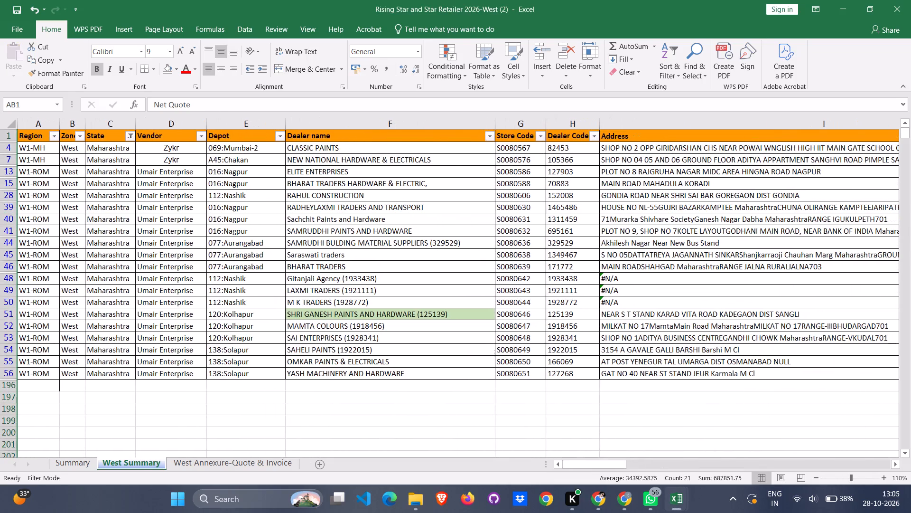
pyautogui.hotkey('alt', 'Tab')
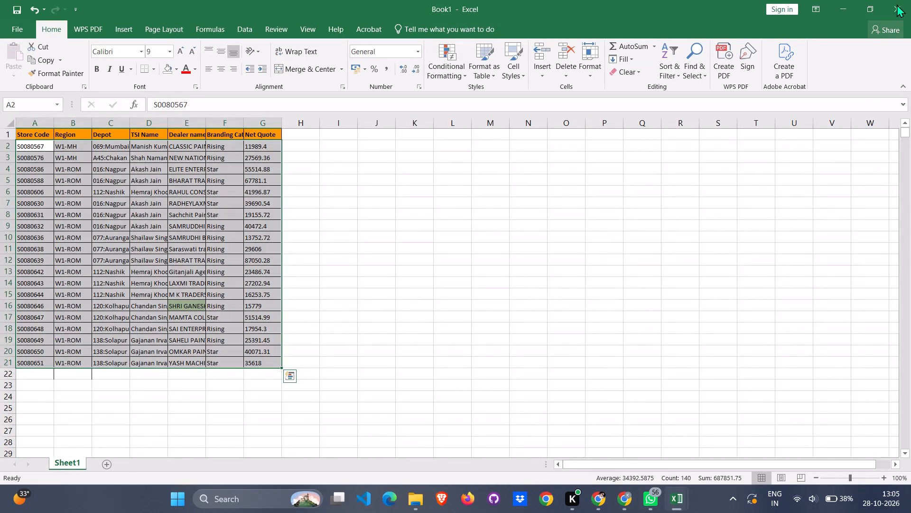
pyautogui.click(897, 4)
pyautogui.click(466, 263)
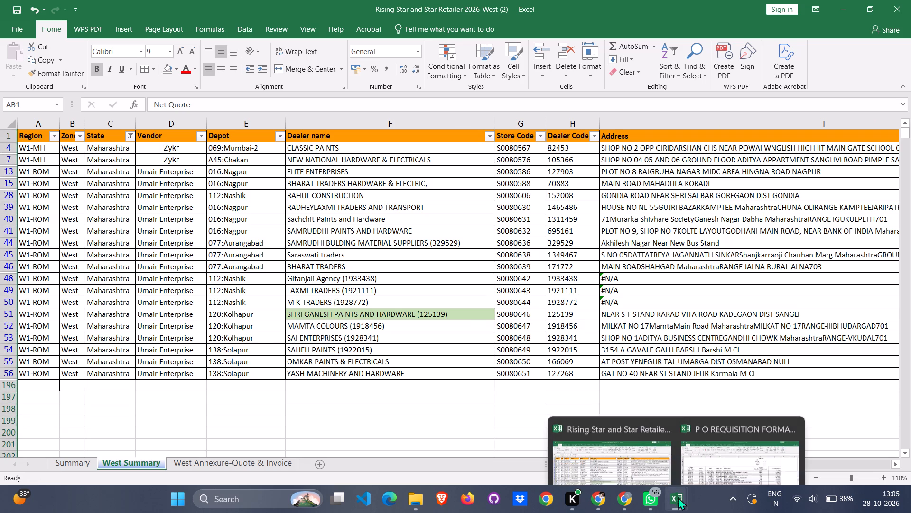
# Clear the old entries in cells A2:M26 of the Detailed sheet in the P O REQUISITION FORMAT workbook.
pyautogui.click(713, 448)
pyautogui.scroll(3, 511, 315)
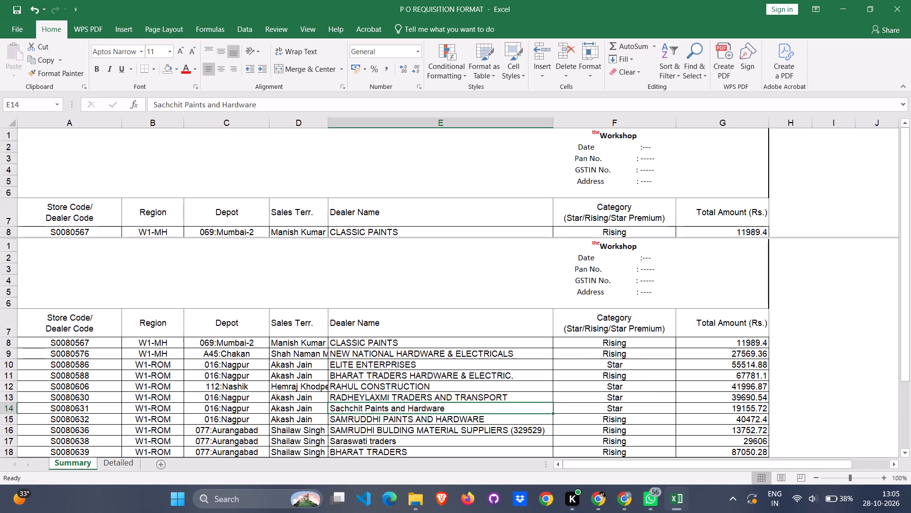
pyautogui.click(122, 460)
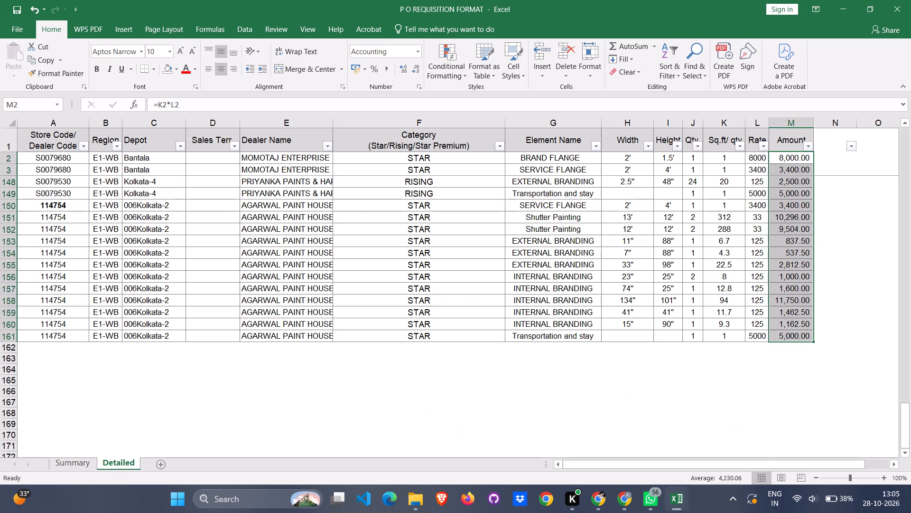
pyautogui.scroll(9, 431, 246)
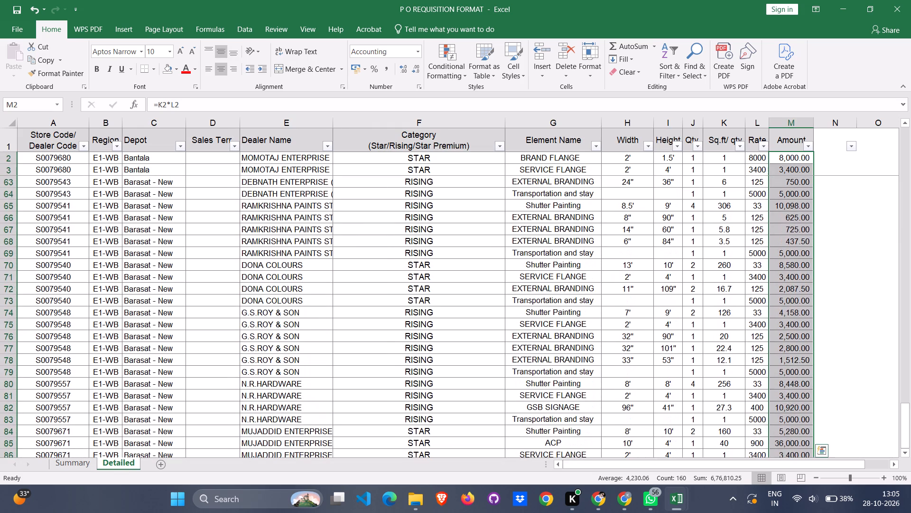
pyautogui.scroll(16, 431, 245)
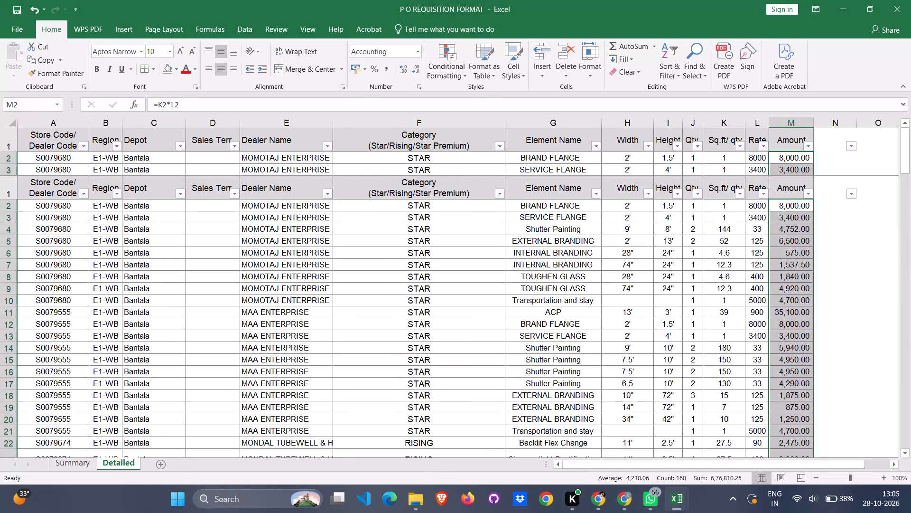
pyautogui.scroll(-14, 431, 245)
pyautogui.scroll(2, 431, 245)
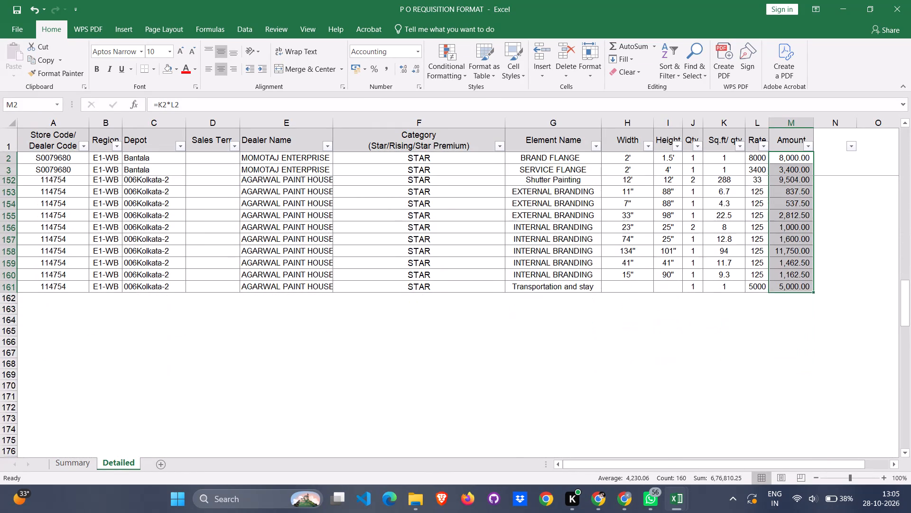
pyautogui.scroll(11, 431, 245)
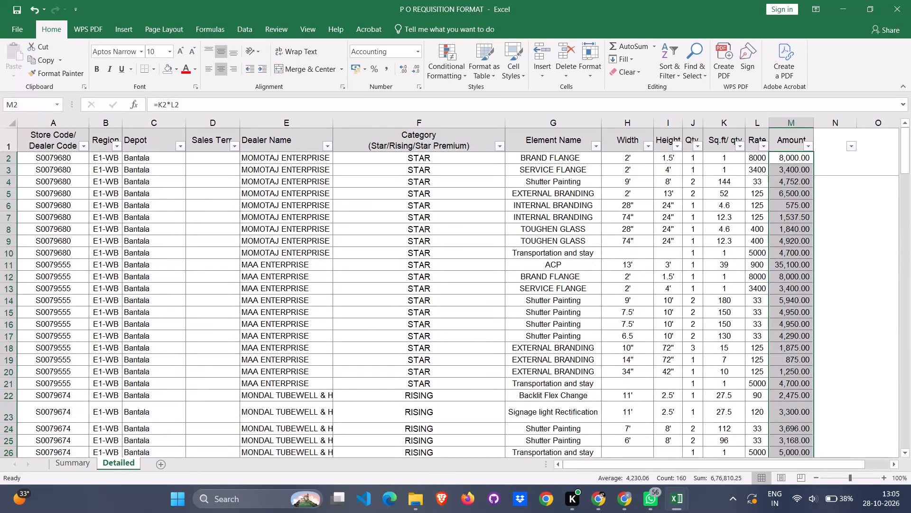
pyautogui.click(53, 159)
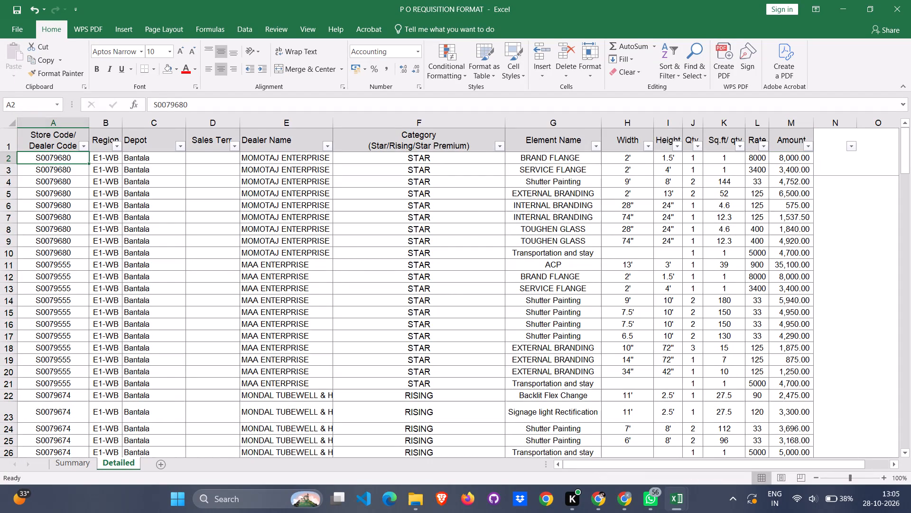
pyautogui.hotkey('shift', 'Right')
pyautogui.hotkey('shift', 'Right')
pyautogui.hotkey('shift', 'Right')
pyautogui.hotkey('shift', 'Right')
pyautogui.hotkey('shift', 'Right')
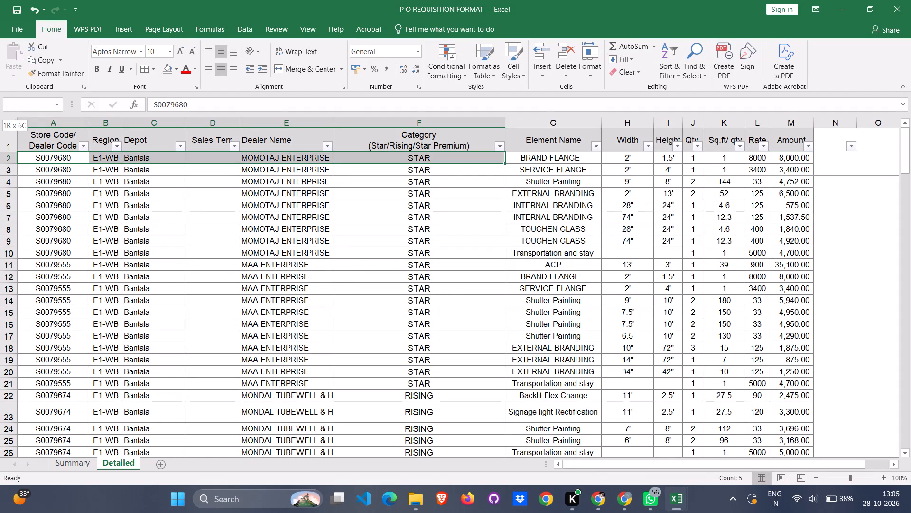
pyautogui.hotkey('shift', 'Right')
pyautogui.hotkey('shift', 'Right')
pyautogui.hotkey('shift', 'Right')
pyautogui.hotkey('shift', 'Right')
pyautogui.hotkey('shift', 'Right')
pyautogui.hotkey('shift', 'Right')
pyautogui.hotkey('shift', 'Right')
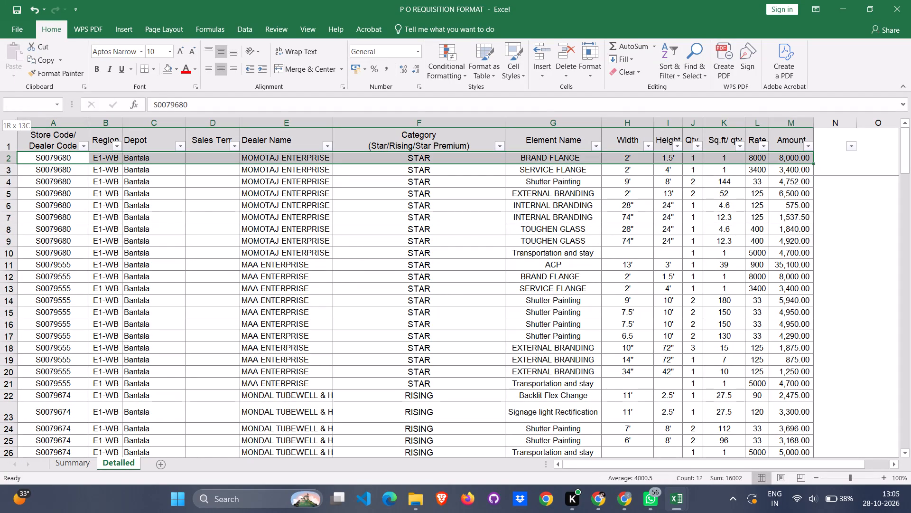
pyautogui.hotkey('shift', 'Down')
pyautogui.hotkey('shift', 'Down')
pyautogui.hotkey('shift', 'Down')
pyautogui.hotkey('shift', 'Down')
pyautogui.hotkey('shift', 'Down')
pyautogui.hotkey('shift', 'Down')
pyautogui.hotkey('shift', 'Down')
pyautogui.hotkey('shift', 'Down')
pyautogui.hotkey('shift', 'Down')
pyautogui.hotkey('shift', 'Down')
pyautogui.hotkey('shift', 'Down')
pyautogui.hotkey('shift', 'Down')
pyautogui.hotkey('shift', 'Down')
pyautogui.hotkey('shift', 'Down')
pyautogui.hotkey('shift', 'Down')
pyautogui.hotkey('shift', 'Down')
pyautogui.hotkey('shift', 'Down')
pyautogui.hotkey('shift', 'Down')
pyautogui.hotkey('shift', 'Down')
pyautogui.hotkey('shift', 'Down')
pyautogui.hotkey('shift', 'Down')
pyautogui.hotkey('shift', 'Down')
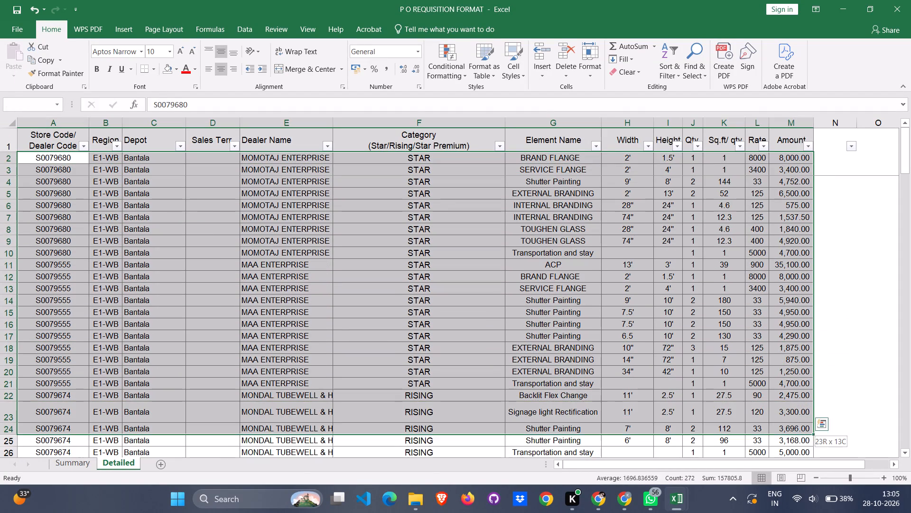
pyautogui.hotkey('shift', 'Down')
pyautogui.hotkey('shift', 'Down')
pyautogui.press('Delete')
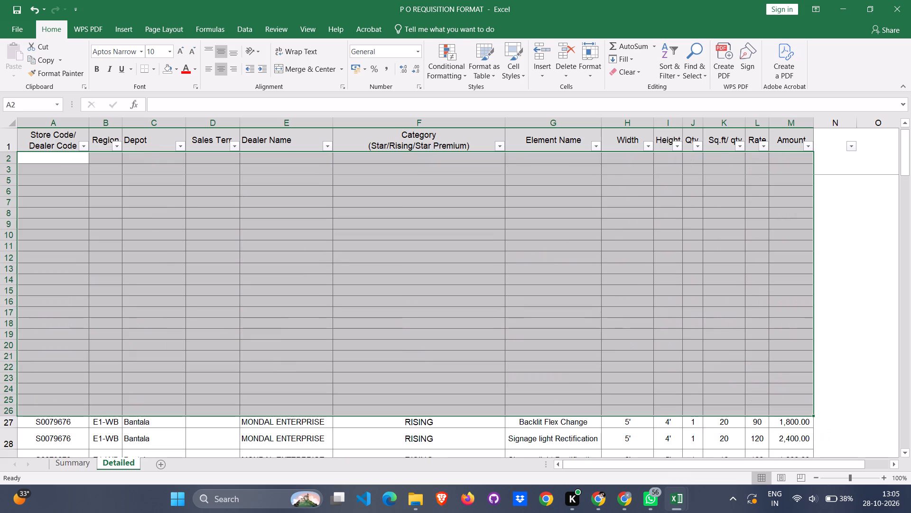
pyautogui.scroll(7, 52, 159)
pyautogui.click(53, 159)
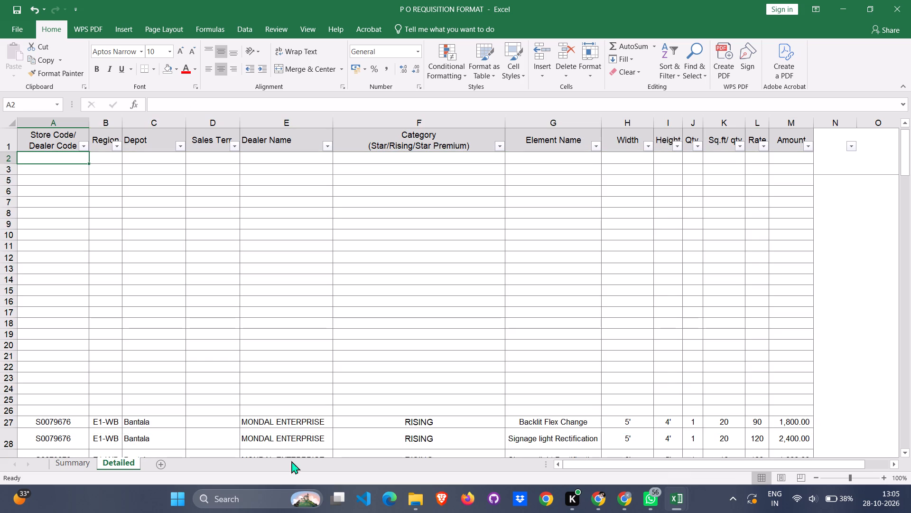
# Copy the CLASSIC PAINTS store details, A8:F8, from the Summary sheet into row 2 of the Detailed sheet, starting at A2.
pyautogui.click(72, 457)
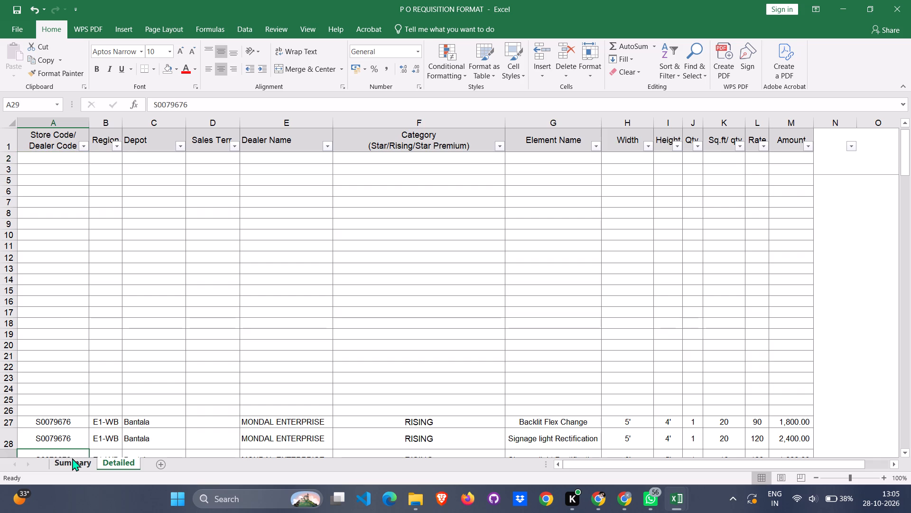
pyautogui.click(71, 458)
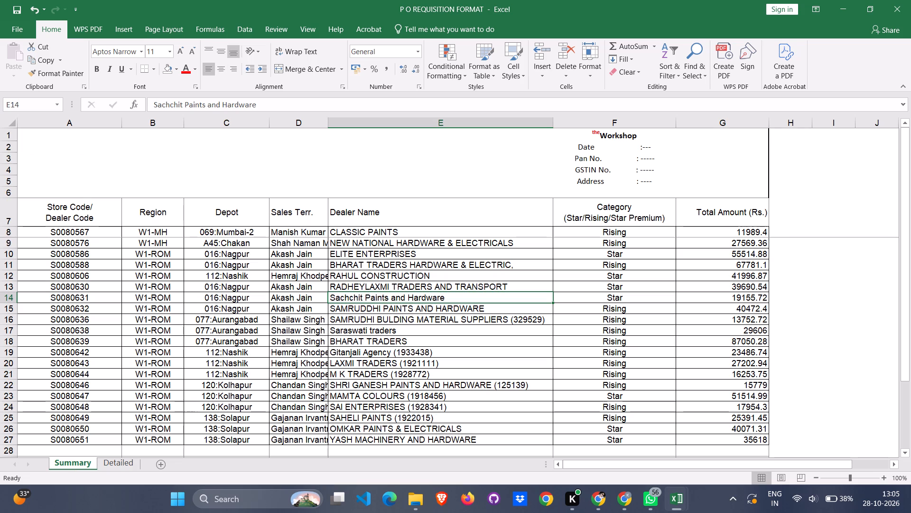
pyautogui.click(68, 233)
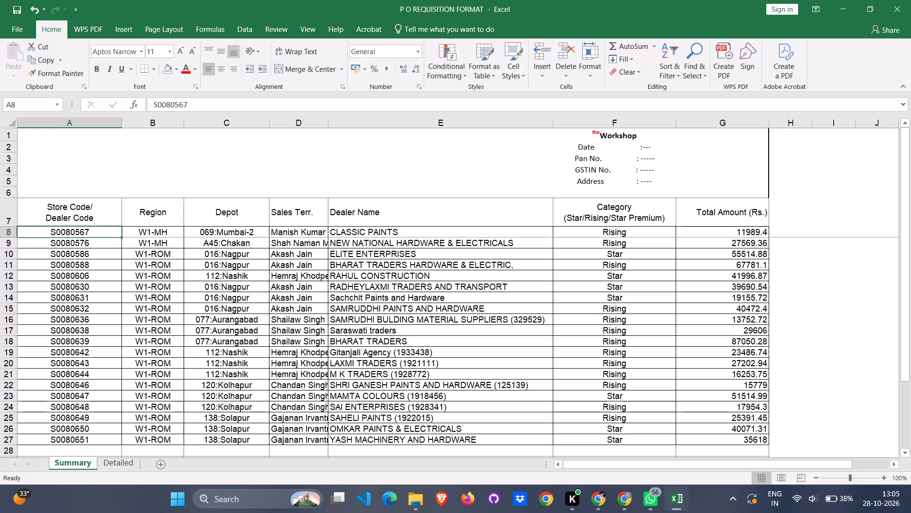
pyautogui.hotkey('alt', 'Tab')
pyautogui.hotkey('alt', 'Tab')
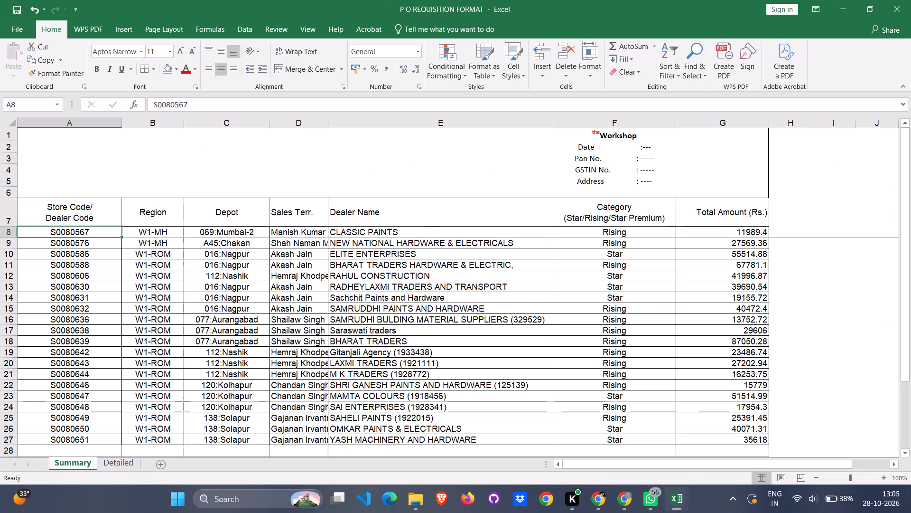
pyautogui.click(118, 467)
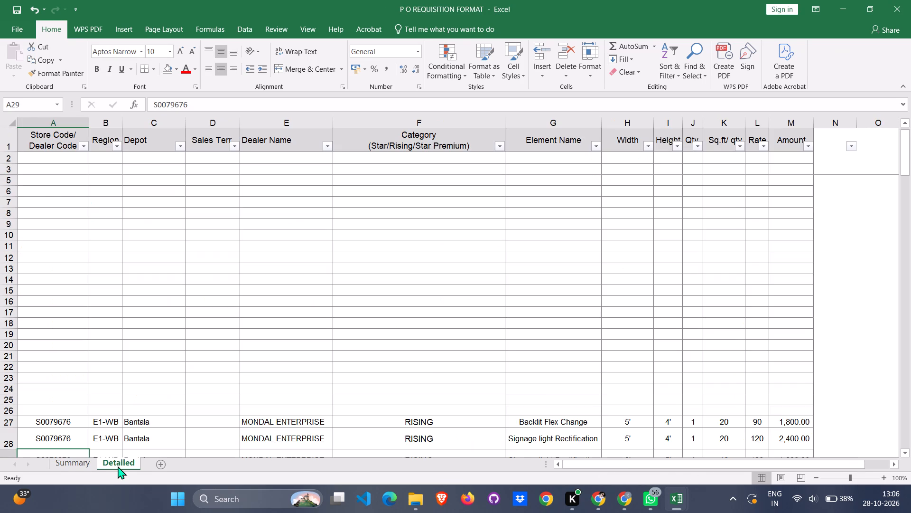
pyautogui.click(71, 464)
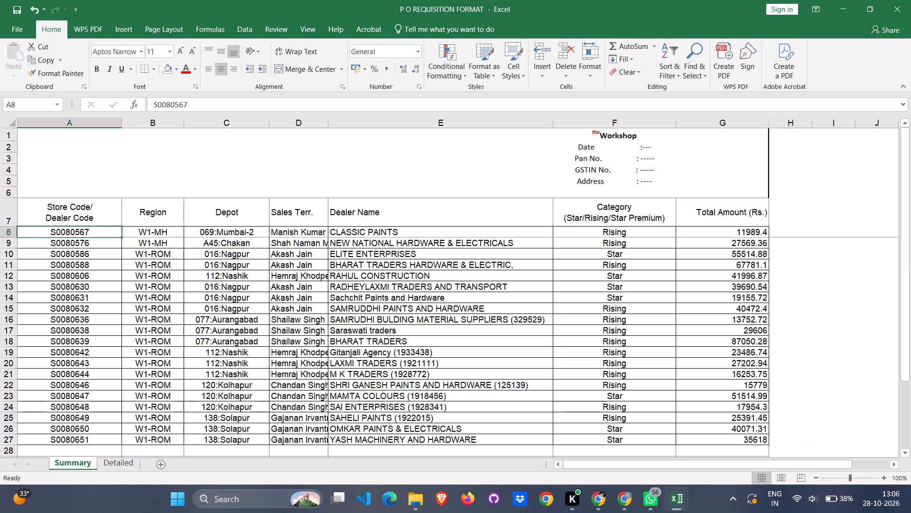
pyautogui.hotkey('shift', 'Right')
pyautogui.hotkey('shift', 'Right')
pyautogui.hotkey('shift', 'Right')
pyautogui.hotkey('shift', 'Right')
pyautogui.hotkey('shift', 'Right')
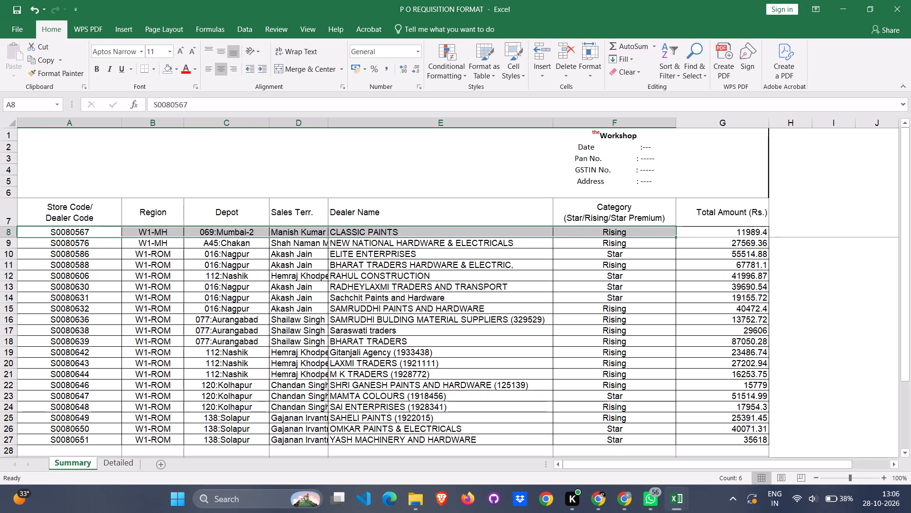
pyautogui.hotkey('ctrl', 'c')
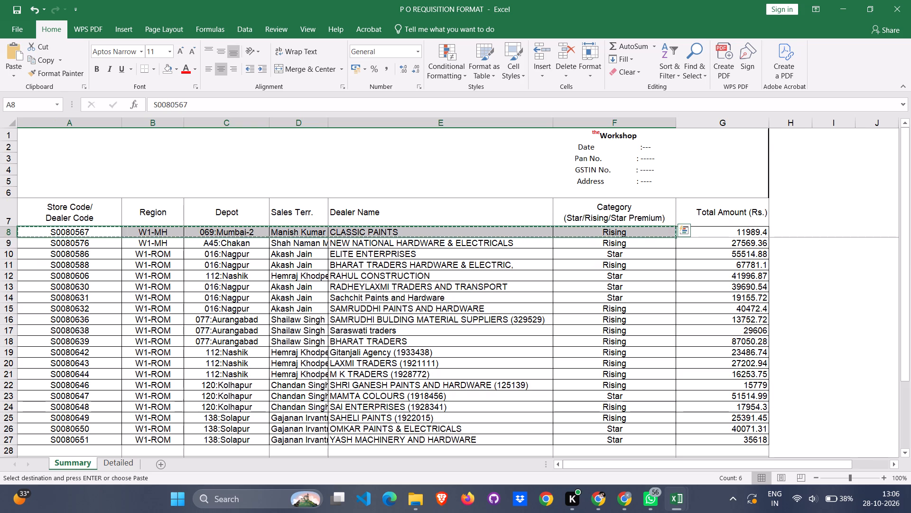
pyautogui.click(130, 461)
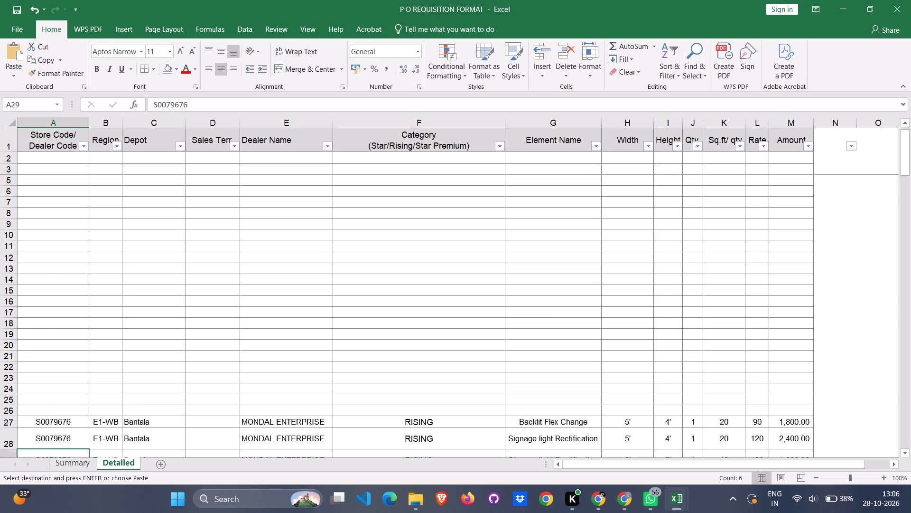
pyautogui.click(46, 160)
pyautogui.hotkey('ctrl', 'v')
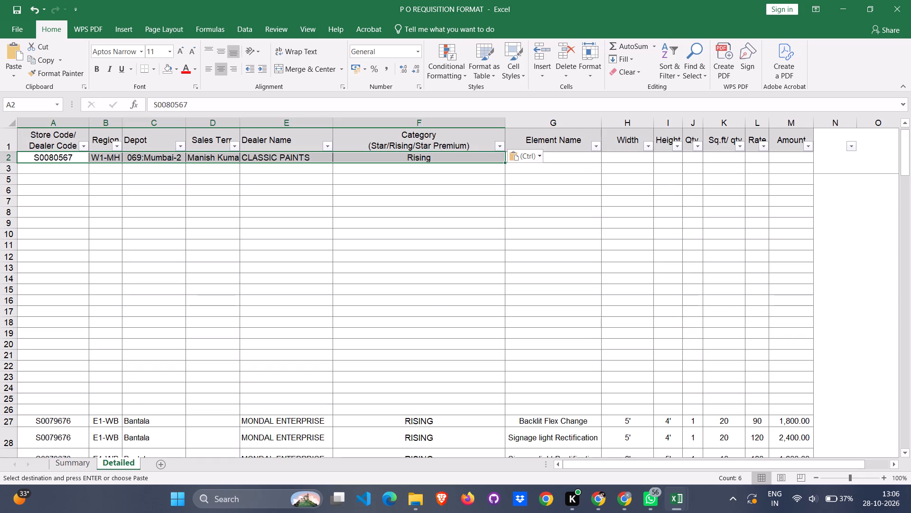
# In the Detailed sheet, narrow the Category, Store Code, Element Name and Qty columns and widen the Height and Width columns.
pyautogui.click(560, 158)
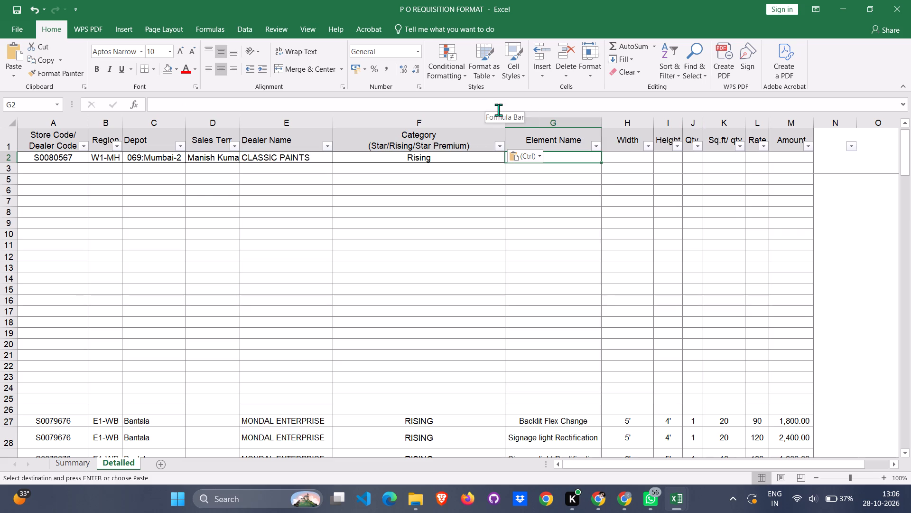
pyautogui.moveTo(503, 119); pyautogui.dragTo(440, 120)
pyautogui.moveTo(442, 122); pyautogui.dragTo(403, 122)
pyautogui.moveTo(401, 122); pyautogui.dragTo(387, 122)
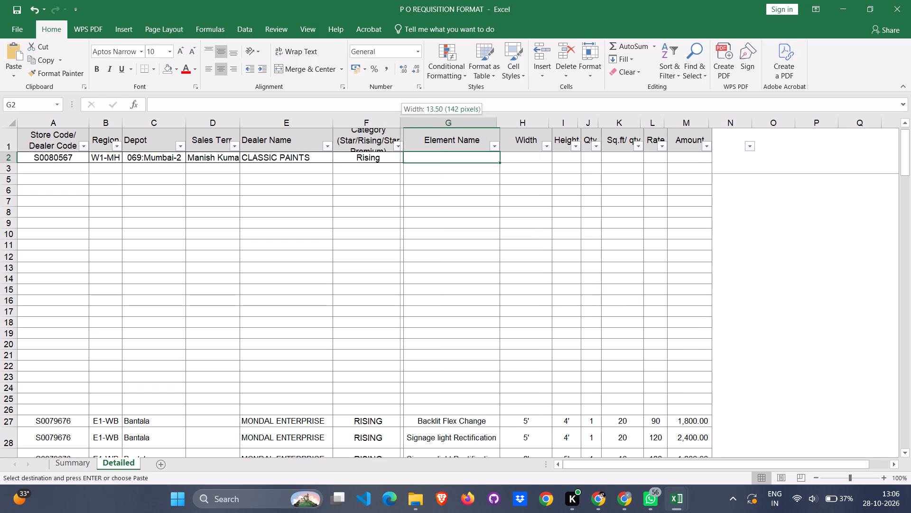
pyautogui.moveTo(387, 122); pyautogui.dragTo(386, 122)
pyautogui.moveTo(385, 122); pyautogui.dragTo(378, 124)
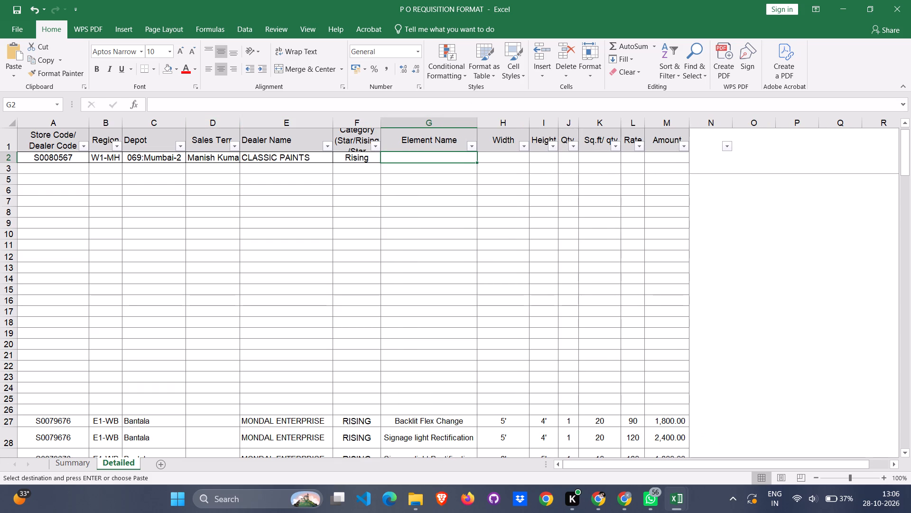
pyautogui.moveTo(90, 123); pyautogui.dragTo(79, 124)
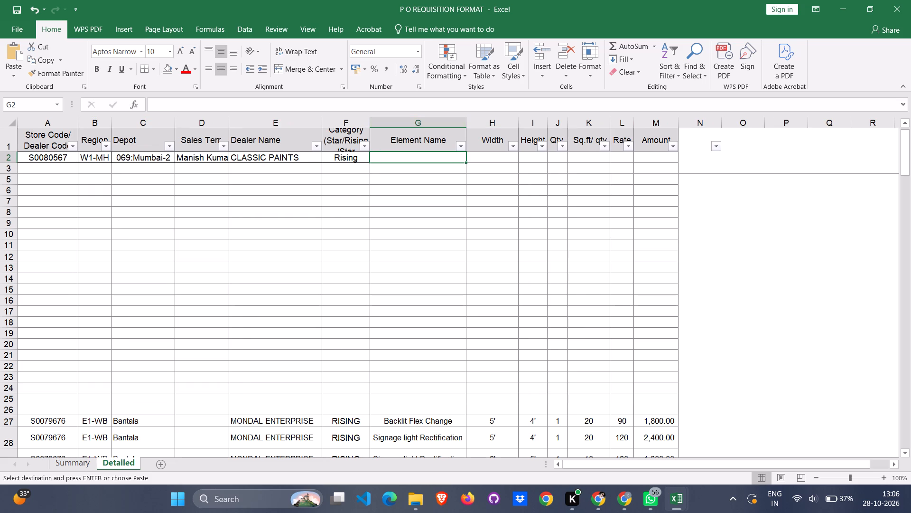
pyautogui.moveTo(468, 119); pyautogui.dragTo(447, 119)
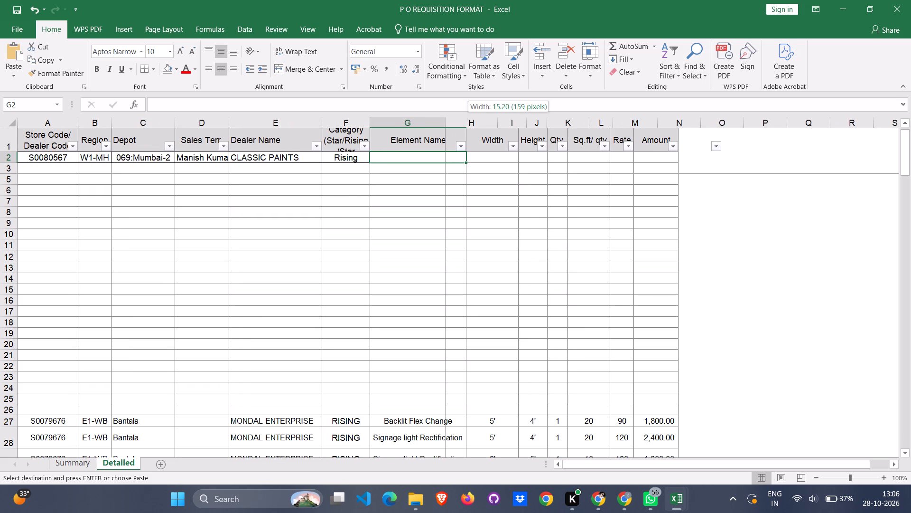
pyautogui.moveTo(447, 119); pyautogui.dragTo(440, 122)
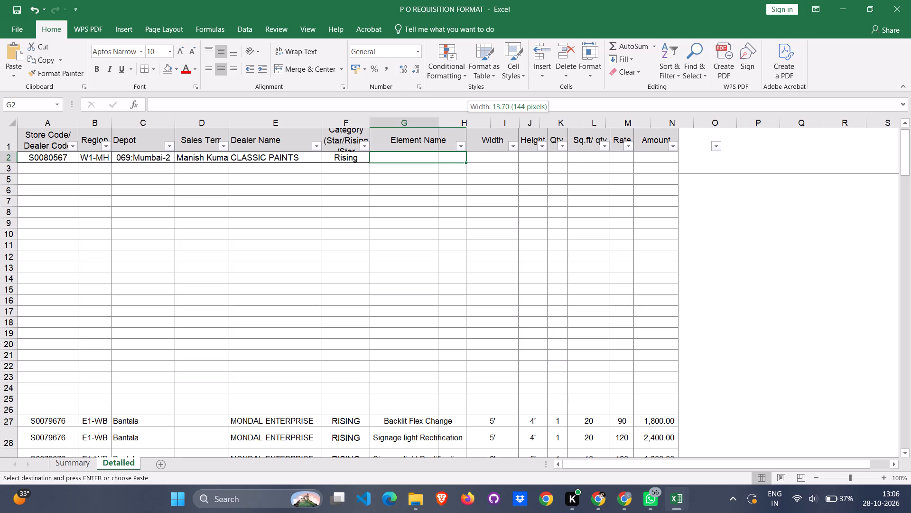
pyautogui.moveTo(440, 122); pyautogui.dragTo(427, 126)
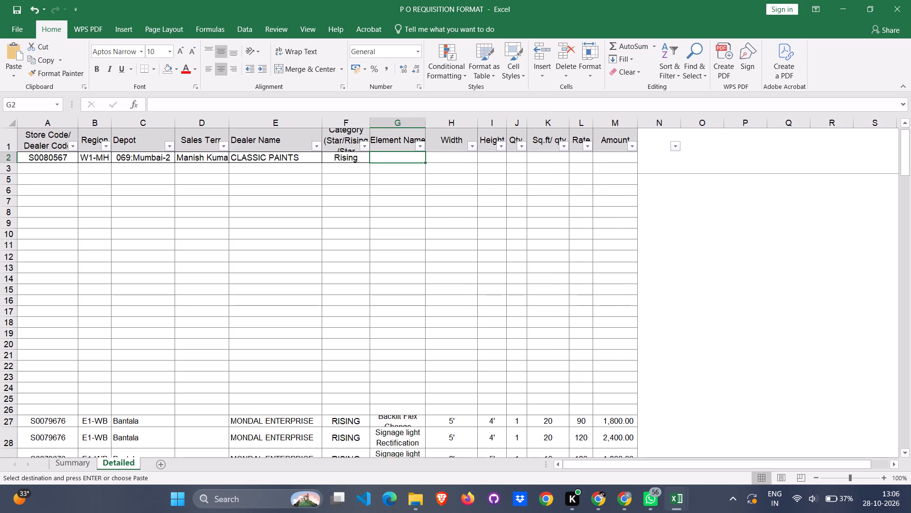
pyautogui.moveTo(529, 121); pyautogui.dragTo(521, 121)
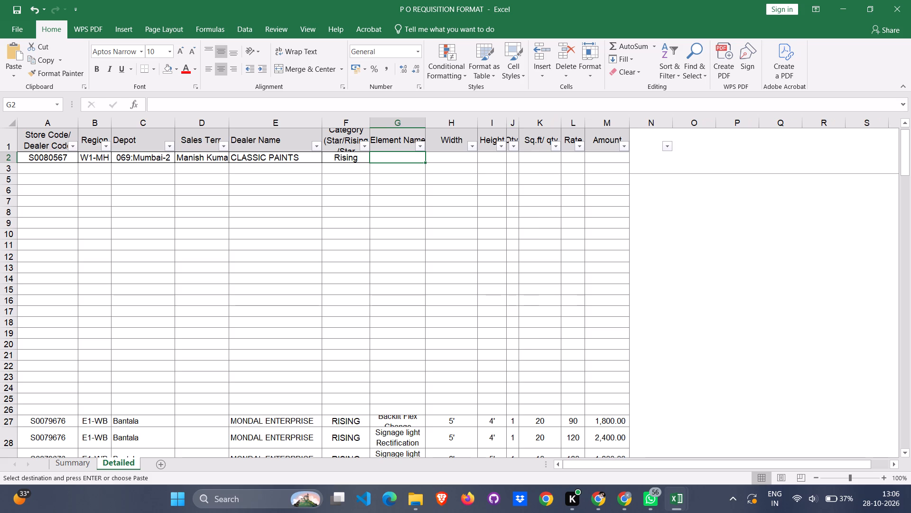
pyautogui.moveTo(505, 123); pyautogui.dragTo(526, 125)
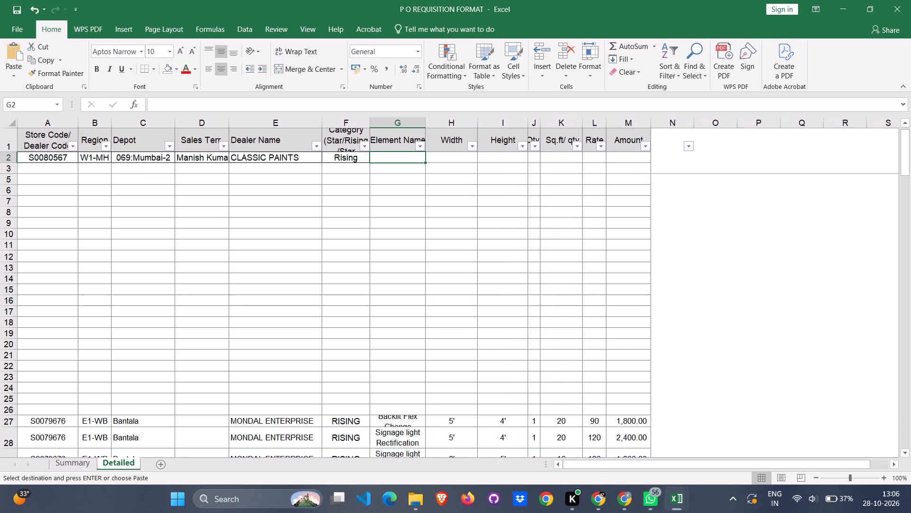
pyautogui.moveTo(477, 123); pyautogui.dragTo(489, 123)
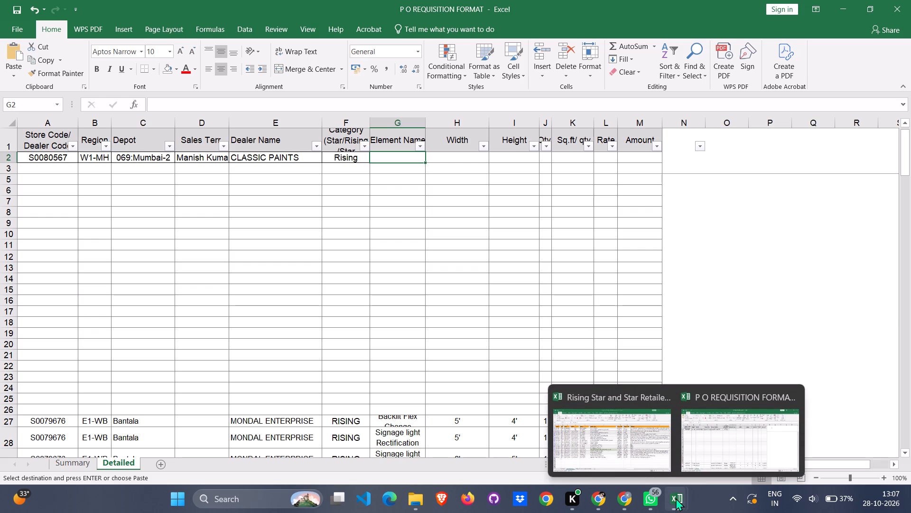
# In File Explorer, search Berger 2026's SEPARATAION ESTIMATE folder for CLASS and open the CLASSIC PAINTS workbook.
pyautogui.click(419, 499)
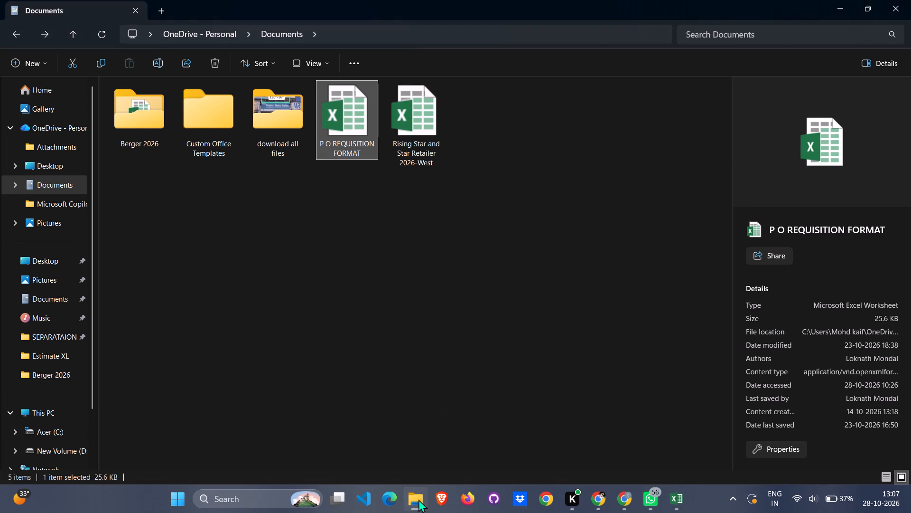
pyautogui.doubleClick(158, 123)
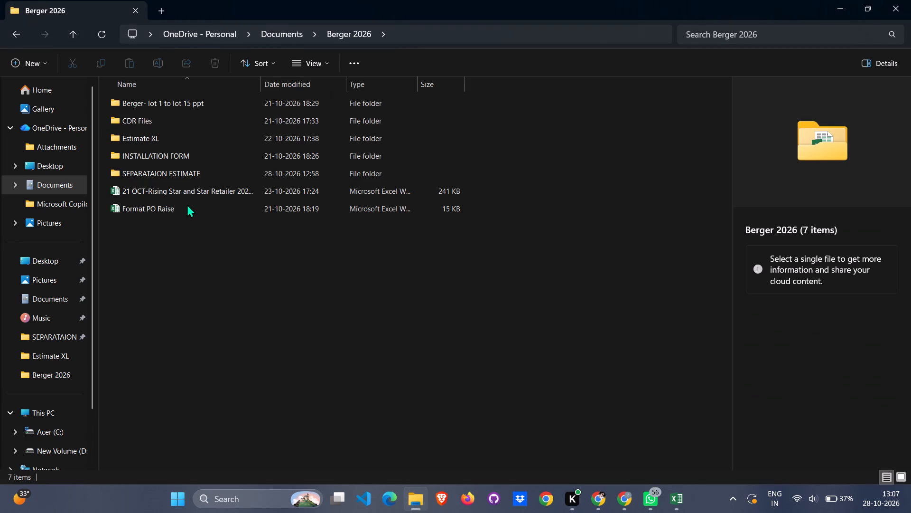
pyautogui.doubleClick(187, 171)
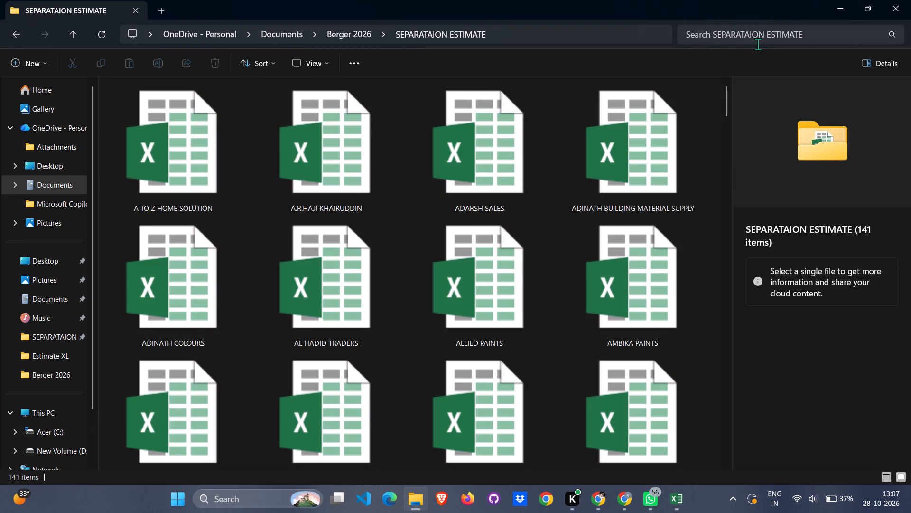
pyautogui.click(757, 31)
pyautogui.write('CLASS')
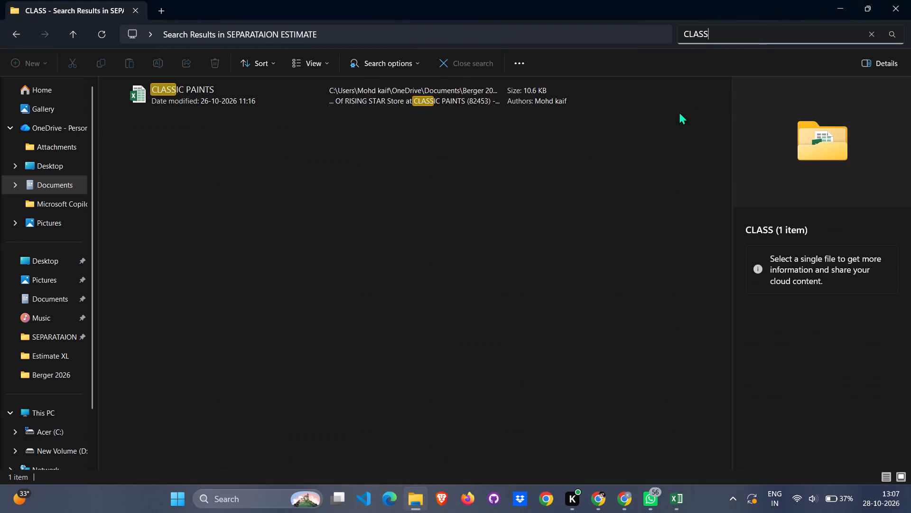
pyautogui.doubleClick(296, 96)
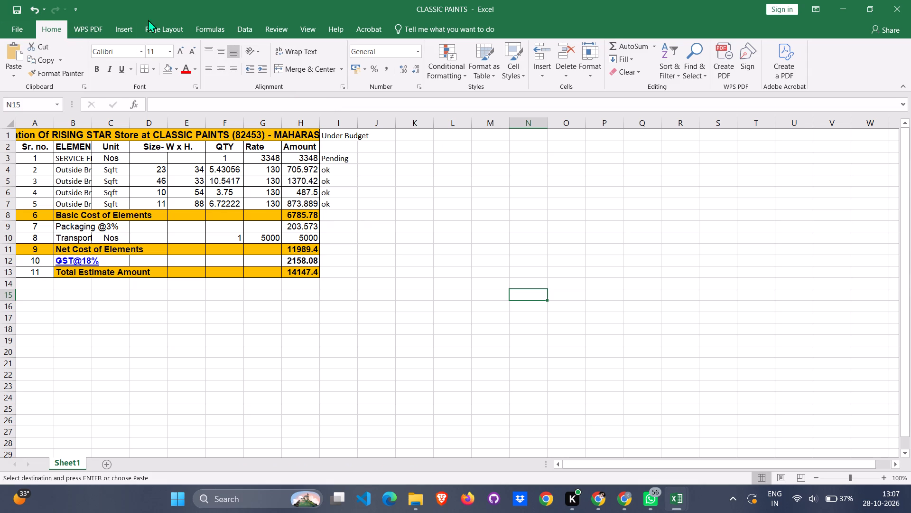
# Widen the ELEMENT column, B, in the CLASSIC PAINTS workbook to about 15.
pyautogui.moveTo(91, 122); pyautogui.dragTo(122, 122)
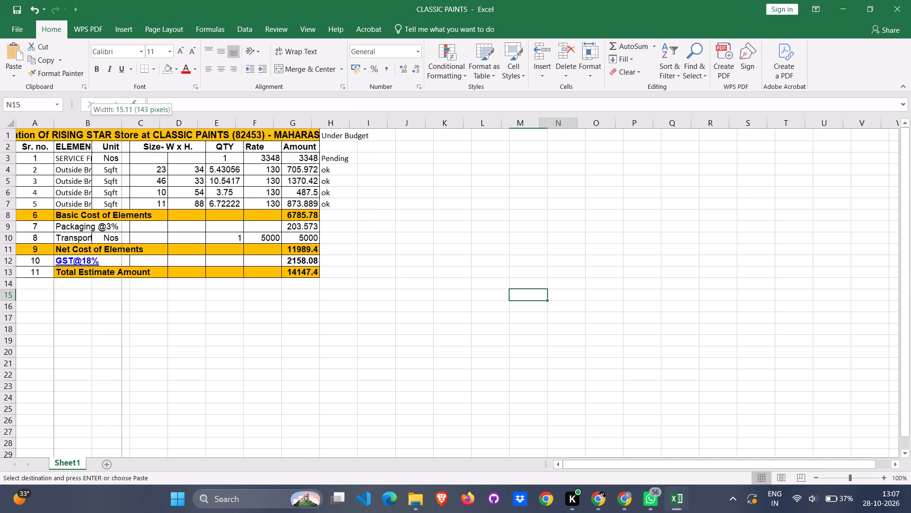
pyautogui.moveTo(122, 122); pyautogui.dragTo(122, 122)
# Copy the element names in B3:B7 of CLASSIC PAINTS into the Element Name column of the Detailed sheet, starting at G2.
pyautogui.click(101, 159)
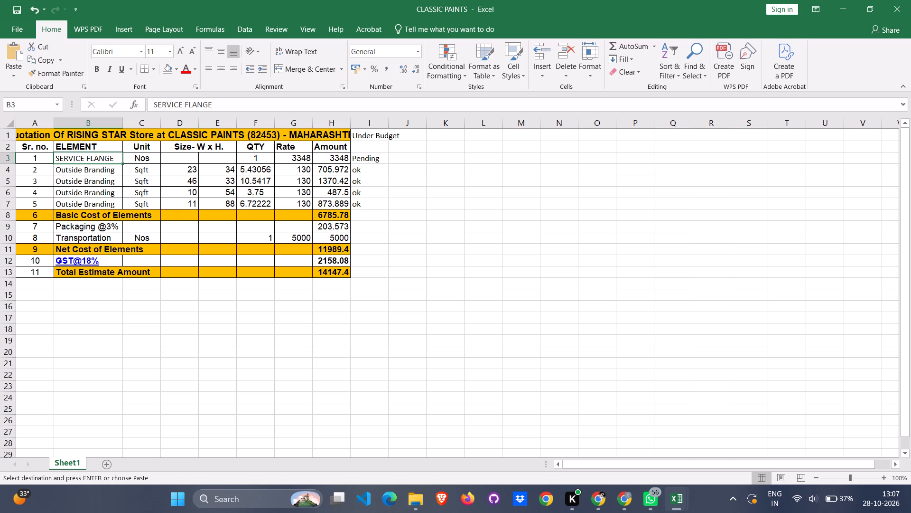
pyautogui.hotkey('shift', 'Down')
pyautogui.hotkey('shift', 'Down')
pyautogui.hotkey('shift', 'Down')
pyautogui.hotkey('shift', 'Down')
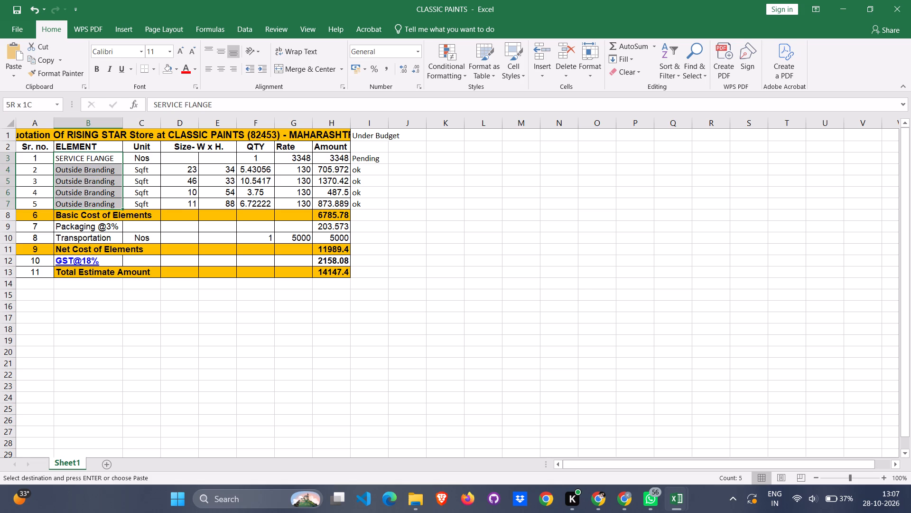
pyautogui.hotkey('shift', 'Right')
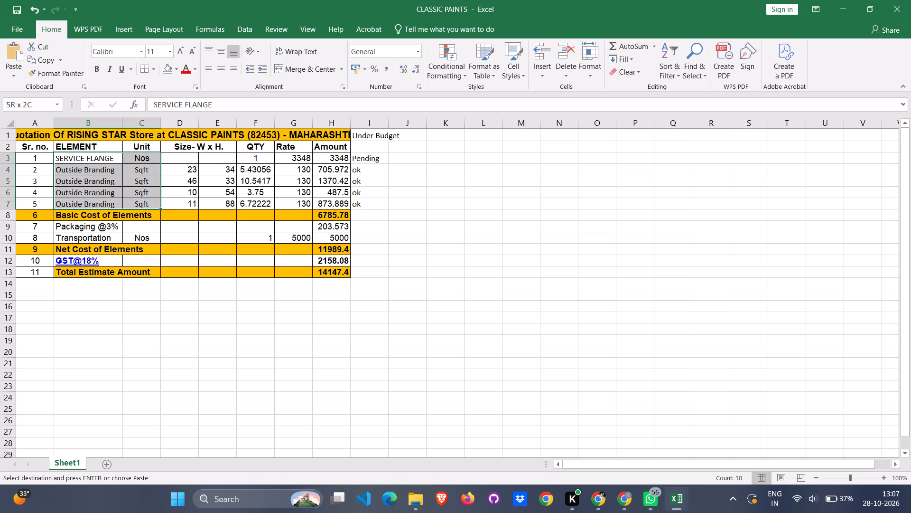
pyautogui.hotkey('shift', 'Left')
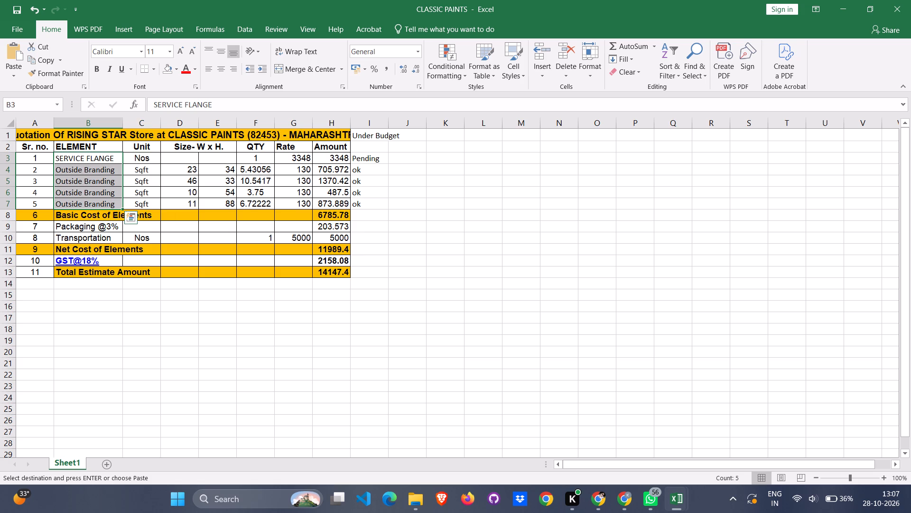
pyautogui.hotkey('ctrl', 'c')
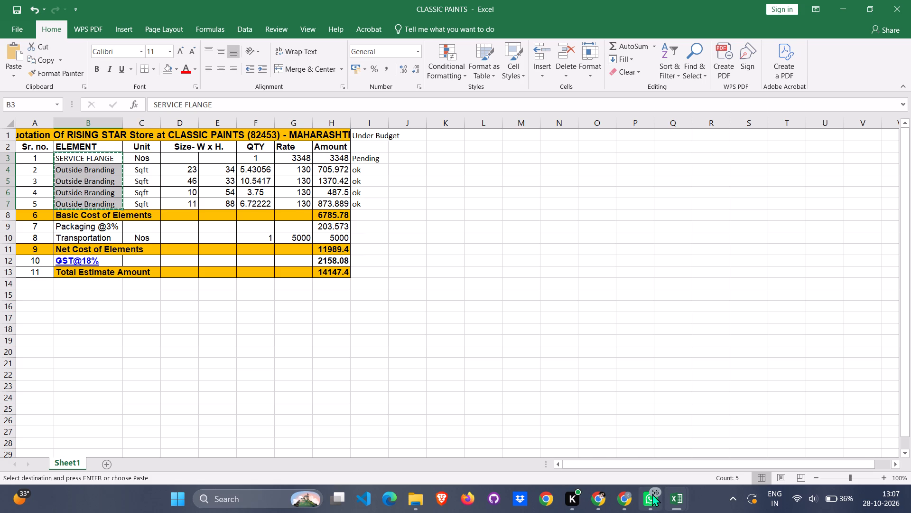
pyautogui.hotkey('alt', 'Tab')
pyautogui.hotkey('ctrl', 'v')
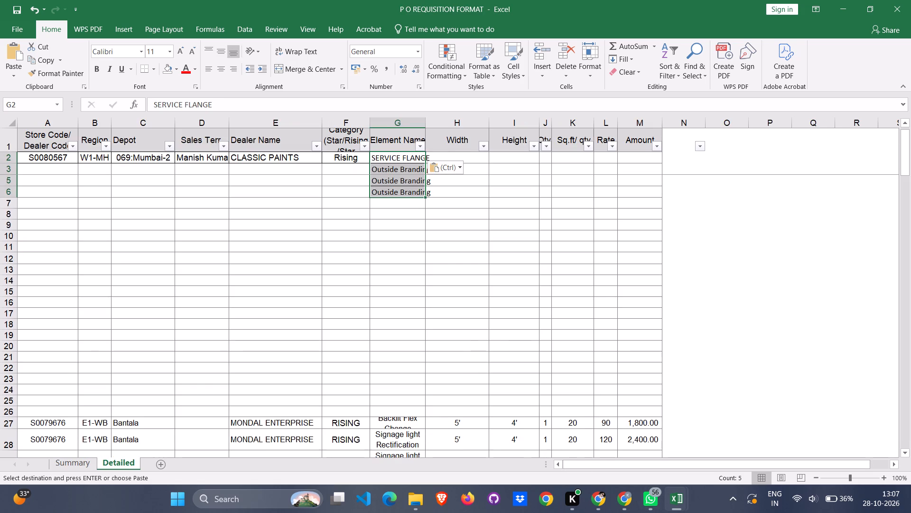
# Copy the width and height sizes in D3:E7 of CLASSIC PAINTS into the Detailed sheet's Width and Height columns, starting at H2.
pyautogui.click(465, 159)
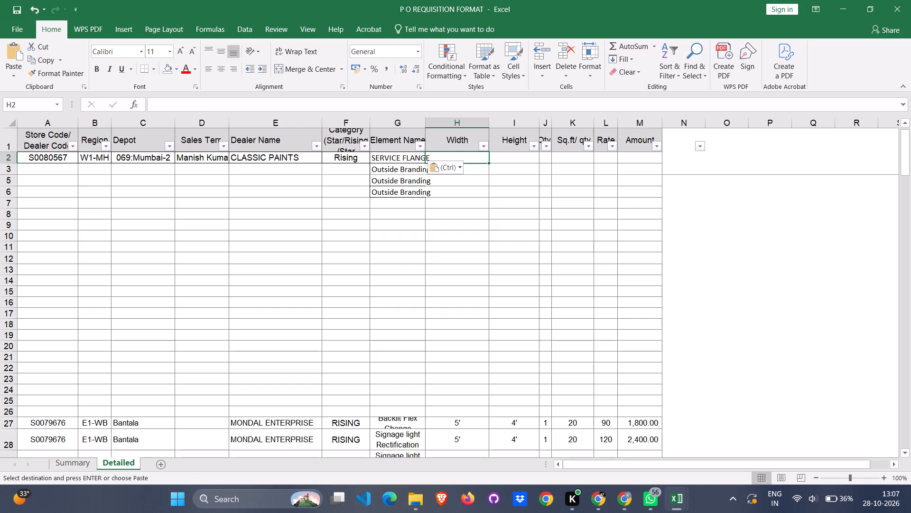
pyautogui.hotkey('alt', 'Tab')
pyautogui.click(193, 158)
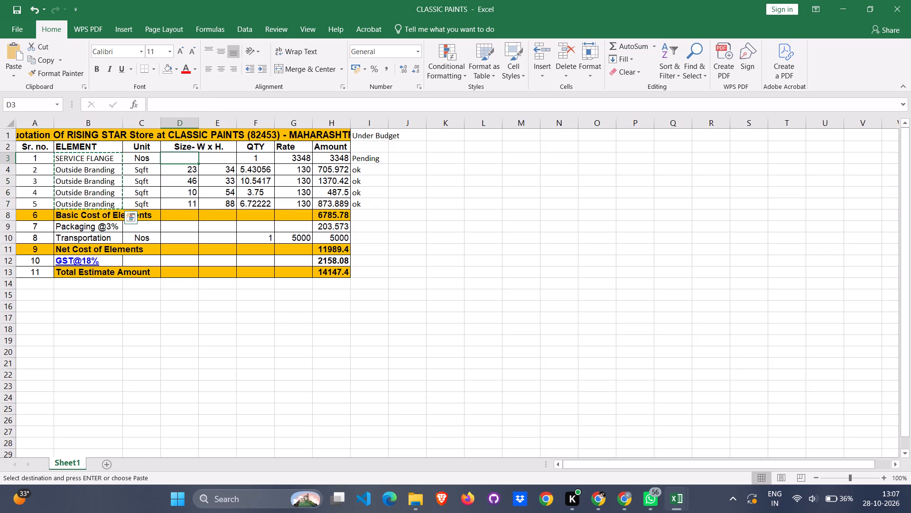
pyautogui.hotkey('shift', 'Right')
pyautogui.hotkey('shift', 'Down')
pyautogui.hotkey('shift', 'Down')
pyautogui.hotkey('shift', 'Down')
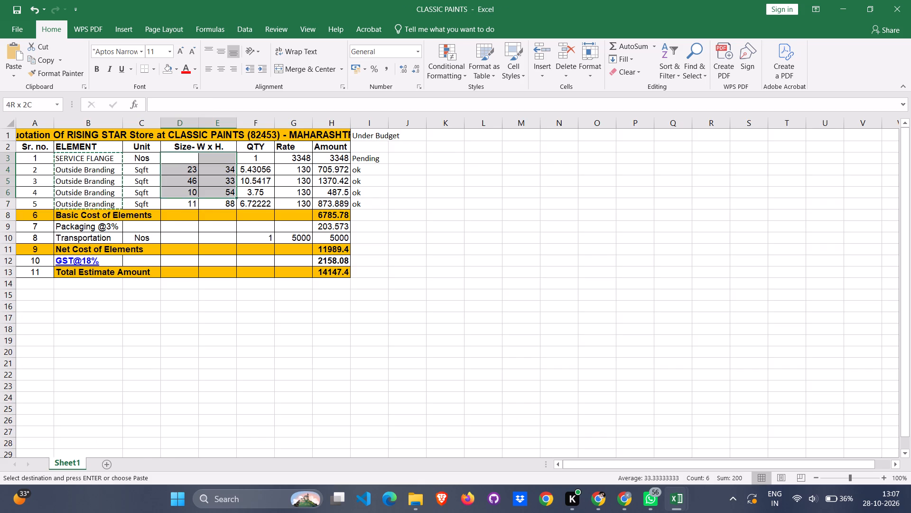
pyautogui.hotkey('shift', 'Down')
pyautogui.hotkey('ctrl', 'c')
pyautogui.hotkey('alt', 'Tab')
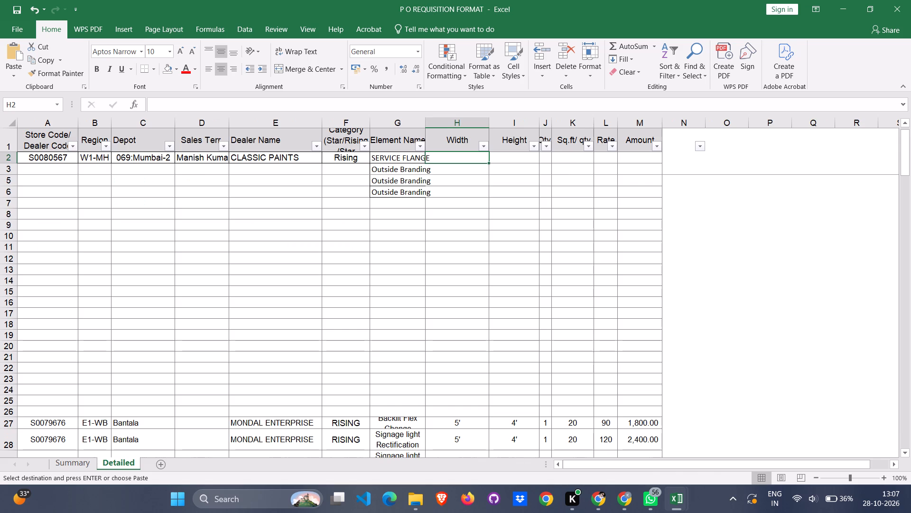
pyautogui.hotkey('ctrl', 'v')
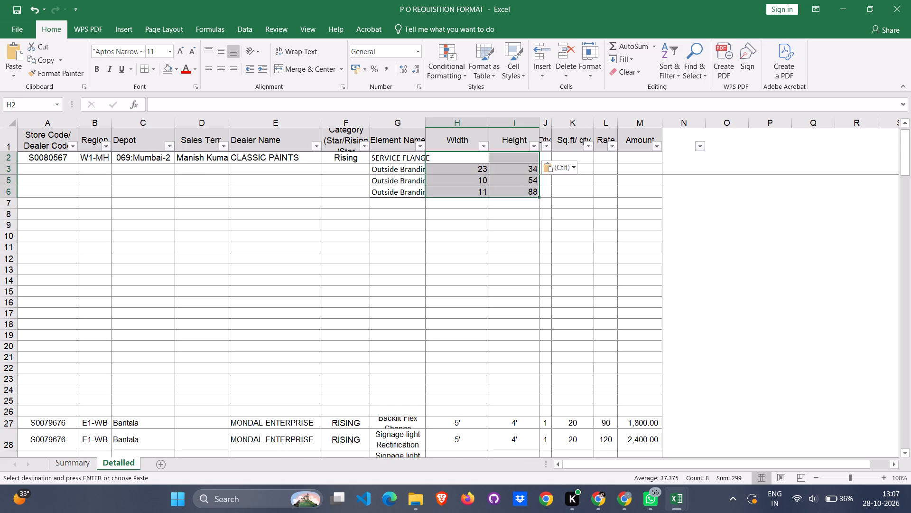
# Widen the Qty column, enter a quantity of 1 for SERVICE FLANGE in J2, and save the requisition workbook.
pyautogui.moveTo(550, 120); pyautogui.dragTo(561, 119)
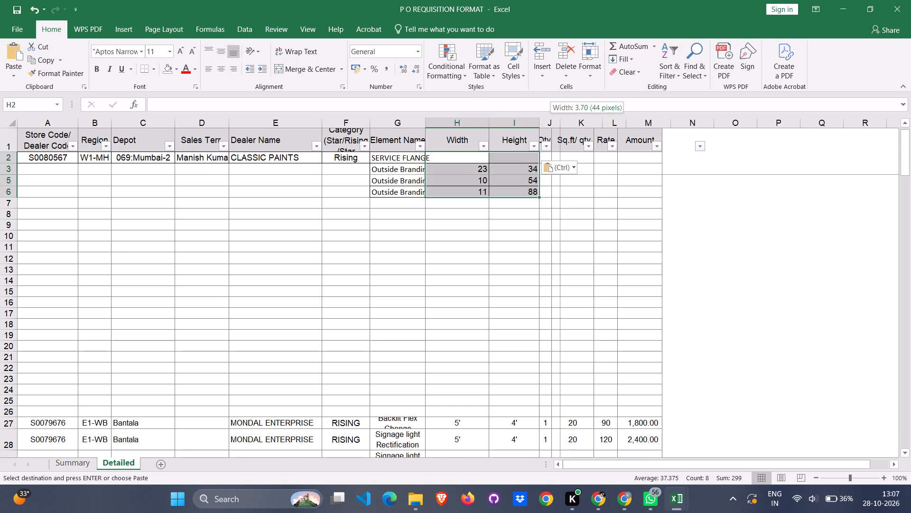
pyautogui.moveTo(561, 119); pyautogui.dragTo(573, 120)
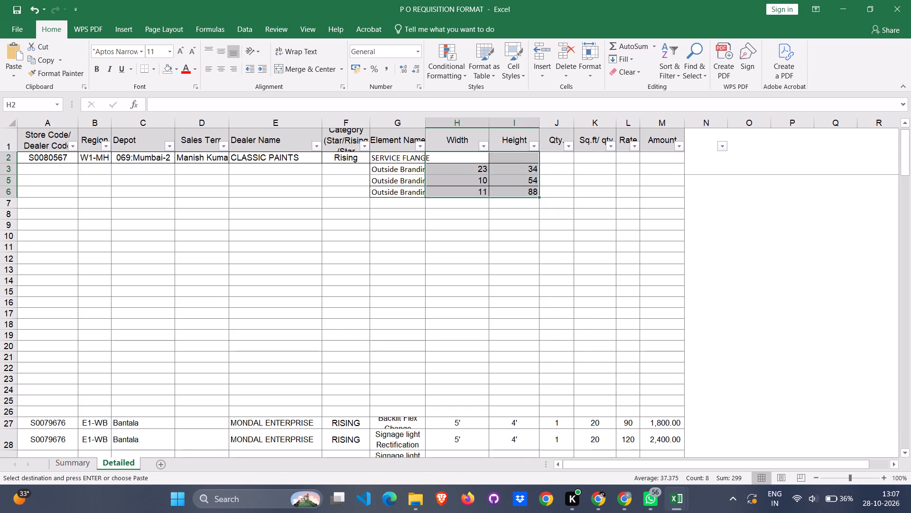
pyautogui.click(556, 159)
pyautogui.press('1')
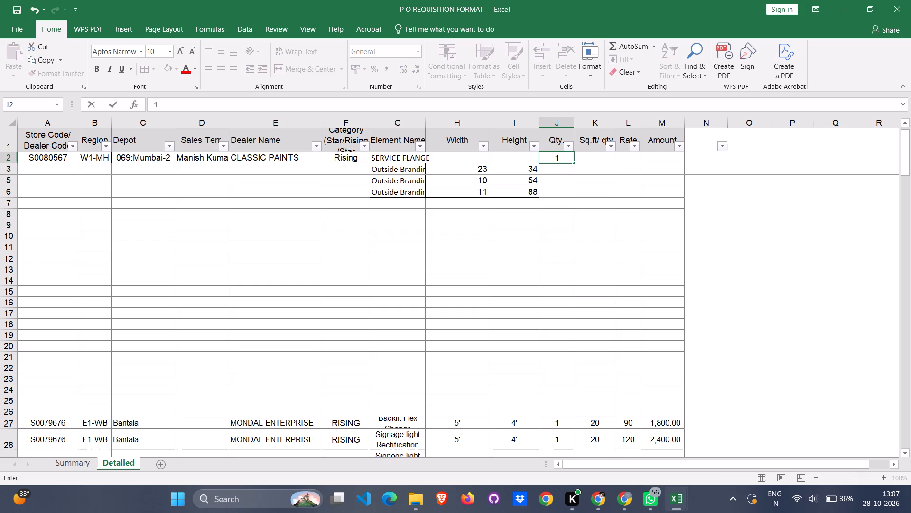
pyautogui.hotkey('ctrl', 's')
# Close the CLASSIC PAINTS workbook without saving its changes.
pyautogui.hotkey('alt', 'Tab')
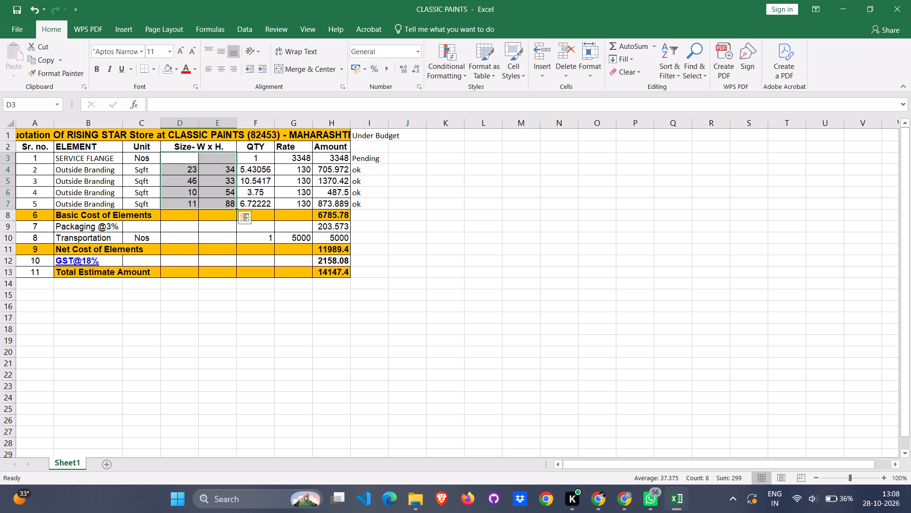
pyautogui.click(888, 7)
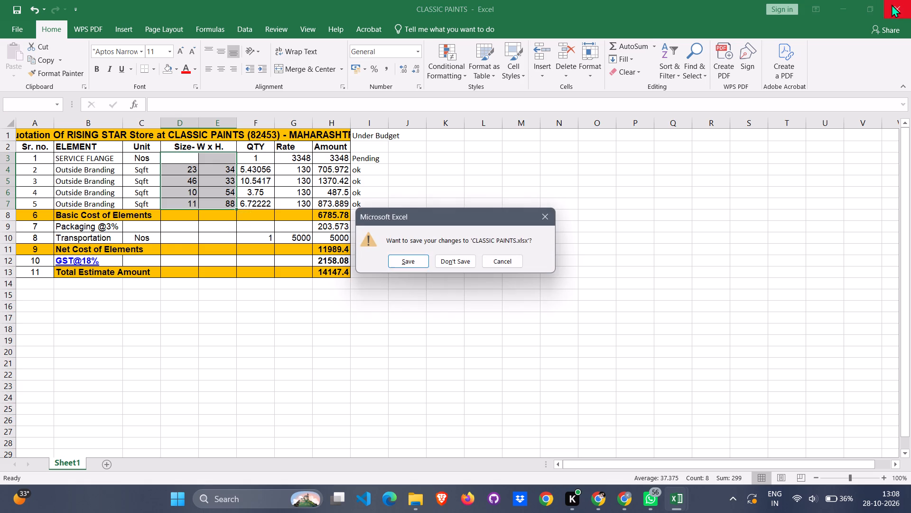
pyautogui.click(458, 265)
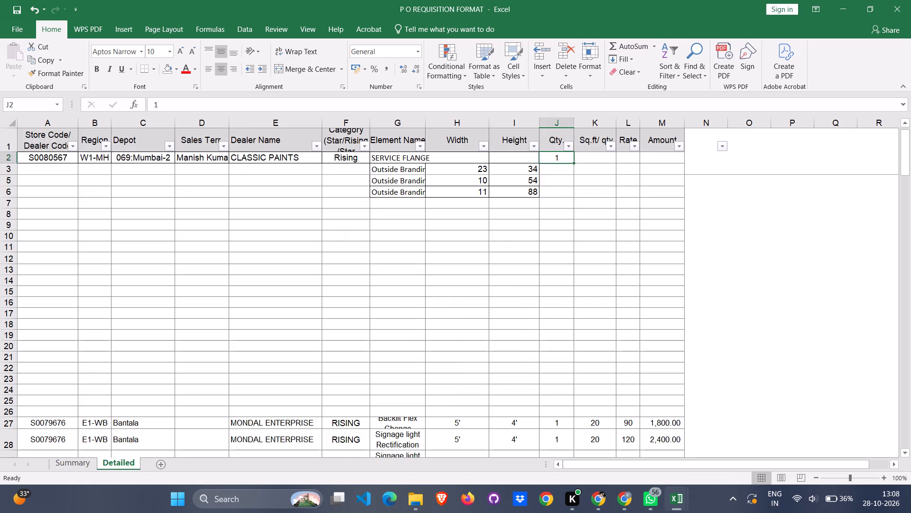
# Copy the CLASSIC PAINTS store details in A2:F2 of the Detailed sheet down through row 6 and save the workbook.
pyautogui.click(46, 157)
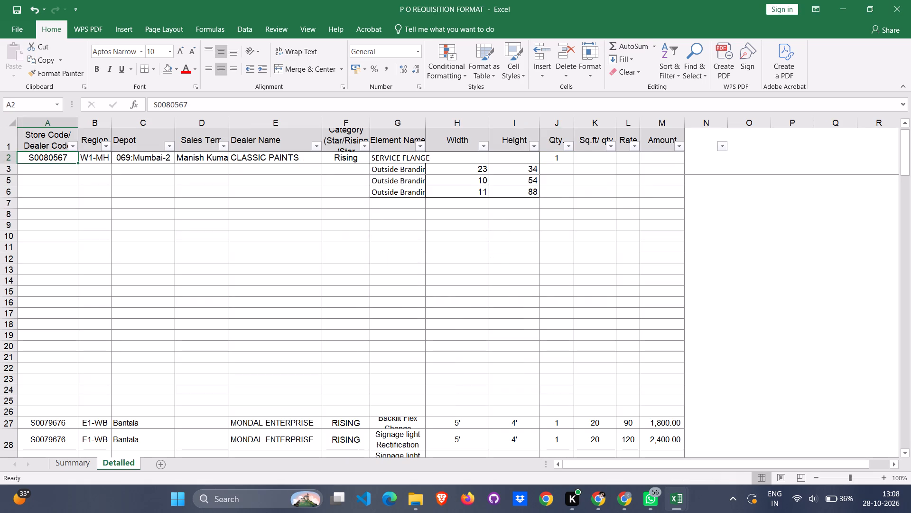
pyautogui.hotkey('shift', 'Right')
pyautogui.hotkey('shift', 'Right')
pyautogui.hotkey('shift', 'Right')
pyautogui.hotkey('shift', 'Right')
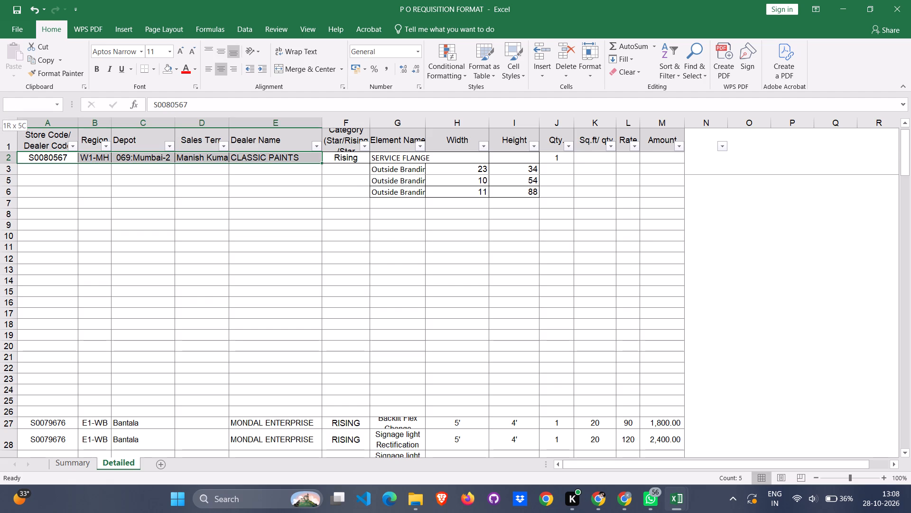
pyautogui.hotkey('shift', 'Right')
pyautogui.hotkey('ctrl', 'c')
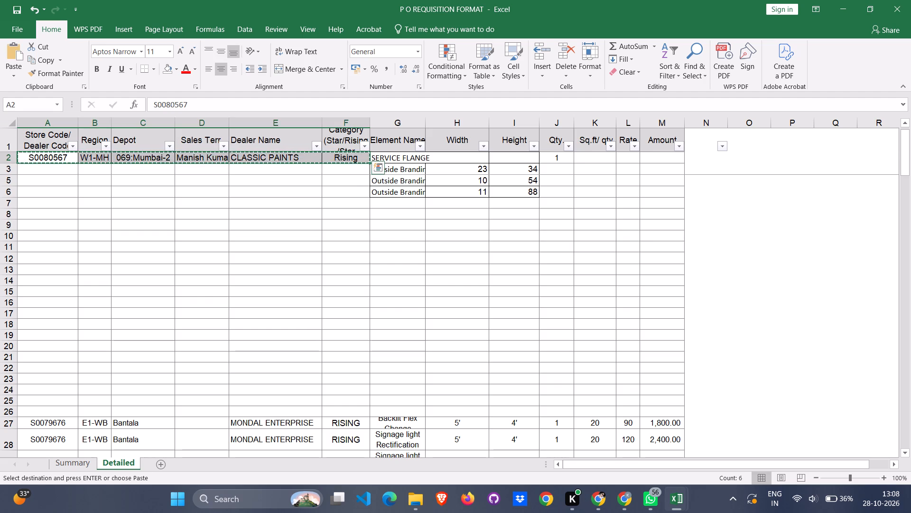
pyautogui.hotkey('shift', 'Down')
pyautogui.hotkey('shift', 'Down')
pyautogui.hotkey('shift', 'Down')
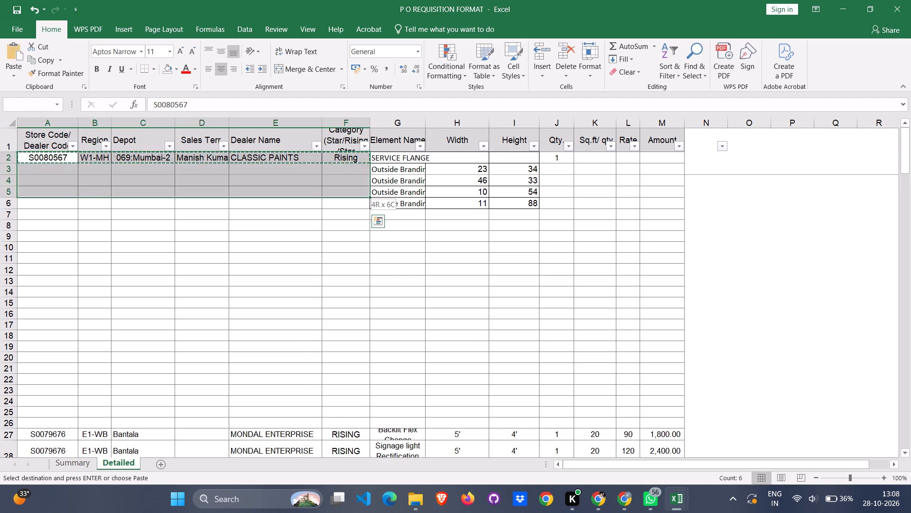
pyautogui.hotkey('shift', 'Down')
pyautogui.hotkey('ctrl', 'v')
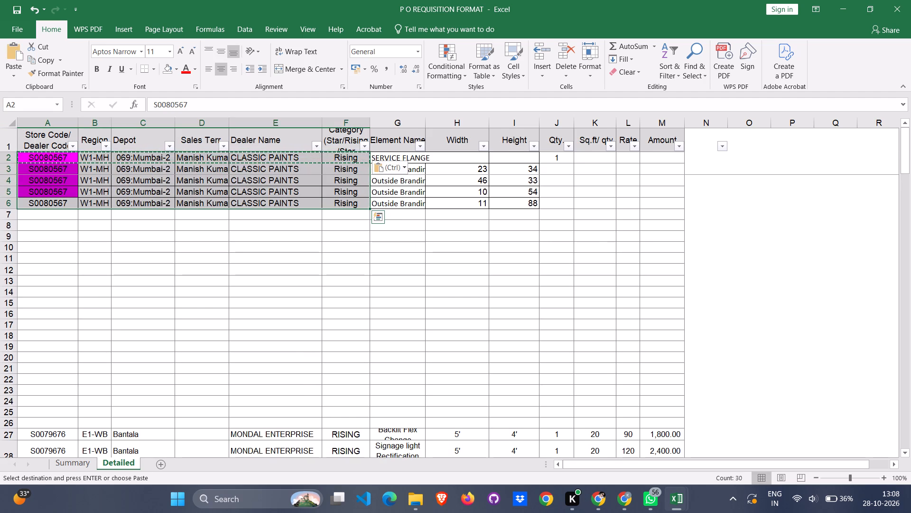
pyautogui.hotkey('ctrl', 's')
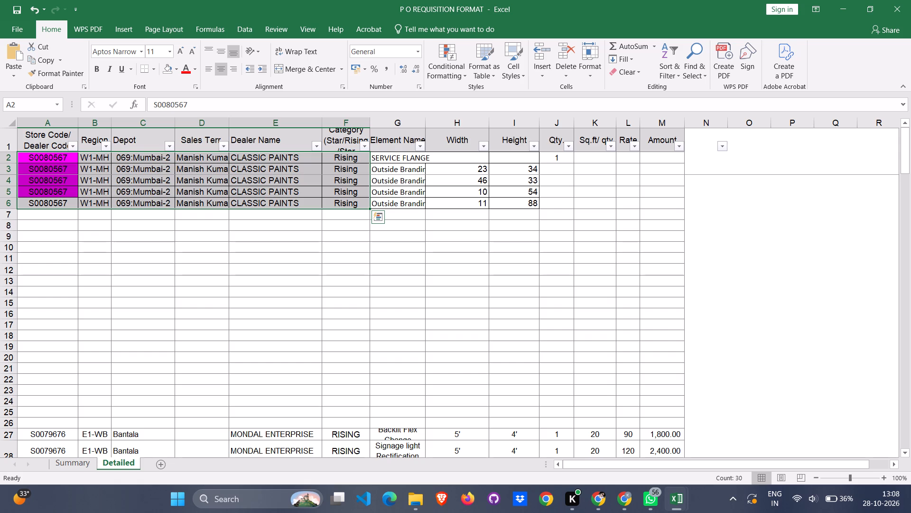
# Switch to the Rising Star and Star Retailer 2026-West (2) workbook and close it without saving.
pyautogui.scroll(4, 222, 274)
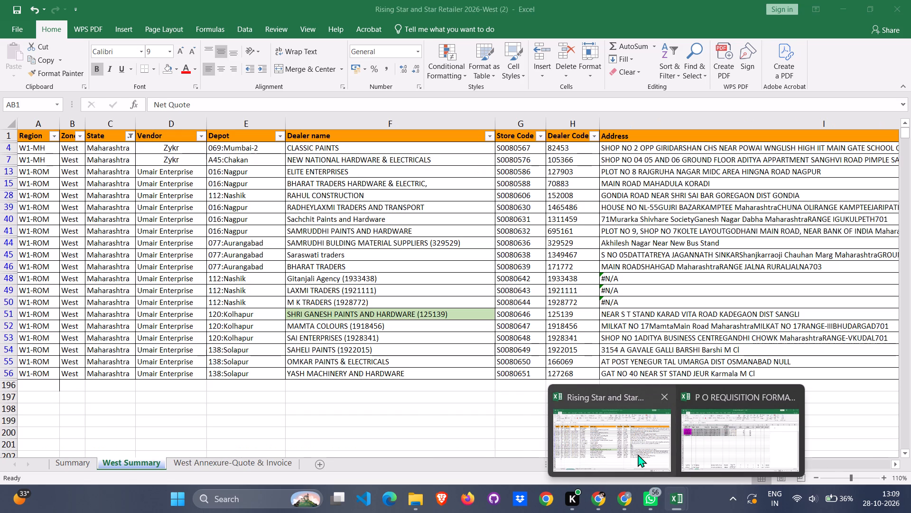
pyautogui.click(638, 454)
pyautogui.click(910, 8)
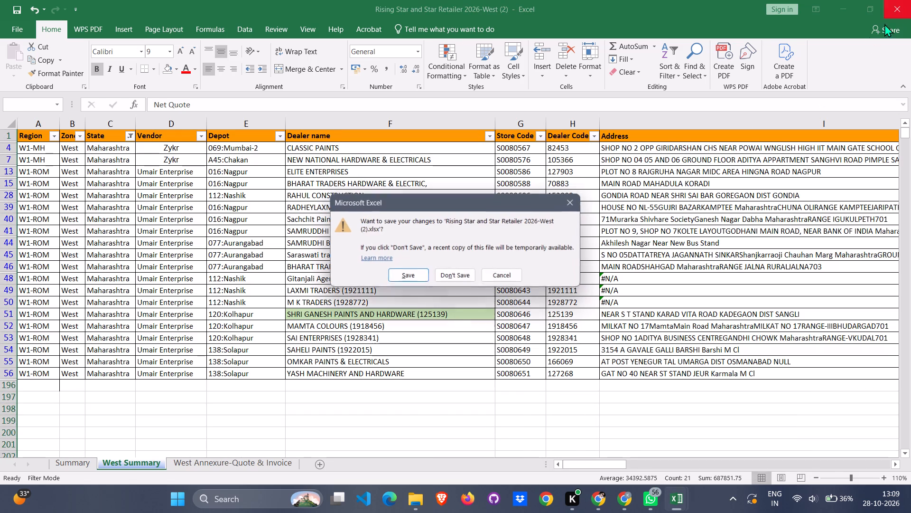
pyautogui.click(450, 275)
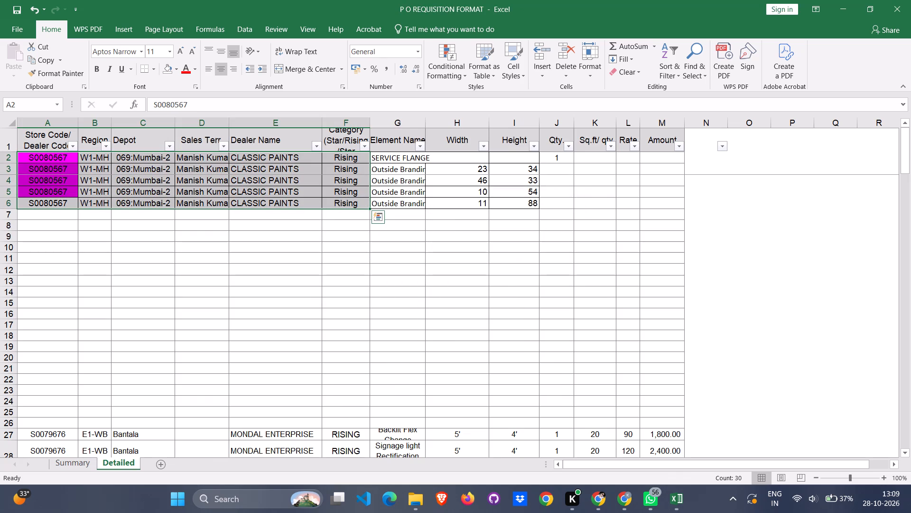
# In the Detailed sheet, narrow the Width and Height columns to fit their headers and widen the Element Name column.
pyautogui.scroll(4, 521, 282)
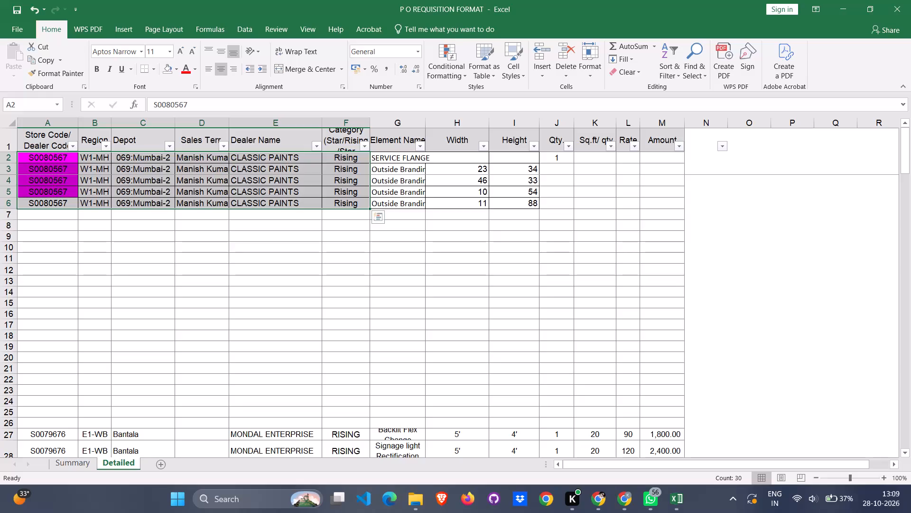
pyautogui.moveTo(490, 120); pyautogui.dragTo(454, 128)
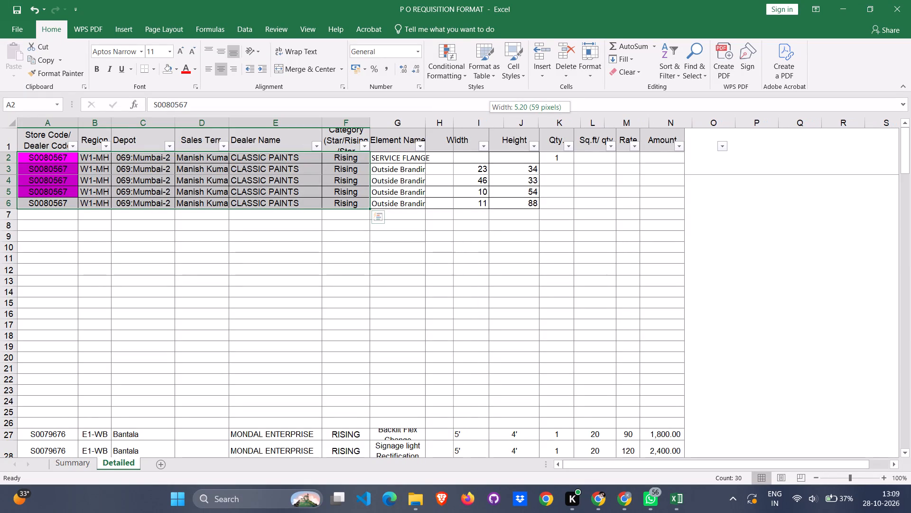
pyautogui.moveTo(454, 128); pyautogui.dragTo(455, 128)
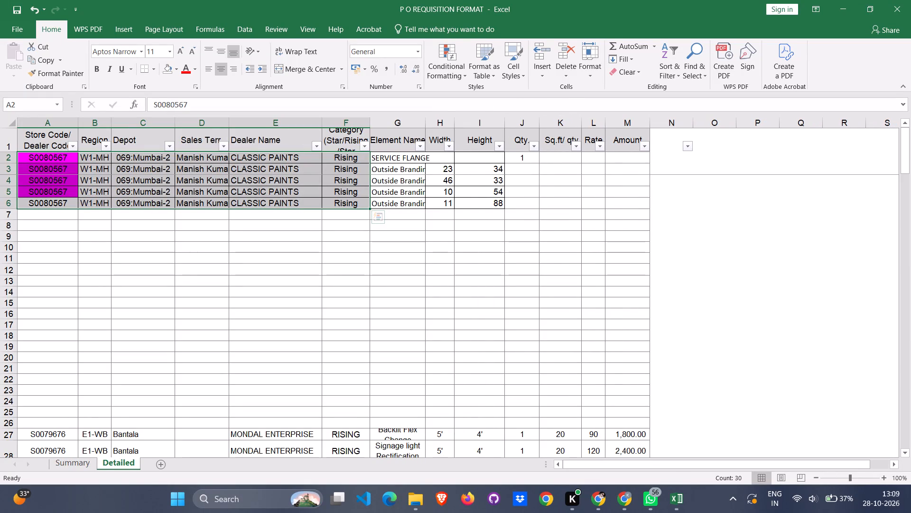
pyautogui.moveTo(503, 120); pyautogui.dragTo(482, 123)
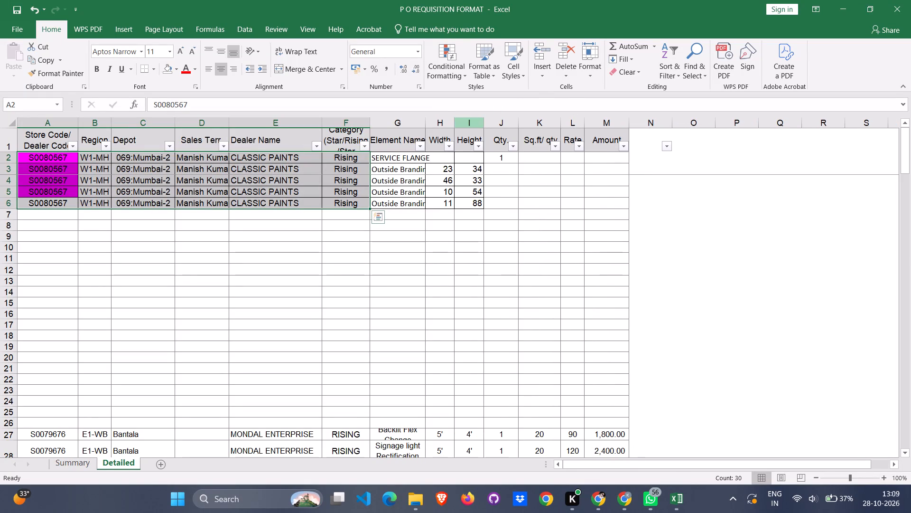
pyautogui.moveTo(424, 122); pyautogui.dragTo(442, 119)
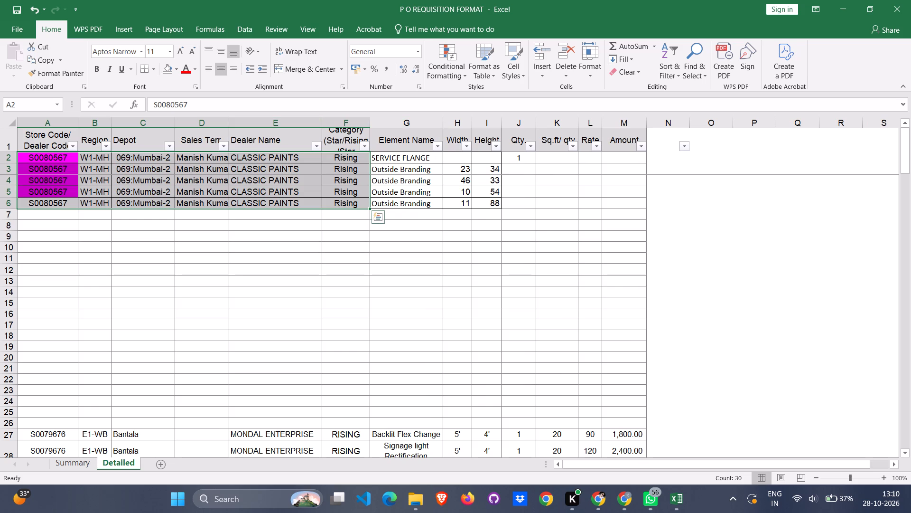
# Copy the NEW NATIONAL HARDWARE & ELECTRICALS details in A9:F9 of the Summary sheet into the Detailed sheet, starting at A8.
pyautogui.hotkey('alt', 'Tab')
pyautogui.hotkey('alt', 'Tab')
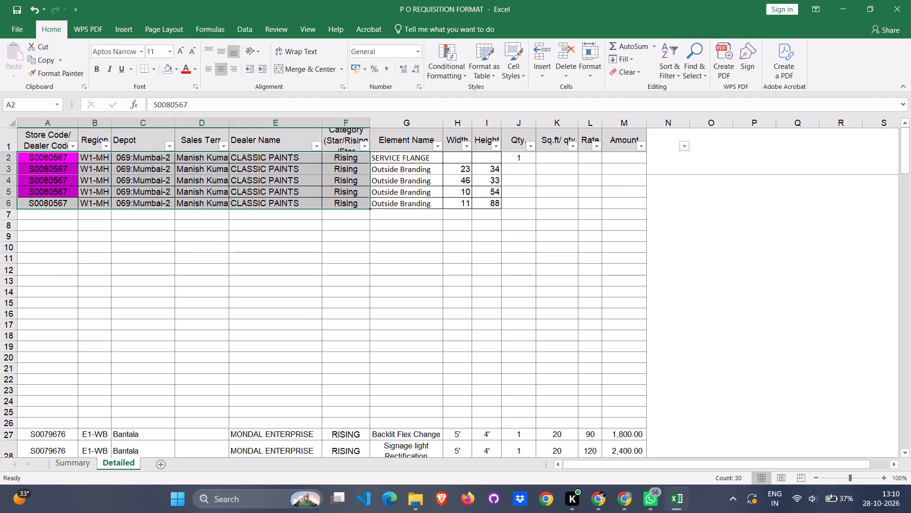
pyautogui.click(76, 464)
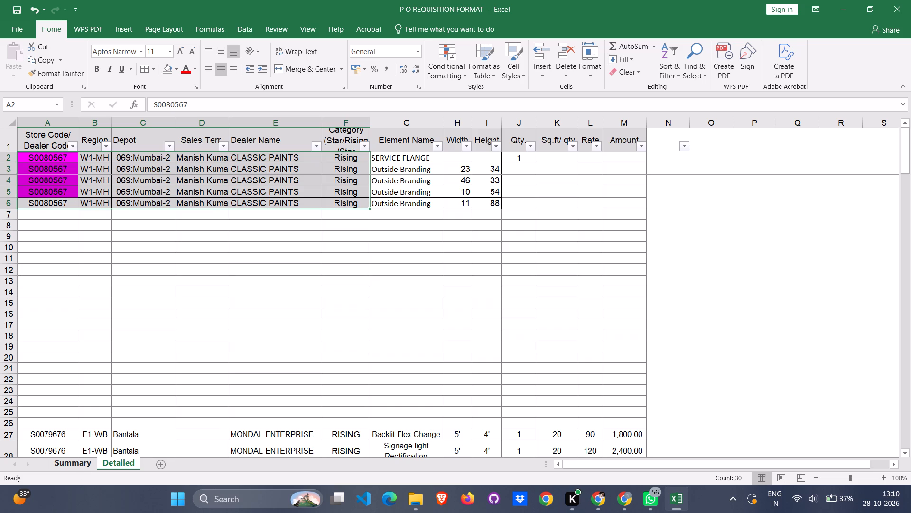
pyautogui.click(68, 246)
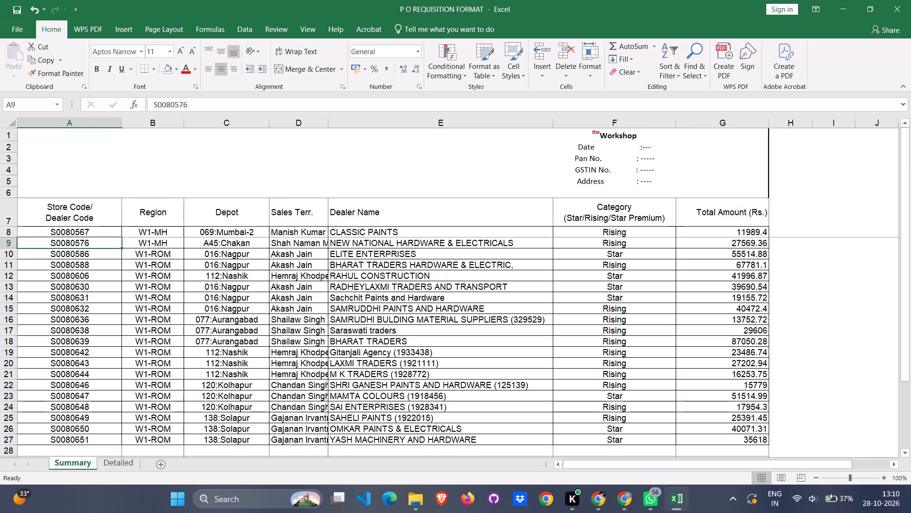
pyautogui.hotkey('shift', 'Right')
pyautogui.hotkey('shift', 'Right')
pyautogui.hotkey('shift', 'Right')
pyautogui.hotkey('shift', 'Right')
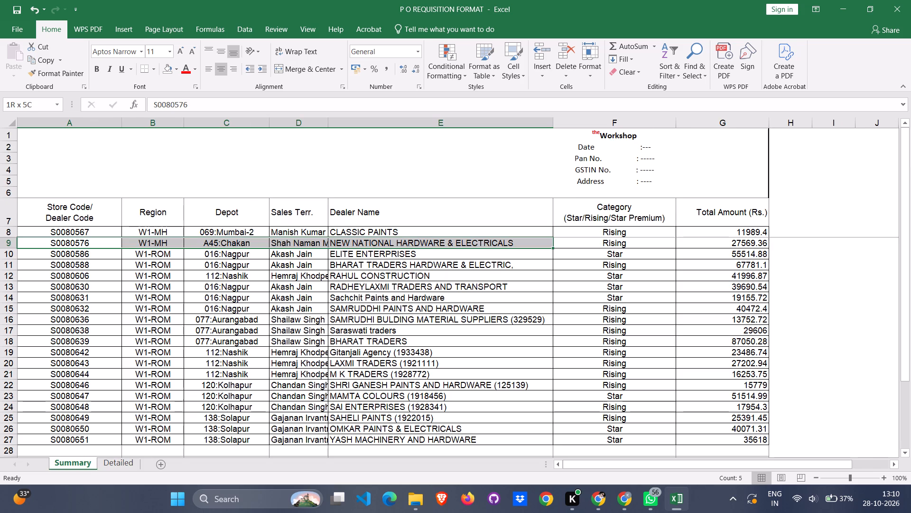
pyautogui.hotkey('shift', 'Right')
pyautogui.hotkey('ctrl', 'c')
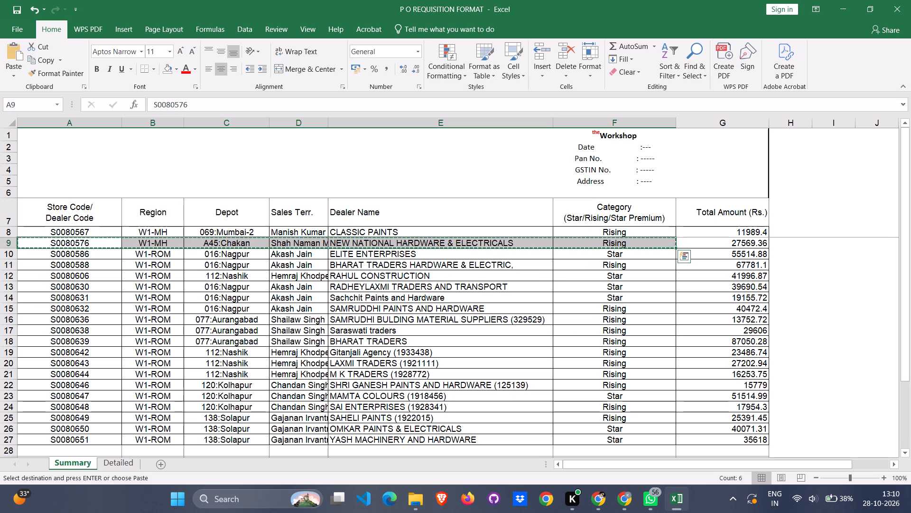
pyautogui.click(121, 464)
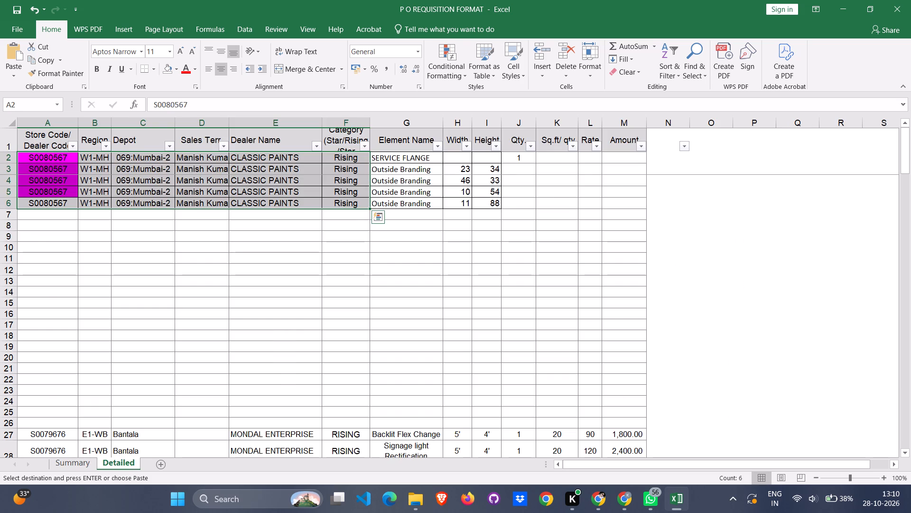
pyautogui.click(38, 226)
pyautogui.hotkey('ctrl', 'v')
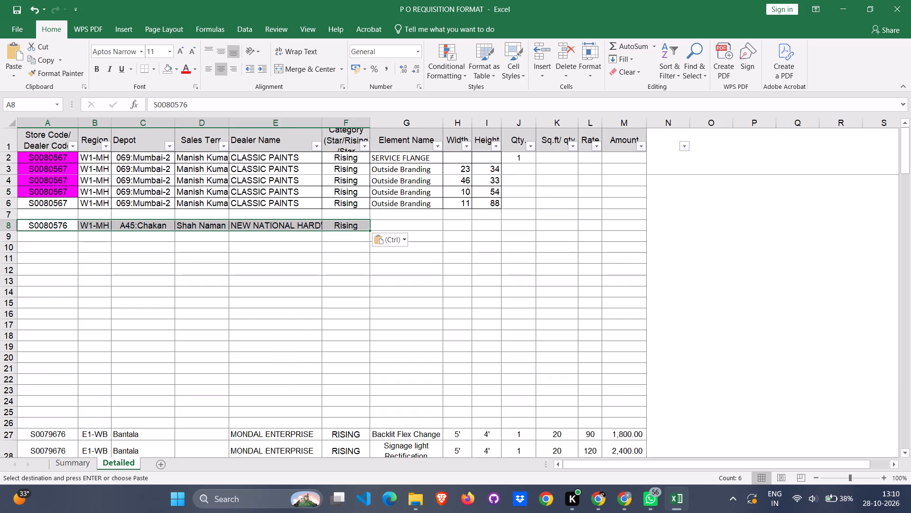
# Search the SEPARATAION ESTIMATE folder for NEW NAT and open the NEW NATIONAL HARDWARE & ELECTRICALS estimate.
pyautogui.click(395, 226)
pyautogui.hotkey('alt', 'Tab')
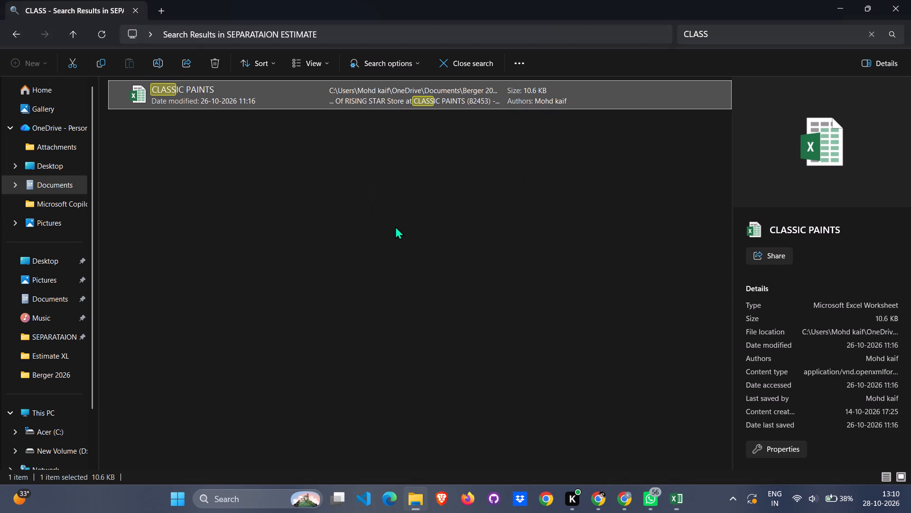
pyautogui.click(867, 34)
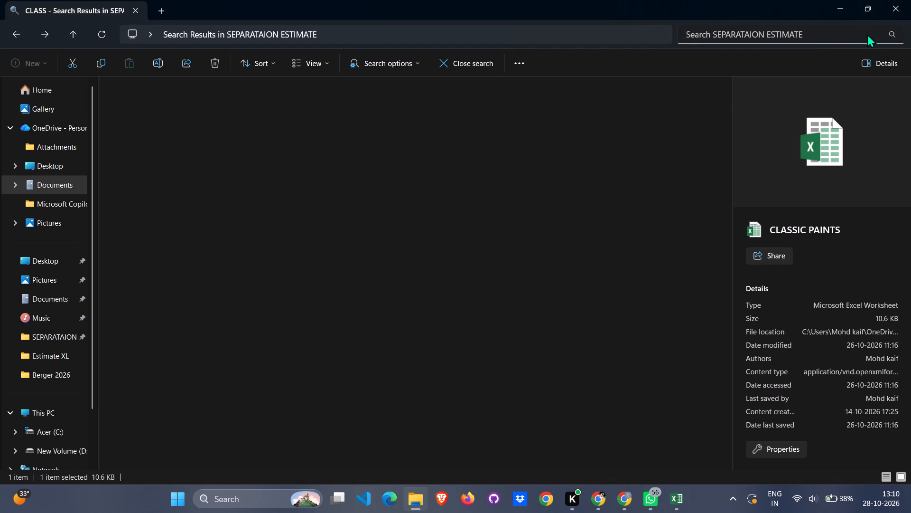
pyautogui.write('NEW NAT')
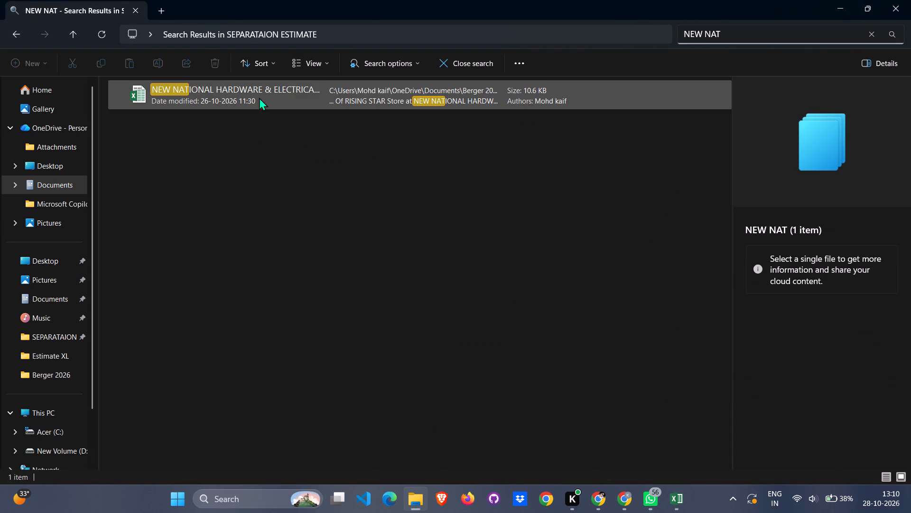
pyautogui.doubleClick(264, 91)
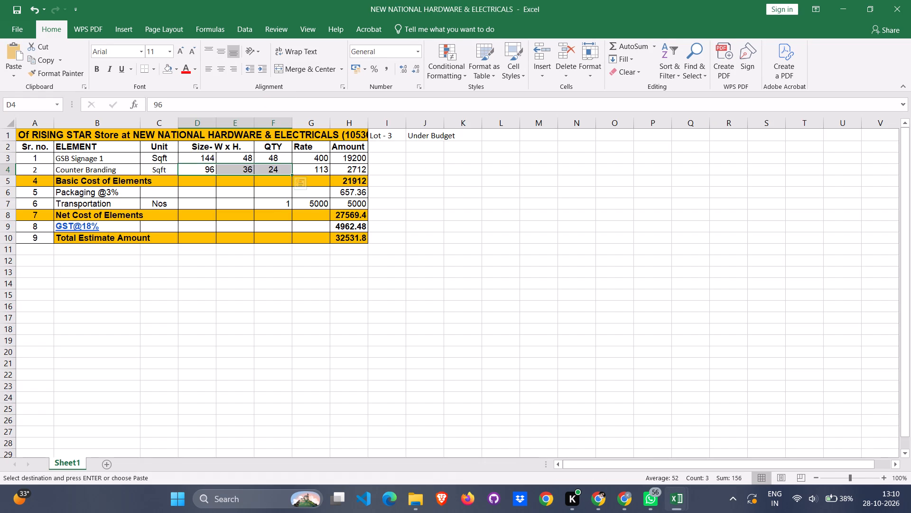
# Copy the element names GSB Signage 1 and Counter Branding from the estimate into the Detailed sheet, starting at G8.
pyautogui.click(89, 160)
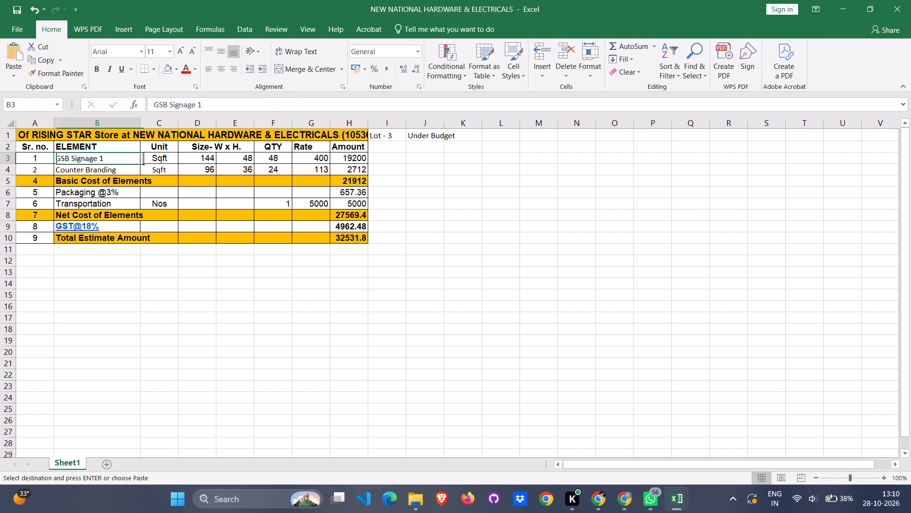
pyautogui.hotkey('shift', 'Down')
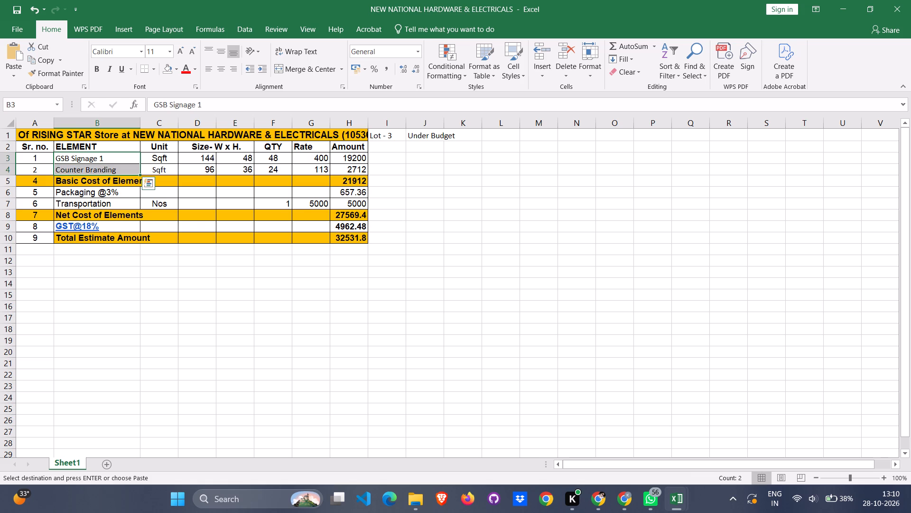
pyautogui.hotkey('ctrl', 'c')
pyautogui.hotkey('alt', 'Tab')
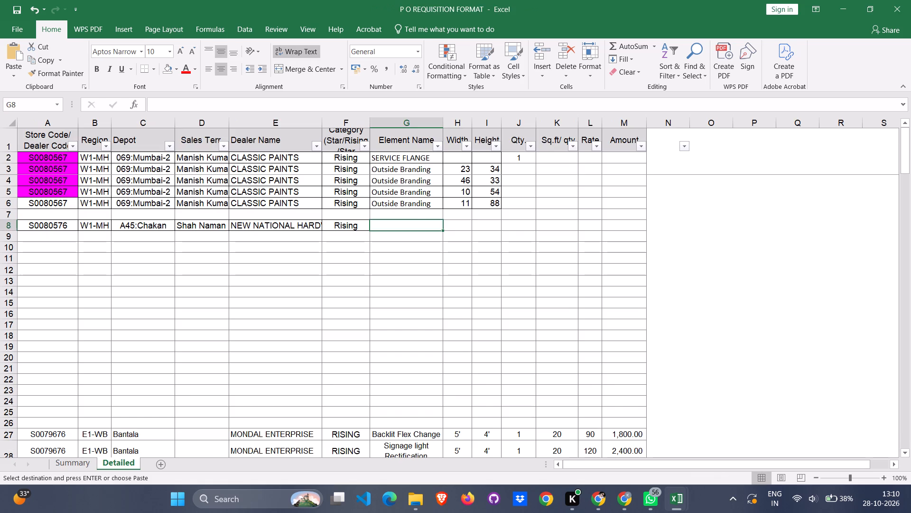
pyautogui.hotkey('ctrl', 'v')
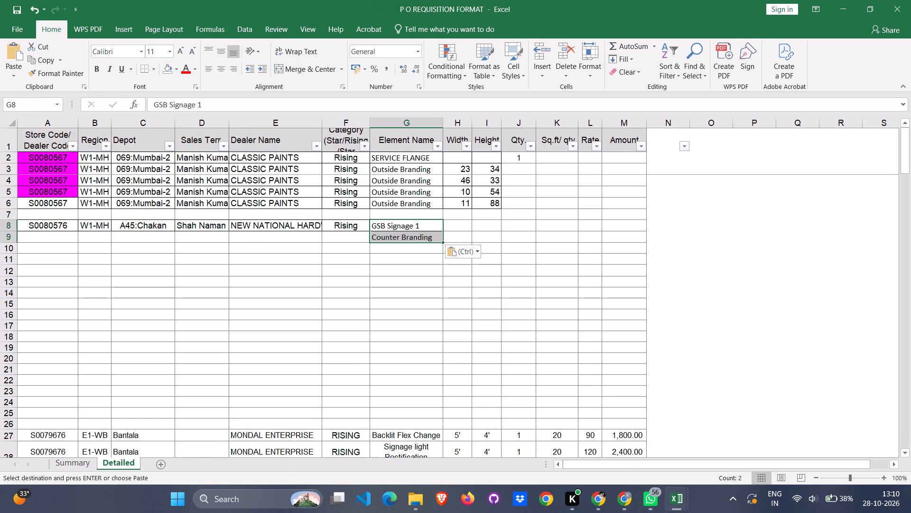
# Shorten the element name in G8 of the Detailed sheet to GSB Signage.
pyautogui.click(456, 226)
pyautogui.click(428, 227)
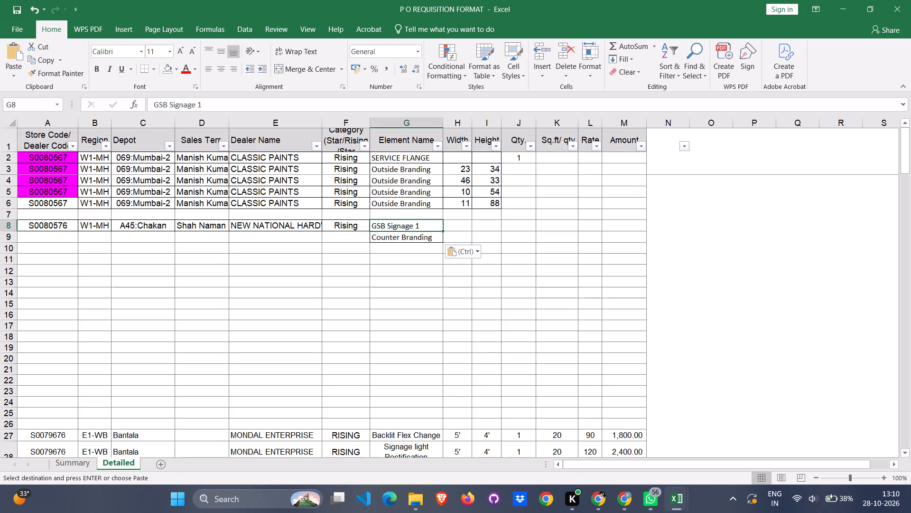
pyautogui.doubleClick(428, 227)
pyautogui.press('BackSpace')
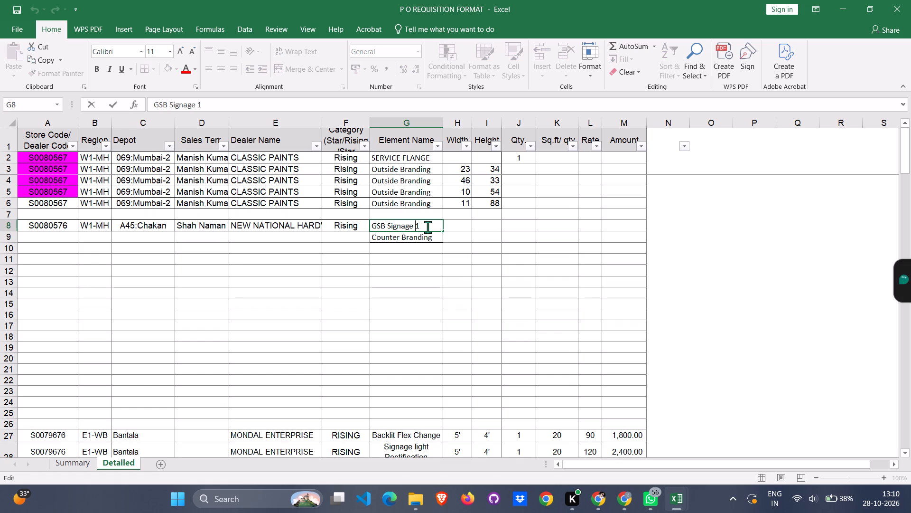
pyautogui.click(459, 228)
# Copy the sizes of both elements, 144 x 48 and 96 x 36, from the estimate into the Width and Height columns at H8:I9.
pyautogui.hotkey('alt', 'Tab')
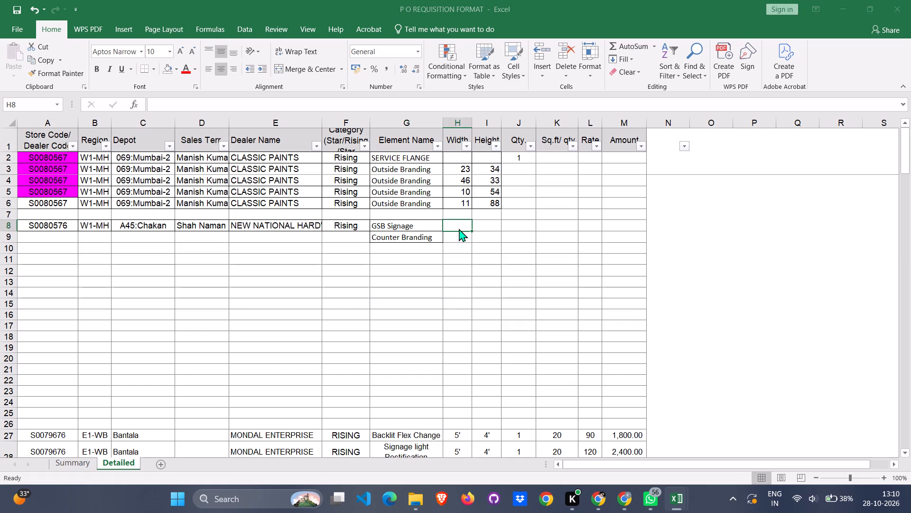
pyautogui.click(200, 155)
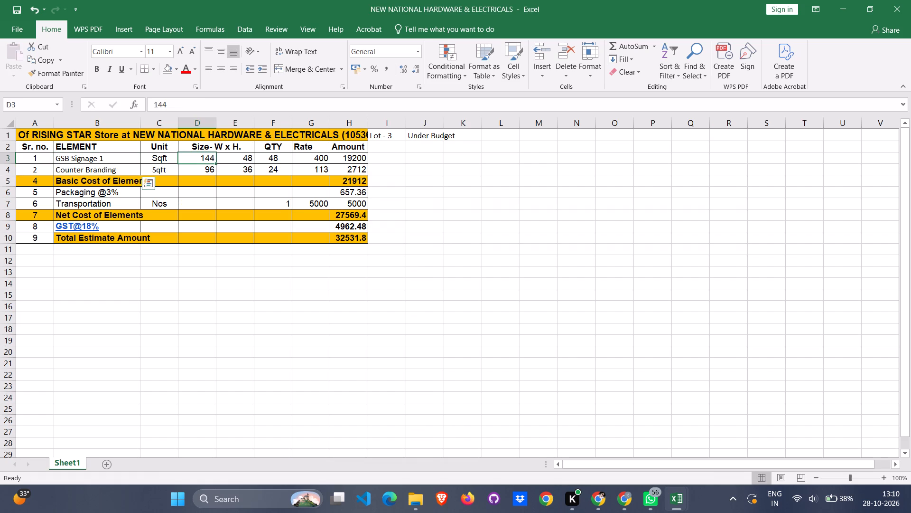
pyautogui.hotkey('shift', 'Down')
pyautogui.hotkey('shift', 'Right')
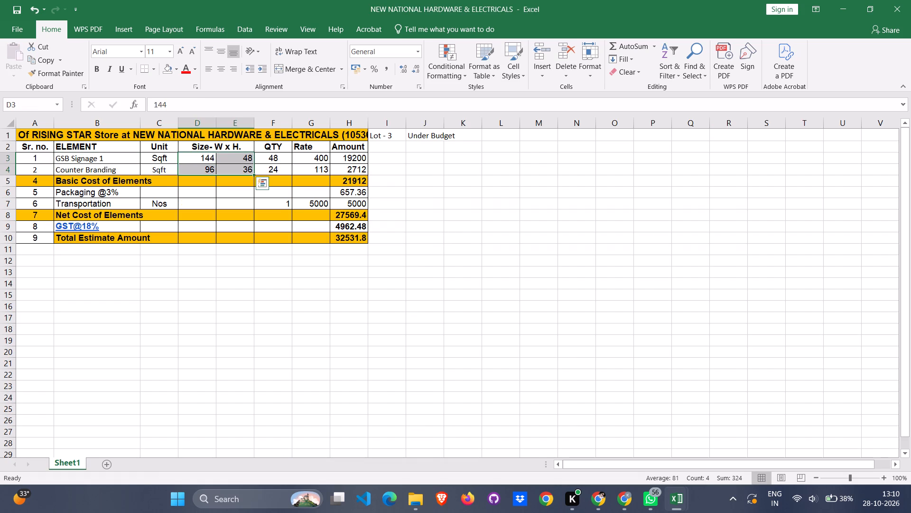
pyautogui.hotkey('ctrl', 'c')
pyautogui.hotkey('alt', 'Tab')
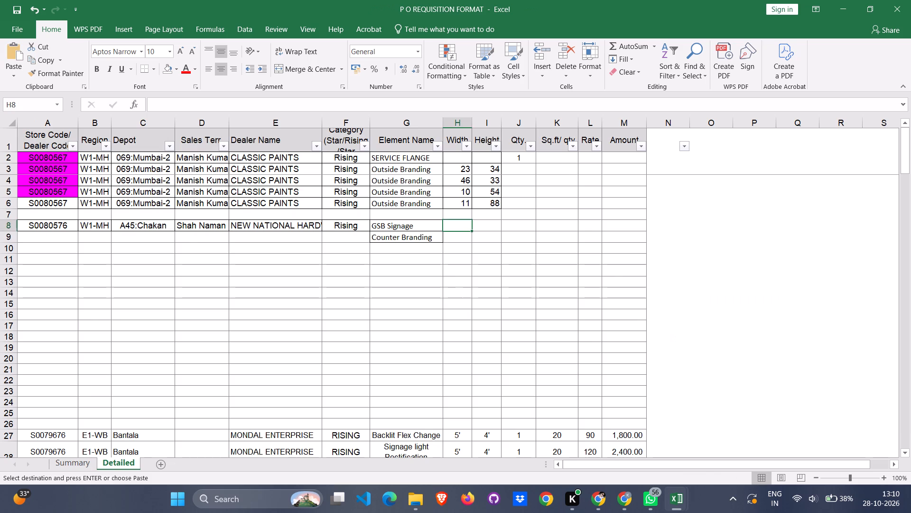
pyautogui.hotkey('ctrl', 'v')
pyautogui.hotkey('alt', 'Tab')
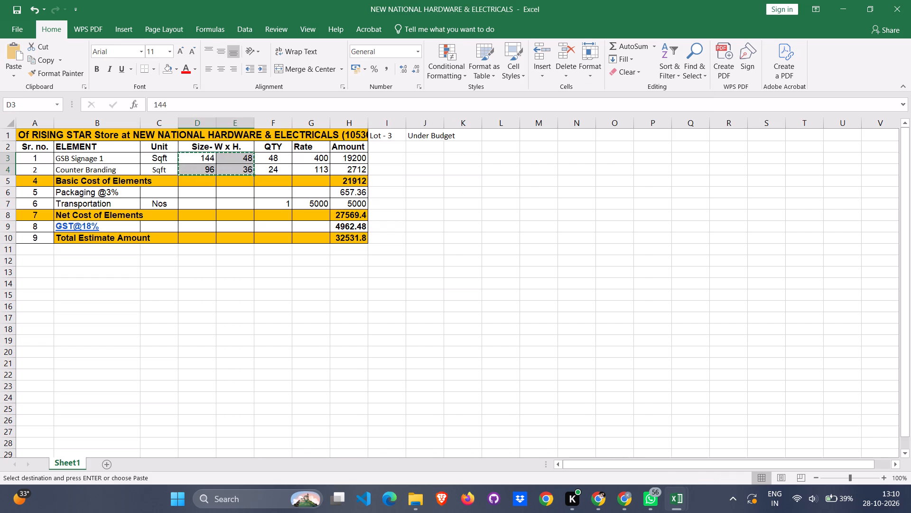
pyautogui.hotkey('alt', 'Tab')
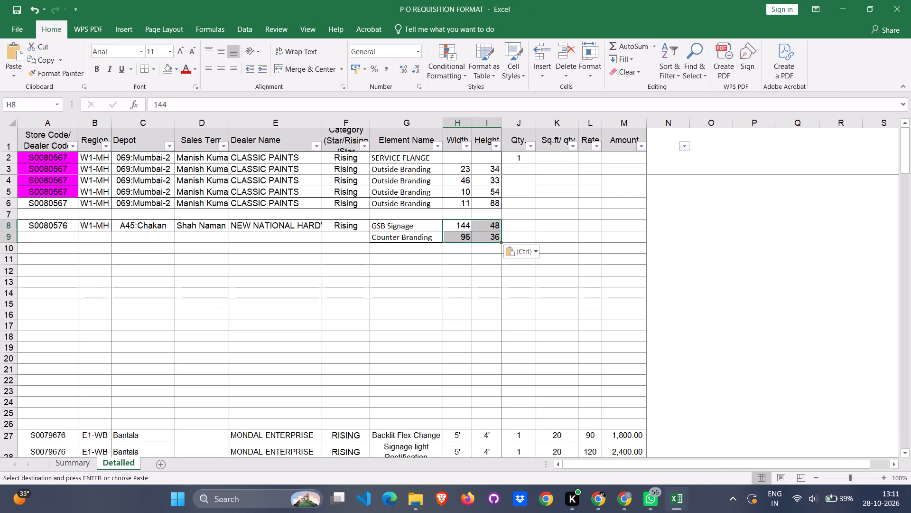
pyautogui.hotkey('alt', 'Tab')
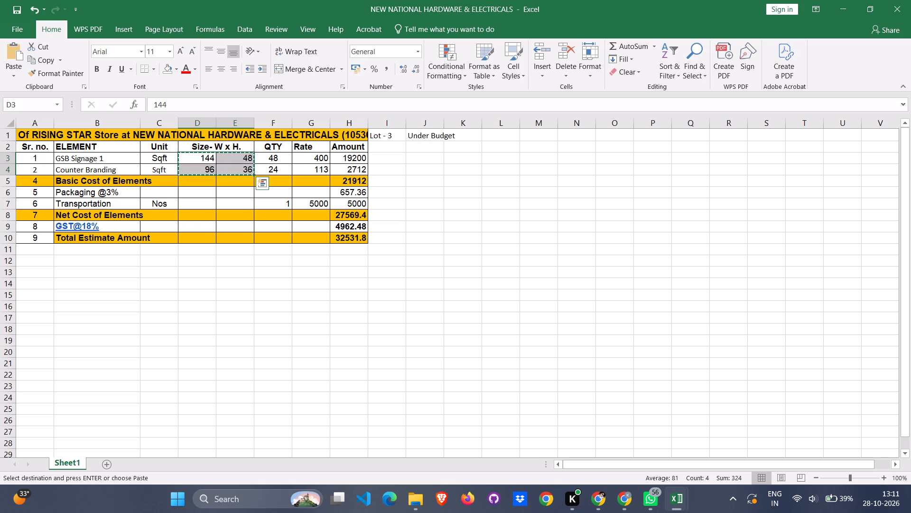
pyautogui.hotkey('alt', 'Tab')
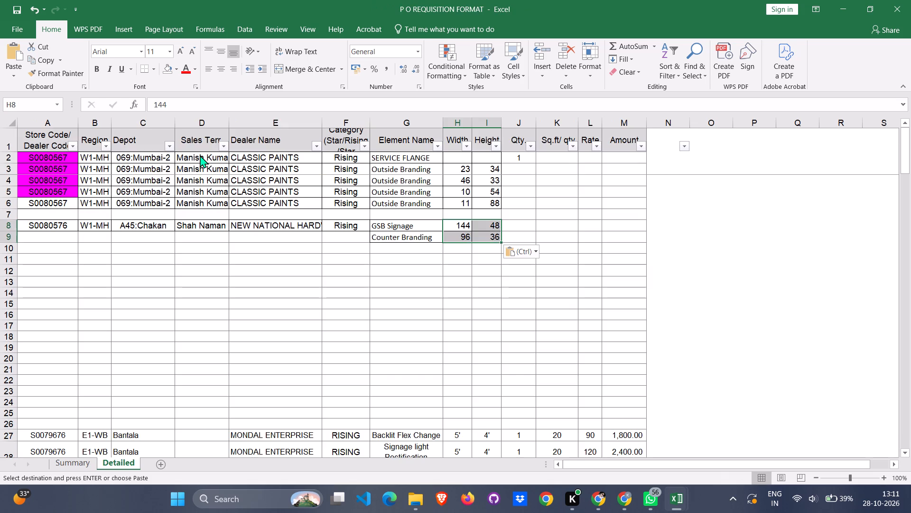
# Copy the NEW NATIONAL HARDWARE & ELECTRICALS store details in A8:F8 of the Detailed sheet down to row 9 and save the workbook.
pyautogui.click(57, 228)
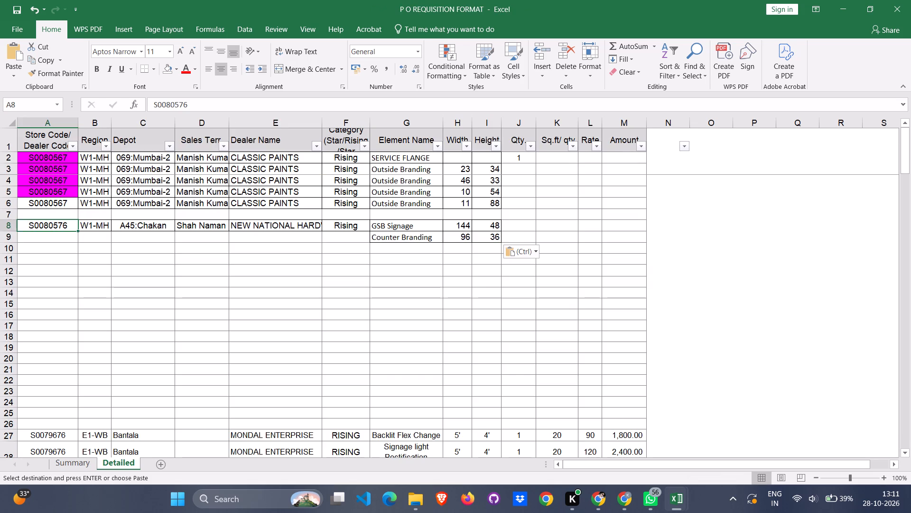
pyautogui.hotkey('shift', 'Right')
pyautogui.hotkey('shift', 'Right')
pyautogui.hotkey('shift', 'Right')
pyautogui.hotkey('shift', 'Right')
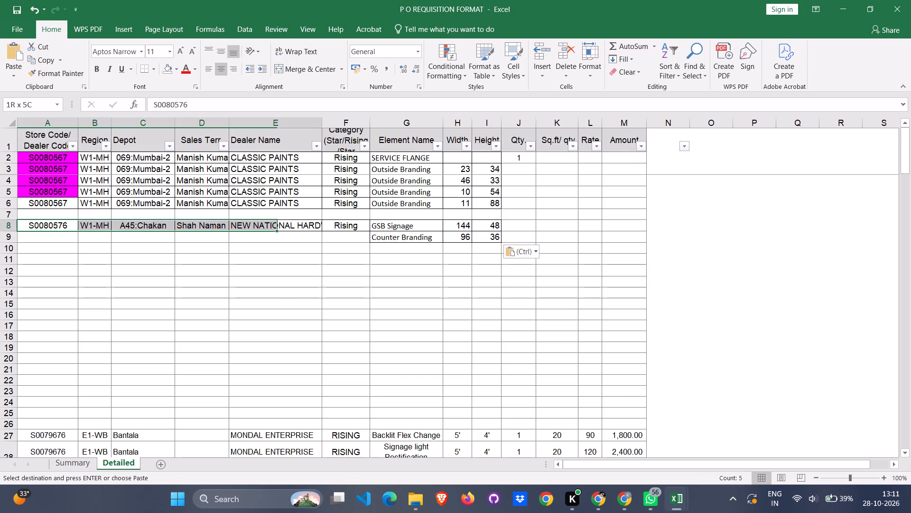
pyautogui.hotkey('shift', 'Right')
pyautogui.hotkey('ctrl', 'c')
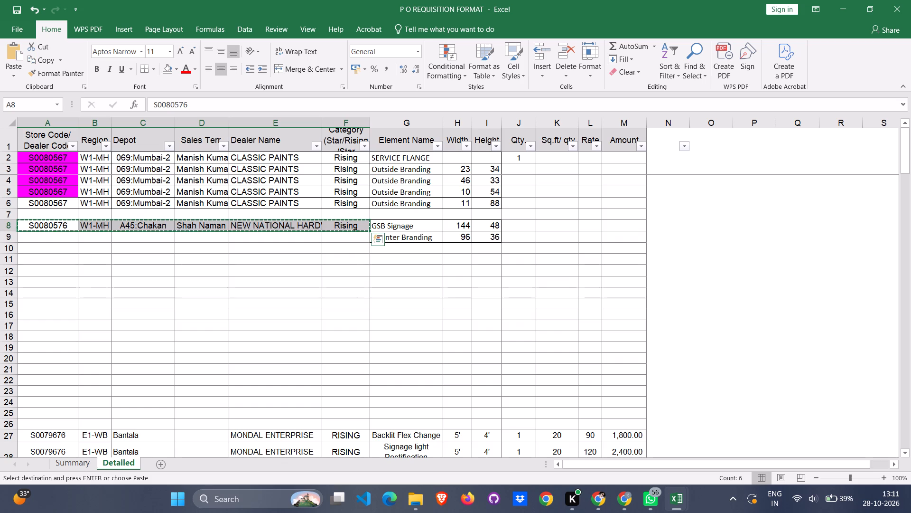
pyautogui.hotkey('shift', 'Down')
pyautogui.hotkey('ctrl', 'v')
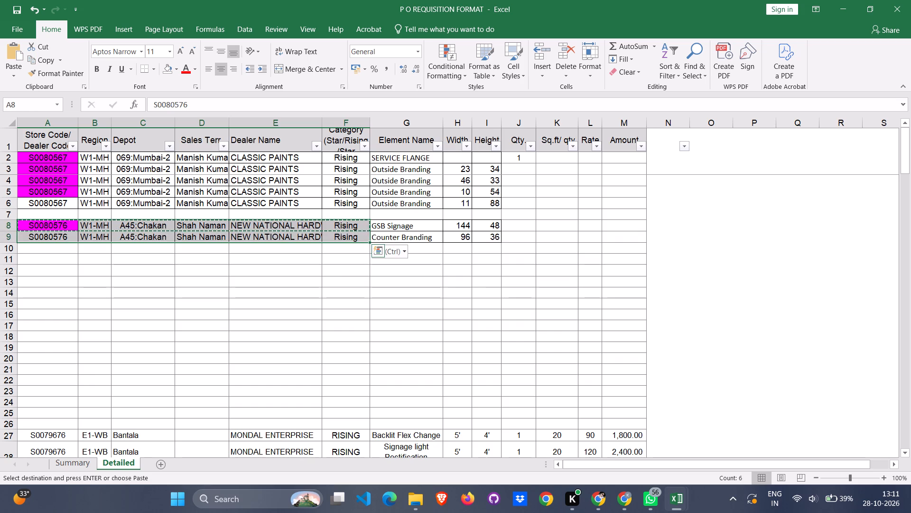
pyautogui.hotkey('ctrl', 's')
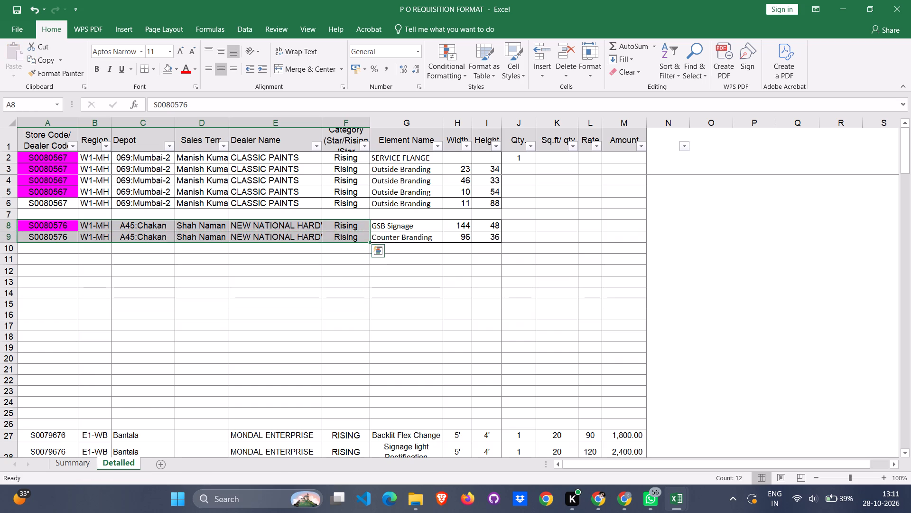
# Copy the ELITE ENTERPRISES details in A10:F10 of the Summary sheet into the Detailed sheet, starting at A11.
pyautogui.click(48, 262)
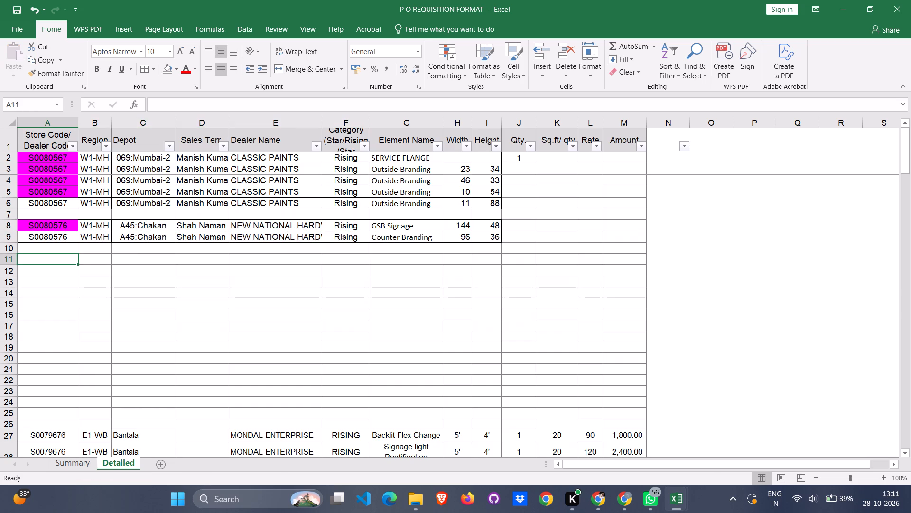
pyautogui.click(67, 465)
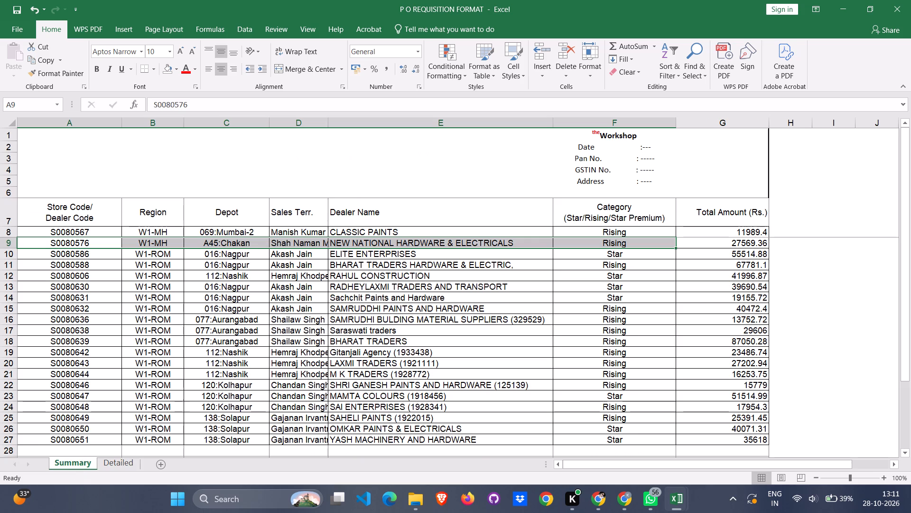
pyautogui.click(65, 256)
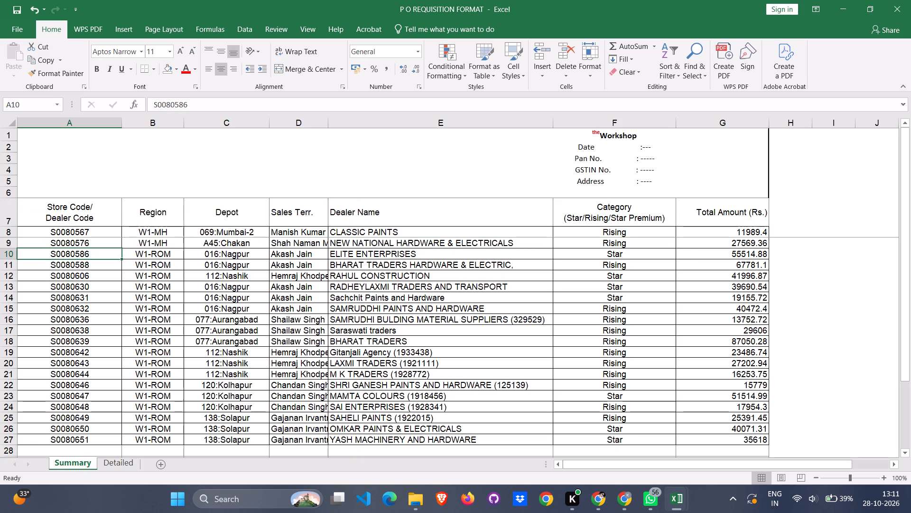
pyautogui.hotkey('shift', 'Right')
pyautogui.hotkey('shift', 'Right')
pyautogui.hotkey('shift', 'Right')
pyautogui.hotkey('shift', 'Right')
pyautogui.hotkey('shift', 'Right')
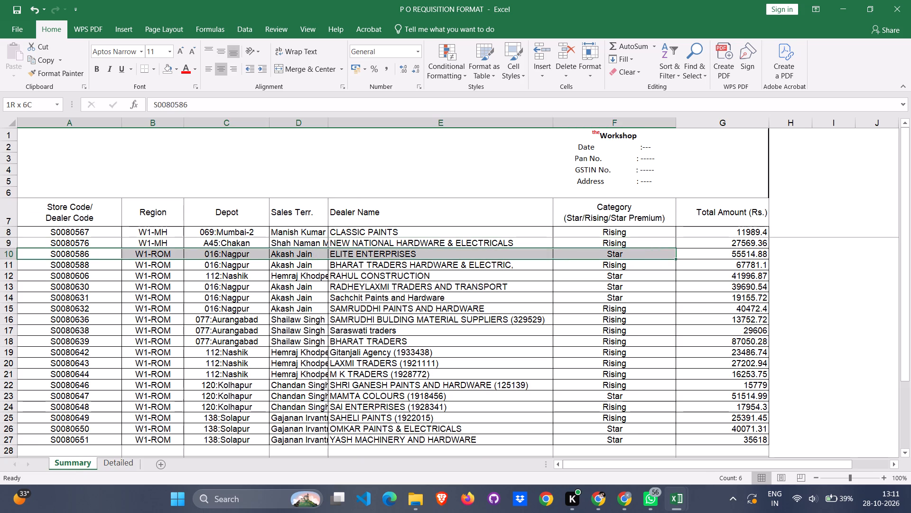
pyautogui.hotkey('ctrl', 'c')
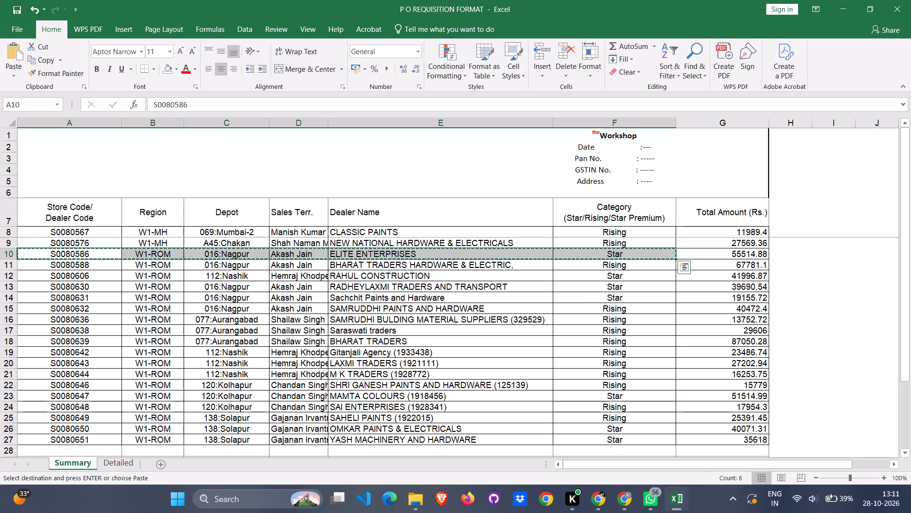
pyautogui.click(124, 462)
pyautogui.scroll(-3, 155, 320)
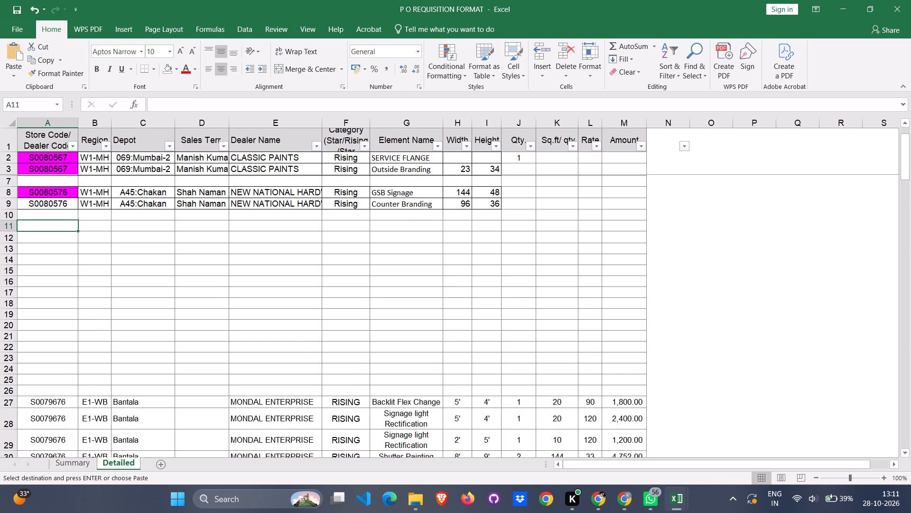
pyautogui.hotkey('ctrl', 'v')
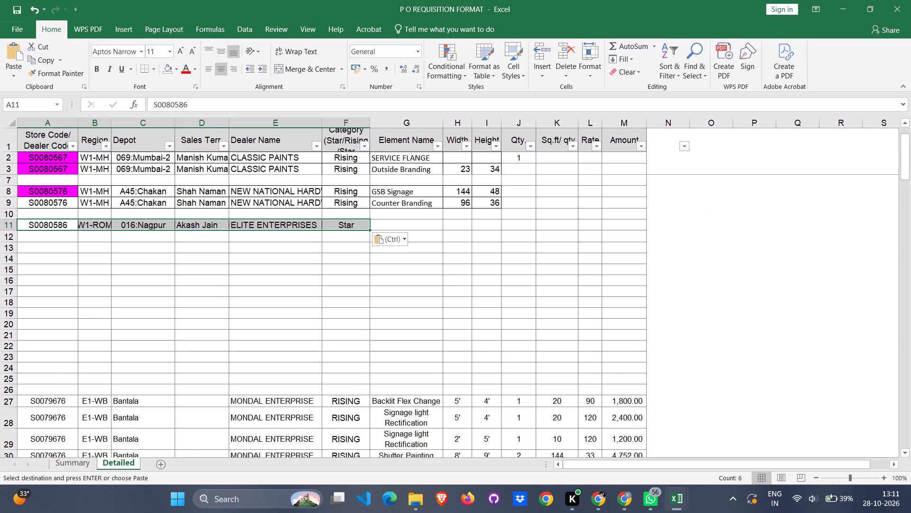
# Close the NEW NATIONAL HARDWARE & ELECTRICALS estimate and open the ELITE ENTERPRISES estimate from the SEPARATAION ESTIMATE folder.
pyautogui.click(391, 226)
pyautogui.hotkey('alt', 'Tab')
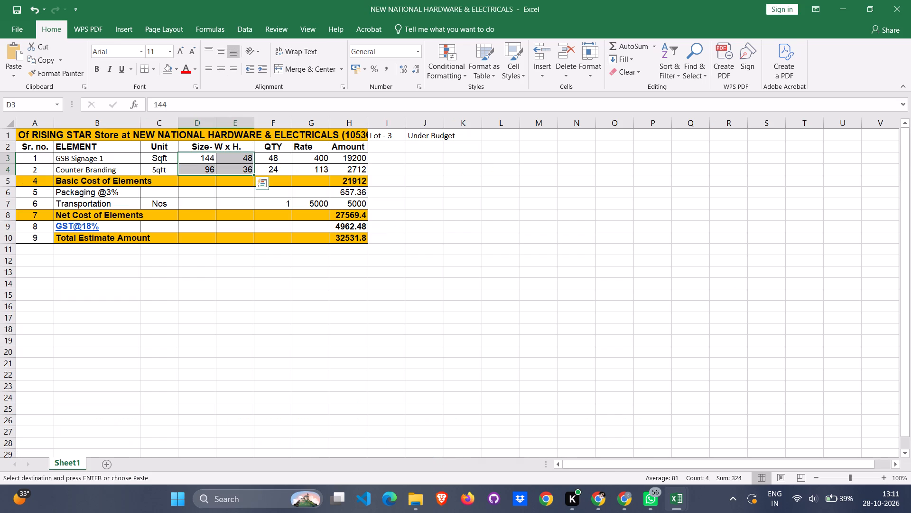
pyautogui.click(904, 12)
pyautogui.hotkey('alt', 'Tab')
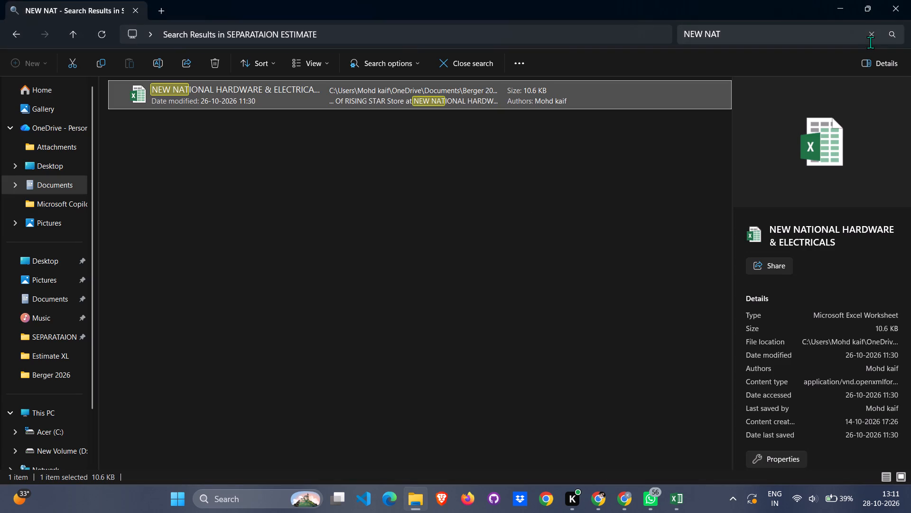
pyautogui.click(867, 32)
pyautogui.write('ELITE')
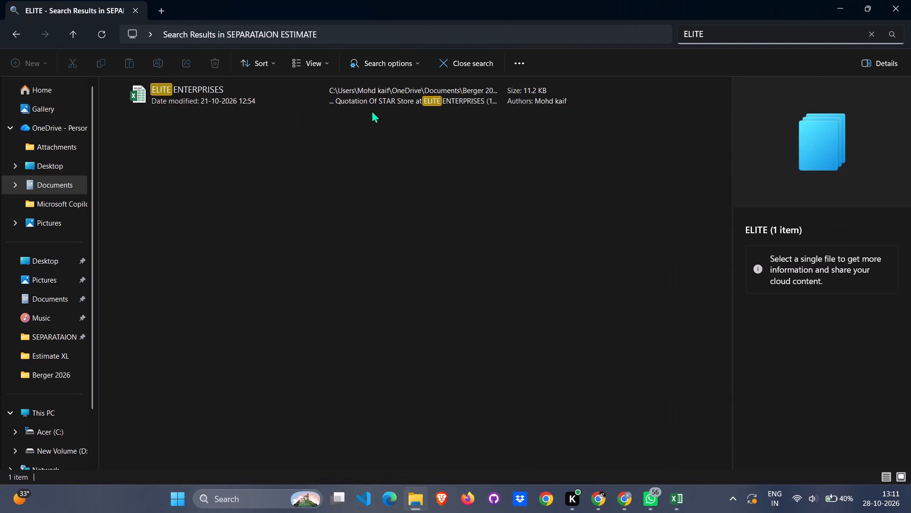
pyautogui.doubleClick(313, 97)
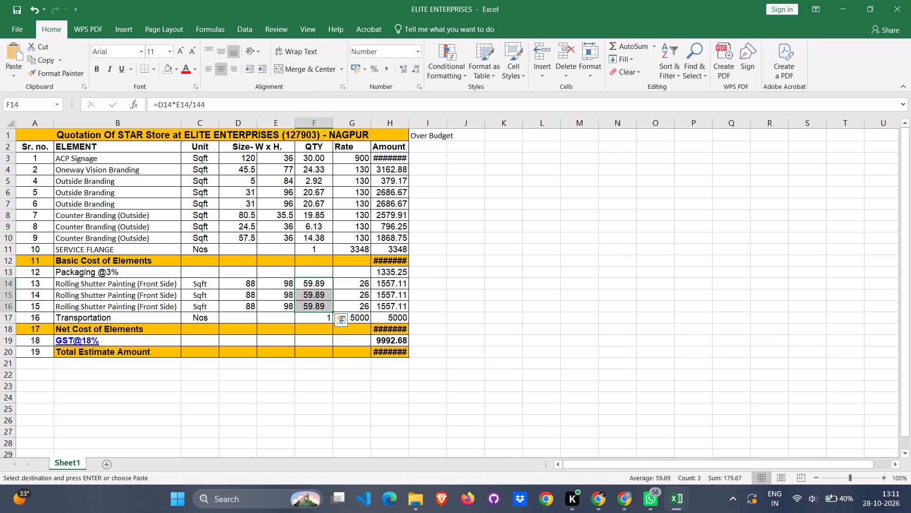
# Copy ACP Signage and its size, 120 x 36, from the ELITE ENTERPRISES estimate into G11:I11 of the Detailed sheet and save the workbook.
pyautogui.click(153, 160)
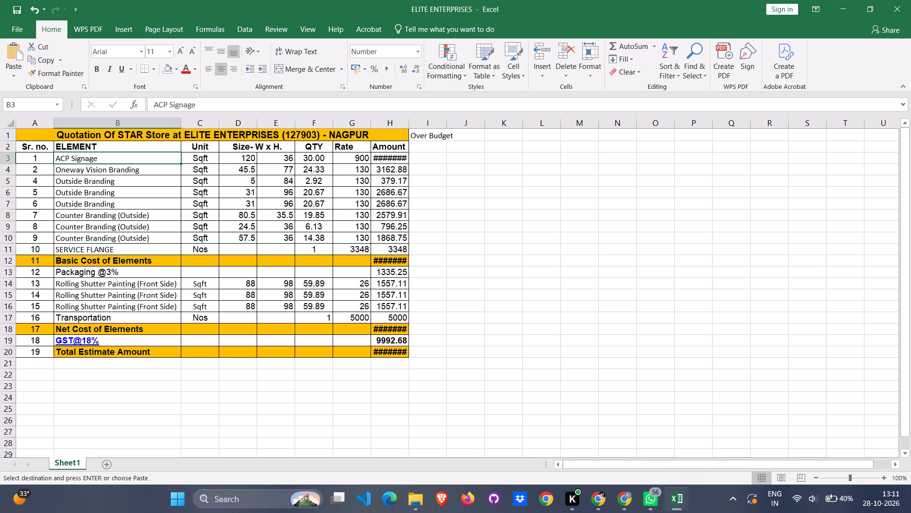
pyautogui.hotkey('ctrl', 'c')
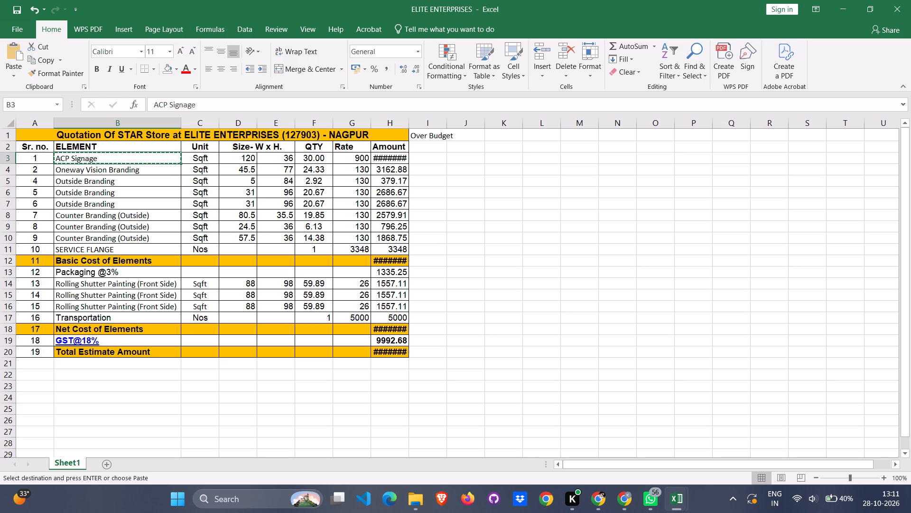
pyautogui.hotkey('alt', 'Tab')
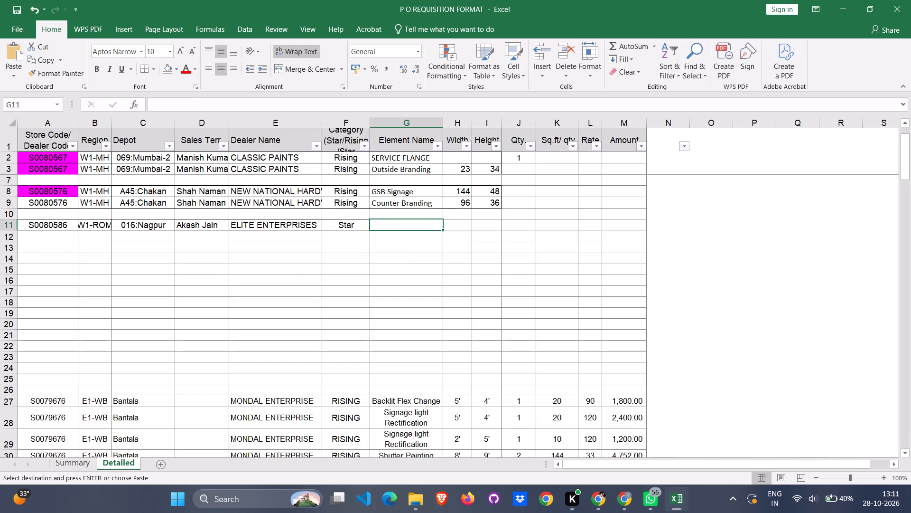
pyautogui.hotkey('ctrl', 'v')
pyautogui.hotkey('alt', 'Tab')
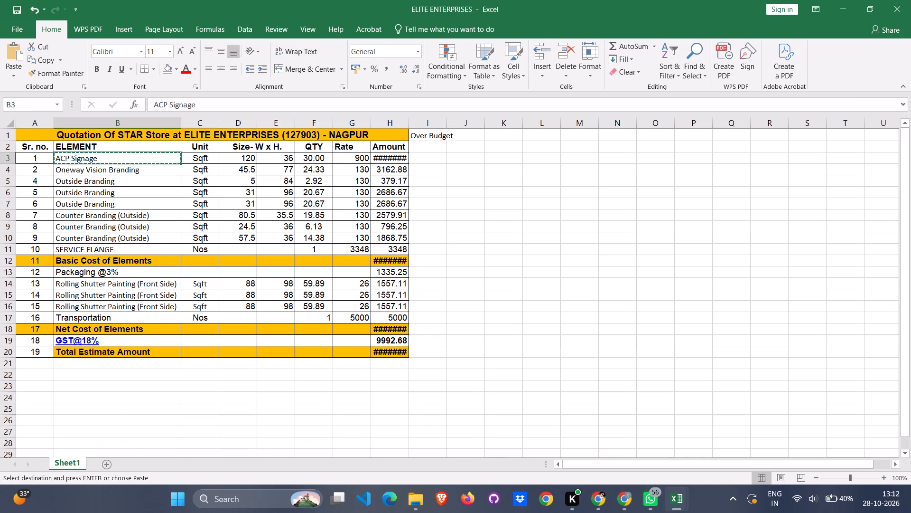
pyautogui.click(237, 158)
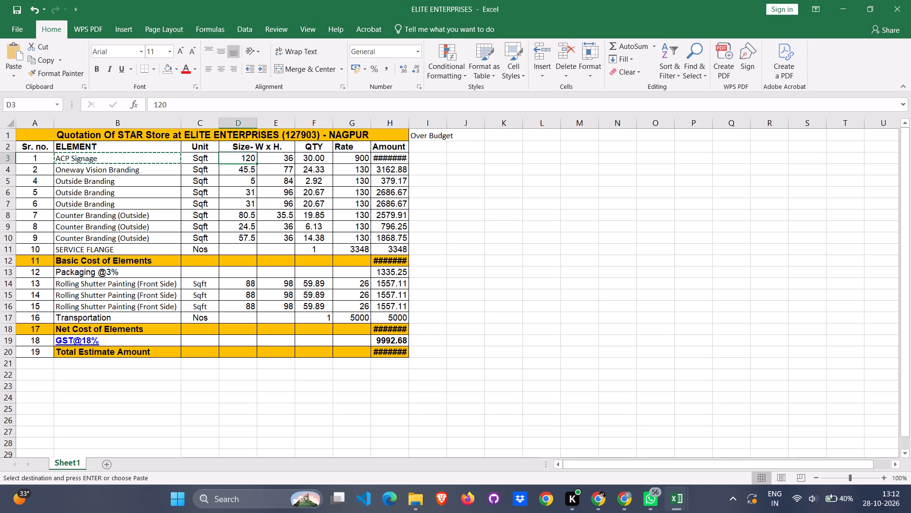
pyautogui.hotkey('shift', 'Right')
pyautogui.hotkey('ctrl', 'c')
pyautogui.hotkey('alt', 'Tab')
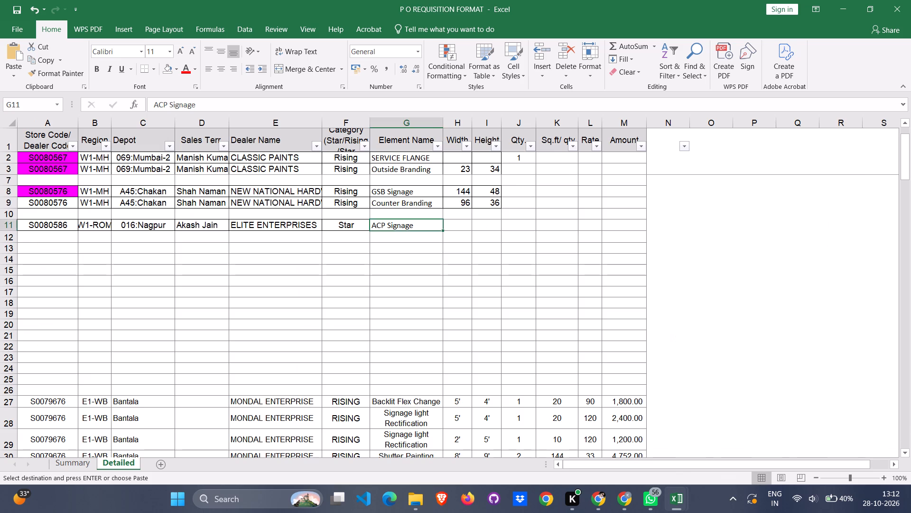
pyautogui.press('Right')
pyautogui.hotkey('ctrl', 'v')
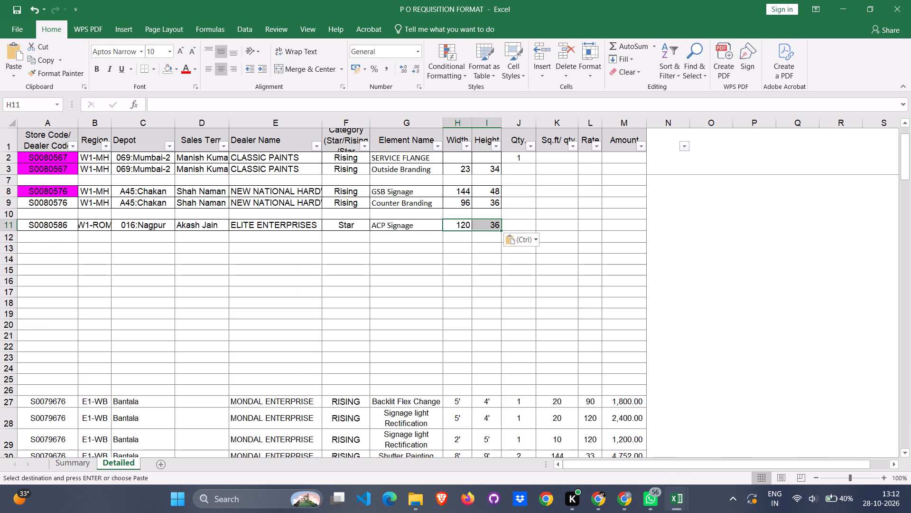
pyautogui.hotkey('ctrl', 's')
# Copy SERVICE FLANGE from the estimate into G12 of the Detailed sheet, enter quantity 1 in J12, and save the workbook.
pyautogui.hotkey('alt', 'Tab')
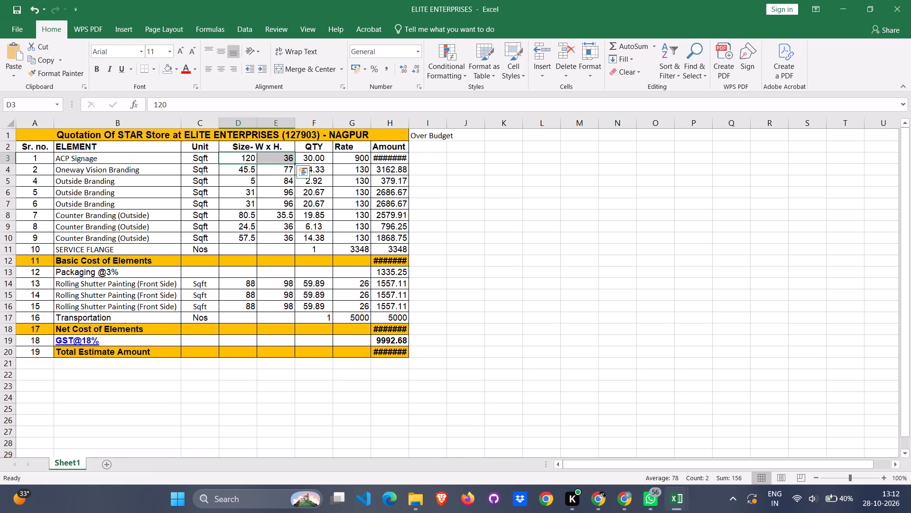
pyautogui.click(142, 250)
pyautogui.hotkey('ctrl', 'c')
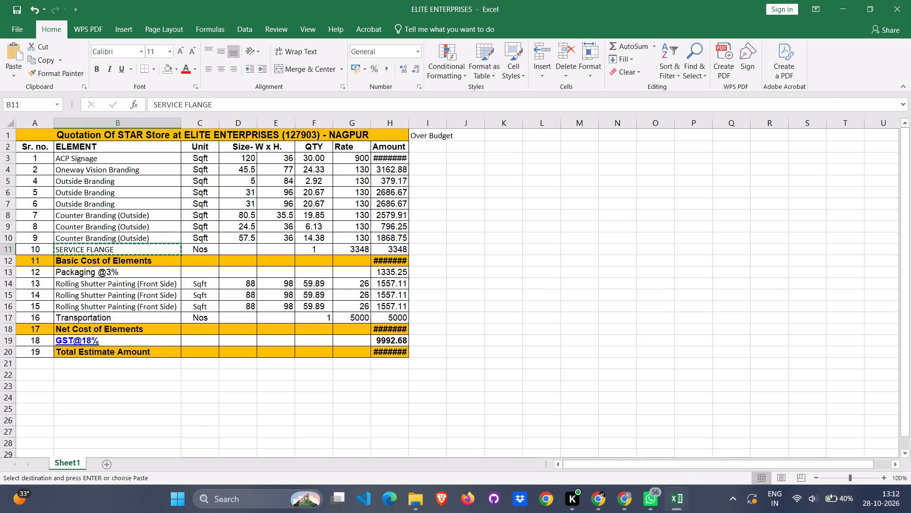
pyautogui.hotkey('alt', 'Tab')
pyautogui.click(385, 237)
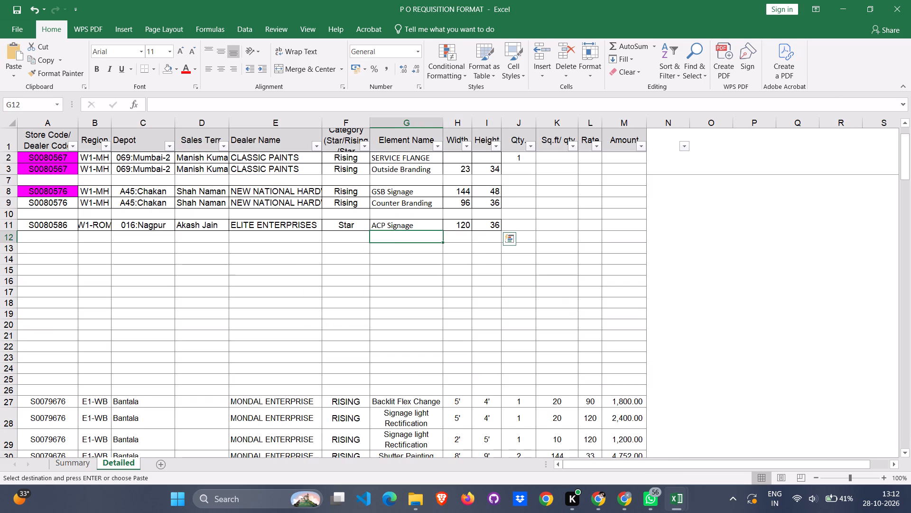
pyautogui.hotkey('ctrl', 'v')
pyautogui.click(518, 236)
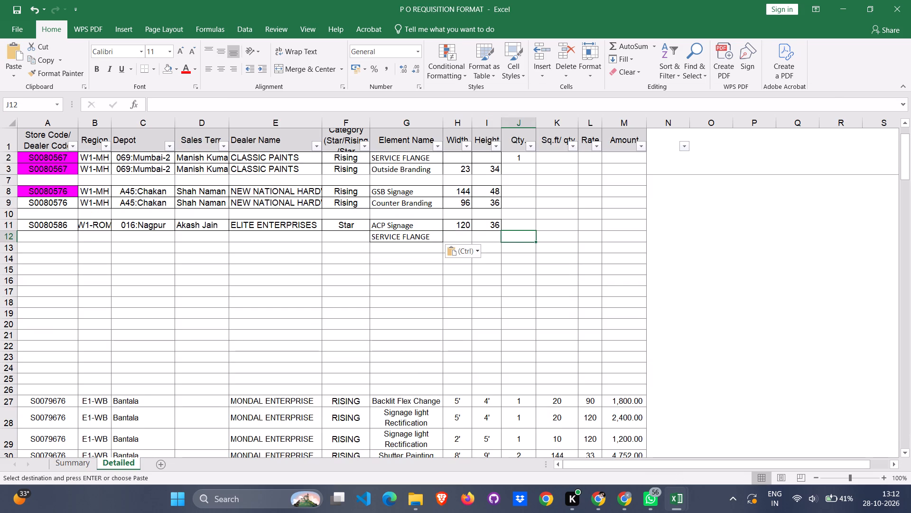
pyautogui.press('1')
pyautogui.hotkey('ctrl', 's')
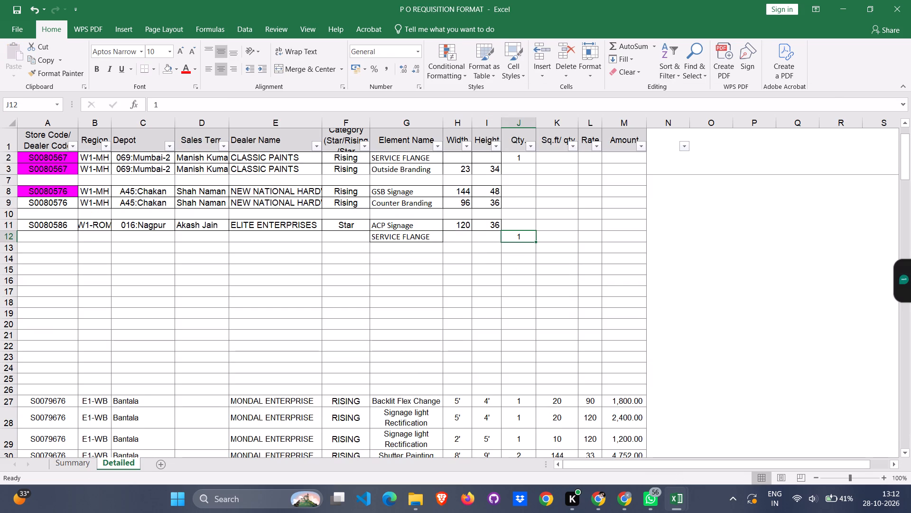
# Copy the element names from Oneway Vision Branding through the last Counter Branding (Outside), B4:B10, into the Element Name column starting at G13.
pyautogui.click(396, 249)
pyautogui.hotkey('alt', 'Tab')
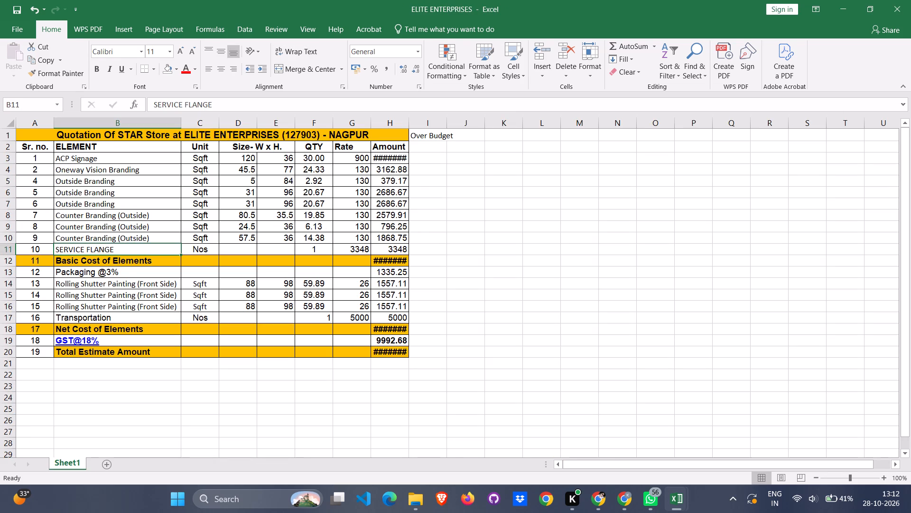
pyautogui.click(118, 171)
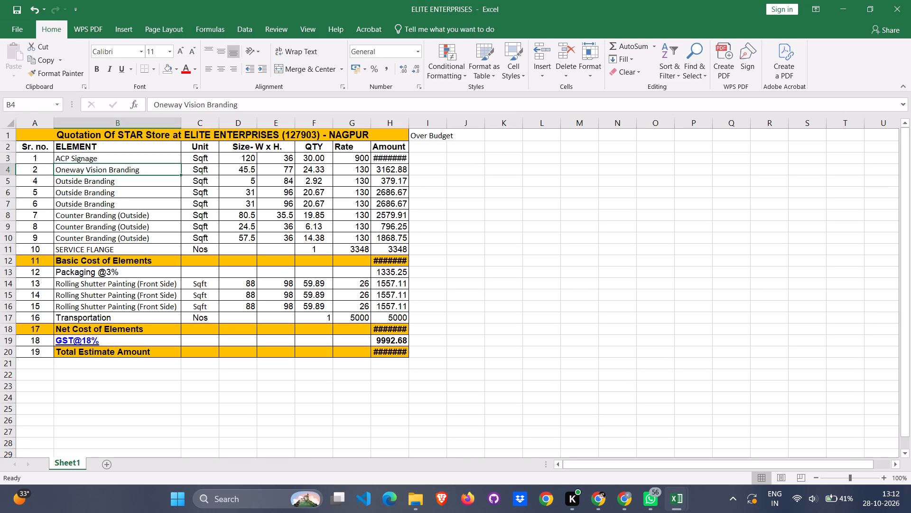
pyautogui.hotkey('shift', 'Down')
pyautogui.hotkey('shift', 'Down')
pyautogui.hotkey('shift', 'Down')
pyautogui.hotkey('shift', 'Down')
pyautogui.hotkey('shift', 'Down')
pyautogui.hotkey('shift', 'Down')
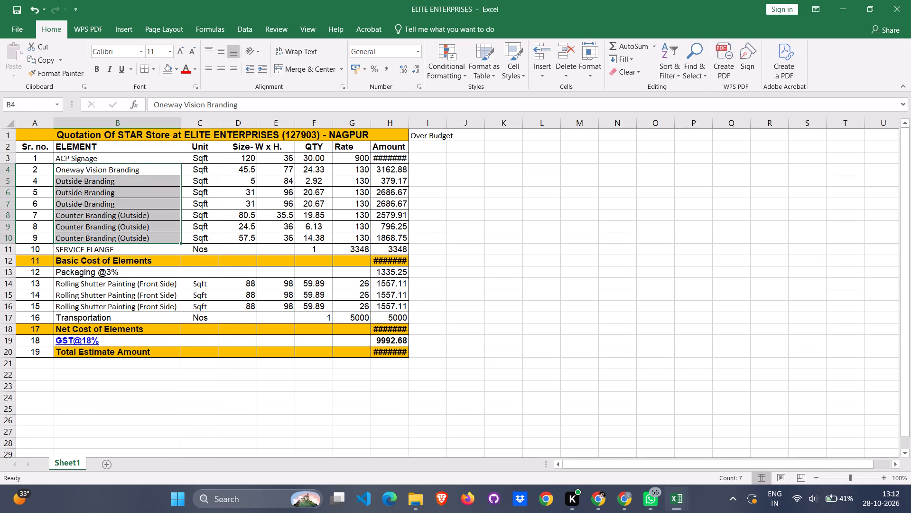
pyautogui.hotkey('ctrl', 'c')
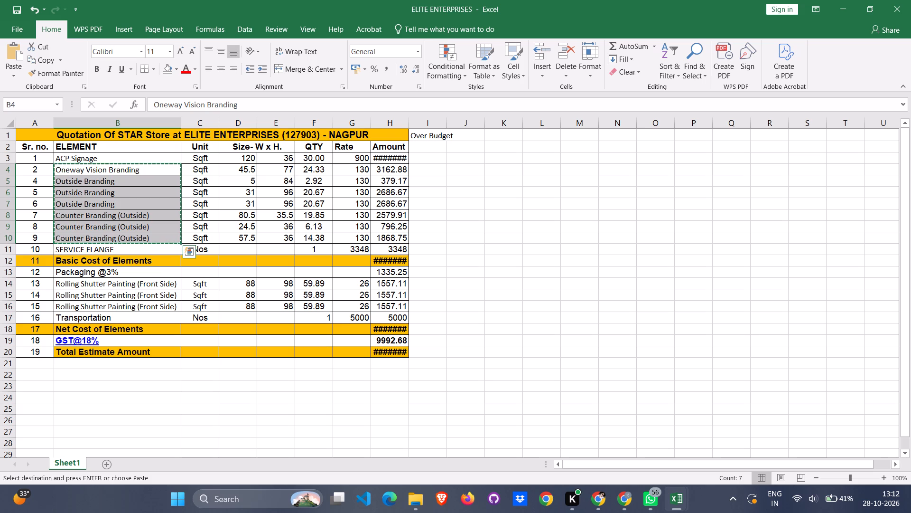
pyautogui.hotkey('alt', 'Tab')
pyautogui.hotkey('ctrl', 'v')
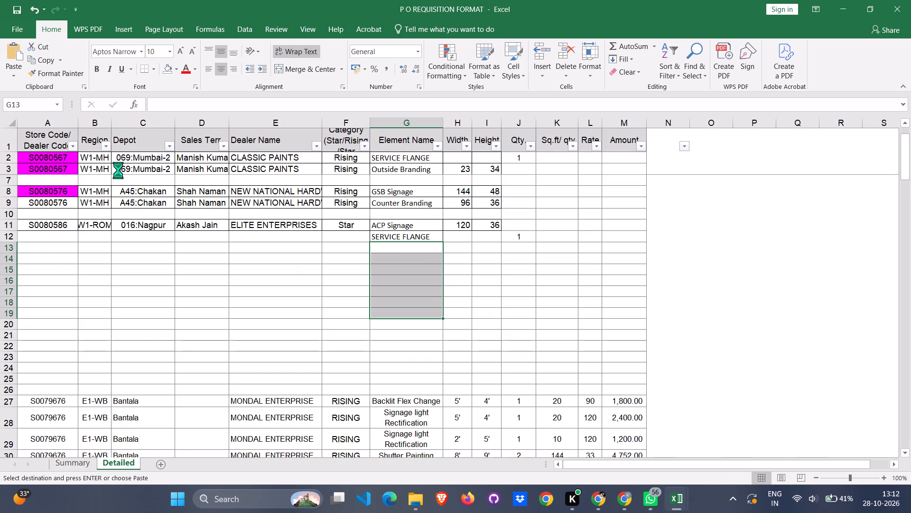
# Copy the widths and heights of these seven elements, D4:E10 in the estimate, into the Width and Height columns starting at H13.
pyautogui.hotkey('alt', 'Tab')
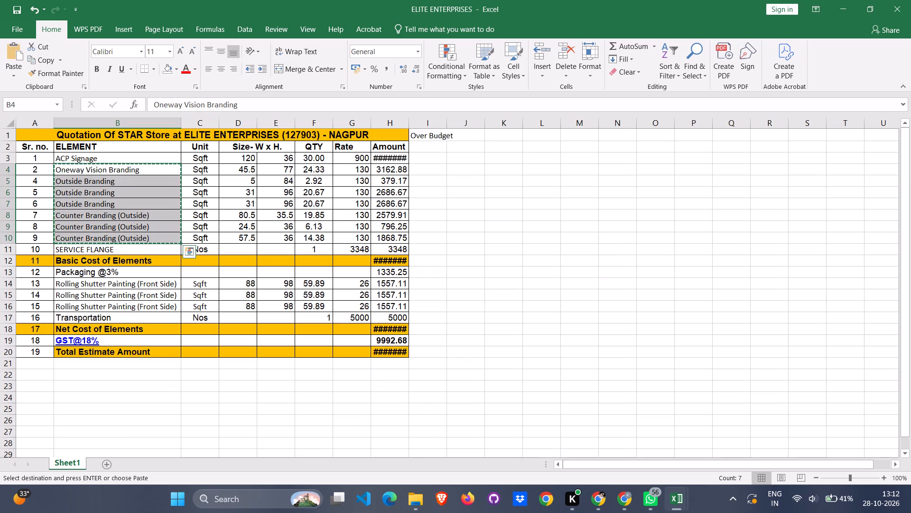
pyautogui.click(228, 171)
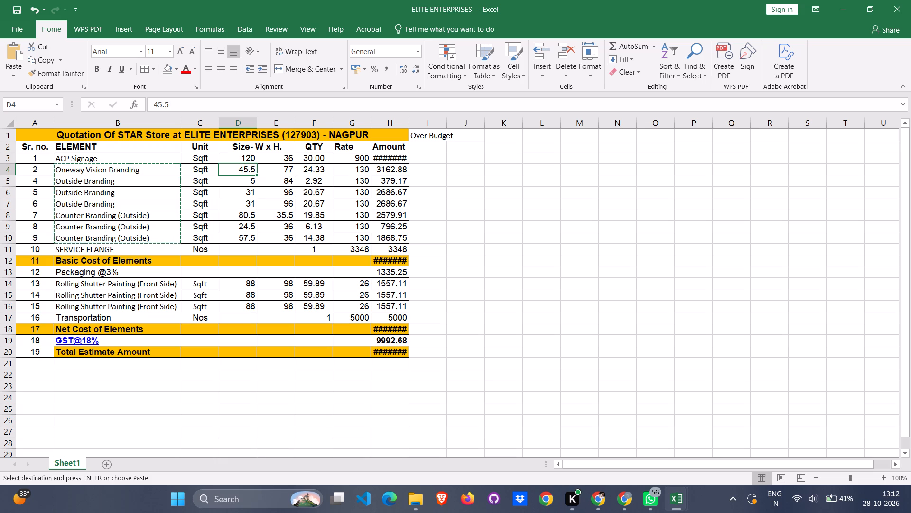
pyautogui.hotkey('shift', 'Down')
pyautogui.hotkey('shift', 'Down')
pyautogui.hotkey('shift', 'Down')
pyautogui.hotkey('shift', 'Down')
pyautogui.hotkey('shift', 'Down')
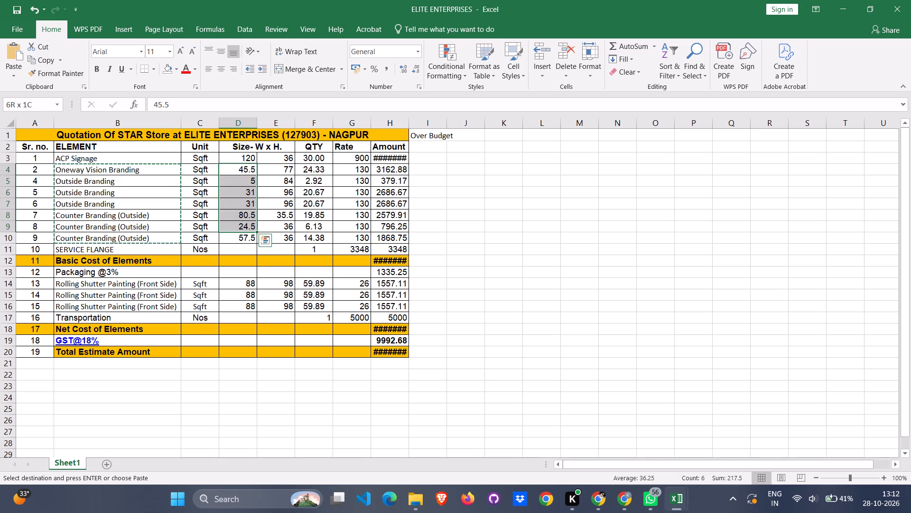
pyautogui.hotkey('shift', 'Down')
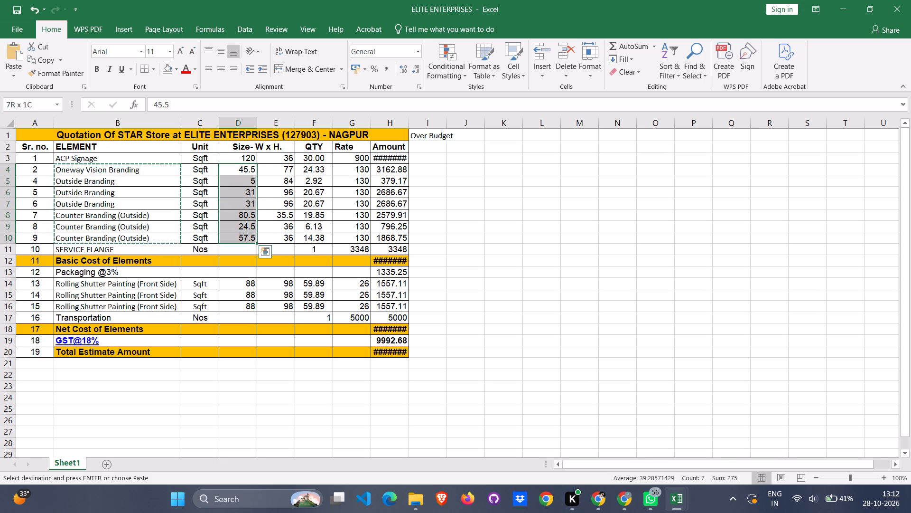
pyautogui.hotkey('shift', 'Right')
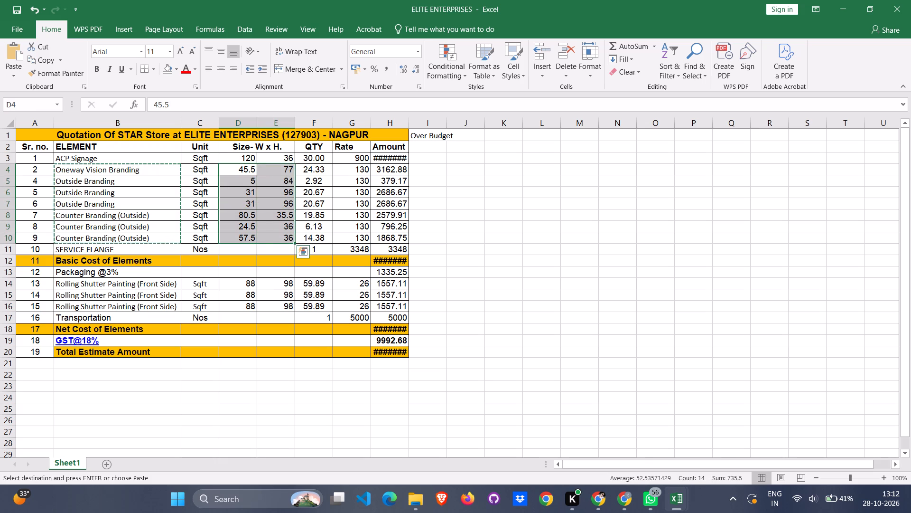
pyautogui.hotkey('ctrl', 'c')
pyautogui.hotkey('alt', 'Tab')
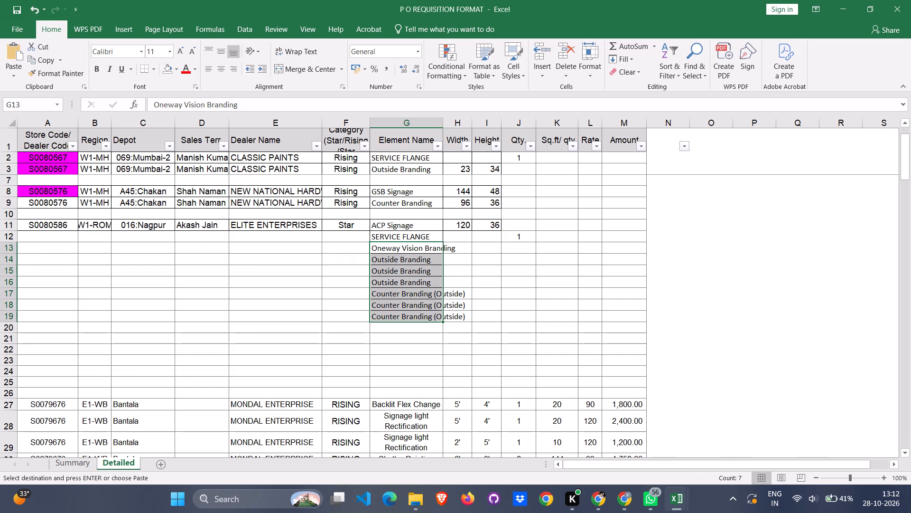
pyautogui.press('Right')
pyautogui.hotkey('ctrl', 'v')
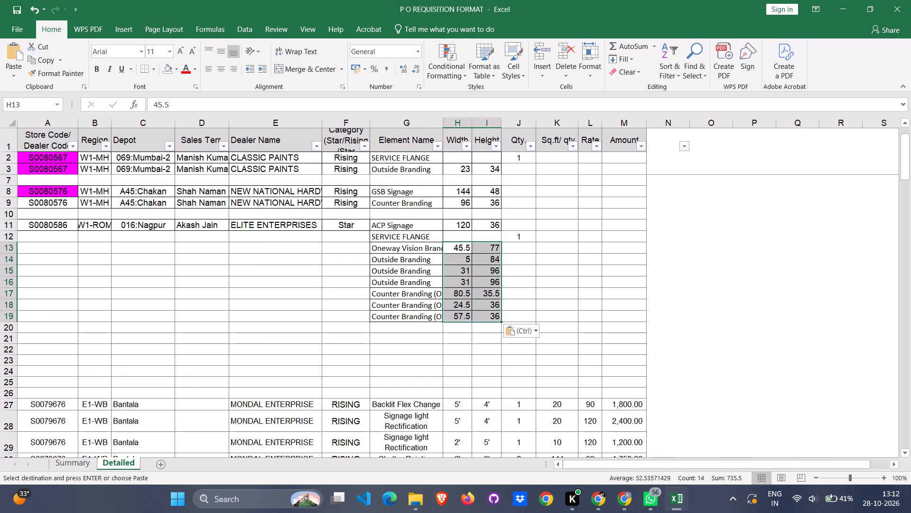
# Compare the element names and sizes in rows 13 to 19 of the Detailed sheet with the ELITE ENTERPRISES estimate.
pyautogui.hotkey('alt', 'Tab')
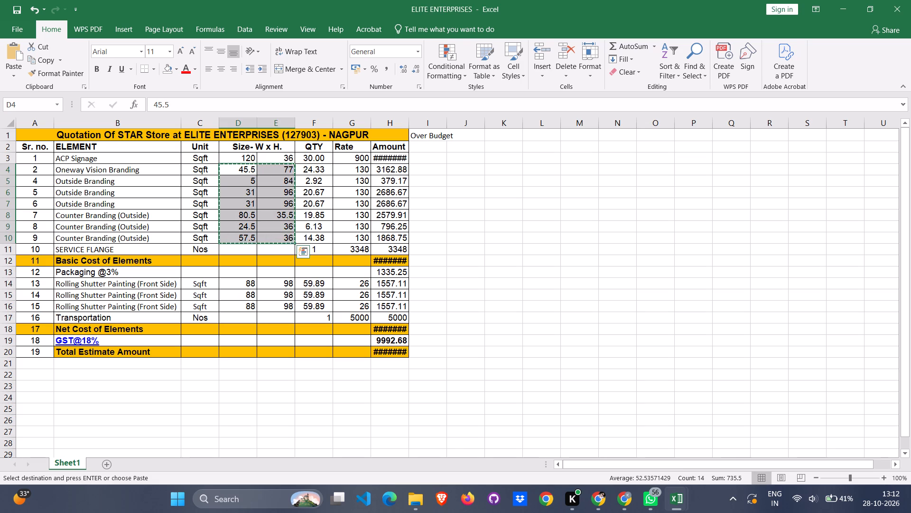
pyautogui.hotkey('alt', 'Tab')
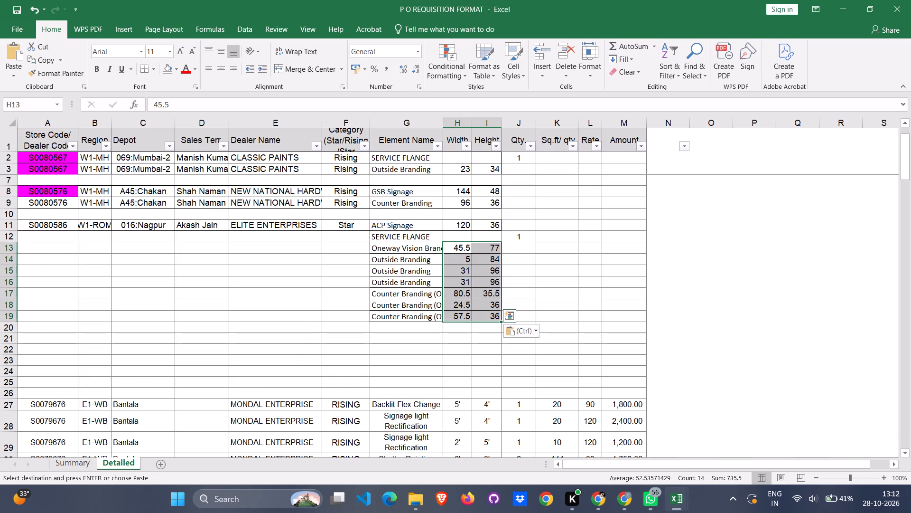
pyautogui.hotkey('alt', 'Tab')
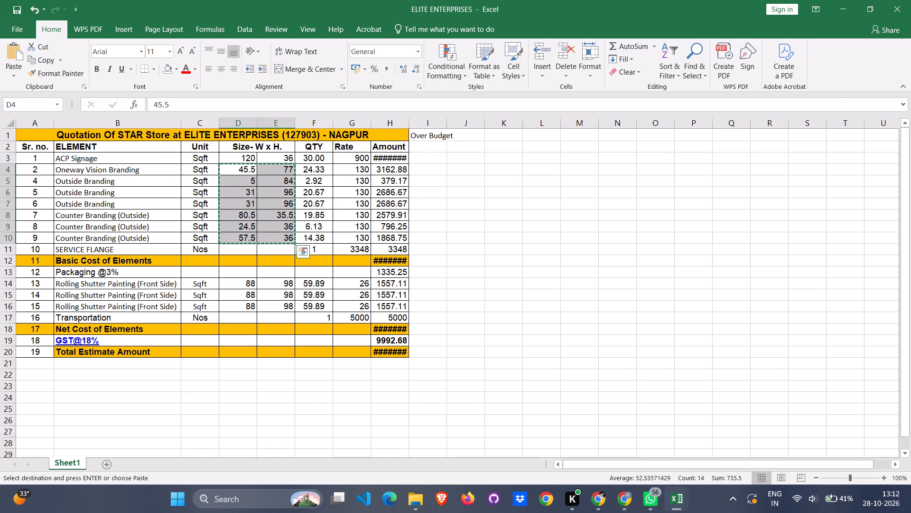
pyautogui.hotkey('alt', 'Tab')
pyautogui.hotkey('alt', 'Tab')
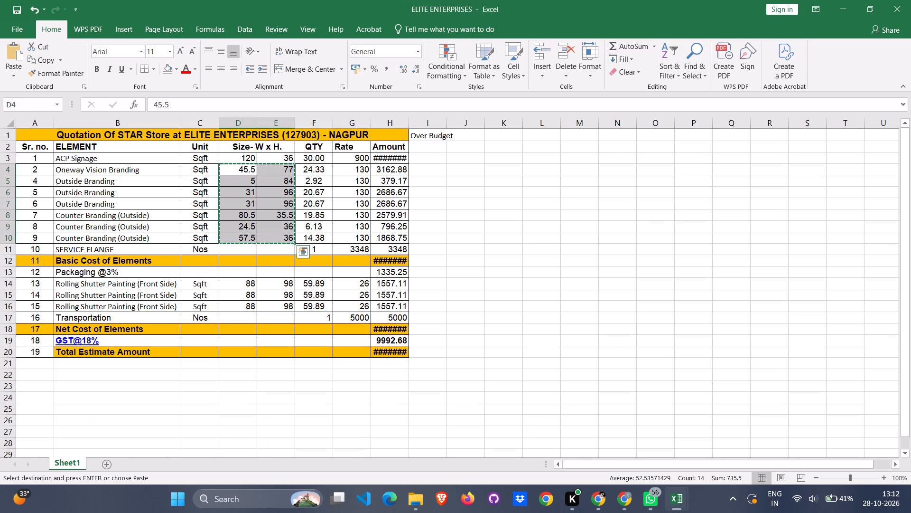
pyautogui.hotkey('alt', 'Tab')
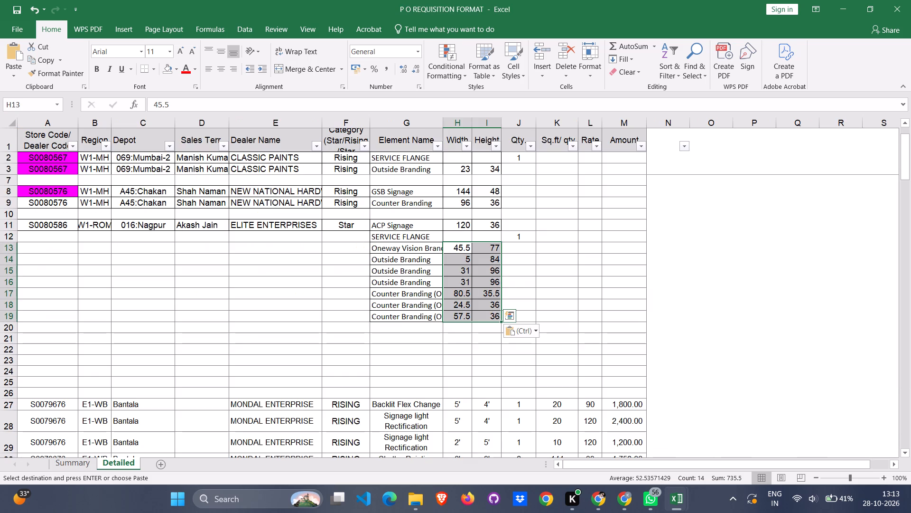
pyautogui.hotkey('alt', 'Tab')
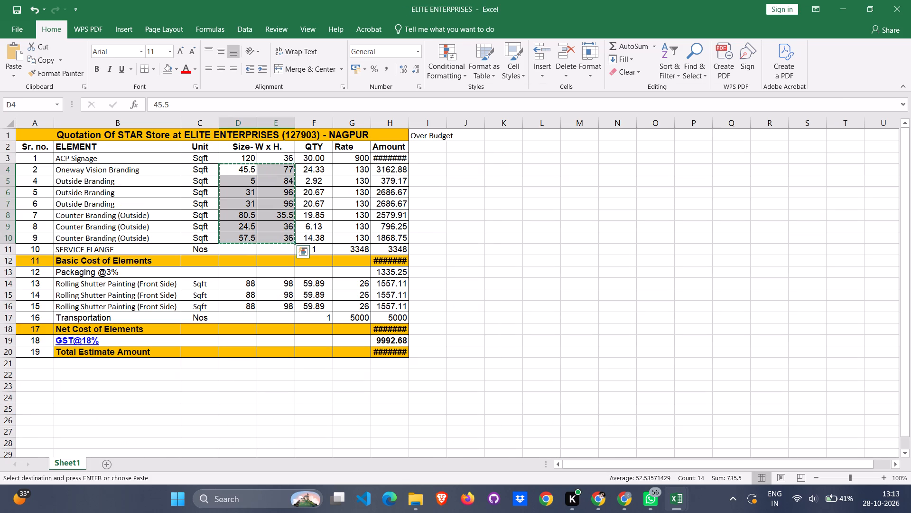
pyautogui.hotkey('alt', 'Tab')
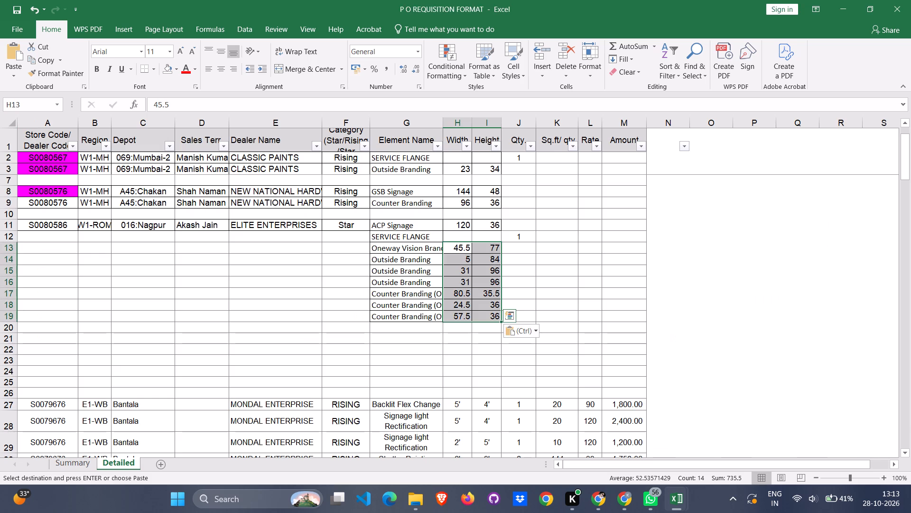
pyautogui.hotkey('alt', 'Tab')
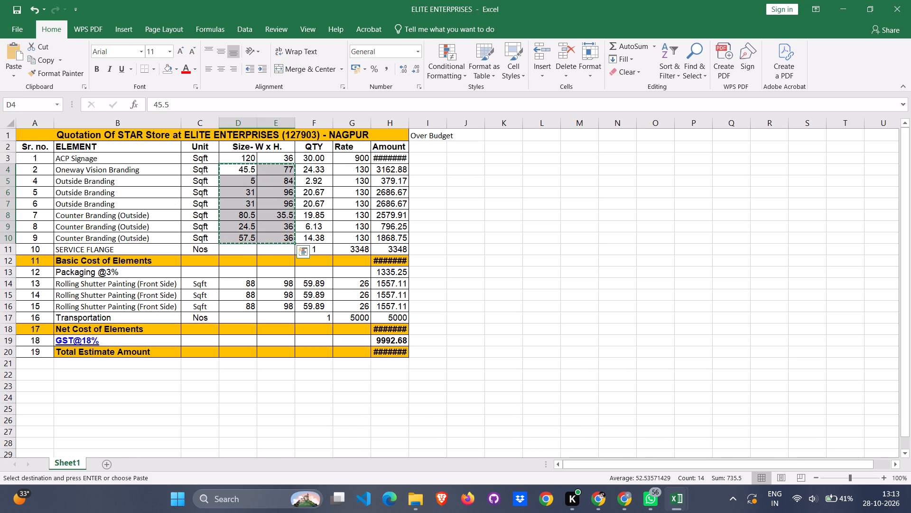
# Save the P O requisition workbook with the copied ELITE ENTERPRISES elements.
pyautogui.hotkey('alt', 'Tab')
pyautogui.hotkey('ctrl', 's')
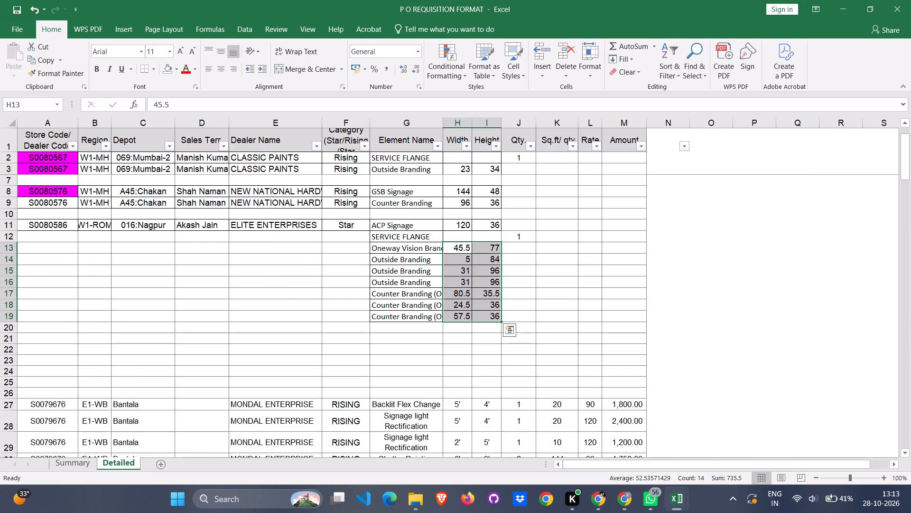
# Copy the three Rolling Shutter Painting (Front Side) names, B14:B16 in the ELITE ENTERPRISES estimate, into the Element Name column starting at G20.
pyautogui.hotkey('alt', 'Tab')
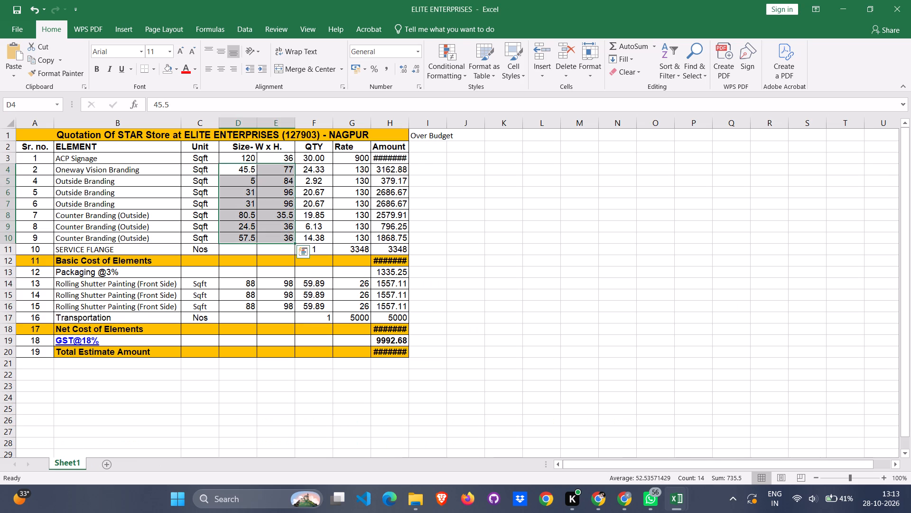
pyautogui.click(119, 282)
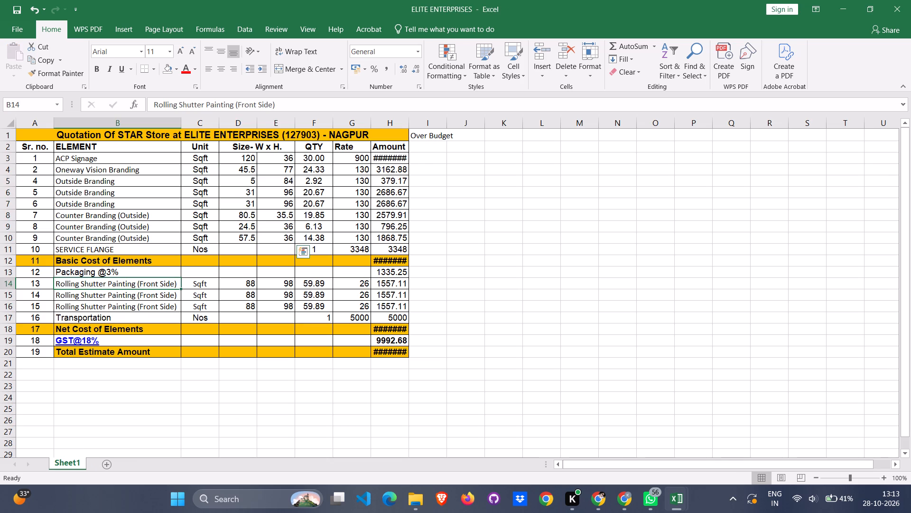
pyautogui.hotkey('shift', 'Down')
pyautogui.hotkey('shift', 'Down')
pyautogui.hotkey('ctrl', 'c')
pyautogui.hotkey('alt', 'Tab')
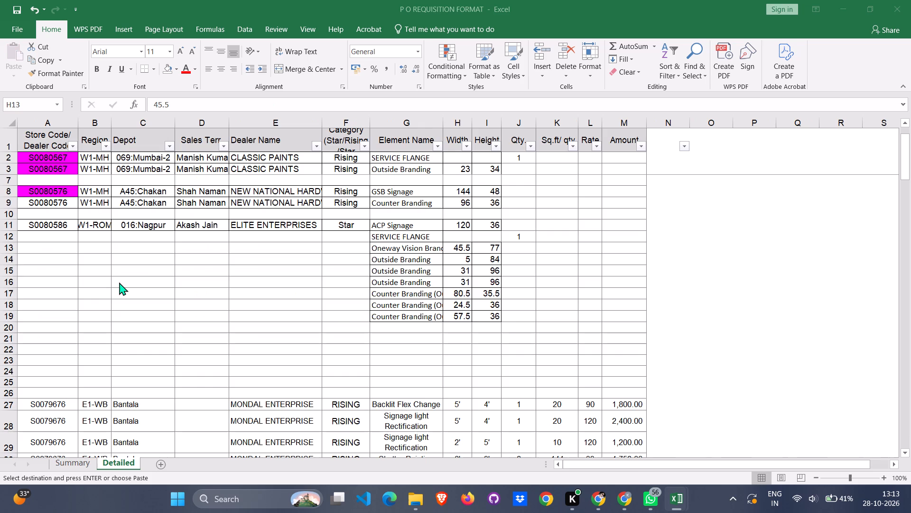
pyautogui.click(403, 326)
pyautogui.hotkey('ctrl', 'v')
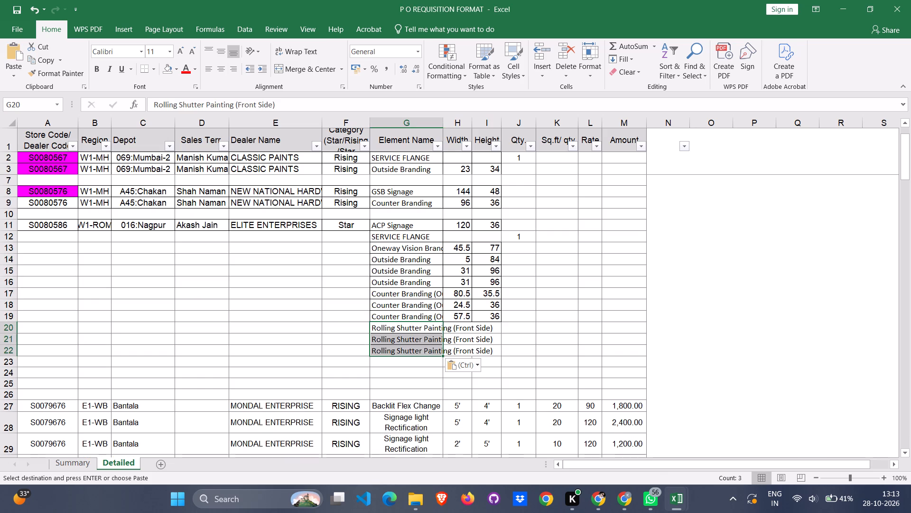
# Copy the three shutter painting sizes, D14:E16 in the estimate, into Width and Height starting at H20, and save the requisition workbook.
pyautogui.click(456, 327)
pyautogui.hotkey('alt', 'Tab')
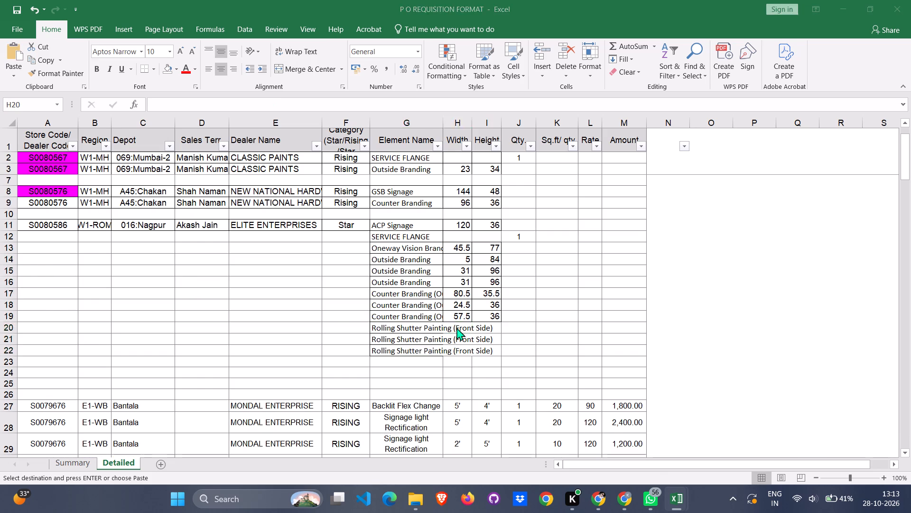
pyautogui.click(239, 282)
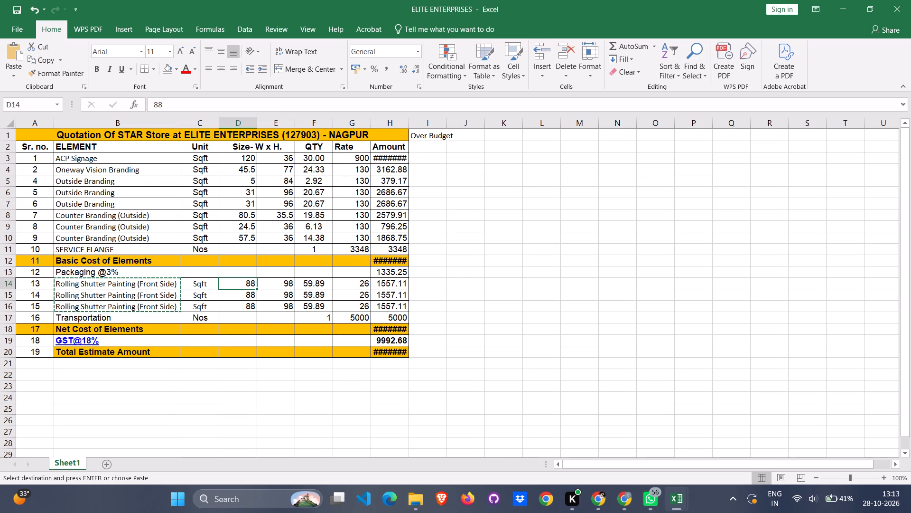
pyautogui.hotkey('shift', 'Down')
pyautogui.hotkey('shift', 'Down')
pyautogui.hotkey('shift', 'Right')
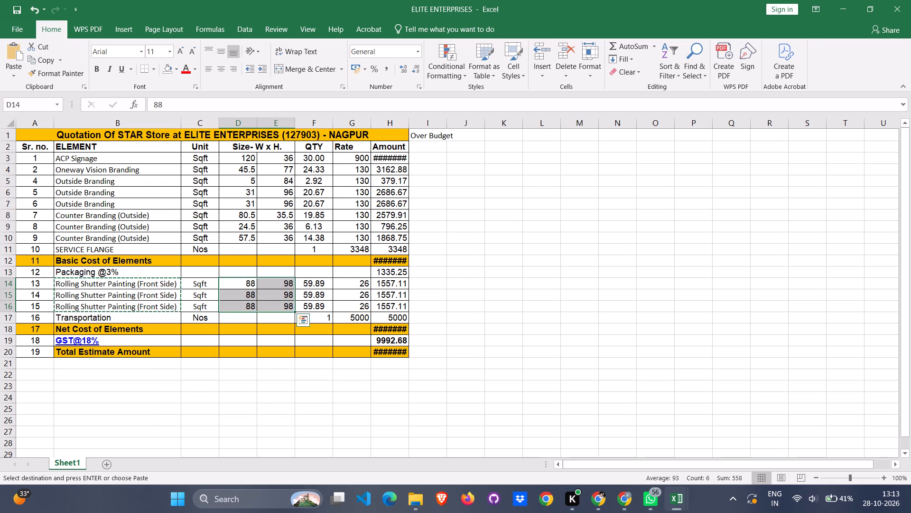
pyautogui.hotkey('ctrl', 'c')
pyautogui.hotkey('alt', 'Tab')
pyautogui.hotkey('ctrl', 'v')
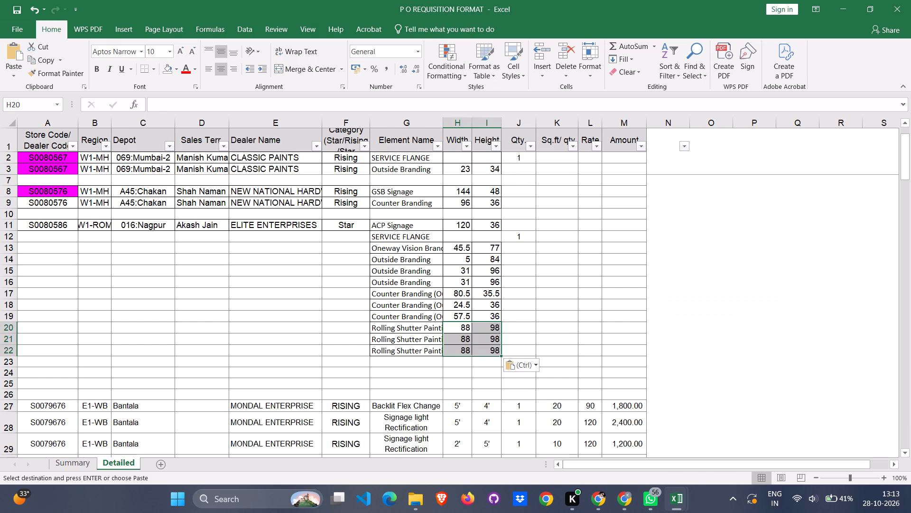
pyautogui.hotkey('ctrl', 's')
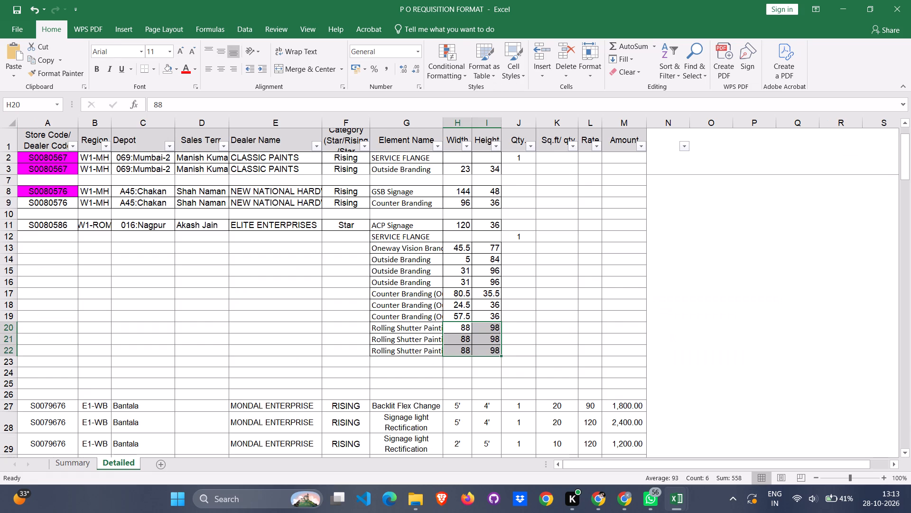
# Copy the ELITE ENTERPRISES store details in A11:F11 down through row 22 of the Detailed sheet and save the workbook.
pyautogui.hotkey('alt', 'Tab')
pyautogui.hotkey('alt', 'Tab')
pyautogui.click(33, 224)
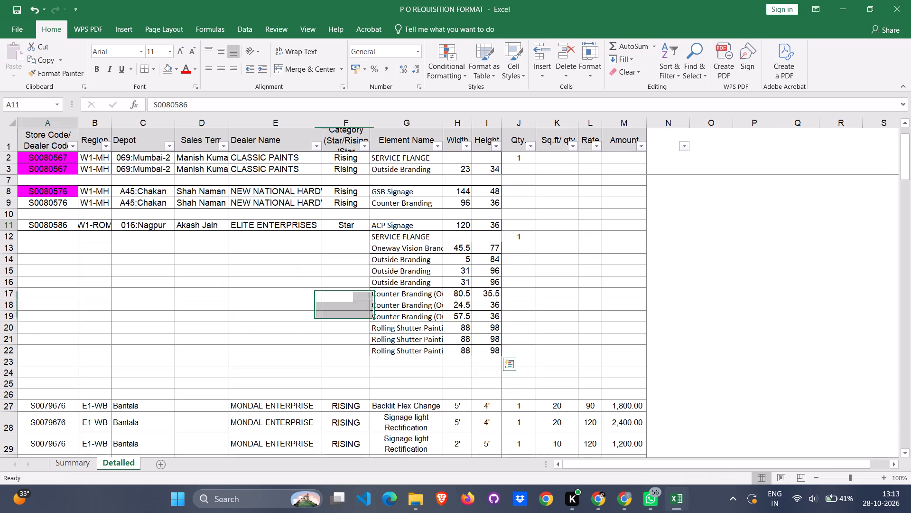
pyautogui.hotkey('shift', 'Right')
pyautogui.hotkey('shift', 'Right')
pyautogui.hotkey('shift', 'Right')
pyautogui.hotkey('shift', 'Right')
pyautogui.hotkey('shift', 'Right')
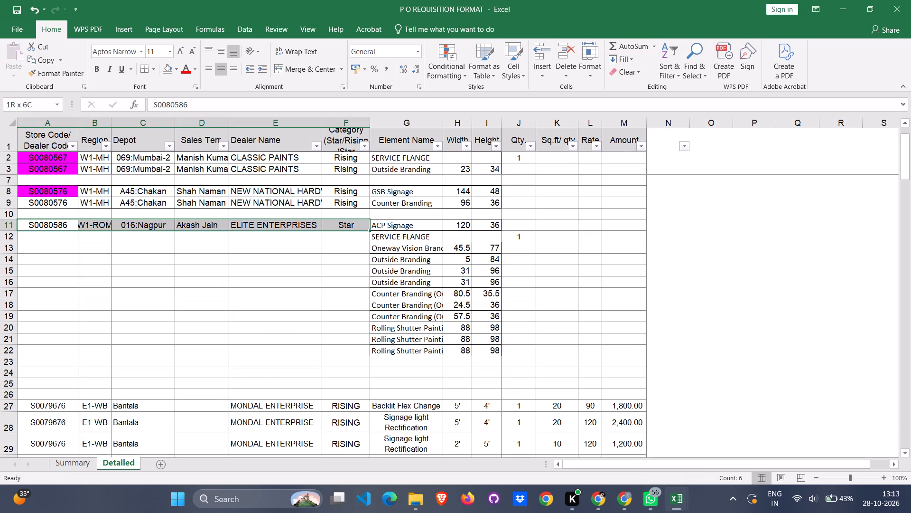
pyautogui.hotkey('ctrl', 'c')
pyautogui.hotkey('shift', 'Down')
pyautogui.hotkey('shift', 'Down')
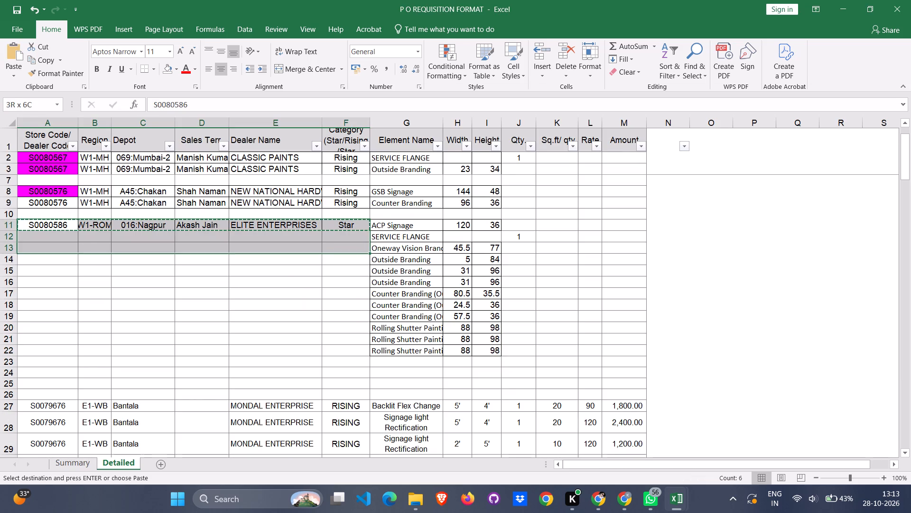
pyautogui.hotkey('shift', 'Down')
pyautogui.hotkey('shift', 'Down')
pyautogui.hotkey('shift', 'Down')
pyautogui.hotkey('shift', 'Down')
pyautogui.hotkey('shift', 'Down')
pyautogui.hotkey('shift', 'Down')
pyautogui.hotkey('shift', 'Down')
pyautogui.hotkey('shift', 'Down')
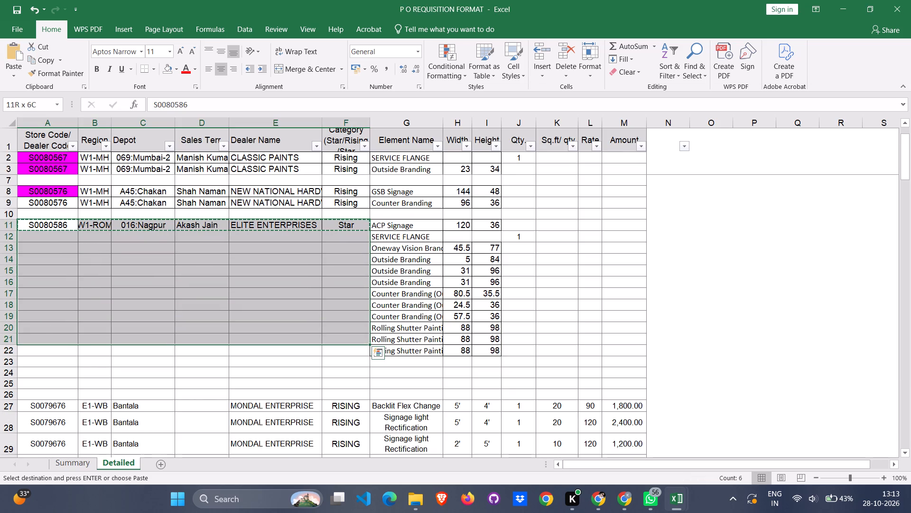
pyautogui.hotkey('shift', 'Down')
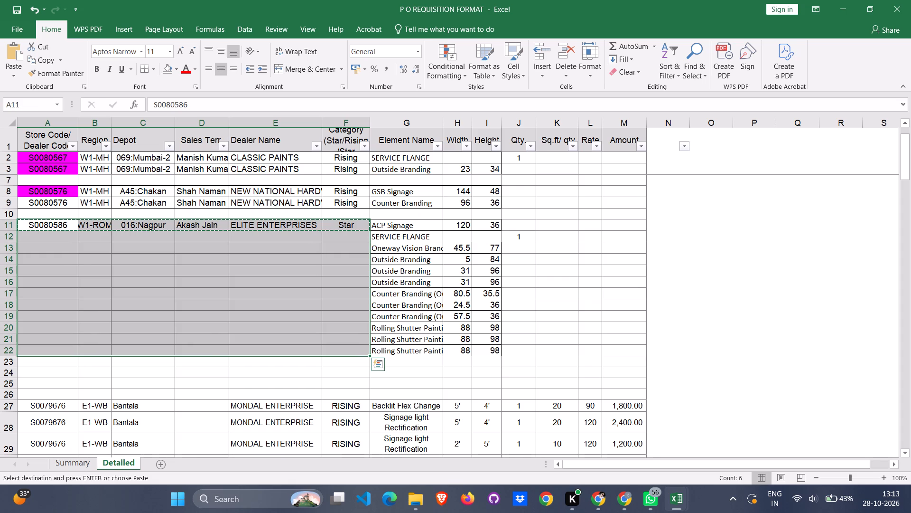
pyautogui.hotkey('ctrl', 'v')
pyautogui.hotkey('ctrl', 's')
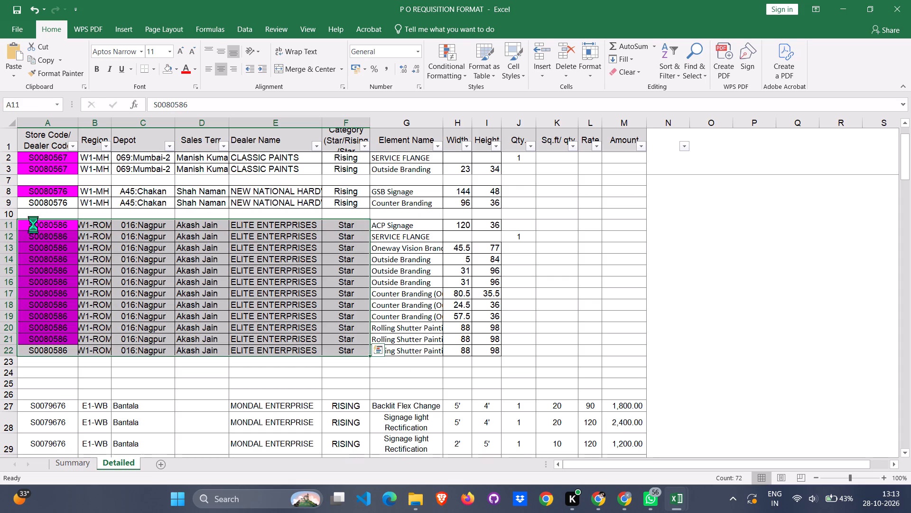
# Clear the contents of all old E1-WB store rows, A27:M161, in the Detailed sheet, keeping the cell borders.
pyautogui.scroll(-5, 9, 219)
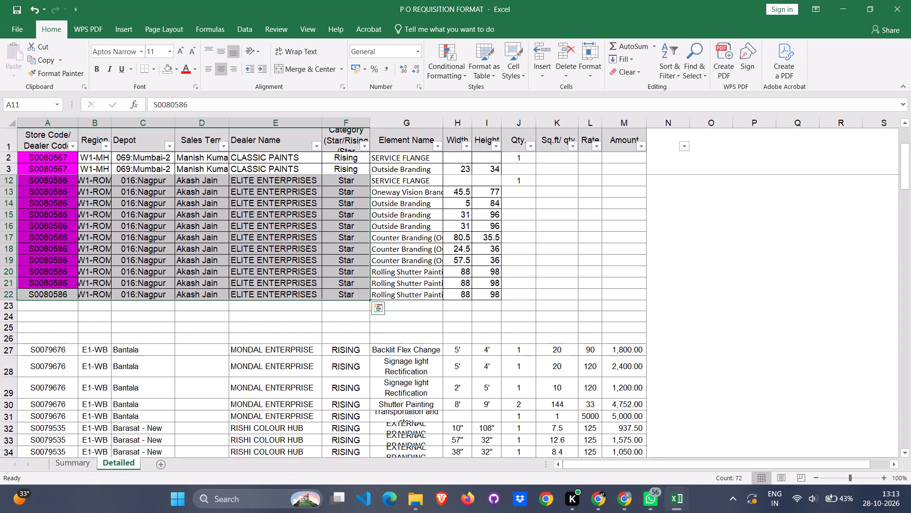
pyautogui.scroll(-10, 9, 219)
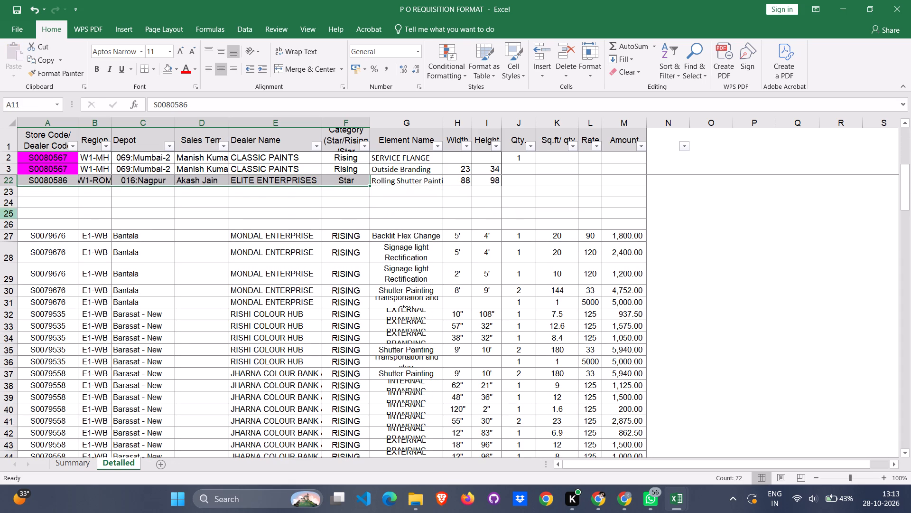
pyautogui.click(46, 238)
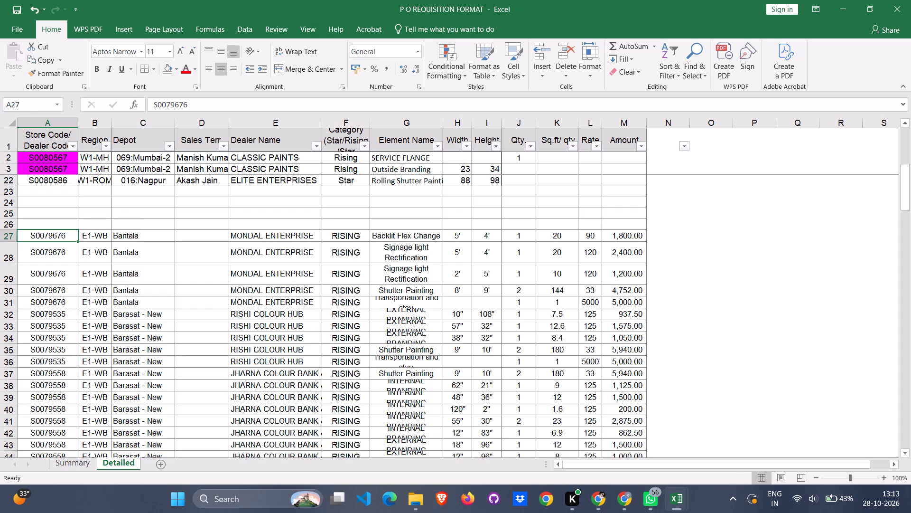
pyautogui.hotkey('shift', 'Right')
pyautogui.hotkey('shift', 'Right')
pyautogui.hotkey('shift', 'Right')
pyautogui.hotkey('shift', 'Right')
pyautogui.hotkey('shift', 'Right')
pyautogui.hotkey('shift', 'Right')
pyautogui.hotkey('shift', 'Right')
pyautogui.hotkey('shift', 'Right')
pyautogui.hotkey('shift', 'Right')
pyautogui.hotkey('shift', 'Right')
pyautogui.hotkey('shift', 'Right')
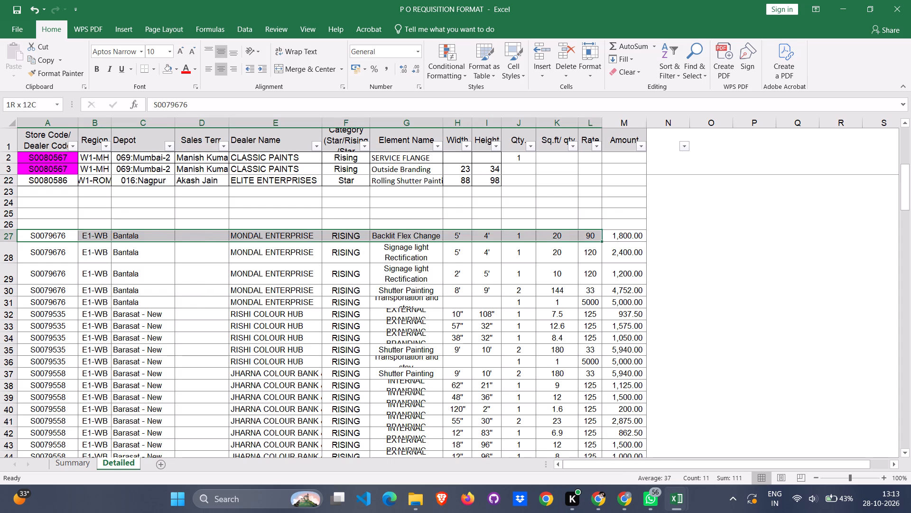
pyautogui.hotkey('shift', 'Right')
pyautogui.hotkey('shift', 'Down')
pyautogui.hotkey('shift', 'Down')
pyautogui.hotkey('shift', 'Down')
pyautogui.hotkey('shift', 'Down')
pyautogui.hotkey('shift', 'Down')
pyautogui.hotkey('shift', 'Down')
pyautogui.hotkey('shift', 'Down')
pyautogui.hotkey('shift', 'Down')
pyautogui.hotkey('shift', 'Down')
pyautogui.hotkey('shift', 'Down')
pyautogui.hotkey('shift', 'Down')
pyautogui.hotkey('shift', 'Down')
pyautogui.hotkey('shift', 'Down')
pyautogui.hotkey('shift', 'Down')
pyautogui.hotkey('shift', 'Down')
pyautogui.hotkey('shift', 'Down')
pyautogui.hotkey('shift', 'Down')
pyautogui.hotkey('shift', 'Down')
pyautogui.hotkey('shift', 'Down')
pyautogui.hotkey('shift', 'Down')
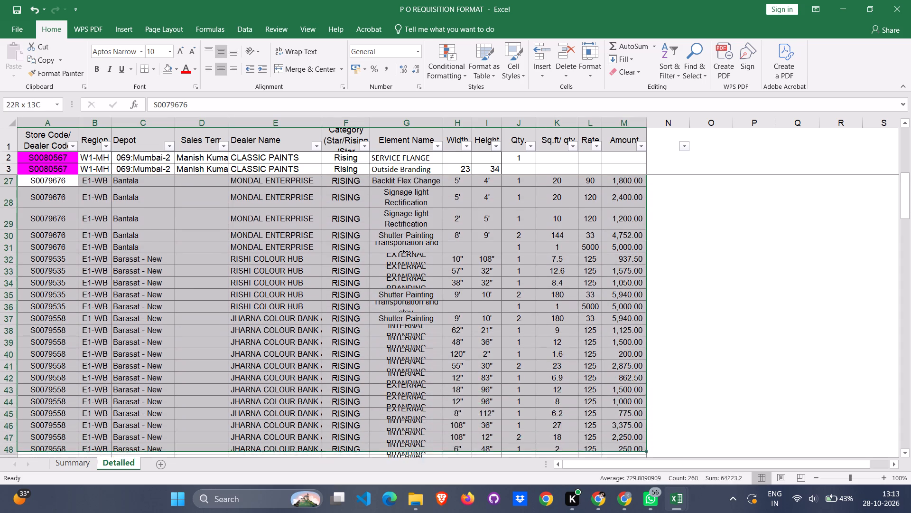
pyautogui.hotkey('shift', 'Down')
pyautogui.hotkey('shift', 'Down')
pyautogui.hotkey('shift', 'Down')
pyautogui.hotkey('shift', 'Down')
pyautogui.hotkey('shift', 'Down')
pyautogui.hotkey('shift', 'Down')
pyautogui.hotkey('shift', 'Down')
pyautogui.hotkey('shift', 'Down')
pyautogui.hotkey('shift', 'Down')
pyautogui.hotkey('shift', 'Down')
pyautogui.hotkey('shift', 'Down')
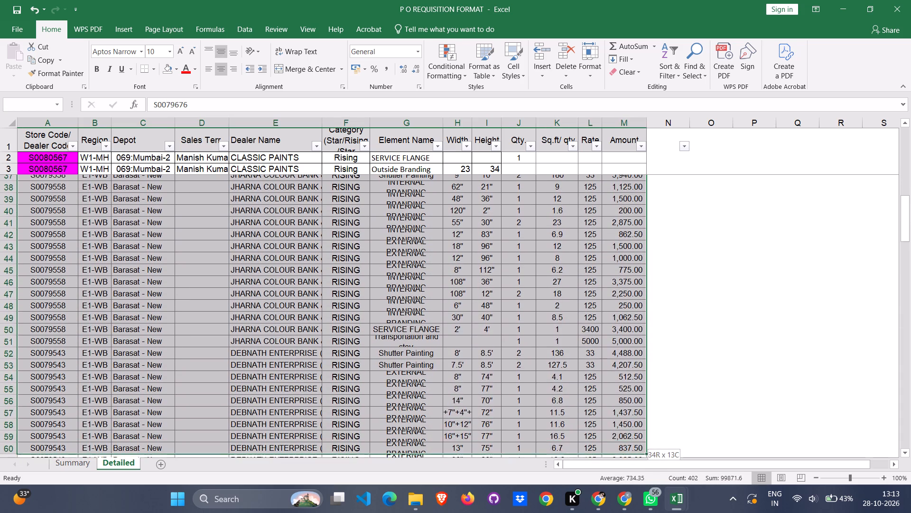
pyautogui.hotkey('shift', 'Down')
pyautogui.hotkey('shift', 'Down')
pyautogui.hotkey('shift', 'Down')
pyautogui.hotkey('shift', 'Down')
pyautogui.hotkey('shift', 'Down')
pyautogui.hotkey('shift', 'Down')
pyautogui.hotkey('shift', 'Down')
pyautogui.hotkey('shift', 'Down')
pyautogui.hotkey('shift', 'Down')
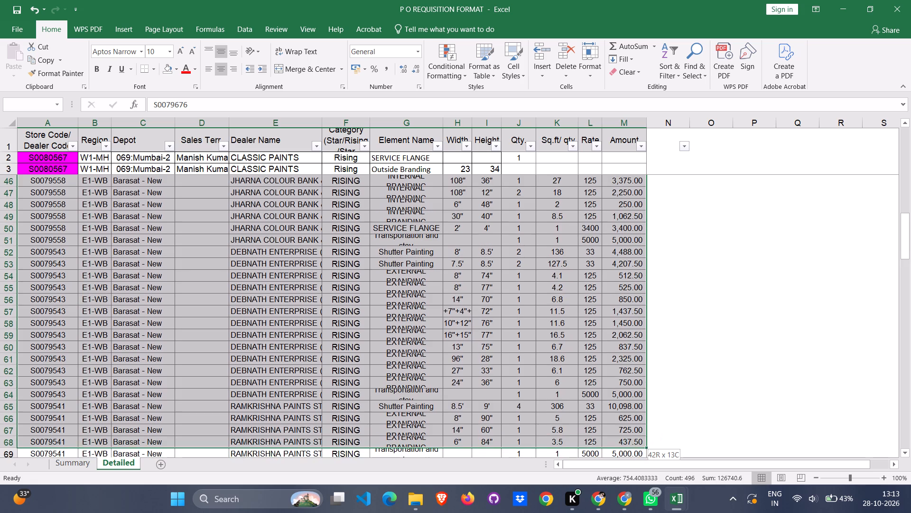
pyautogui.hotkey('shift', 'Down')
pyautogui.hotkey('shift', 'Down')
pyautogui.hotkey('shift', 'Down')
pyautogui.hotkey('shift', 'Down')
pyautogui.hotkey('shift', 'Down')
pyautogui.hotkey('shift', 'Down')
pyautogui.hotkey('shift', 'Down')
pyautogui.hotkey('shift', 'Down')
pyautogui.hotkey('shift', 'Down')
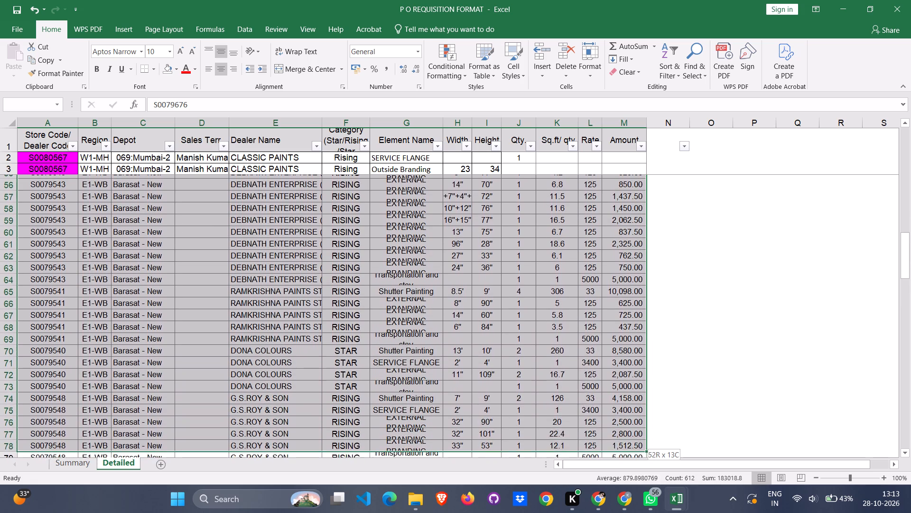
pyautogui.hotkey('shift', 'Down')
pyautogui.hotkey('shift', 'Down')
pyautogui.hotkey('shift', 'Down')
pyautogui.hotkey('shift', 'Down')
pyautogui.hotkey('shift', 'Down')
pyautogui.hotkey('shift', 'Down')
pyautogui.hotkey('shift', 'Down')
pyautogui.hotkey('shift', 'Down')
pyautogui.hotkey('shift', 'Down')
pyautogui.hotkey('shift', 'Down')
pyautogui.hotkey('shift', 'Down')
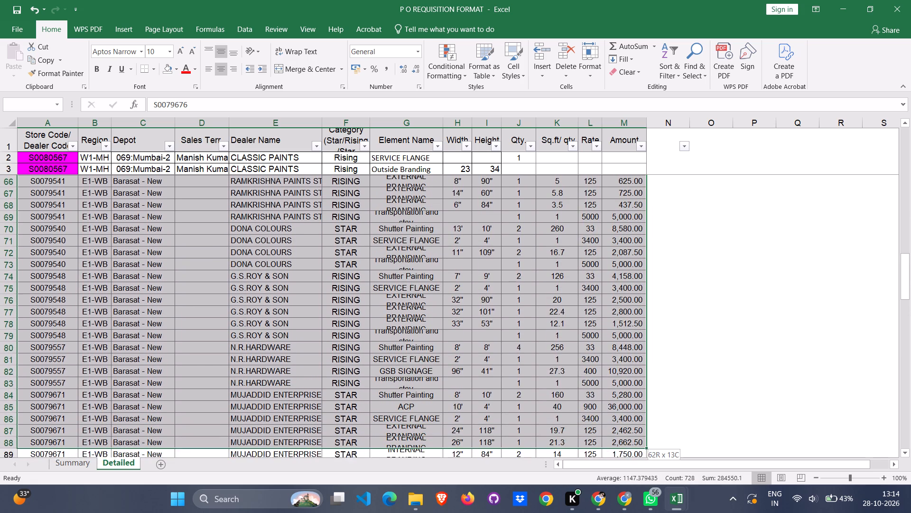
pyautogui.hotkey('shift', 'Down')
pyautogui.hotkey('shift', 'Down')
pyautogui.hotkey('shift', 'Down')
pyautogui.hotkey('shift', 'Down')
pyautogui.hotkey('shift', 'Down')
pyautogui.hotkey('shift', 'Down')
pyautogui.hotkey('shift', 'Down')
pyautogui.hotkey('shift', 'Down')
pyautogui.hotkey('shift', 'Down')
pyautogui.hotkey('shift', 'Down')
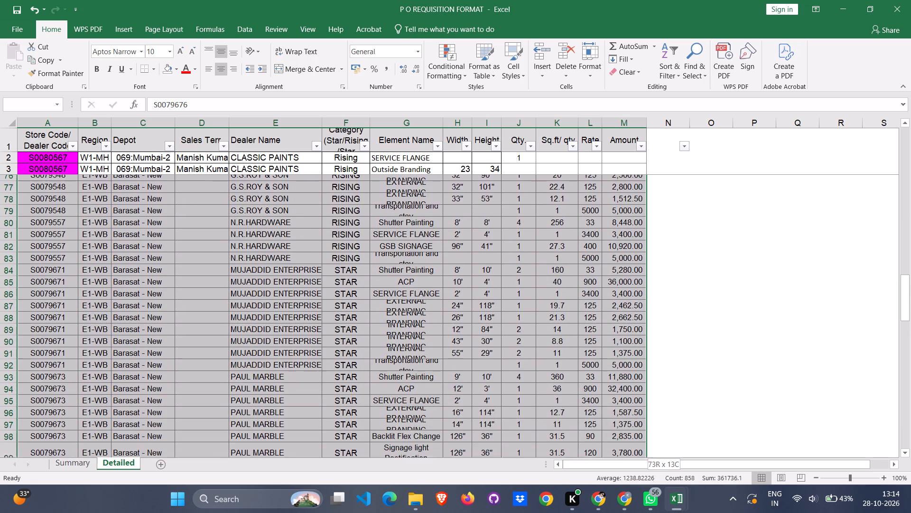
pyautogui.hotkey('shift', 'Down')
pyautogui.hotkey('shift', 'Down')
pyautogui.hotkey('shift', 'Down')
pyautogui.hotkey('shift', 'Down')
pyautogui.hotkey('shift', 'Down')
pyautogui.hotkey('shift', 'Down')
pyautogui.hotkey('shift', 'Down')
pyautogui.hotkey('shift', 'Down')
pyautogui.hotkey('shift', 'Down')
pyautogui.hotkey('shift', 'Down')
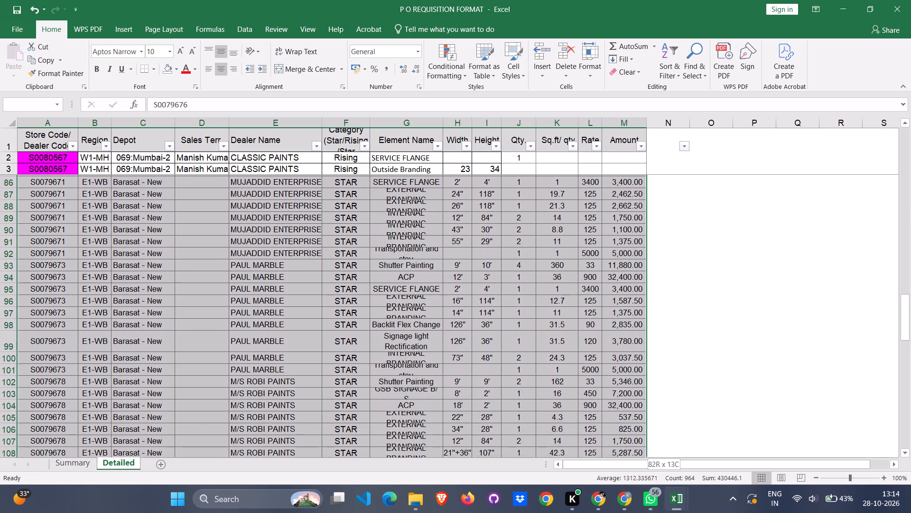
pyautogui.hotkey('shift', 'Down')
pyautogui.hotkey('shift', 'Down')
pyautogui.hotkey('shift', 'Down')
pyautogui.hotkey('shift', 'Down')
pyautogui.hotkey('shift', 'Down')
pyautogui.hotkey('shift', 'Down')
pyautogui.hotkey('shift', 'Down')
pyautogui.hotkey('shift', 'Down')
pyautogui.hotkey('shift', 'Down')
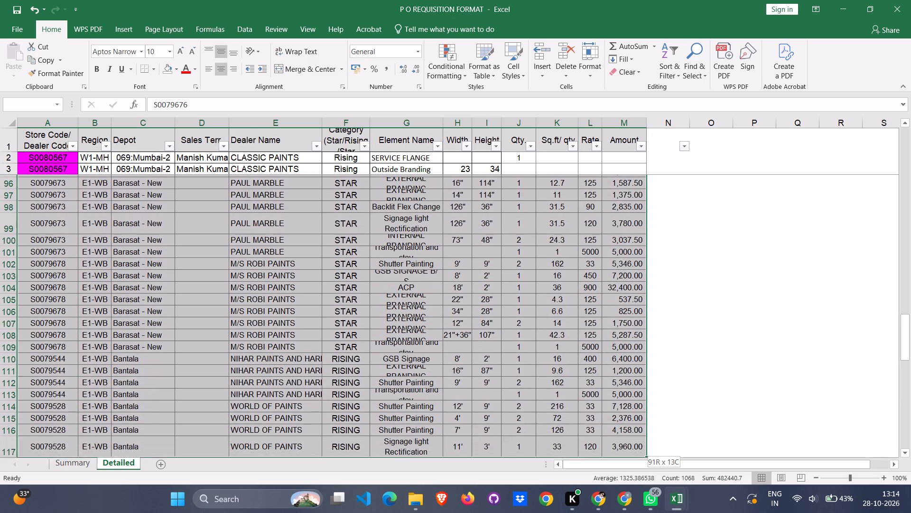
pyautogui.hotkey('shift', 'Down')
pyautogui.hotkey('shift', 'Down')
pyautogui.hotkey('shift', 'Down')
pyautogui.hotkey('shift', 'Down')
pyautogui.hotkey('shift', 'Down')
pyautogui.hotkey('shift', 'Down')
pyautogui.hotkey('shift', 'Down')
pyautogui.hotkey('shift', 'Down')
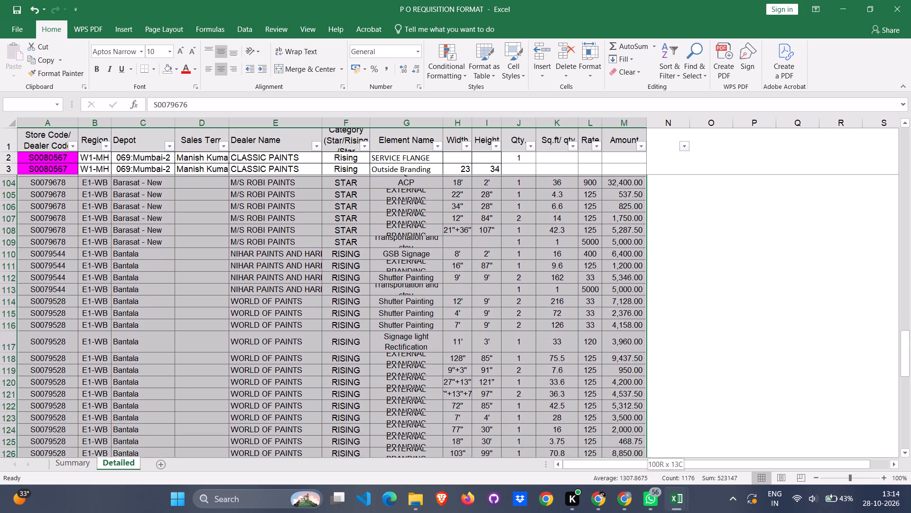
pyautogui.hotkey('shift', 'Down')
pyautogui.hotkey('shift', 'Down')
pyautogui.hotkey('shift', 'Down')
pyautogui.hotkey('shift', 'Down')
pyautogui.hotkey('shift', 'Down')
pyautogui.hotkey('shift', 'Down')
pyautogui.hotkey('shift', 'Down')
pyautogui.hotkey('shift', 'Down')
pyautogui.hotkey('shift', 'Down')
pyautogui.hotkey('shift', 'Down')
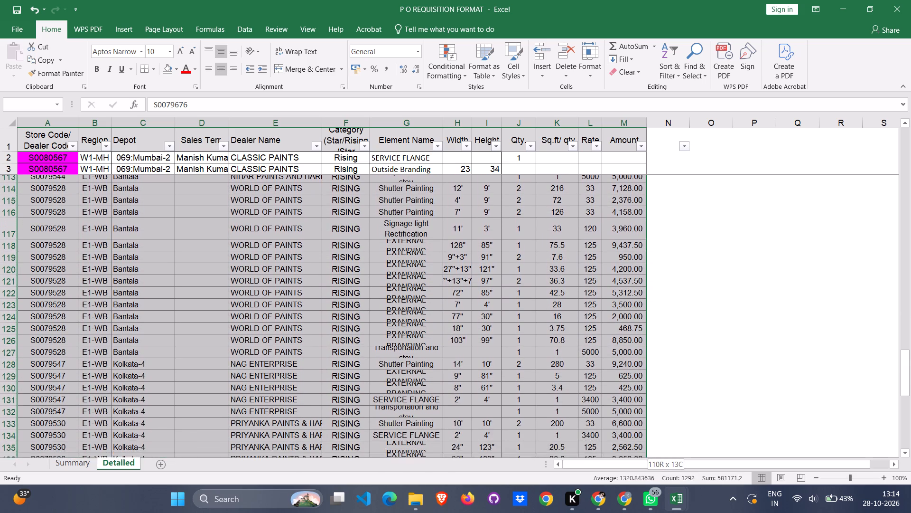
pyautogui.hotkey('shift', 'Down')
pyautogui.hotkey('shift', 'Down')
pyautogui.hotkey('shift', 'Down')
pyautogui.hotkey('shift', 'Down')
pyautogui.hotkey('shift', 'Down')
pyautogui.hotkey('shift', 'Down')
pyautogui.hotkey('shift', 'Down')
pyautogui.hotkey('shift', 'Down')
pyautogui.hotkey('shift', 'Down')
pyautogui.hotkey('shift', 'Down')
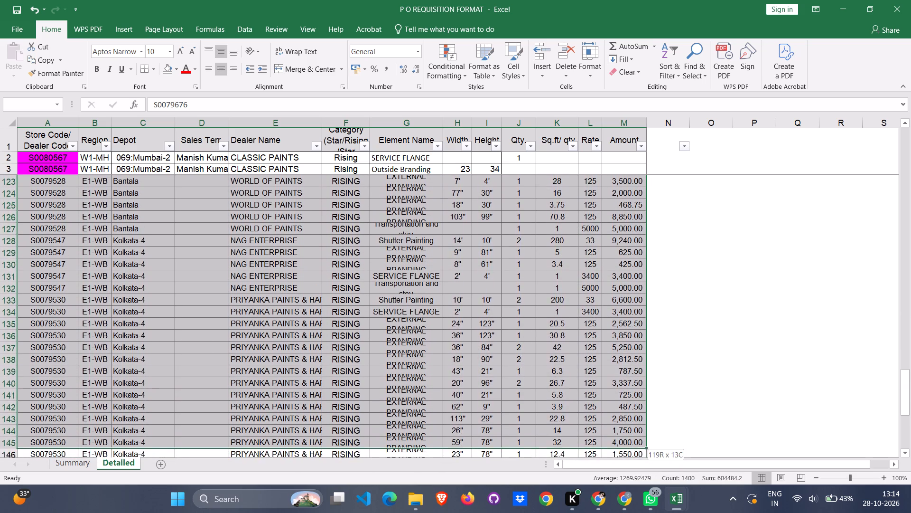
pyautogui.hotkey('shift', 'Down')
pyautogui.hotkey('shift', 'Down')
pyautogui.hotkey('shift', 'Down')
pyautogui.hotkey('shift', 'Down')
pyautogui.hotkey('shift', 'Down')
pyautogui.hotkey('shift', 'Down')
pyautogui.hotkey('shift', 'Down')
pyautogui.hotkey('shift', 'Down')
pyautogui.hotkey('shift', 'Down')
pyautogui.hotkey('shift', 'Down')
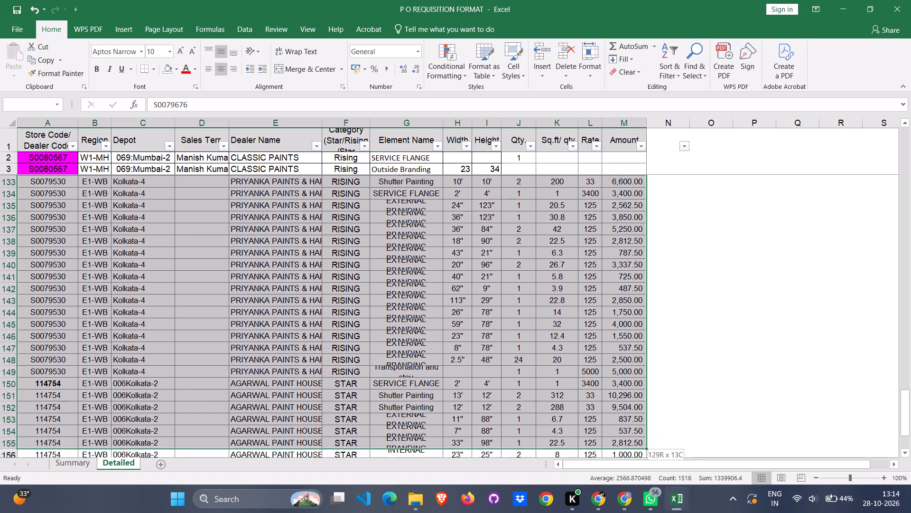
pyautogui.hotkey('shift', 'Down')
pyautogui.hotkey('shift', 'Down')
pyautogui.hotkey('shift', 'Down')
pyautogui.hotkey('shift', 'Down')
pyautogui.hotkey('shift', 'Down')
pyautogui.hotkey('shift', 'Down')
pyautogui.hotkey('shift', 'Down')
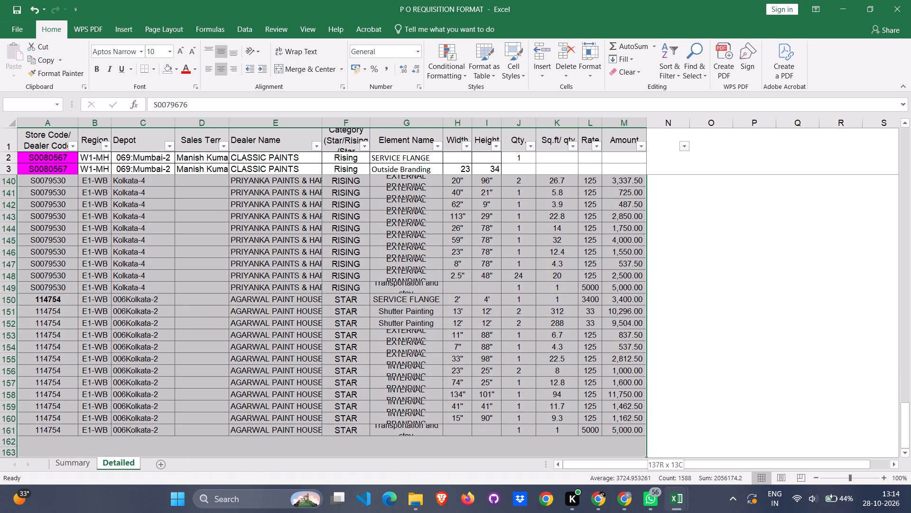
pyautogui.hotkey('shift', 'Up')
pyautogui.hotkey('shift', 'Up')
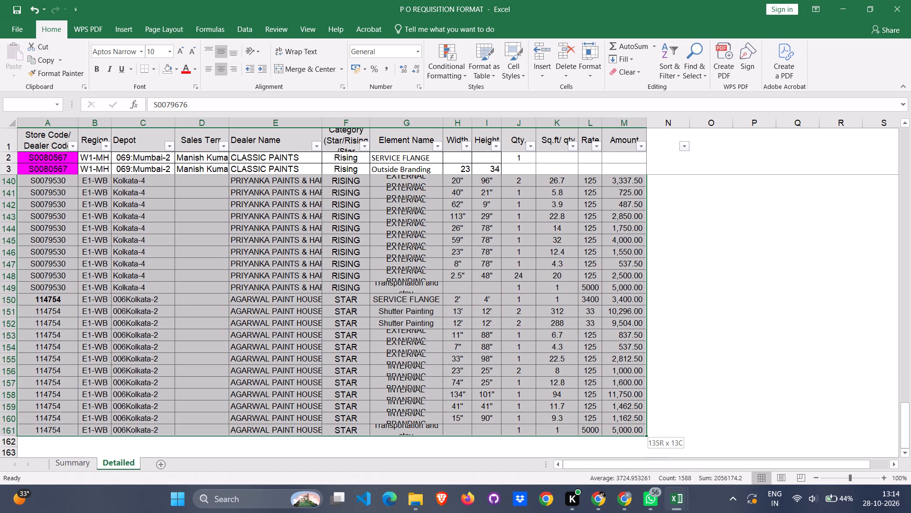
pyautogui.press('Delete')
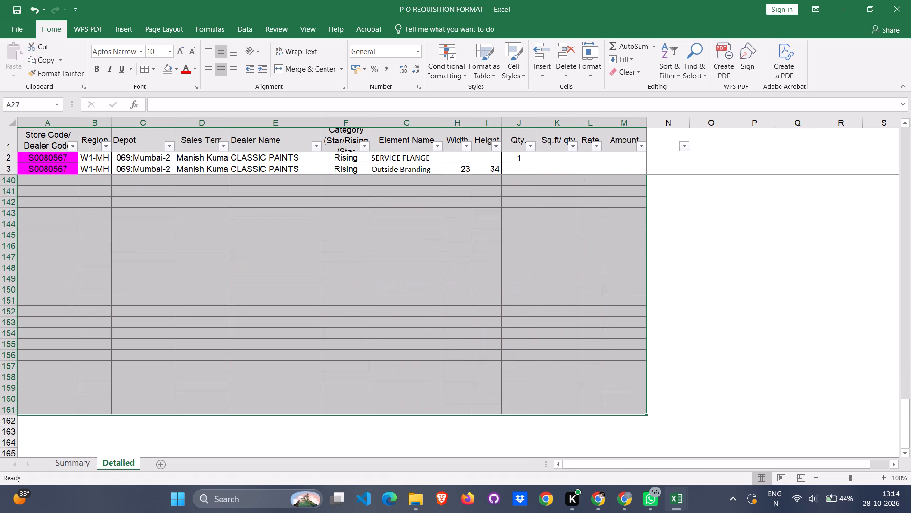
pyautogui.scroll(17, 234, 308)
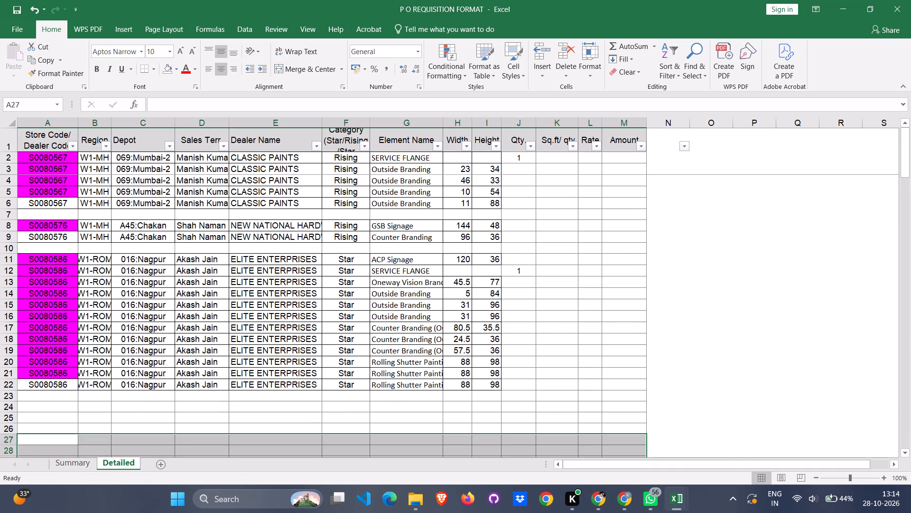
pyautogui.scroll(-5, 201, 310)
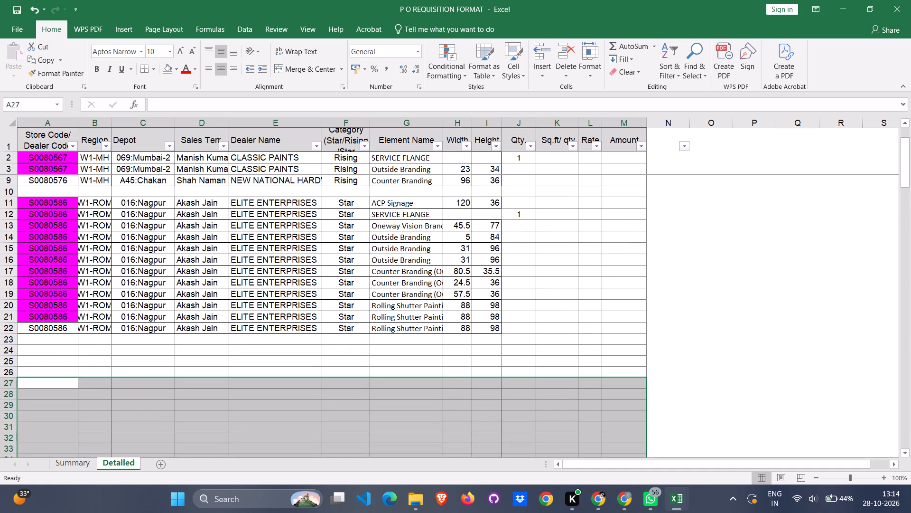
# Copy the BHARAT TRADERS HARDWARE & ELECTRIC store details, A11:F11 in the Summary sheet, into the Detailed sheet starting at A24.
pyautogui.click(47, 351)
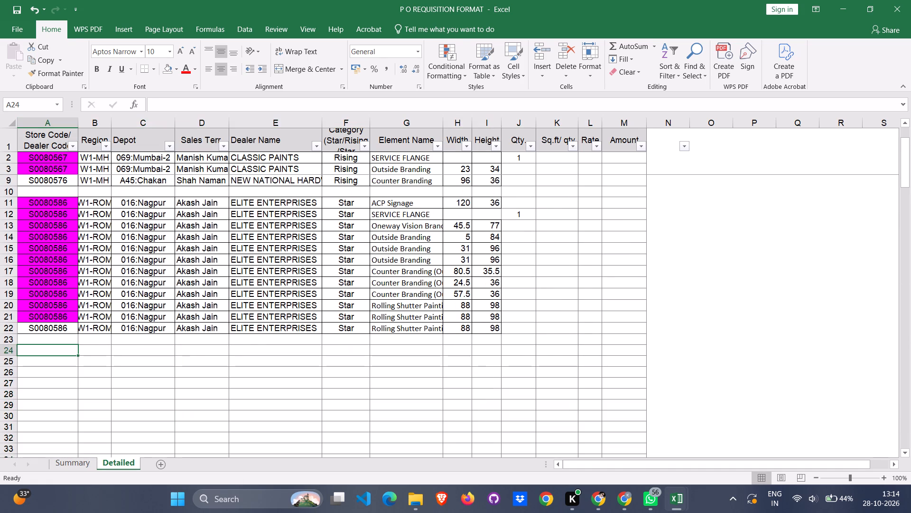
pyautogui.click(66, 462)
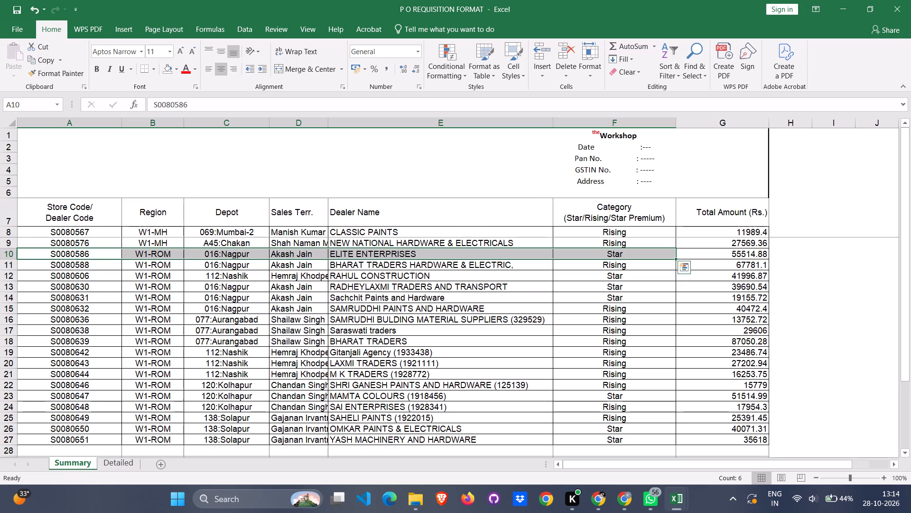
pyautogui.click(77, 267)
pyautogui.hotkey('shift', 'Right')
pyautogui.hotkey('shift', 'Right')
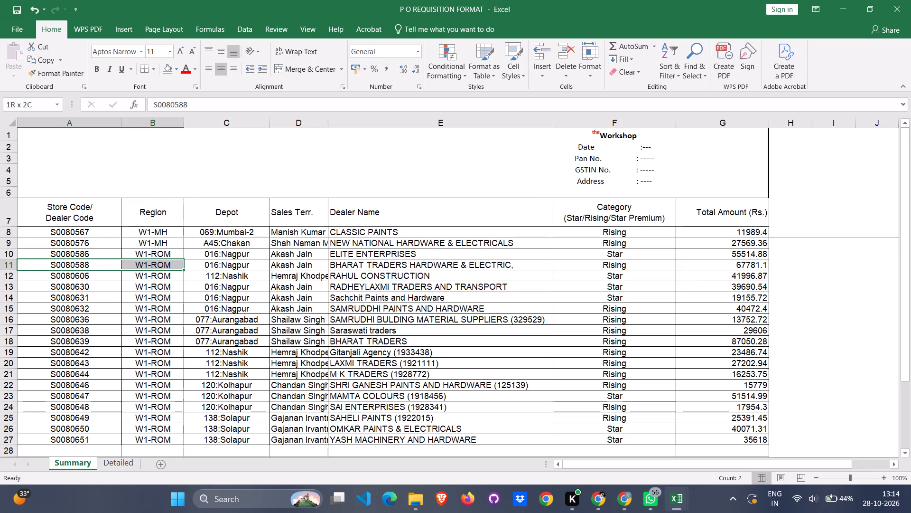
pyautogui.hotkey('shift', 'Right')
pyautogui.hotkey('shift', 'Right')
pyautogui.hotkey('shift', 'Right')
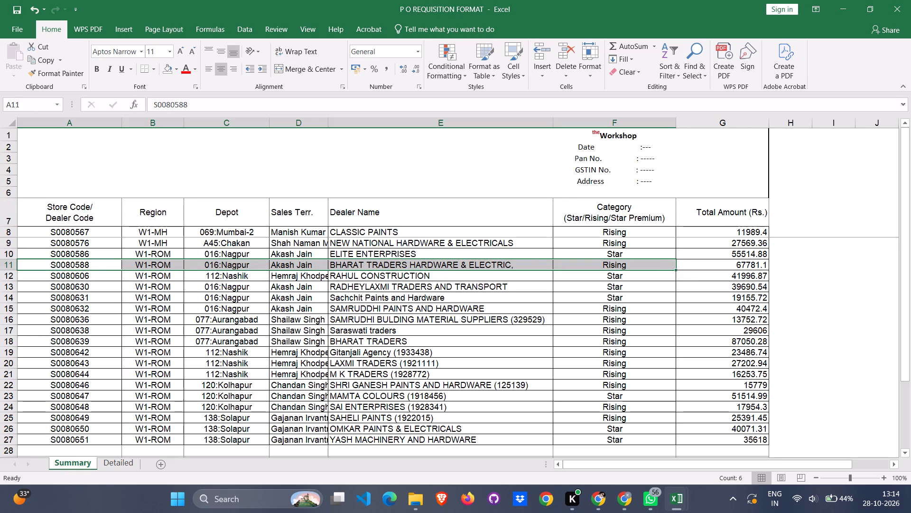
pyautogui.hotkey('ctrl', 'c')
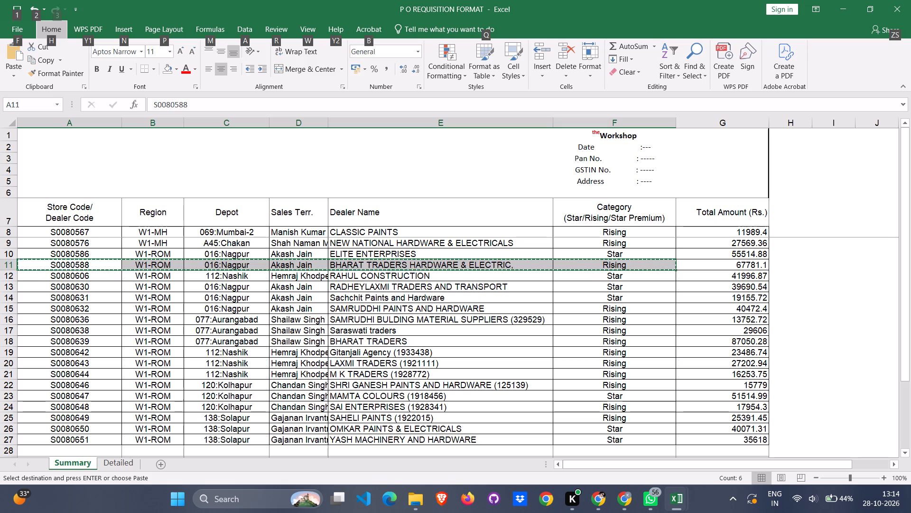
pyautogui.hotkey('ctrl', 'c')
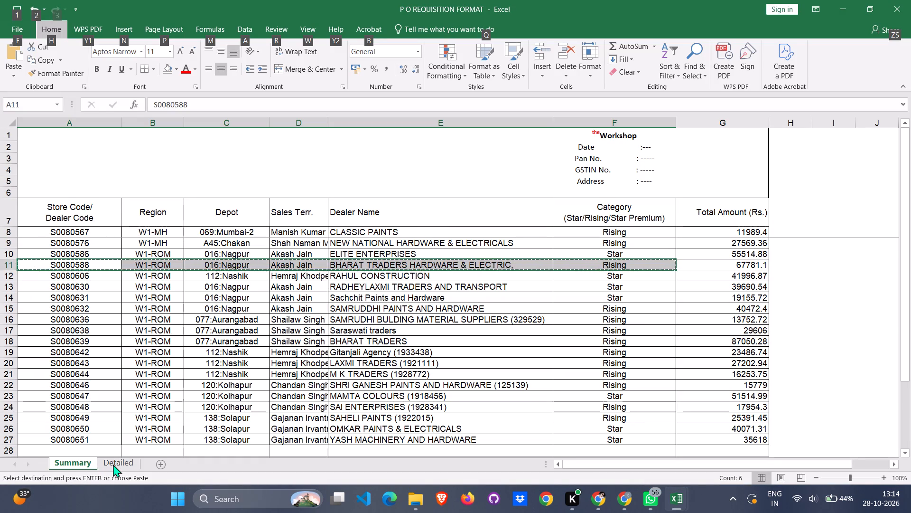
pyautogui.click(113, 464)
pyautogui.hotkey('ctrl', 'v')
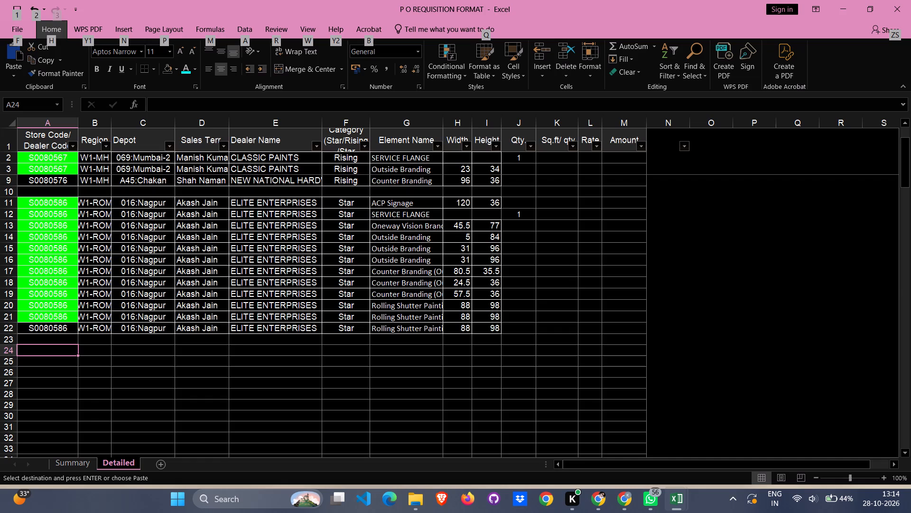
pyautogui.click(74, 460)
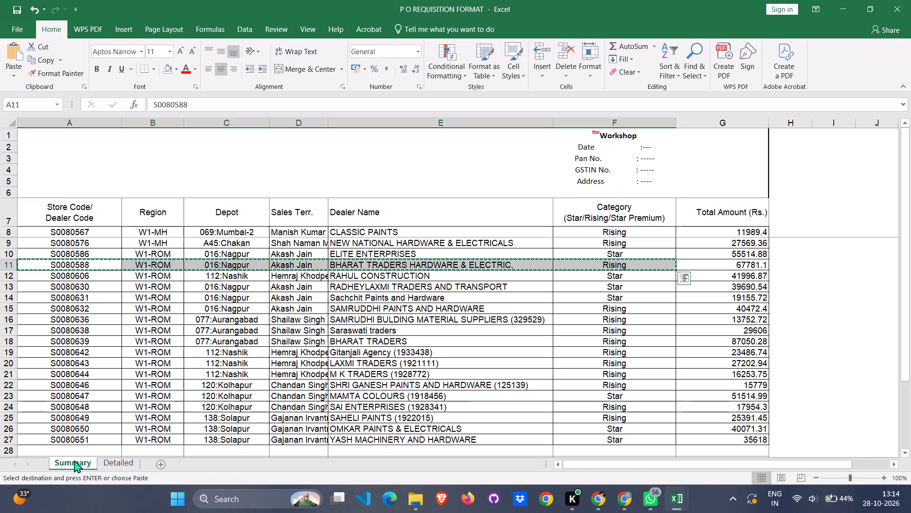
pyautogui.hotkey('ctrl', 'c')
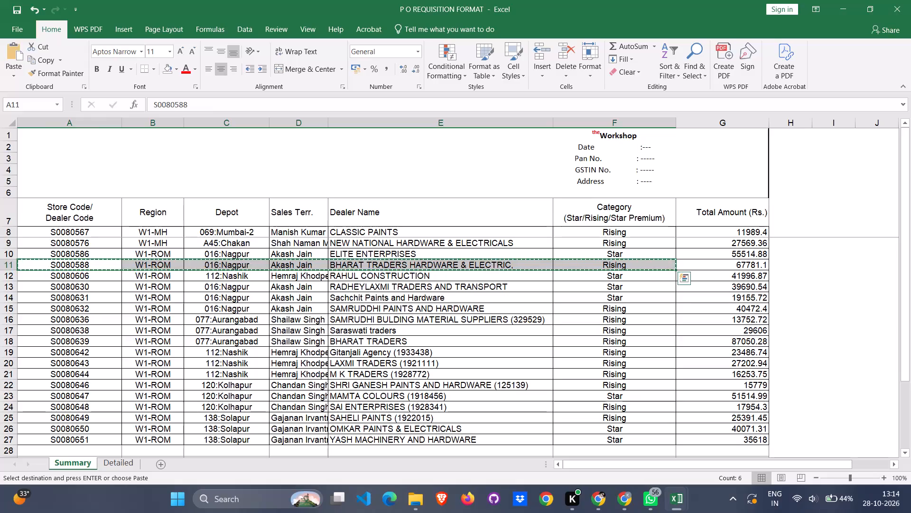
pyautogui.click(112, 465)
pyautogui.hotkey('ctrl', 'v')
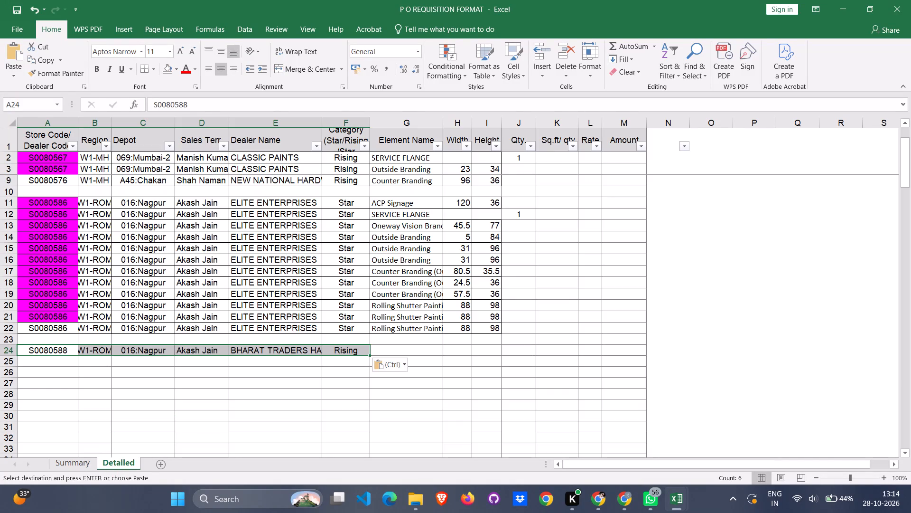
# Search the SEPARATAION ESTIMATE folder for BHARAT and open the BHARAT TRADERS estimate.
pyautogui.click(401, 351)
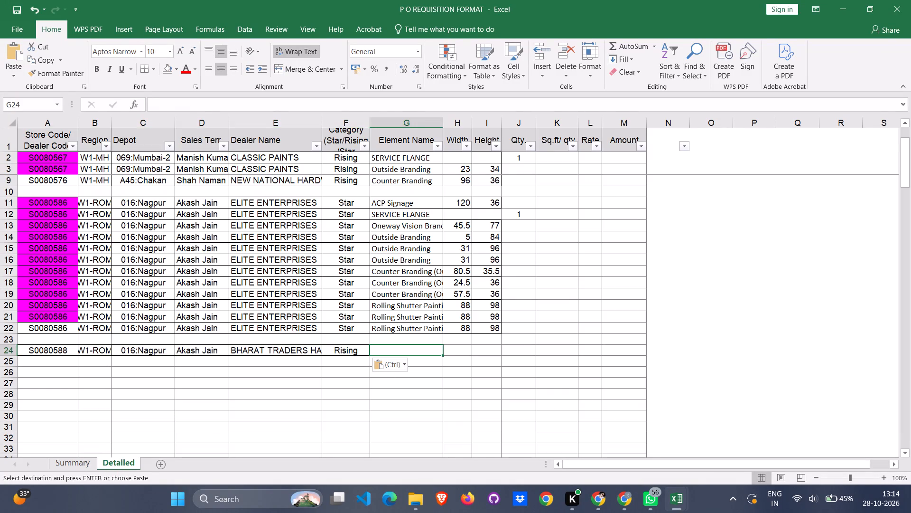
pyautogui.hotkey('alt', 'Tab')
pyautogui.click(897, 6)
pyautogui.hotkey('alt', 'Tab')
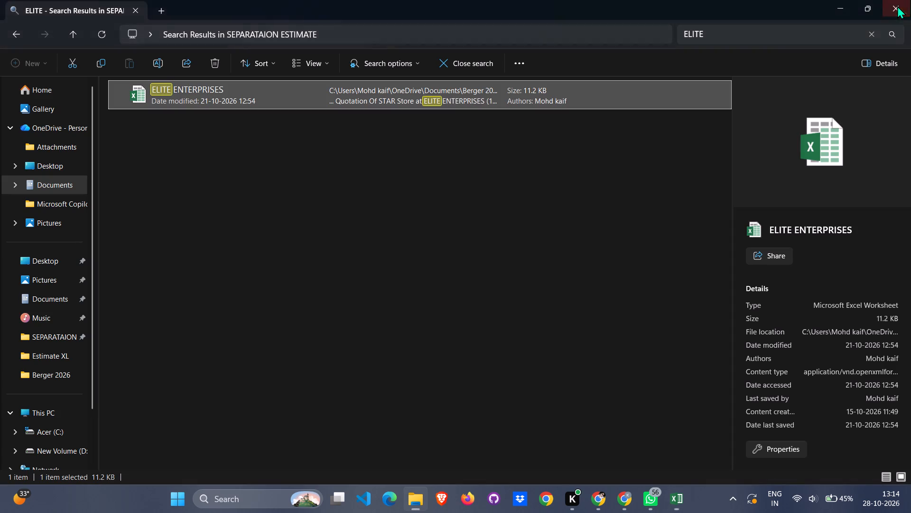
pyautogui.click(872, 32)
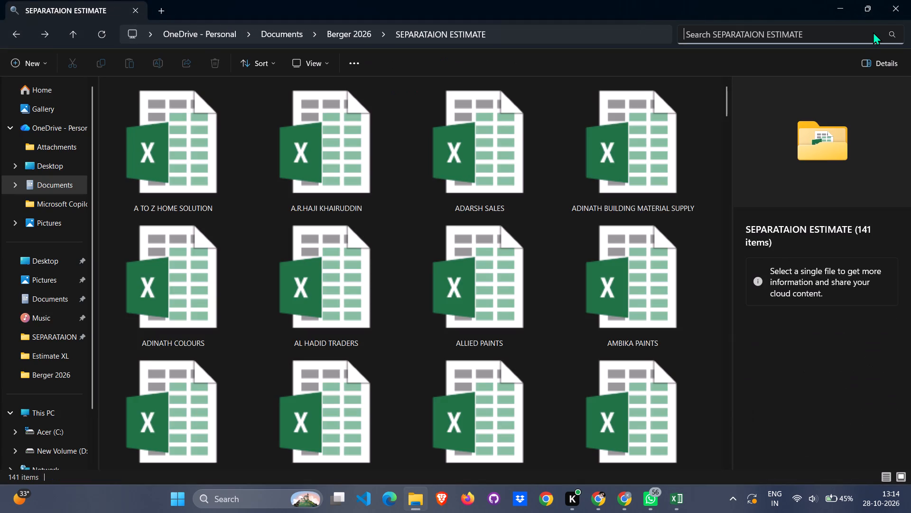
pyautogui.write('BHARAT')
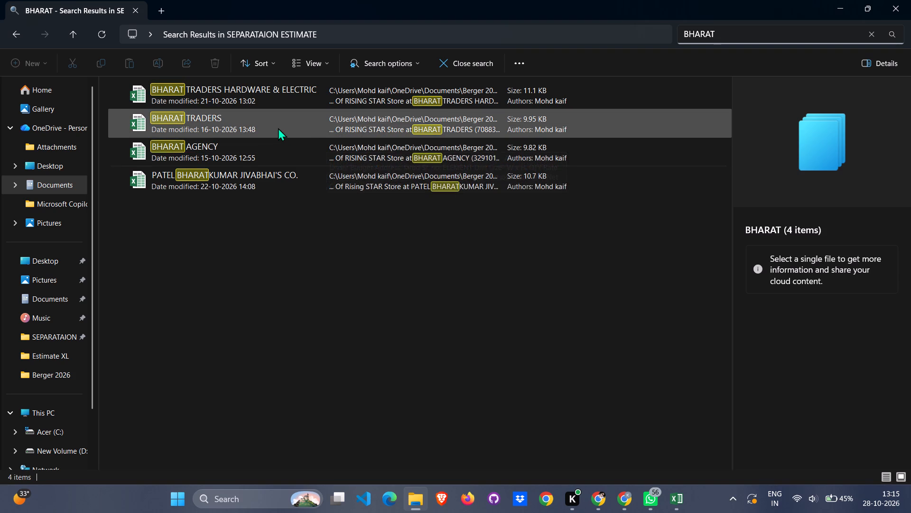
pyautogui.hotkey('alt', 'Tab')
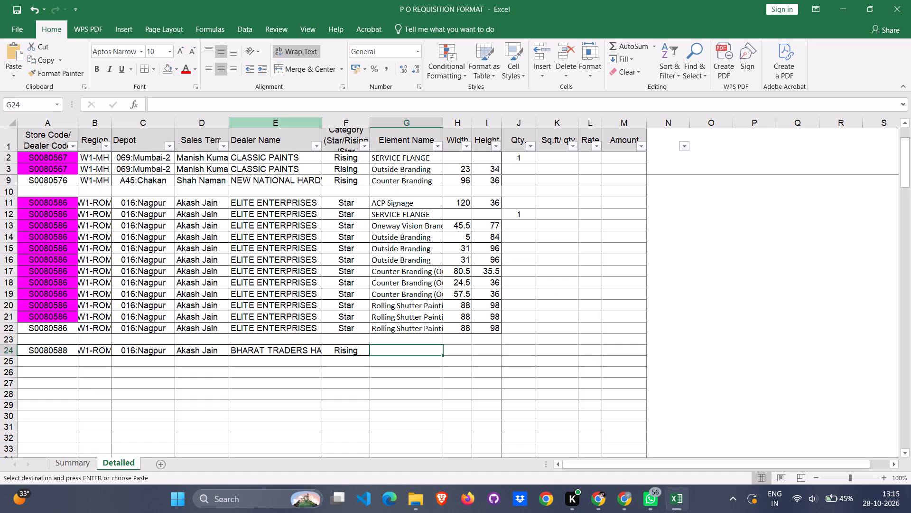
pyautogui.hotkey('alt', 'Tab')
pyautogui.doubleClick(279, 128)
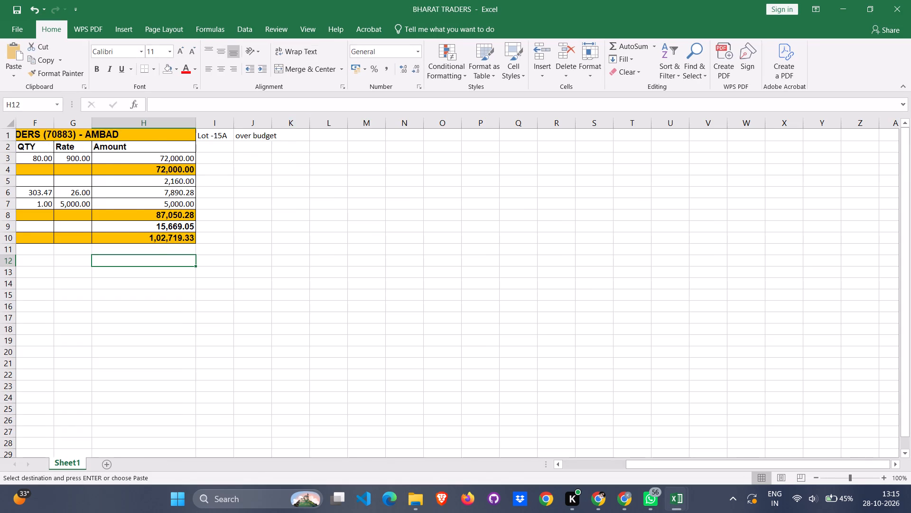
pyautogui.hscroll(4, 162, 209)
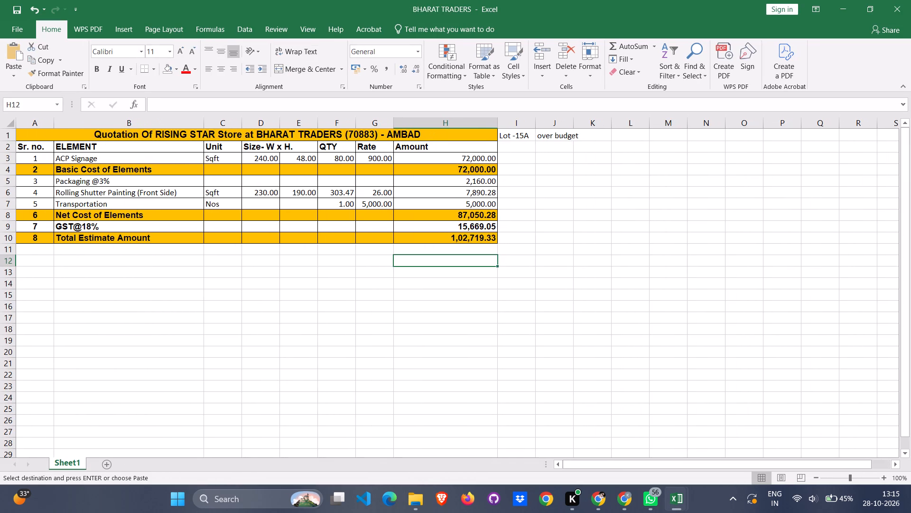
# Copy ACP Signage and its 240 x 48 size from row 3 of the BHARAT TRADERS estimate into G24:I24, and save the requisition workbook.
pyautogui.click(156, 159)
pyautogui.hotkey('ctrl', 'c')
pyautogui.hotkey('alt', 'Tab')
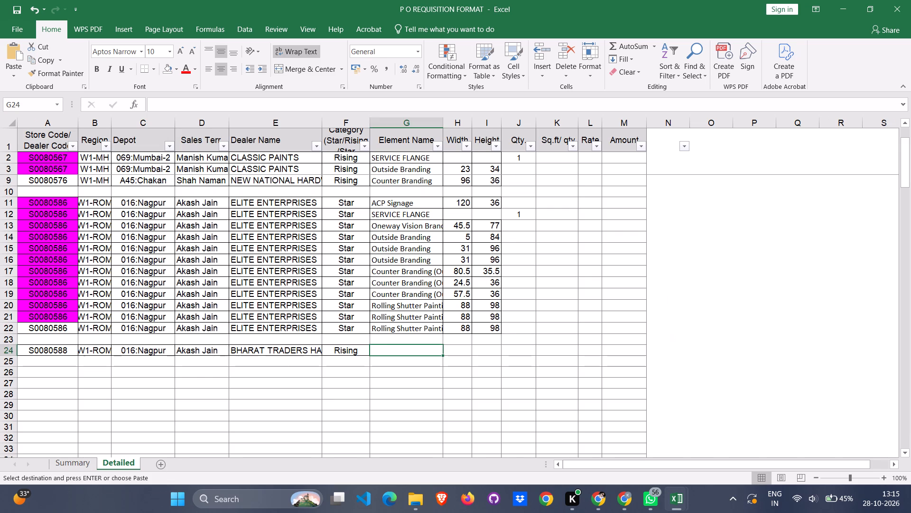
pyautogui.hotkey('ctrl', 'v')
pyautogui.hotkey('alt', 'Tab')
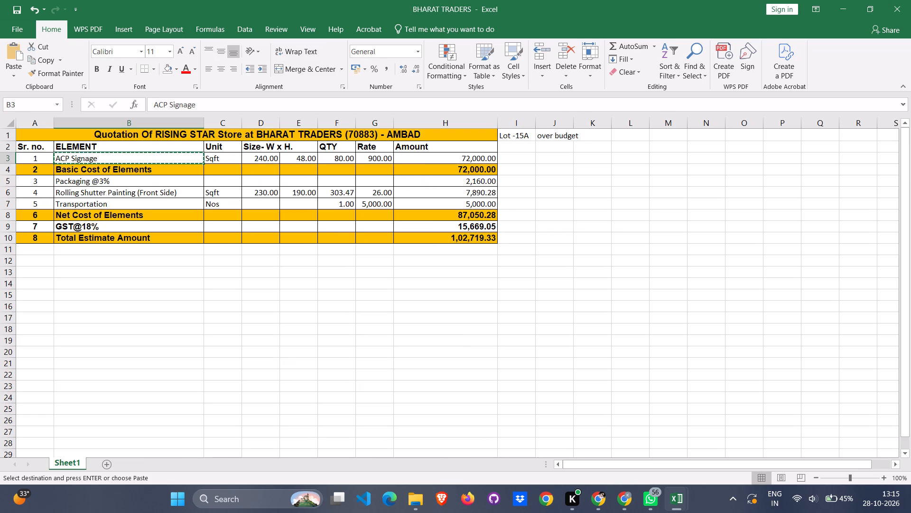
pyautogui.click(272, 156)
pyautogui.hotkey('shift', 'Right')
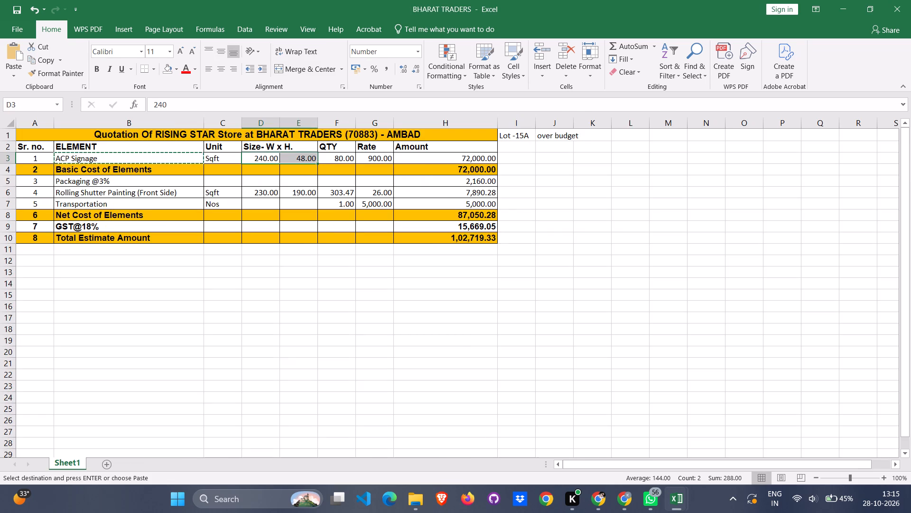
pyautogui.hotkey('ctrl', 'c')
pyautogui.hotkey('alt', 'Tab')
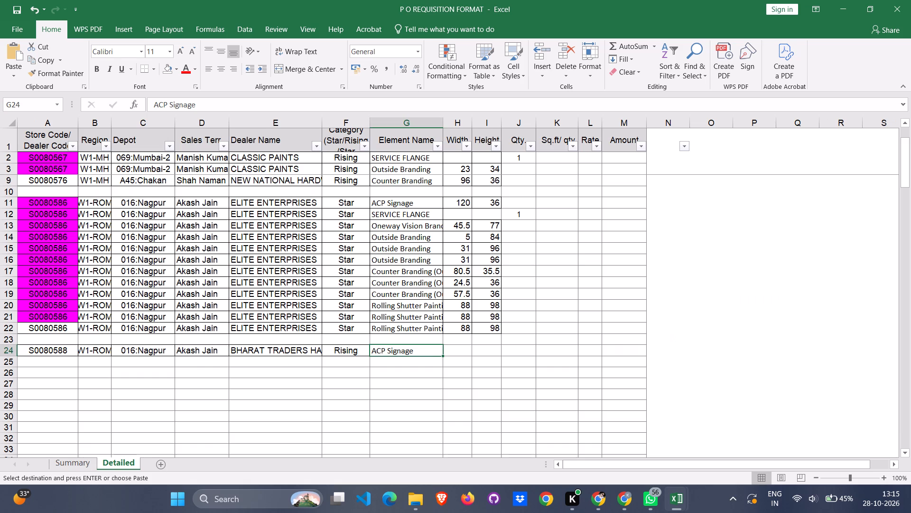
pyautogui.press('Right')
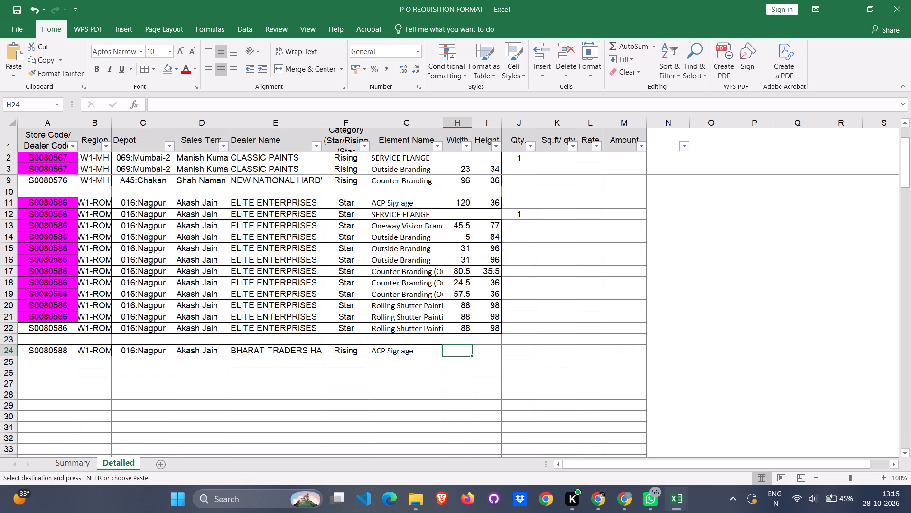
pyautogui.hotkey('ctrl', 'v')
pyautogui.hotkey('ctrl', 's')
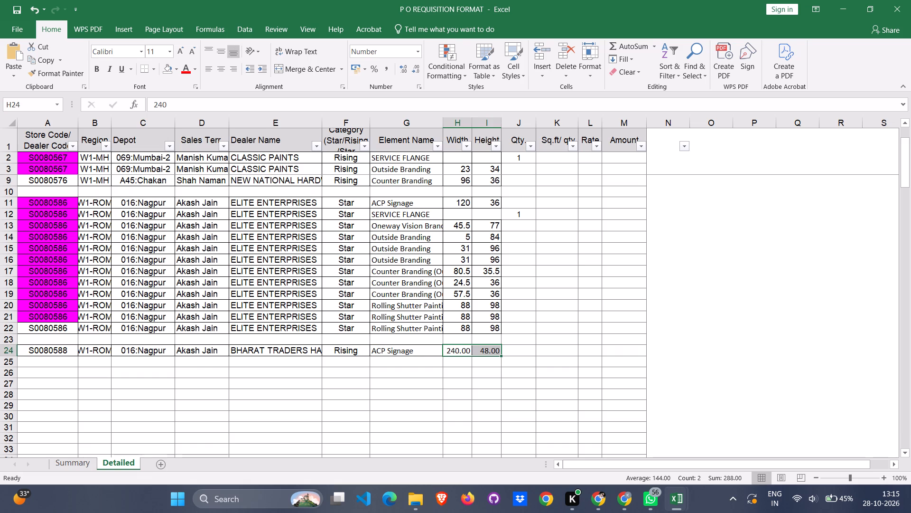
# Copy Rolling Shutter Painting (Front Side) and its 230 x 190 size from row 6 of the estimate into G25:I25, and save the requisition workbook.
pyautogui.hotkey('alt', 'Tab')
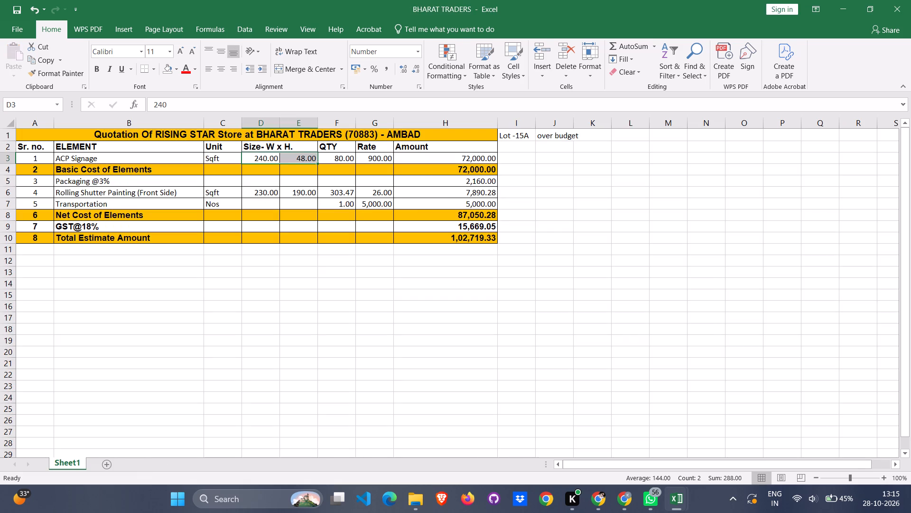
pyautogui.click(136, 192)
pyautogui.hotkey('ctrl', 'c')
pyautogui.hotkey('alt', 'Tab')
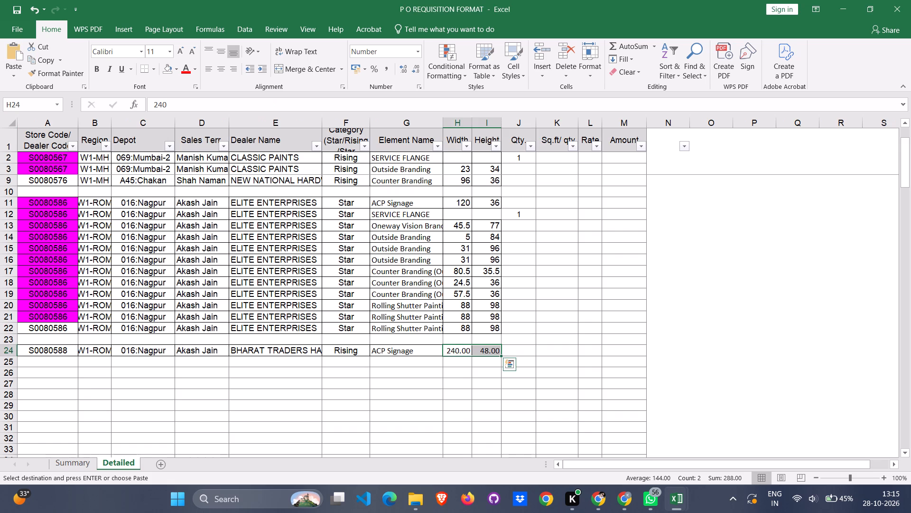
pyautogui.click(390, 363)
pyautogui.hotkey('ctrl', 'v')
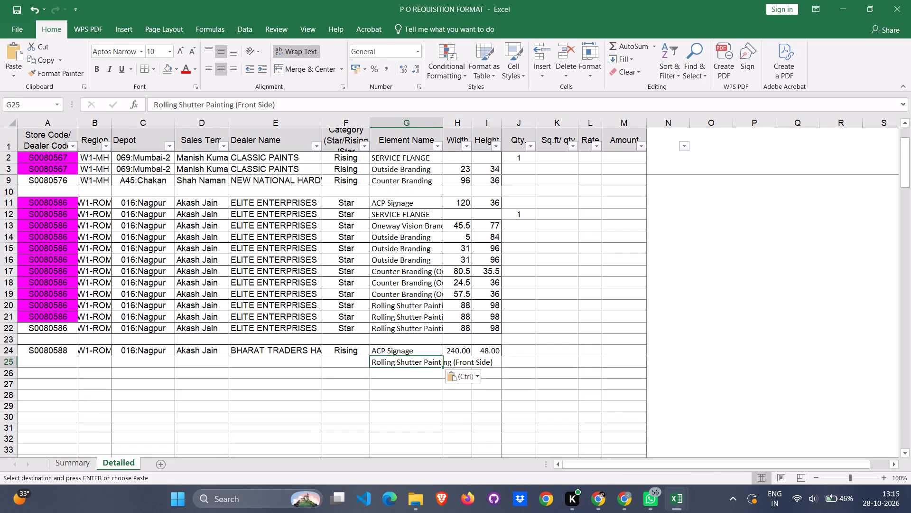
pyautogui.click(462, 362)
pyautogui.hotkey('alt', 'Tab')
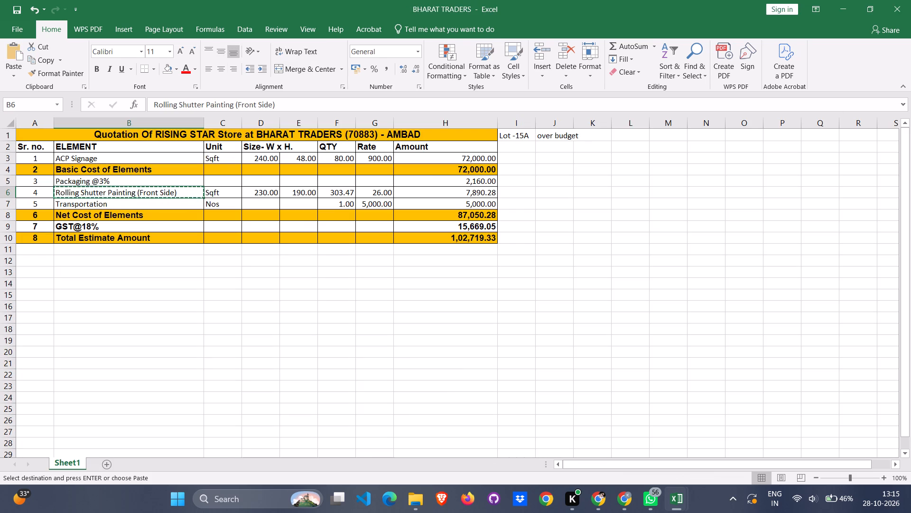
pyautogui.click(265, 190)
pyautogui.hotkey('shift', 'Right')
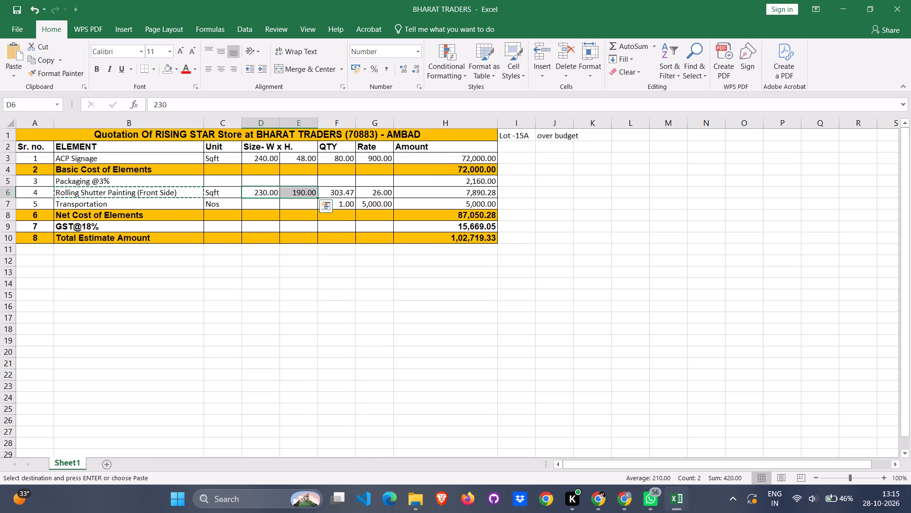
pyautogui.hotkey('ctrl', 'c')
pyautogui.hotkey('alt', 'Tab')
pyautogui.hotkey('ctrl', 'v')
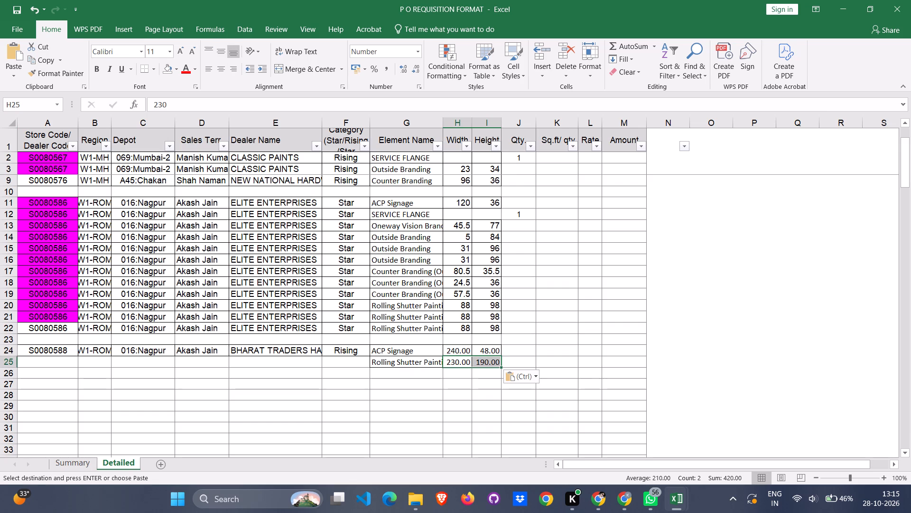
pyautogui.hotkey('ctrl', 's')
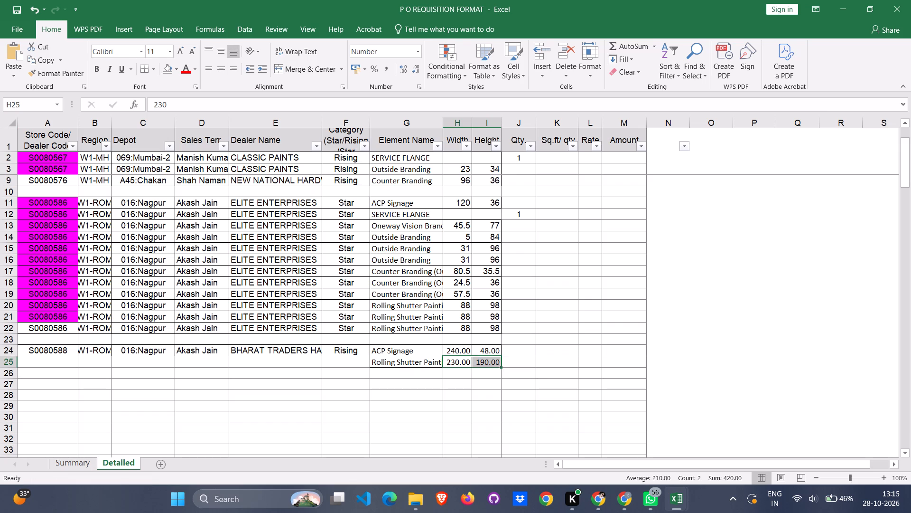
# Copy the S0080588 store details in A24:F24 down through row 25 of the Detailed sheet and save the workbook.
pyautogui.click(50, 351)
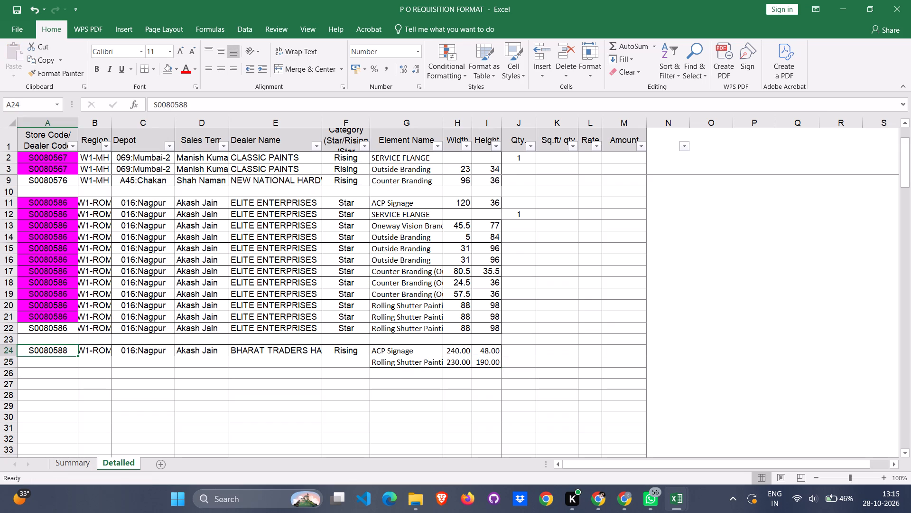
pyautogui.hotkey('shift', 'Right')
pyautogui.hotkey('shift', 'Right')
pyautogui.hotkey('shift', 'Right')
pyautogui.hotkey('shift', 'Right')
pyautogui.hotkey('shift', 'Right')
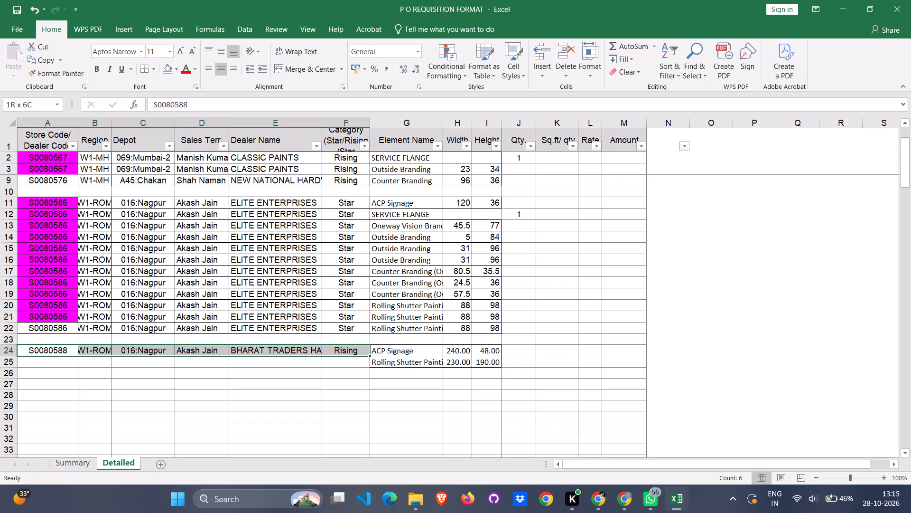
pyautogui.hotkey('ctrl', 'c')
pyautogui.hotkey('shift', 'Down')
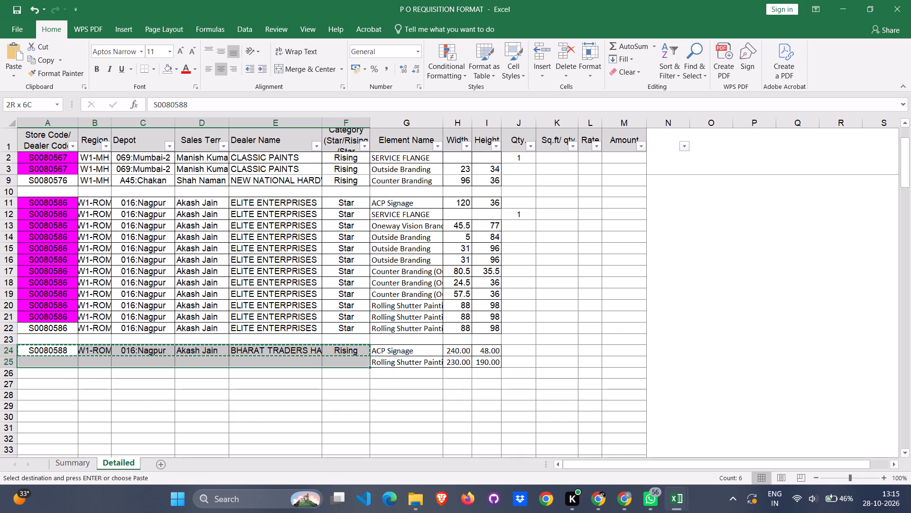
pyautogui.hotkey('ctrl', 'v')
pyautogui.hotkey('ctrl', 's')
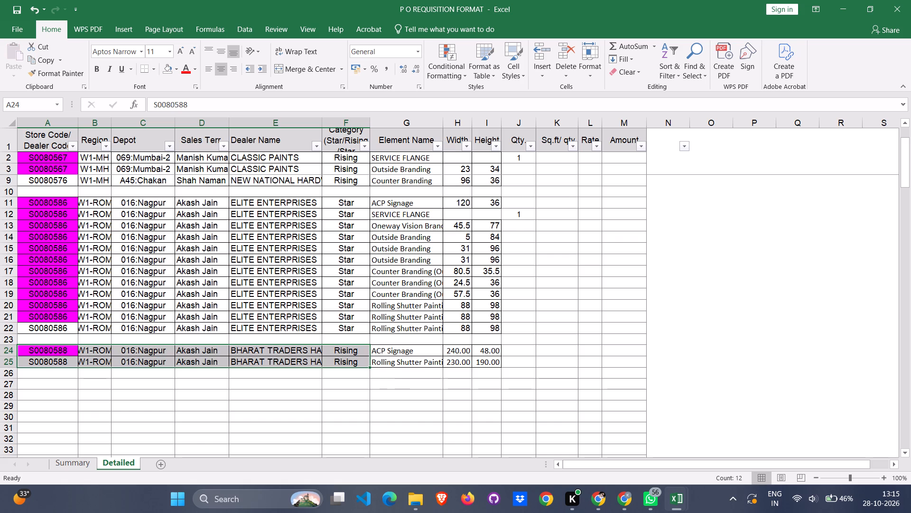
pyautogui.hotkey('ctrl', 's')
pyautogui.scroll(-4, 280, 405)
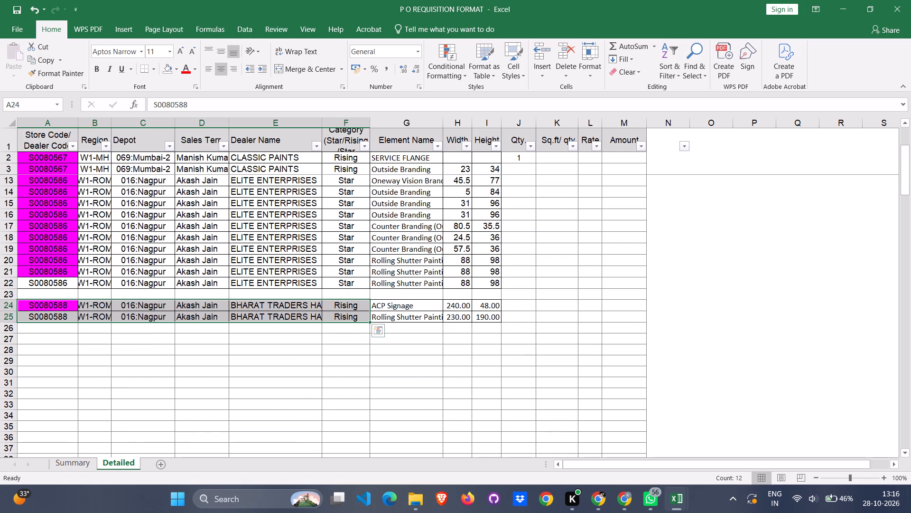
# Copy the S0080606 RAHUL CONSTRUCTION store details from row 12 of the Summary sheet into A27:F27 of the Detailed sheet.
pyautogui.scroll(-6, 280, 405)
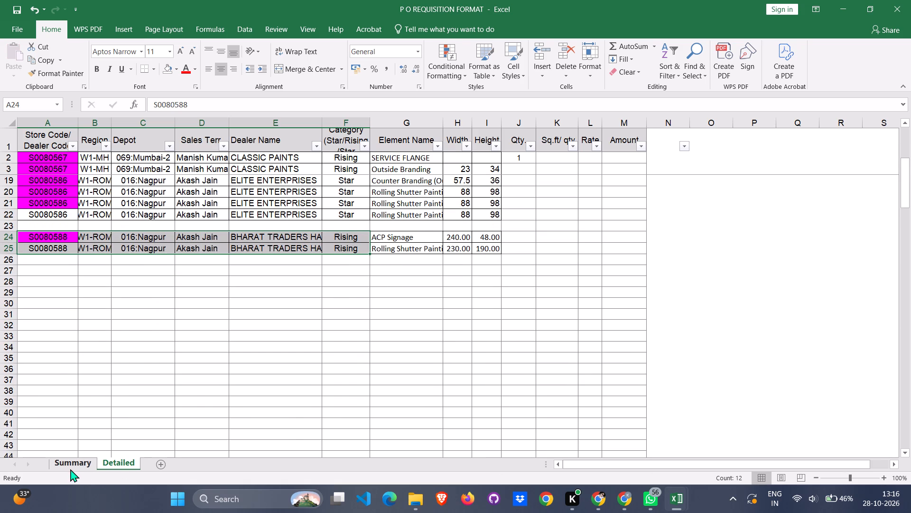
pyautogui.hotkey('alt', 'Tab')
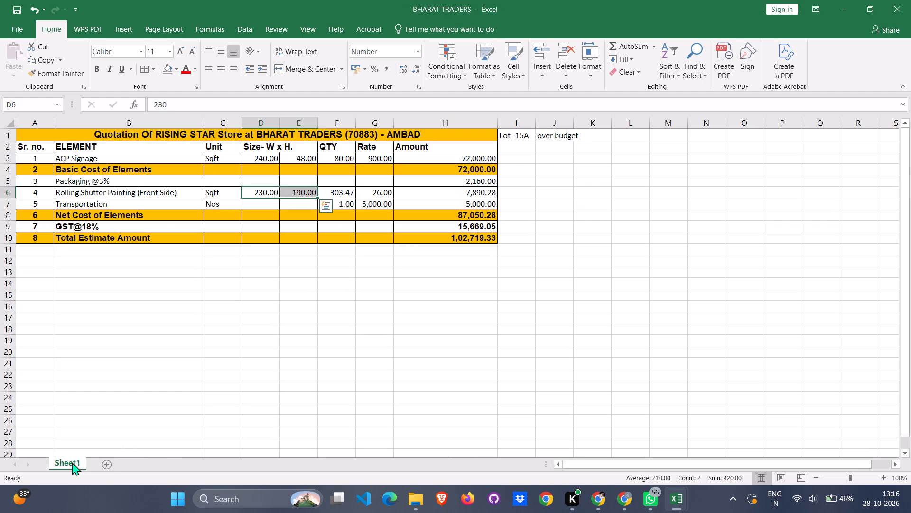
pyautogui.hotkey('alt', 'Tab')
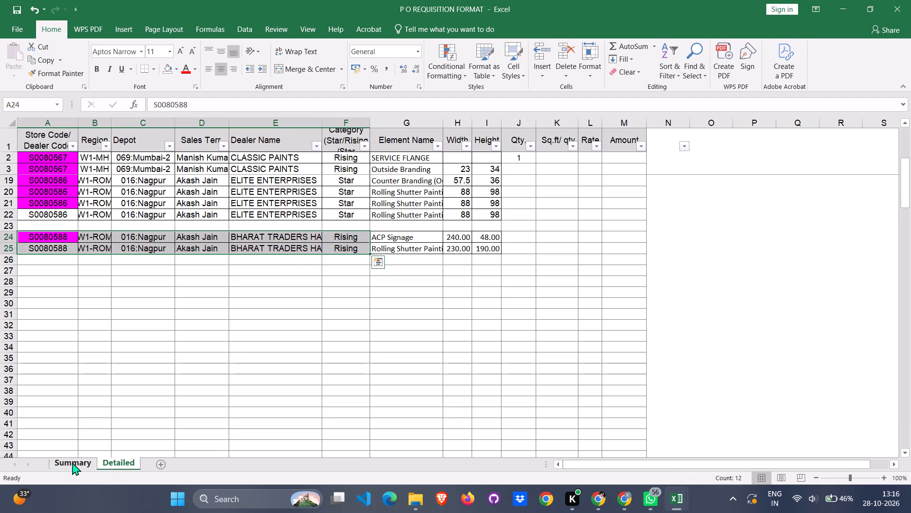
pyautogui.click(72, 462)
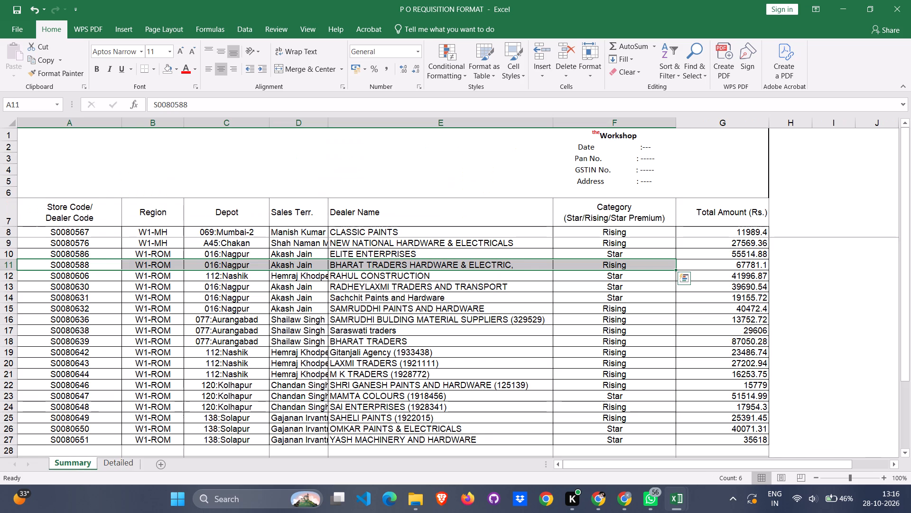
pyautogui.click(70, 277)
pyautogui.hotkey('shift', 'Right')
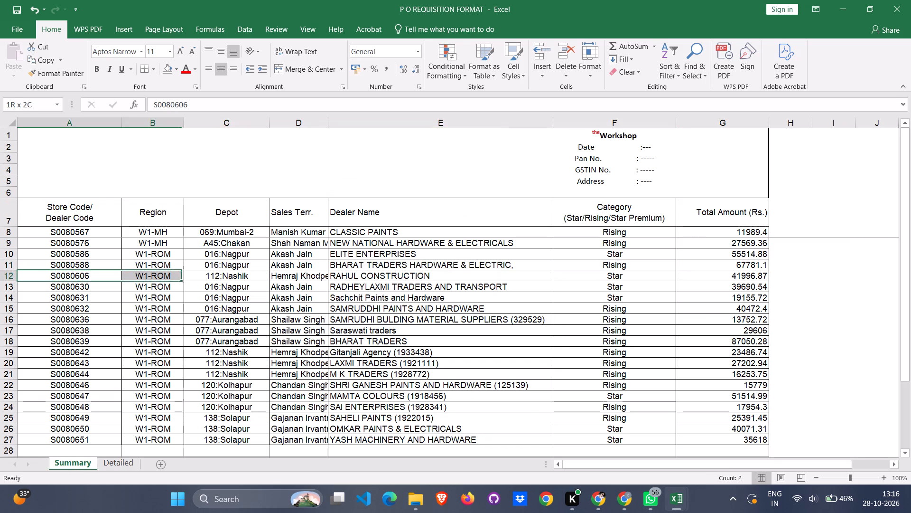
pyautogui.hotkey('shift', 'Right')
pyautogui.hotkey('shift', 'Right')
pyautogui.hotkey('shift', 'Right')
pyautogui.hotkey('shift', 'Right')
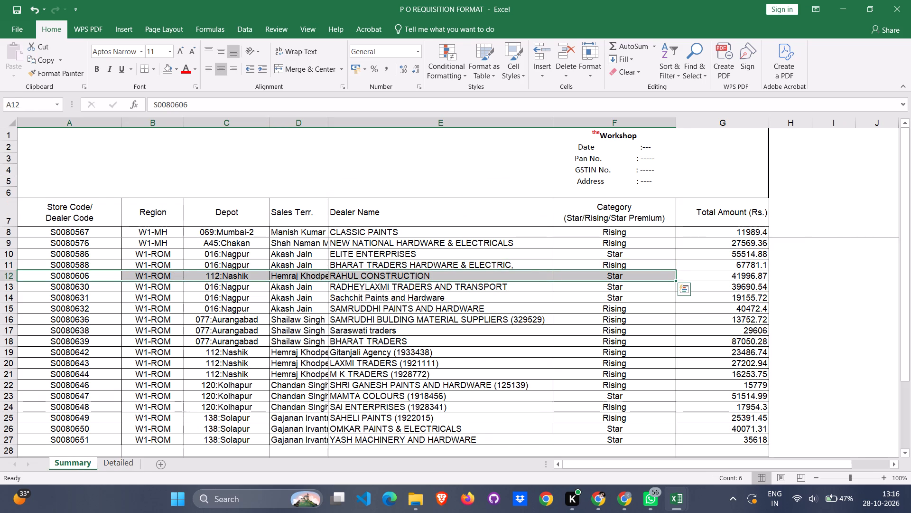
pyautogui.hotkey('ctrl', 'c')
pyautogui.click(115, 464)
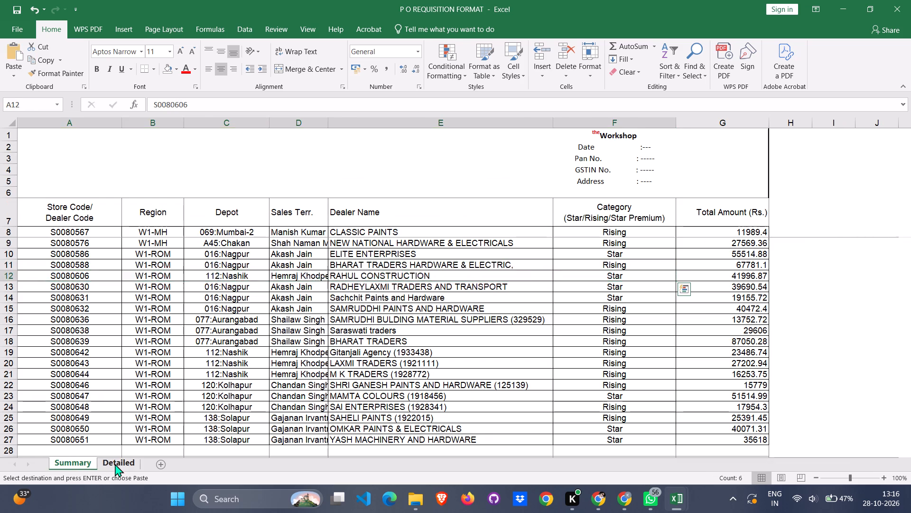
pyautogui.click(56, 271)
pyautogui.hotkey('ctrl', 'v')
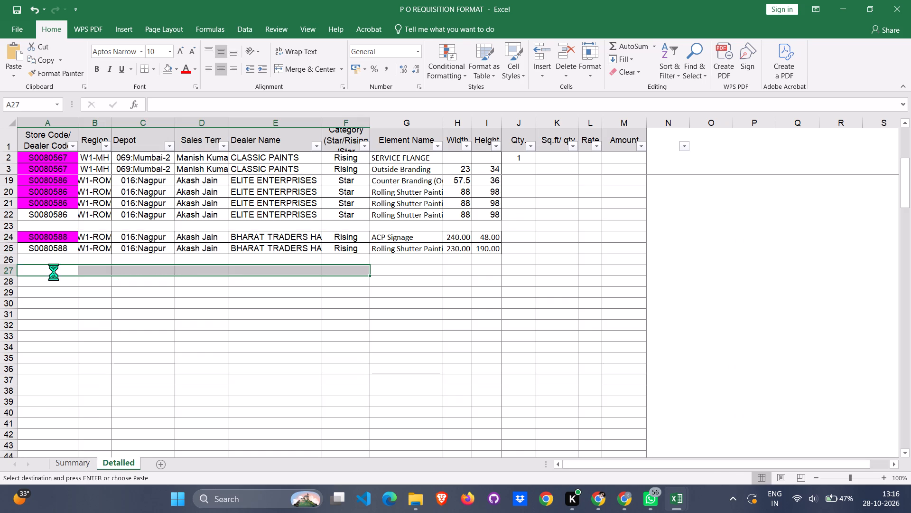
# Close the BHARAT TRADERS estimate, search the SEPARATAION ESTIMATE folder for RAHUL and open the RAHUL CONSTRUCTION estimate.
pyautogui.click(398, 274)
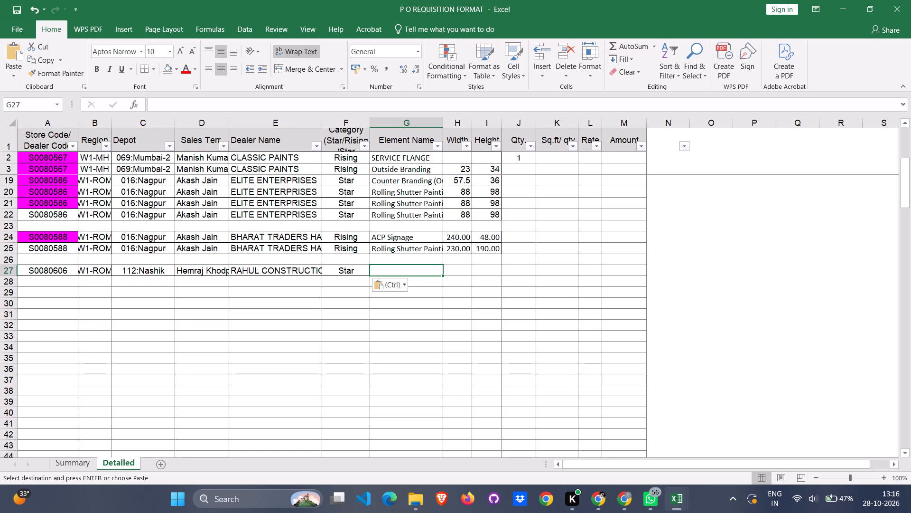
pyautogui.hotkey('alt', 'Tab')
pyautogui.click(894, 10)
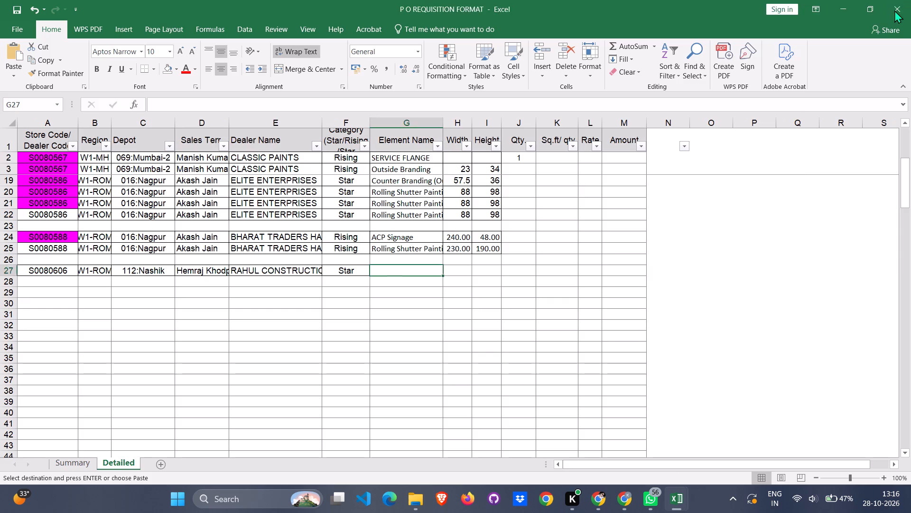
pyautogui.hotkey('alt', 'Tab')
pyautogui.click(869, 32)
pyautogui.write('RAHUL')
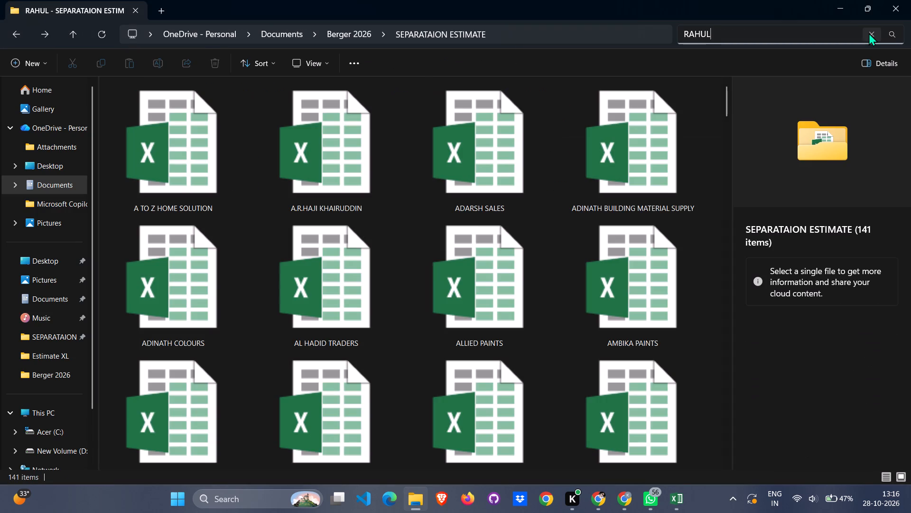
pyautogui.doubleClick(251, 103)
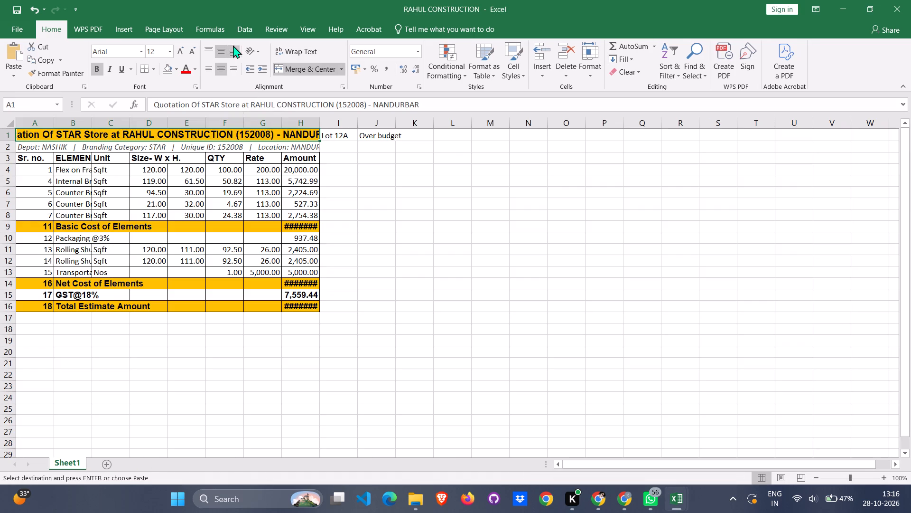
# Widen the estimate's ELEMENT column and copy the names from Flex on Frame to the last Counter Branding (B4:B8) into G27:G31 of the Detailed sheet.
pyautogui.moveTo(90, 121); pyautogui.dragTo(121, 114)
pyautogui.click(80, 169)
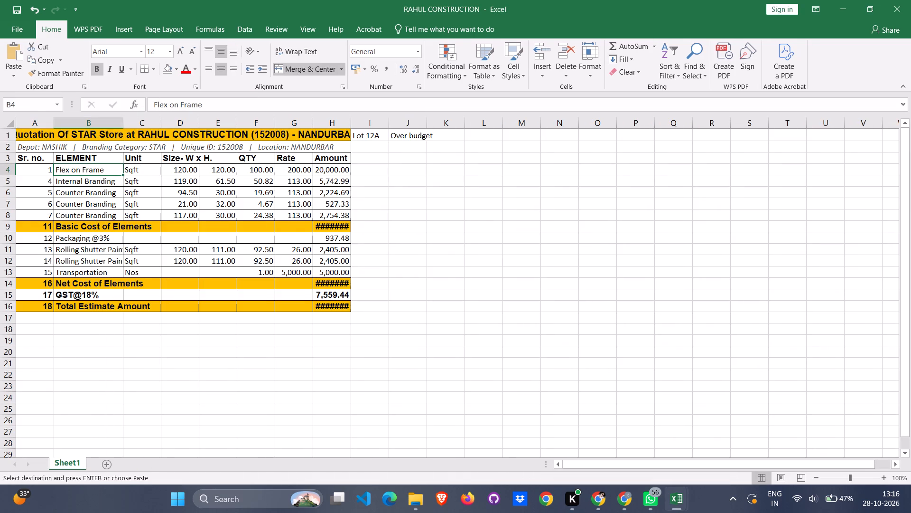
pyautogui.hotkey('shift', 'Down')
pyautogui.hotkey('shift', 'Down')
pyautogui.hotkey('shift', 'Down')
pyautogui.hotkey('shift', 'Down')
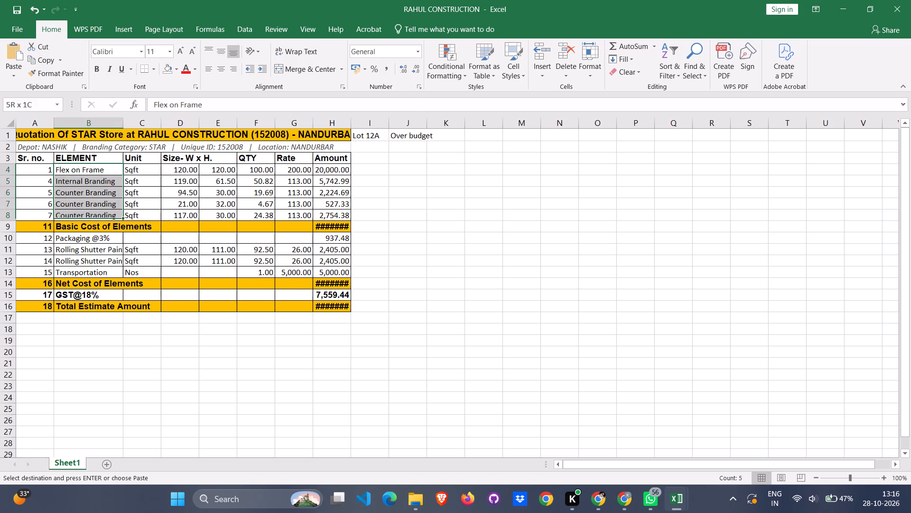
pyautogui.hotkey('ctrl', 'c')
pyautogui.hotkey('alt', 'Tab')
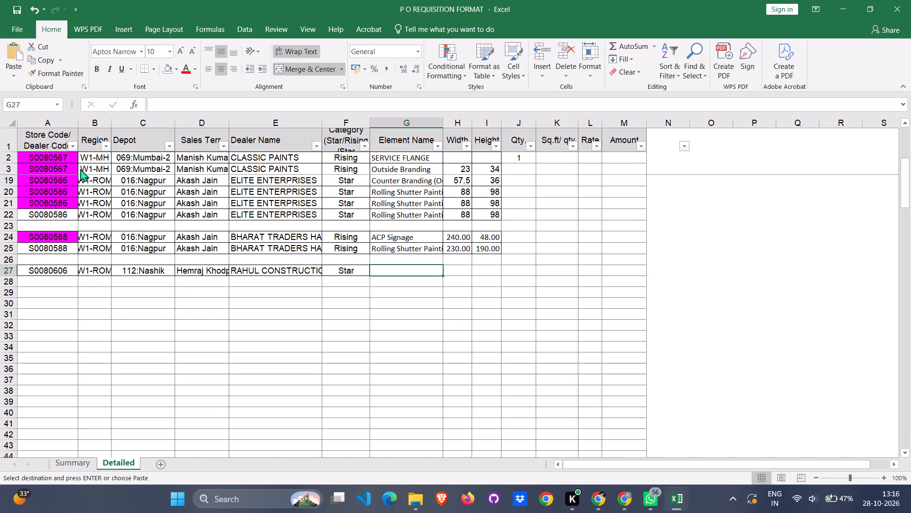
pyautogui.hotkey('ctrl', 'v')
# Copy the widths and heights of those five elements from D4:E8 of the estimate into H27:I31, and save the requisition workbook.
pyautogui.hotkey('alt', 'Tab')
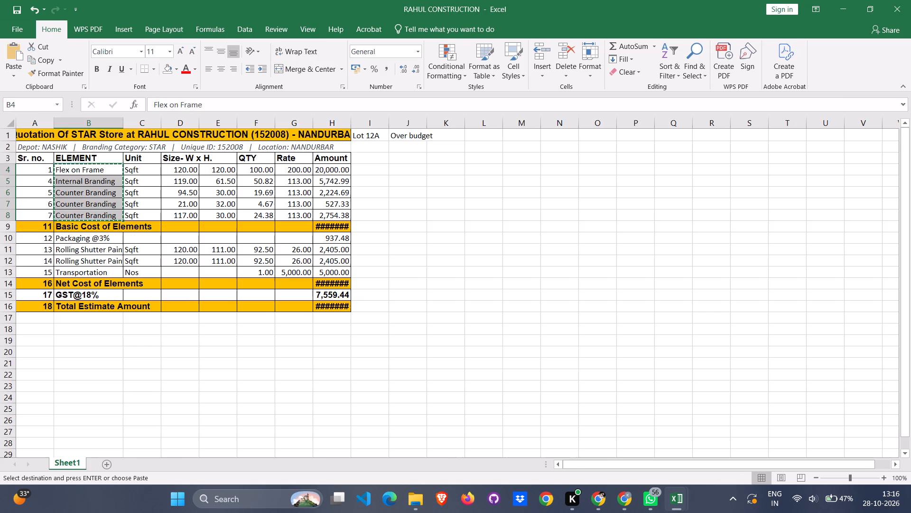
pyautogui.click(177, 170)
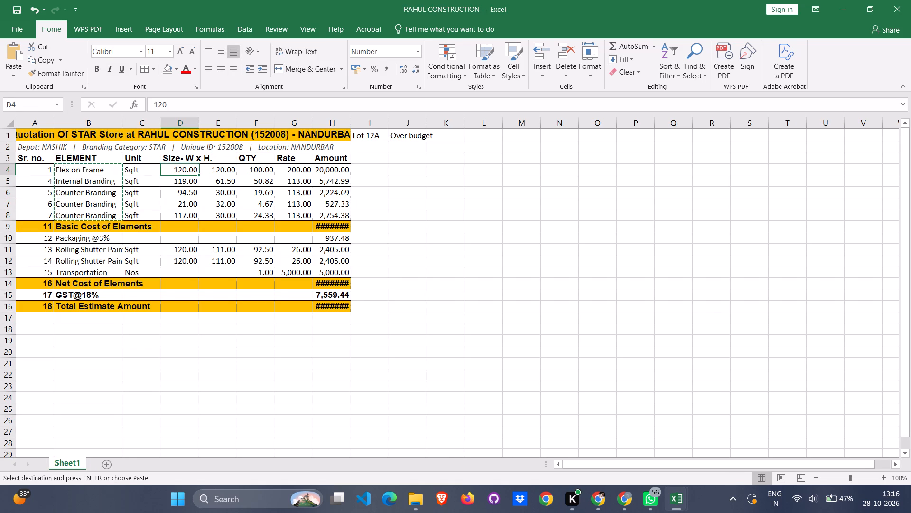
pyautogui.hotkey('shift', 'Down')
pyautogui.hotkey('shift', 'Down')
pyautogui.hotkey('shift', 'Down')
pyautogui.hotkey('shift', 'Down')
pyautogui.hotkey('shift', 'Right')
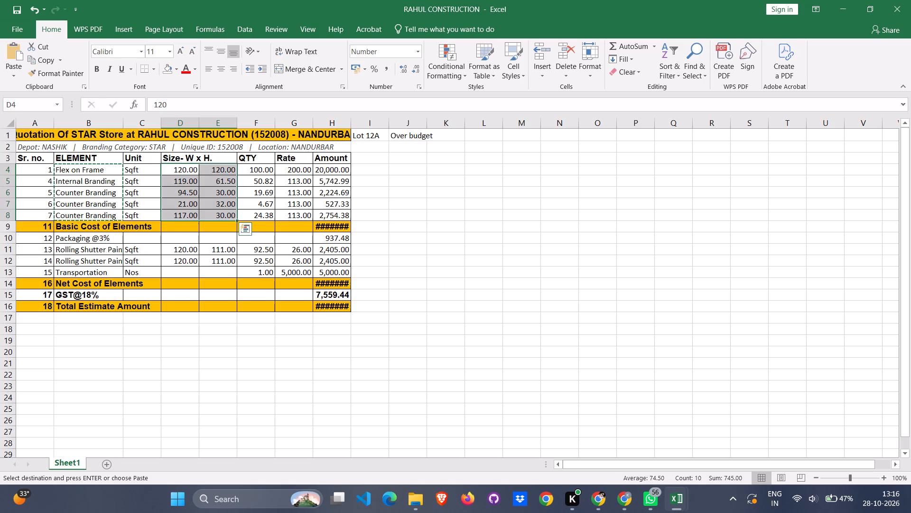
pyautogui.hotkey('ctrl', 'c')
pyautogui.hotkey('alt', 'Tab')
pyautogui.press('Right')
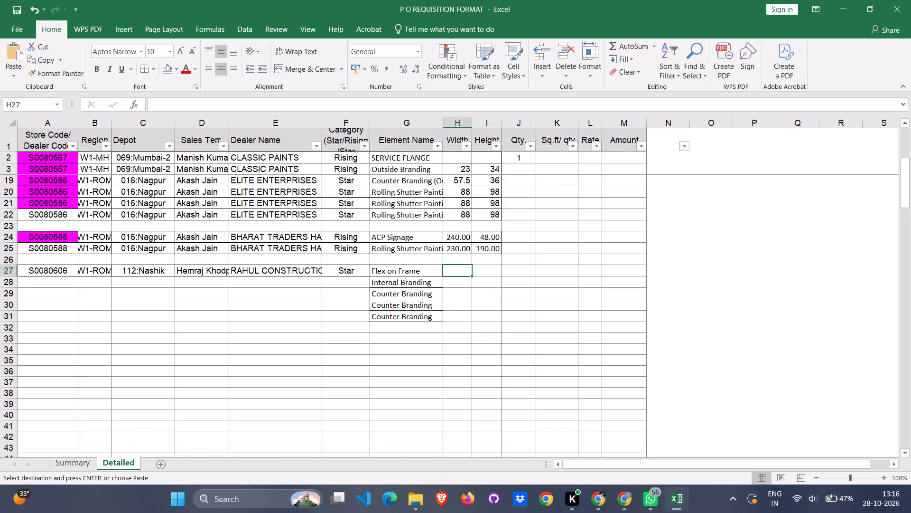
pyautogui.hotkey('ctrl', 'v')
pyautogui.hotkey('ctrl', 's')
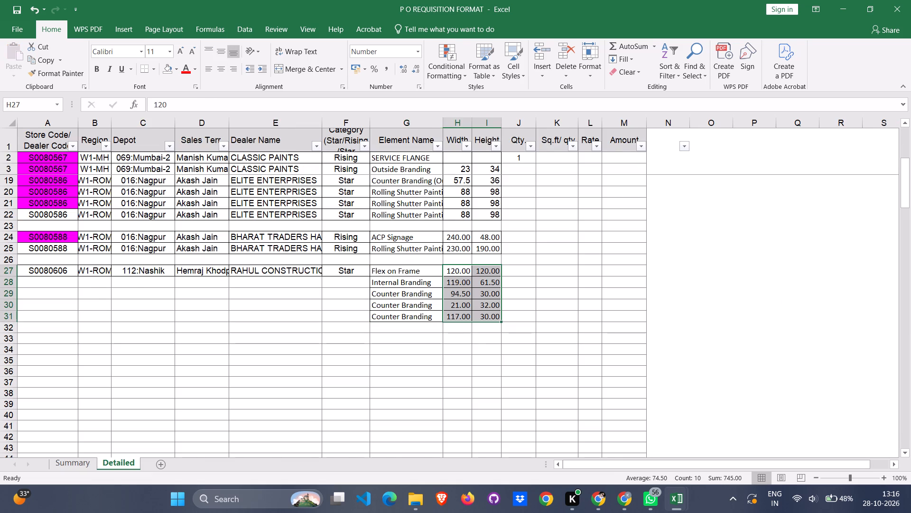
# Copy the two Rolling Shutter Painting (Front Side) names from B11:B12 of the estimate into G32:G33 of the Detailed sheet.
pyautogui.hotkey('alt', 'Tab')
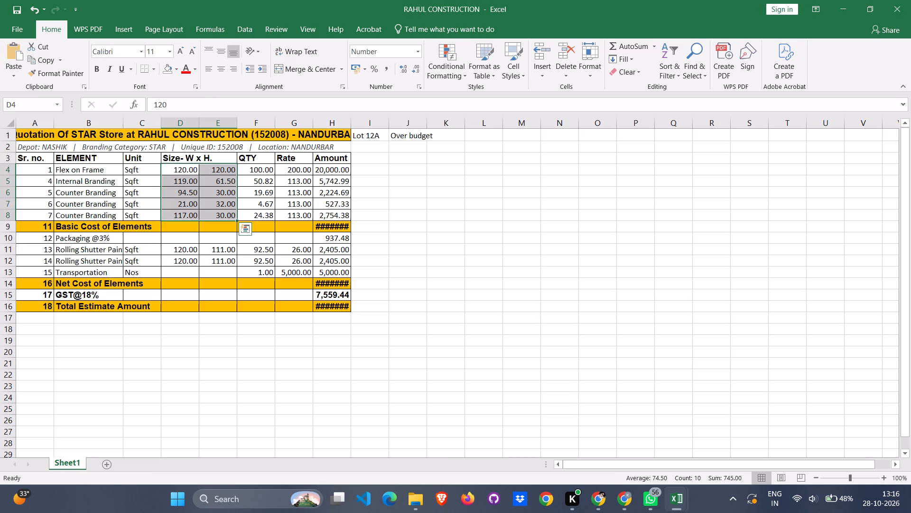
pyautogui.click(96, 254)
pyautogui.hotkey('shift', 'Down')
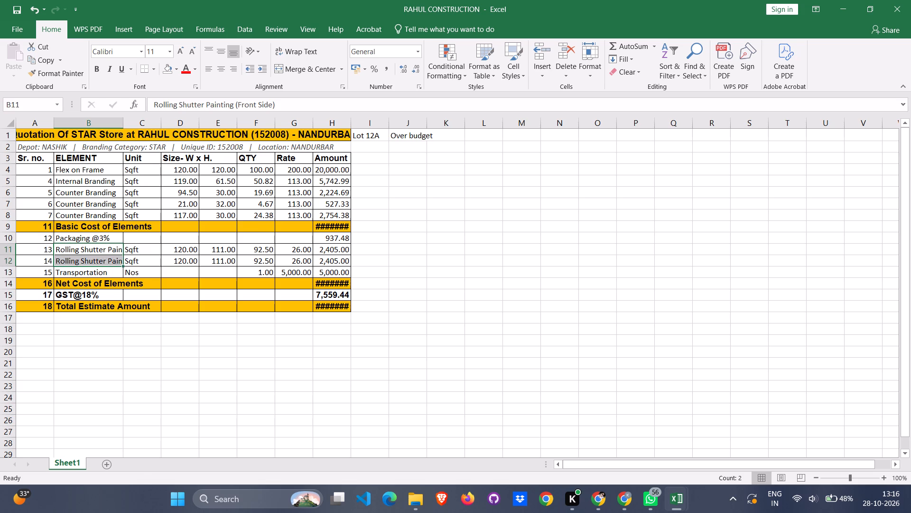
pyautogui.hotkey('ctrl', 'c')
pyautogui.hotkey('alt', 'Tab')
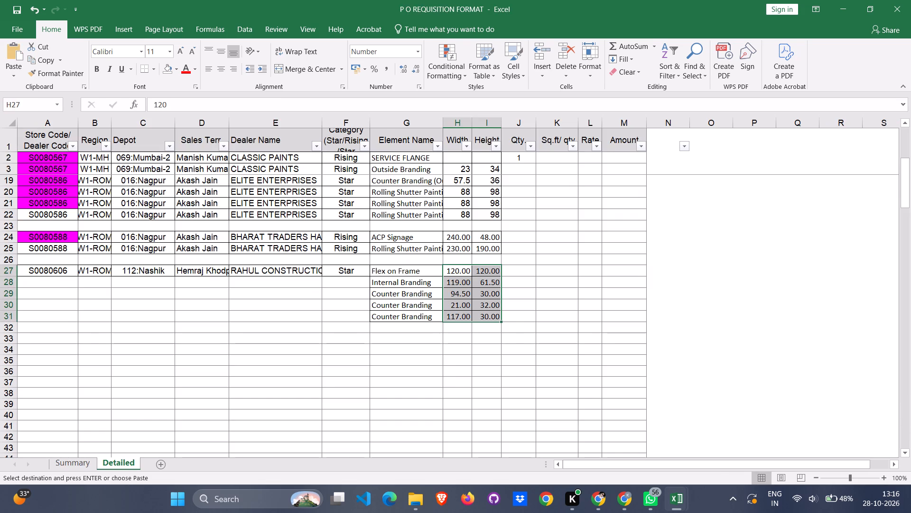
pyautogui.click(409, 329)
pyautogui.hotkey('ctrl', 'v')
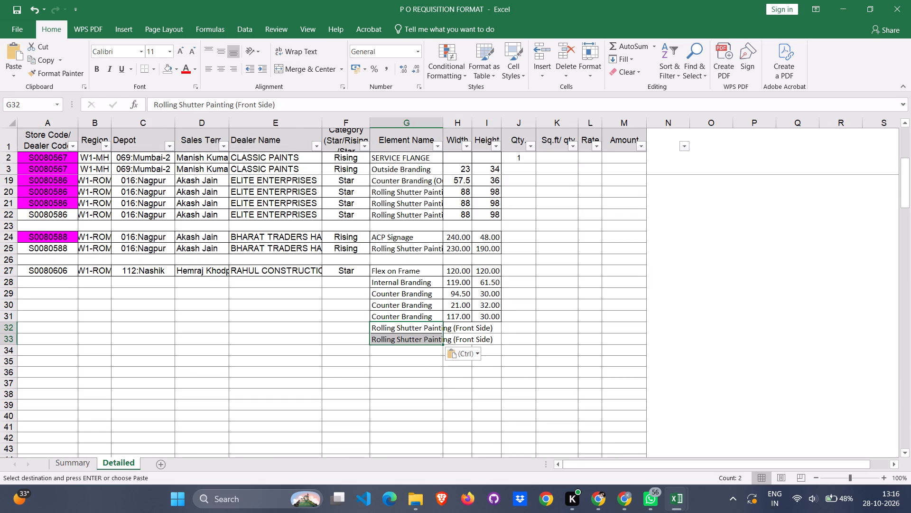
# Copy the 120 x 111 sizes of both shutter paintings from D11:E12 of the estimate into H32:I33, and save the requisition workbook.
pyautogui.hotkey('alt', 'Tab')
pyautogui.press('Right')
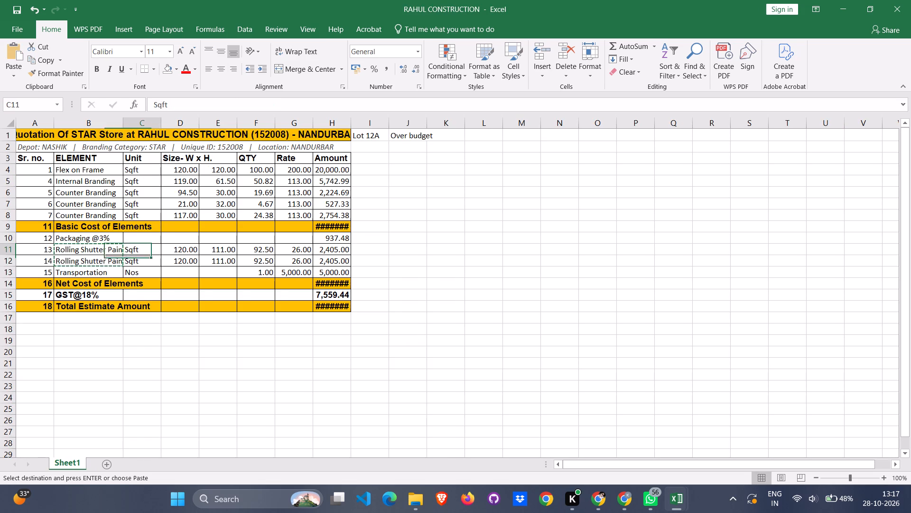
pyautogui.press('Right')
pyautogui.hotkey('shift', 'Down')
pyautogui.hotkey('shift', 'Right')
pyautogui.hotkey('ctrl', 'c')
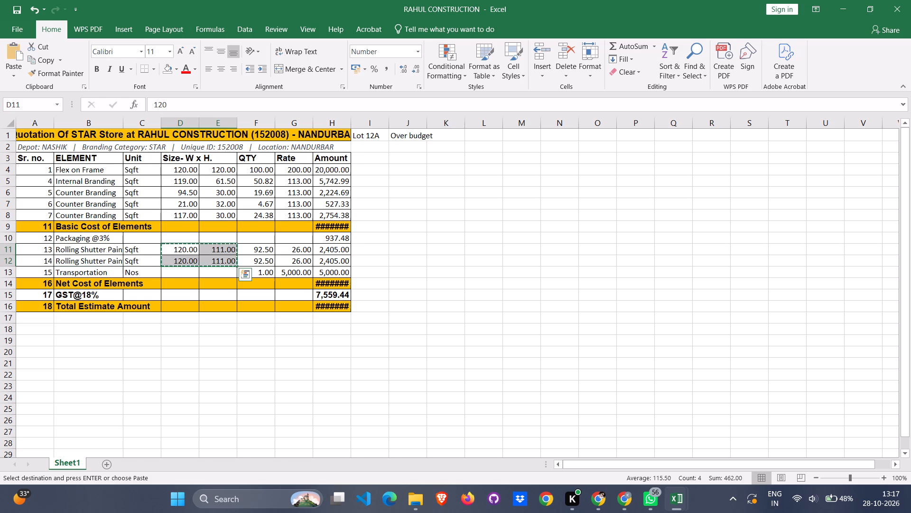
pyautogui.hotkey('alt', 'Tab')
pyautogui.press('Right')
pyautogui.hotkey('ctrl', 'v')
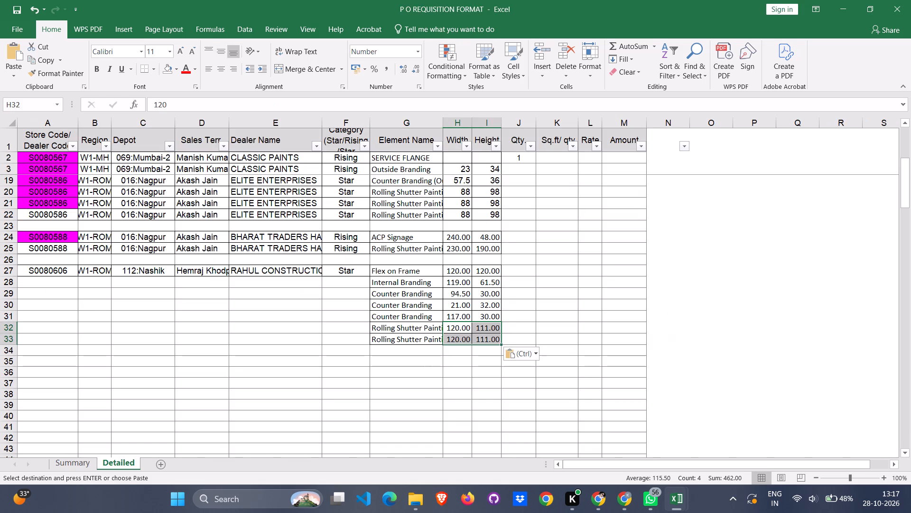
pyautogui.hotkey('ctrl', 's')
pyautogui.hotkey('alt', 'Tab')
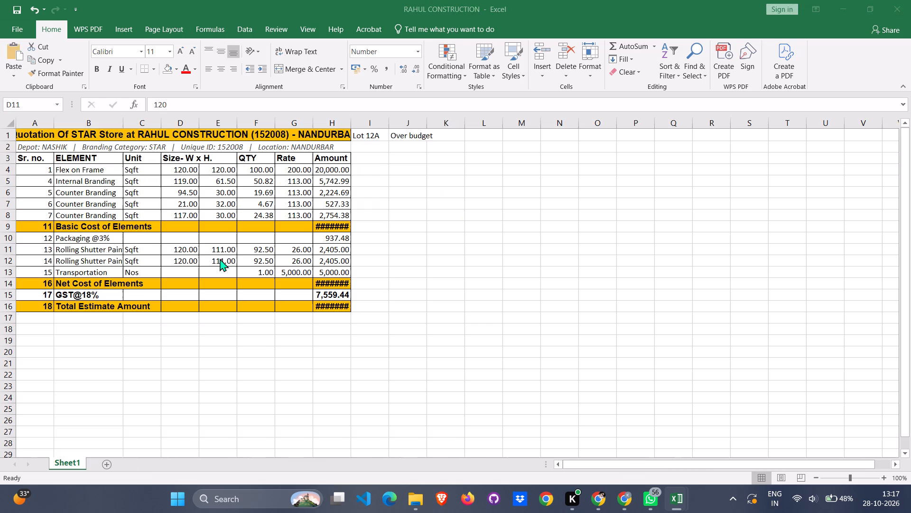
pyautogui.hotkey('alt', 'Tab')
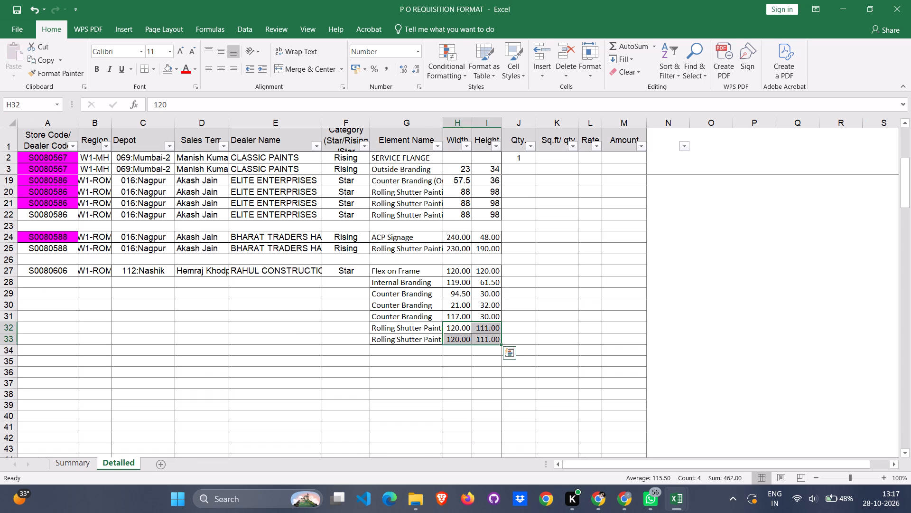
pyautogui.hotkey('ctrl', 's')
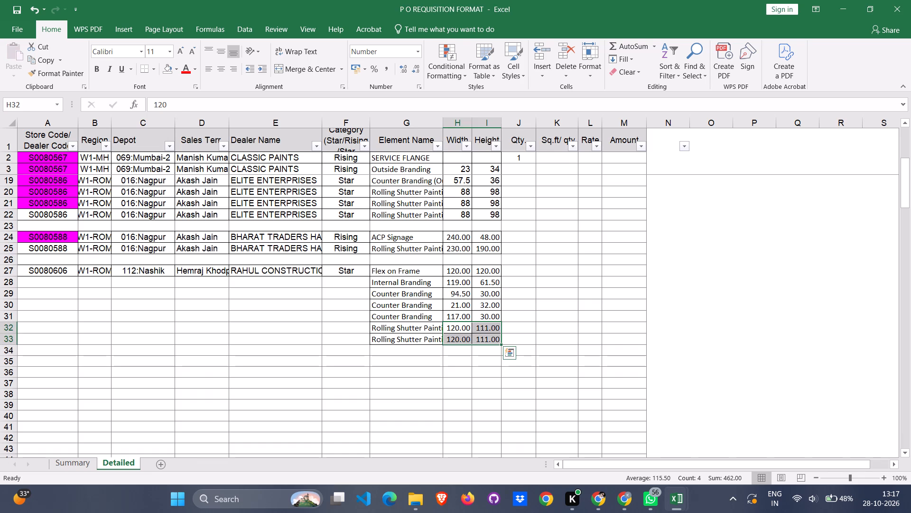
# Copy the S0080606 store details in A27:F27 down through row 33 of the Detailed sheet and save the workbook.
pyautogui.moveTo(49, 274); pyautogui.dragTo(54, 272)
pyautogui.hotkey('shift', 'Right')
pyautogui.hotkey('shift', 'Right')
pyautogui.hotkey('shift', 'Right')
pyautogui.hotkey('shift', 'Right')
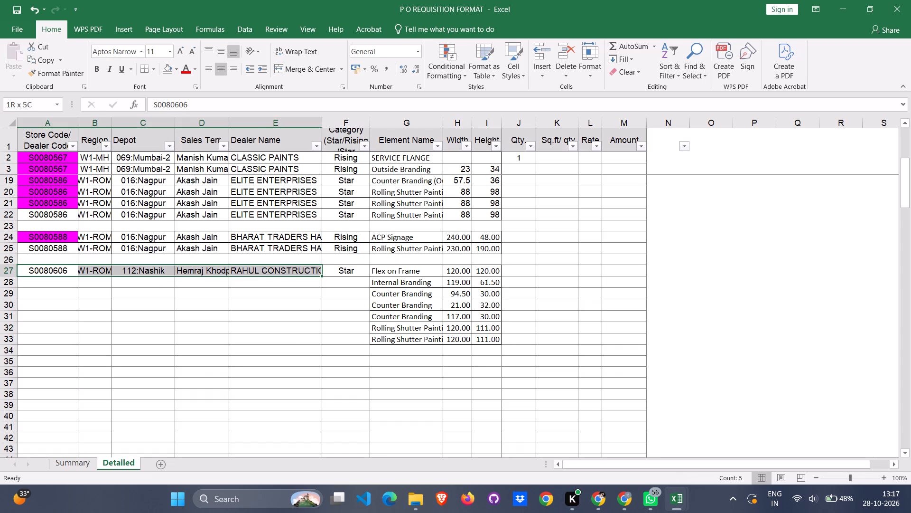
pyautogui.hotkey('shift', 'Right')
pyautogui.hotkey('ctrl', 'c')
pyautogui.hotkey('shift', 'Down')
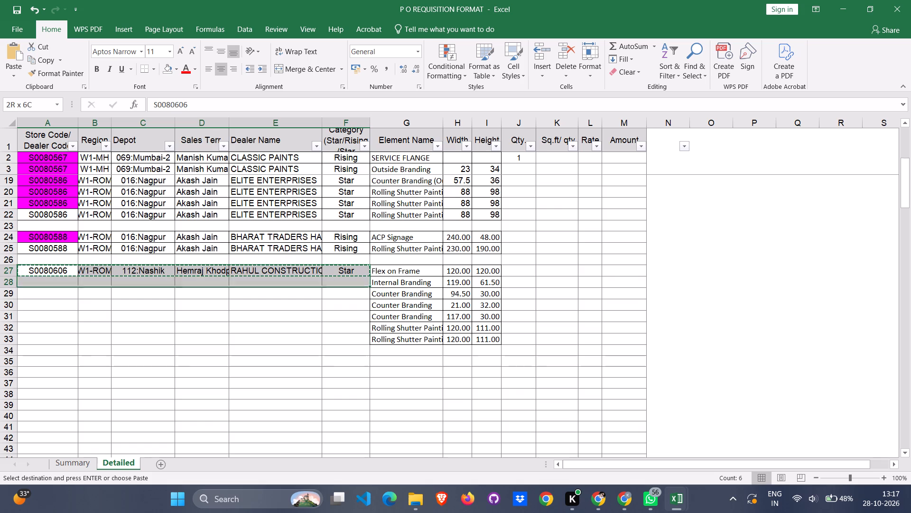
pyautogui.hotkey('shift', 'Down')
pyautogui.hotkey('shift', 'Down')
pyautogui.hotkey('shift', 'Down')
pyautogui.hotkey('shift', 'Down')
pyautogui.hotkey('shift', 'Down')
pyautogui.hotkey('ctrl', 'v')
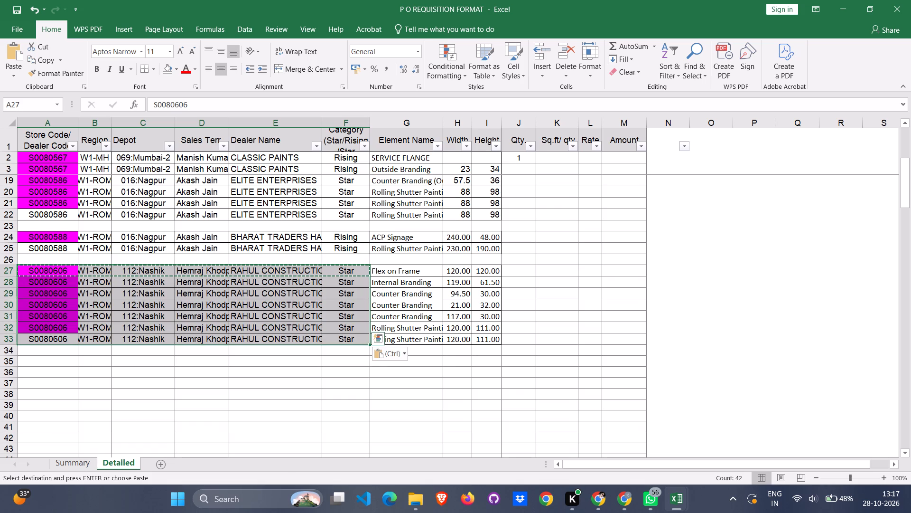
pyautogui.hotkey('ctrl', 's')
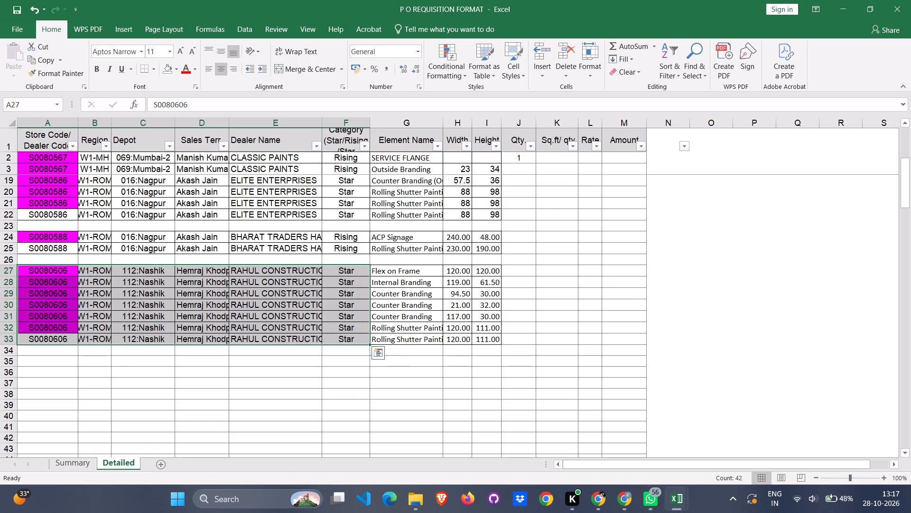
pyautogui.scroll(-3, 0, 442)
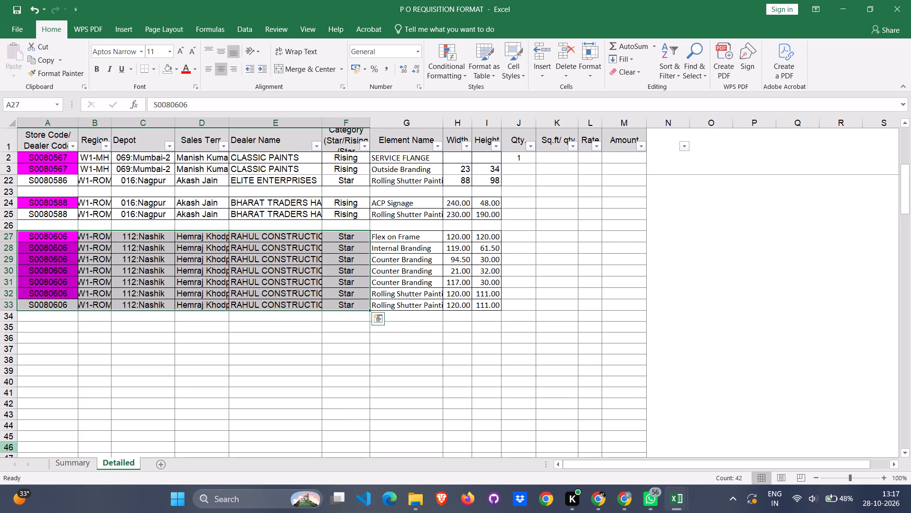
# Copy the S0080630 RADHEYLAXMI TRADERS AND TRANSPORT details from A13:F13 of the Summary sheet into row 35 of the Detailed sheet.
pyautogui.click(61, 462)
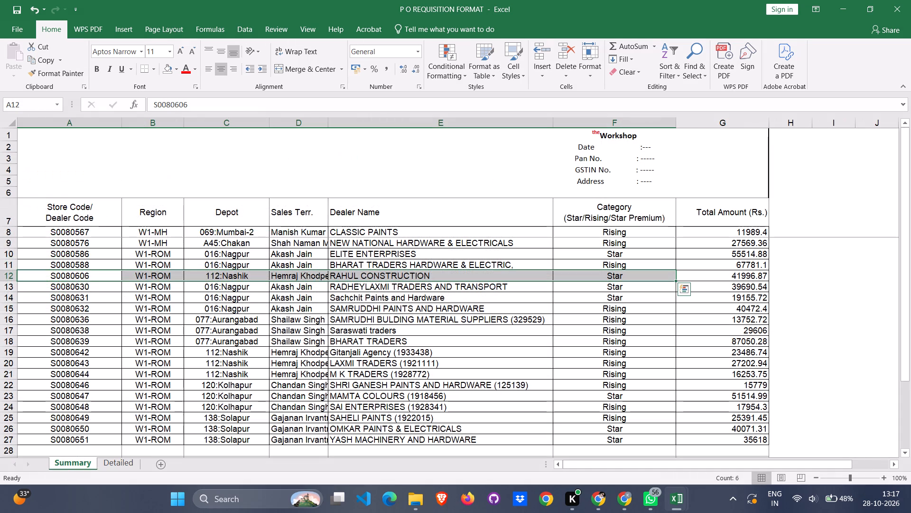
pyautogui.click(67, 285)
pyautogui.hotkey('shift', 'Right')
pyautogui.hotkey('shift', 'Right')
pyautogui.hotkey('shift', 'Right')
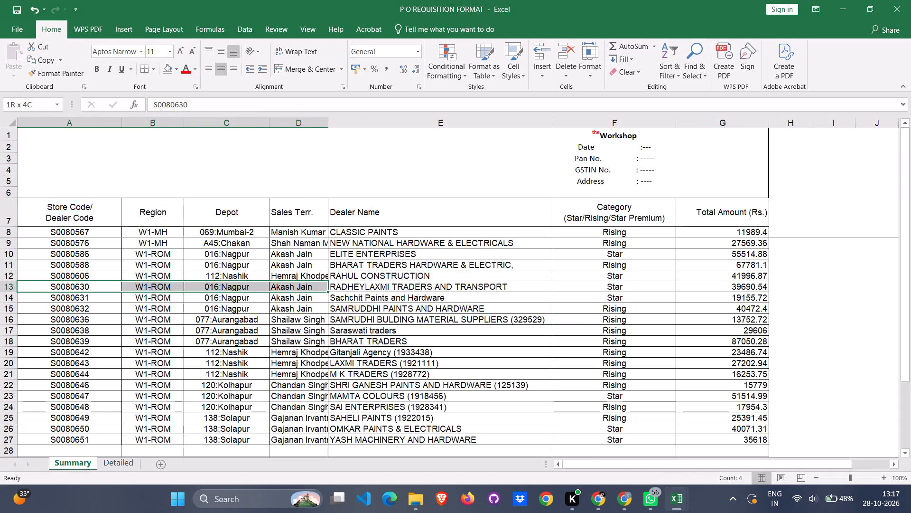
pyautogui.hotkey('shift', 'Right')
pyautogui.hotkey('shift', 'Right')
pyautogui.hotkey('ctrl', 'c')
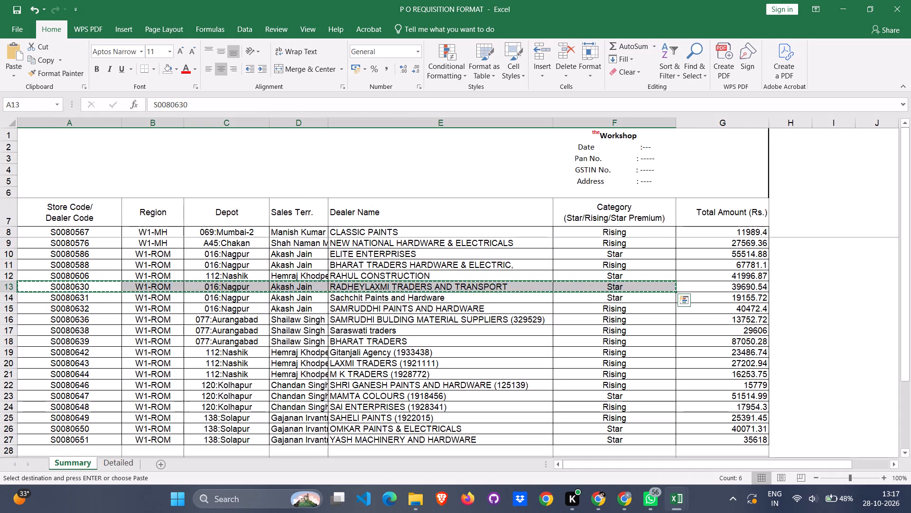
pyautogui.click(122, 460)
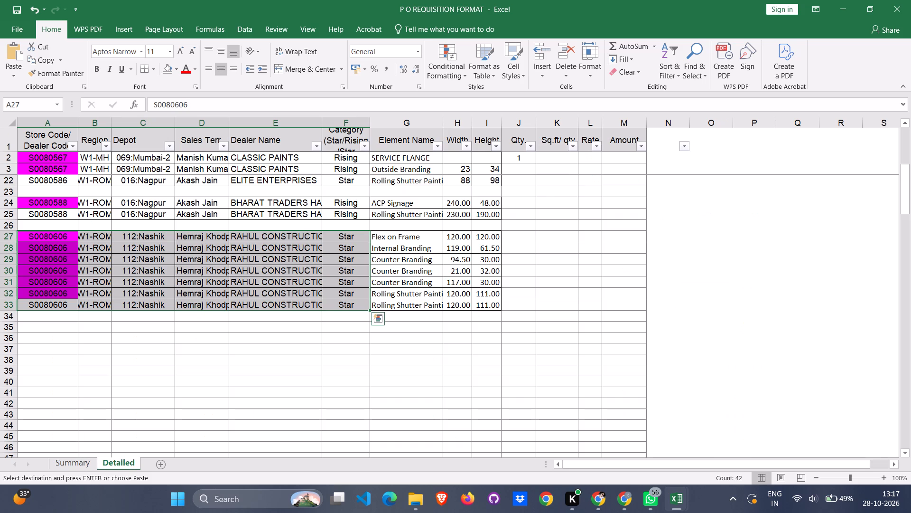
pyautogui.click(42, 326)
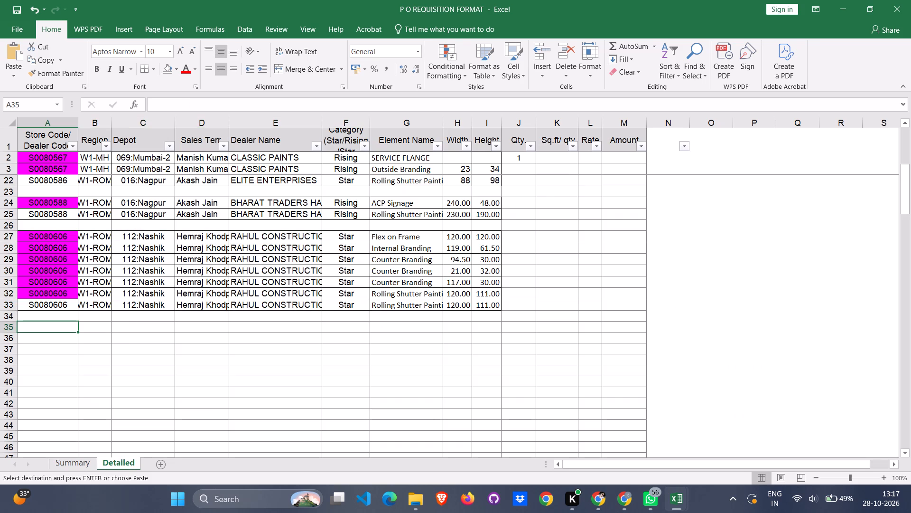
pyautogui.hotkey('ctrl', 'v')
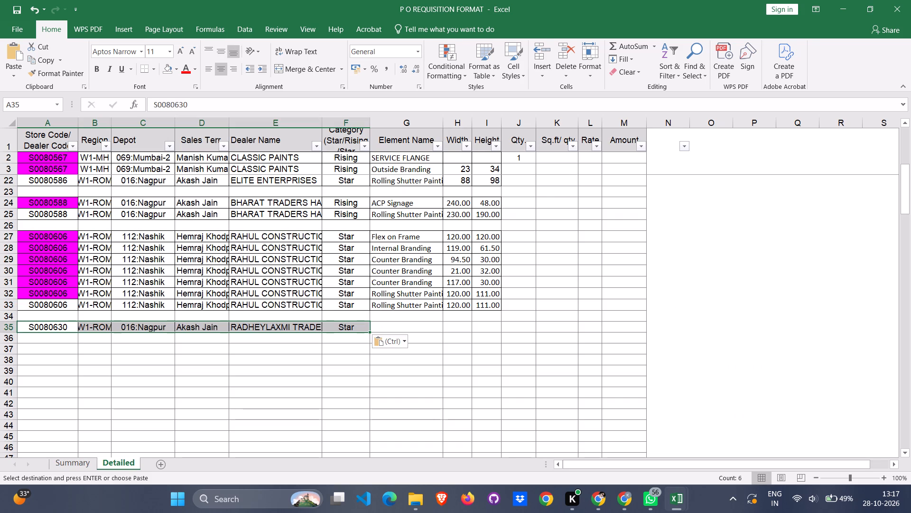
# Close the RAHUL CONSTRUCTION estimate workbook, saving its changes.
pyautogui.click(414, 326)
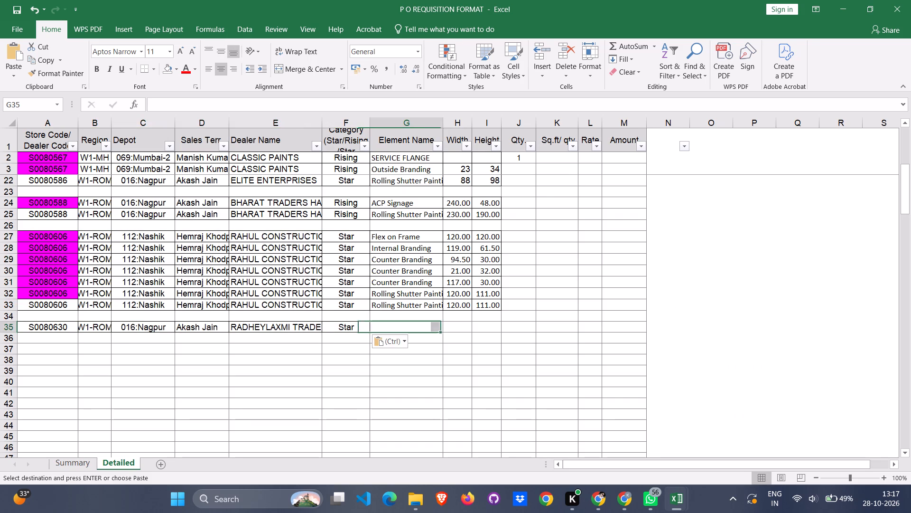
pyautogui.hotkey('alt', 'Tab')
pyautogui.click(902, 5)
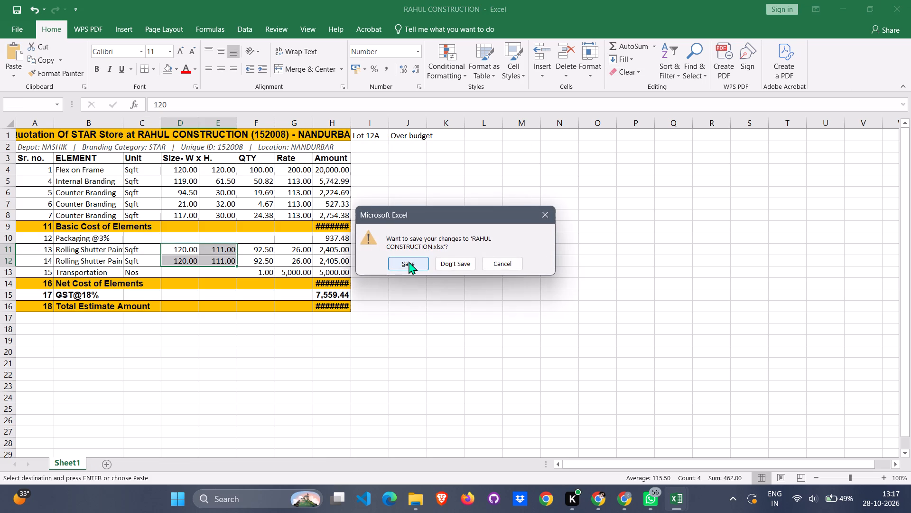
pyautogui.click(412, 267)
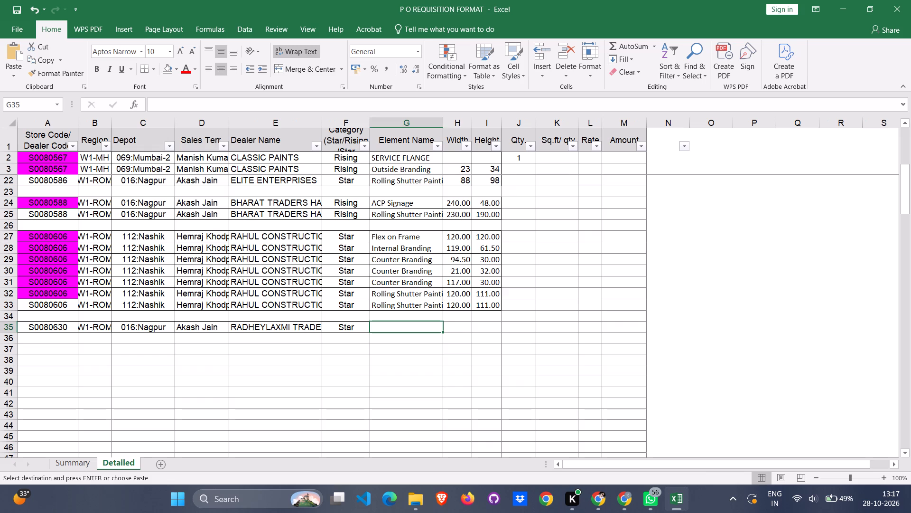
# Search the SEPARATAION ESTIMATE folder in File Explorer for RADHE and open the RADHEYLAXMI TRADERS AND TRANSPORT estimate.
pyautogui.hotkey('alt', 'Tab')
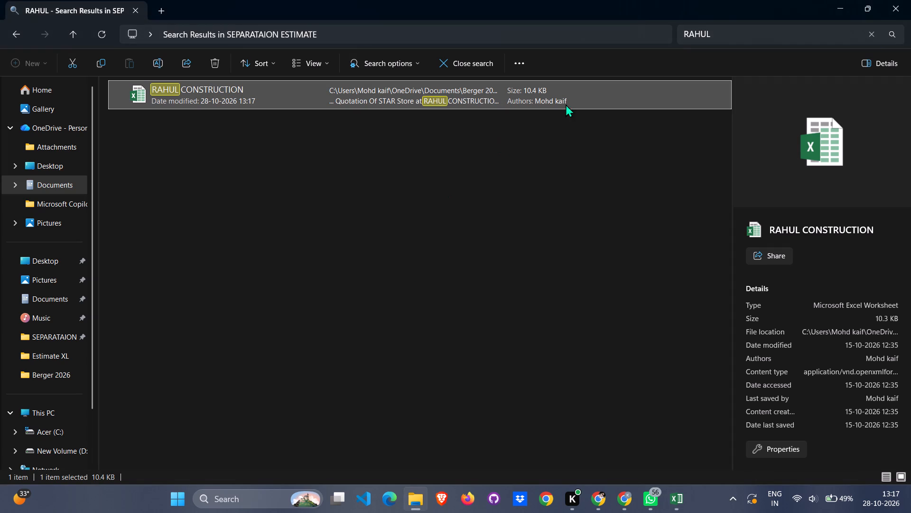
pyautogui.click(870, 32)
pyautogui.write('RADHELAX')
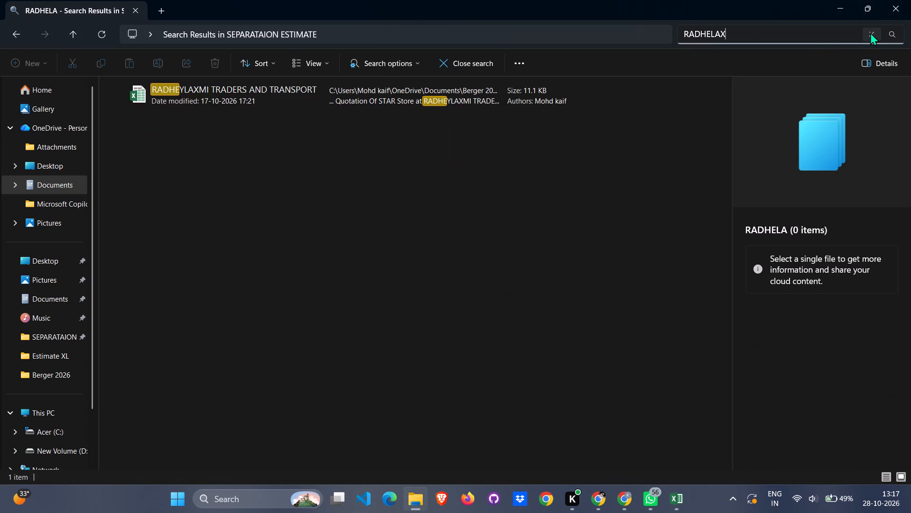
pyautogui.press('BackSpace')
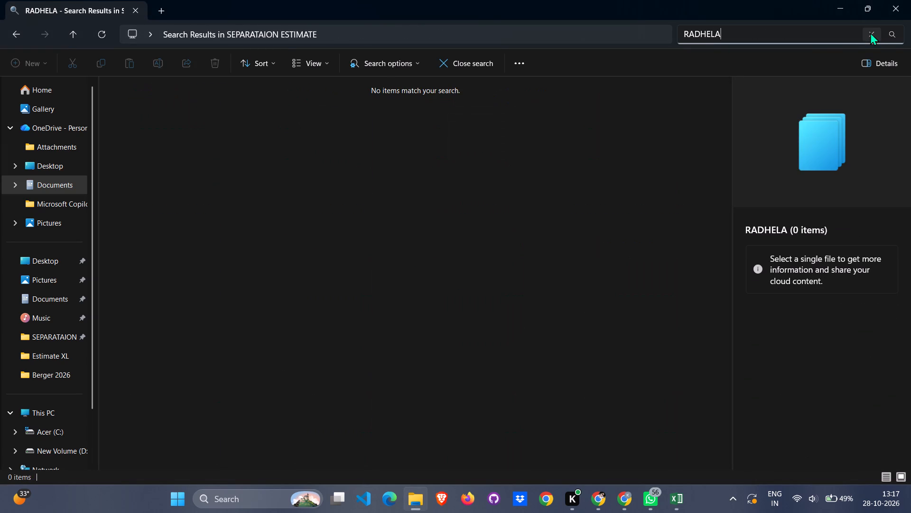
pyautogui.press('BackSpace')
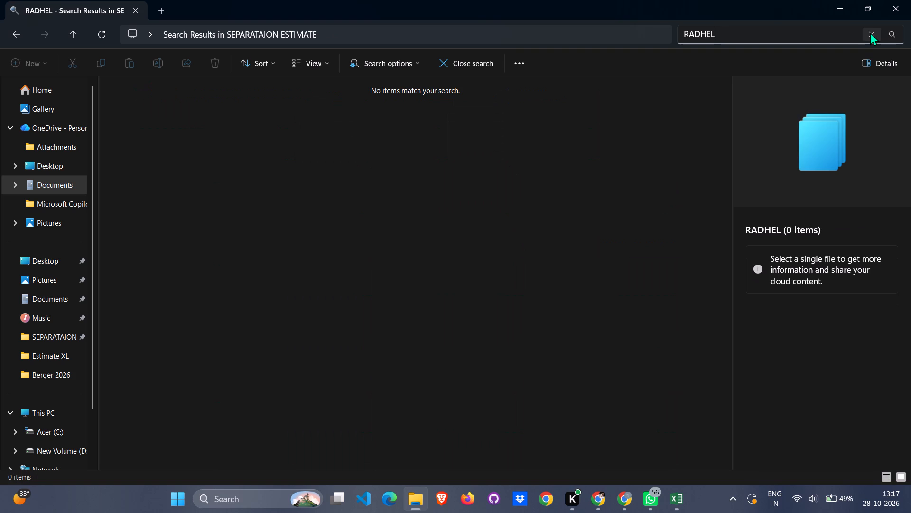
pyautogui.press('BackSpace')
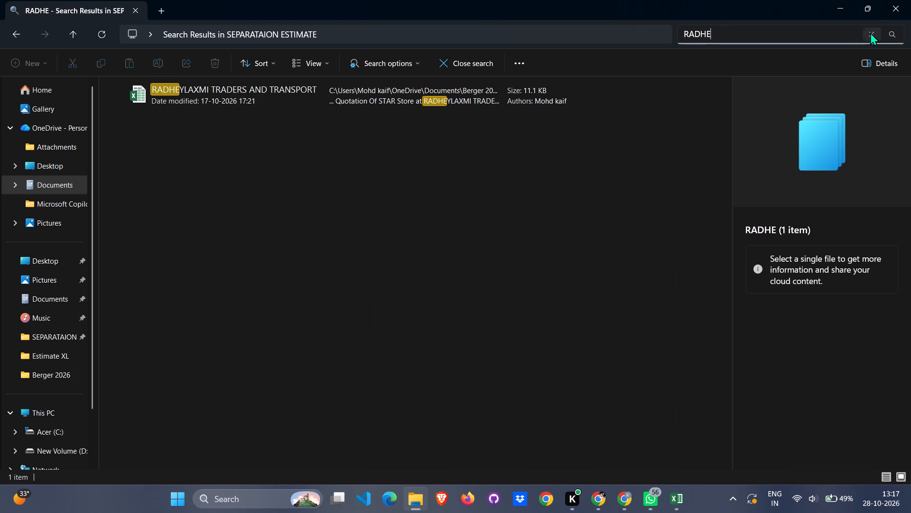
pyautogui.doubleClick(296, 98)
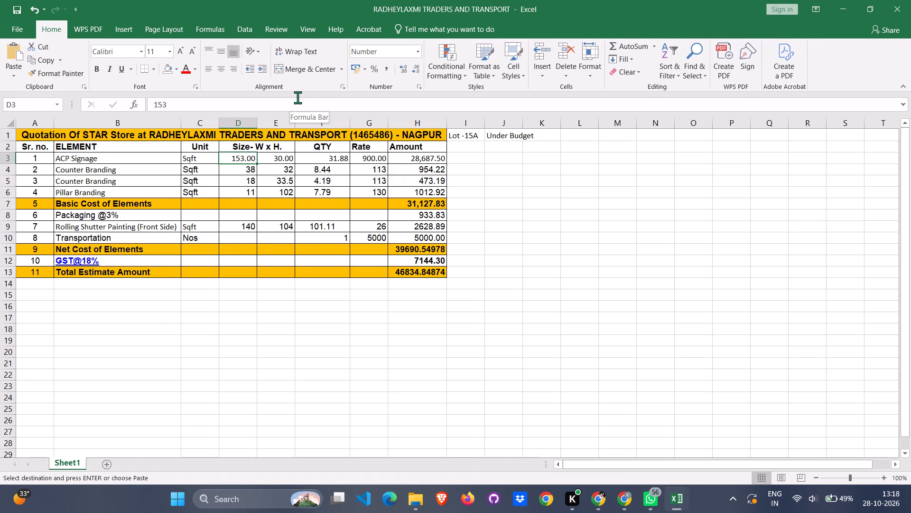
# Check the full dealer name in E35 of the requisition's Detailed sheet against the opened estimate.
pyautogui.hotkey('alt', 'Tab')
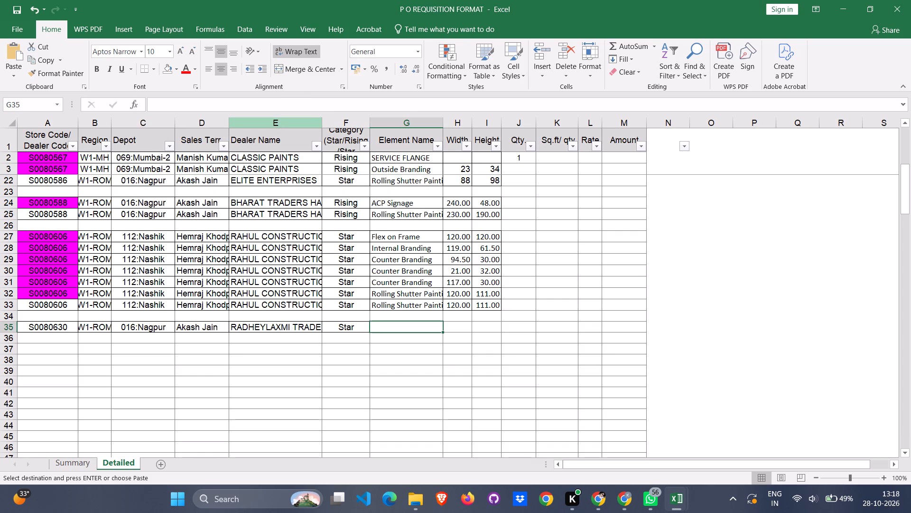
pyautogui.doubleClick(286, 330)
pyautogui.click(286, 330)
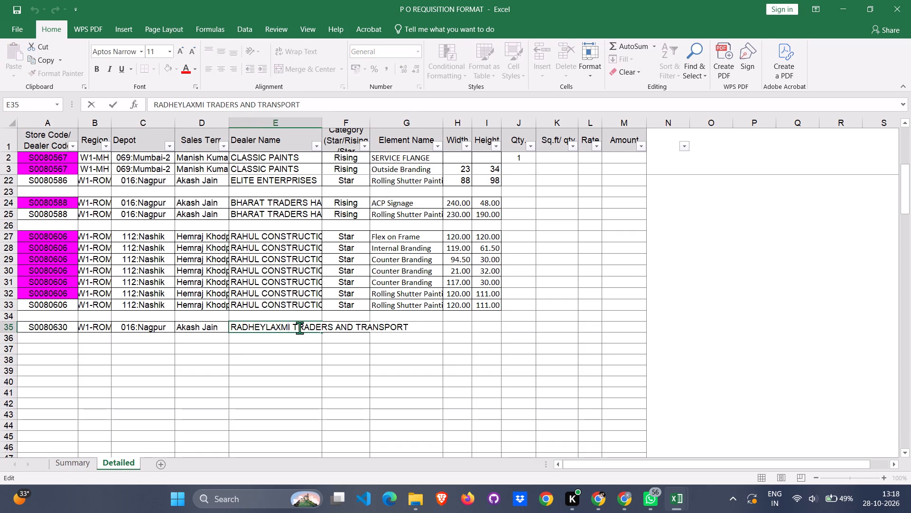
pyautogui.click(426, 323)
pyautogui.click(421, 326)
pyautogui.click(406, 350)
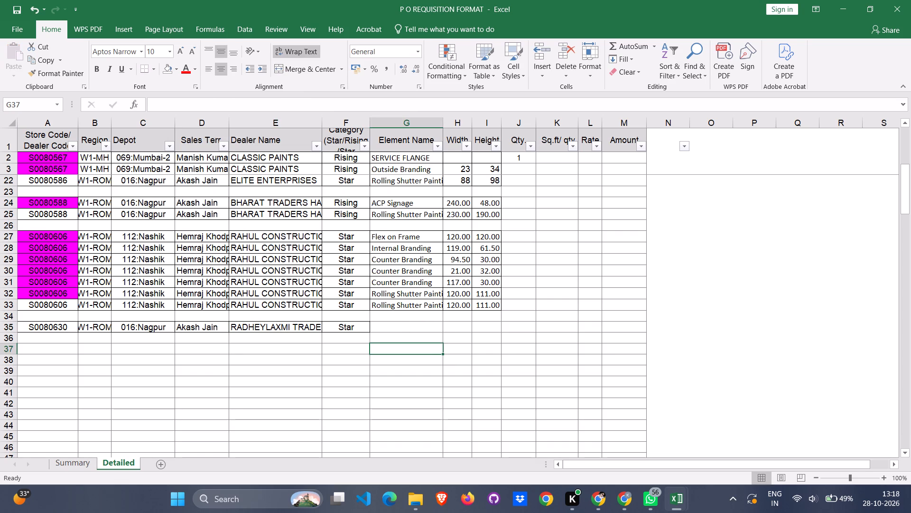
# Copy the ACP Signage, two Counter Branding and Pillar Branding names from B3:B6 of the estimate into G35:G38 of the Detailed sheet.
pyautogui.click(408, 329)
pyautogui.hotkey('alt', 'Tab')
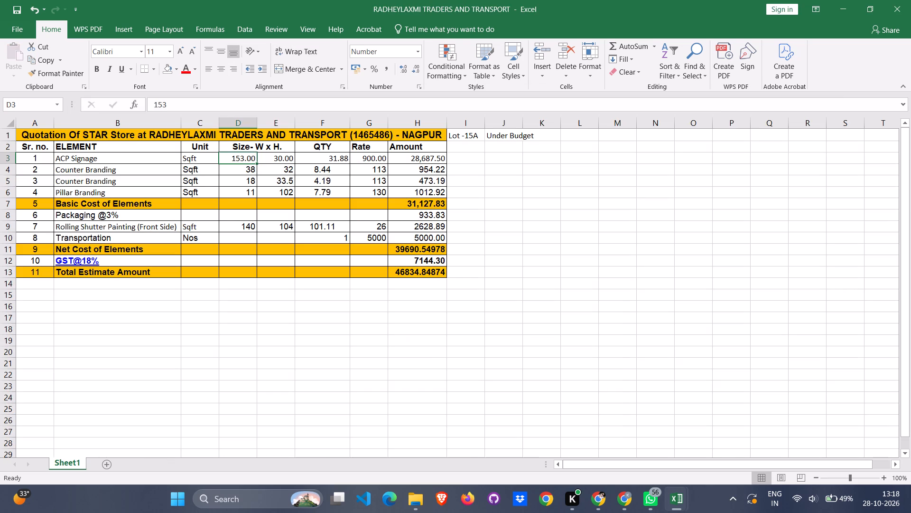
pyautogui.click(86, 157)
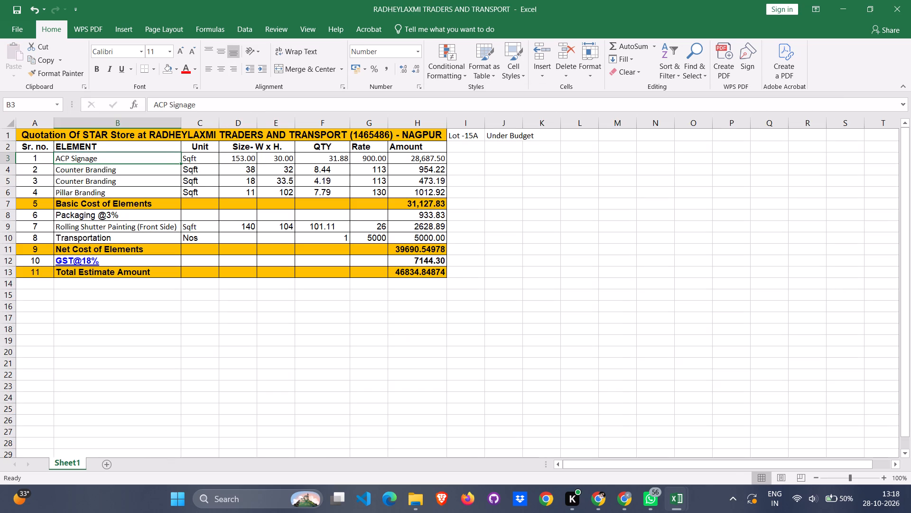
pyautogui.hotkey('shift', 'Down')
pyautogui.hotkey('shift', 'Down')
pyautogui.hotkey('shift', 'Down')
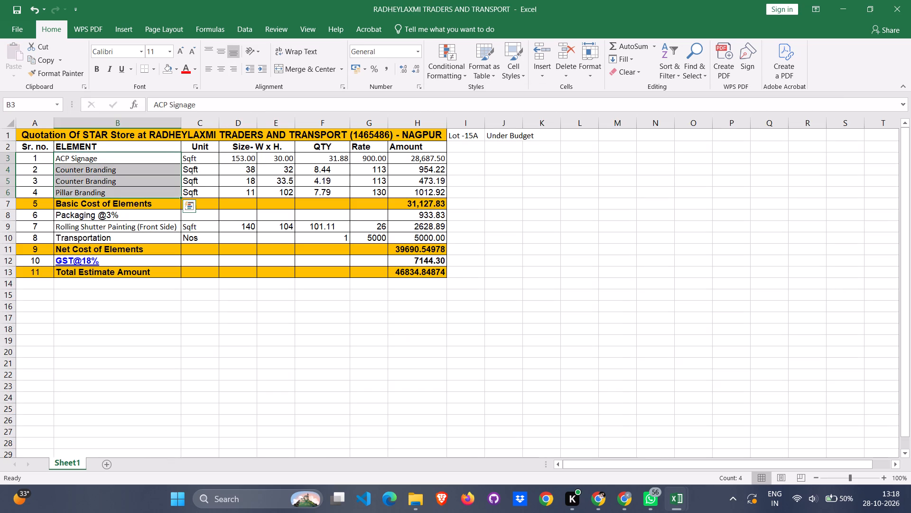
pyautogui.hotkey('ctrl', 'c')
pyautogui.hotkey('alt', 'Tab')
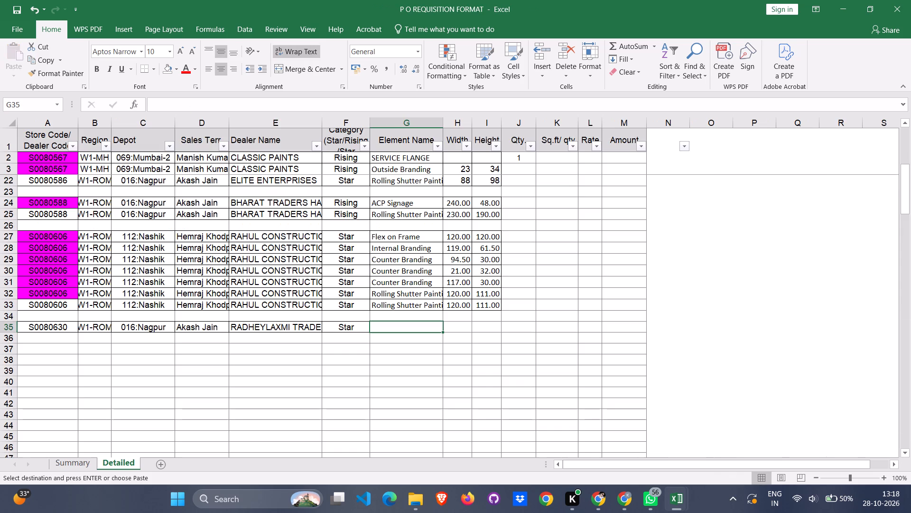
pyautogui.hotkey('ctrl', 'v')
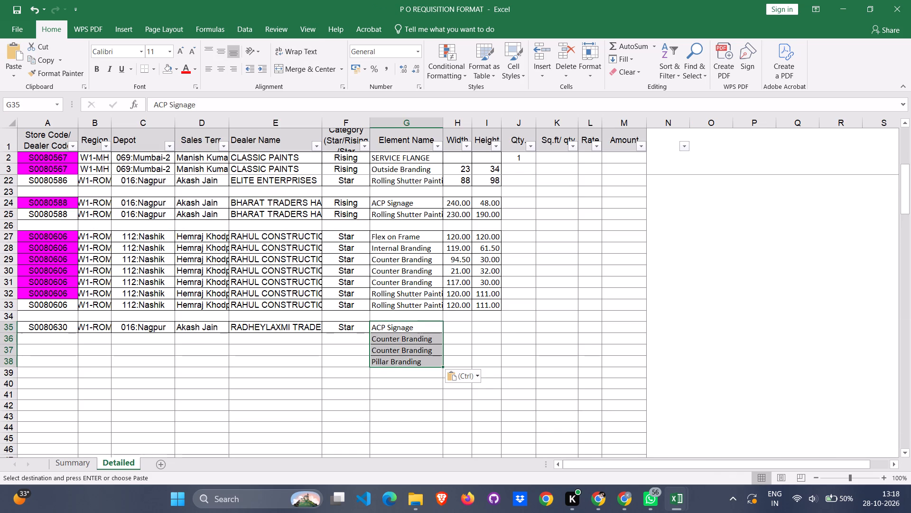
# Copy the widths and heights of those four elements from D3:E6 of the estimate into H35:I38, and save the requisition workbook.
pyautogui.hotkey('alt', 'Tab')
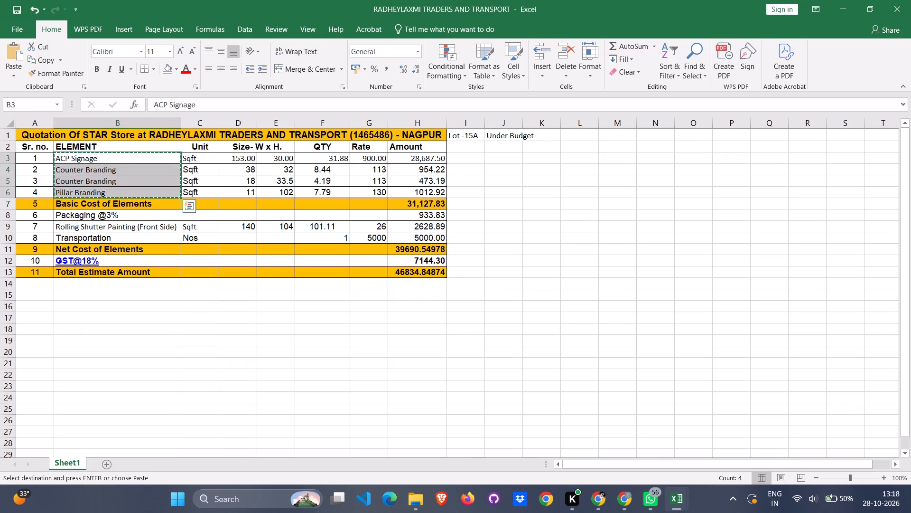
pyautogui.press('Right')
pyautogui.press('Right')
pyautogui.hotkey('shift', 'Down')
pyautogui.hotkey('shift', 'Down')
pyautogui.hotkey('shift', 'Down')
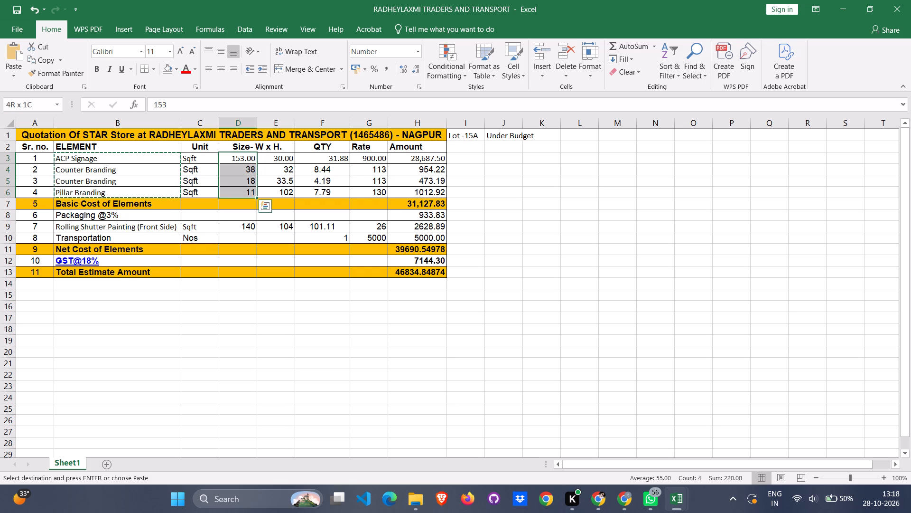
pyautogui.press('Right')
pyautogui.press('Left')
pyautogui.hotkey('shift', 'Down')
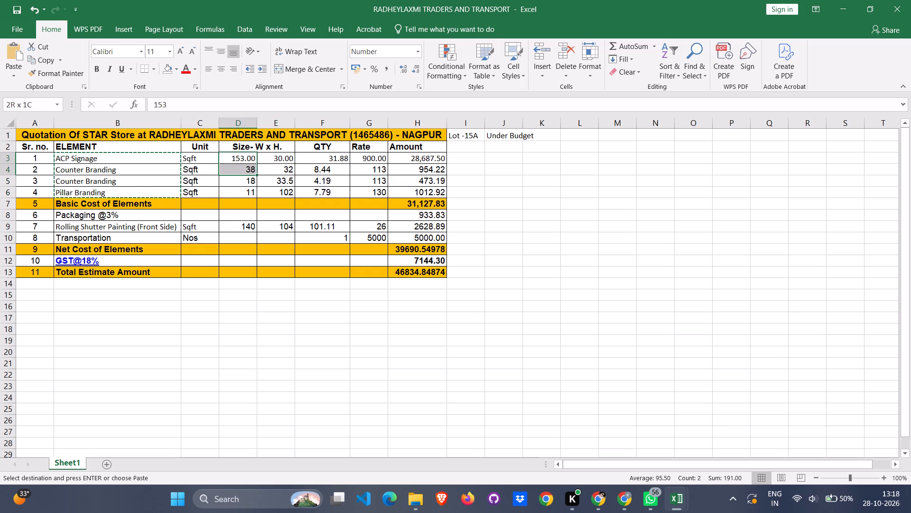
pyautogui.hotkey('shift', 'Down')
pyautogui.hotkey('shift', 'Down')
pyautogui.hotkey('shift', 'Right')
pyautogui.hotkey('ctrl', 'c')
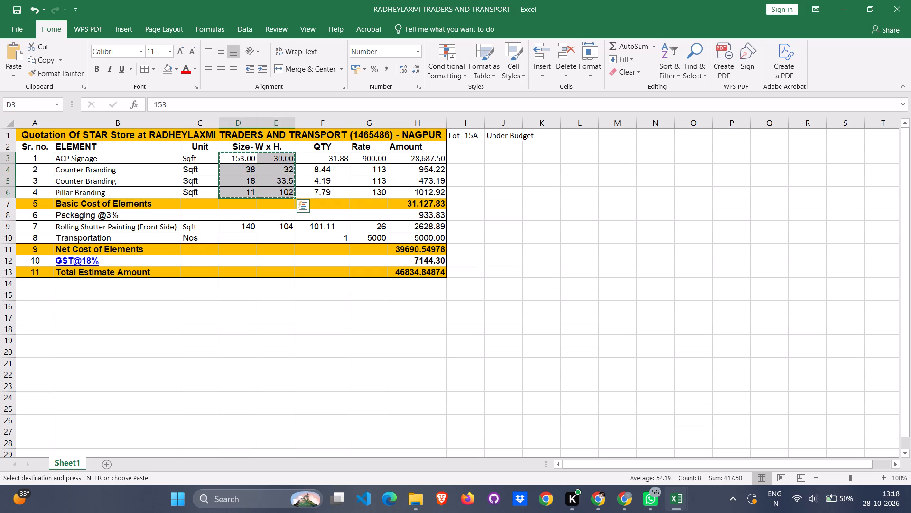
pyautogui.hotkey('alt', 'Tab')
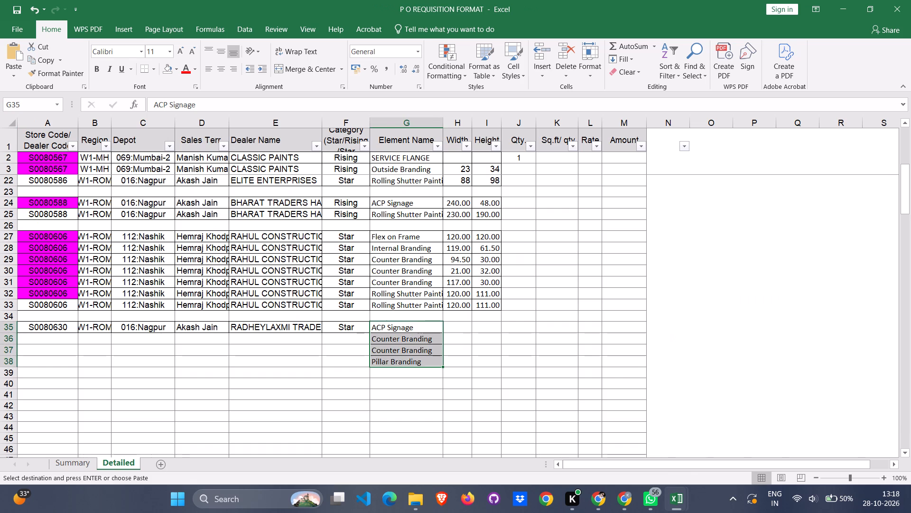
pyautogui.press('Right')
pyautogui.hotkey('ctrl', 'v')
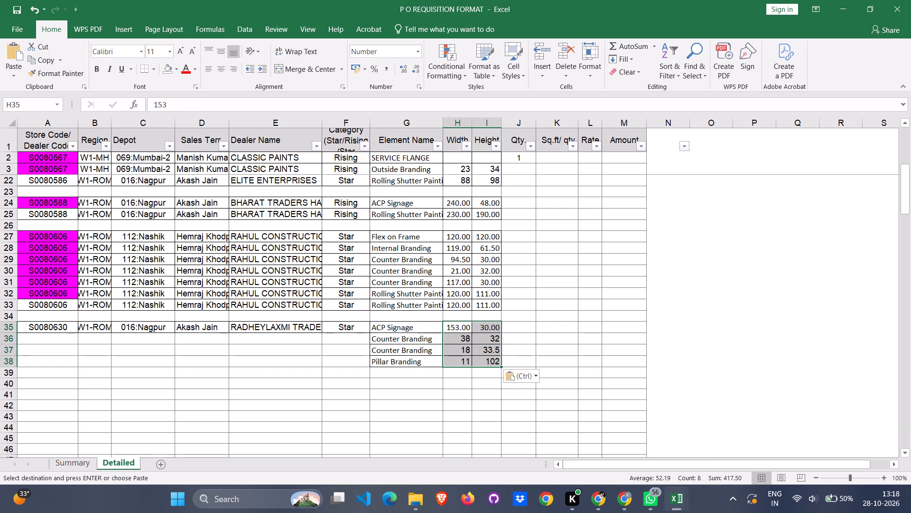
pyautogui.hotkey('alt', 'Tab')
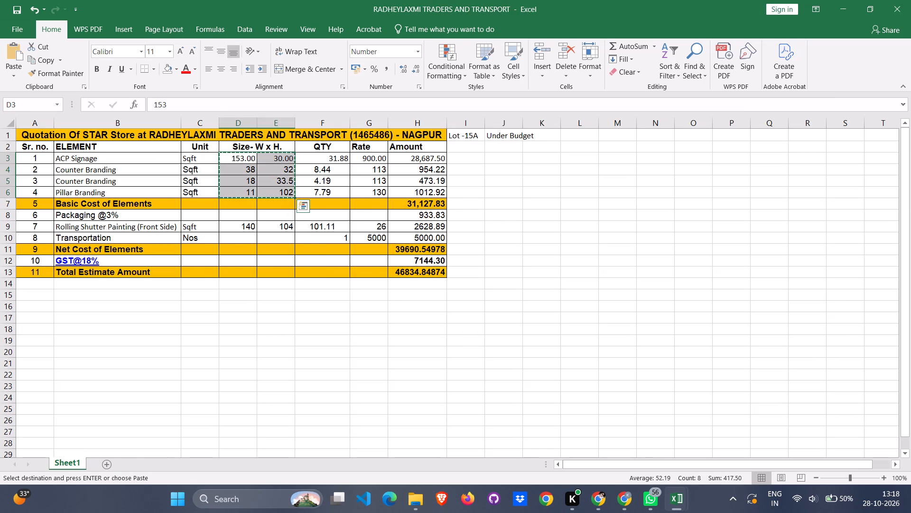
pyautogui.hotkey('alt', 'Tab')
pyautogui.hotkey('alt', 'Tab')
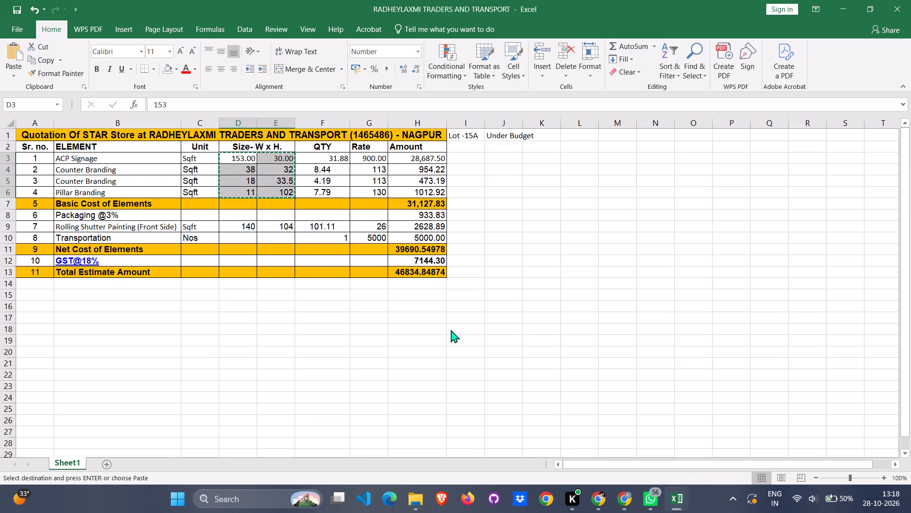
pyautogui.hotkey('alt', 'Tab')
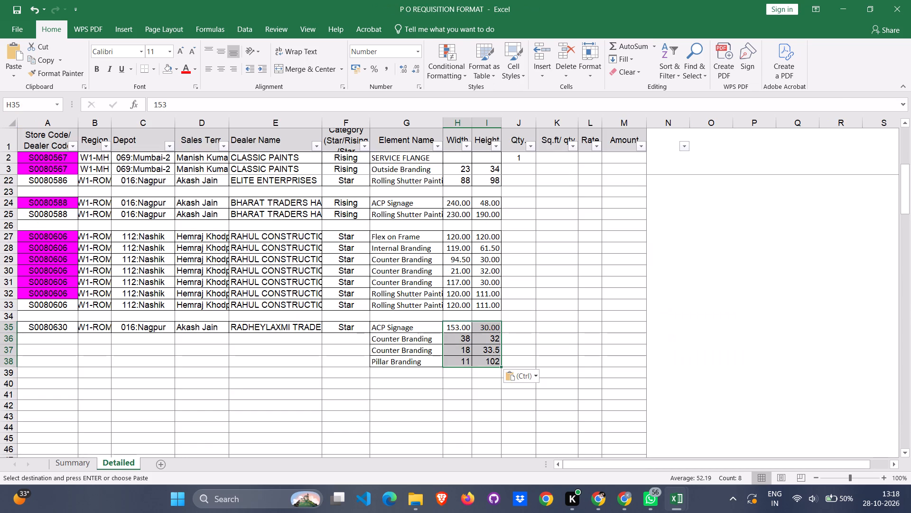
pyautogui.hotkey('ctrl', 's')
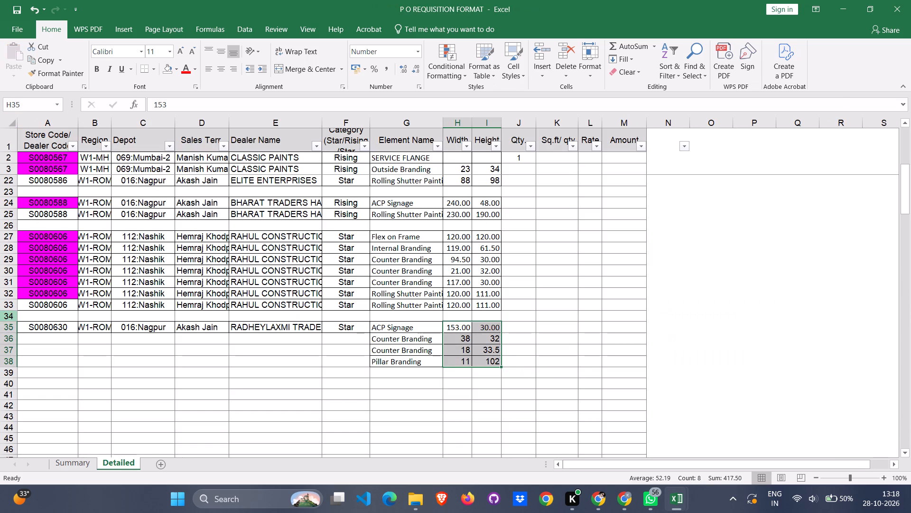
# Copy the Rolling Shutter Painting (Front Side) name from B9 of the RADHEYLAXMI estimate into G39 of the requisition's Detailed sheet.
pyautogui.hotkey('alt', 'Tab')
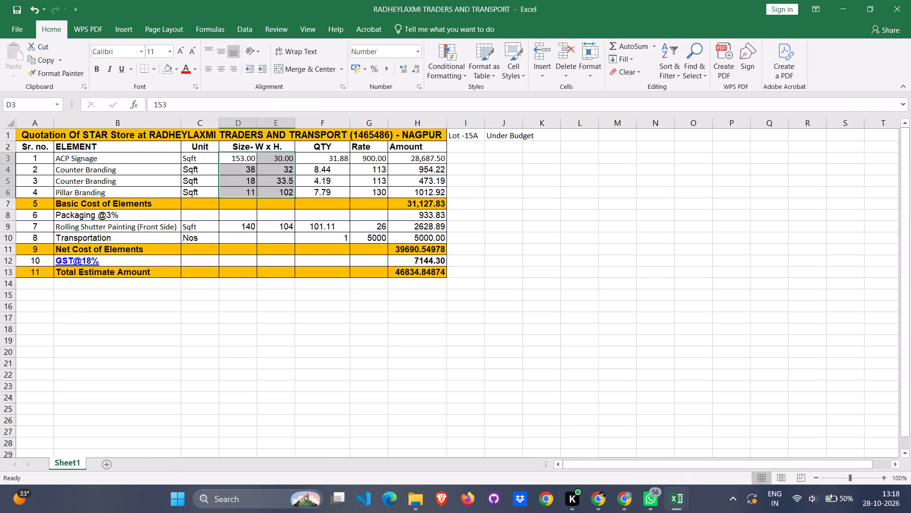
pyautogui.click(116, 227)
pyautogui.hotkey('ctrl', 'c')
pyautogui.hotkey('alt', 'Tab')
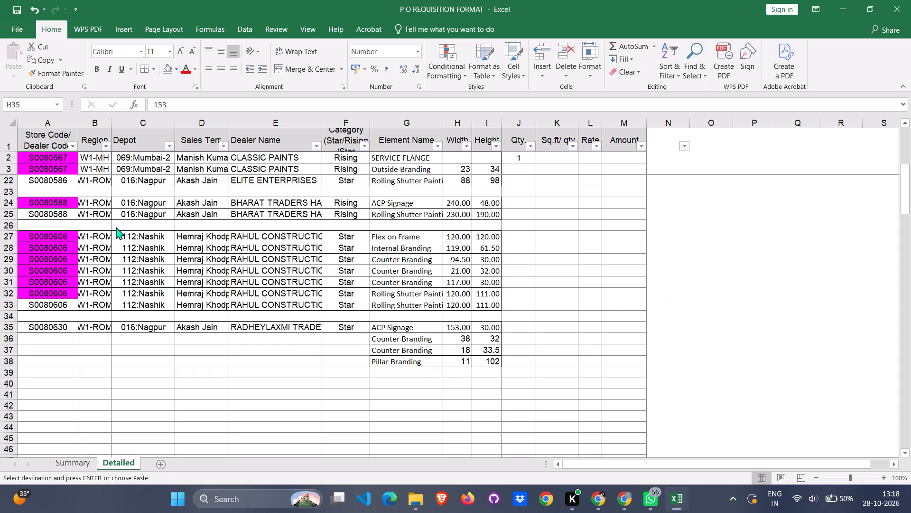
pyautogui.click(396, 374)
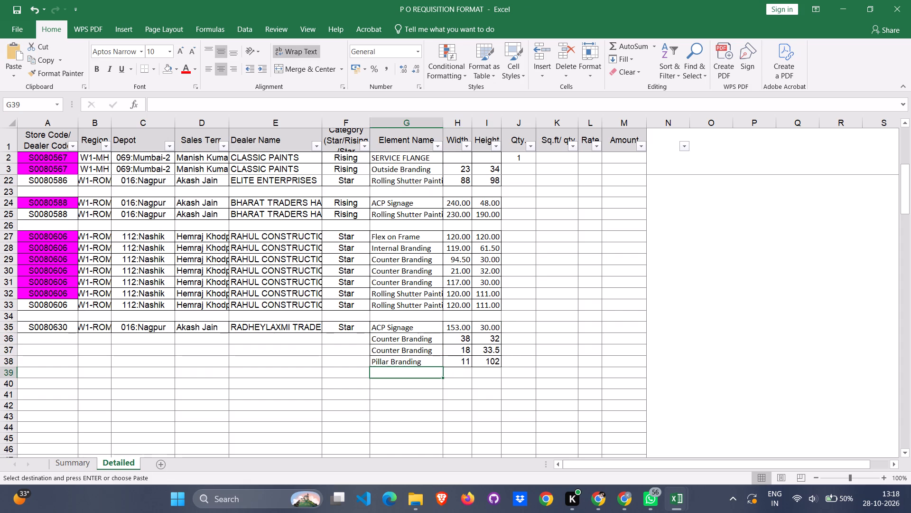
pyautogui.hotkey('ctrl', 'v')
# Copy the shutter painting's width 140 and height 104 from D9:E9 of the estimate into H39:I39, and save the requisition workbook.
pyautogui.hotkey('alt', 'Tab')
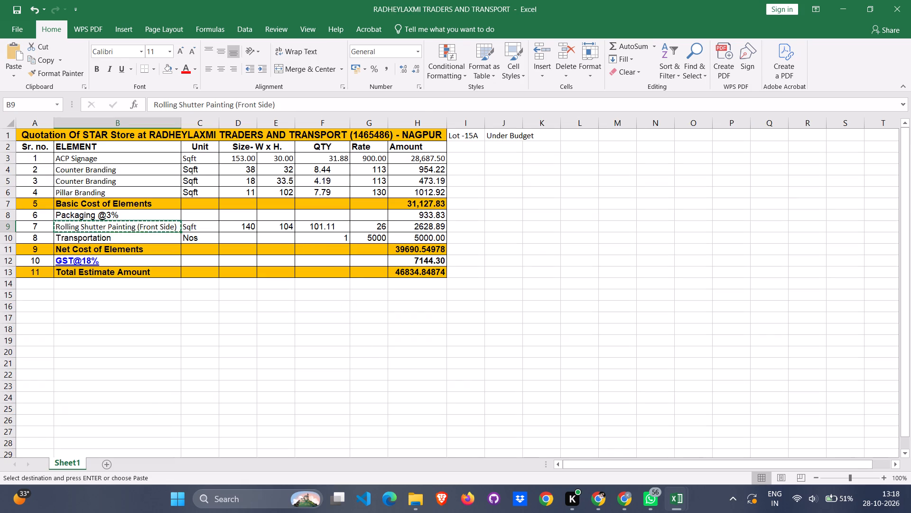
pyautogui.click(241, 226)
pyautogui.hotkey('shift', 'Right')
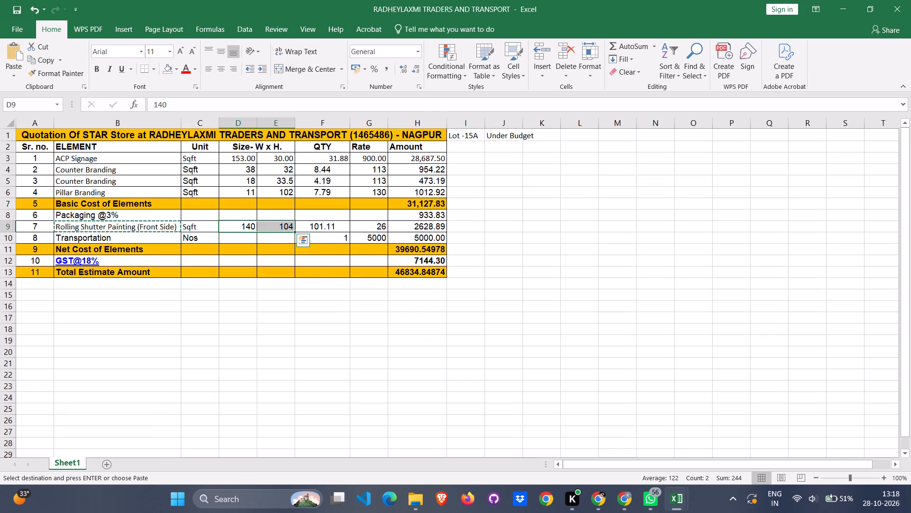
pyautogui.hotkey('ctrl', 'c')
pyautogui.hotkey('alt', 'Tab')
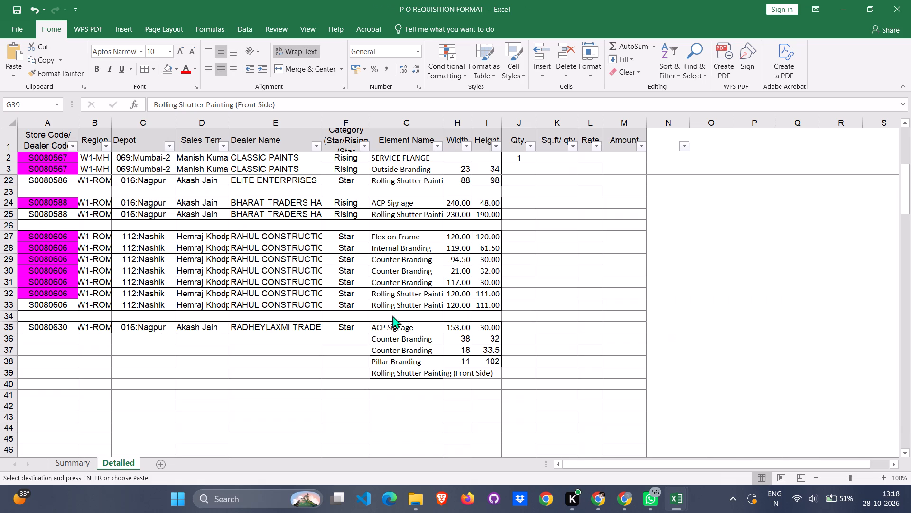
pyautogui.click(463, 375)
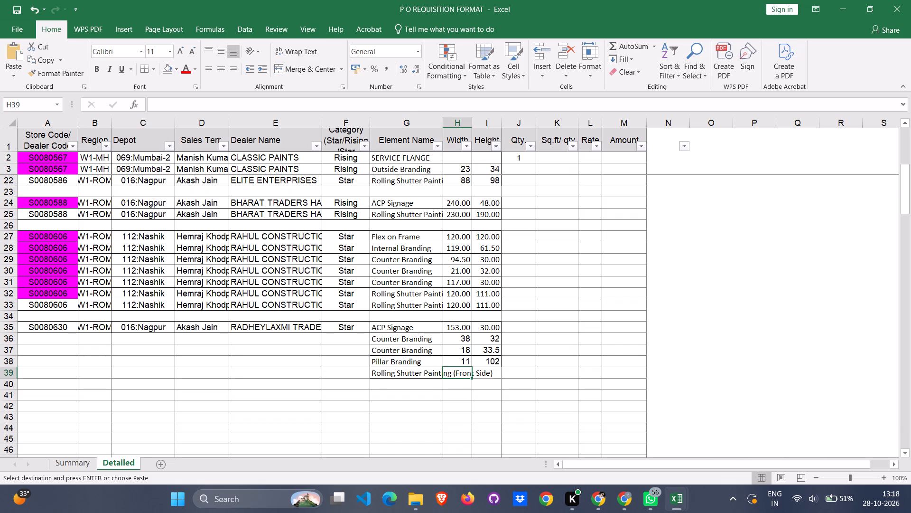
pyautogui.hotkey('ctrl', 'v')
pyautogui.hotkey('ctrl', 's')
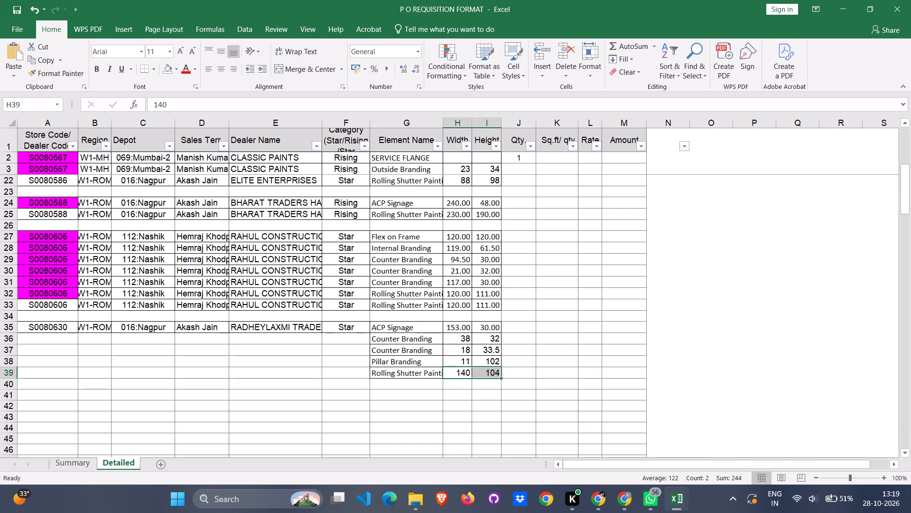
# Copy the S0080630 store details in A35:F35 down through row 39 of the Detailed sheet and save the workbook.
pyautogui.click(62, 326)
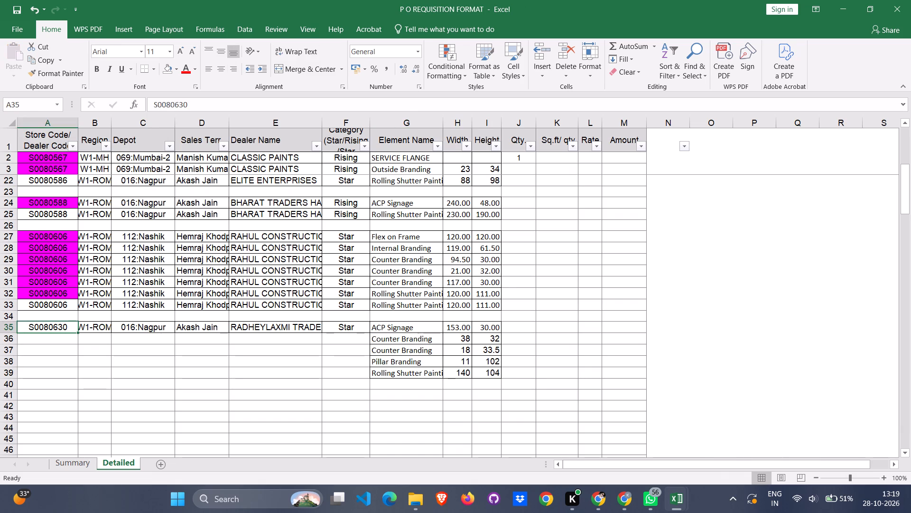
pyautogui.hotkey('shift', 'Right')
pyautogui.hotkey('shift', 'Right')
pyautogui.hotkey('shift', 'Right')
pyautogui.hotkey('shift', 'Right')
pyautogui.hotkey('shift', 'Right')
pyautogui.hotkey('ctrl', 'c')
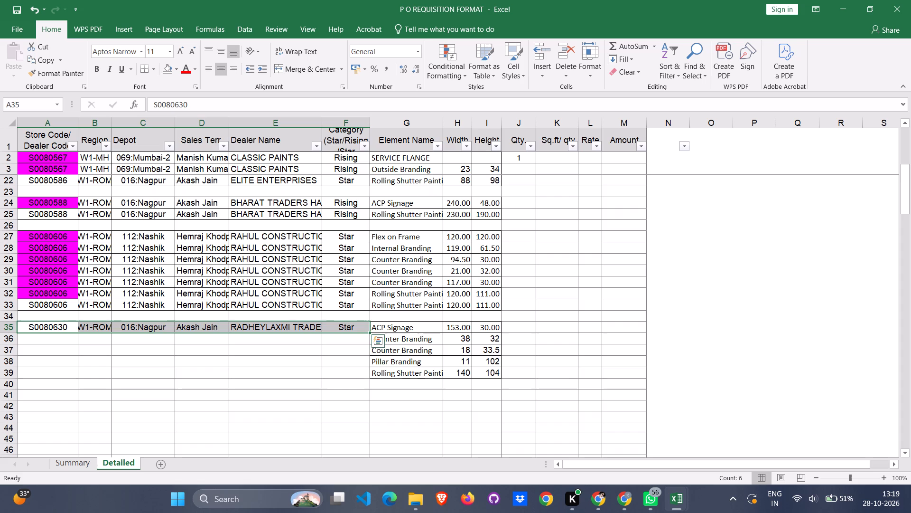
pyautogui.hotkey('shift', 'Down')
pyautogui.hotkey('shift', 'Down')
pyautogui.hotkey('shift', 'Down')
pyautogui.hotkey('shift', 'Down')
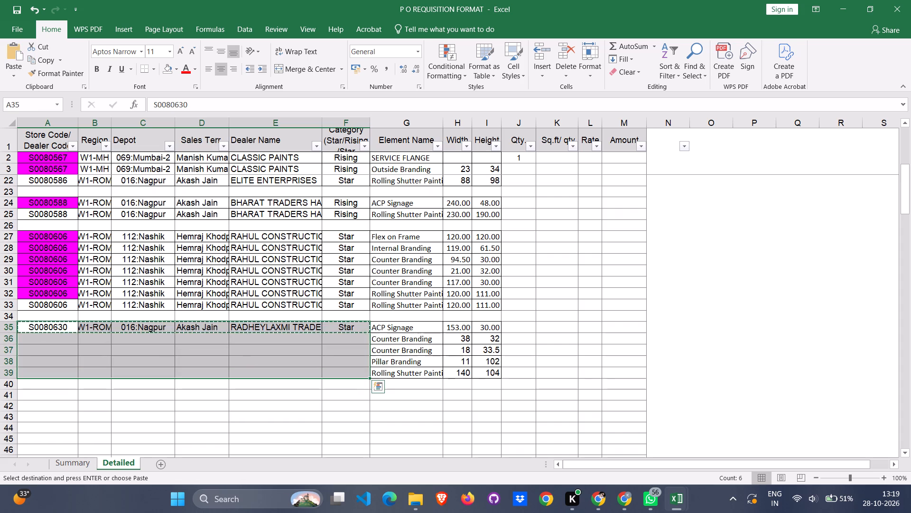
pyautogui.hotkey('ctrl', 'v')
pyautogui.hotkey('ctrl', 's')
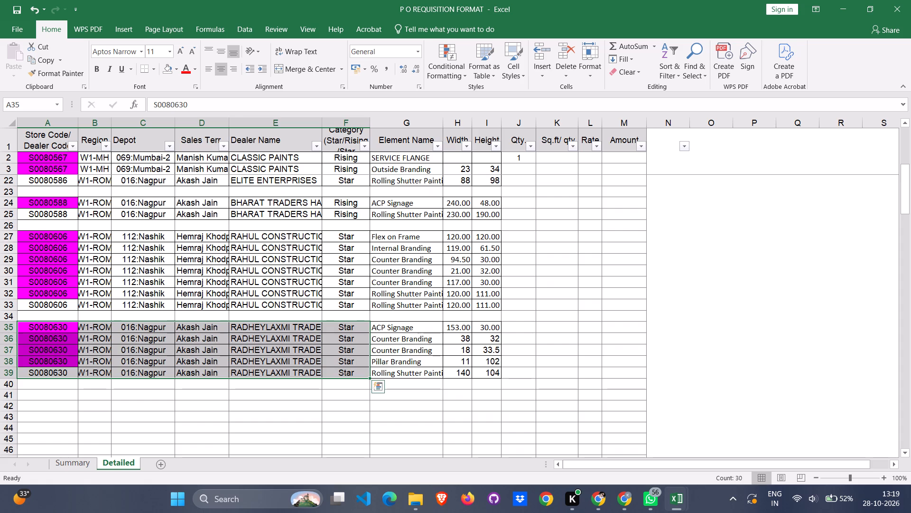
# Close the RADHEYLAXMI TRADERS AND TRANSPORT estimate workbook.
pyautogui.hotkey('alt', 'Tab')
pyautogui.click(900, 3)
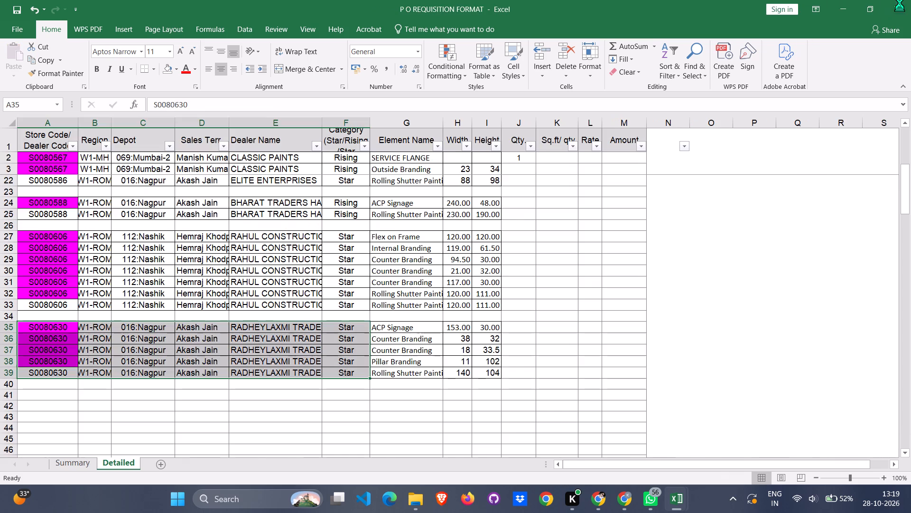
# Copy the S0080631 Sachchit Paints and Hardware details from A14:F14 of the Summary sheet into row 41 of the Detailed sheet, starting at A41.
pyautogui.click(83, 462)
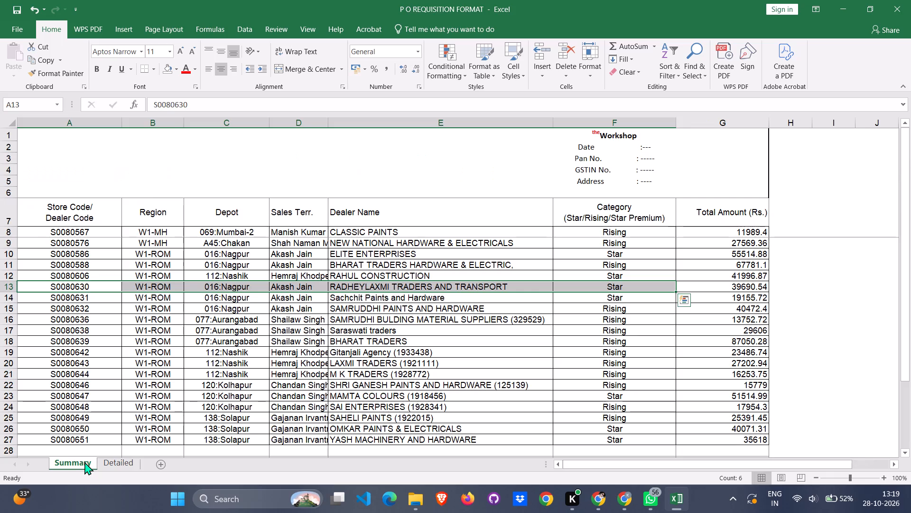
pyautogui.click(56, 299)
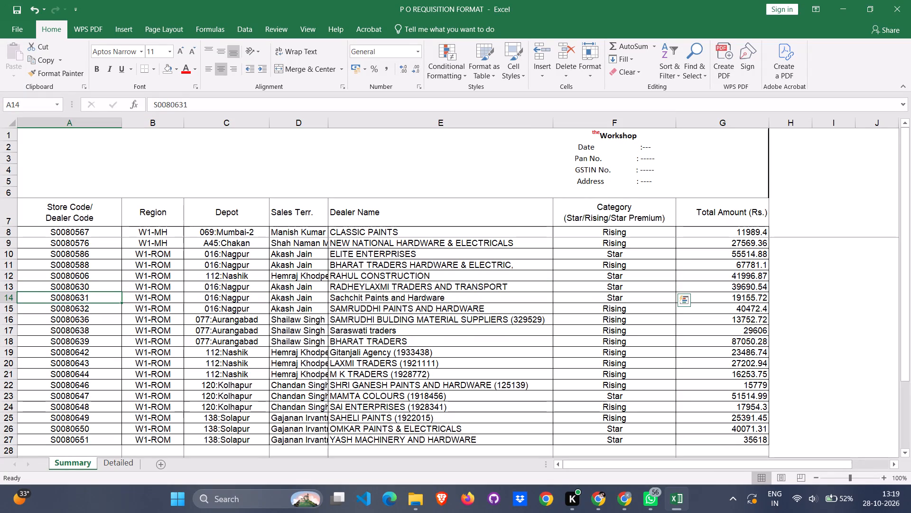
pyautogui.hotkey('shift', 'Right')
pyautogui.hotkey('shift', 'Right')
pyautogui.hotkey('shift', 'Right')
pyautogui.hotkey('shift', 'Right')
pyautogui.hotkey('shift', 'Right')
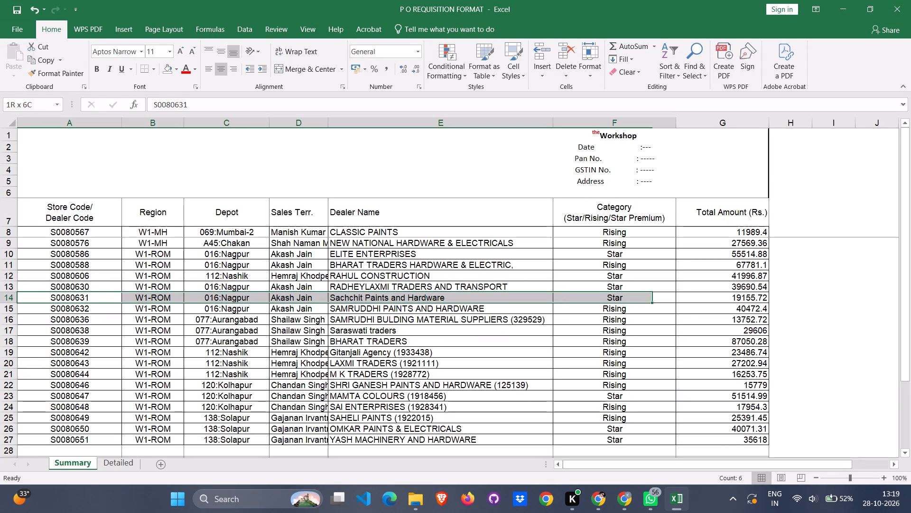
pyautogui.hotkey('ctrl', 'c')
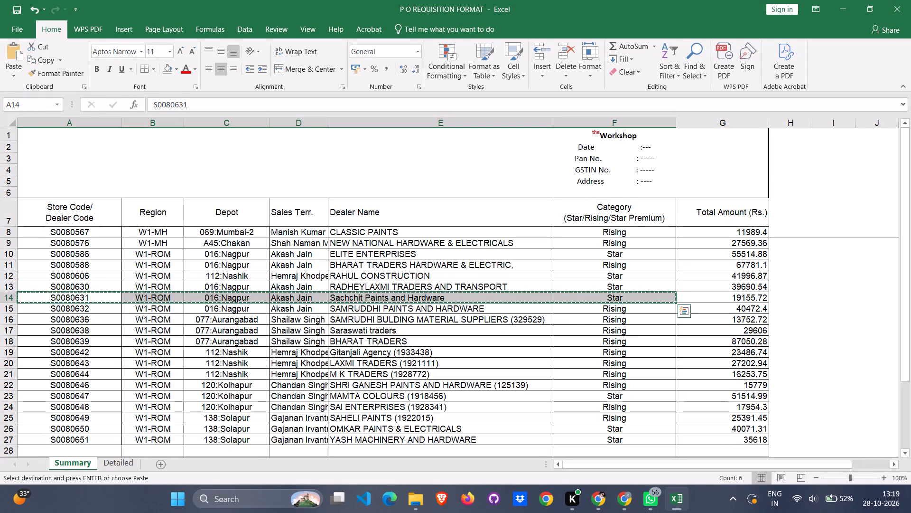
pyautogui.click(117, 464)
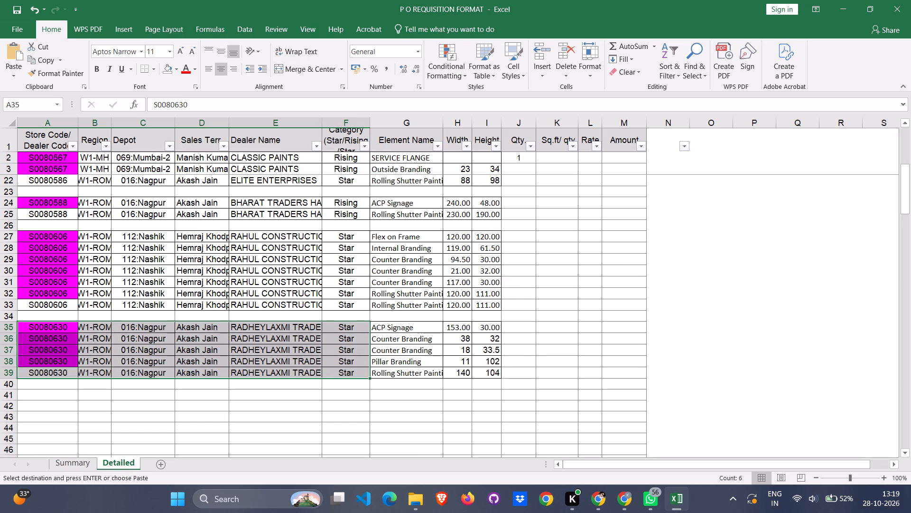
pyautogui.scroll(-10, 130, 344)
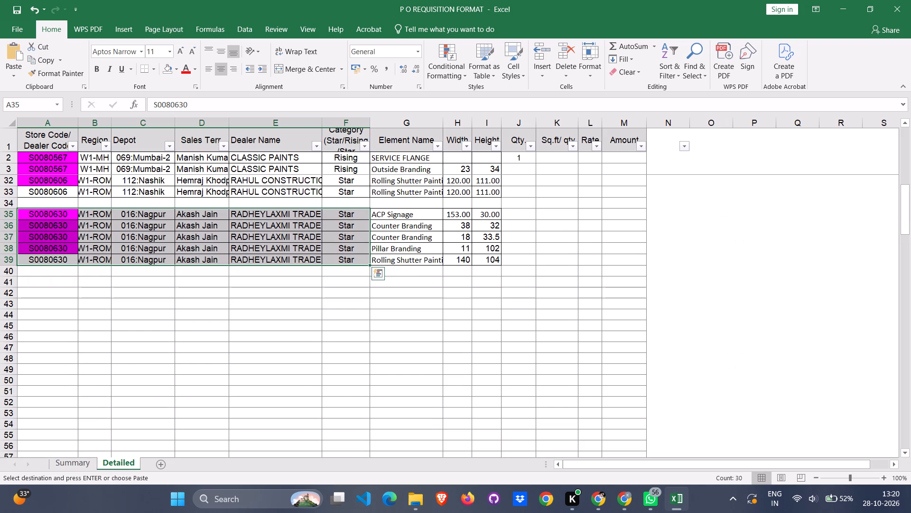
pyautogui.click(47, 285)
pyautogui.hotkey('ctrl', 'v')
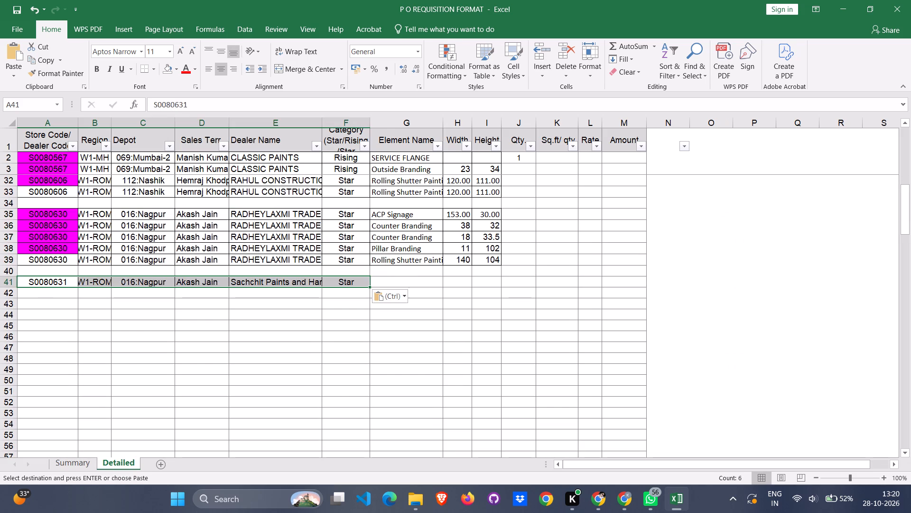
# Search the SEPARATAION ESTIMATE folder in File Explorer for SANCHIT to find the S0080631 store's estimate.
pyautogui.click(396, 282)
pyautogui.hotkey('alt', 'Tab')
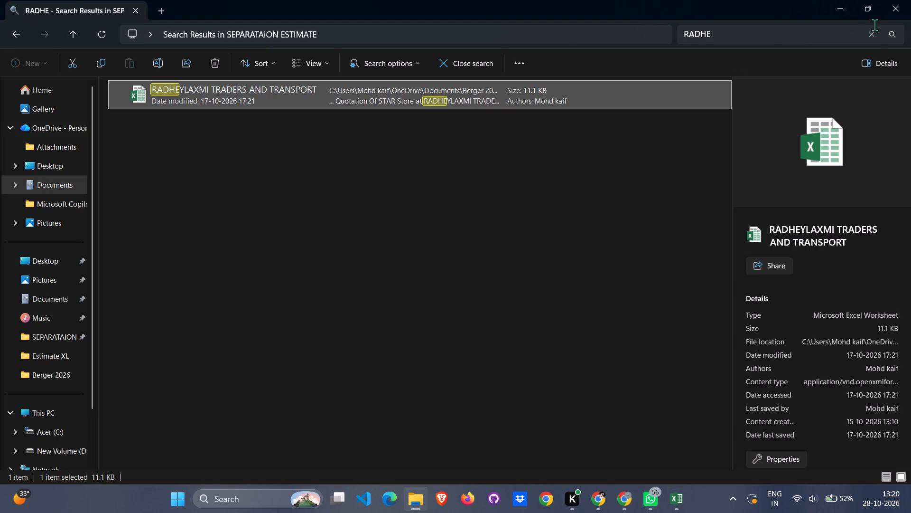
pyautogui.hotkey('alt', 'Tab')
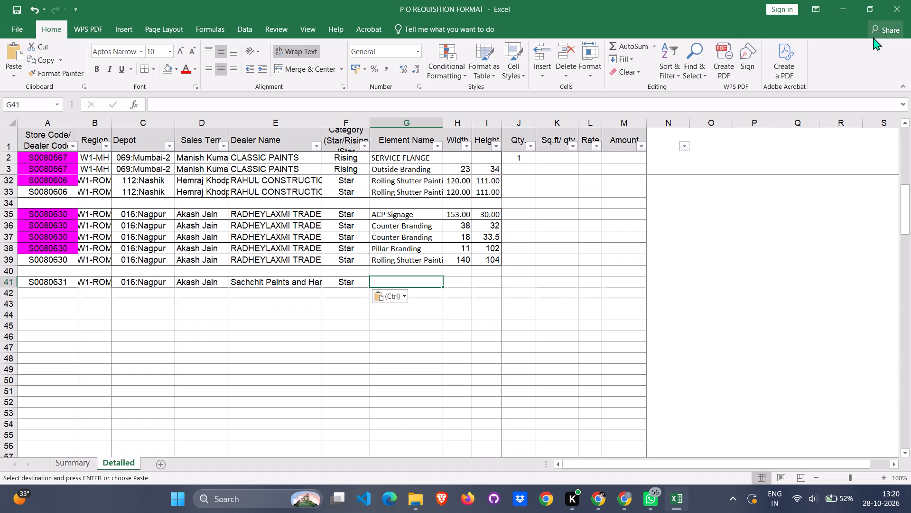
pyautogui.hotkey('alt', 'Tab')
pyautogui.click(866, 38)
pyautogui.write('SANCHIT')
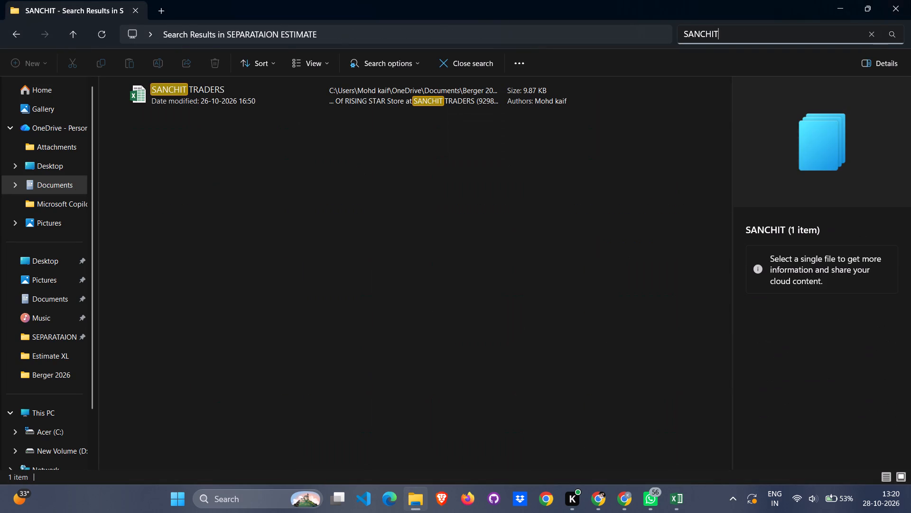
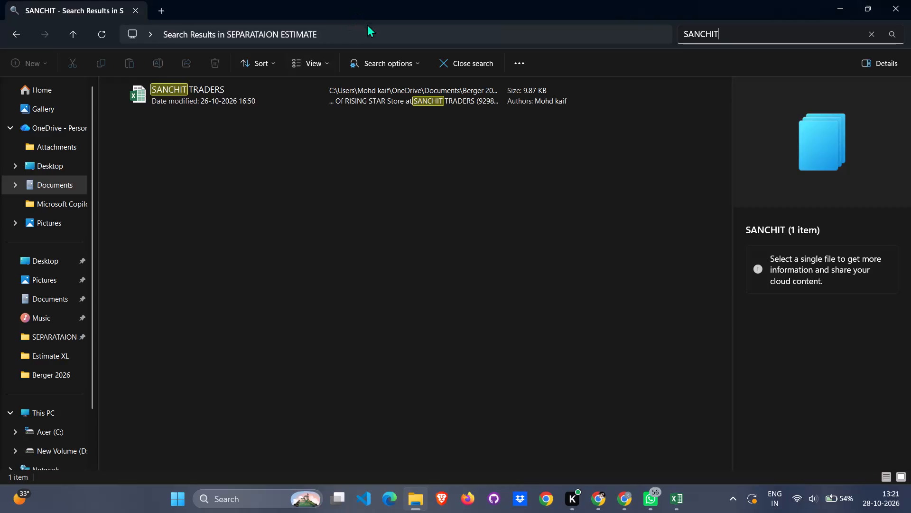
# Open the SANCHIT TRADERS estimate workbook found in the SEPARATAION ESTIMATE folder.
pyautogui.doubleClick(285, 93)
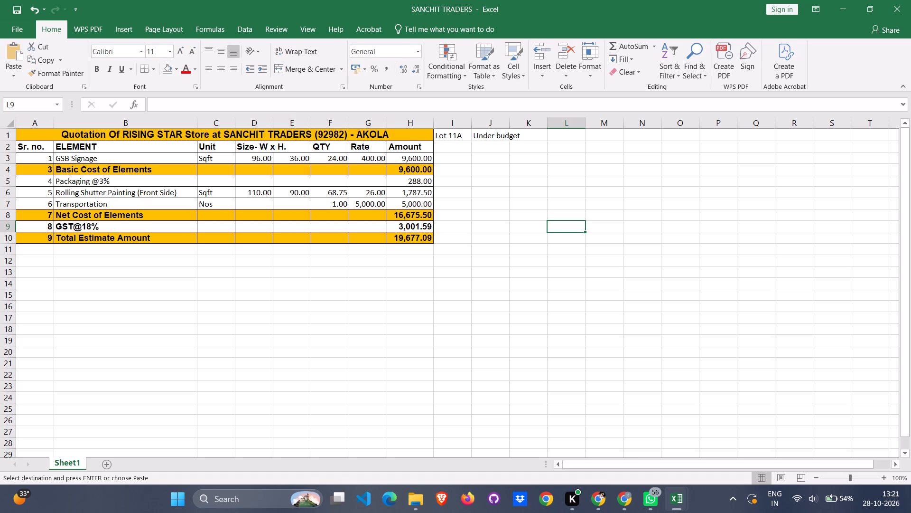
# Copy the store code 92982 from the quotation title in A1 of the SANCHIT TRADERS workbook.
pyautogui.hotkey('alt', 'Tab')
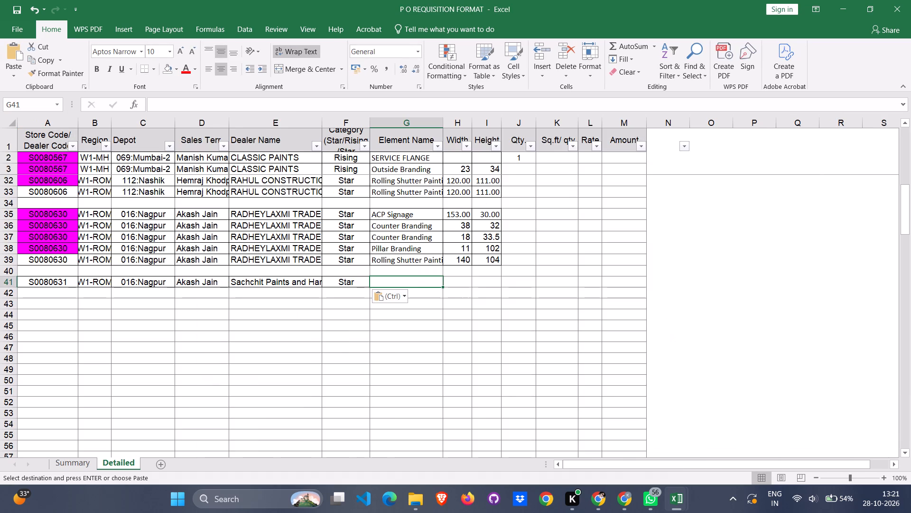
pyautogui.hotkey('alt', 'Tab')
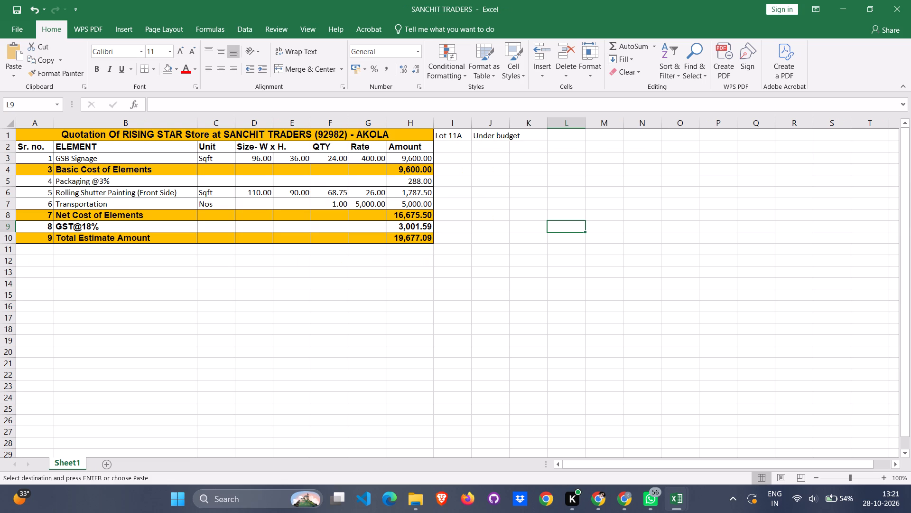
pyautogui.click(328, 133)
pyautogui.doubleClick(324, 134)
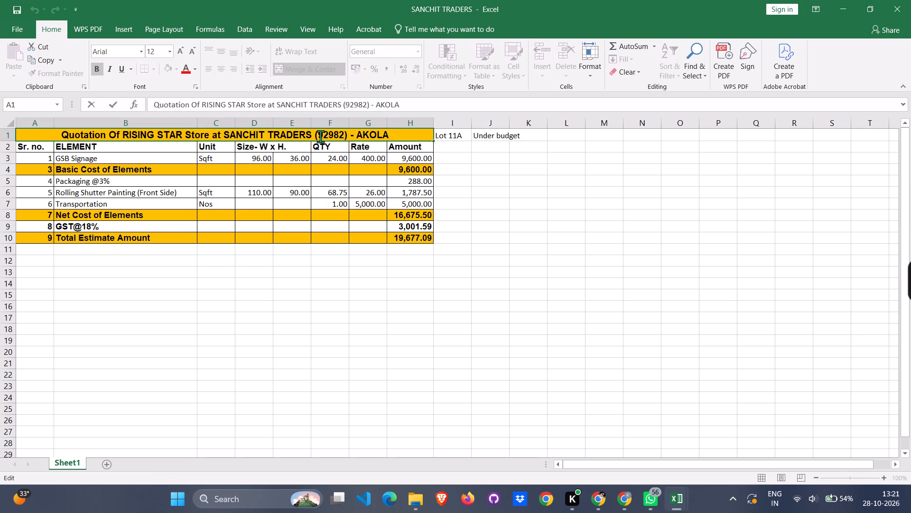
pyautogui.moveTo(319, 136); pyautogui.dragTo(347, 136)
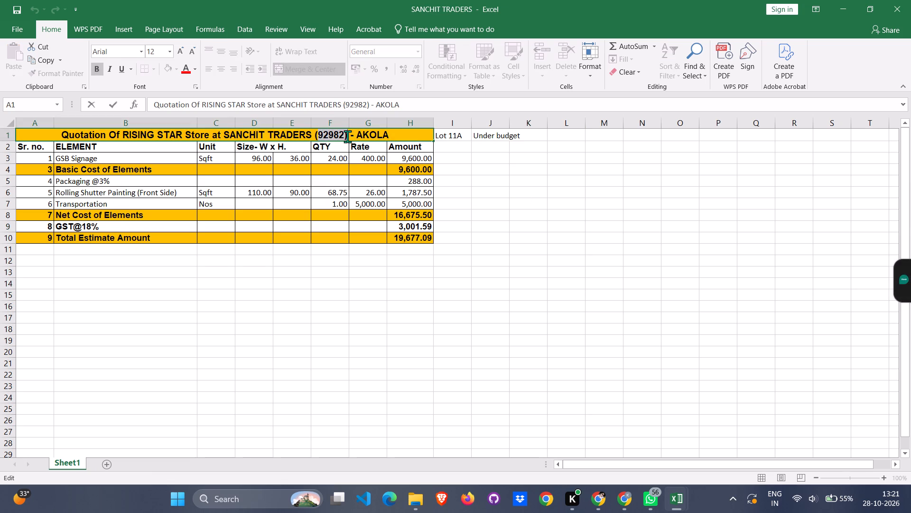
pyautogui.moveTo(347, 136); pyautogui.dragTo(344, 137)
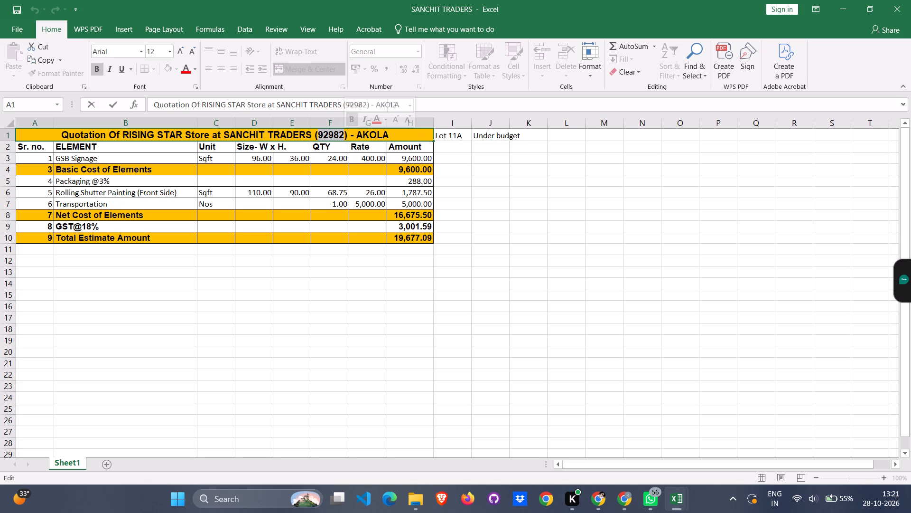
pyautogui.hotkey('ctrl', 'c')
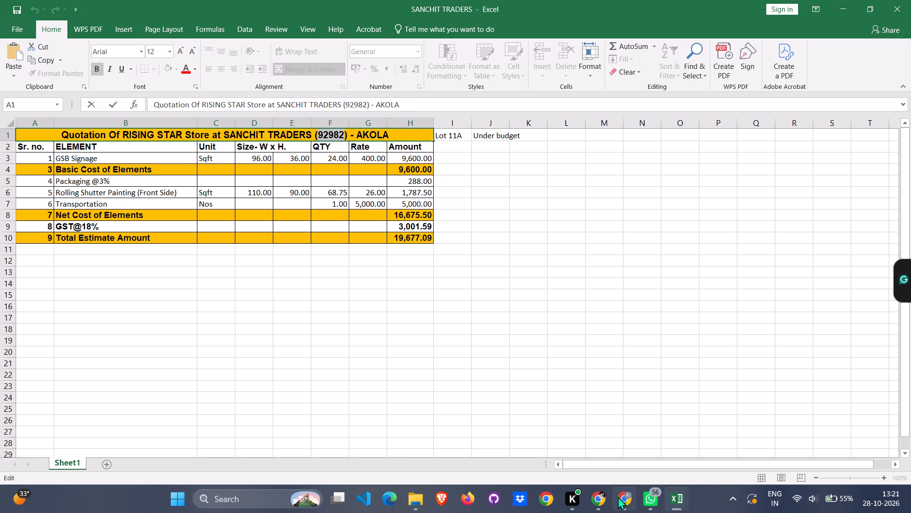
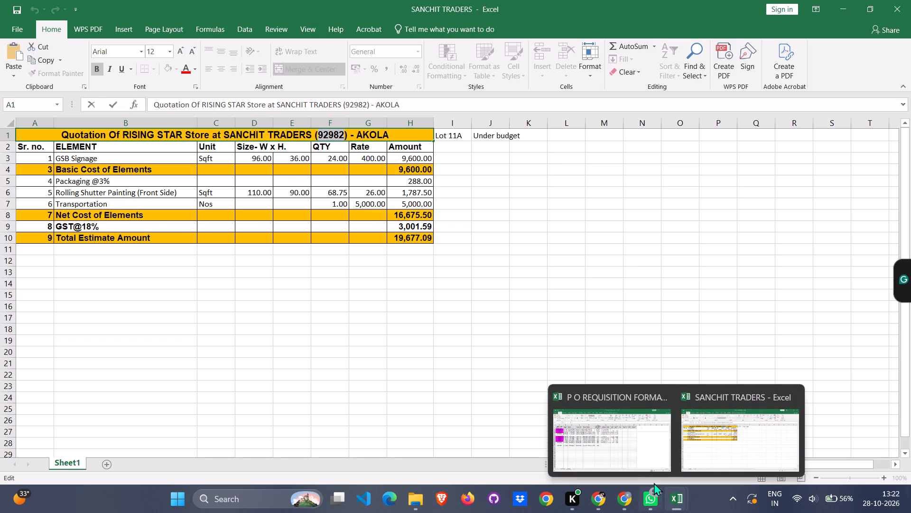
# Remove the filters from the West Summary sheet of the Rising Star and Star Retailer 2026-West (2) workbook.
pyautogui.click(622, 445)
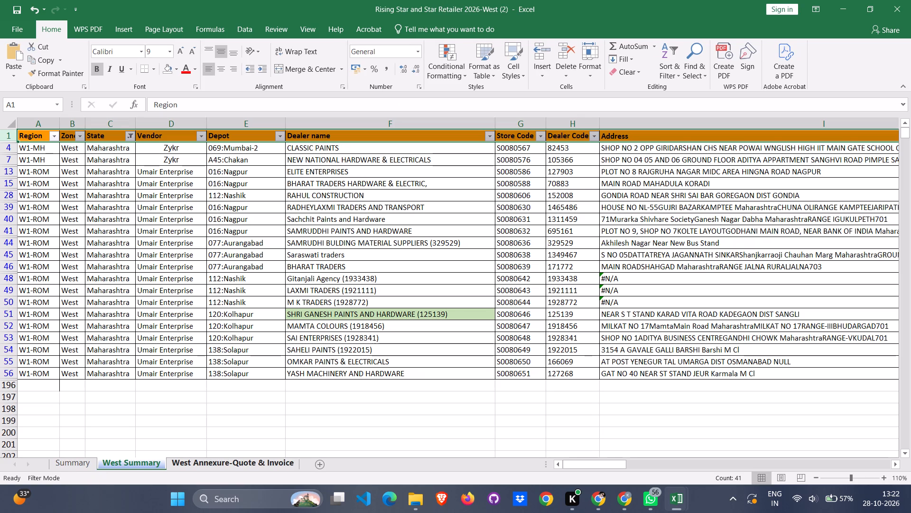
pyautogui.scroll(1, 434, 338)
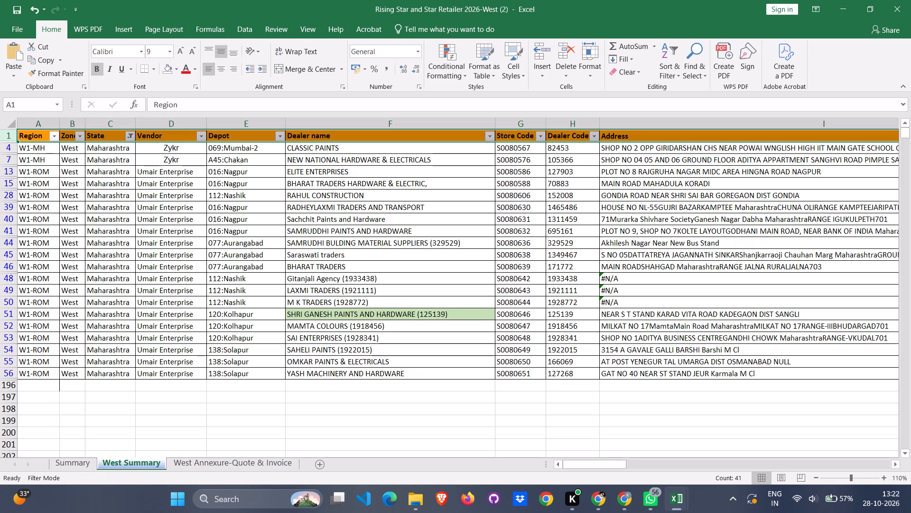
pyautogui.moveTo(14, 134); pyautogui.dragTo(5, 137)
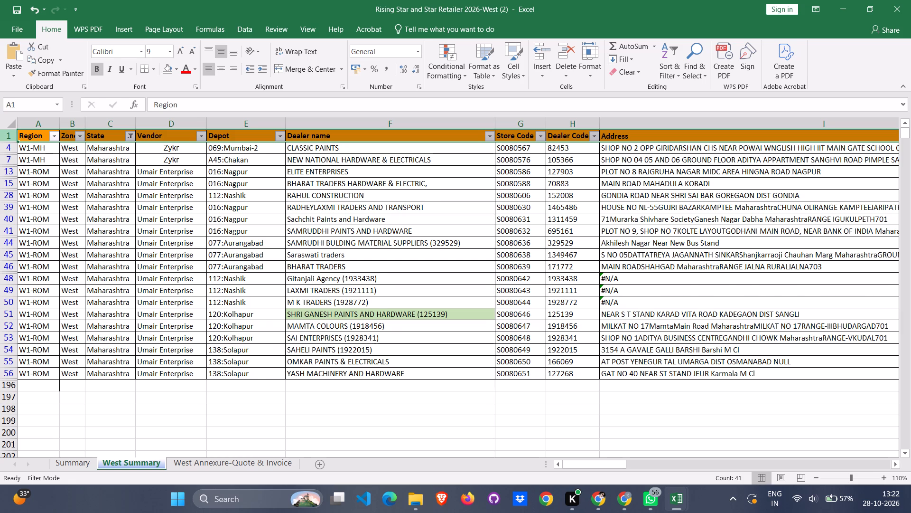
pyautogui.hotkey('ctrl', 'shift', 'l')
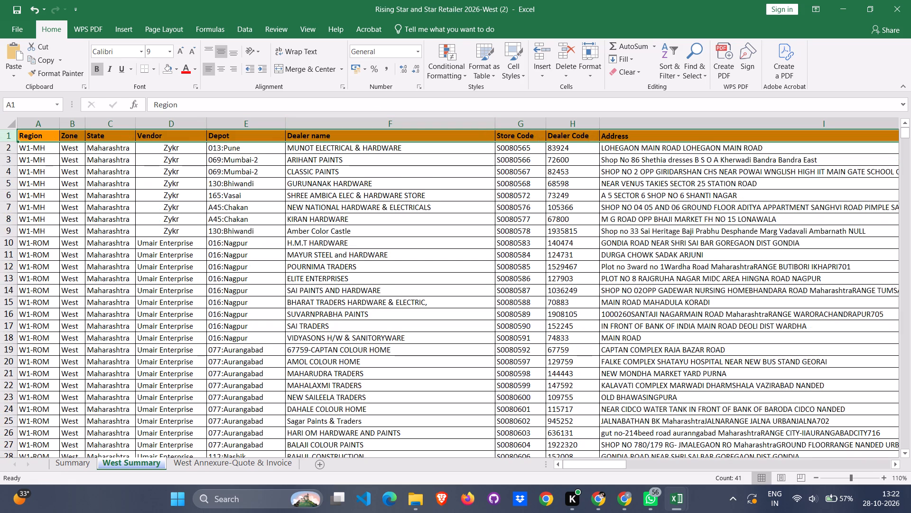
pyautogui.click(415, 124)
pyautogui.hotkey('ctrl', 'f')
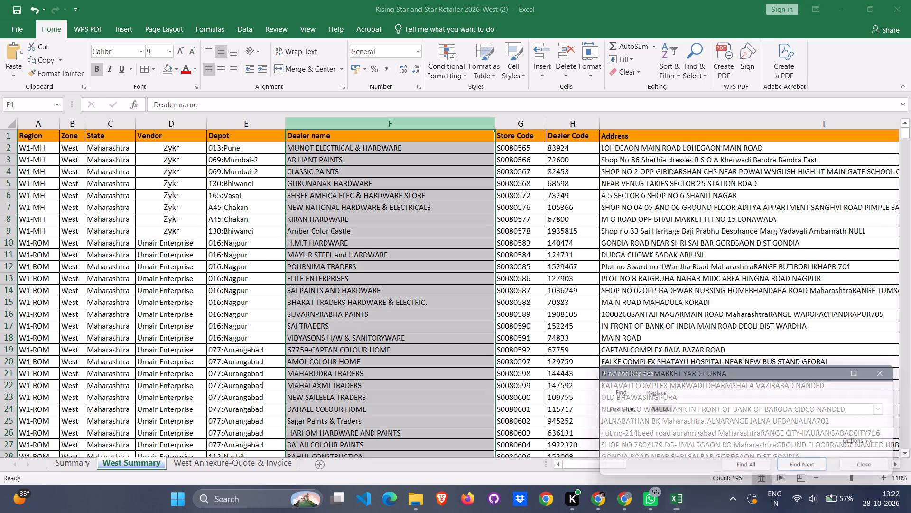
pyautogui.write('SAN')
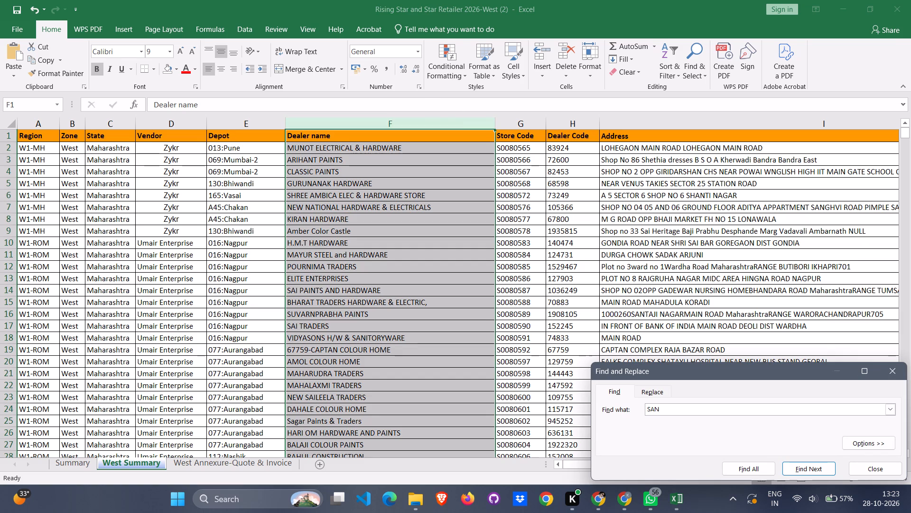
# Copy the dealer code 92982 from the quotation title in the SANCHIT TRADERS estimate workbook.
pyautogui.click(591, 122)
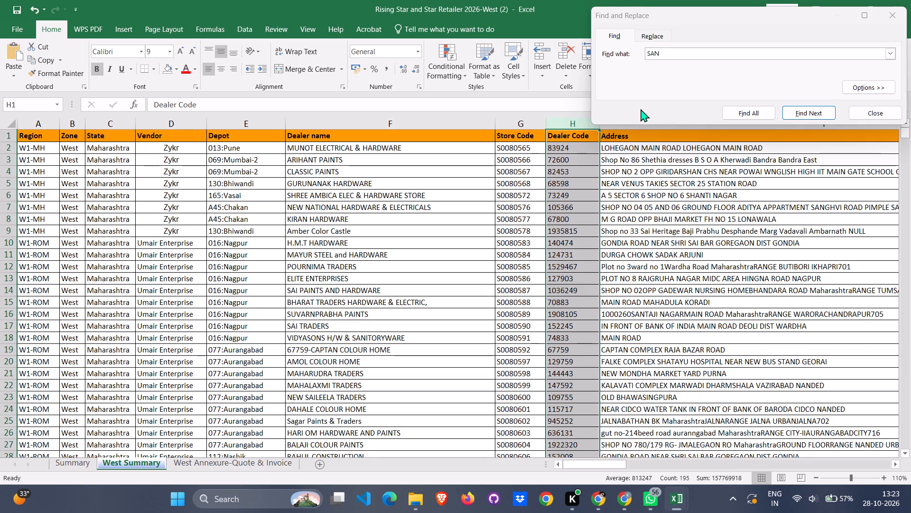
pyautogui.hotkey('alt', 'Tab')
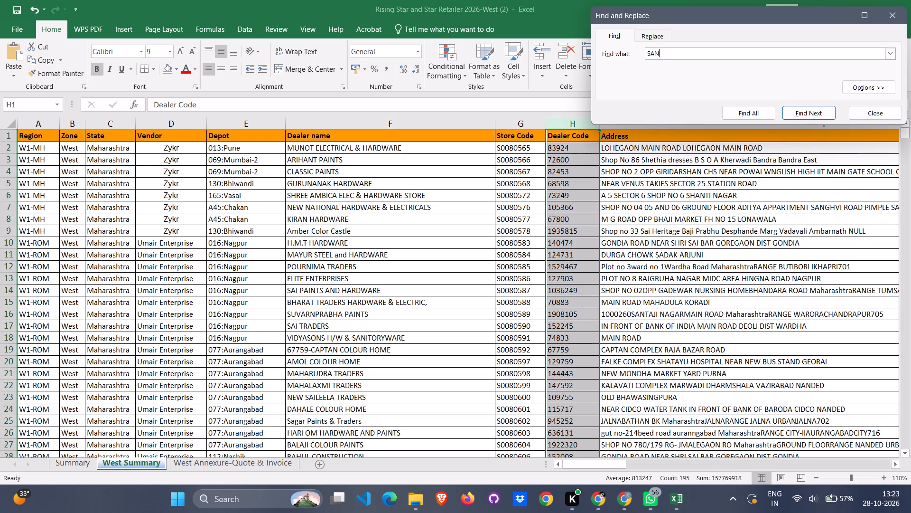
pyautogui.click(677, 446)
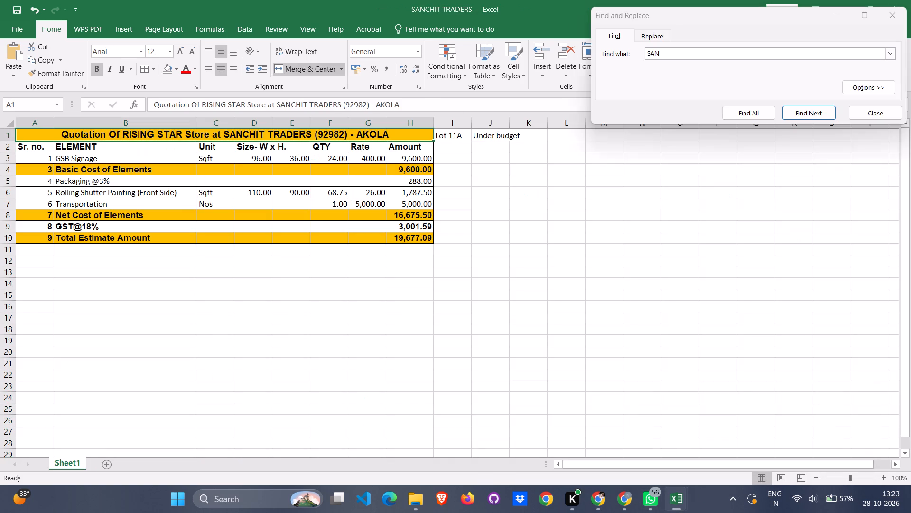
pyautogui.tripleClick(319, 137)
pyautogui.doubleClick(319, 137)
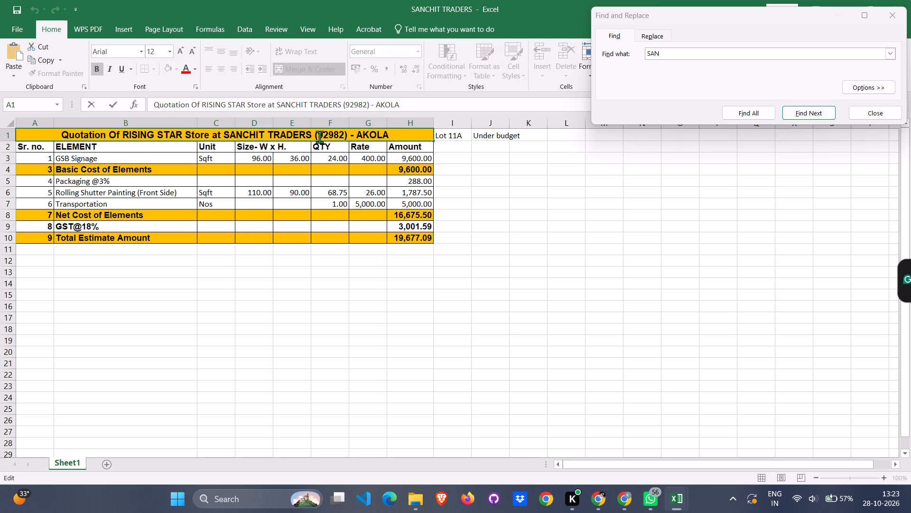
pyautogui.moveTo(318, 136); pyautogui.dragTo(346, 140)
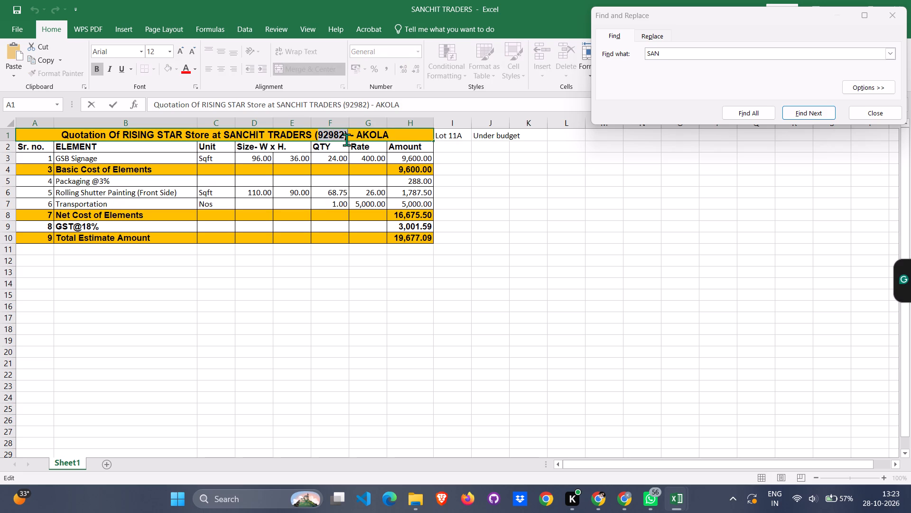
pyautogui.moveTo(346, 140); pyautogui.dragTo(344, 136)
pyautogui.hotkey('ctrl', 'c')
# Find dealer code 92982 in the Dealer Code column of the West Summary sheet and select its dealer name.
pyautogui.hotkey('alt', 'Tab')
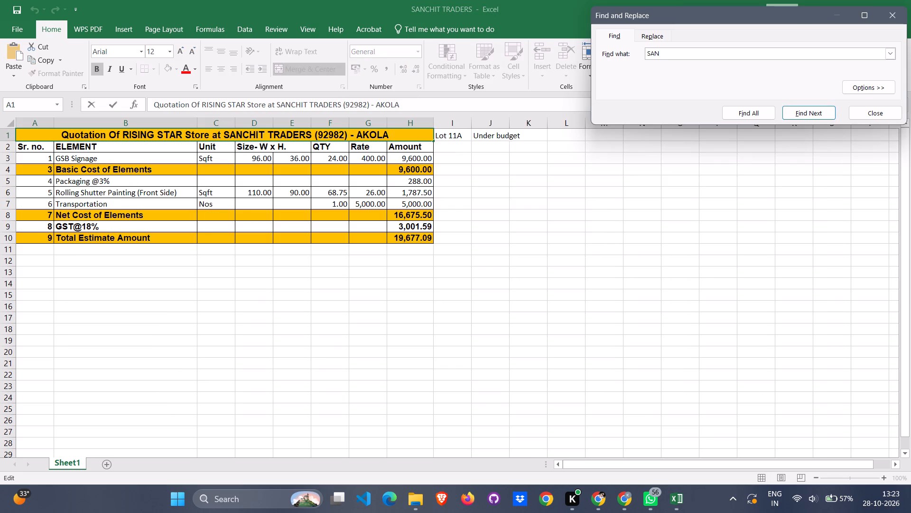
pyautogui.click(781, 441)
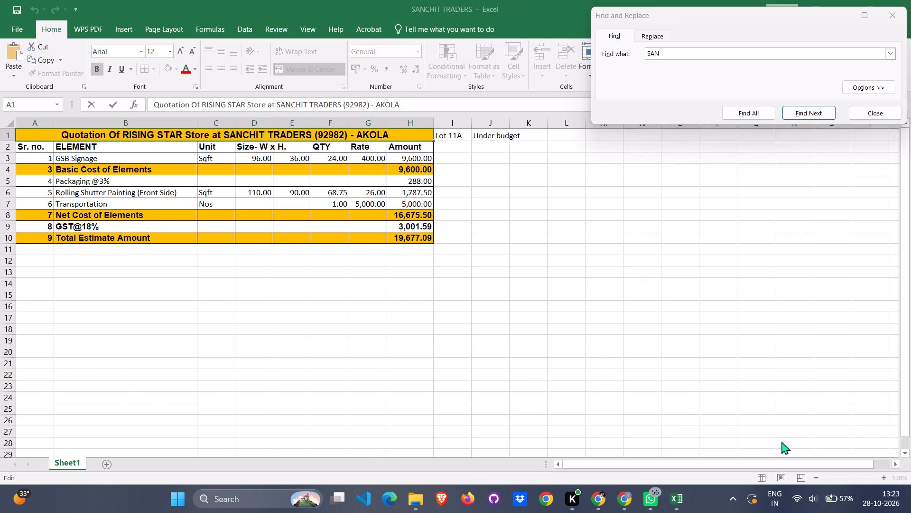
pyautogui.click(672, 51)
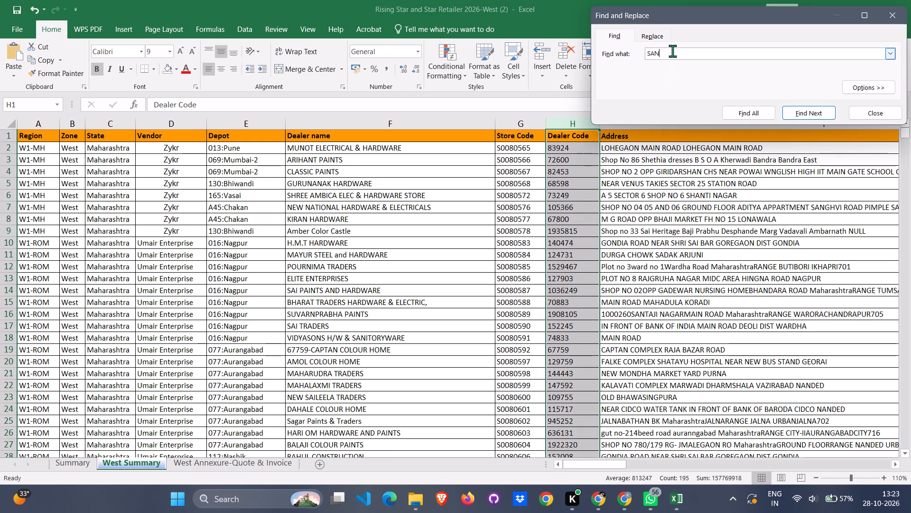
pyautogui.press('BackSpace')
pyautogui.press('BackSpace')
pyautogui.press('BackSpace')
pyautogui.hotkey('ctrl', 'v')
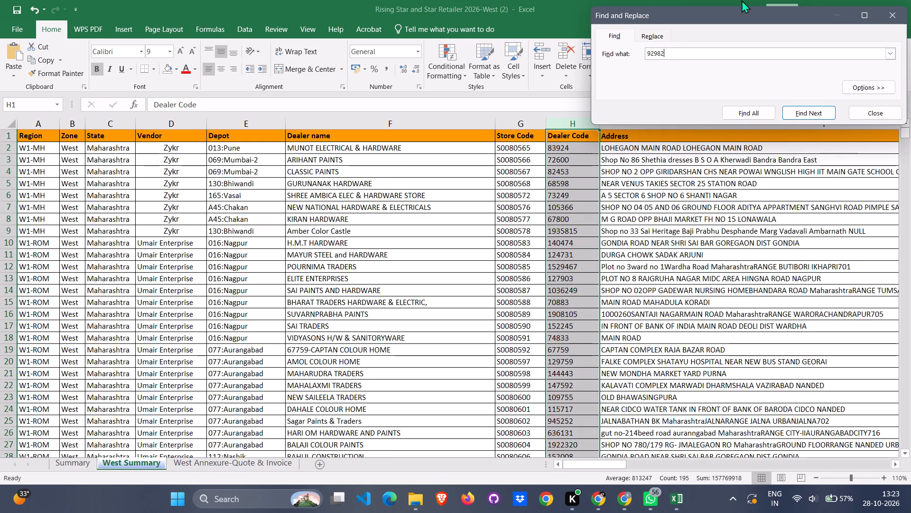
pyautogui.click(814, 113)
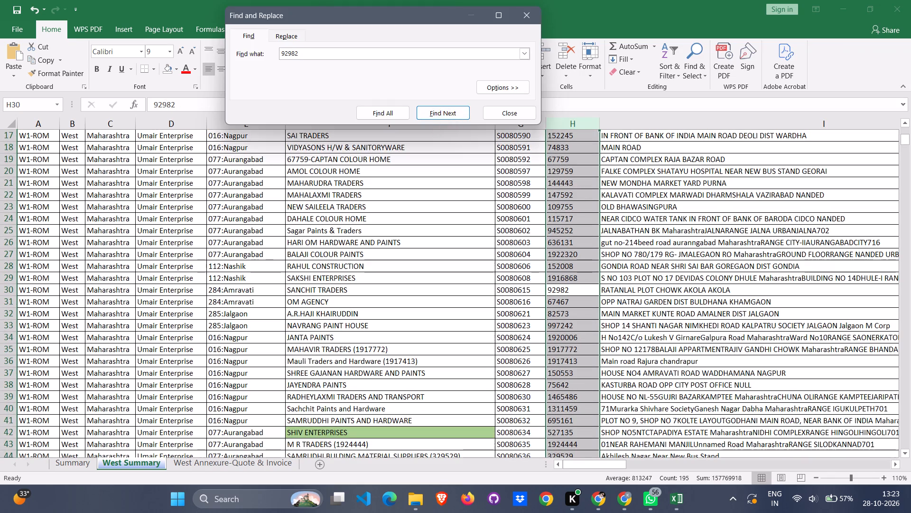
pyautogui.click(400, 290)
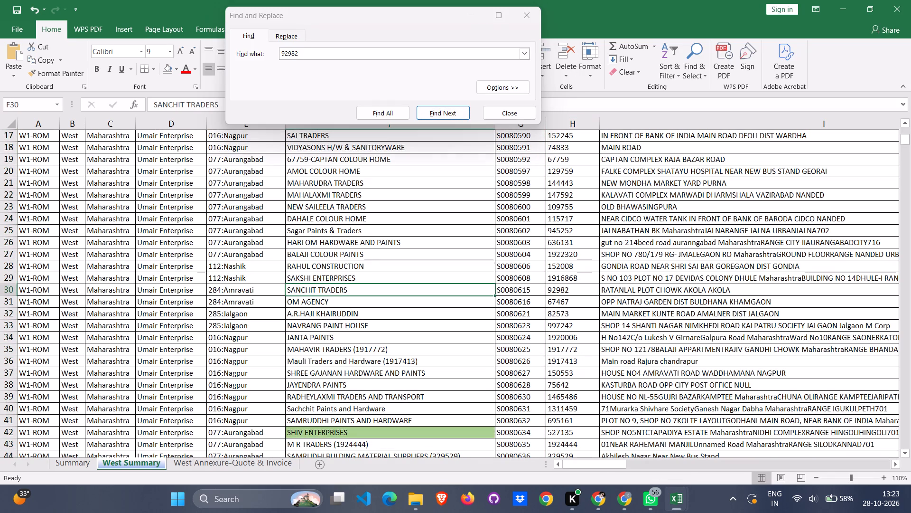
# Copy store code S0080631 from the Sachchit Paints and Hardware row on the requisition workbook's Detailed sheet.
pyautogui.hotkey('alt', 'Tab')
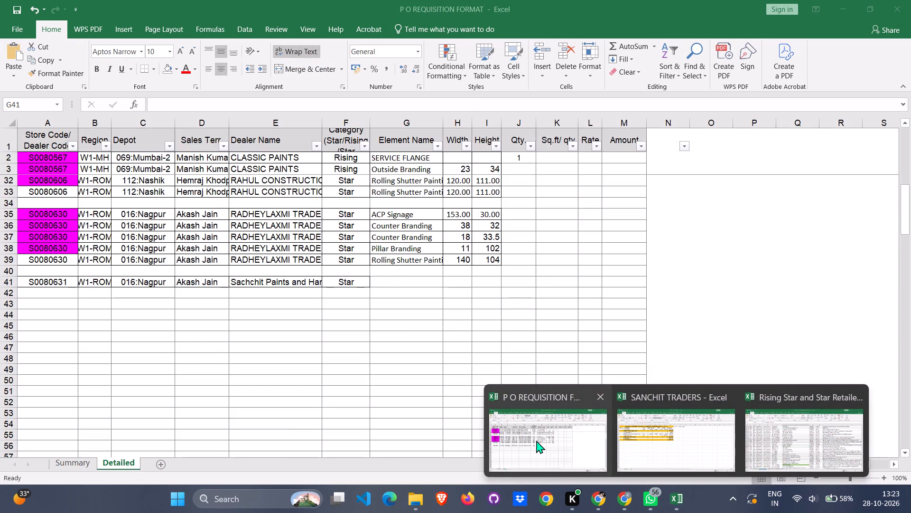
pyautogui.click(536, 440)
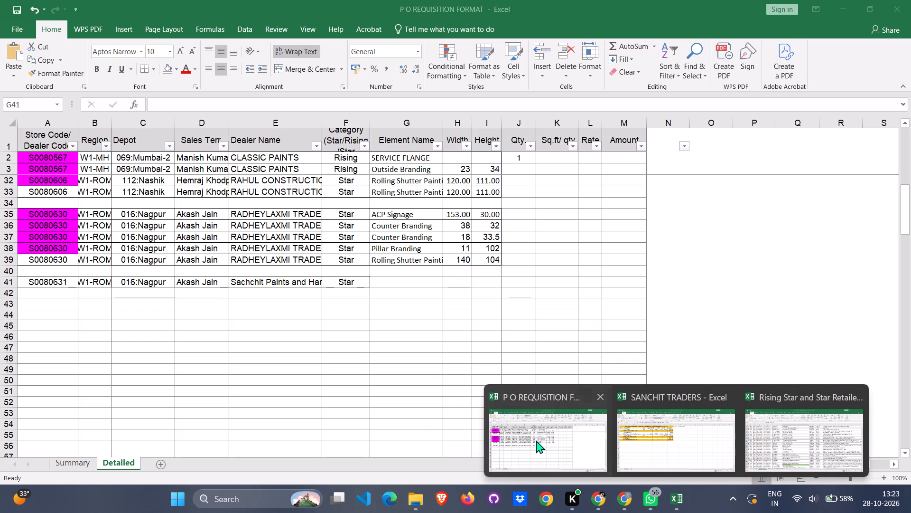
pyautogui.click(47, 279)
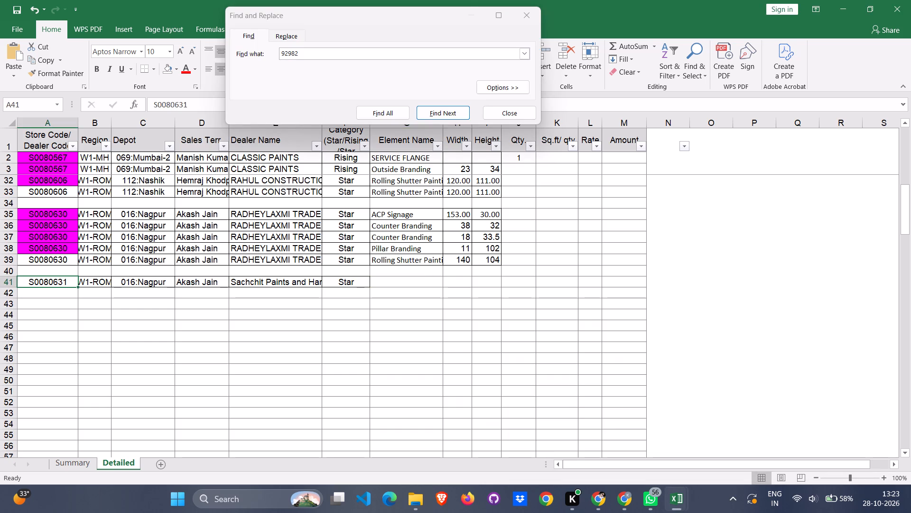
pyautogui.hotkey('ctrl', 'c')
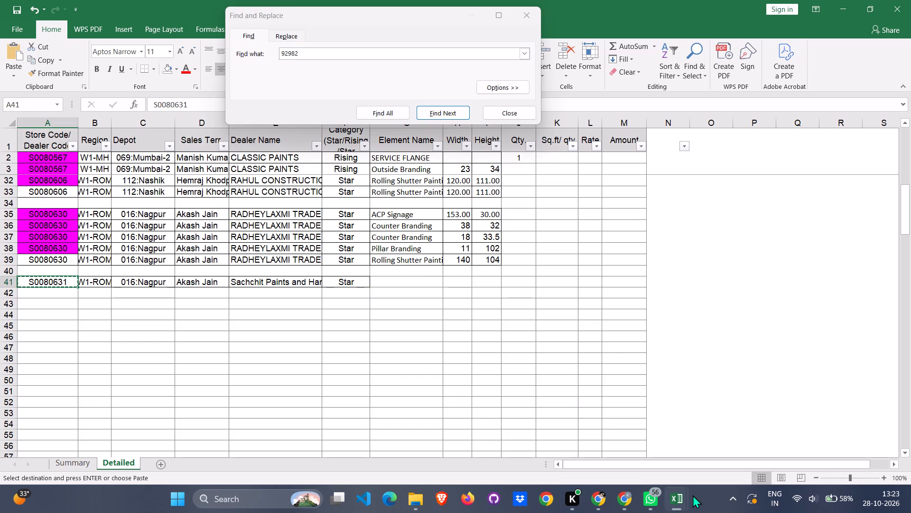
# Search the Store Code column of the West Summary sheet for S0080631, then close the search.
pyautogui.click(762, 443)
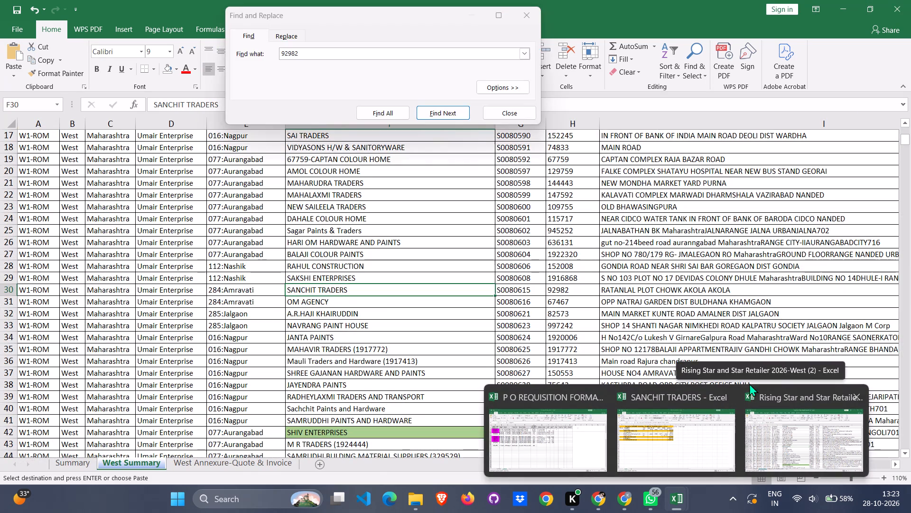
pyautogui.click(538, 129)
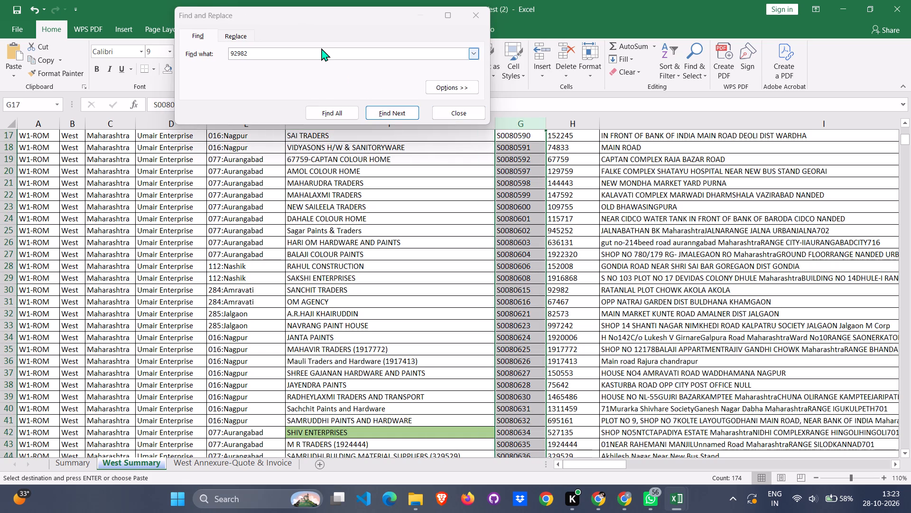
pyautogui.click(321, 48)
pyautogui.press('BackSpace')
pyautogui.press('BackSpace')
pyautogui.press('BackSpace')
pyautogui.press('BackSpace')
pyautogui.press('BackSpace')
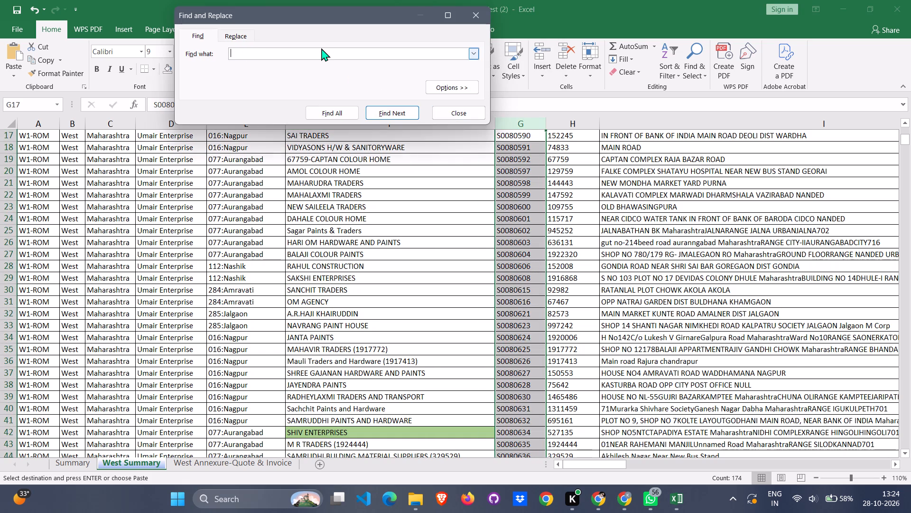
pyautogui.hotkey('ctrl', 'v')
pyautogui.click(393, 108)
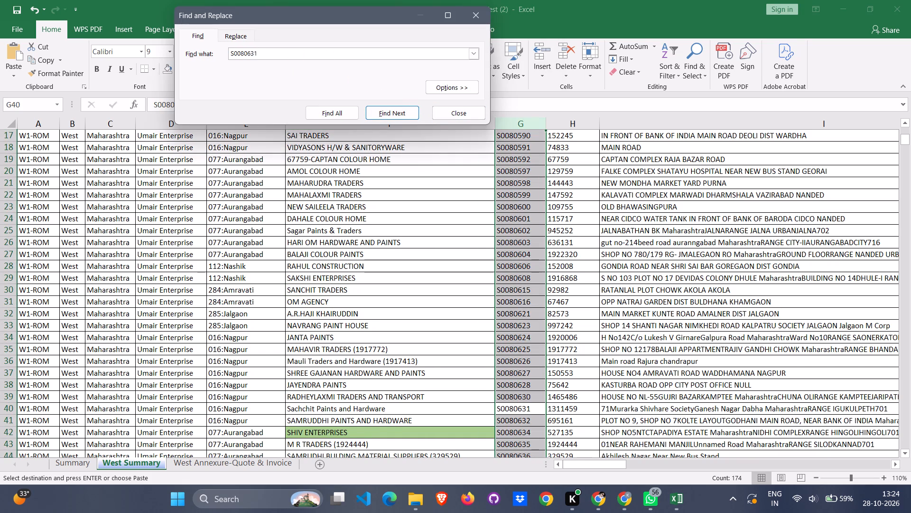
pyautogui.scroll(-3, 447, 266)
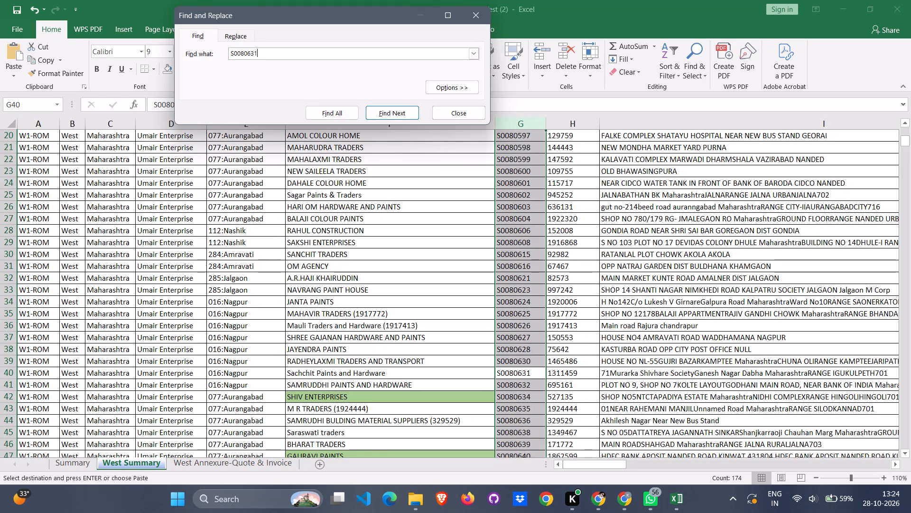
pyautogui.click(402, 113)
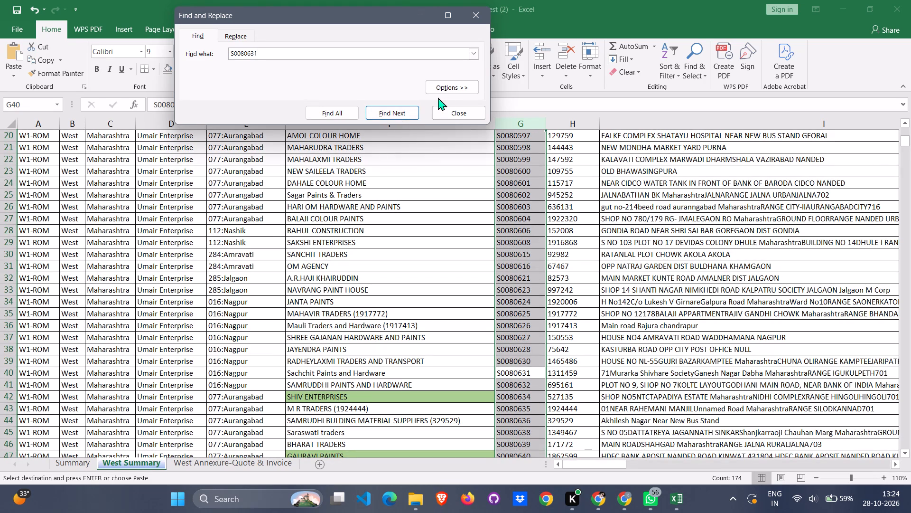
pyautogui.click(453, 113)
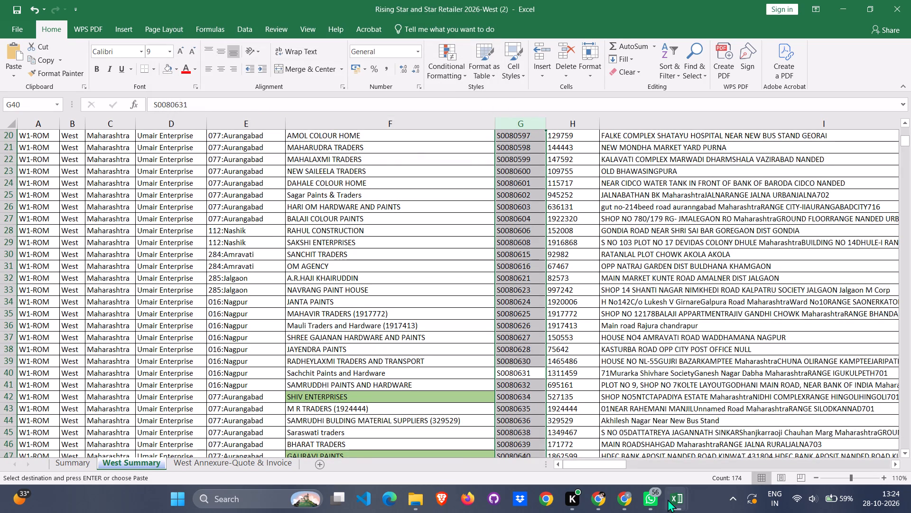
# Close the SANCHIT TRADERS estimate workbook, saving its changes.
pyautogui.click(691, 437)
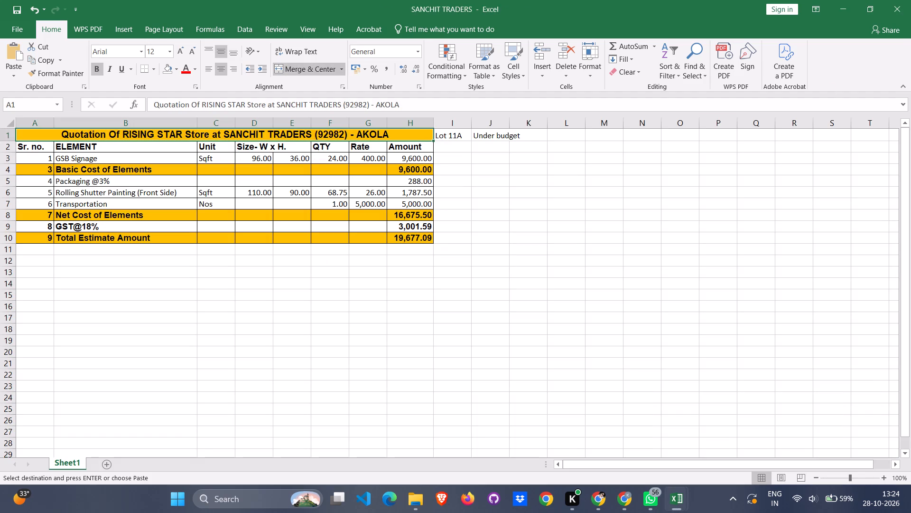
pyautogui.click(896, 11)
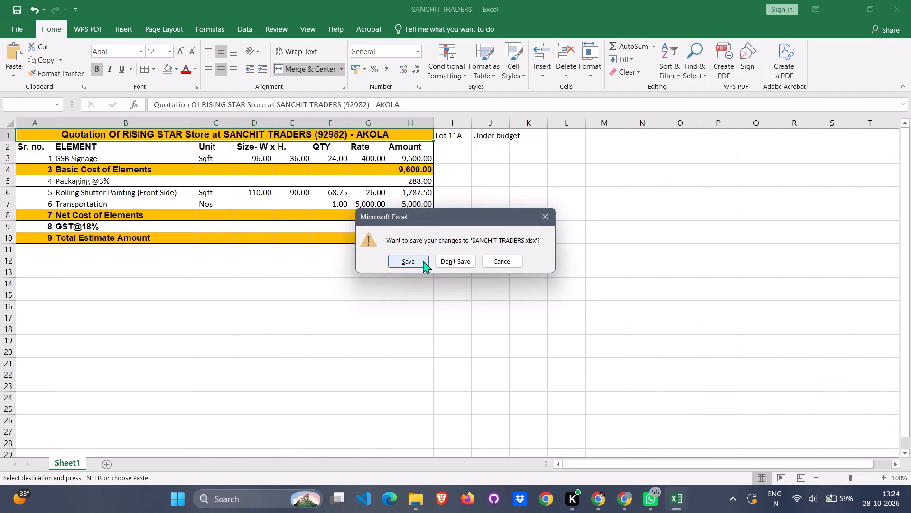
pyautogui.click(423, 260)
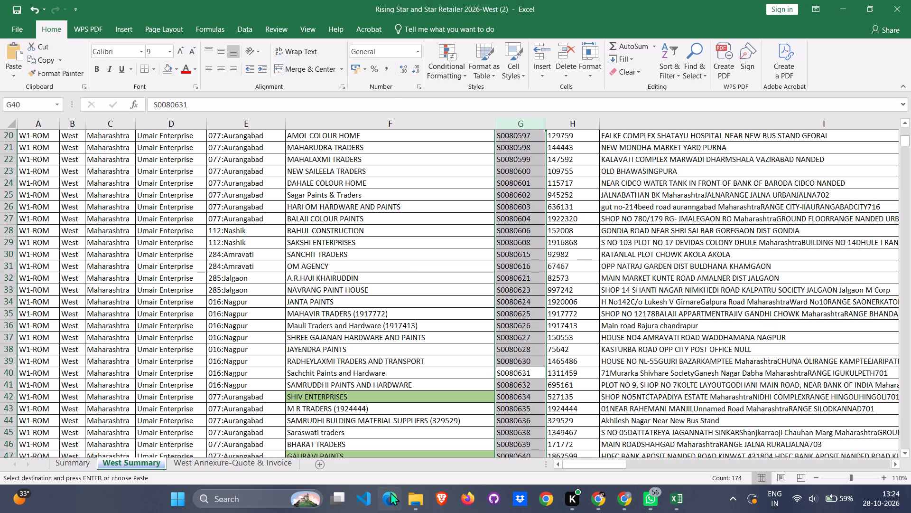
# Search the SEPARATAION ESTIMATE folder for SAC and open the Sachchit Paints and Hardware - Nagpur estimate workbook.
pyautogui.click(416, 498)
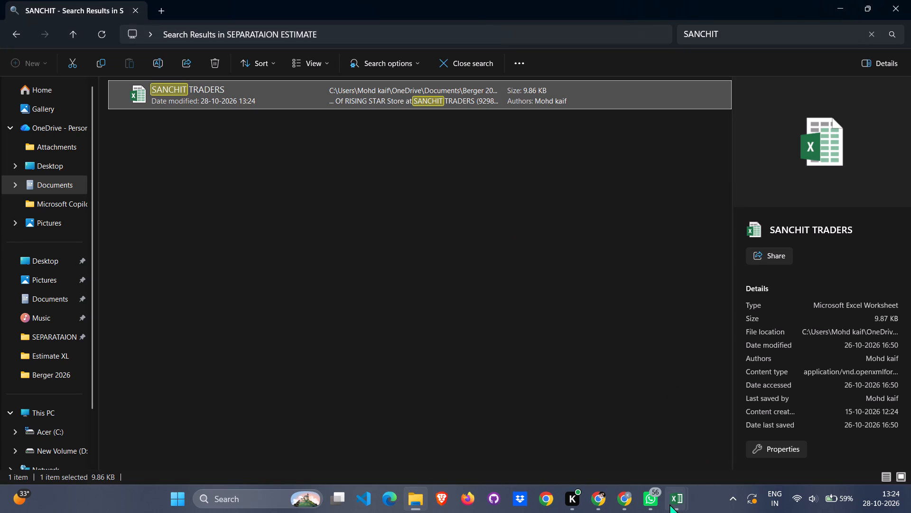
pyautogui.click(634, 446)
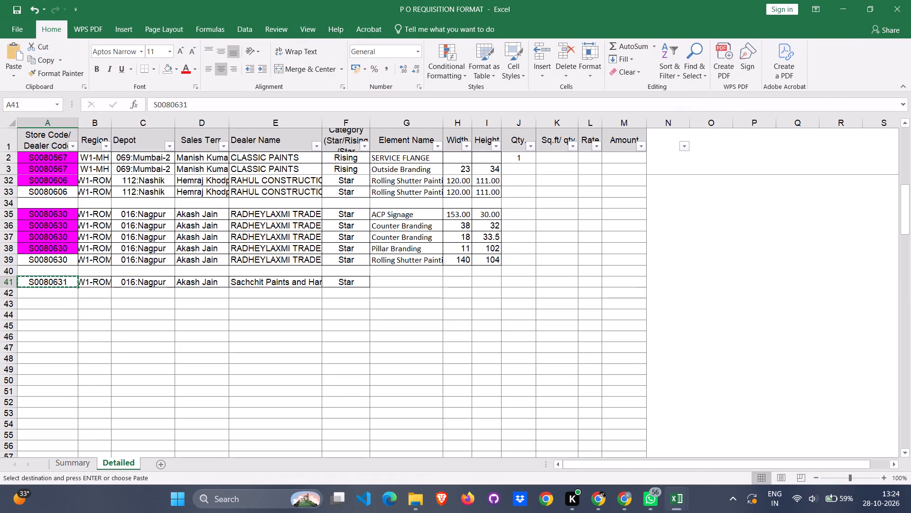
pyautogui.click(417, 505)
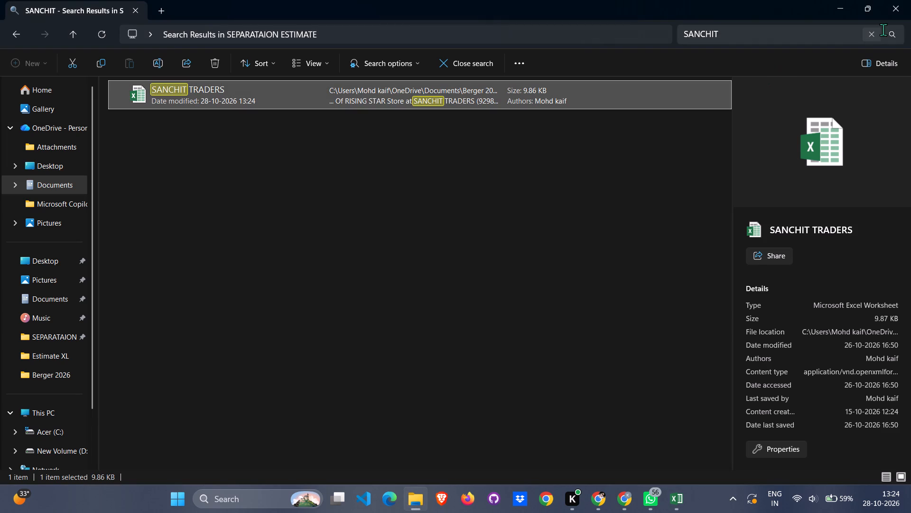
pyautogui.click(778, 37)
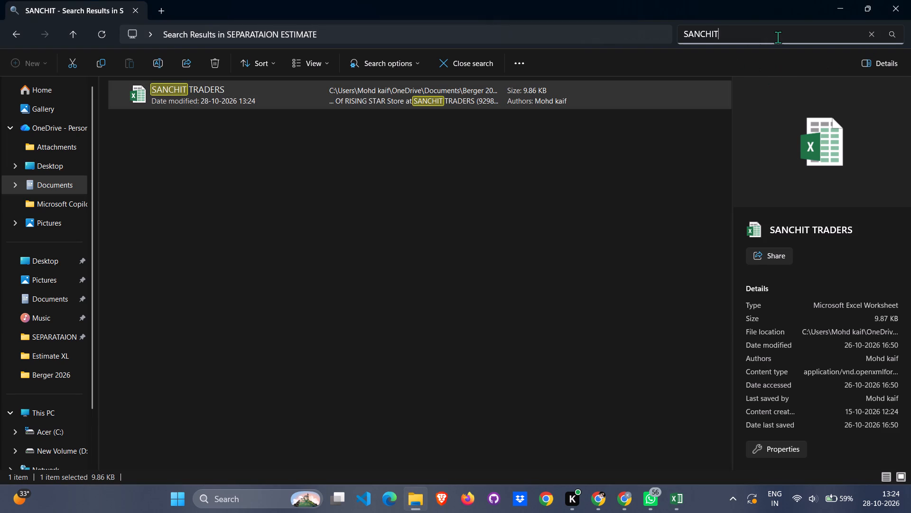
pyautogui.press('BackSpace')
pyautogui.press('BackSpace')
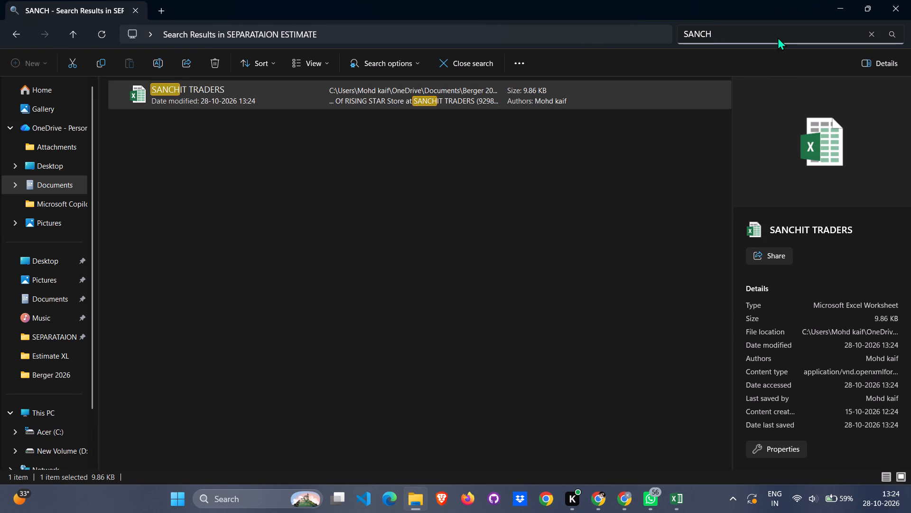
pyautogui.press('BackSpace')
pyautogui.press('BackSpace')
pyautogui.press('BackSpace')
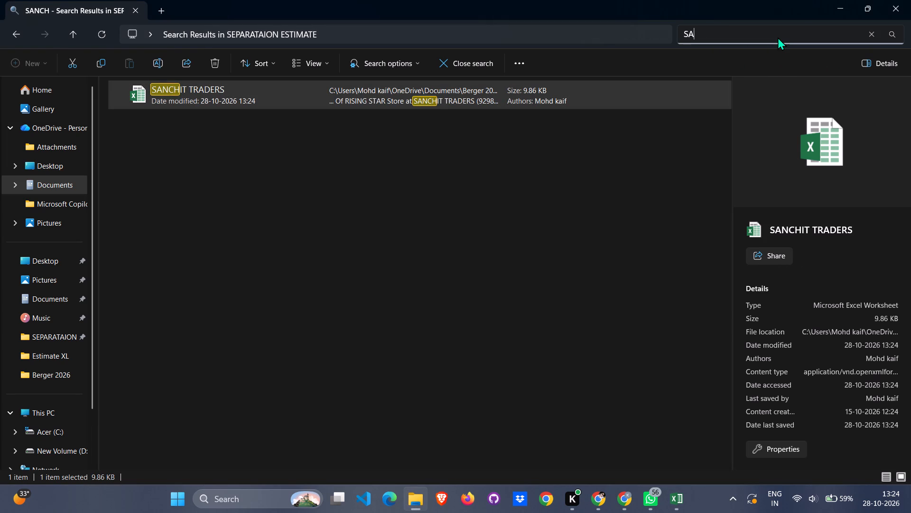
pyautogui.press('c')
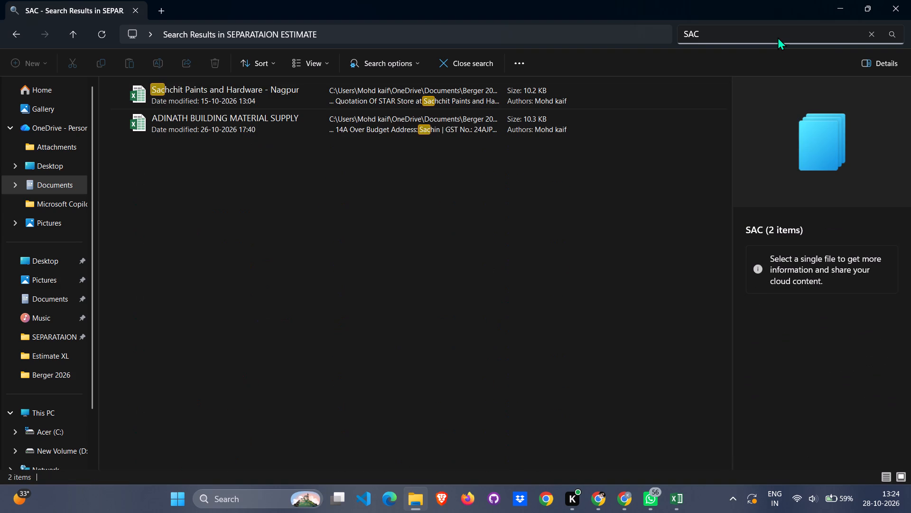
pyautogui.doubleClick(305, 104)
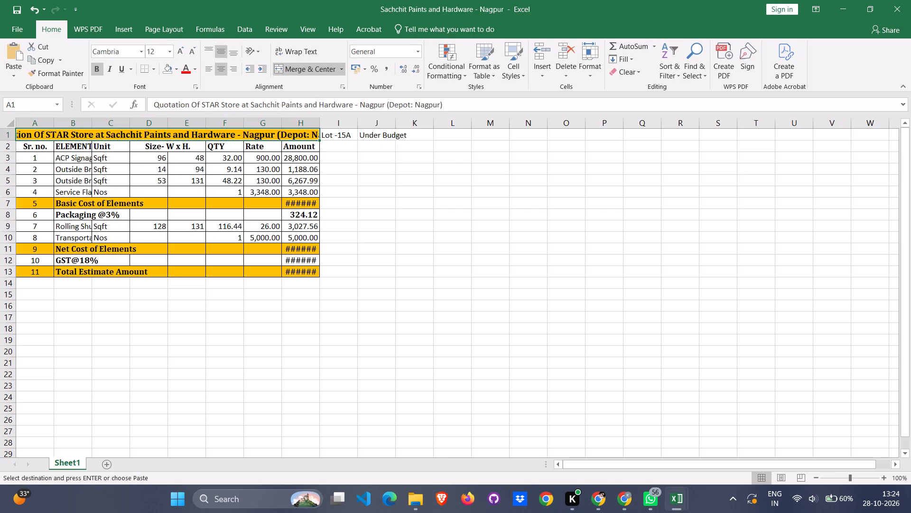
# Widen the estimate's ELEMENT and Amount columns and compare its net cost with the Sachchit total on the requisition's Summary sheet.
pyautogui.moveTo(94, 121); pyautogui.dragTo(134, 121)
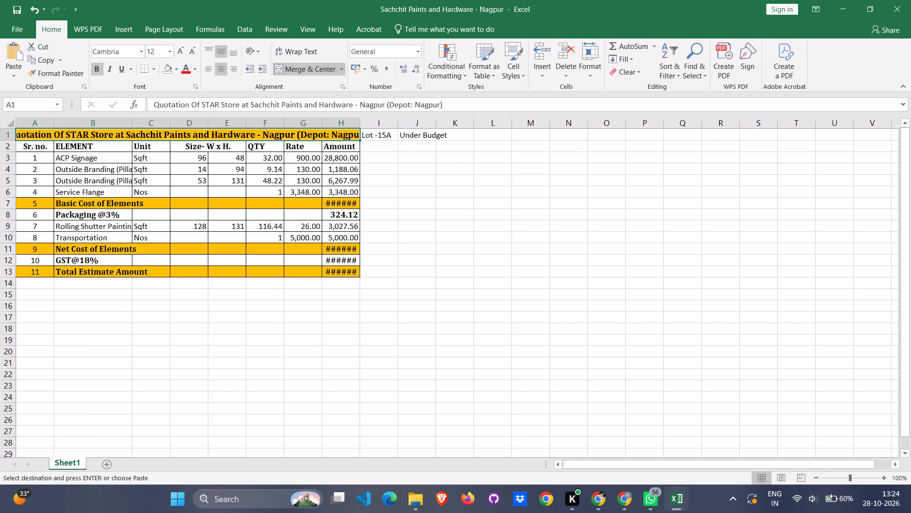
pyautogui.moveTo(133, 118); pyautogui.dragTo(173, 117)
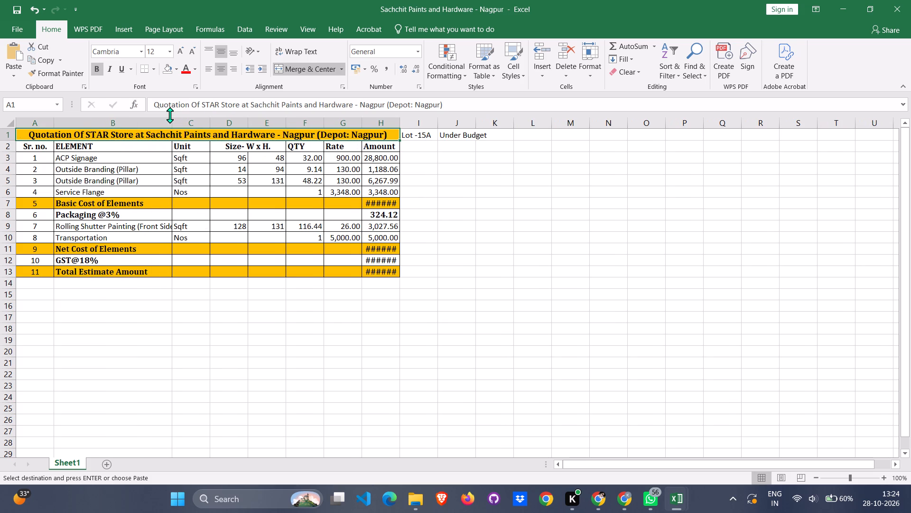
pyautogui.hotkey('alt', 'Tab')
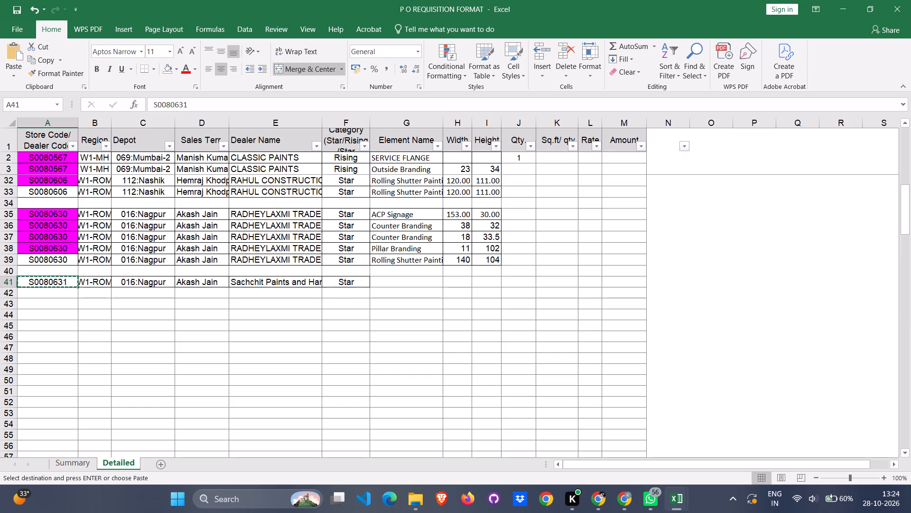
pyautogui.click(81, 463)
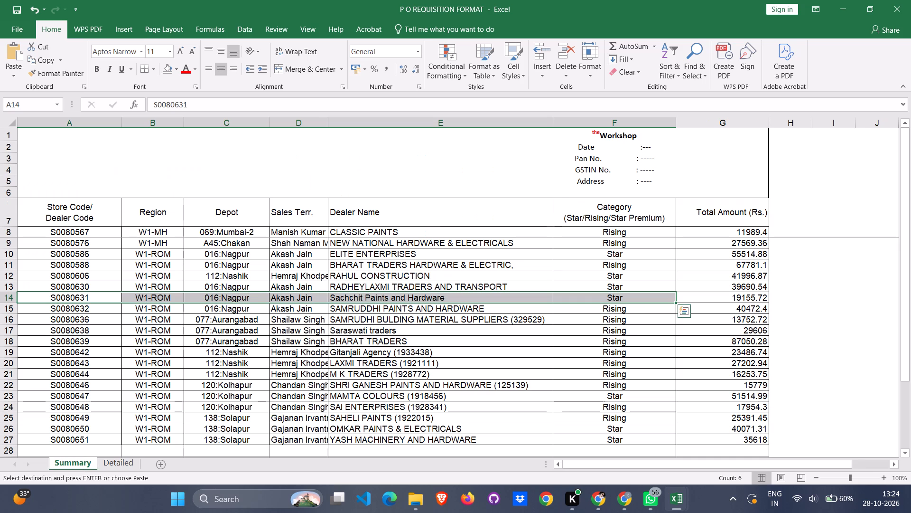
pyautogui.hotkey('alt', 'Tab')
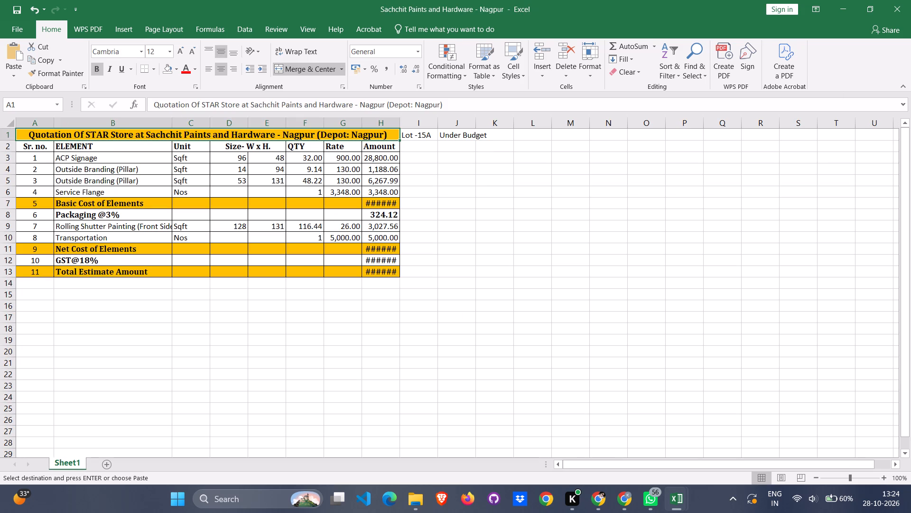
pyautogui.moveTo(400, 118); pyautogui.dragTo(419, 120)
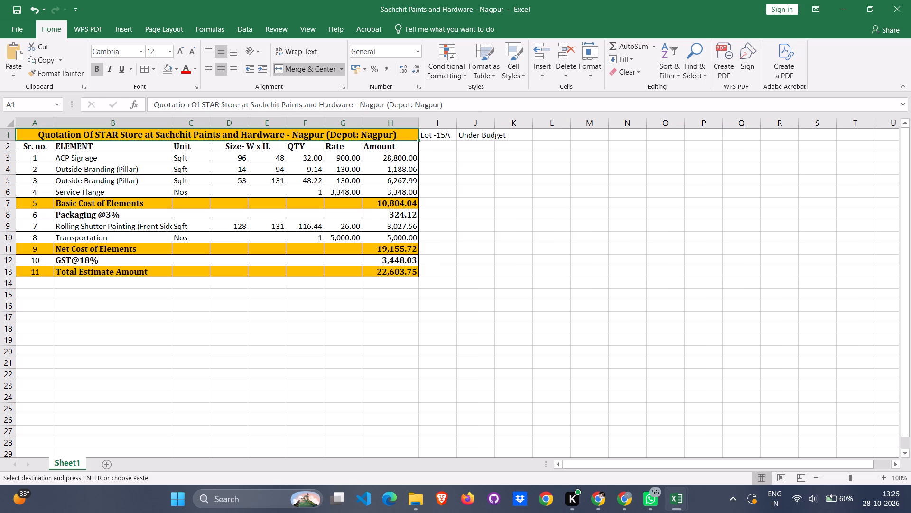
pyautogui.hotkey('alt', 'Tab')
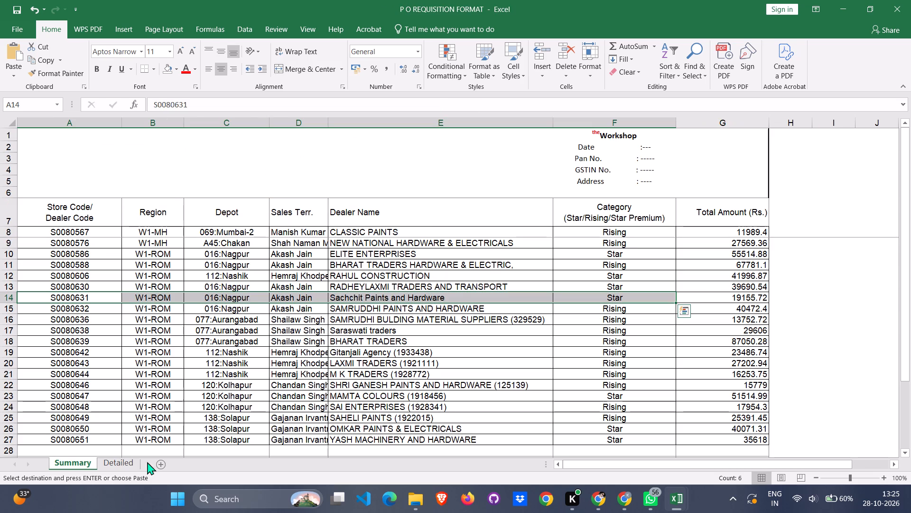
# Widen the Dealer Name column on the requisition workbook's Detailed sheet until the full dealer names fit.
pyautogui.click(118, 462)
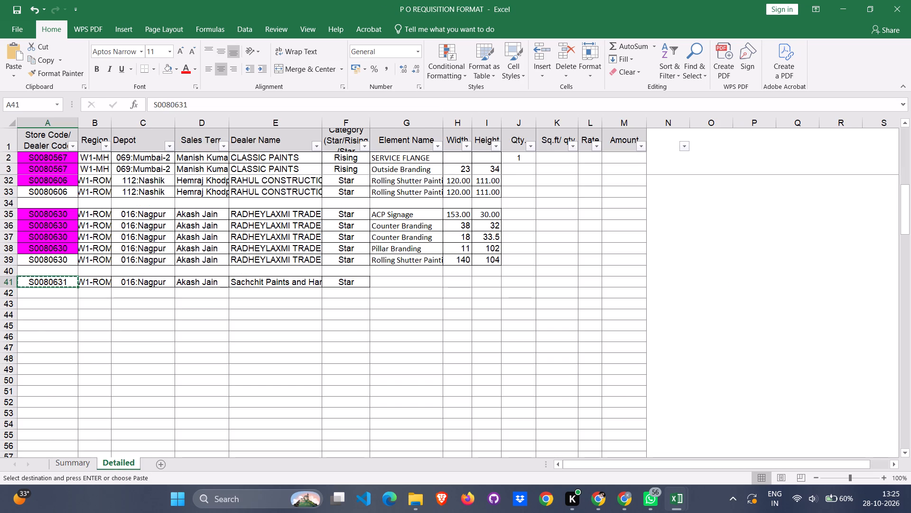
pyautogui.moveTo(321, 120); pyautogui.dragTo(359, 123)
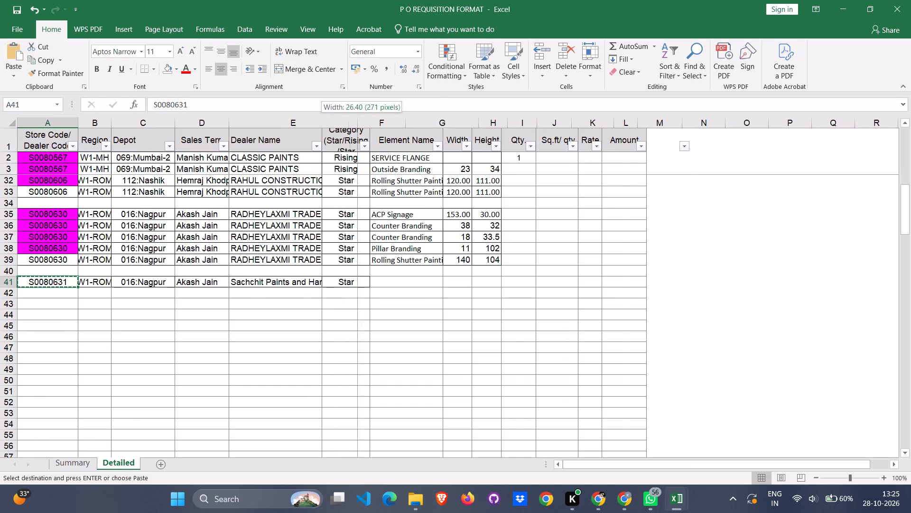
pyautogui.moveTo(359, 123); pyautogui.dragTo(365, 123)
pyautogui.moveTo(365, 126); pyautogui.dragTo(381, 126)
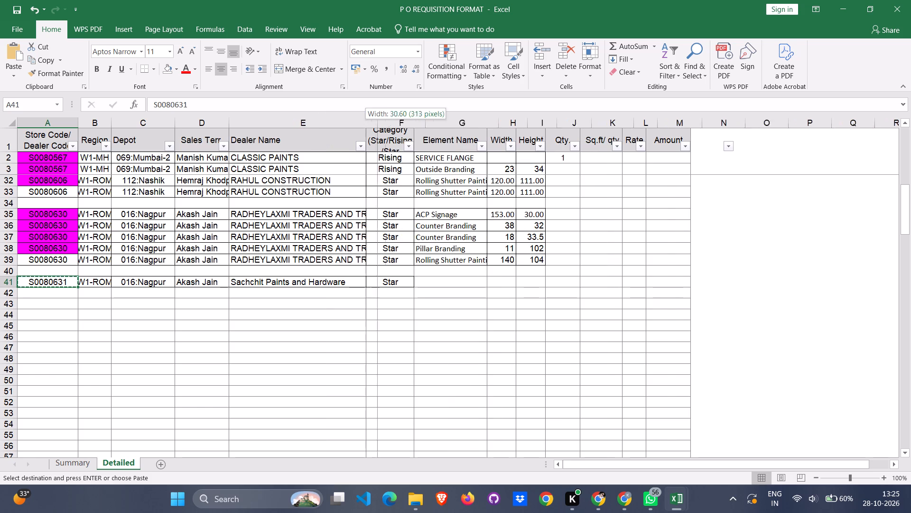
pyautogui.moveTo(381, 126); pyautogui.dragTo(411, 126)
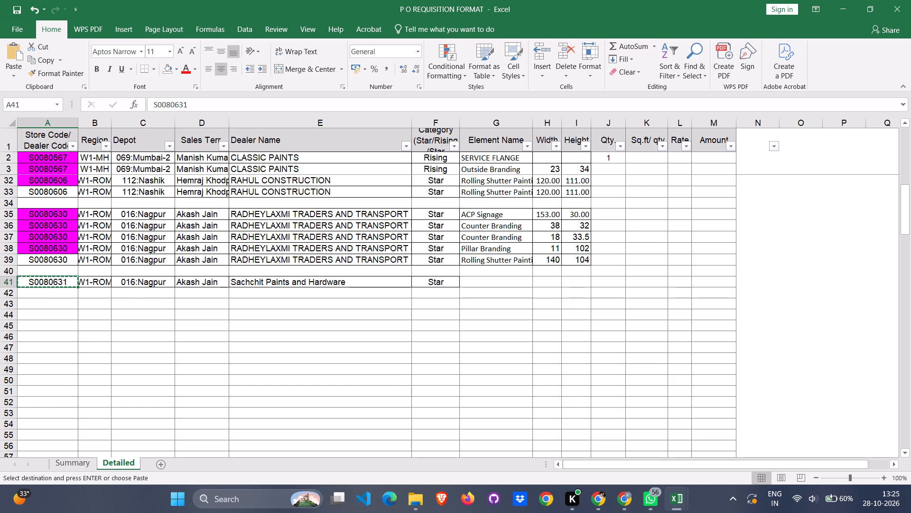
# Copy the ACP Signage element name from the Sachchit estimate into the Element Name cell of row 41 on the Detailed sheet.
pyautogui.hotkey('alt', 'Tab')
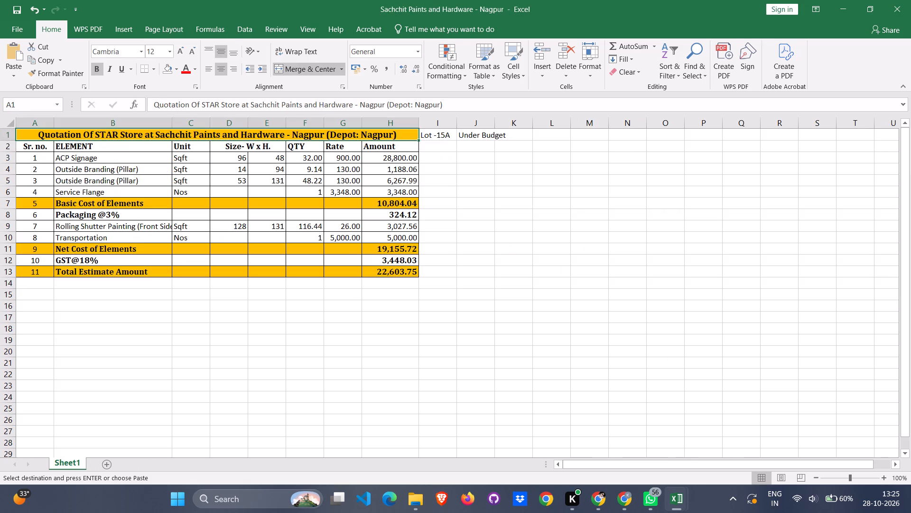
pyautogui.click(81, 157)
pyautogui.hotkey('ctrl', 'c')
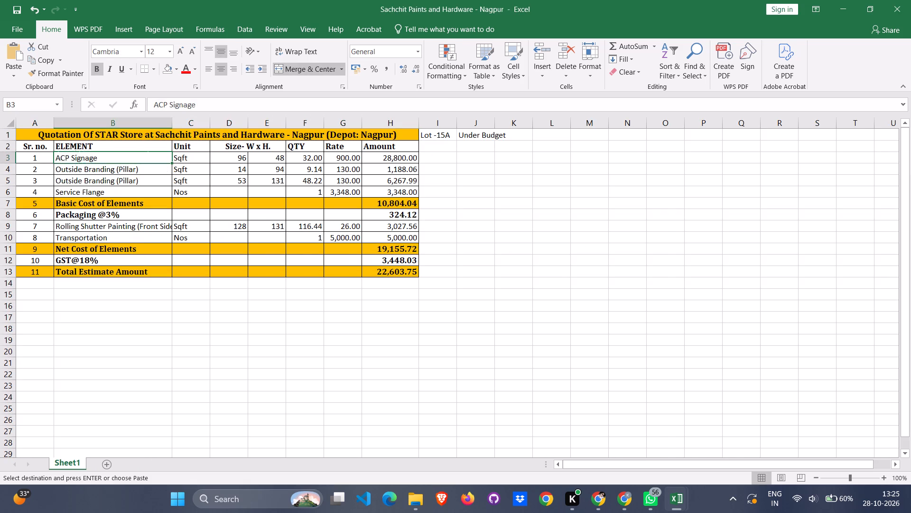
pyautogui.hotkey('alt', 'Tab')
pyautogui.click(498, 282)
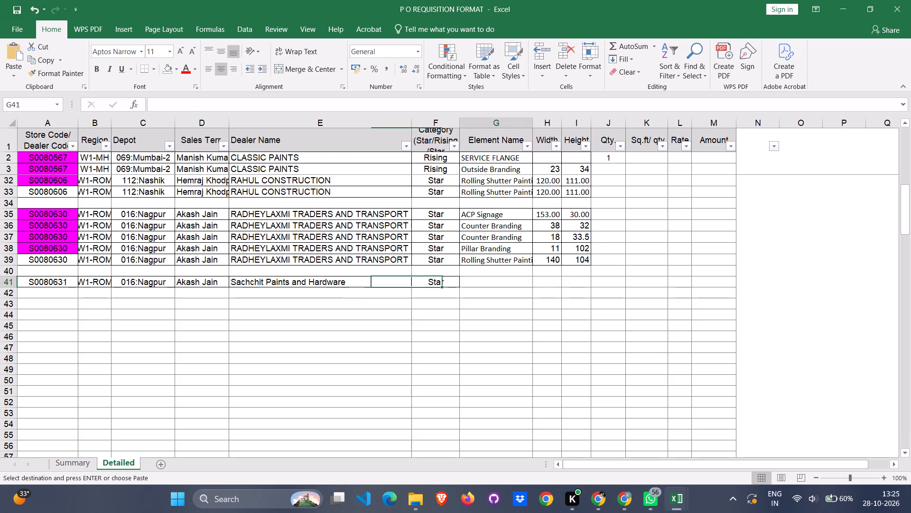
pyautogui.hotkey('ctrl', 'v')
# Copy the ACP Signage width 96 and height 48 from the estimate into row 41 of the Detailed sheet and save.
pyautogui.click(491, 294)
pyautogui.hotkey('alt', 'Tab')
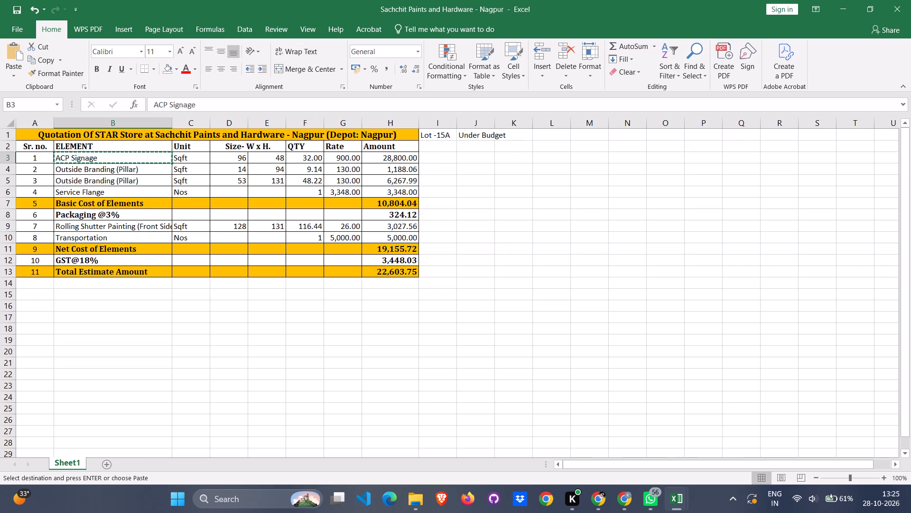
pyautogui.click(112, 195)
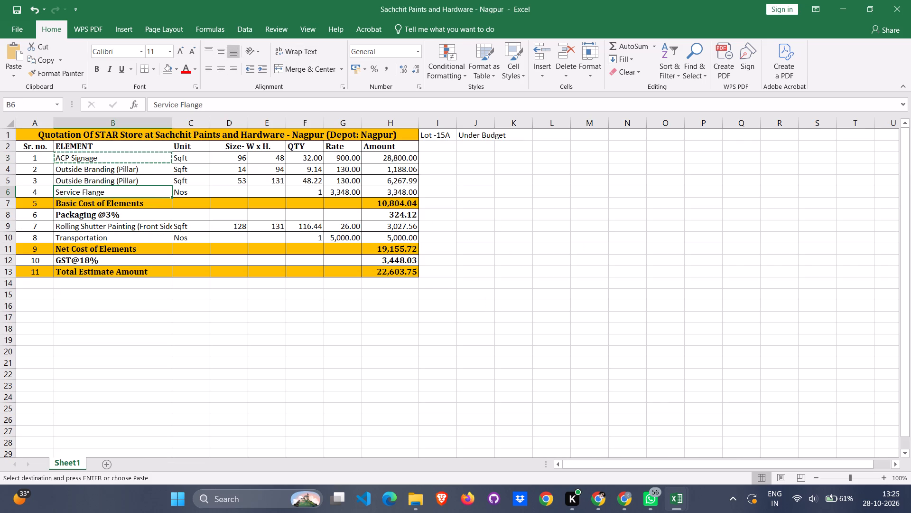
pyautogui.click(231, 155)
pyautogui.hotkey('shift', 'Right')
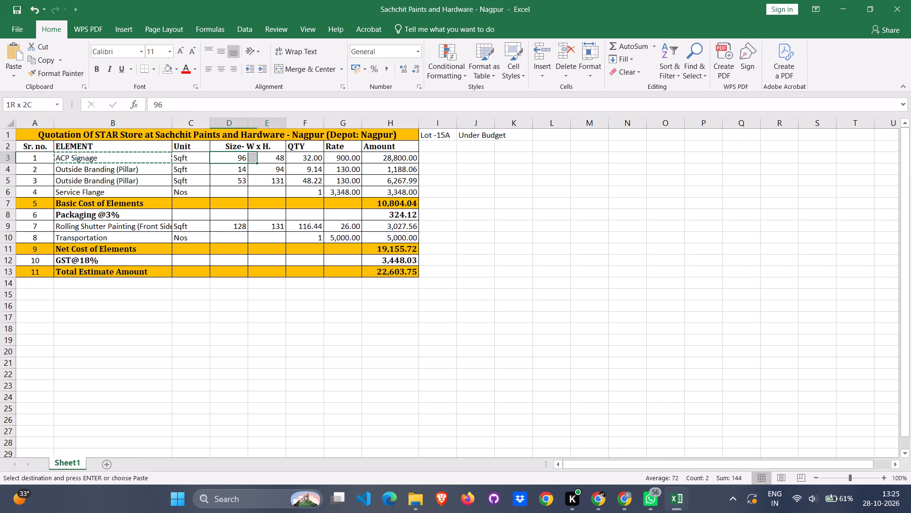
pyautogui.hotkey('ctrl', 'c')
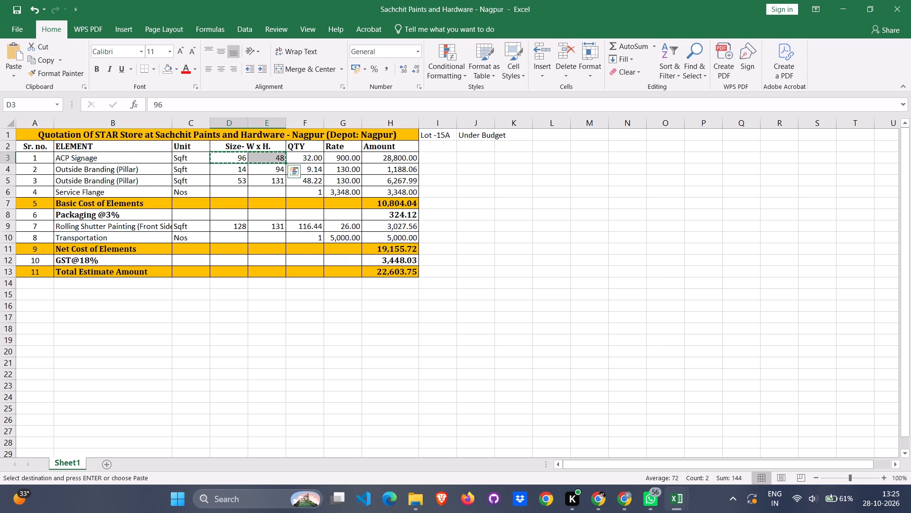
pyautogui.hotkey('alt', 'Tab')
pyautogui.click(546, 284)
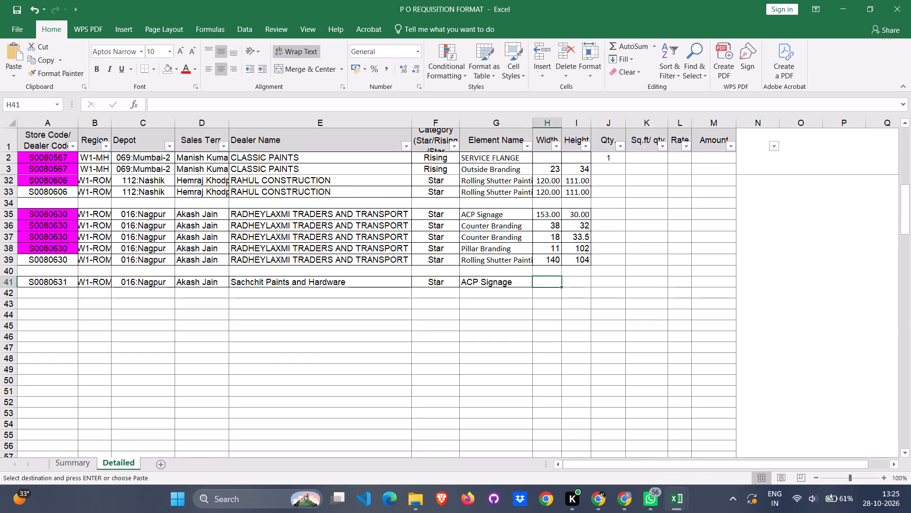
pyautogui.hotkey('ctrl', 'v')
pyautogui.hotkey('ctrl', 's')
# Copy the Service Flange element from the estimate into row 42 of the Detailed sheet, set its quantity to 1 and save.
pyautogui.hotkey('alt', 'Tab')
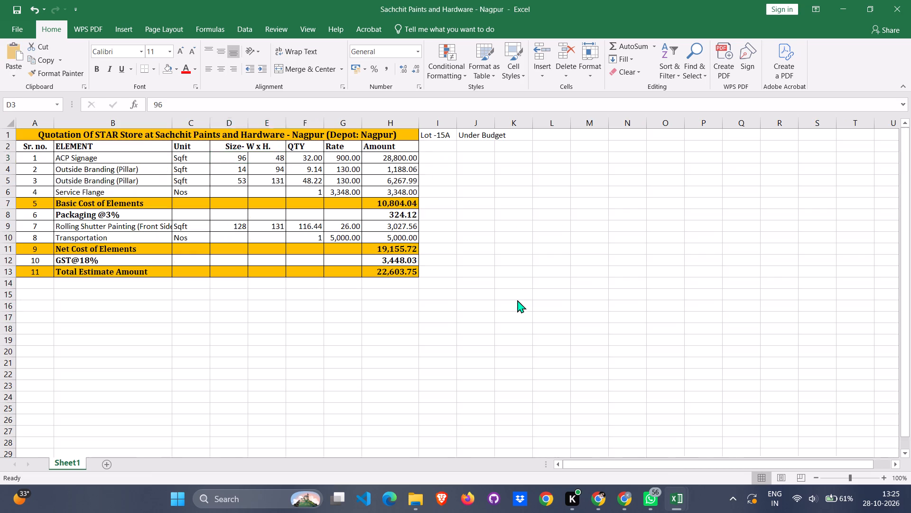
pyautogui.click(106, 192)
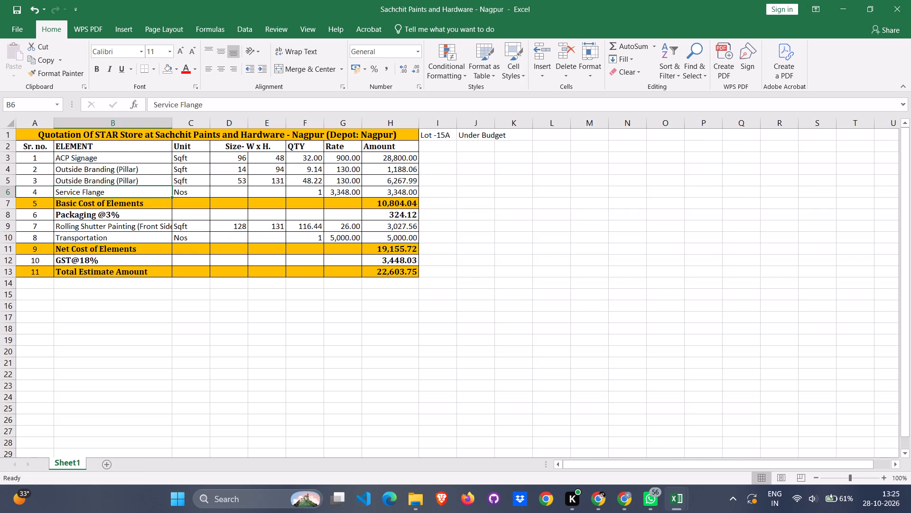
pyautogui.hotkey('ctrl', 'c')
pyautogui.hotkey('alt', 'Tab')
pyautogui.click(477, 294)
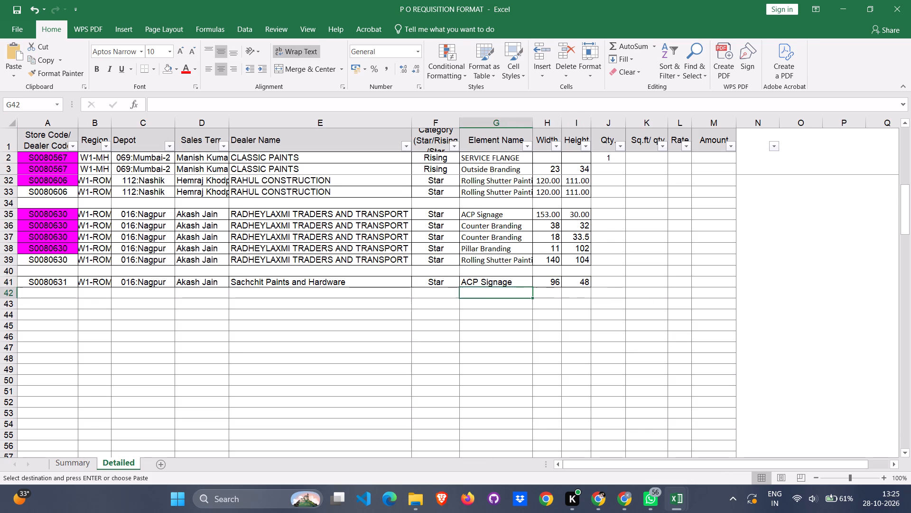
pyautogui.hotkey('ctrl', 'v')
pyautogui.click(612, 295)
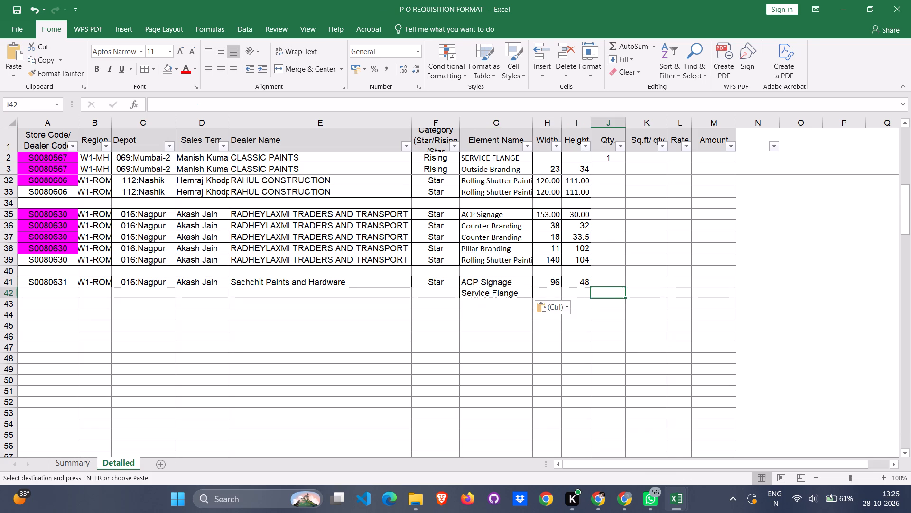
pyautogui.press('1')
pyautogui.hotkey('ctrl', 's')
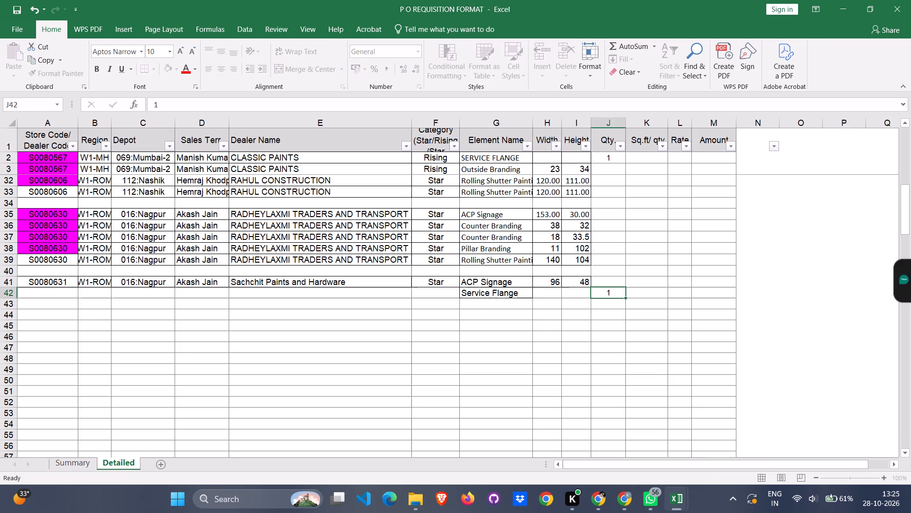
# Copy both Outside Branding (Pillar) element names from the estimate into rows 43 and 44 of the Detailed sheet.
pyautogui.click(495, 302)
pyautogui.hotkey('alt', 'Tab')
pyautogui.click(102, 169)
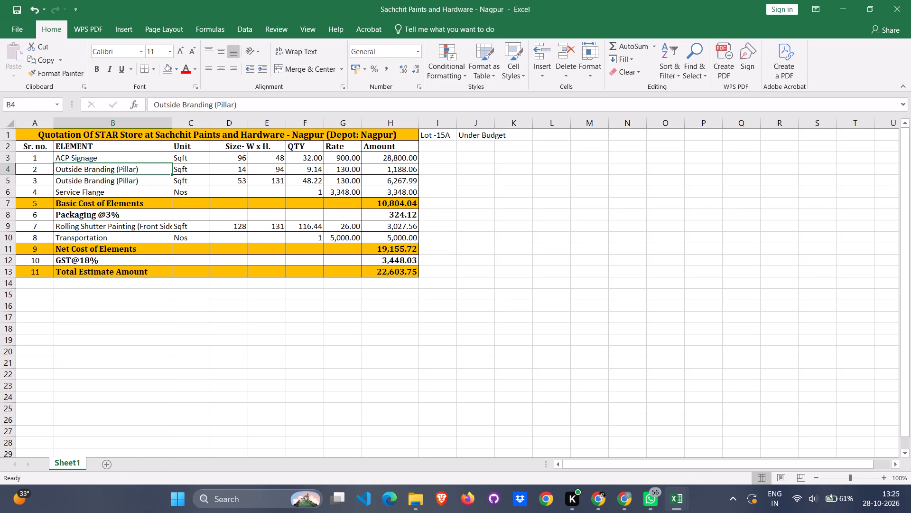
pyautogui.hotkey('shift', 'Down')
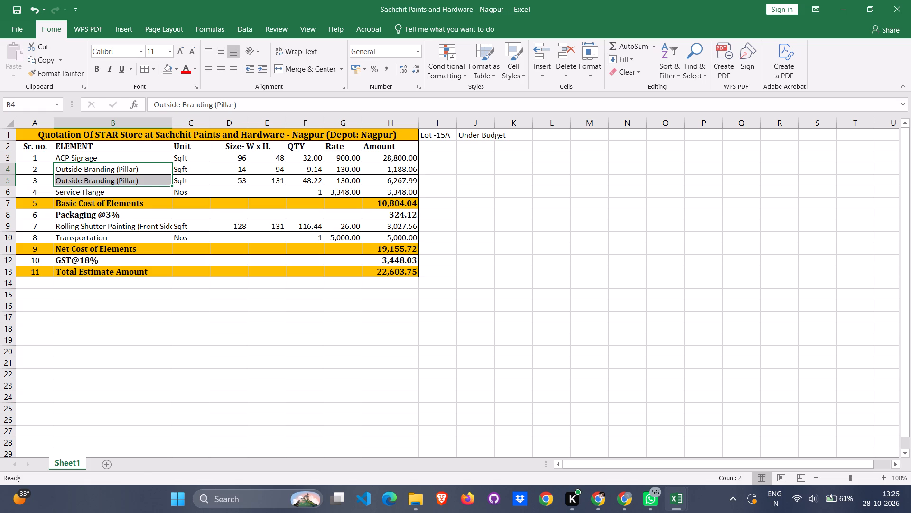
pyautogui.hotkey('ctrl', 'c')
pyautogui.hotkey('alt', 'Tab')
pyautogui.hotkey('ctrl', 'v')
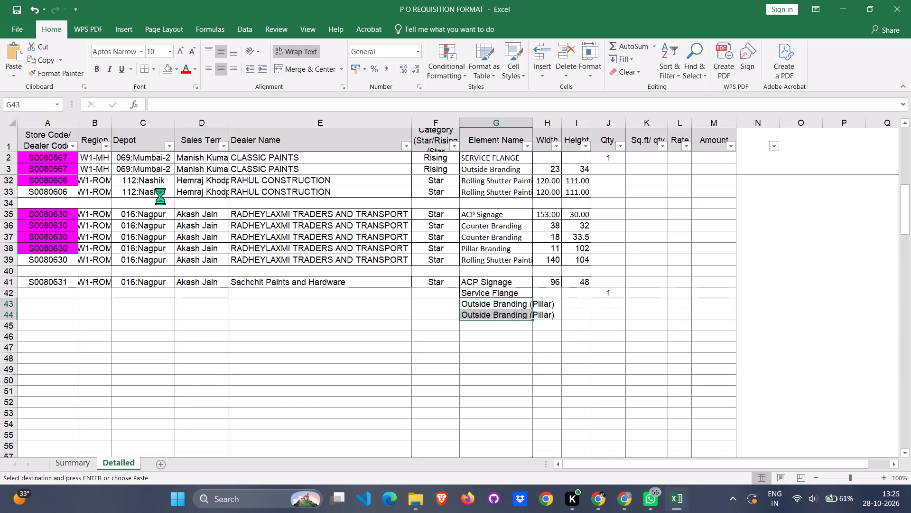
# Copy both Outside Branding (Pillar) sizes, 14 x 94 and 53 x 131, from the estimate into rows 43 and 44 of the Detailed sheet and save.
pyautogui.click(541, 305)
pyautogui.hotkey('alt', 'Tab')
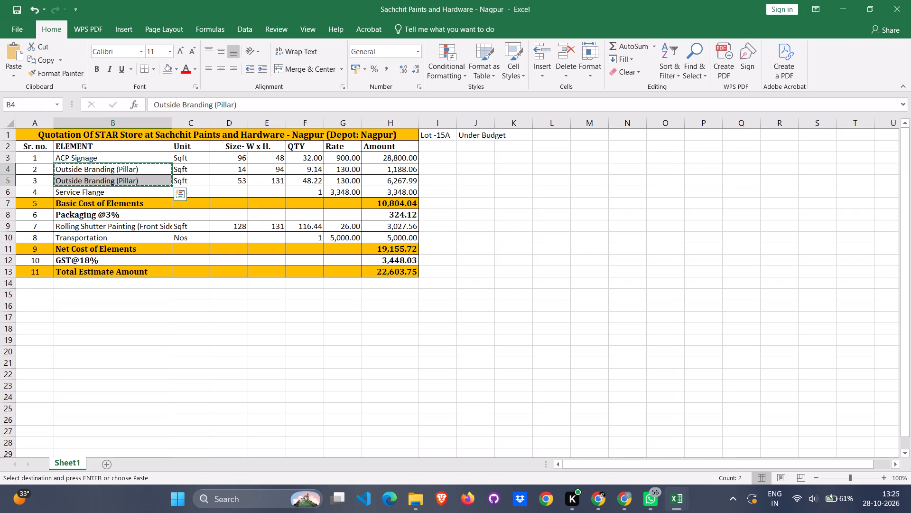
pyautogui.click(231, 171)
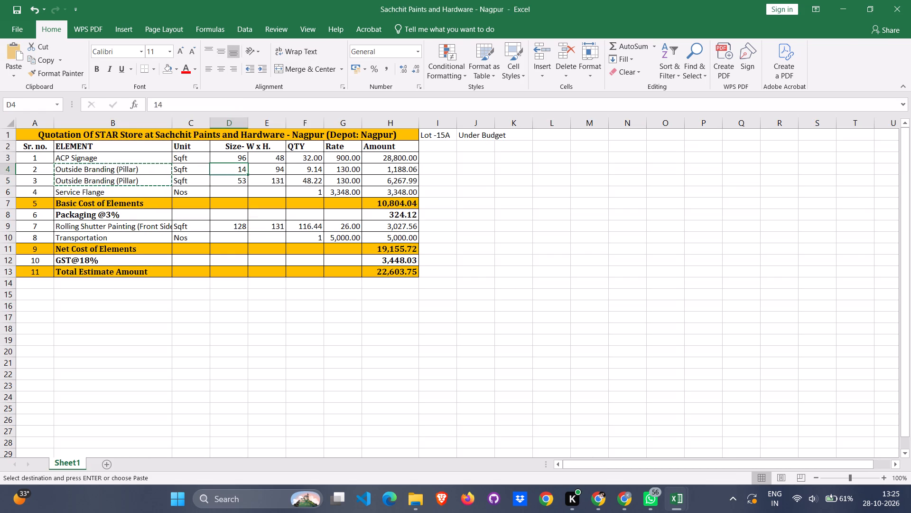
pyautogui.hotkey('shift', 'Down')
pyautogui.hotkey('shift', 'Right')
pyautogui.hotkey('ctrl', 'c')
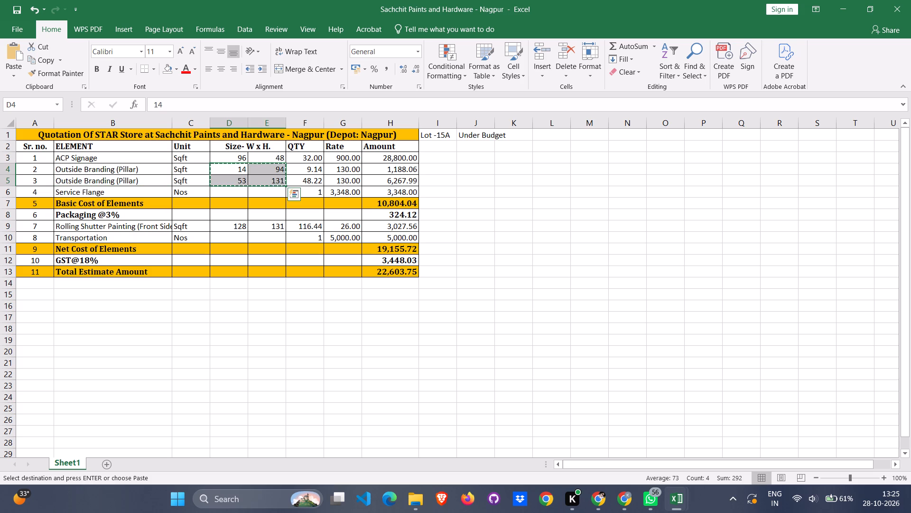
pyautogui.hotkey('alt', 'Tab')
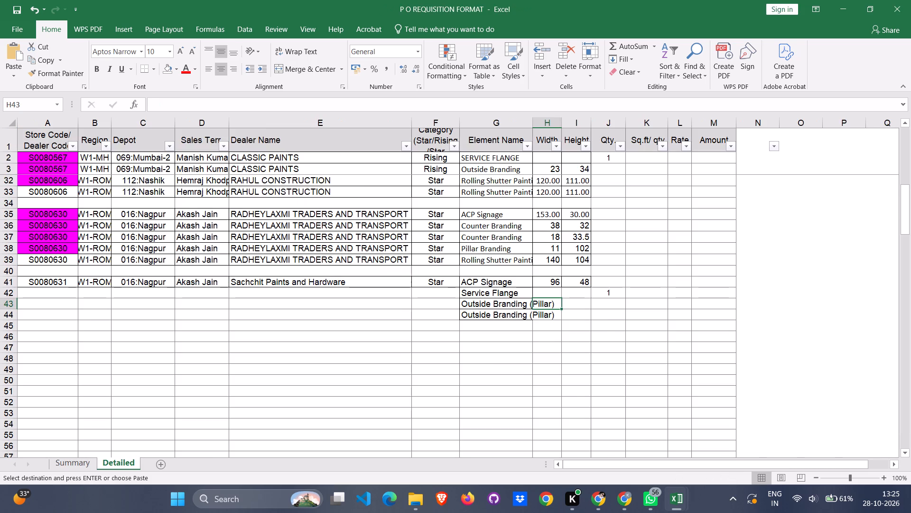
pyautogui.hotkey('ctrl', 'v')
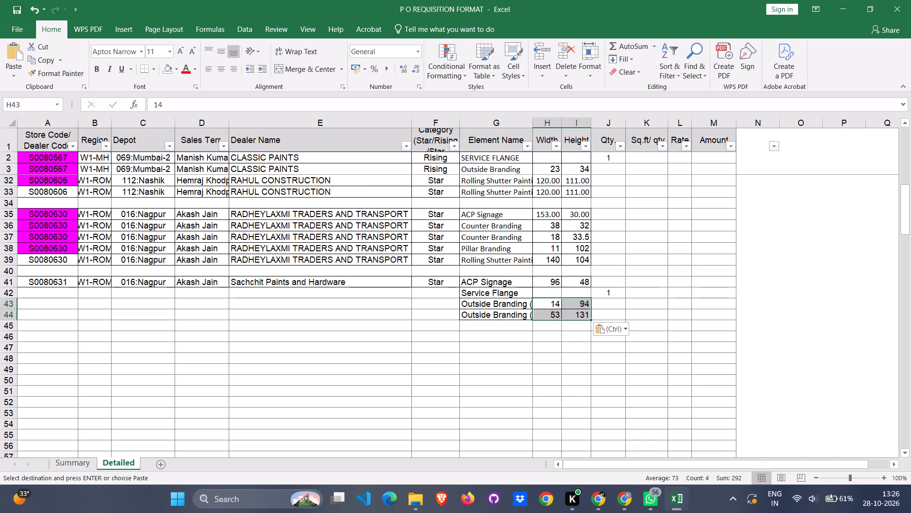
pyautogui.hotkey('ctrl', 's')
# Copy the Rolling Shutter Painting (Front Side) element name from the estimate into the Element Name cell of row 45 on the Detailed sheet.
pyautogui.hotkey('alt', 'Tab')
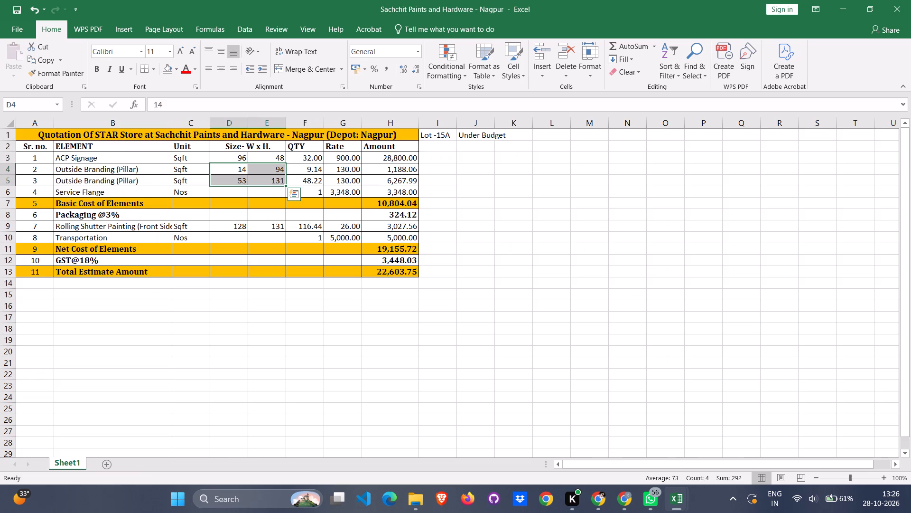
pyautogui.hotkey('alt', 'Tab')
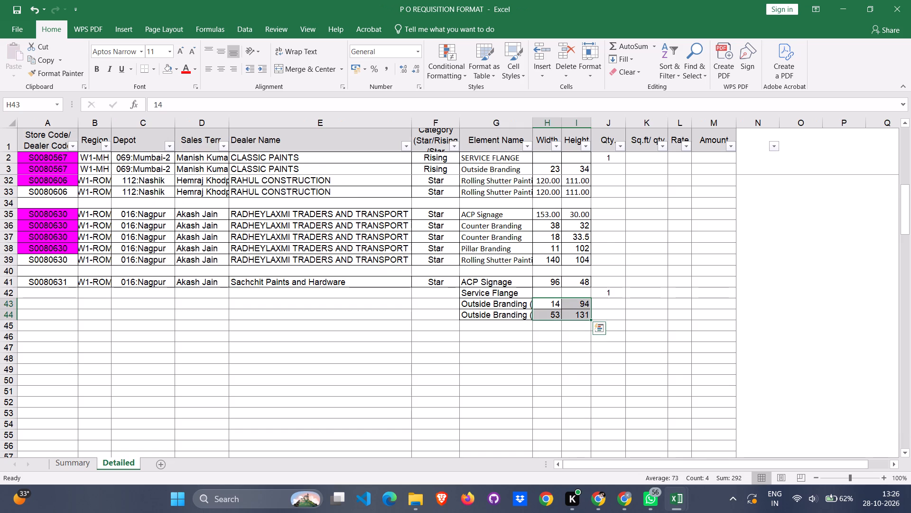
pyautogui.hotkey('alt', 'Tab')
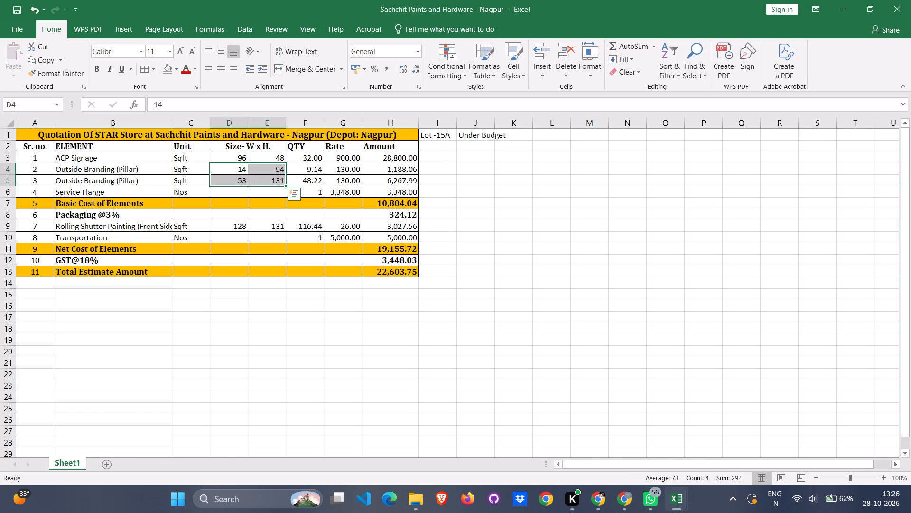
pyautogui.click(144, 225)
pyautogui.hotkey('ctrl', 'c')
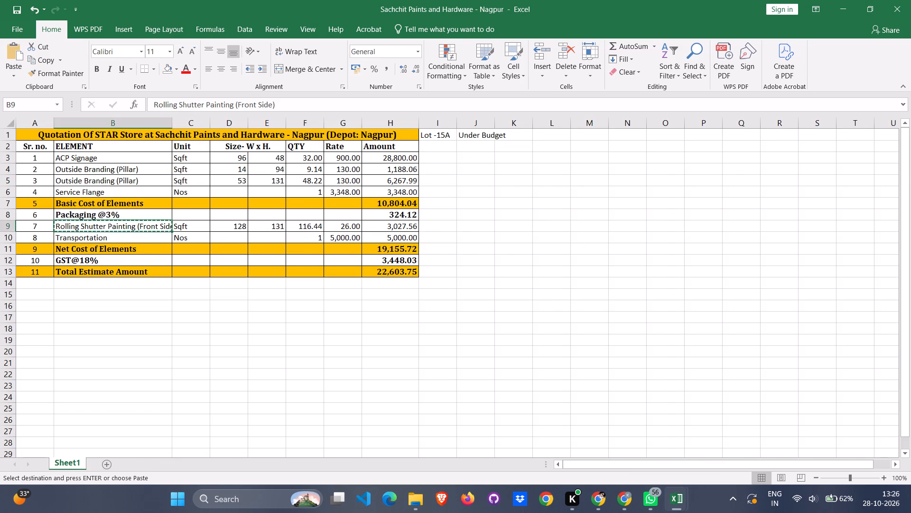
pyautogui.hotkey('alt', 'Tab')
pyautogui.click(491, 323)
pyautogui.hotkey('ctrl', 'v')
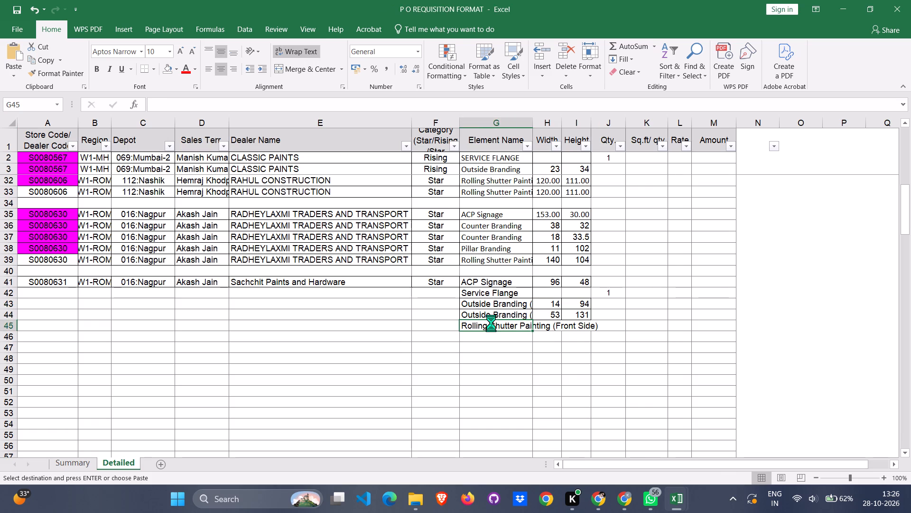
# Copy the Rolling Shutter Painting width 128 and height 131 from the estimate into row 45 of the Detailed sheet and save.
pyautogui.click(549, 328)
pyautogui.hotkey('alt', 'Tab')
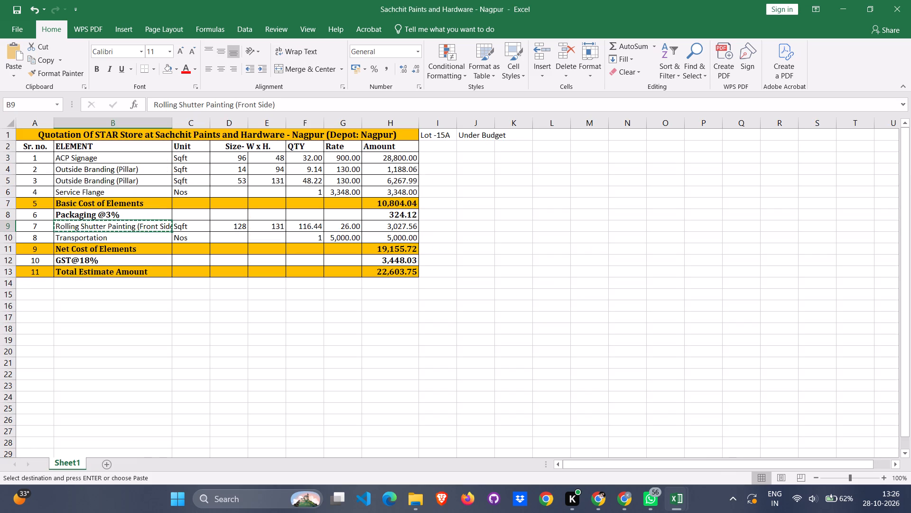
pyautogui.click(231, 228)
pyautogui.hotkey('shift', 'Right')
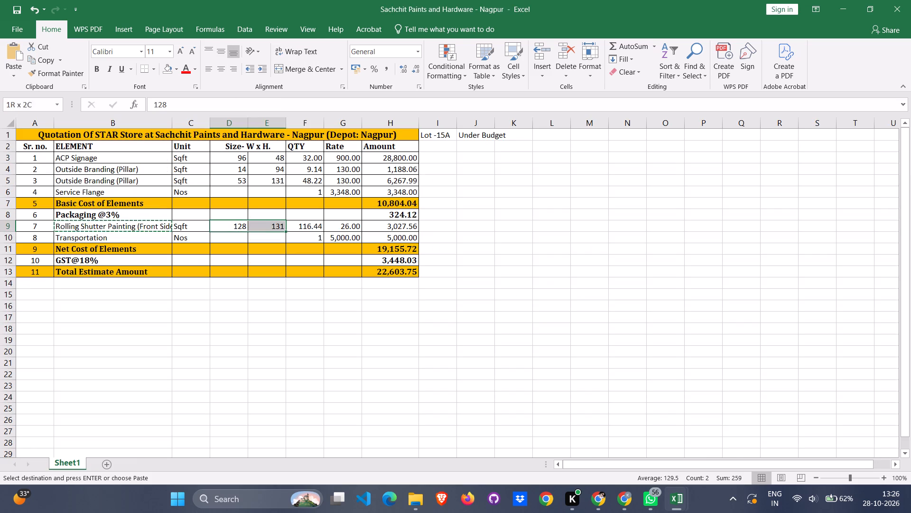
pyautogui.hotkey('ctrl', 'c')
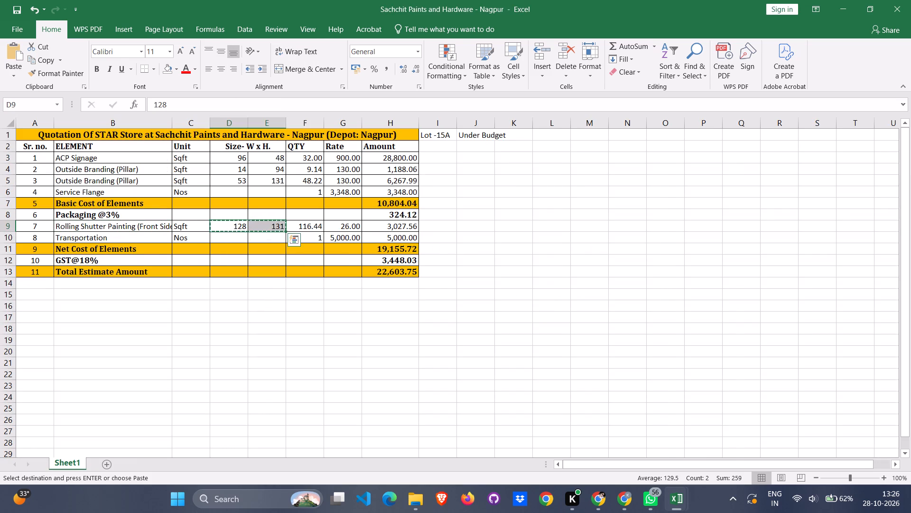
pyautogui.hotkey('alt', 'Tab')
pyautogui.hotkey('ctrl', 'v')
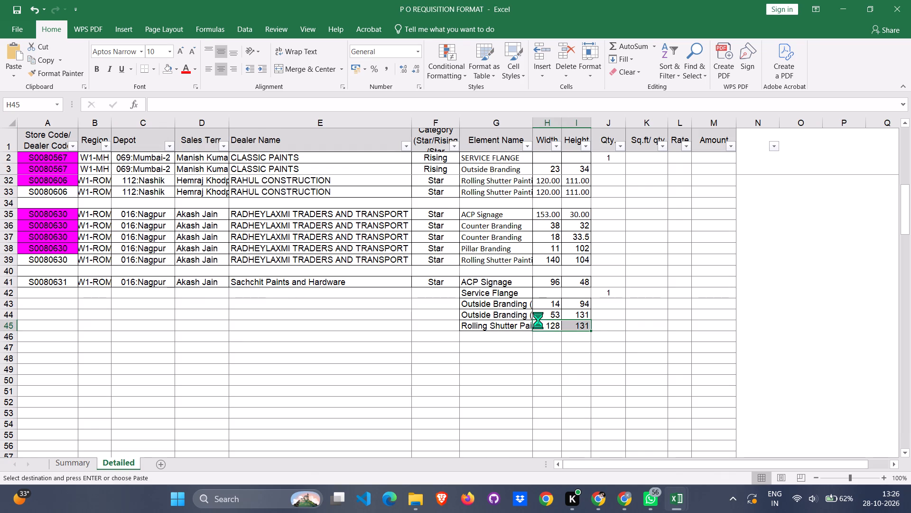
pyautogui.hotkey('ctrl', 's')
# Copy the Sachchit Paints and Hardware store details, from store code to category, from row 41 down through row 45 and save.
pyautogui.hotkey('alt', 'Tab')
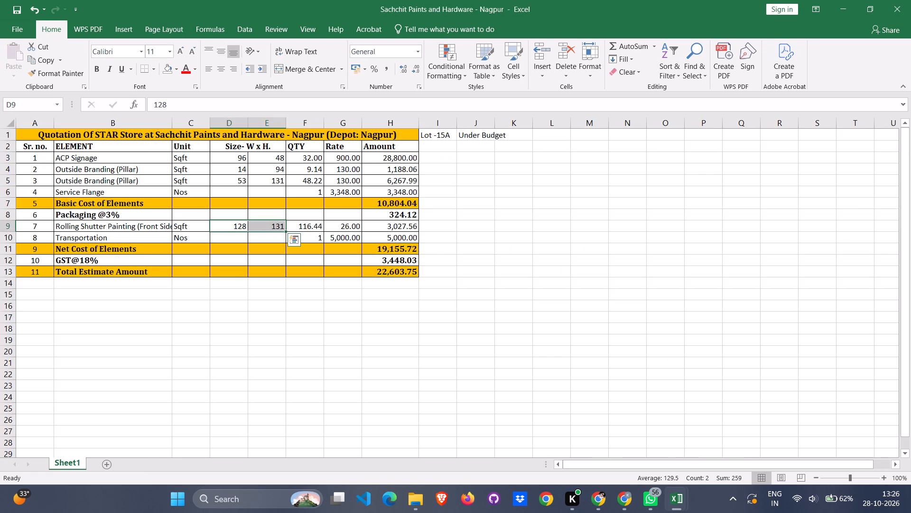
pyautogui.hotkey('alt', 'Tab')
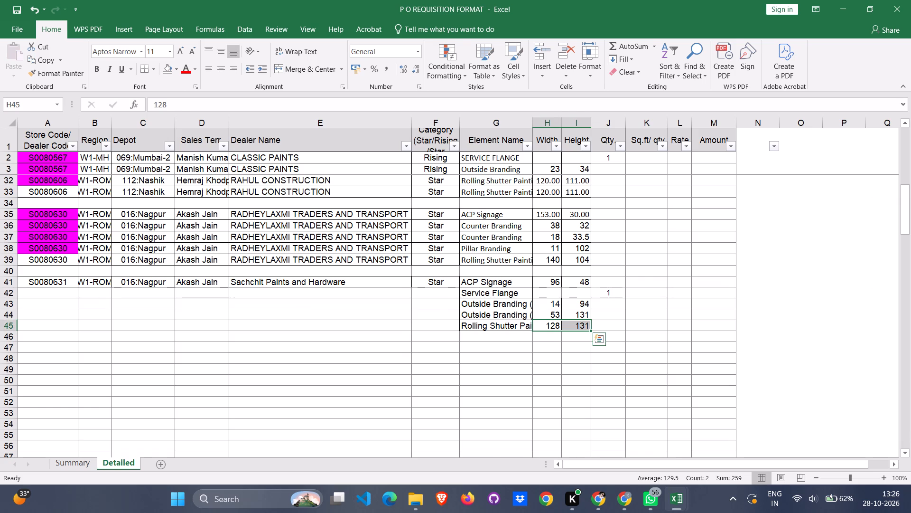
pyautogui.click(45, 276)
pyautogui.click(44, 283)
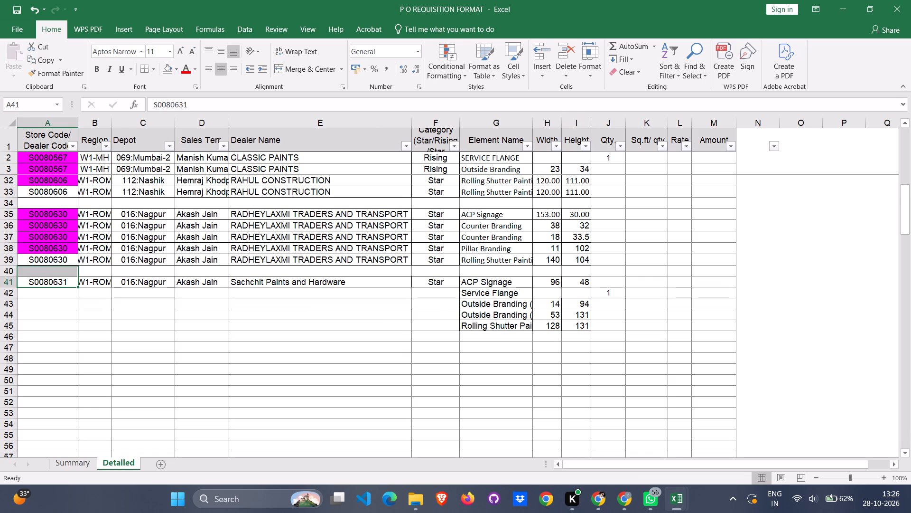
pyautogui.hotkey('shift', 'Right')
pyautogui.hotkey('shift', 'Right')
pyautogui.hotkey('shift', 'Right')
pyautogui.hotkey('shift', 'Right')
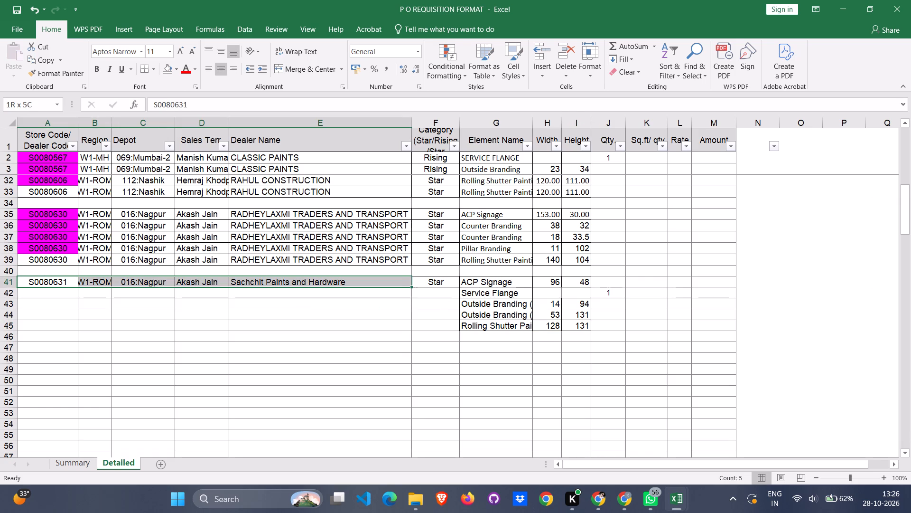
pyautogui.hotkey('shift', 'Right')
pyautogui.hotkey('ctrl', 'c')
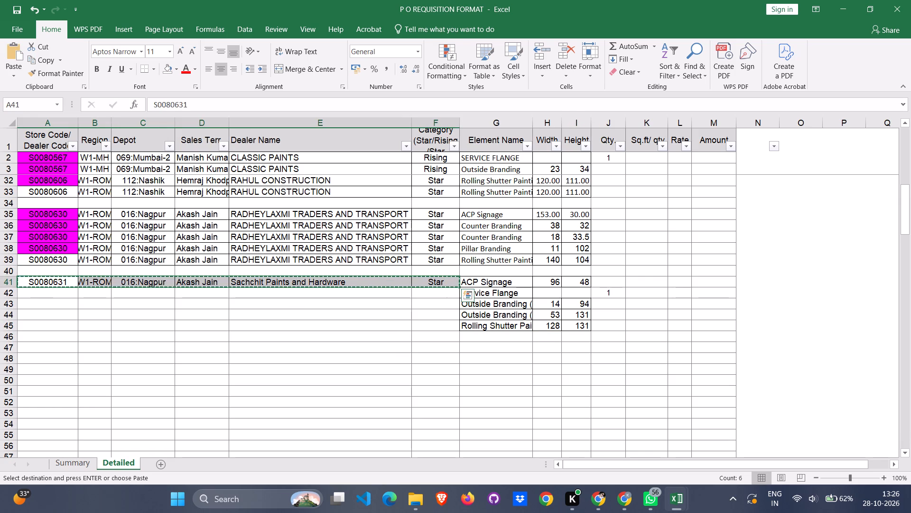
pyautogui.hotkey('shift', 'Down')
pyautogui.hotkey('shift', 'Down')
pyautogui.hotkey('shift', 'Down')
pyautogui.hotkey('shift', 'Down')
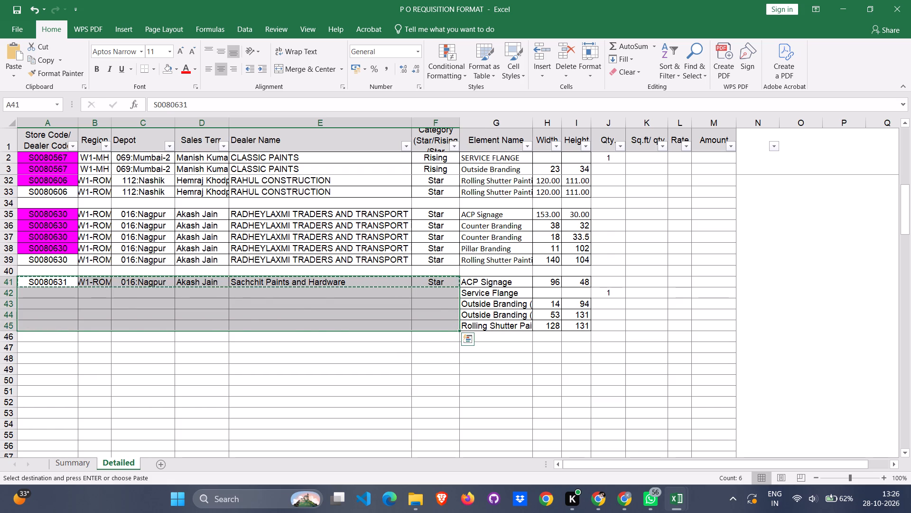
pyautogui.hotkey('ctrl', 'v')
pyautogui.hotkey('ctrl', 's')
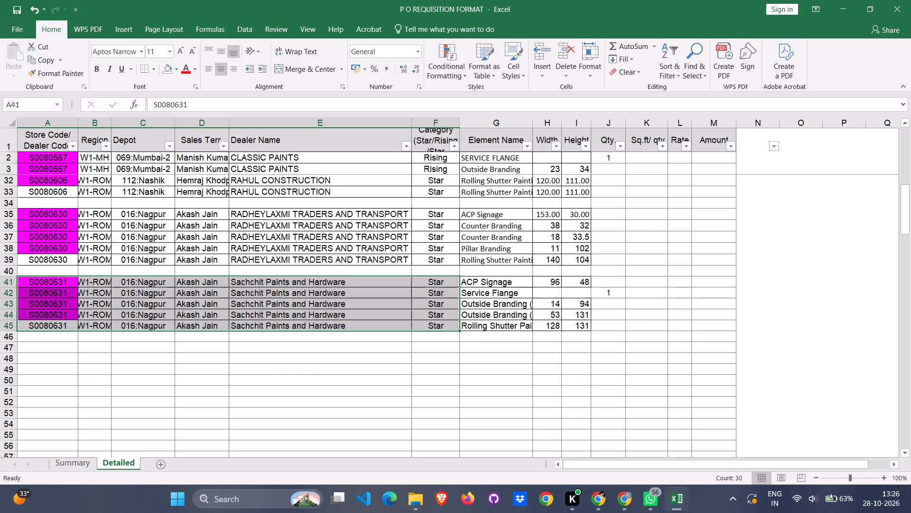
# Select cell A47 on the Detailed sheet and close the Sachchit Paints and Hardware estimate, saving its changes.
pyautogui.scroll(-3, 236, 294)
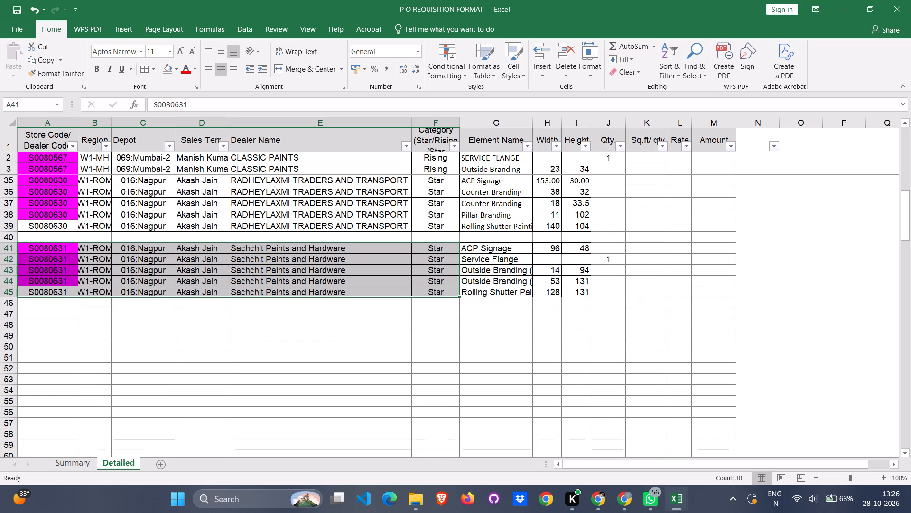
pyautogui.scroll(-4, 142, 323)
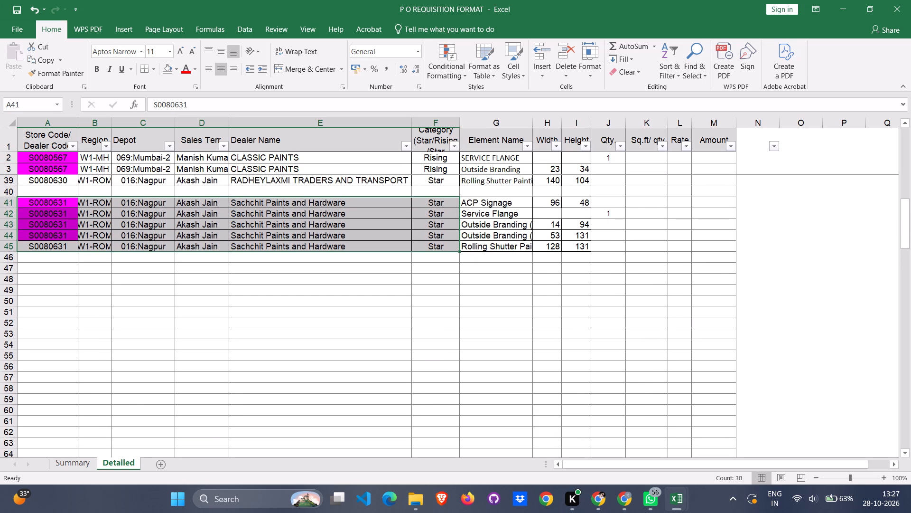
pyautogui.click(55, 271)
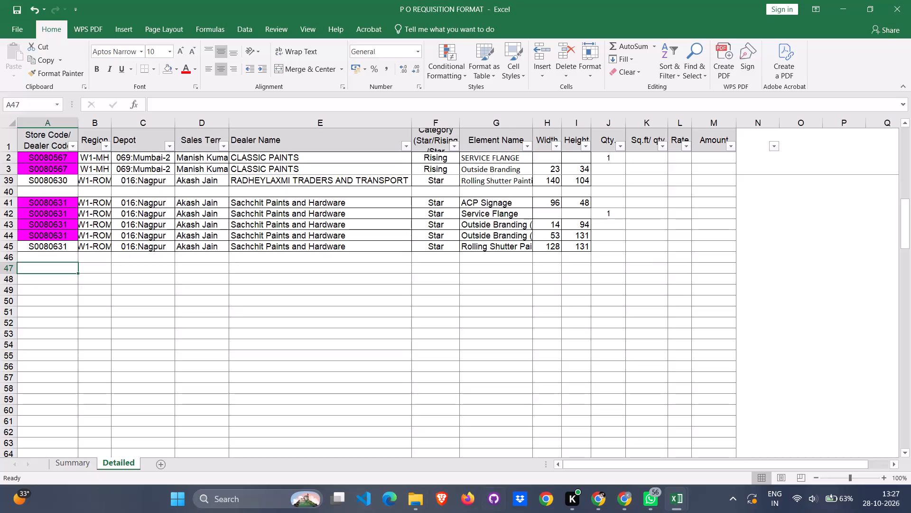
pyautogui.hotkey('alt', 'Tab')
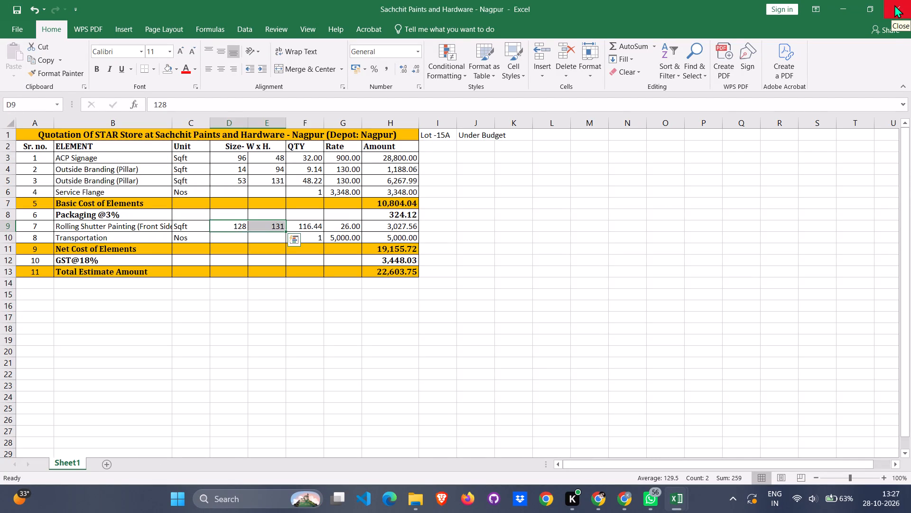
pyautogui.click(894, 5)
pyautogui.click(411, 259)
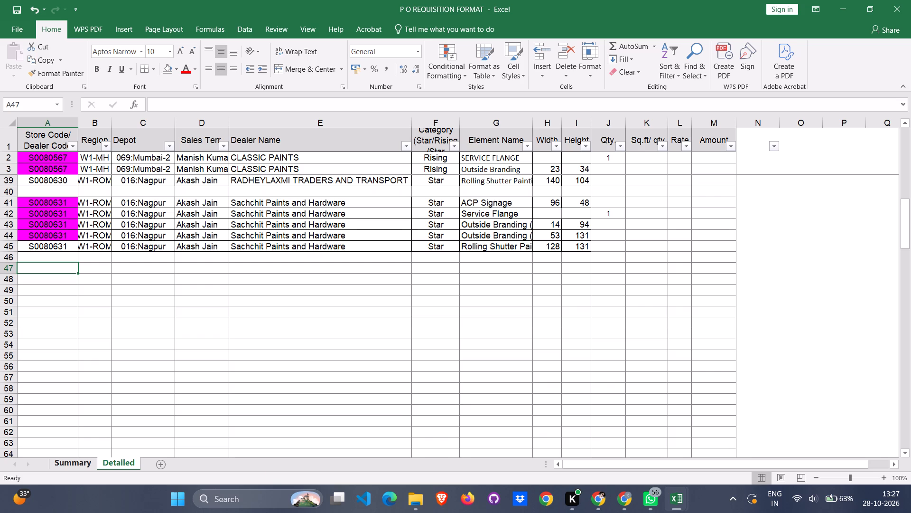
# Copy the S0080632 SAMRUDDHI PAINTS AND HARDWARE details, from store code to category, from the Summary sheet into row 47 of the Detailed sheet.
pyautogui.click(67, 465)
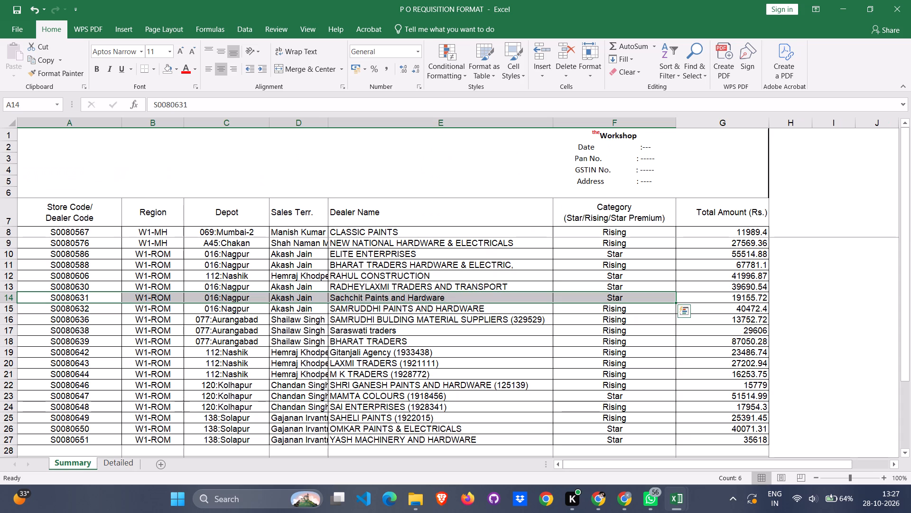
pyautogui.click(47, 310)
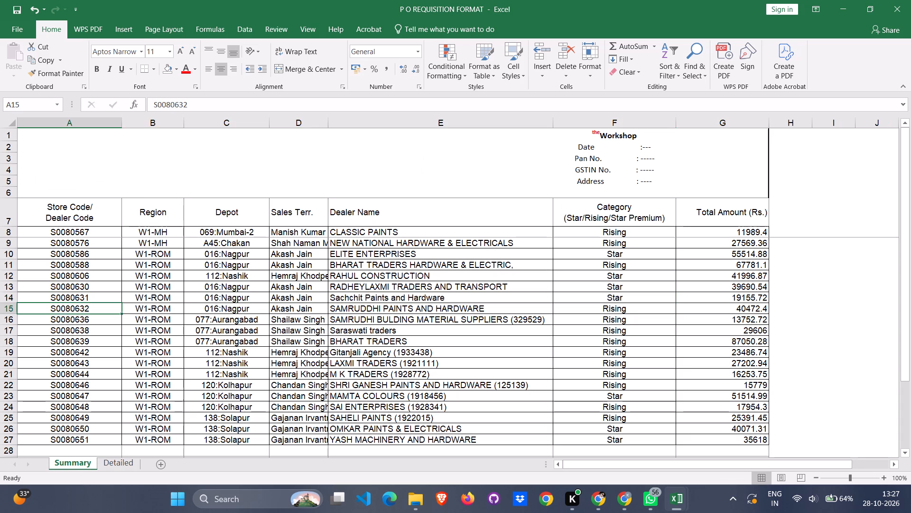
pyautogui.hotkey('shift', 'Right')
pyautogui.hotkey('shift', 'Right')
pyautogui.hotkey('shift', 'Right')
pyautogui.hotkey('shift', 'Right')
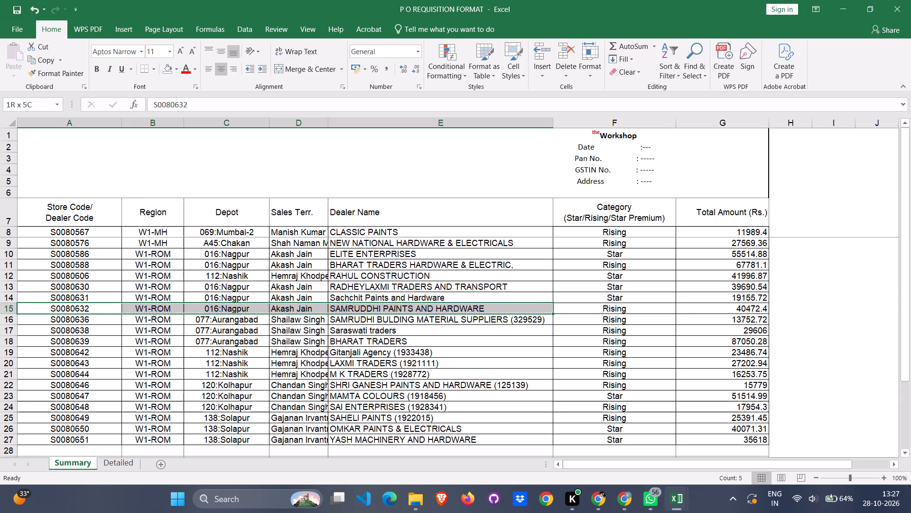
pyautogui.hotkey('shift', 'Right')
pyautogui.hotkey('ctrl', 'c')
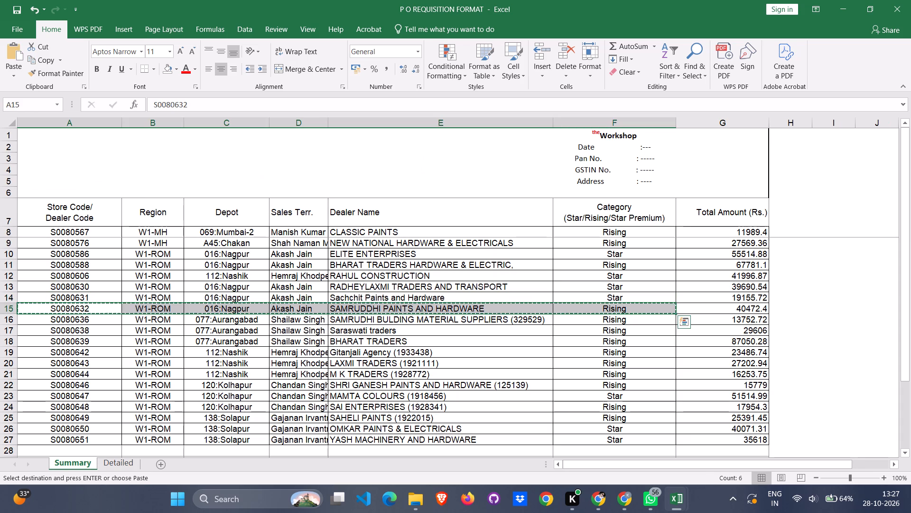
pyautogui.click(124, 464)
pyautogui.hotkey('ctrl', 'v')
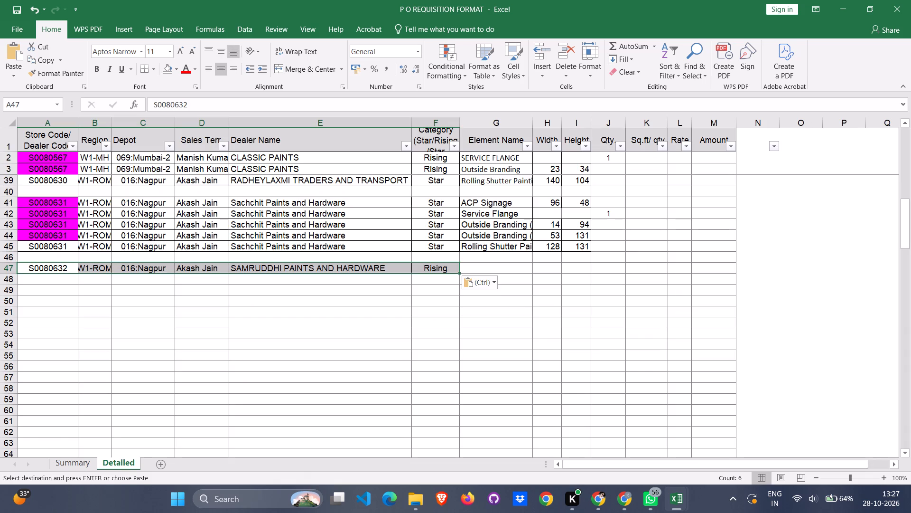
# Search the SEPARATAION ESTIMATE folder for SAMRUDD and open the SAMRUDDHI PAINTS AND HARDWARE estimate.
pyautogui.click(502, 268)
pyautogui.hotkey('alt', 'Tab')
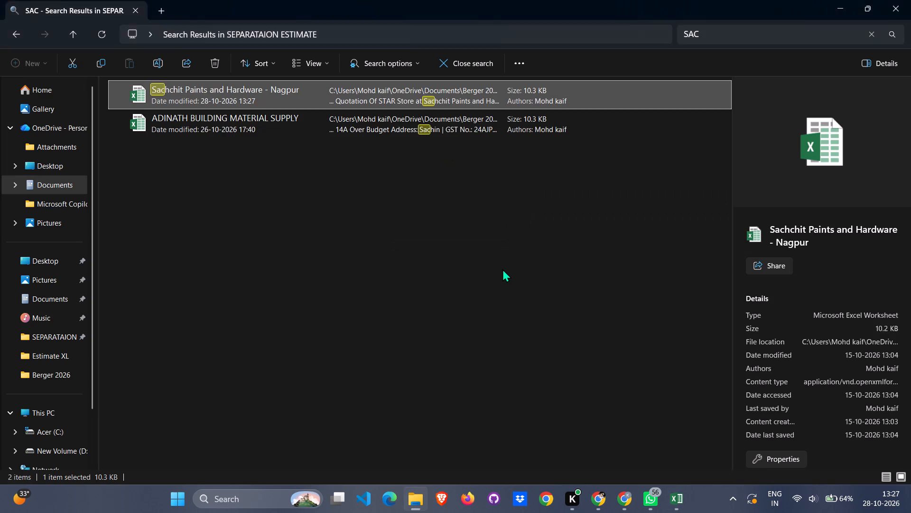
pyautogui.hotkey('alt', 'Tab')
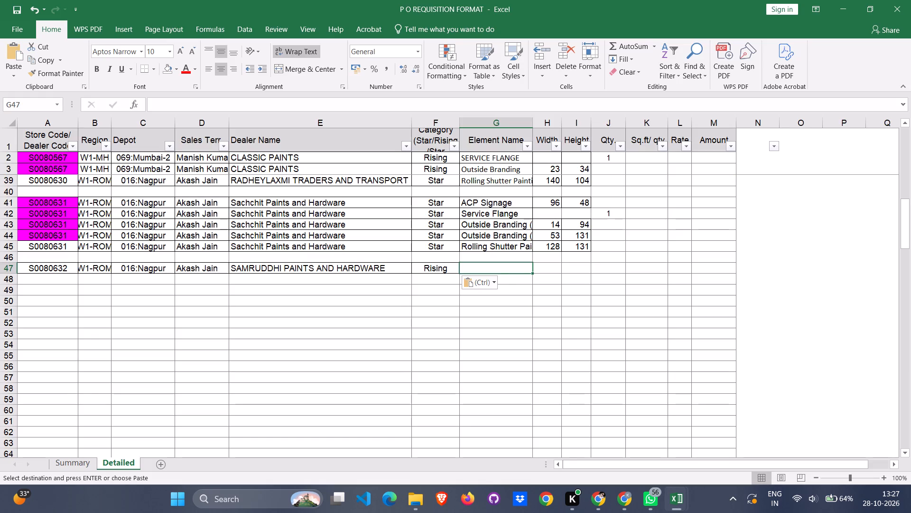
pyautogui.hotkey('alt', 'Tab')
pyautogui.click(870, 35)
pyautogui.write('SAMRUDHHI')
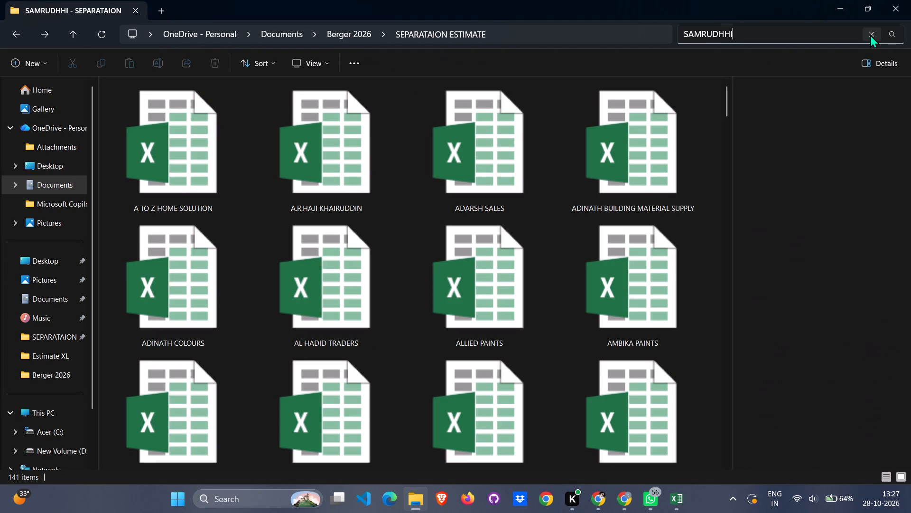
pyautogui.press('BackSpace')
pyautogui.press('BackSpace')
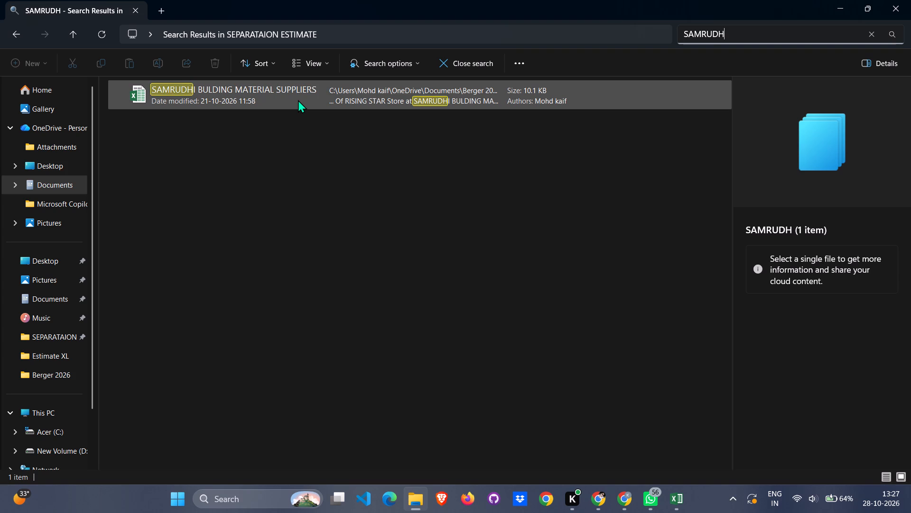
pyautogui.hotkey('alt', 'Tab')
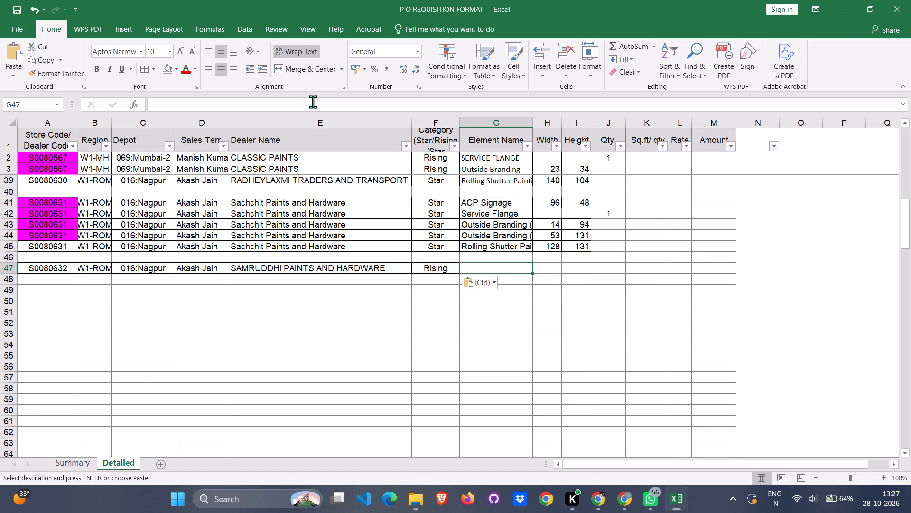
pyautogui.hotkey('alt', 'Tab')
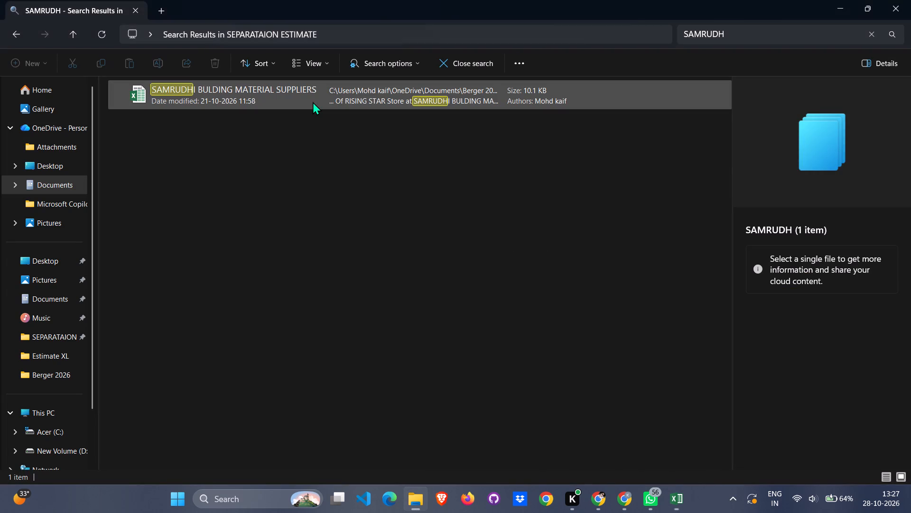
pyautogui.press('BackSpace')
pyautogui.press('d')
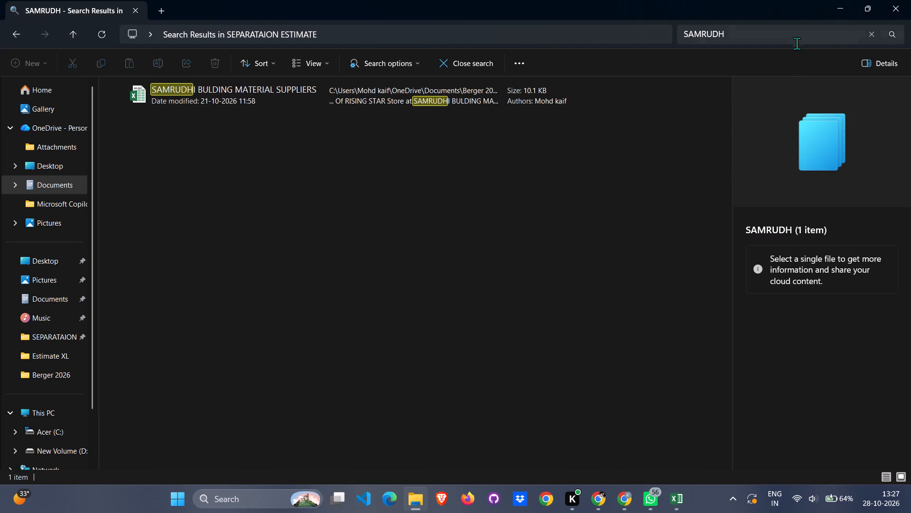
pyautogui.click(757, 34)
pyautogui.press('BackSpace')
pyautogui.press('d')
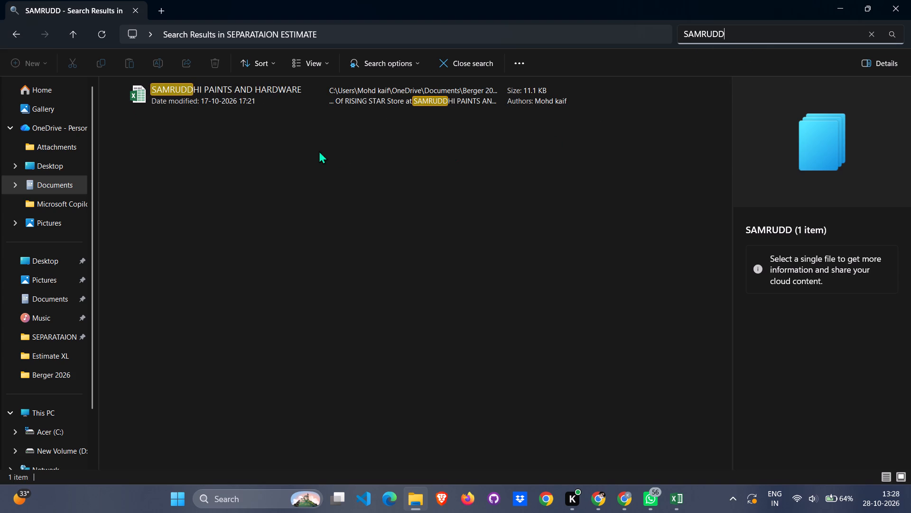
pyautogui.hotkey('alt', 'Tab')
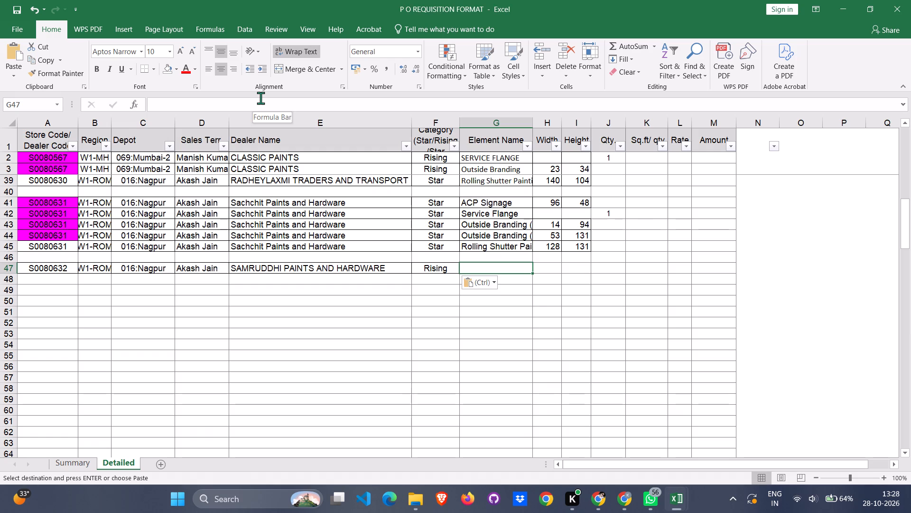
pyautogui.hotkey('alt', 'Tab')
pyautogui.doubleClick(260, 98)
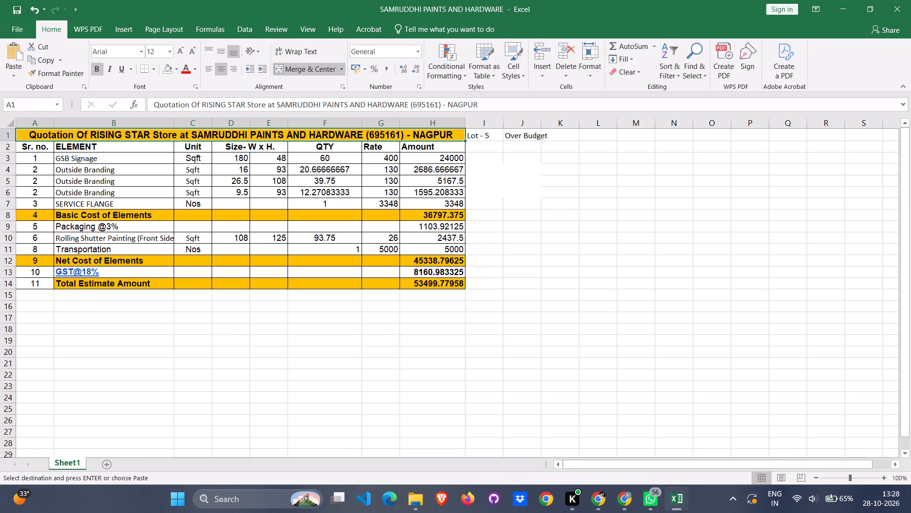
# Compare the SAMRUDDHI PAINTS AND HARDWARE estimate with its total amount on the Summary sheet.
pyautogui.hotkey('alt', 'Tab')
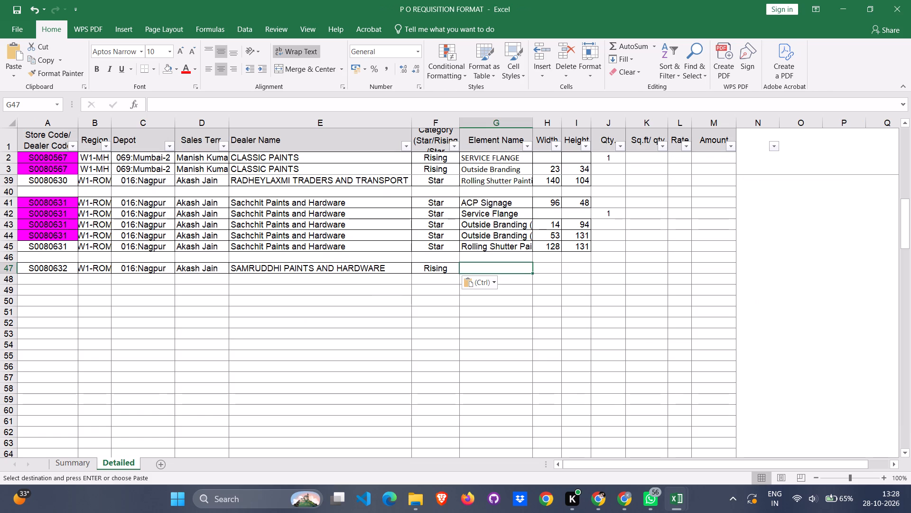
pyautogui.click(69, 461)
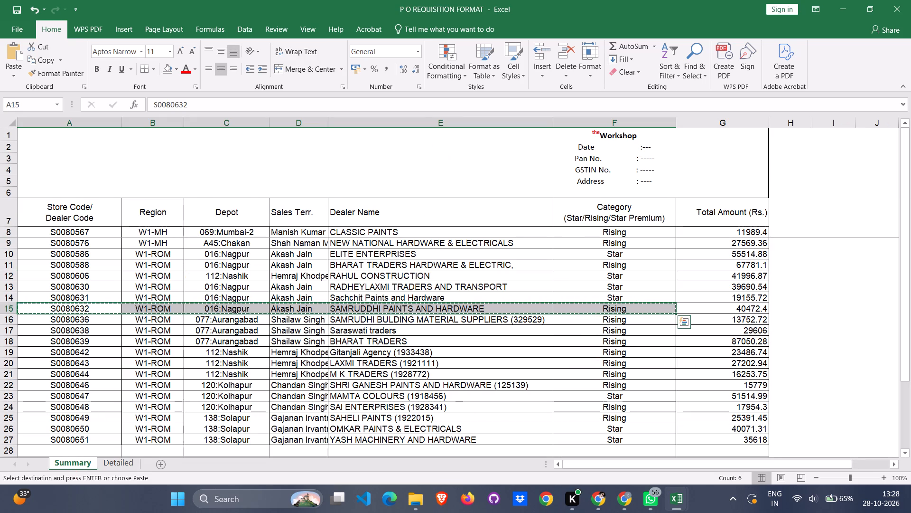
pyautogui.hotkey('alt', 'Tab')
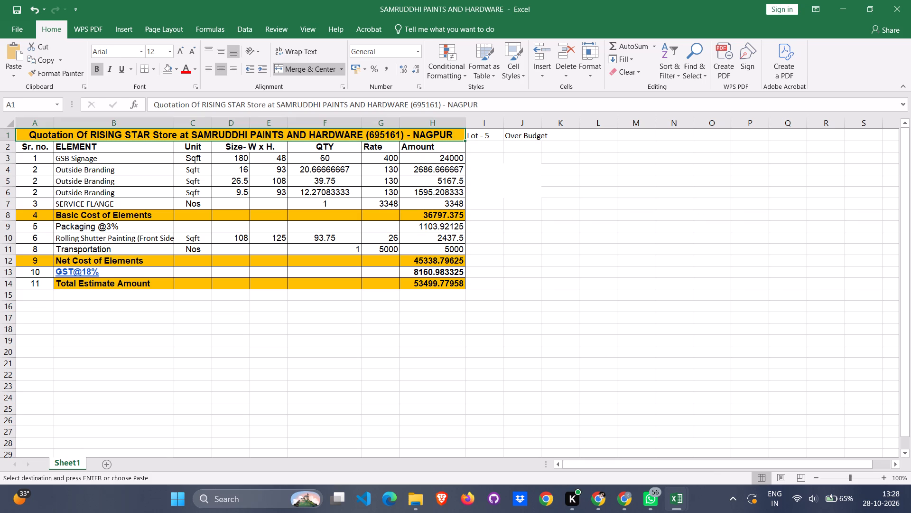
pyautogui.hotkey('alt', 'Tab')
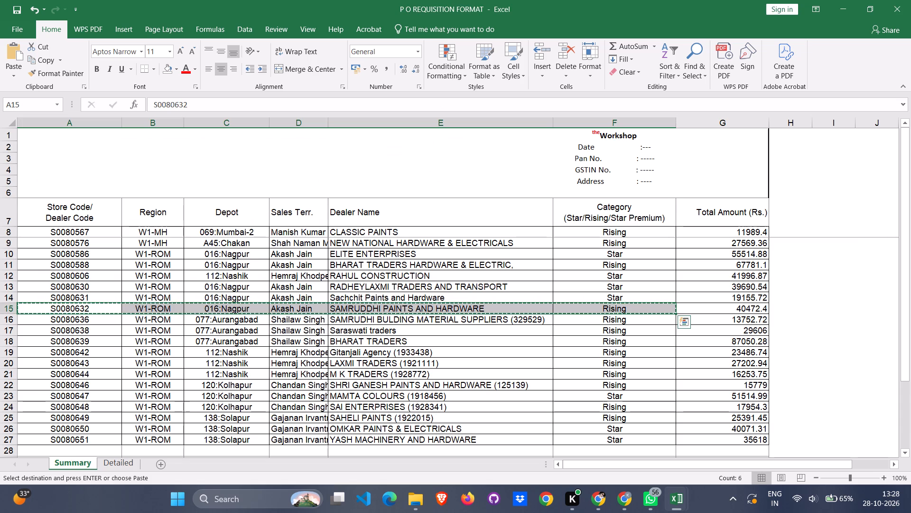
# Review the store and element rows already filled in on the Detailed sheet, from CLASSIC PAINTS down to Sachchit Paints and Hardware.
pyautogui.click(129, 465)
pyautogui.scroll(3, 518, 326)
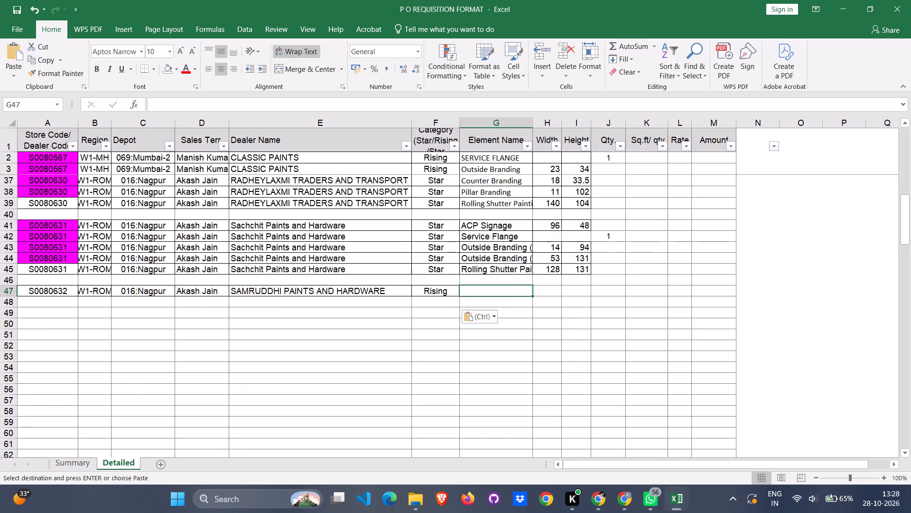
pyautogui.scroll(15, 511, 344)
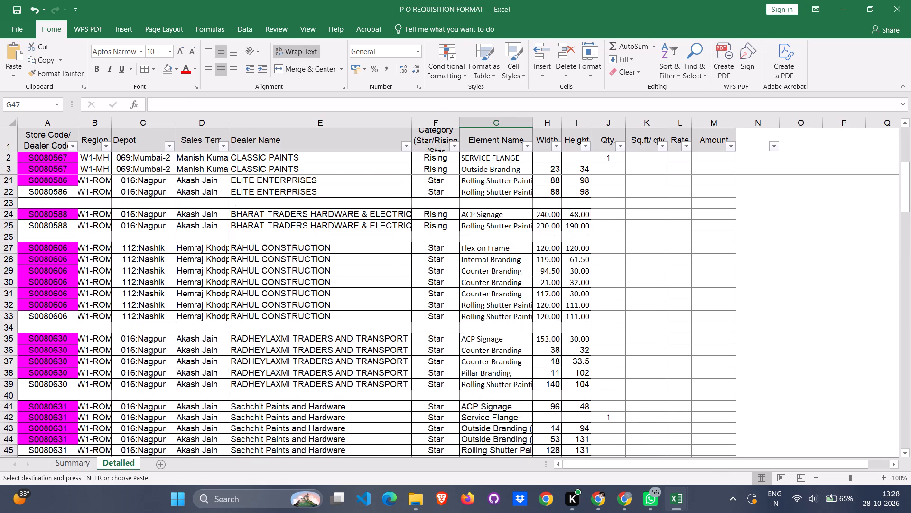
pyautogui.scroll(20, 516, 374)
pyautogui.scroll(5, 516, 374)
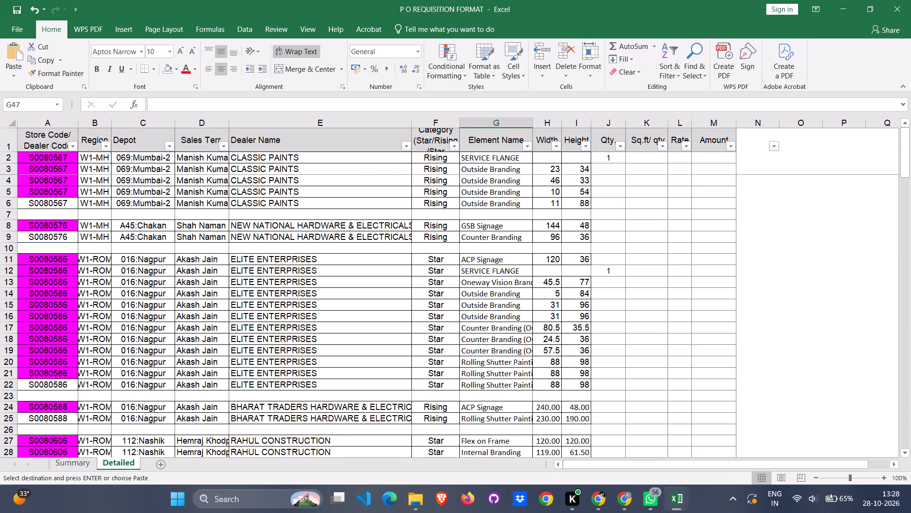
pyautogui.scroll(3, 516, 374)
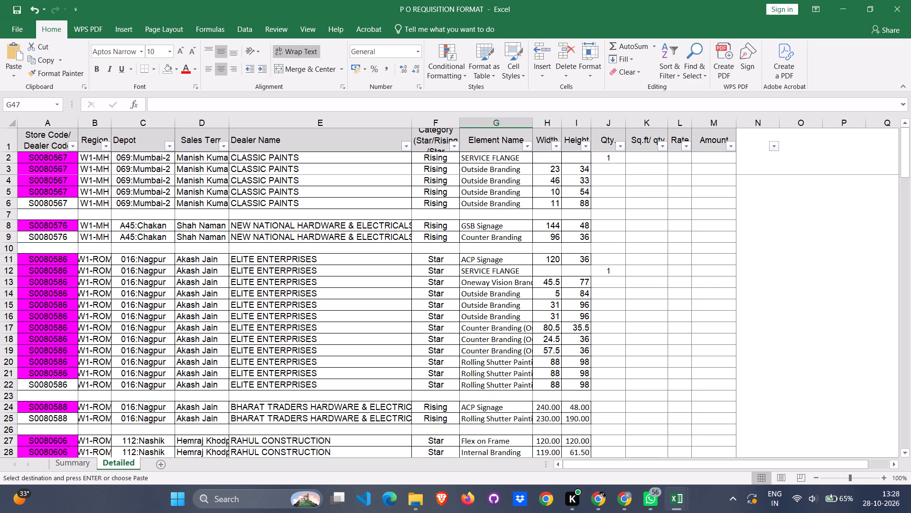
pyautogui.scroll(-8, 516, 374)
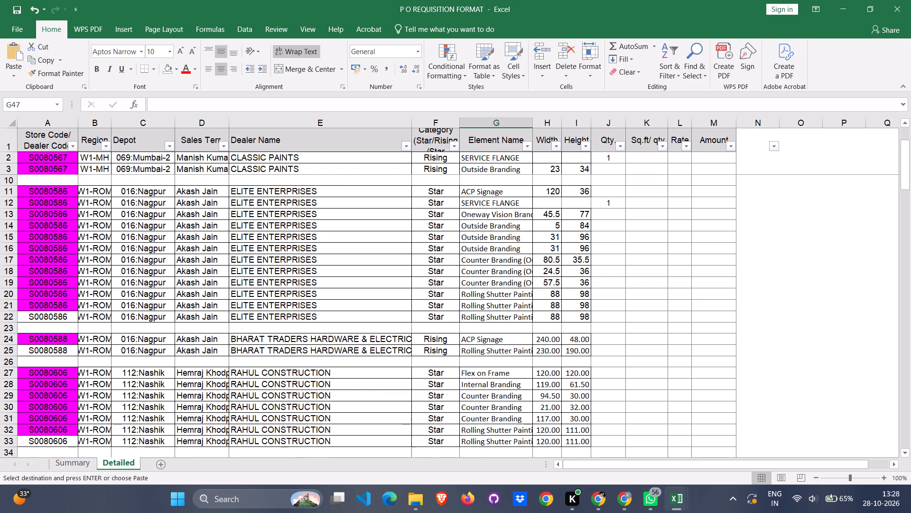
pyautogui.scroll(-7, 516, 374)
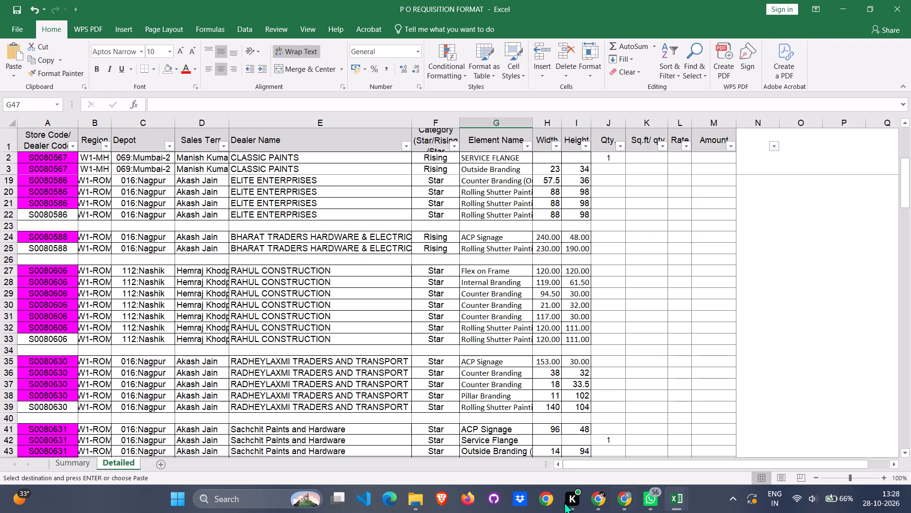
# Search the SEPARATAION ESTIMATE folder for RAHUL and open the RAHUL CONSTRUCTION estimate.
pyautogui.click(411, 508)
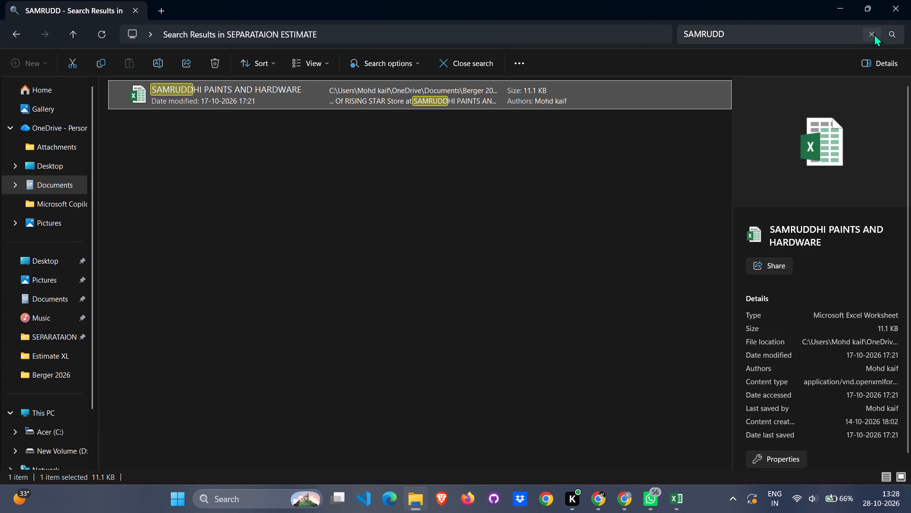
pyautogui.click(874, 34)
pyautogui.write('RAHUL')
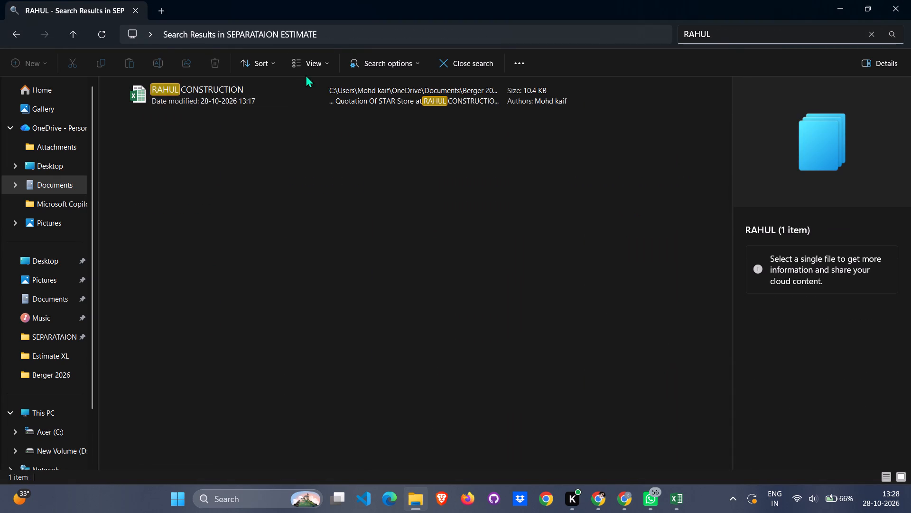
pyautogui.doubleClick(304, 90)
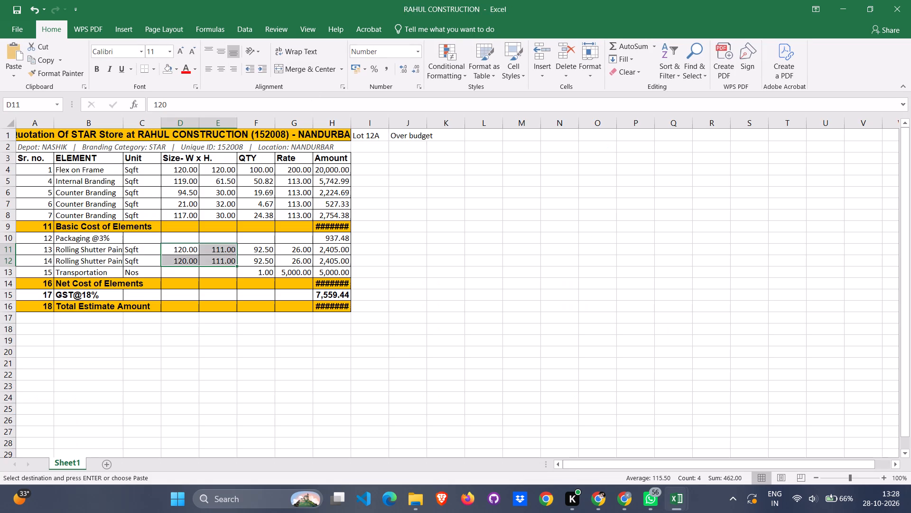
# Clear the Flex on Frame amount in cell H4 of the RAHUL CONSTRUCTION estimate, save, and widen the Amount column.
pyautogui.click(331, 171)
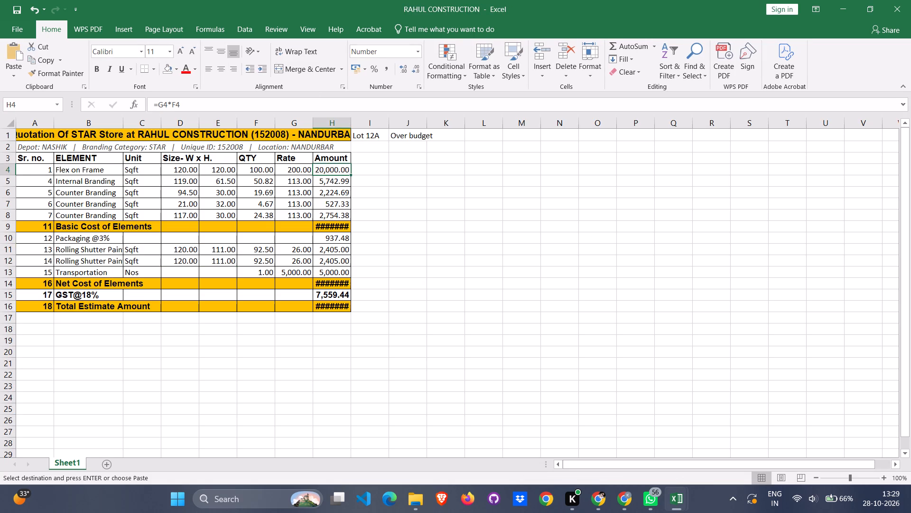
pyautogui.press('Delete')
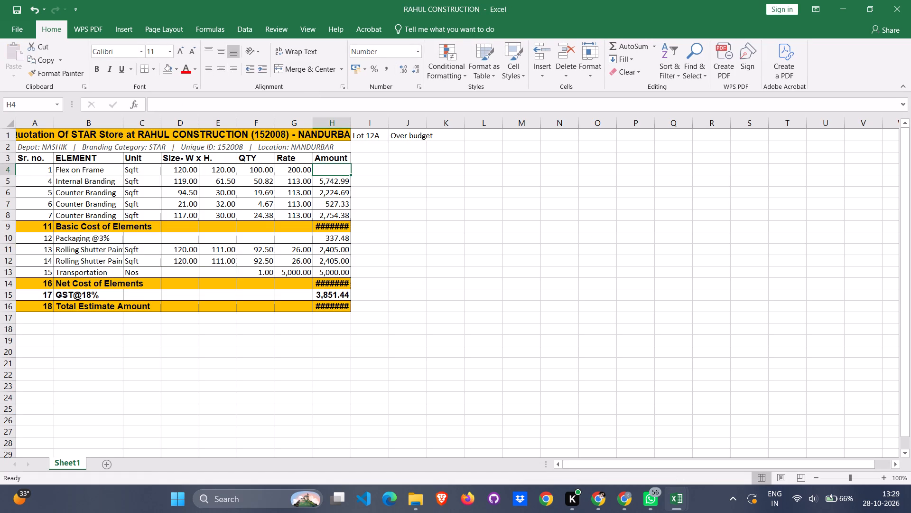
pyautogui.hotkey('ctrl', 's')
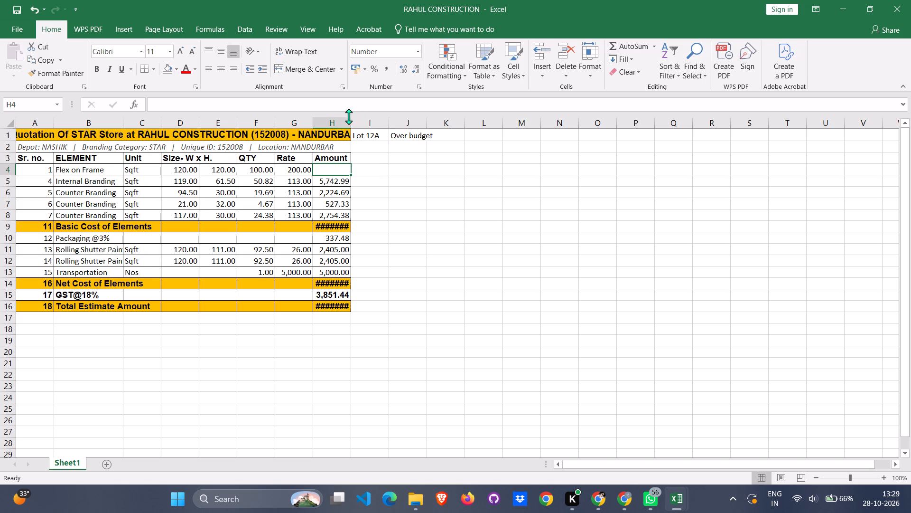
pyautogui.moveTo(350, 120); pyautogui.dragTo(379, 117)
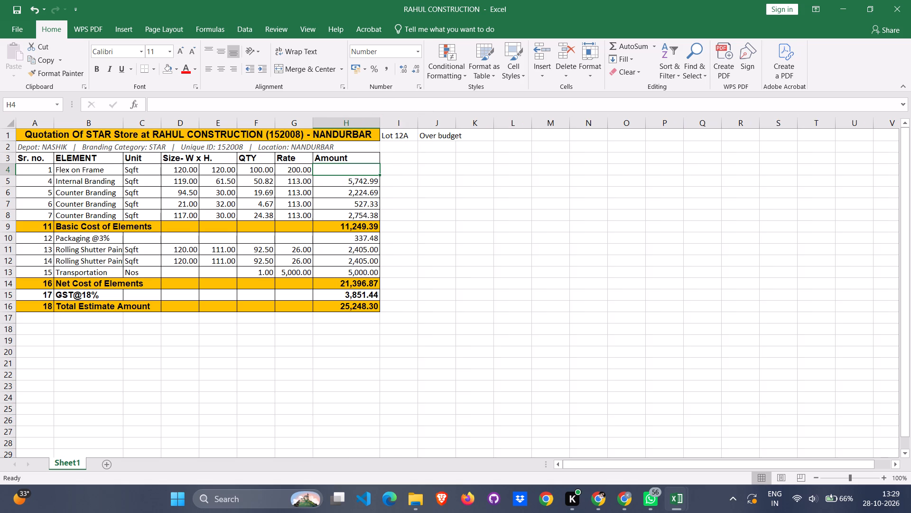
# Compare the RAHUL CONSTRUCTION total on the Summary sheet with the total in its estimate.
pyautogui.hotkey('alt', 'Tab')
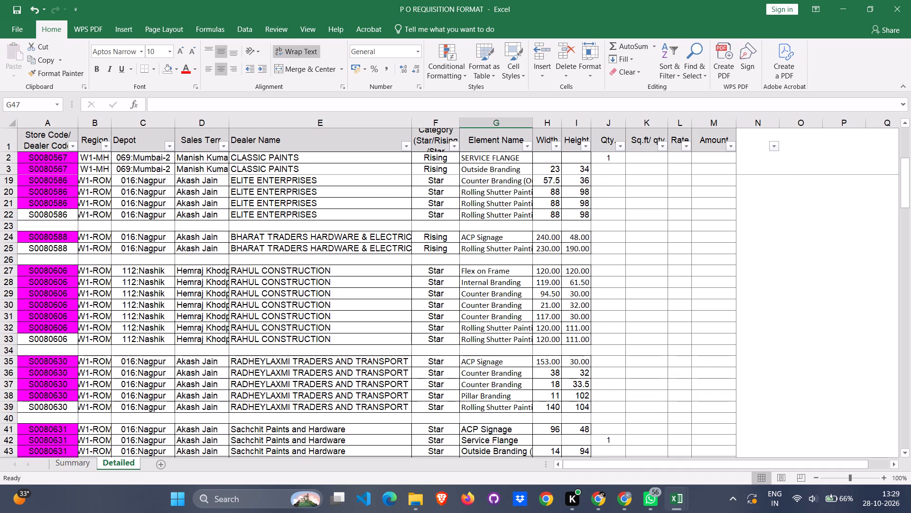
pyautogui.click(70, 467)
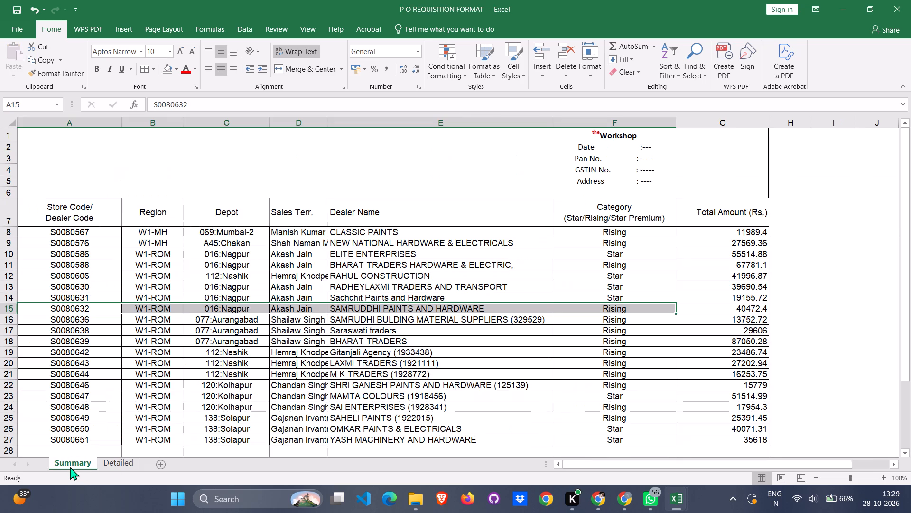
pyautogui.click(494, 279)
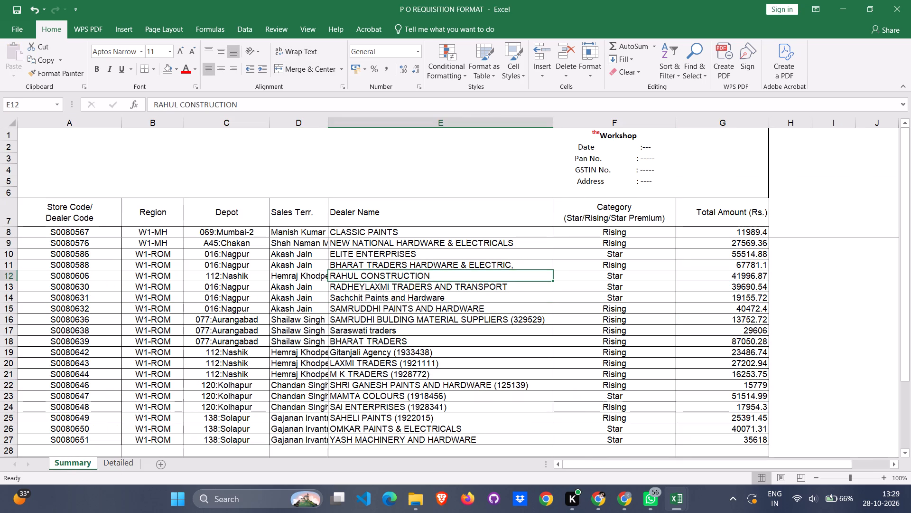
pyautogui.hotkey('alt', 'Tab')
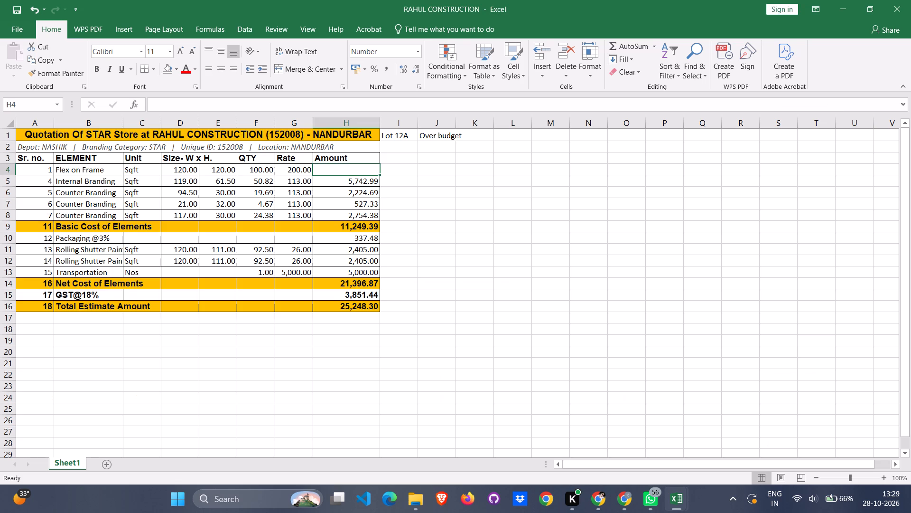
pyautogui.hotkey('alt', 'Tab')
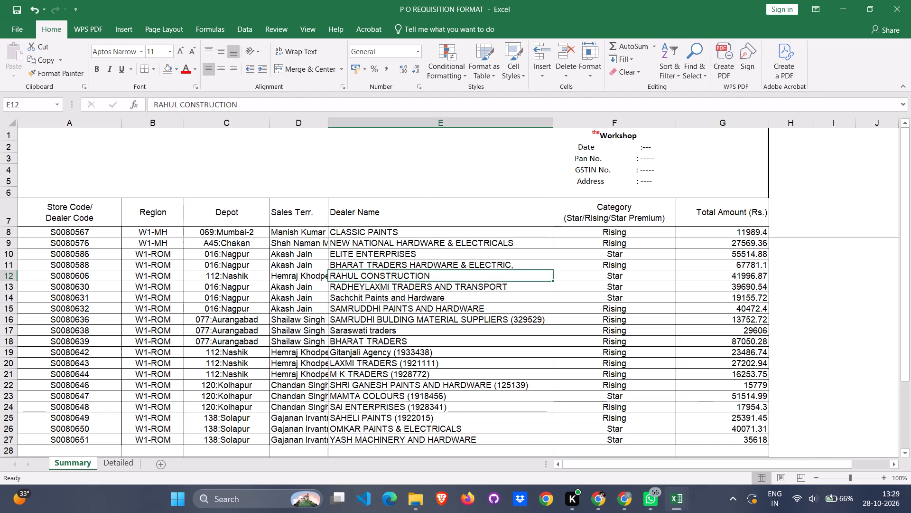
# On the Detailed sheet, delete the RAHUL CONSTRUCTION Flex on Frame entry in A27:M27, shifting the cells below up.
pyautogui.click(123, 464)
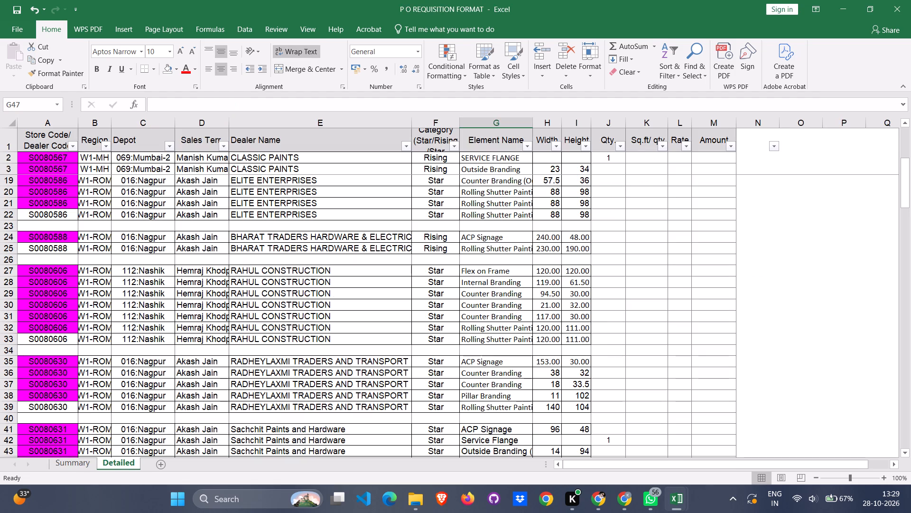
pyautogui.click(63, 269)
pyautogui.hotkey('shift', 'Right')
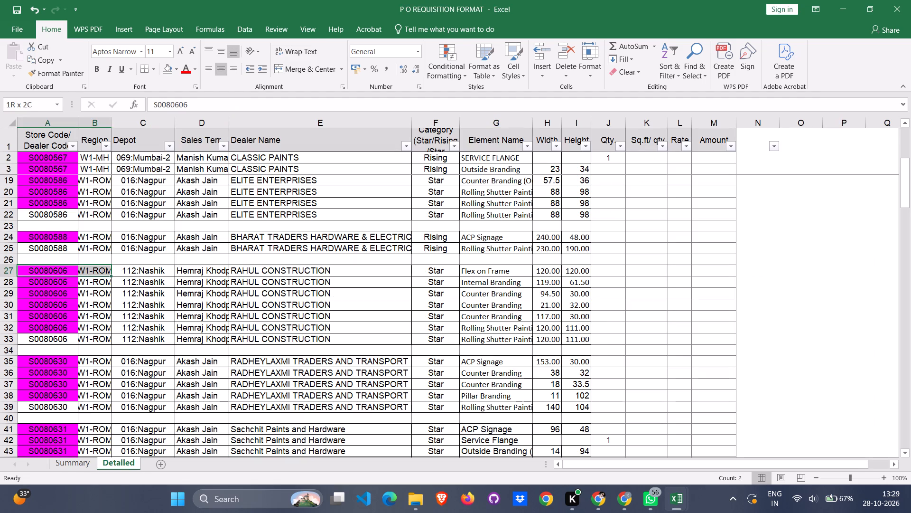
pyautogui.hotkey('shift', 'Right')
pyautogui.hotkey('shift', 'Right')
pyautogui.hotkey('shift', 'Right')
pyautogui.hotkey('shift', 'Right')
pyautogui.hotkey('shift', 'Right')
pyautogui.hotkey('shift', 'Right')
pyautogui.hotkey('shift', 'Right')
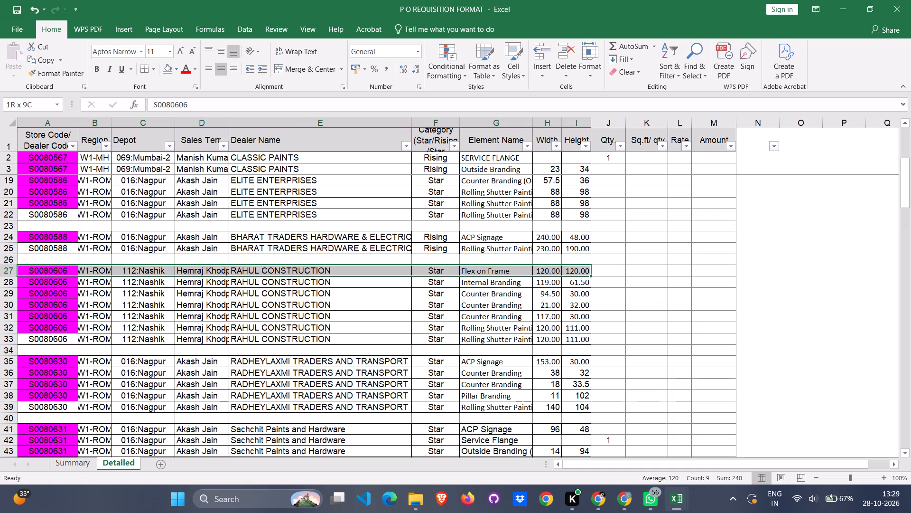
pyautogui.hotkey('shift', 'Right')
pyautogui.hotkey('shift', 'Right')
pyautogui.hotkey('shift', 'Right')
pyautogui.hotkey('shift', 'Right')
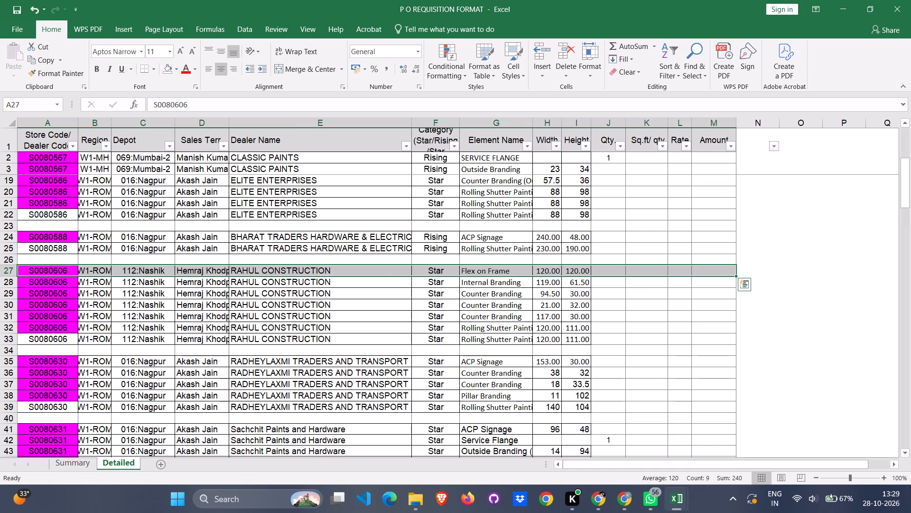
pyautogui.rightClick(273, 275)
pyautogui.press('Delete')
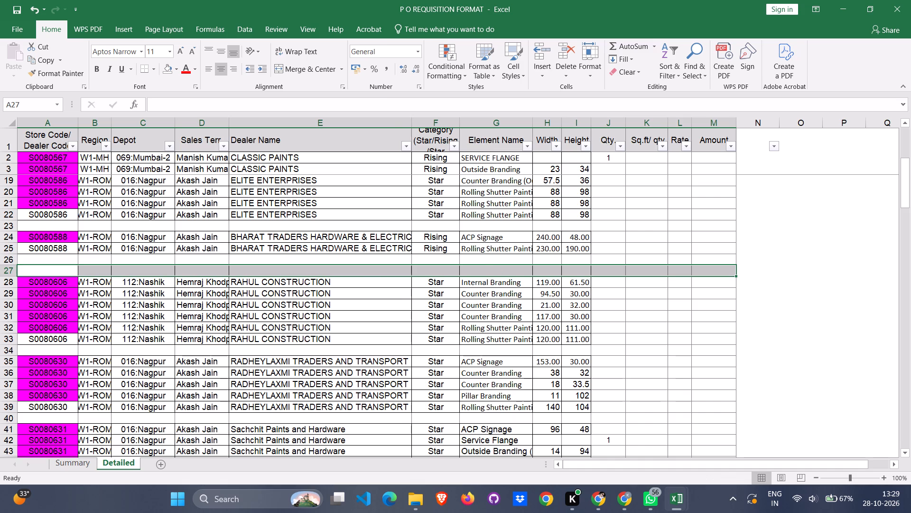
pyautogui.rightClick(369, 272)
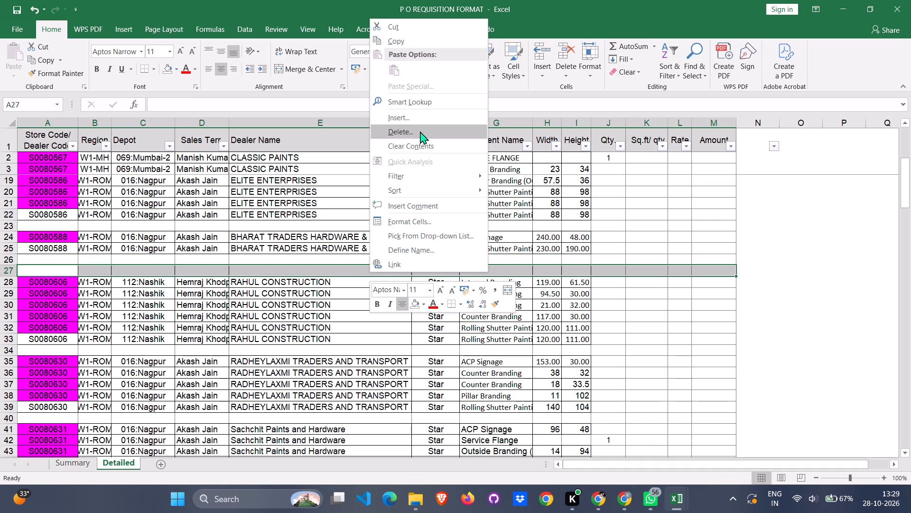
pyautogui.click(420, 131)
pyautogui.click(394, 131)
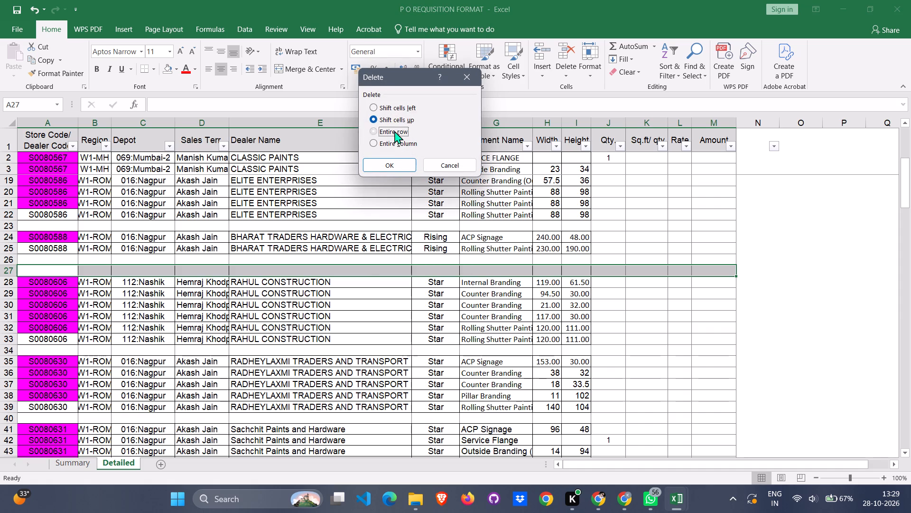
pyautogui.click(388, 163)
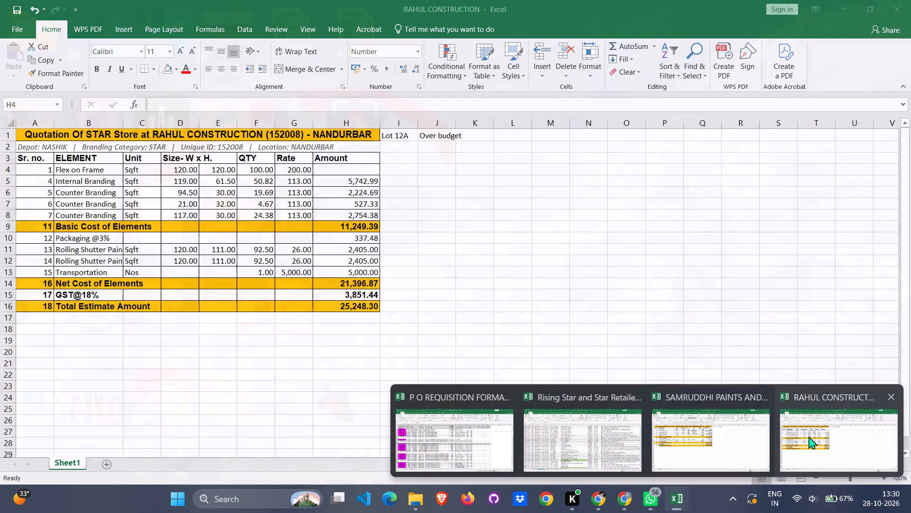
# Set RAHUL CONSTRUCTION's Total Amount on the Summary sheet to 21396.87, the Net Cost of Elements from its estimate, and save.
pyautogui.click(812, 435)
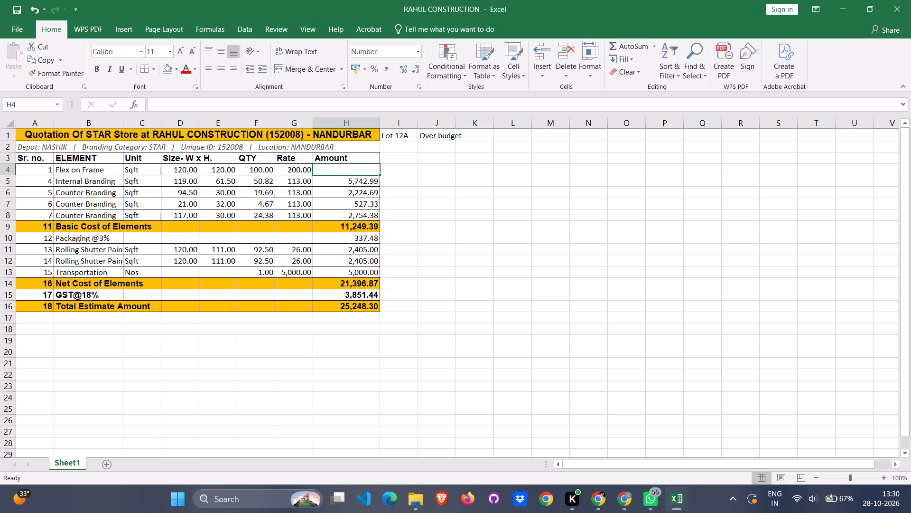
pyautogui.click(350, 281)
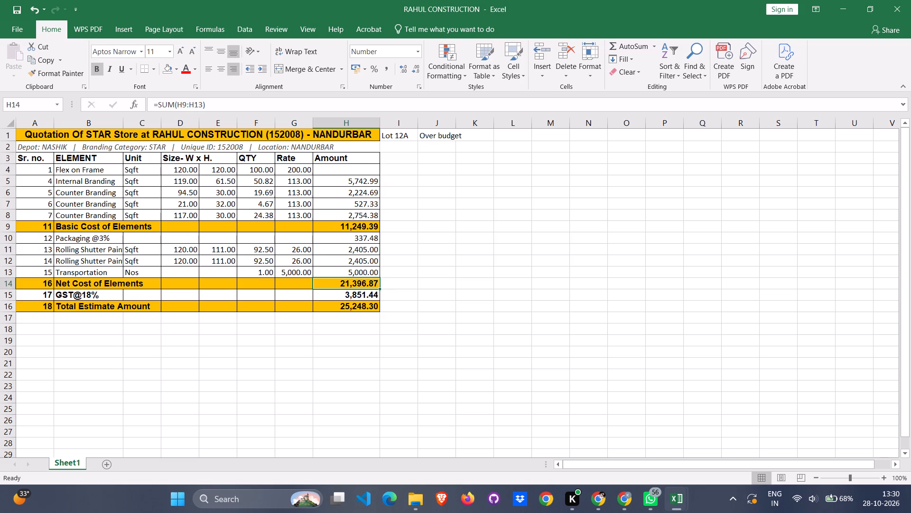
pyautogui.hotkey('ctrl', 'c')
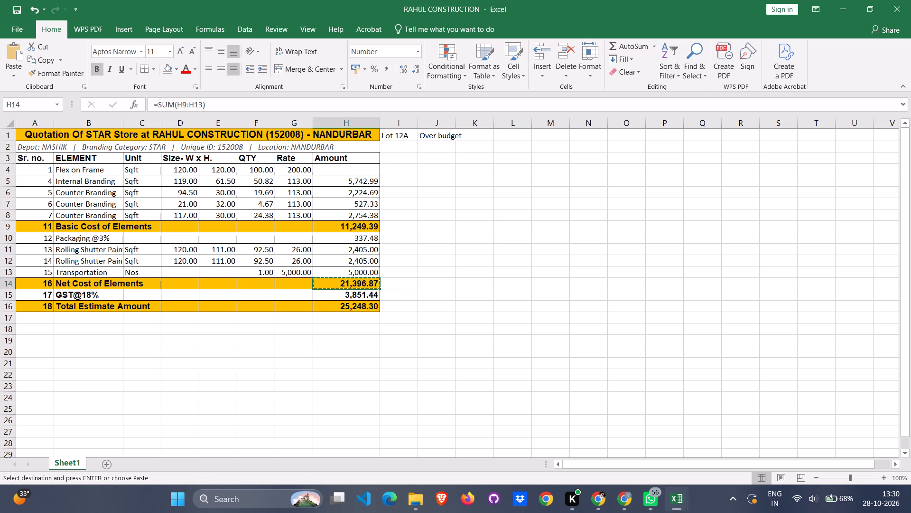
pyautogui.hotkey('alt', 'Tab')
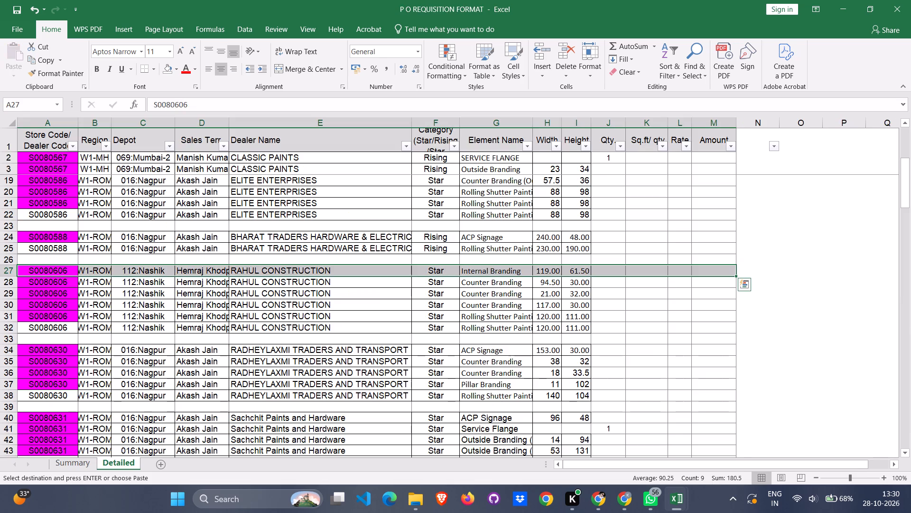
pyautogui.click(71, 456)
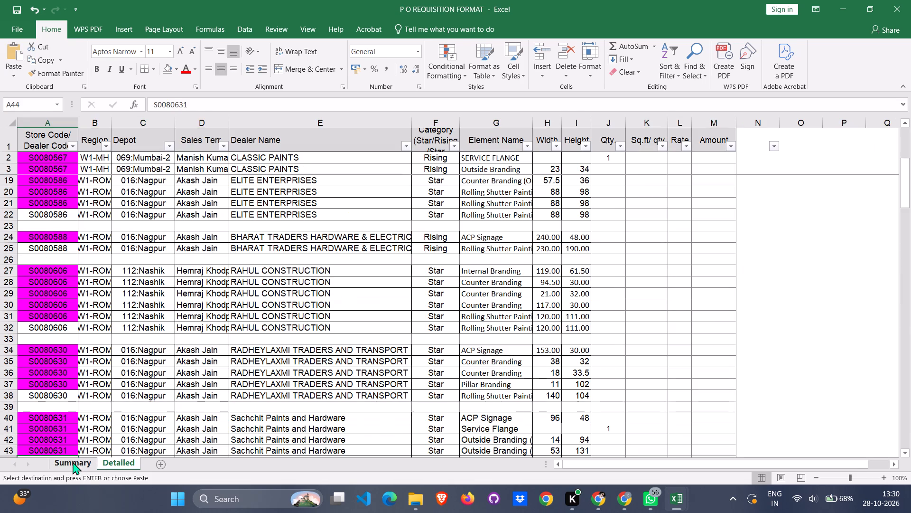
pyautogui.click(73, 462)
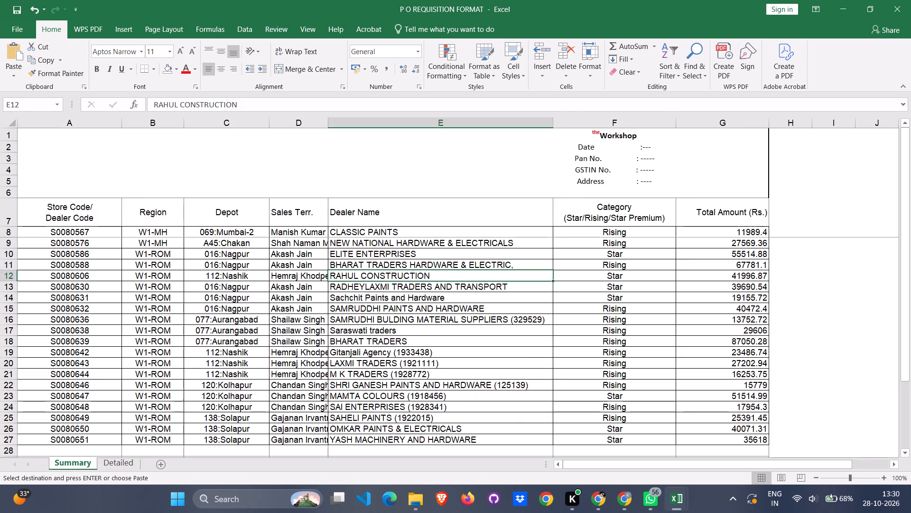
pyautogui.press('Right')
pyautogui.press('Right')
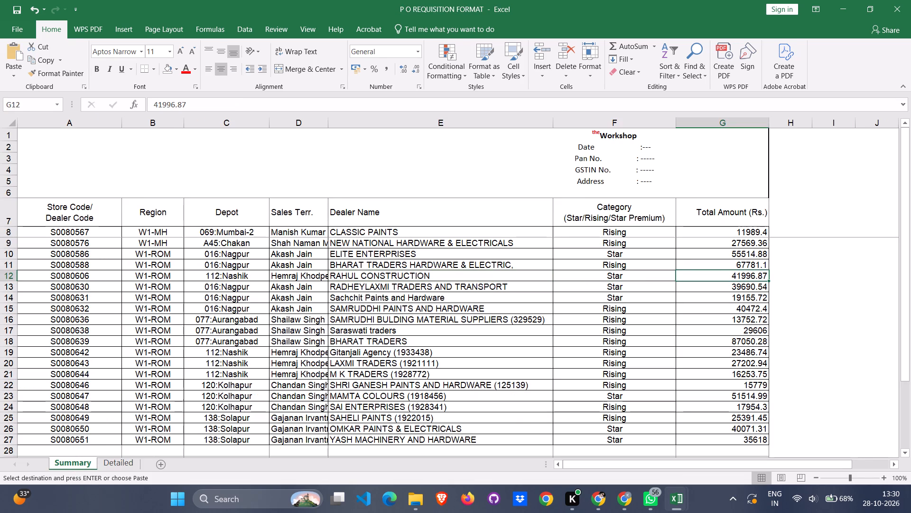
pyautogui.write('2139')
pyautogui.write('6.87')
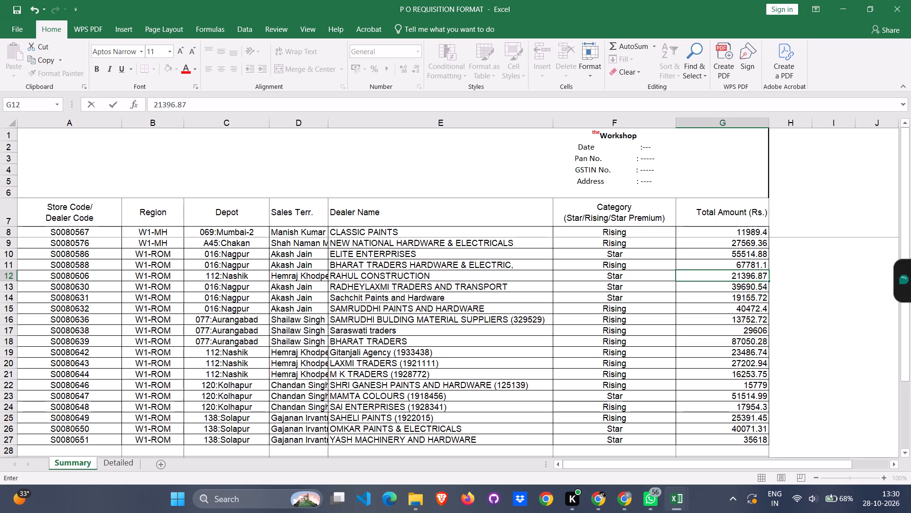
pyautogui.hotkey('ctrl', 's')
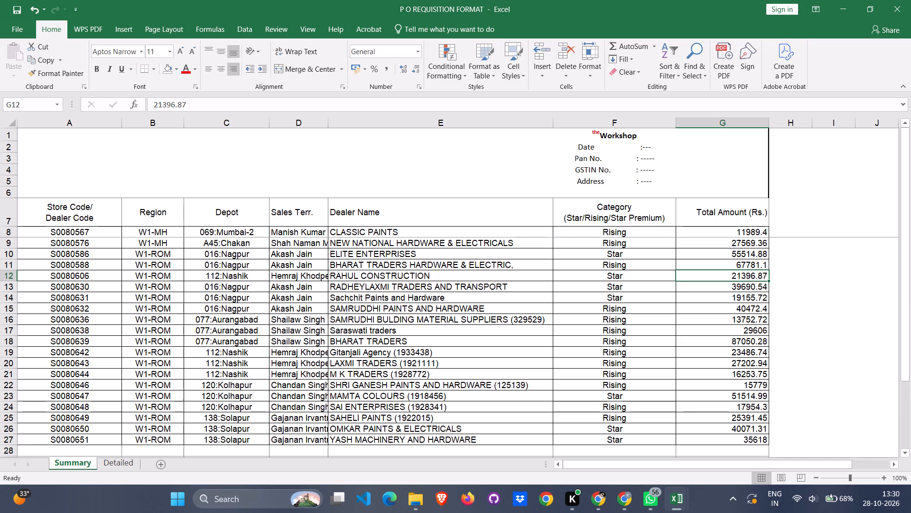
# Review the store and element rows on the Detailed sheet, from CLASSIC PAINTS down to SAMRUDDHI PAINTS AND HARDWARE.
pyautogui.click(115, 466)
pyautogui.scroll(-4, 280, 344)
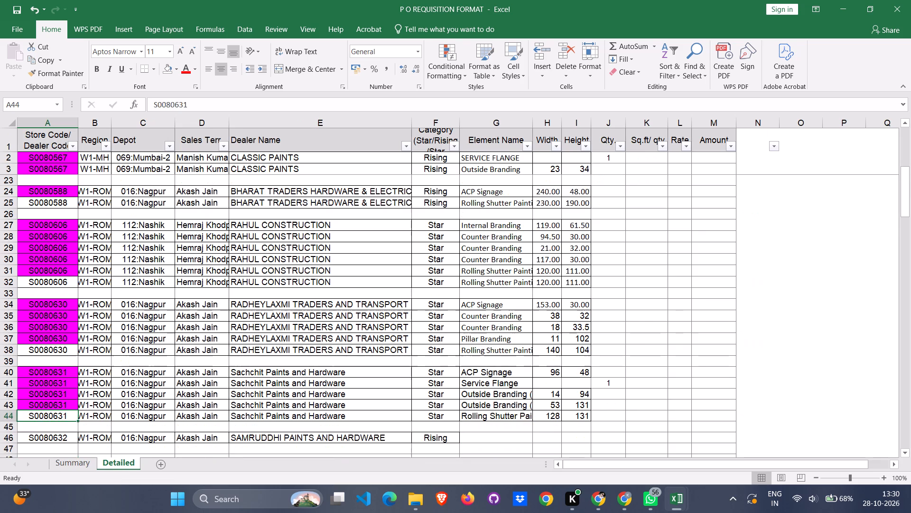
pyautogui.scroll(-4, 281, 343)
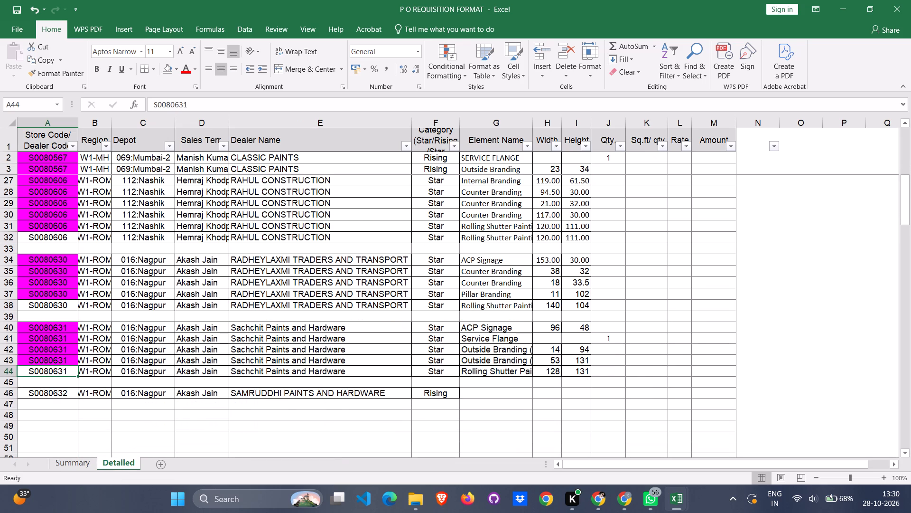
pyautogui.scroll(13, 472, 295)
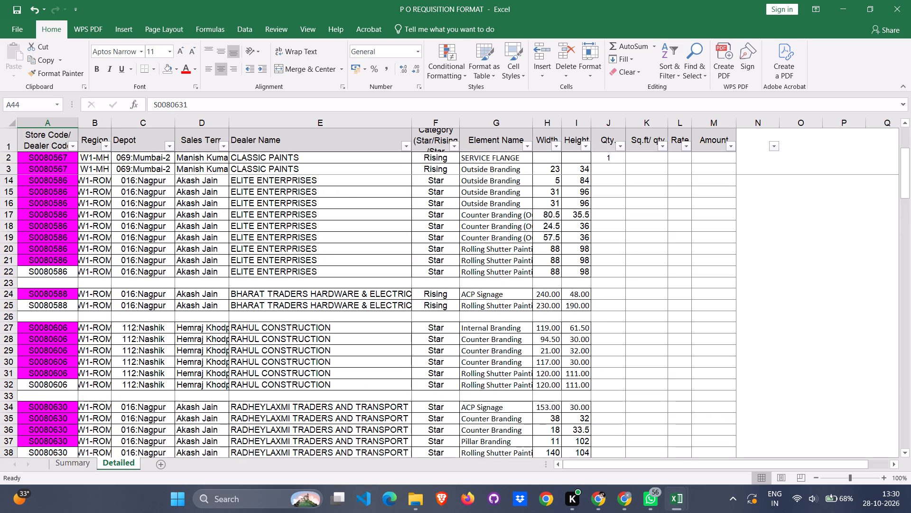
pyautogui.scroll(4, 472, 294)
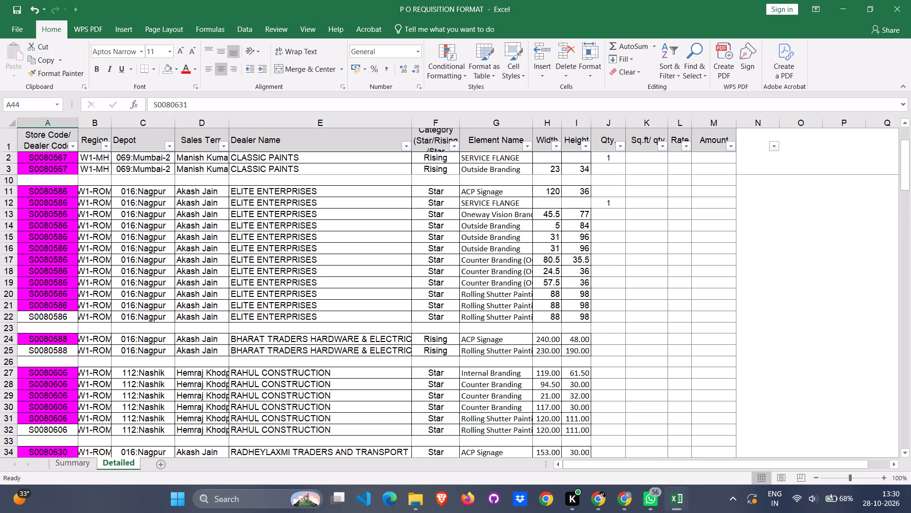
pyautogui.scroll(3, 472, 295)
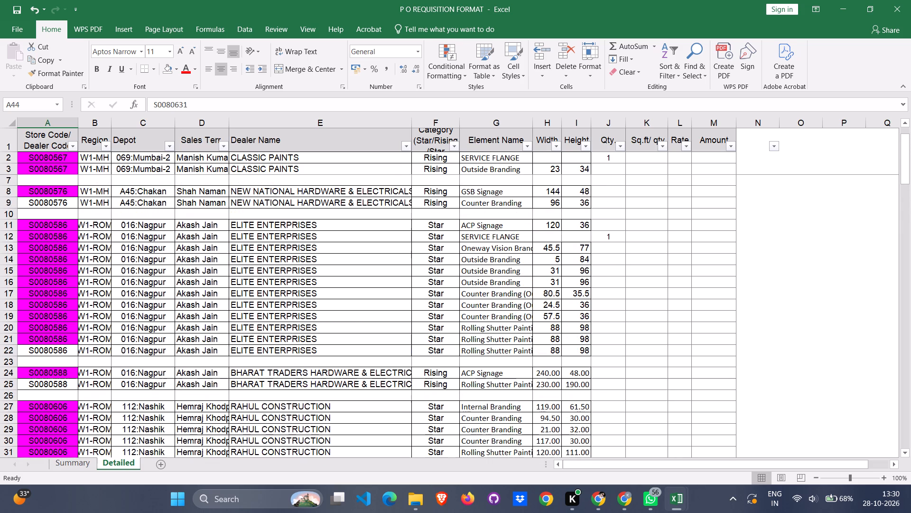
pyautogui.scroll(8, 472, 299)
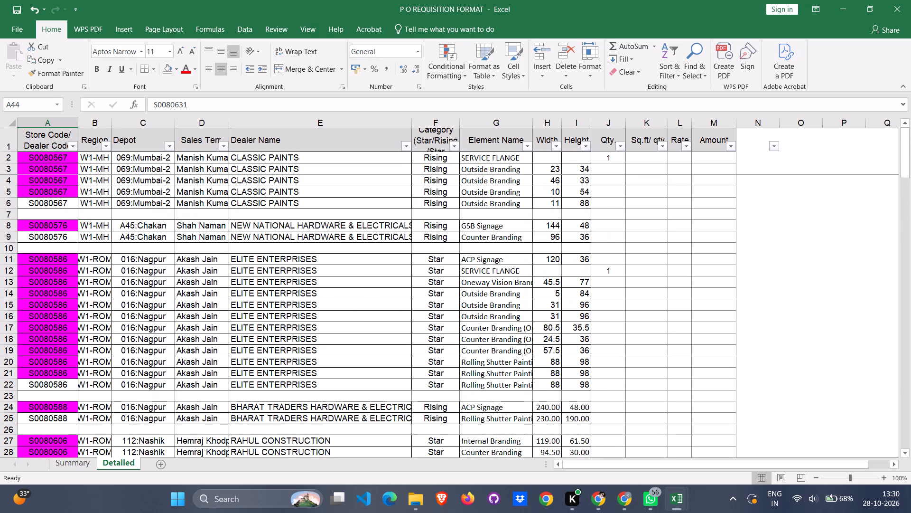
pyautogui.scroll(-6, 466, 310)
pyautogui.scroll(6, 466, 310)
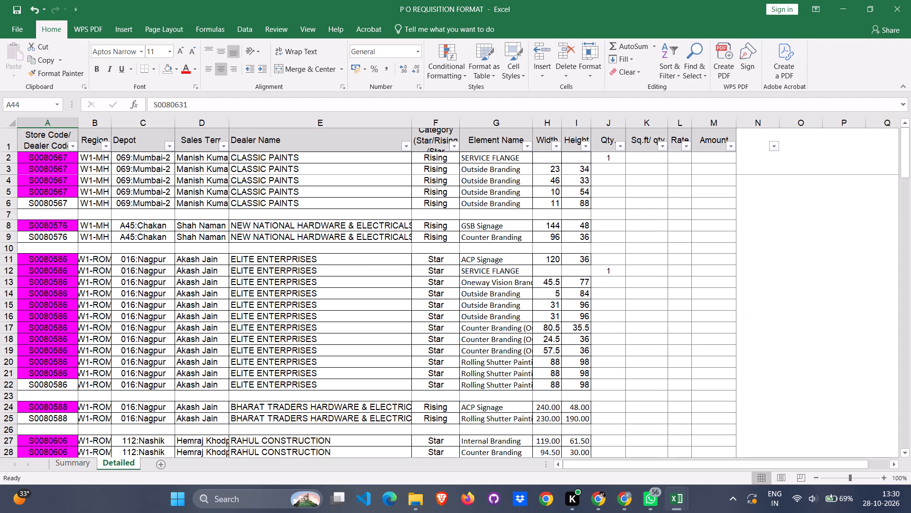
pyautogui.scroll(4, 473, 317)
pyautogui.scroll(-6, 472, 318)
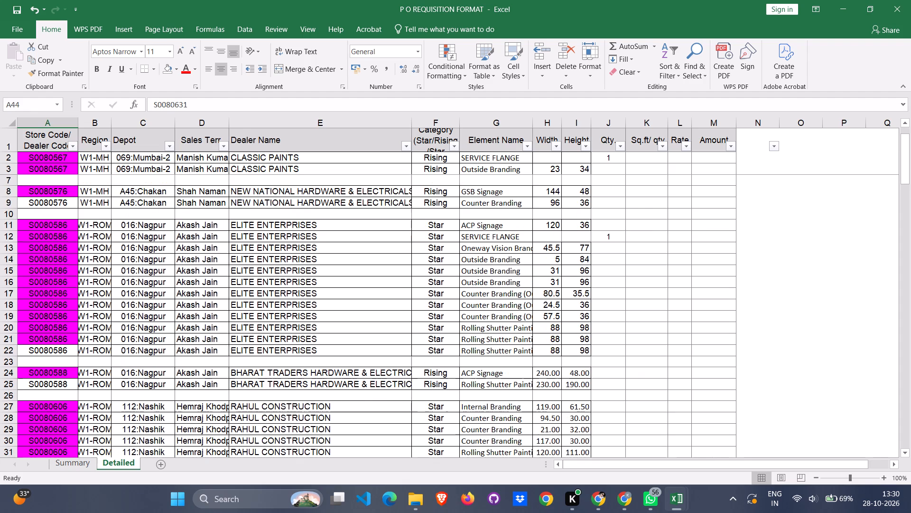
pyautogui.scroll(-4, 472, 318)
pyautogui.scroll(9, 468, 331)
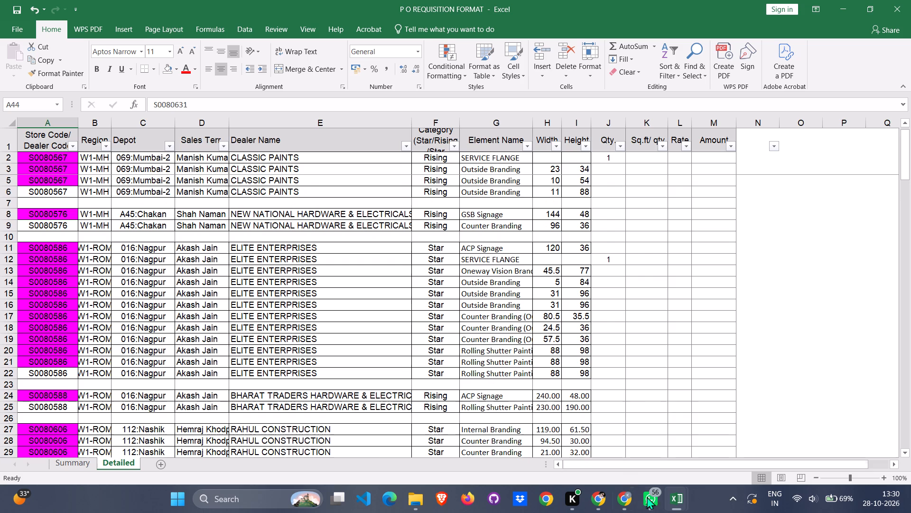
# Close the RAHUL CONSTRUCTION estimate, saving its changes.
pyautogui.click(821, 428)
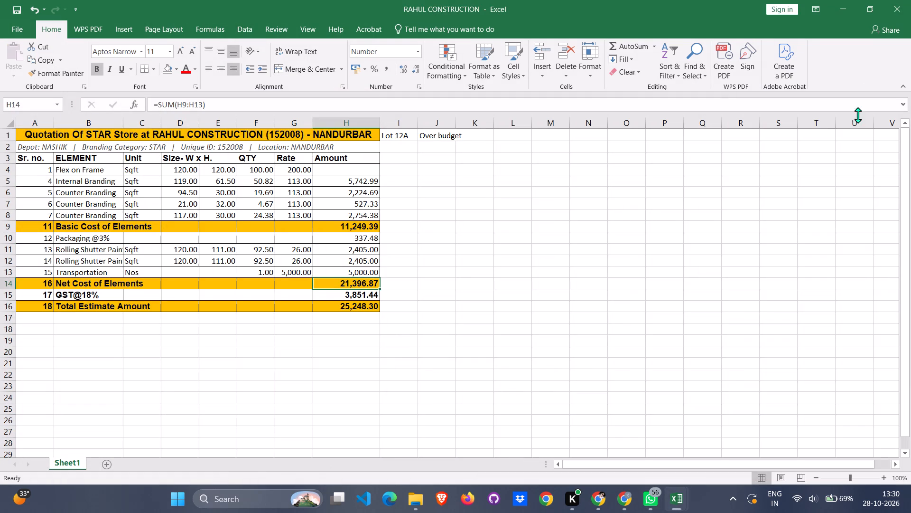
pyautogui.click(894, 2)
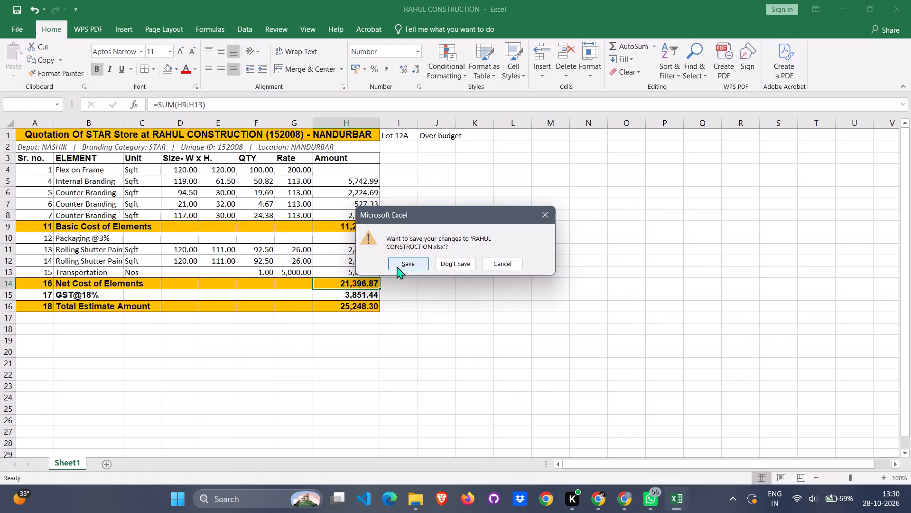
pyautogui.click(397, 266)
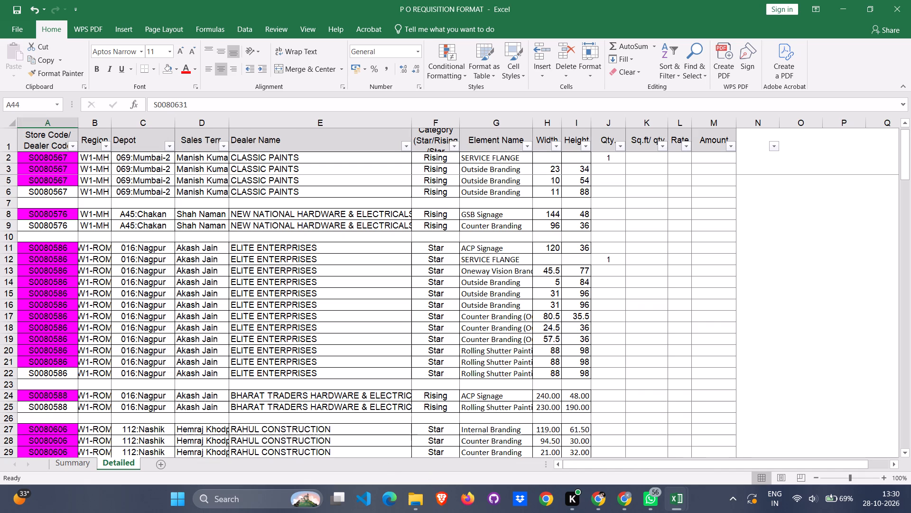
# Search the SEPARATAION ESTIMATE folder for ELITE and open the ELITE ENTERPRISES estimate.
pyautogui.click(477, 273)
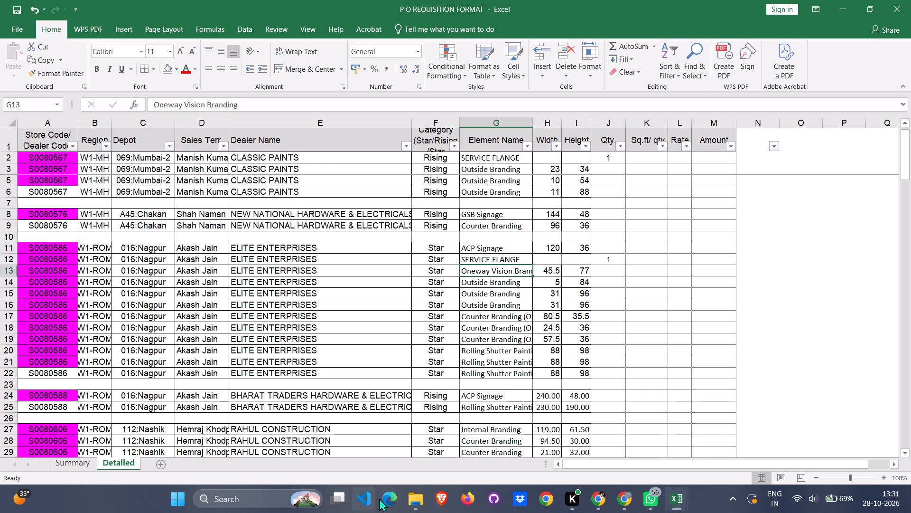
pyautogui.click(411, 498)
pyautogui.click(871, 33)
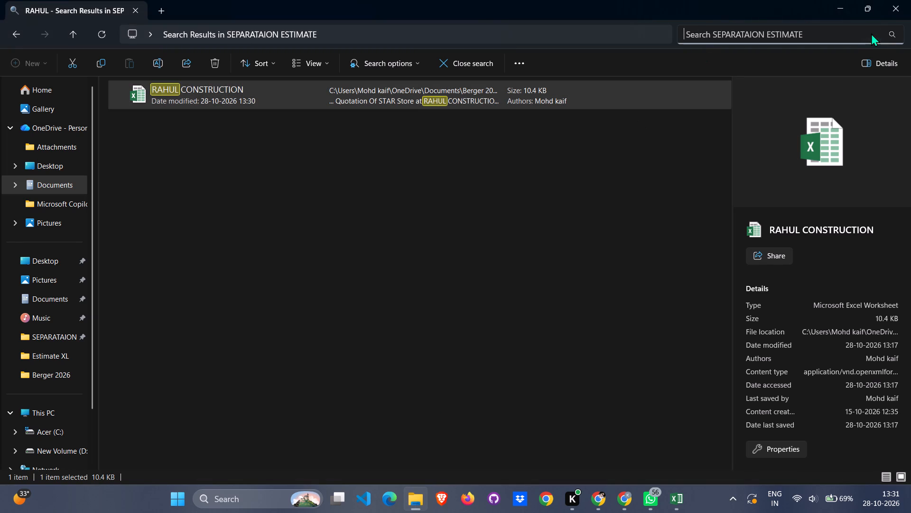
pyautogui.write('ELITE')
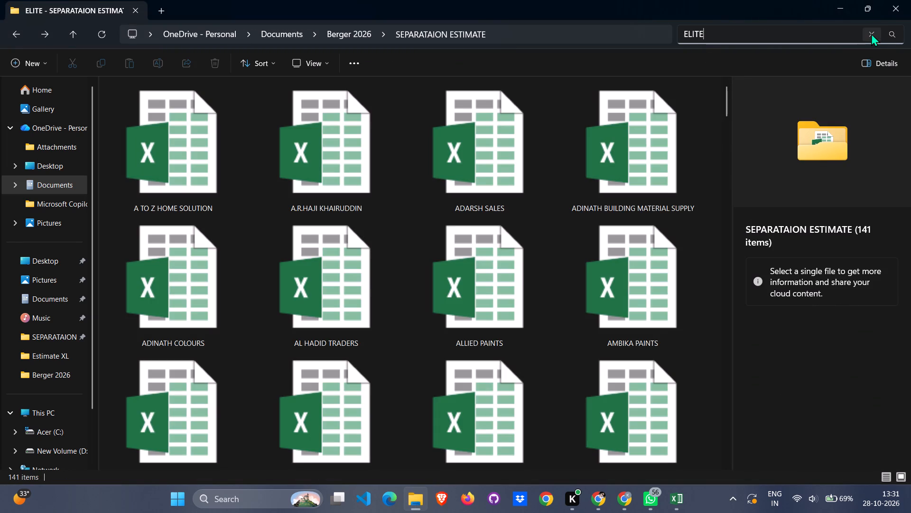
pyautogui.doubleClick(298, 91)
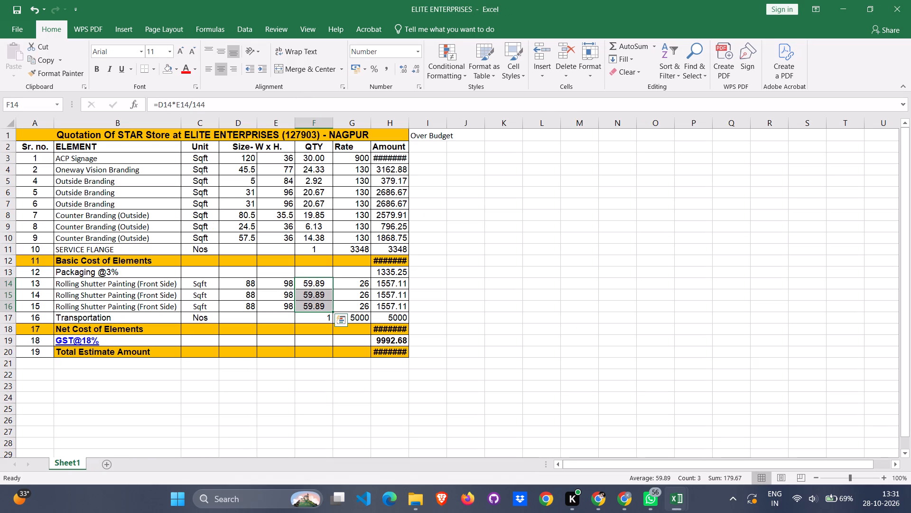
# Widen the Amount column in the ELITE ENTERPRISES estimate so its full amounts fit.
pyautogui.moveTo(409, 122); pyautogui.dragTo(428, 121)
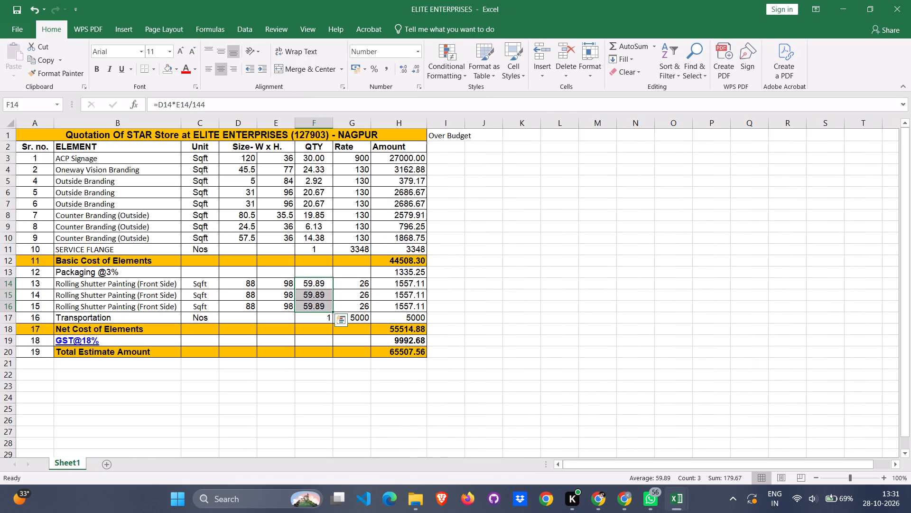
# Clear the Oneway Vision Branding amount in the ELITE ENTERPRISES estimate.
pyautogui.click(408, 169)
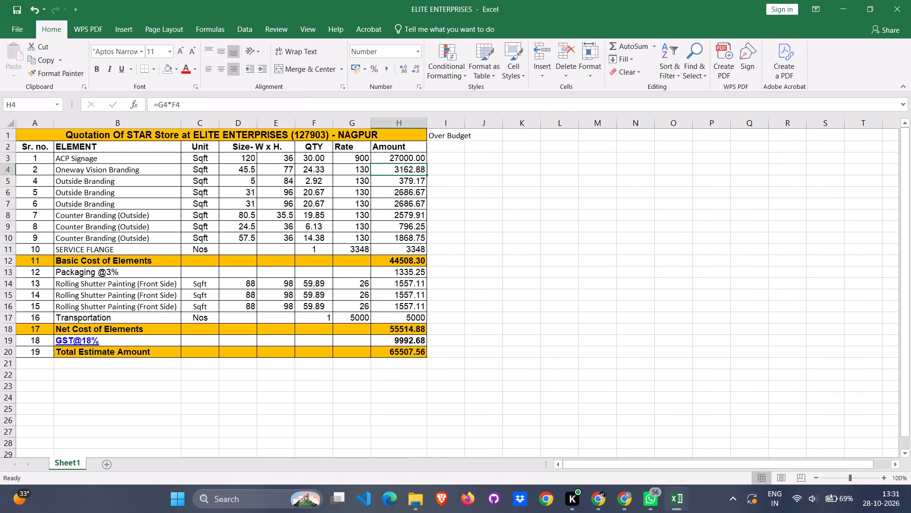
pyautogui.press('Delete')
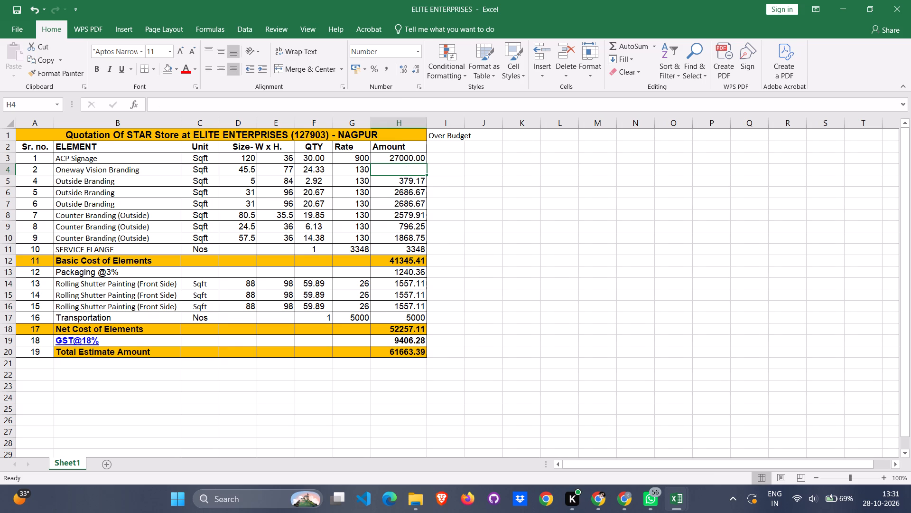
# In the P O requisition workbook's Summary sheet, set the ELITE ENTERPRISES total amount to 52257.11 and save.
pyautogui.hotkey('alt', 'Tab')
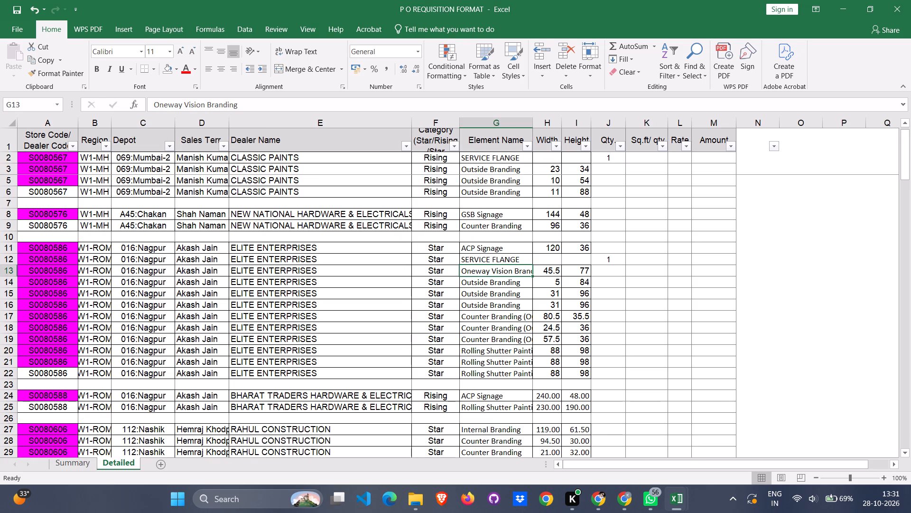
pyautogui.click(79, 462)
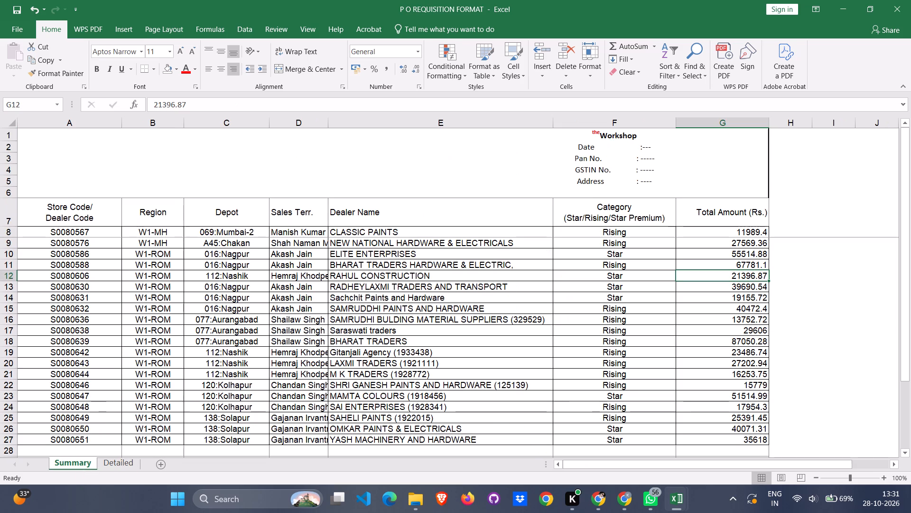
pyautogui.click(427, 254)
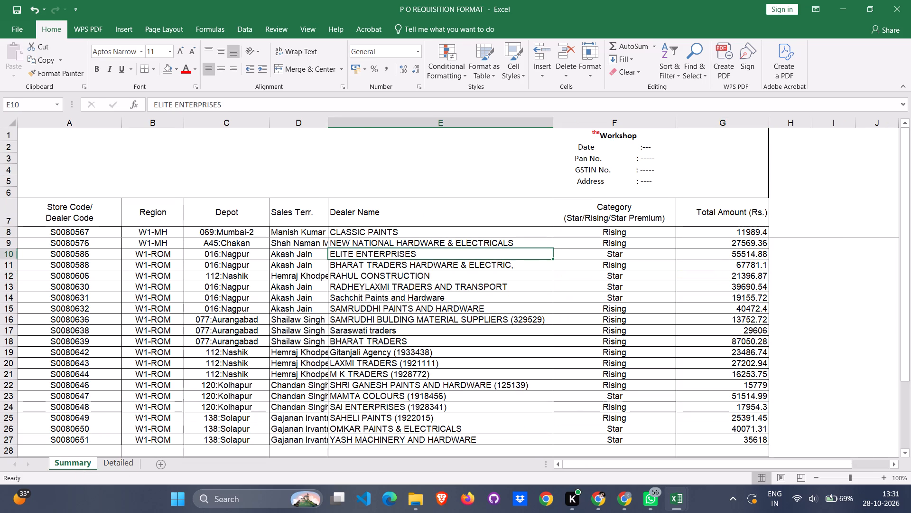
pyautogui.press('Right')
pyautogui.press('Right')
pyautogui.hotkey('alt', 'Tab')
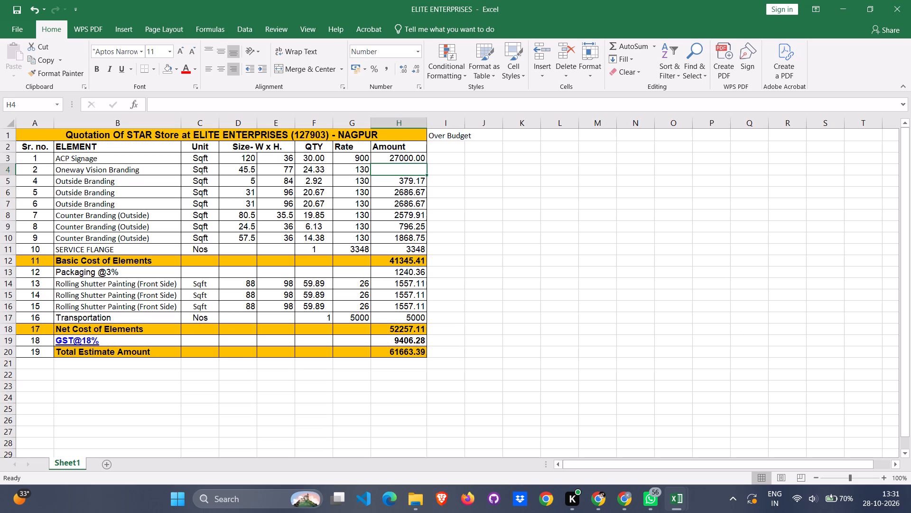
pyautogui.hotkey('alt', 'Tab')
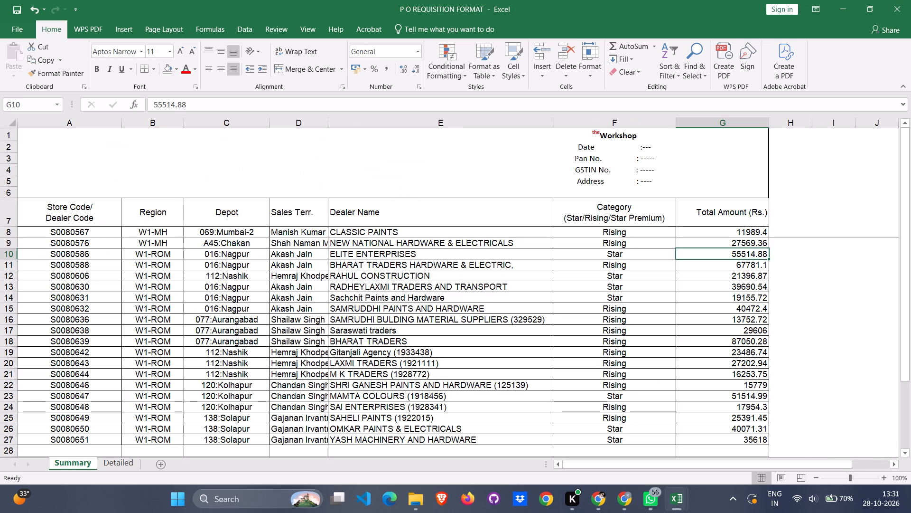
pyautogui.press('5')
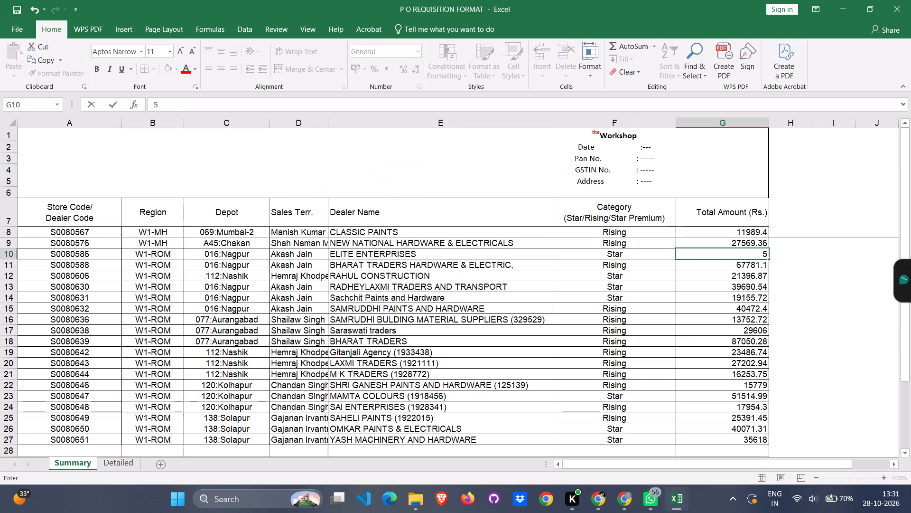
pyautogui.write('2257.11')
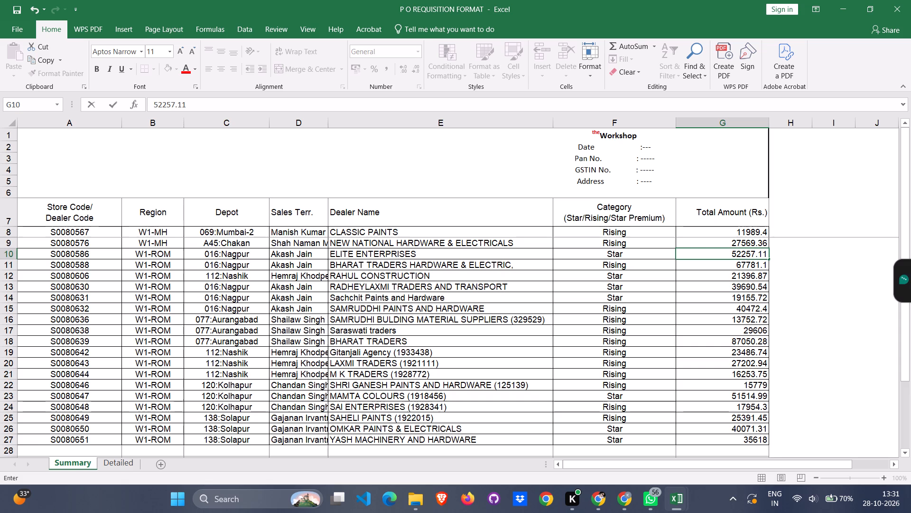
pyautogui.hotkey('ctrl', 's')
# Compare the ELITE ENTERPRISES Summary total with the estimate's net cost, and save both workbooks.
pyautogui.hotkey('alt', 'Tab')
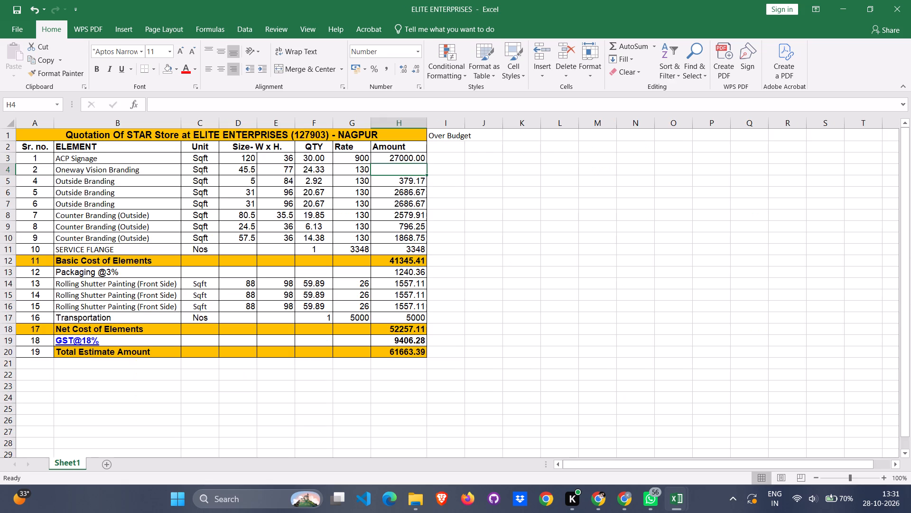
pyautogui.hotkey('alt', 'Tab')
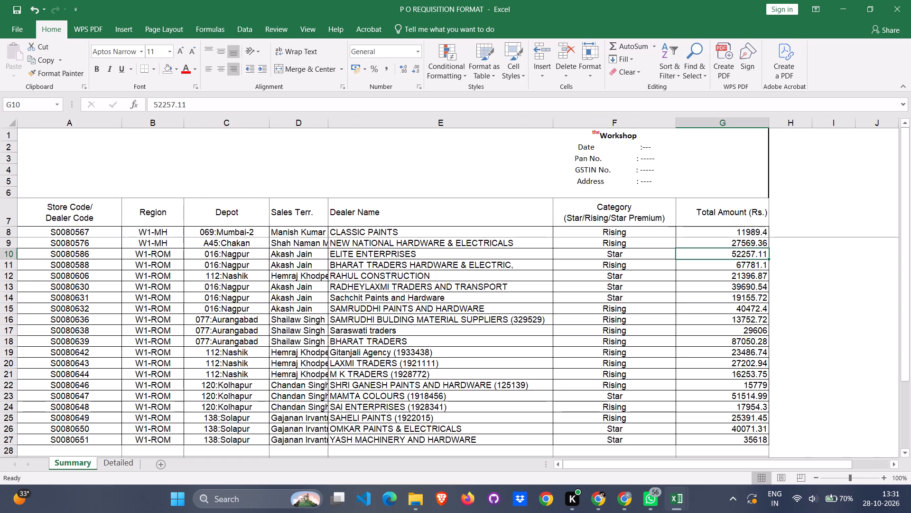
pyautogui.hotkey('alt', 'Tab')
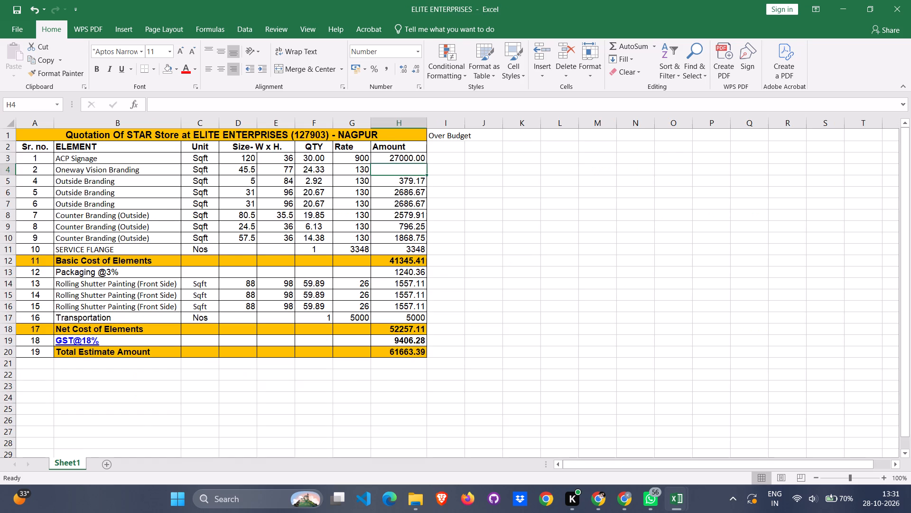
pyautogui.hotkey('alt', 'Tab')
pyautogui.hotkey('ctrl', 's')
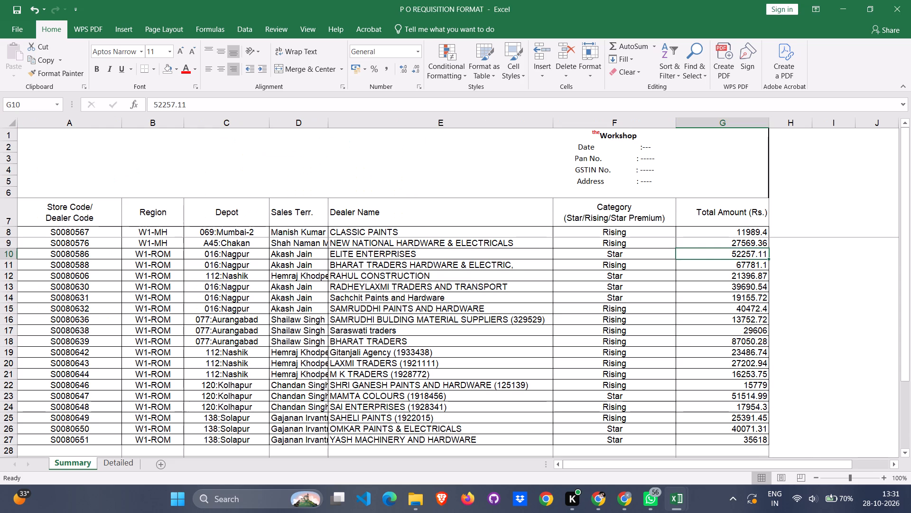
pyautogui.hotkey('alt', 'Tab')
pyautogui.hotkey('ctrl', 's')
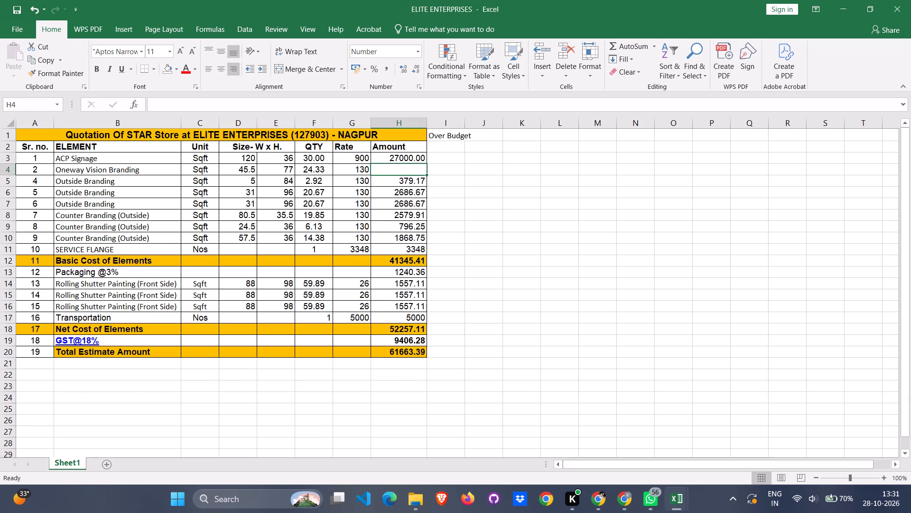
# Delete the entire Oneway Vision Branding row of ELITE ENTERPRISES from the P O requisition workbook's Detailed sheet.
pyautogui.hotkey('alt', 'Tab')
pyautogui.click(119, 465)
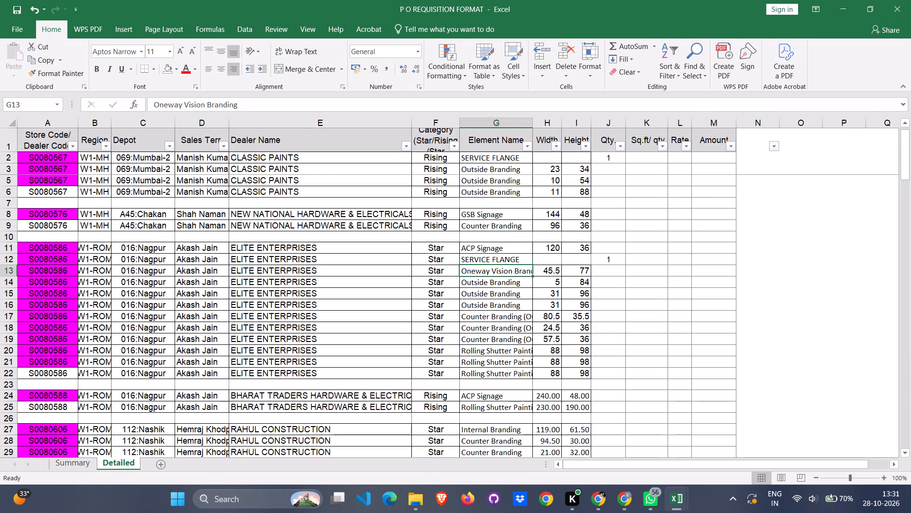
pyautogui.press('Left')
pyautogui.press('Left')
pyautogui.press('Left')
pyautogui.press('Left')
pyautogui.press('Left')
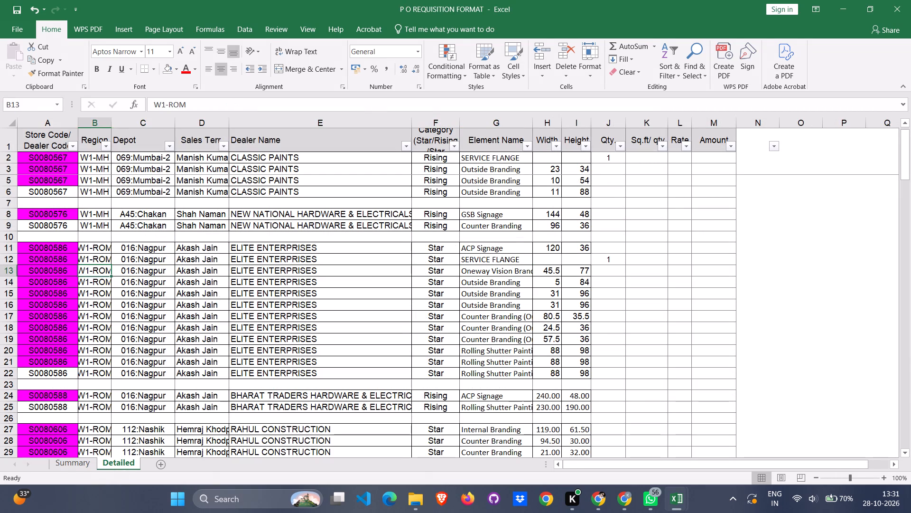
pyautogui.press('Left')
pyautogui.hotkey('shift', 'Right')
pyautogui.hotkey('shift', 'Right')
pyautogui.hotkey('shift', 'Right')
pyautogui.hotkey('shift', 'Right')
pyautogui.hotkey('shift', 'Right')
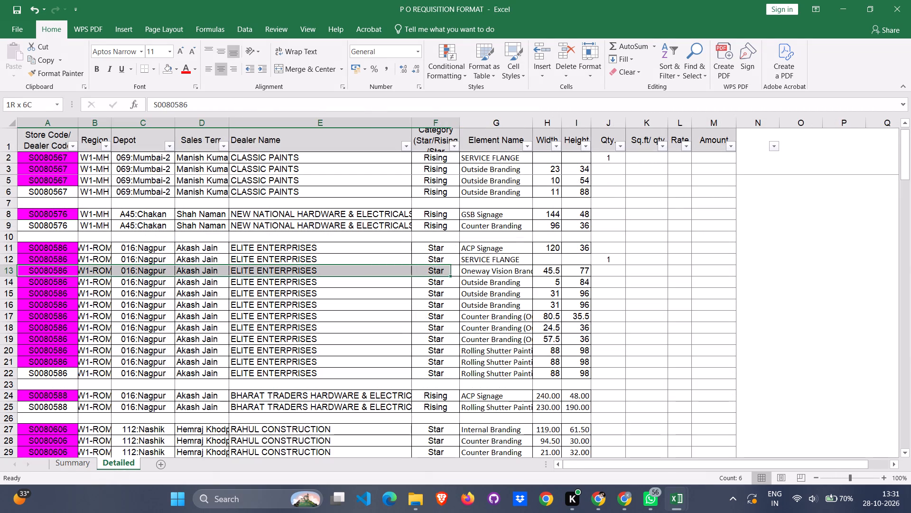
pyautogui.hotkey('shift', 'Right')
pyautogui.hotkey('shift', 'Right')
pyautogui.hotkey('shift', 'Right')
pyautogui.hotkey('shift', 'Right')
pyautogui.hotkey('shift', 'Right')
pyautogui.hotkey('shift', 'Right')
pyautogui.hotkey('shift', 'Right')
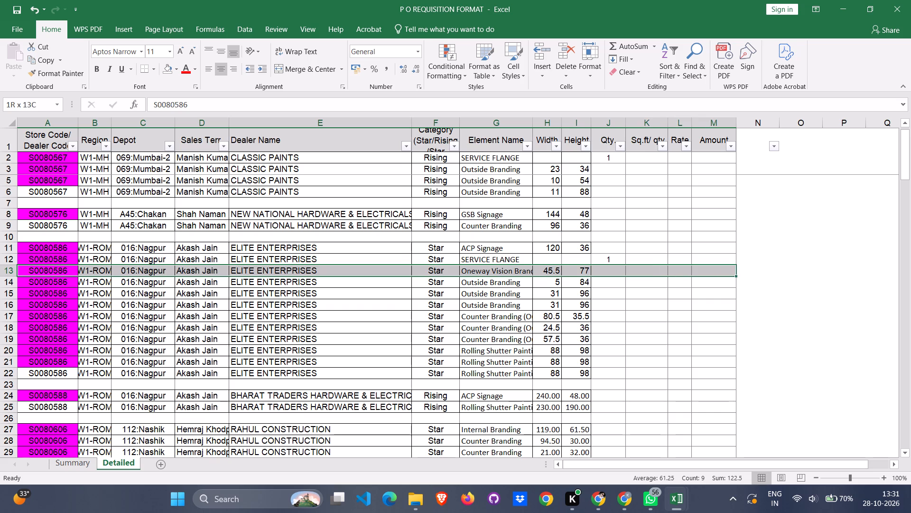
pyautogui.rightClick(610, 273)
pyautogui.click(652, 132)
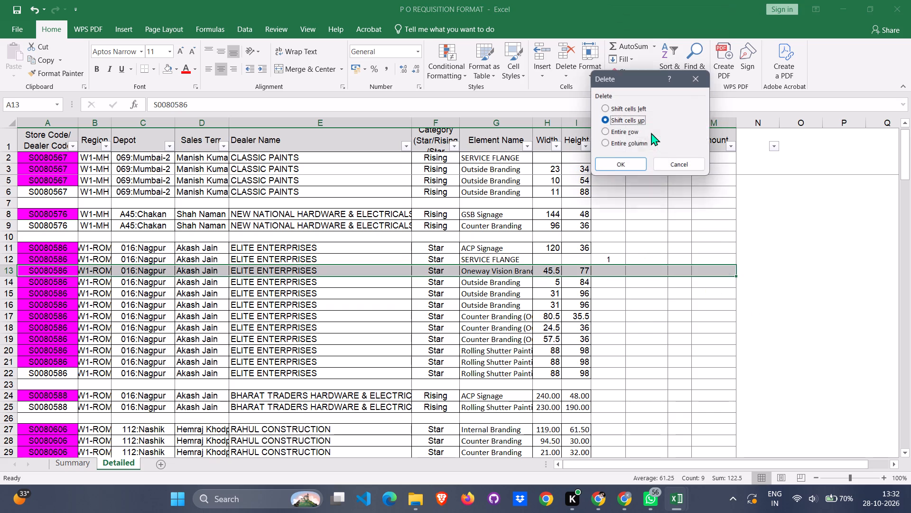
pyautogui.click(626, 131)
pyautogui.click(625, 163)
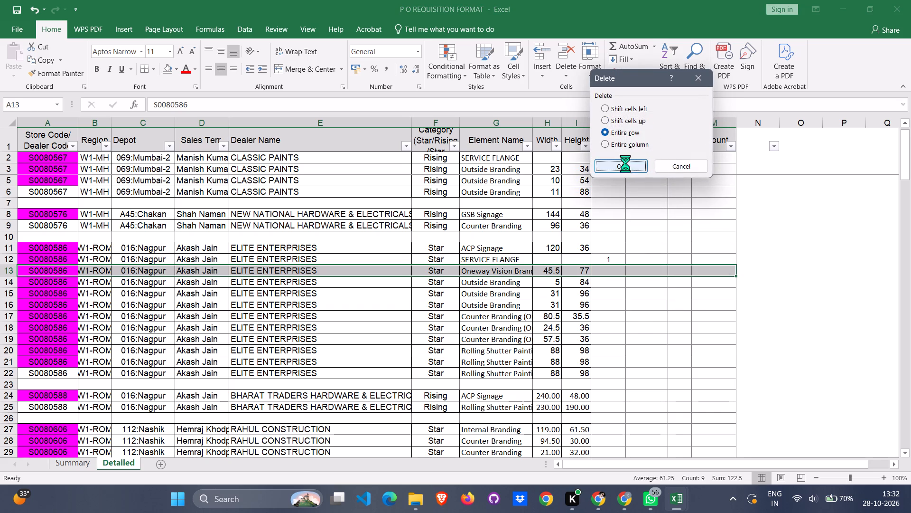
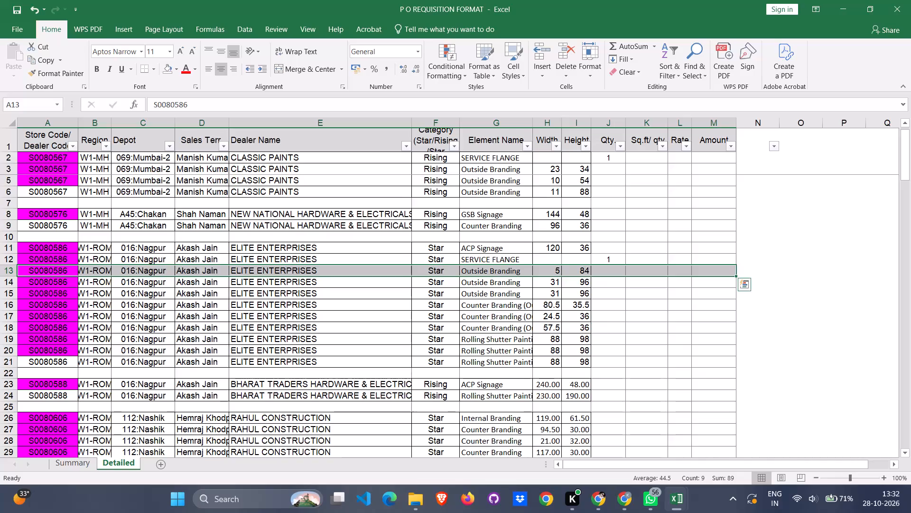
# Review the element rows in the Detailed sheet from CLASSIC PAINTS down to SAMRUDDHI PAINTS AND HARDWARE.
pyautogui.moveTo(515, 308); pyautogui.dragTo(521, 315)
pyautogui.click(521, 315)
pyautogui.doubleClick(520, 319)
pyautogui.click(520, 319)
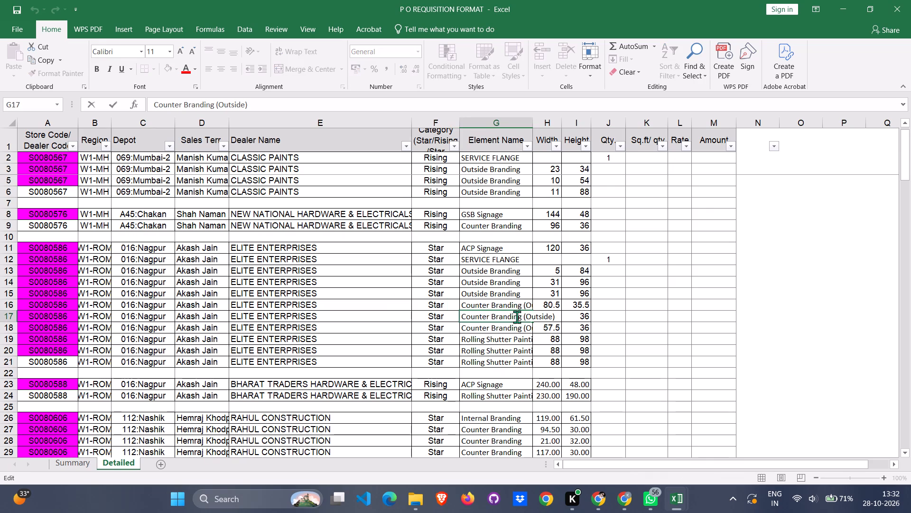
pyautogui.click(520, 307)
pyautogui.scroll(-4, 516, 317)
pyautogui.scroll(4, 534, 325)
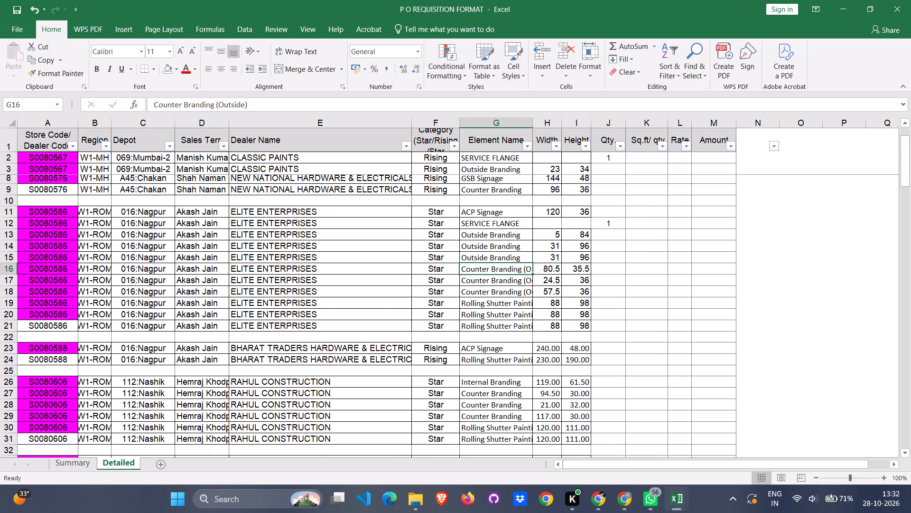
pyautogui.scroll(6, 533, 327)
pyautogui.scroll(-1, 520, 342)
pyautogui.scroll(10, 520, 358)
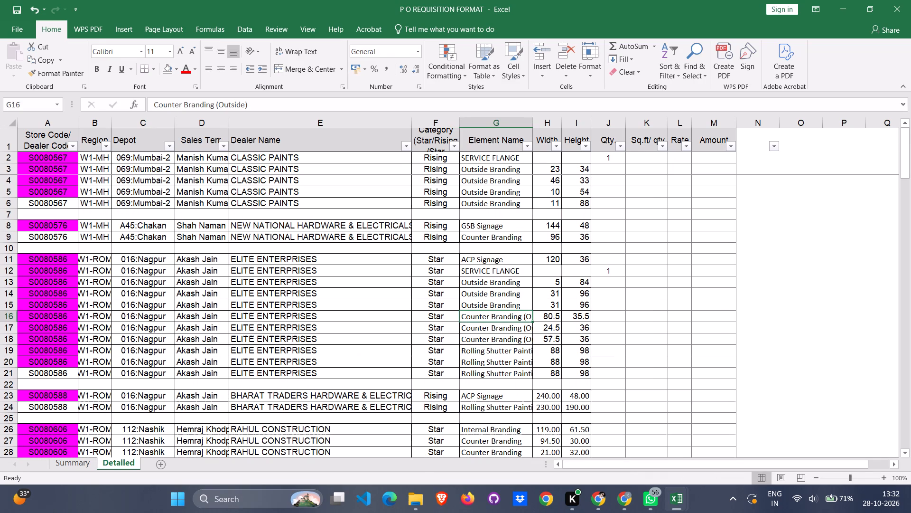
pyautogui.scroll(-1, 519, 371)
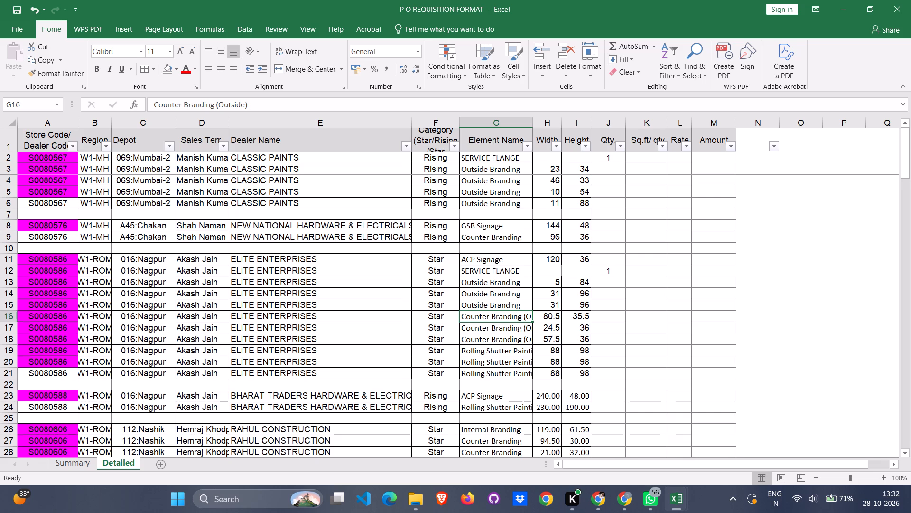
pyautogui.scroll(-10, 519, 371)
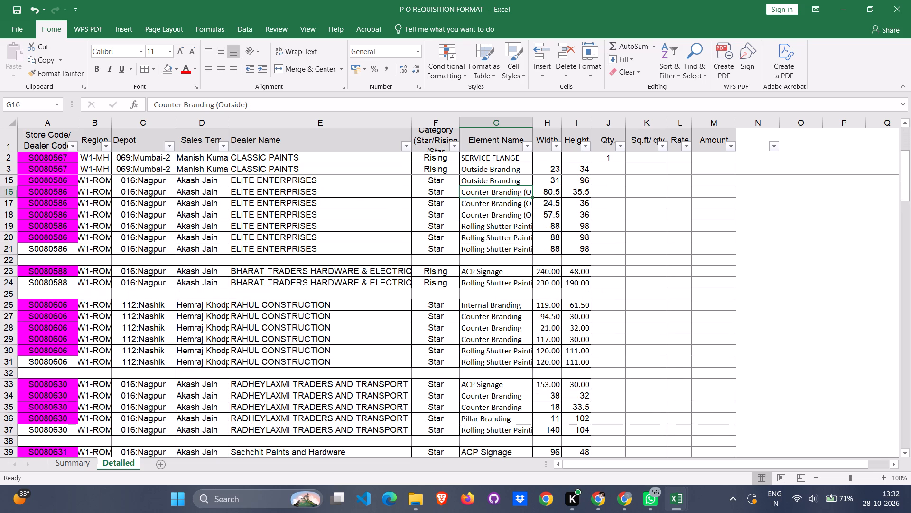
pyautogui.scroll(-4, 519, 371)
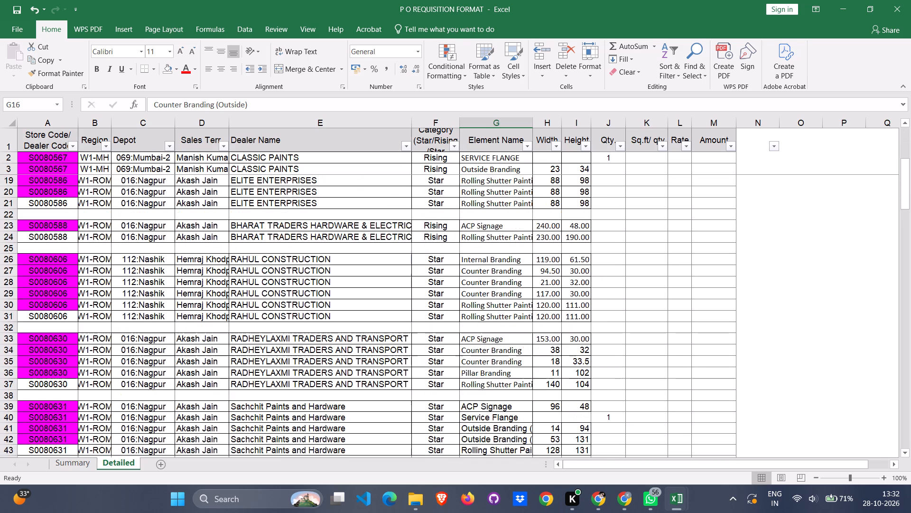
pyautogui.scroll(-5, 519, 371)
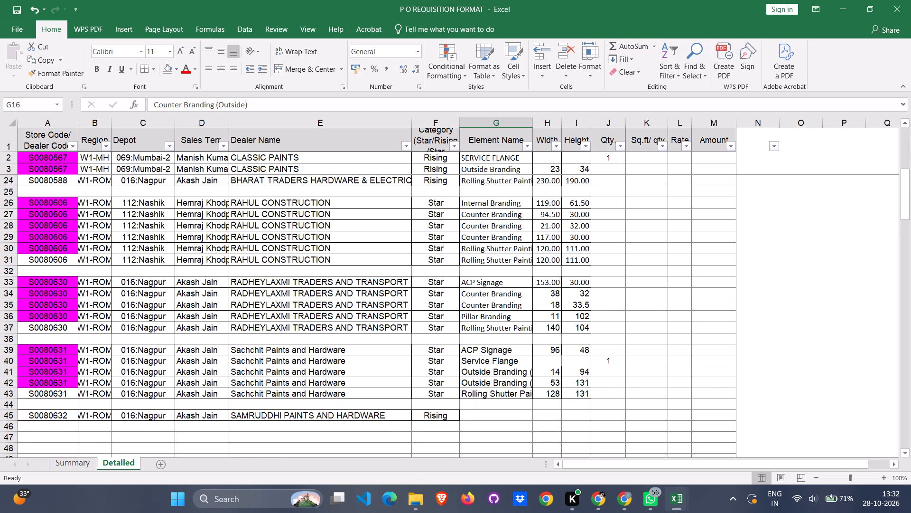
pyautogui.scroll(-9, 519, 371)
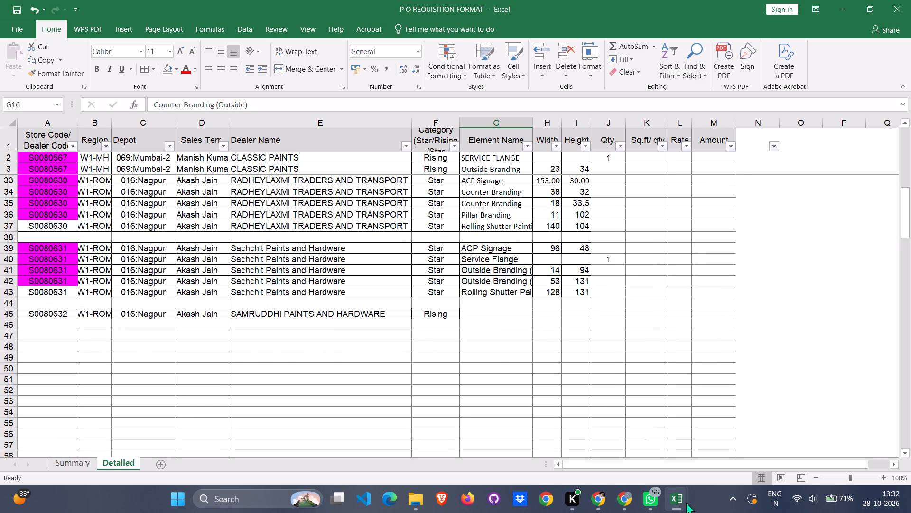
# Close the ELITE ENTERPRISES estimate workbook.
pyautogui.click(813, 423)
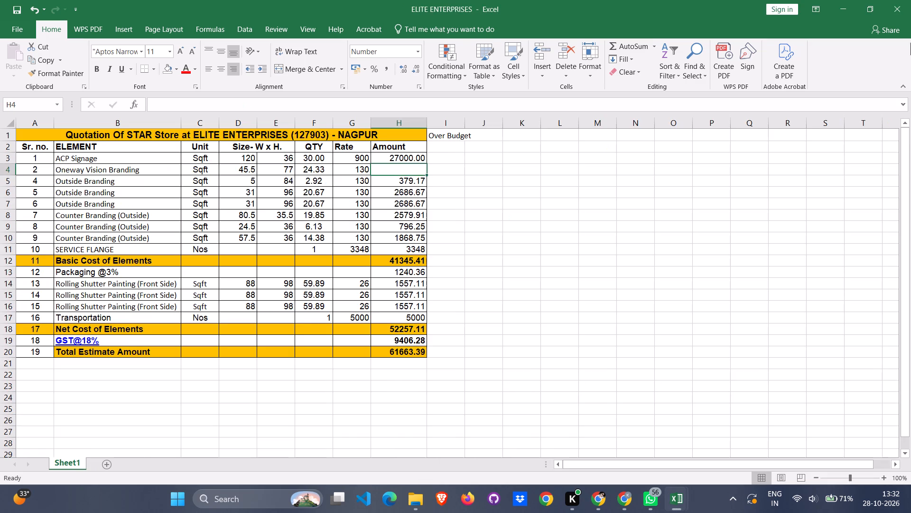
pyautogui.moveTo(900, 0); pyautogui.dragTo(895, 3)
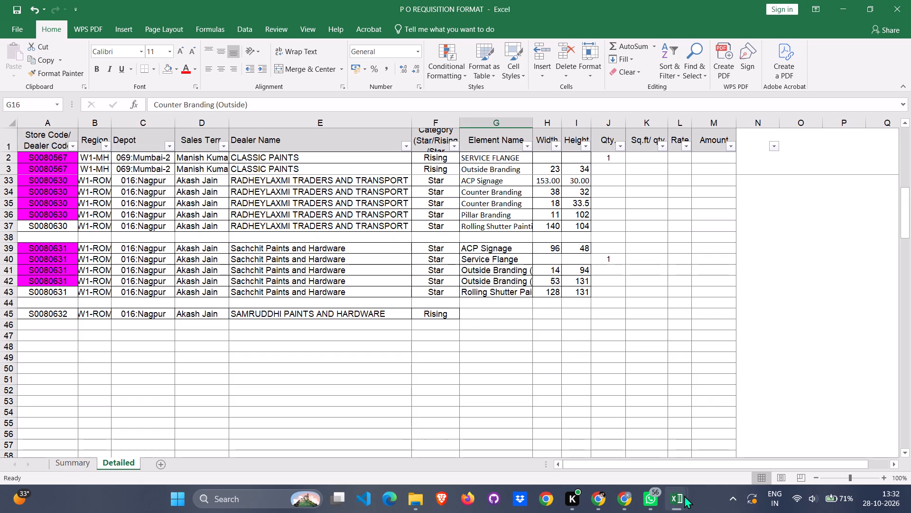
# Copy the GSB Signage element name from the SAMRUDDHI PAINTS AND HARDWARE estimate into that store's row in the requisition's Detailed sheet.
pyautogui.click(777, 430)
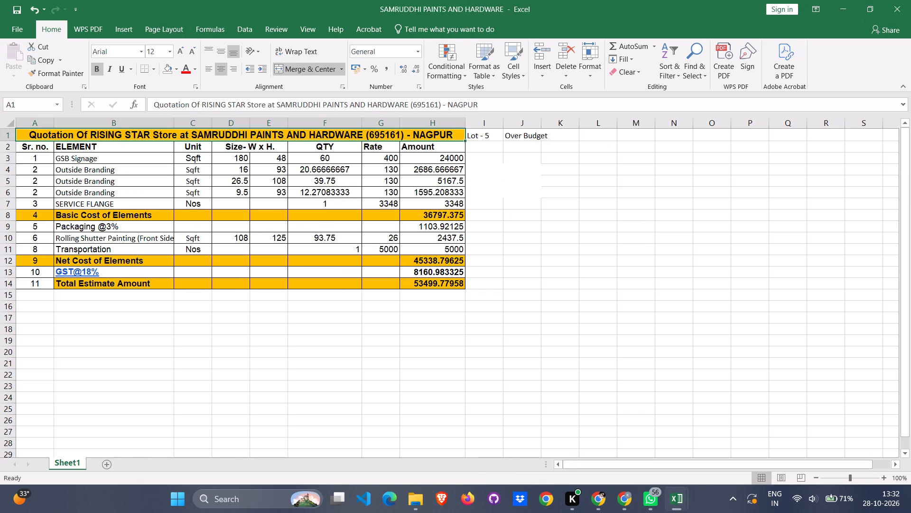
pyautogui.hotkey('alt', 'Tab')
pyautogui.hotkey('alt', 'Tab')
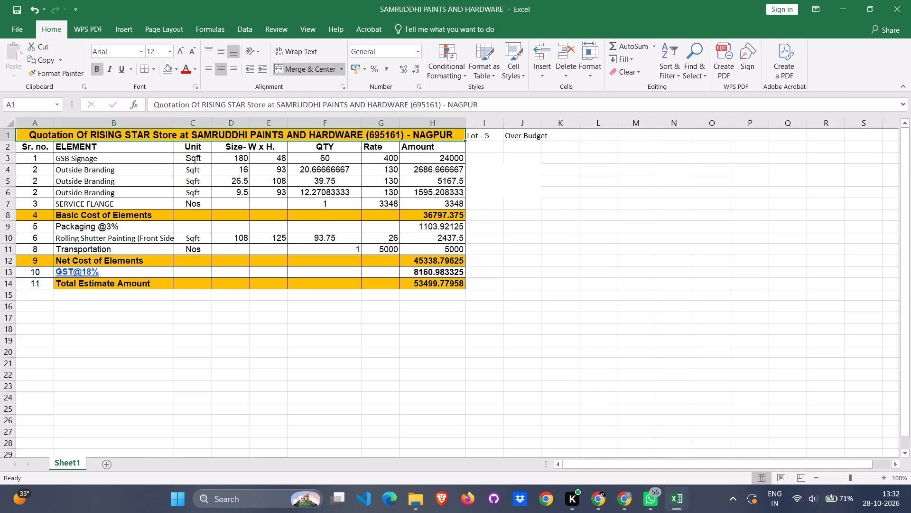
pyautogui.hotkey('alt', 'Tab')
pyautogui.hotkey('alt', 'Tab')
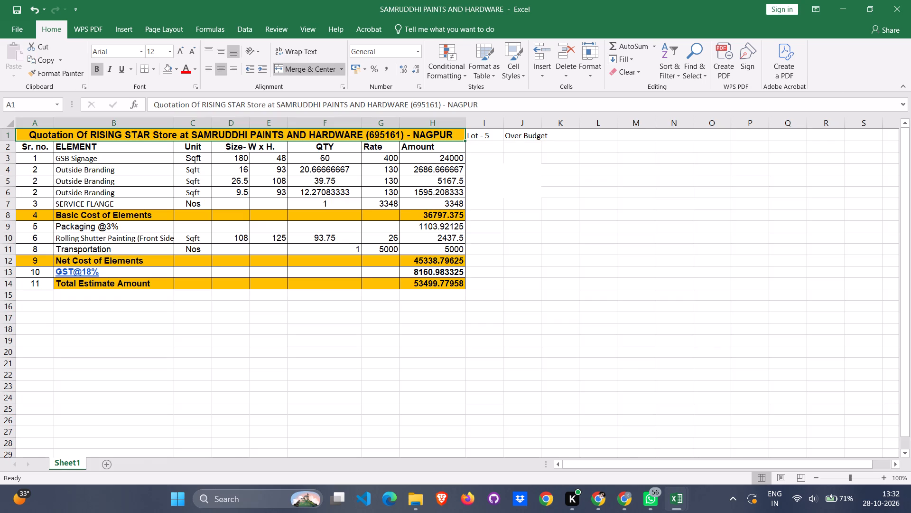
pyautogui.click(110, 161)
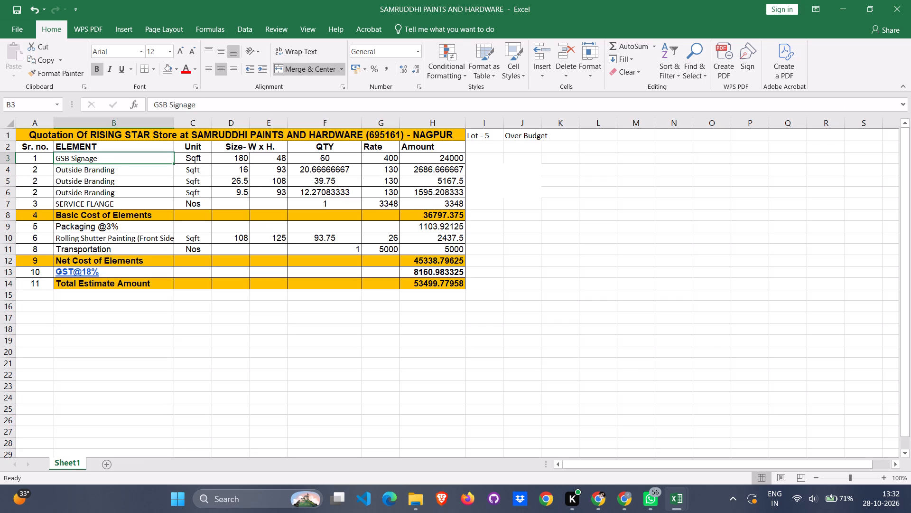
pyautogui.hotkey('ctrl', 'c')
pyautogui.hotkey('alt', 'Tab')
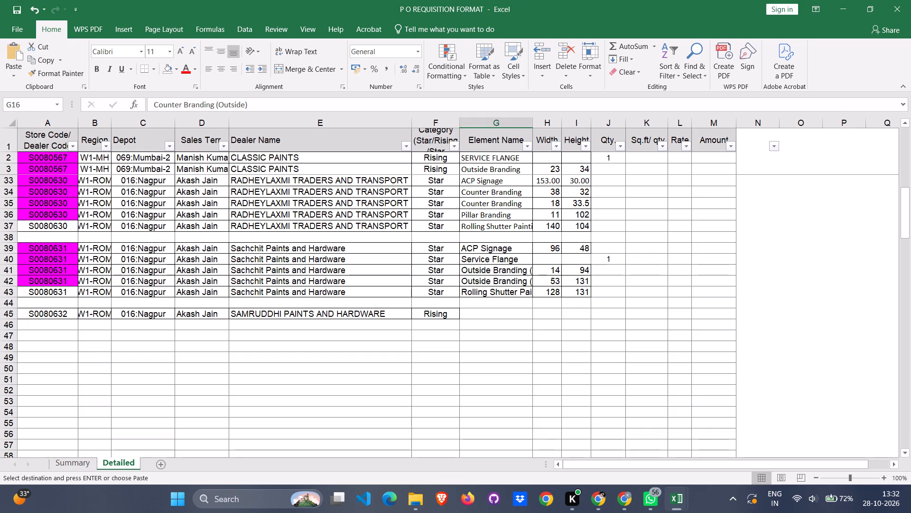
pyautogui.click(488, 312)
pyautogui.hotkey('ctrl', 'v')
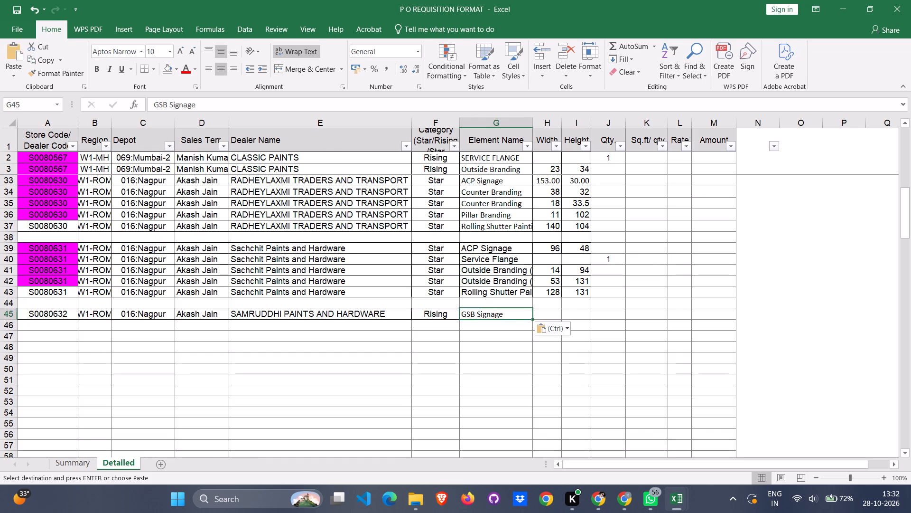
# Copy the GSB Signage width 180 and height 48 from the estimate into the SAMRUDDHI row of the Detailed sheet and save.
pyautogui.click(543, 313)
pyautogui.hotkey('alt', 'Tab')
pyautogui.click(228, 157)
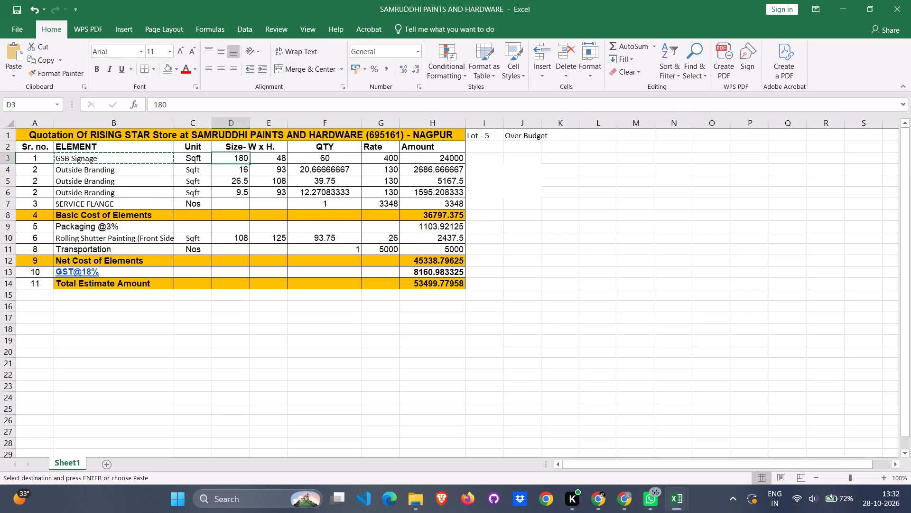
pyautogui.hotkey('shift', 'Right')
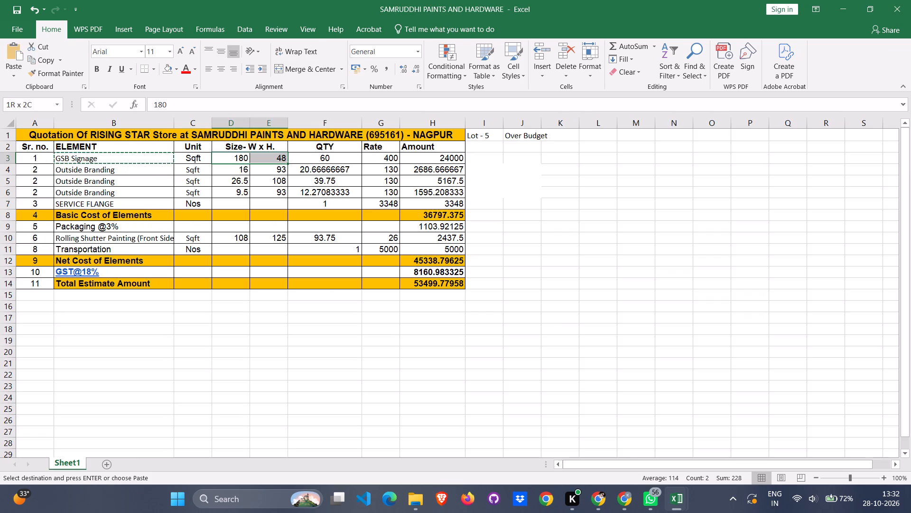
pyautogui.hotkey('ctrl', 'c')
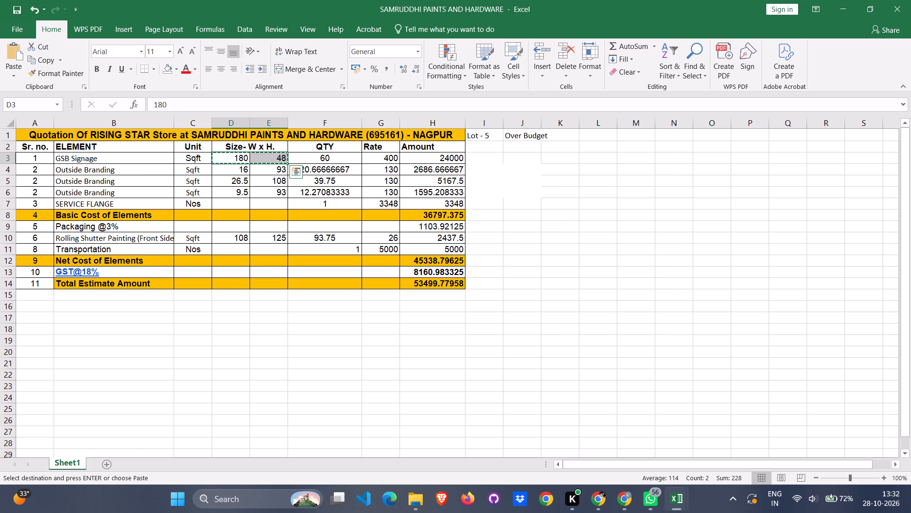
pyautogui.hotkey('alt', 'Tab')
pyautogui.hotkey('ctrl', 'v')
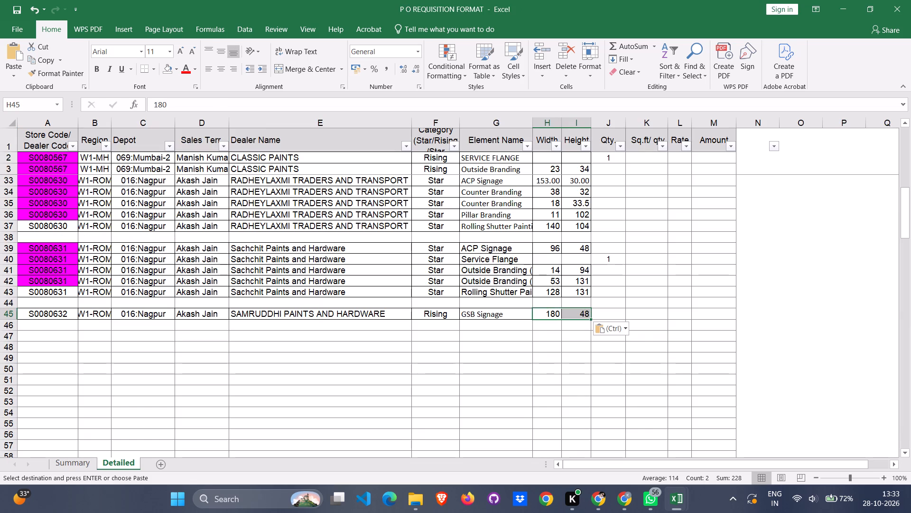
pyautogui.hotkey('ctrl', 's')
# Add the estimate's SERVICE FLANGE element below SAMRUDDHI's GSB Signage in the Detailed sheet with quantity 1, and save.
pyautogui.hotkey('alt', 'Tab')
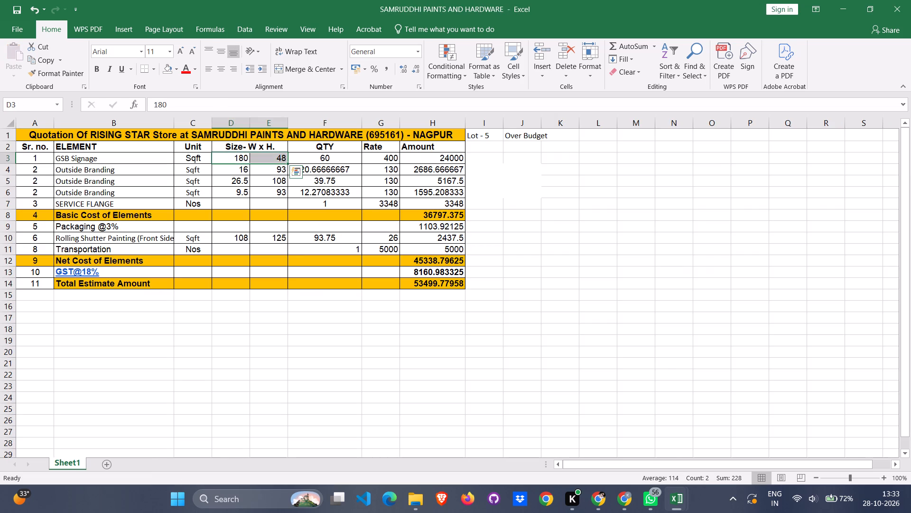
pyautogui.click(118, 204)
pyautogui.hotkey('ctrl', 'c')
pyautogui.hotkey('alt', 'Tab')
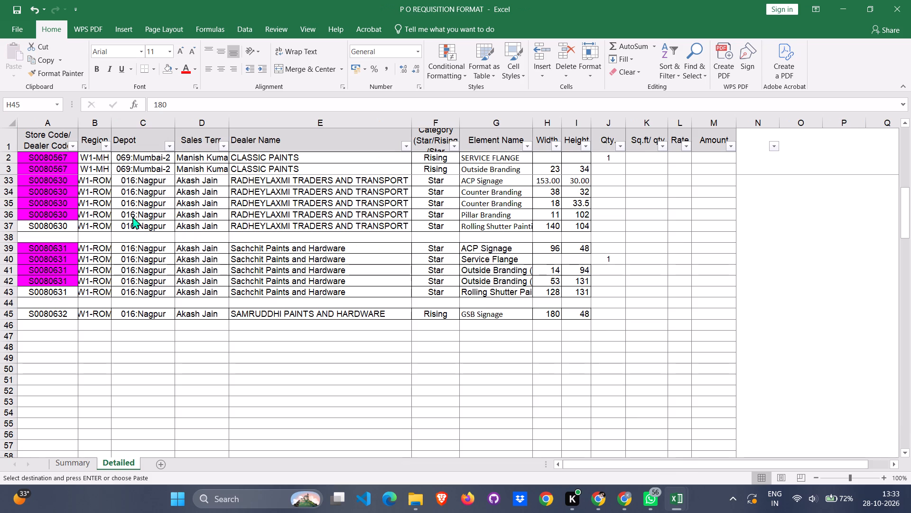
pyautogui.click(473, 328)
pyautogui.hotkey('ctrl', 'v')
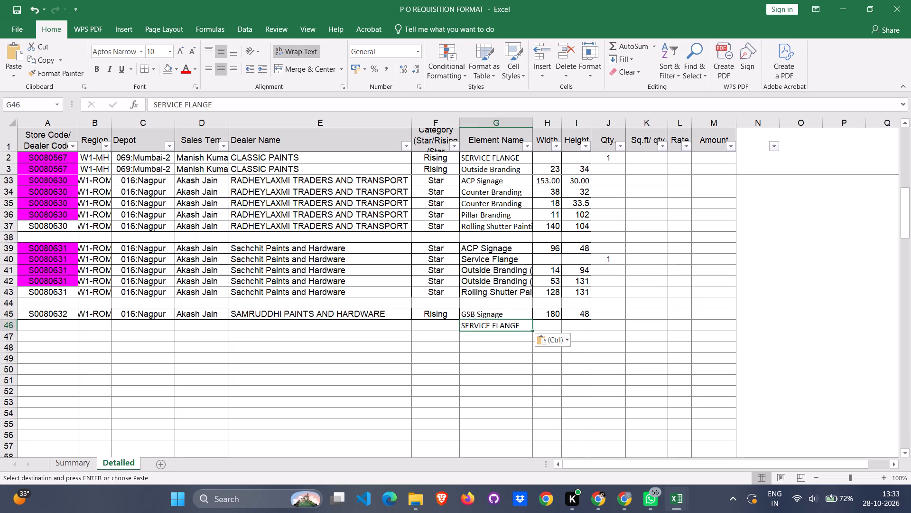
pyautogui.click(604, 325)
pyautogui.press('1')
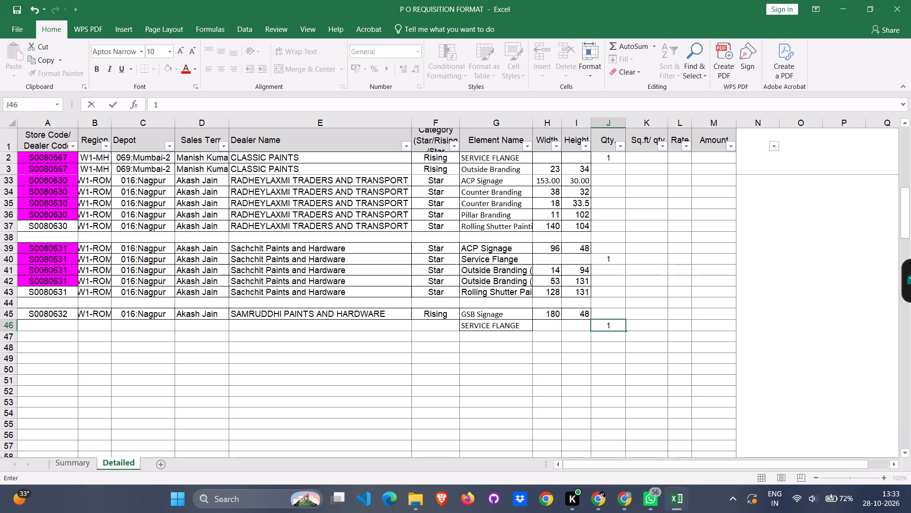
pyautogui.hotkey('ctrl', 's')
# Copy the three Outside Branding element names from the SAMRUDDHI estimate into the Detailed sheet below SERVICE FLANGE.
pyautogui.click(496, 334)
pyautogui.hotkey('alt', 'Tab')
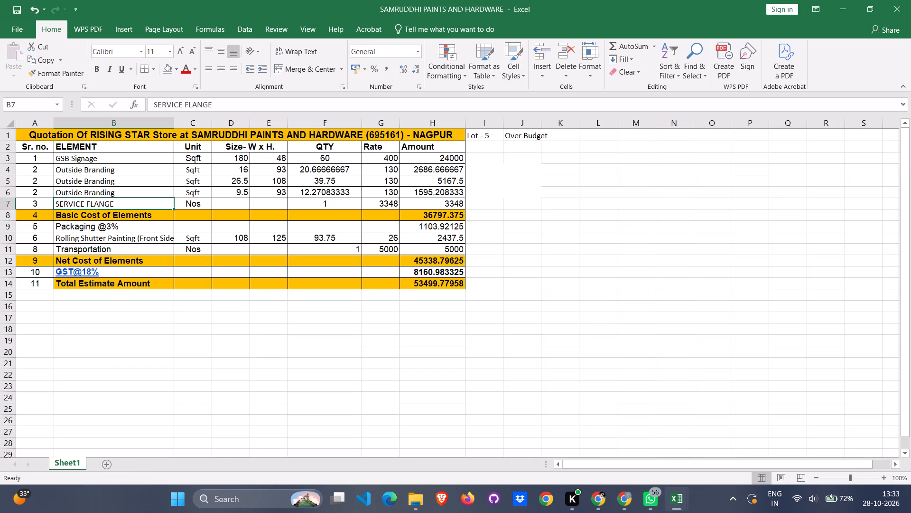
pyautogui.click(121, 169)
pyautogui.hotkey('shift', 'Down')
pyautogui.hotkey('shift', 'Down')
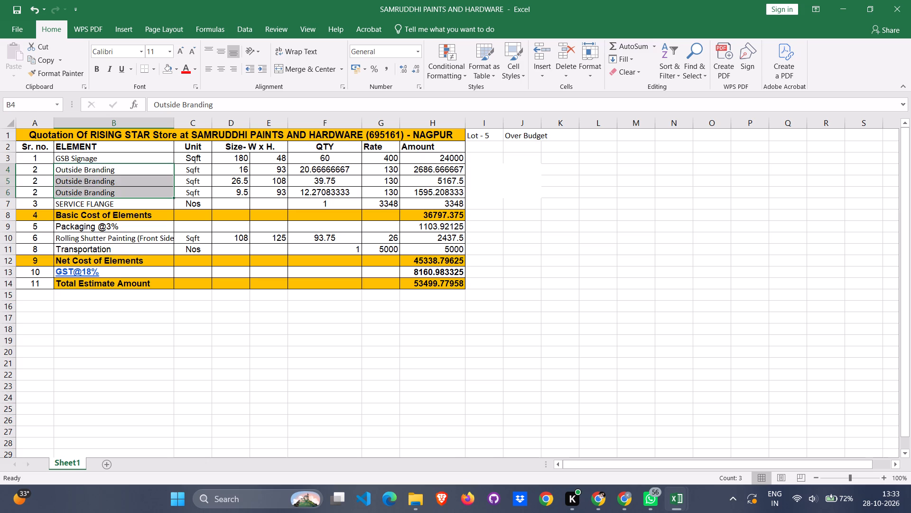
pyautogui.hotkey('ctrl', 'c')
pyautogui.hotkey('alt', 'Tab')
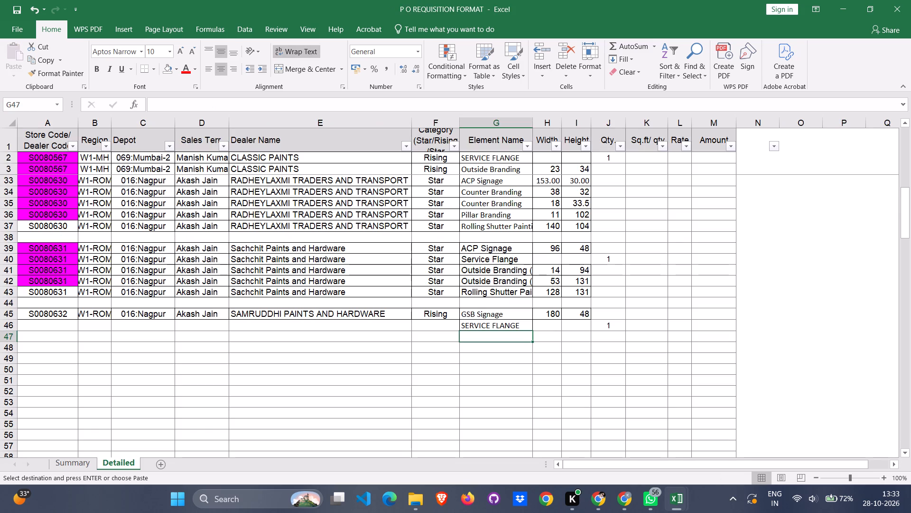
pyautogui.hotkey('ctrl', 'v')
# Copy the Outside Branding sizes 16 x 93, 26.5 x 108 and 9.5 x 93 from the estimate into SAMRUDDHI's Detailed rows and save.
pyautogui.click(548, 335)
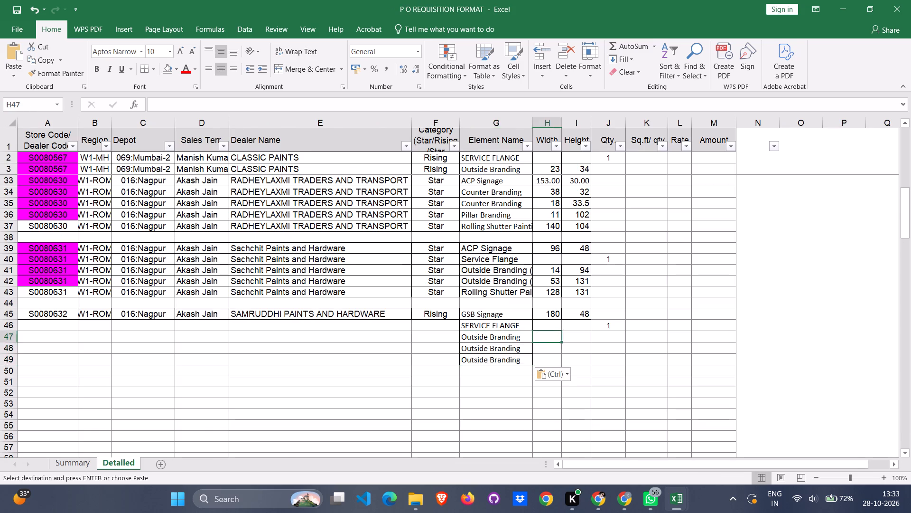
pyautogui.hotkey('alt', 'Tab')
pyautogui.click(223, 171)
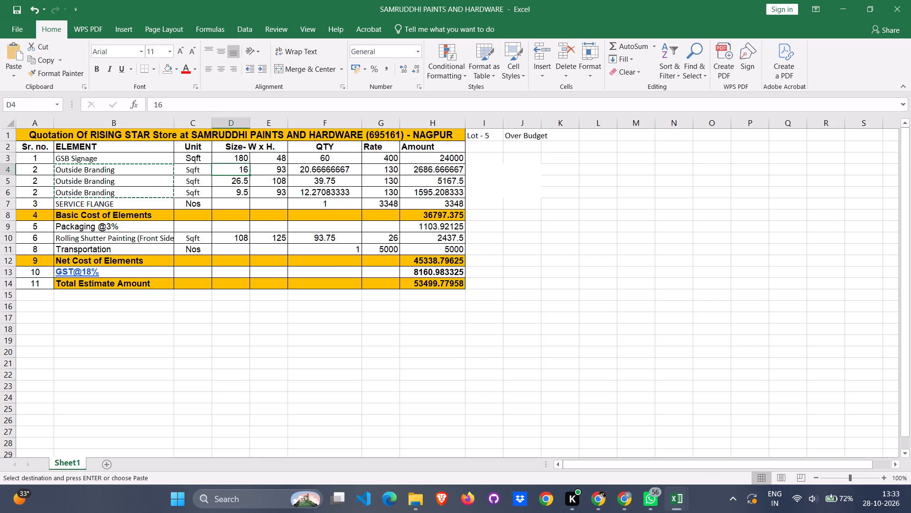
pyautogui.hotkey('shift', 'Down')
pyautogui.hotkey('shift', 'Down')
pyautogui.hotkey('shift', 'Right')
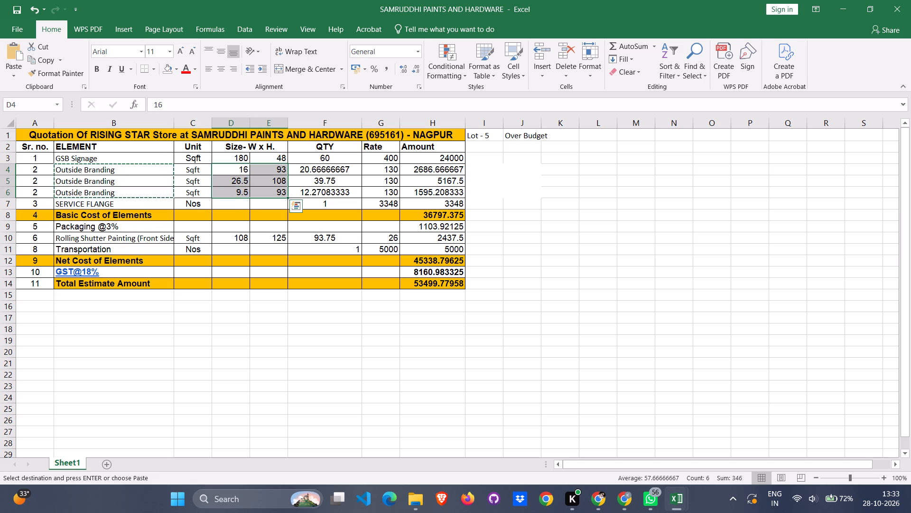
pyautogui.hotkey('ctrl', 'c')
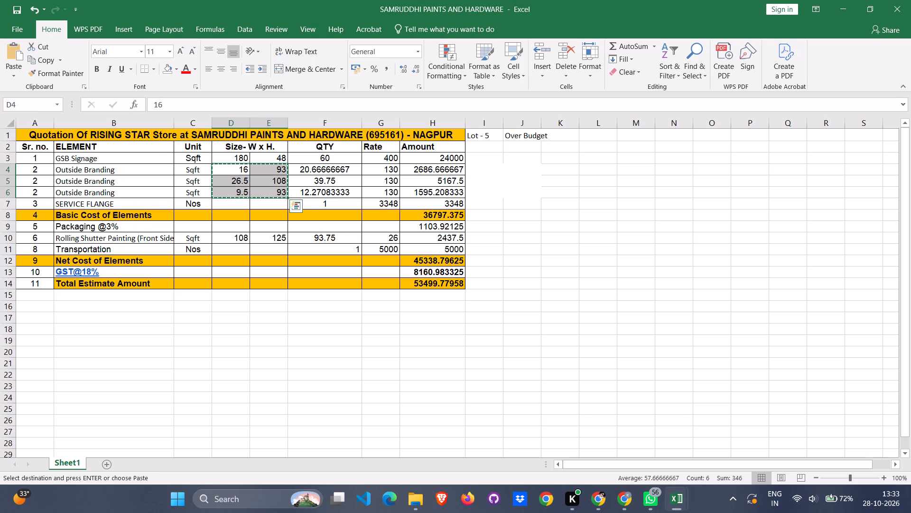
pyautogui.hotkey('alt', 'Tab')
pyautogui.hotkey('ctrl', 'v')
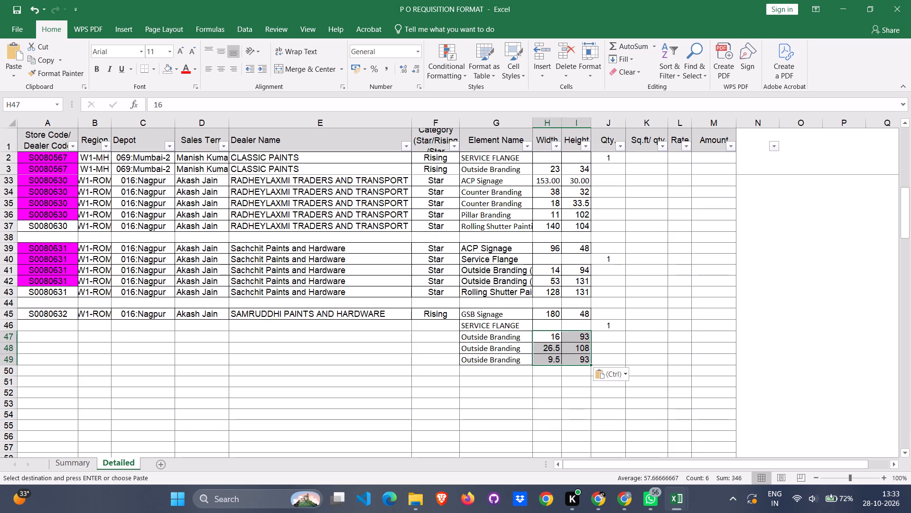
pyautogui.hotkey('ctrl', 's')
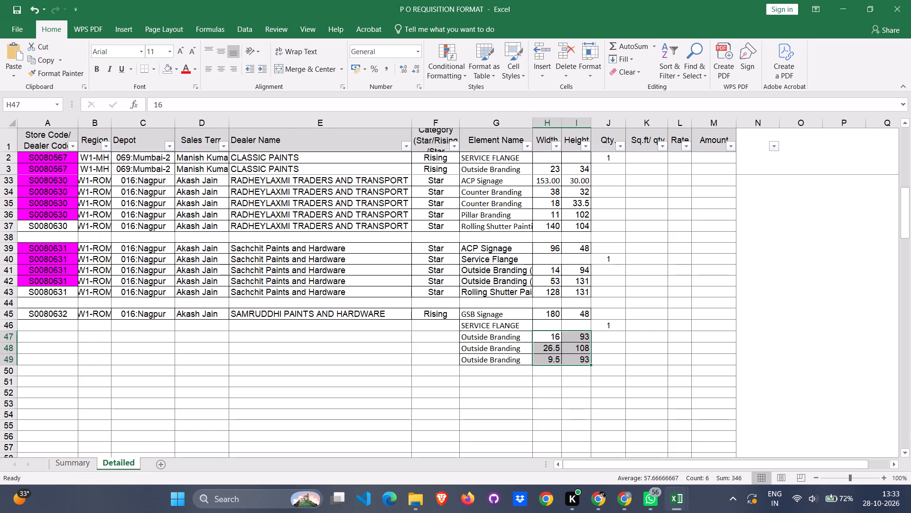
# Copy the Rolling Shutter Painting (Front Side) element name from the SAMRUDDHI estimate into the Detailed sheet below the Outside Branding rows.
pyautogui.hotkey('alt', 'Tab')
pyautogui.click(155, 237)
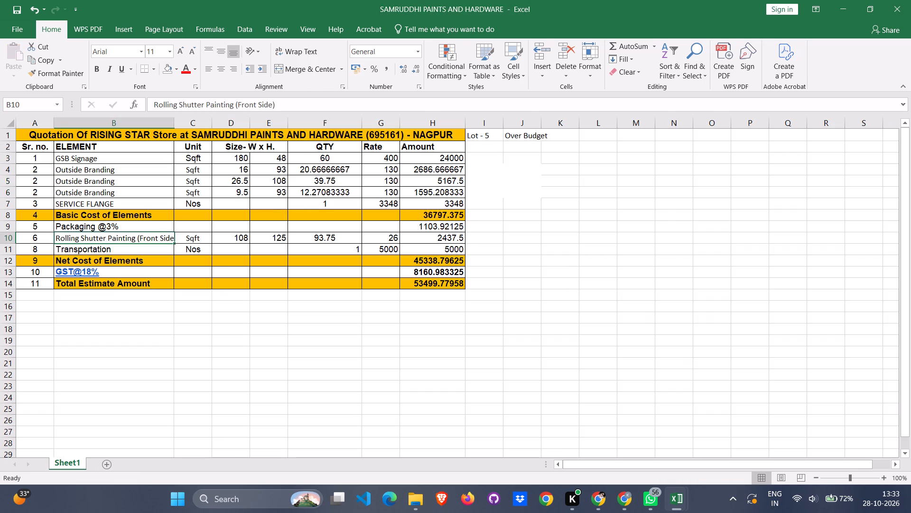
pyautogui.hotkey('ctrl', 'c')
pyautogui.hotkey('alt', 'Tab')
pyautogui.click(483, 371)
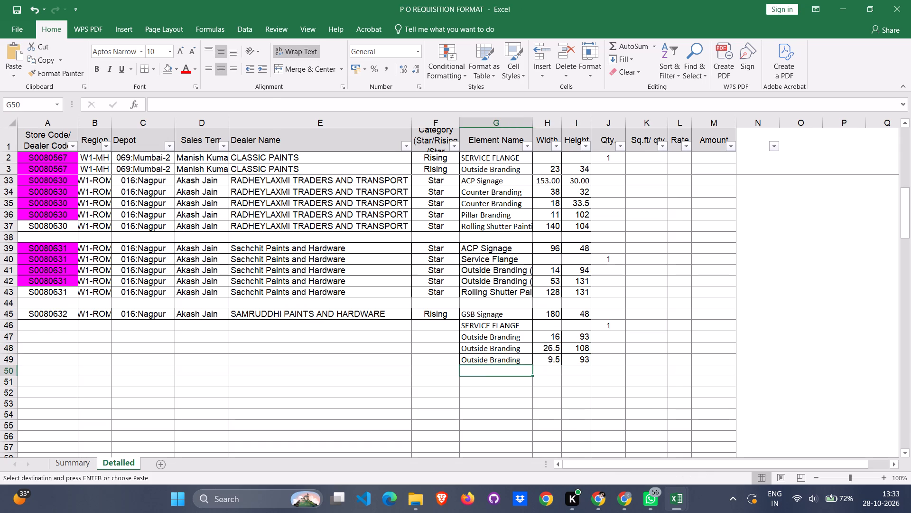
pyautogui.hotkey('ctrl', 'v')
# Copy the Rolling Shutter Painting width 108 and height 125 from the estimate into SAMRUDDHI's Detailed row and save.
pyautogui.click(554, 370)
pyautogui.hotkey('alt', 'Tab')
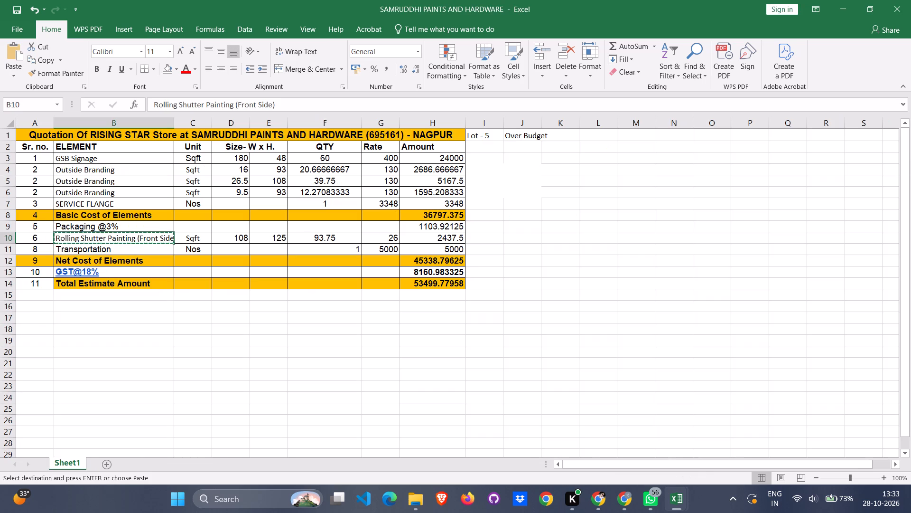
pyautogui.click(226, 241)
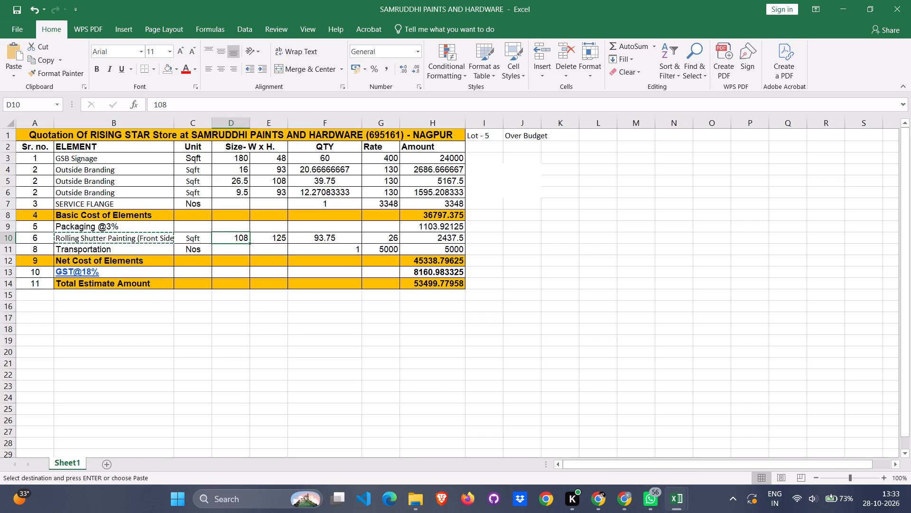
pyautogui.hotkey('shift', 'Right')
pyautogui.hotkey('ctrl', 'c')
pyautogui.hotkey('alt', 'Tab')
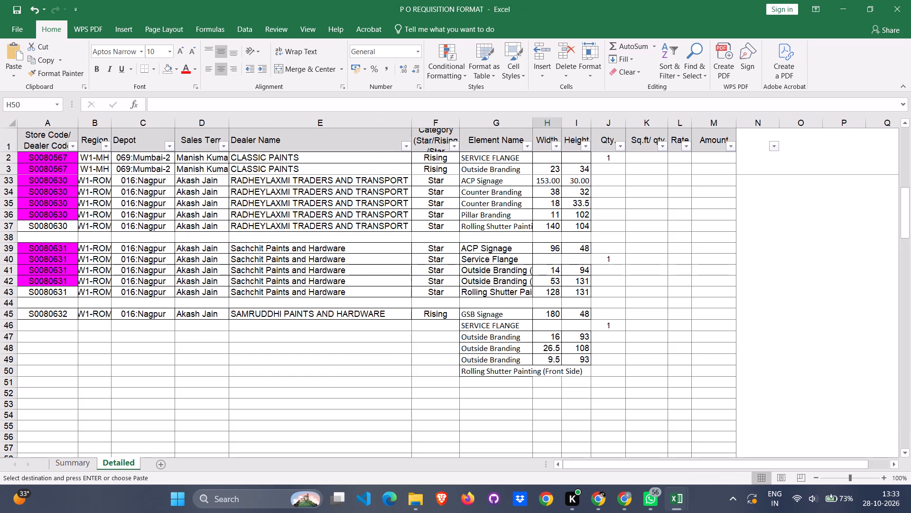
pyautogui.hotkey('ctrl', 'v')
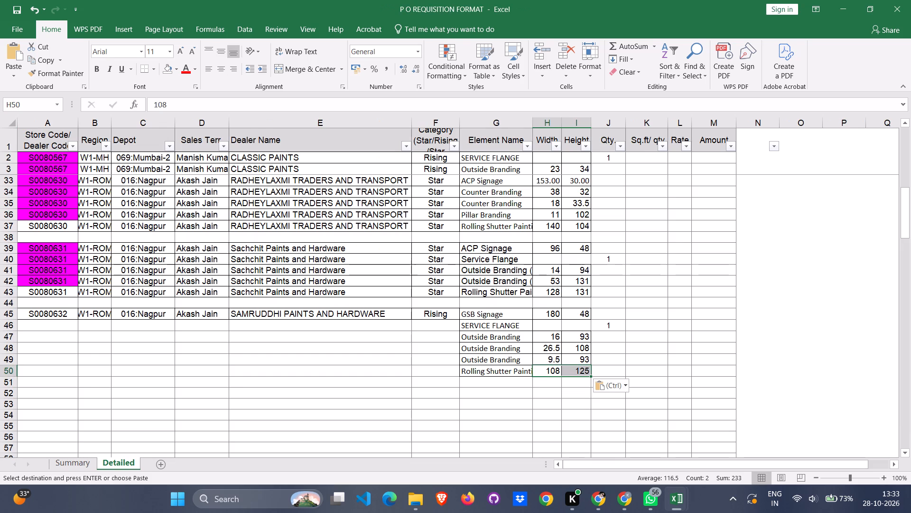
pyautogui.hotkey('ctrl', 's')
# Compare SAMRUDDHI's Detailed rows with the estimate and close the SAMRUDDHI PAINTS AND HARDWARE estimate workbook.
pyautogui.hotkey('alt', 'Tab')
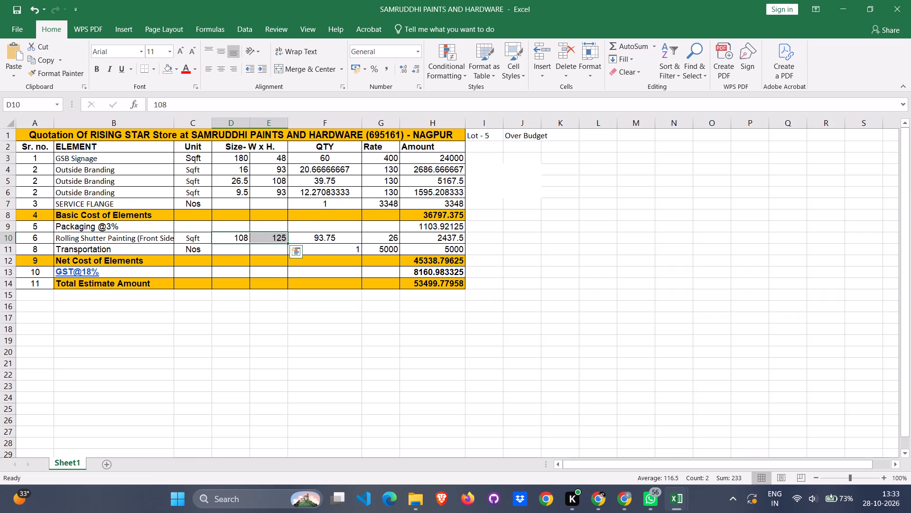
pyautogui.hotkey('alt', 'Tab')
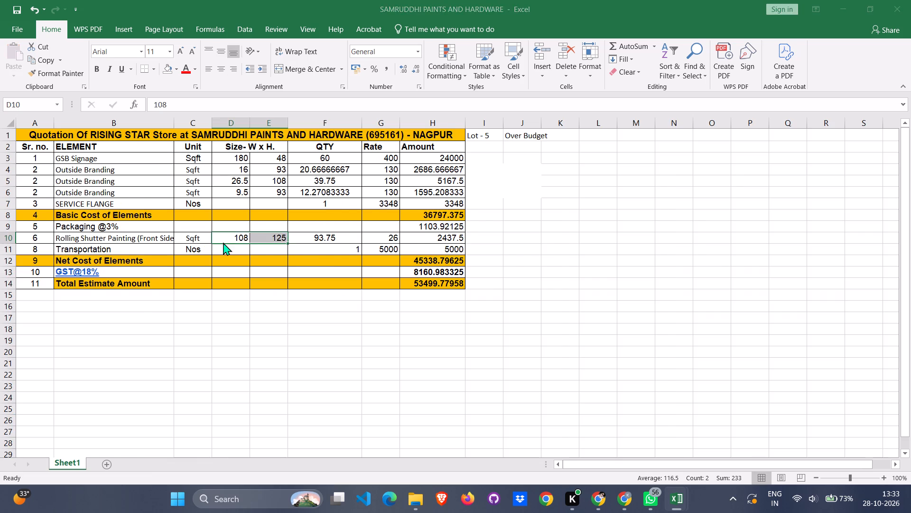
pyautogui.hotkey('alt', 'Tab')
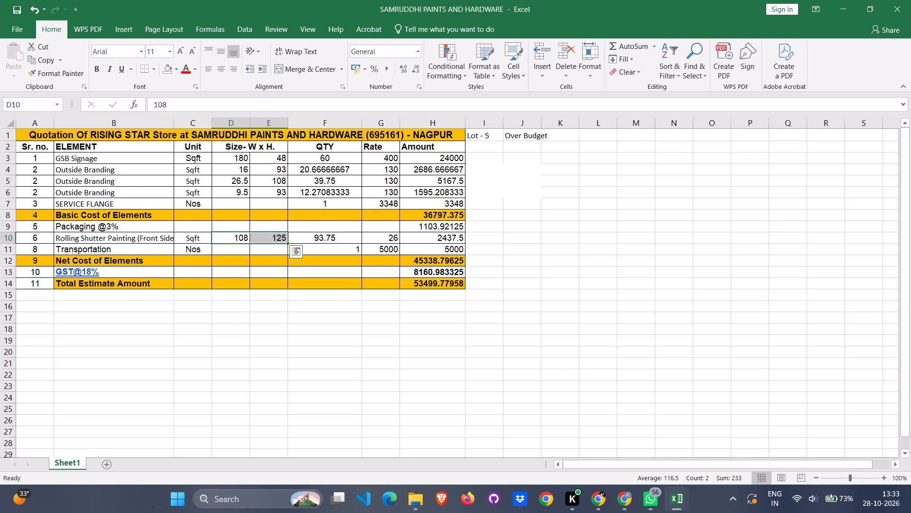
pyautogui.hotkey('alt', 'Tab')
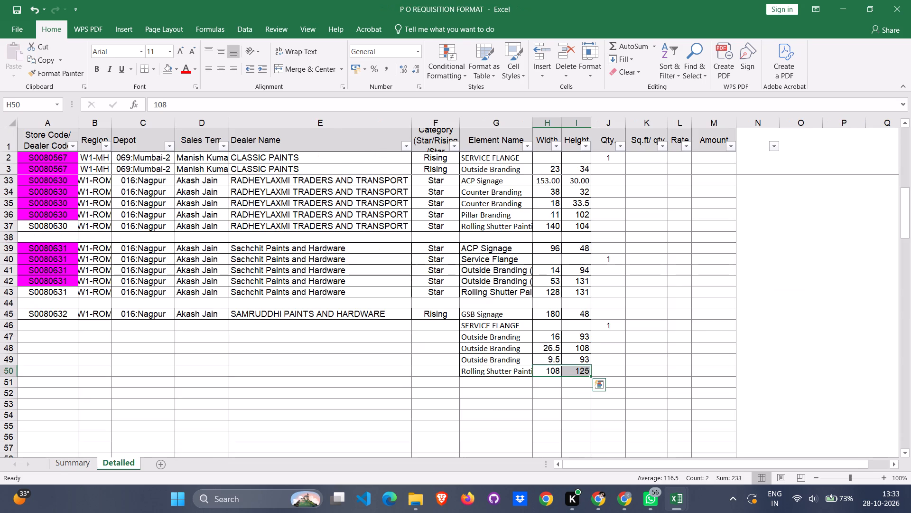
pyautogui.hotkey('alt', 'Tab')
pyautogui.hotkey('alt', 'Tab')
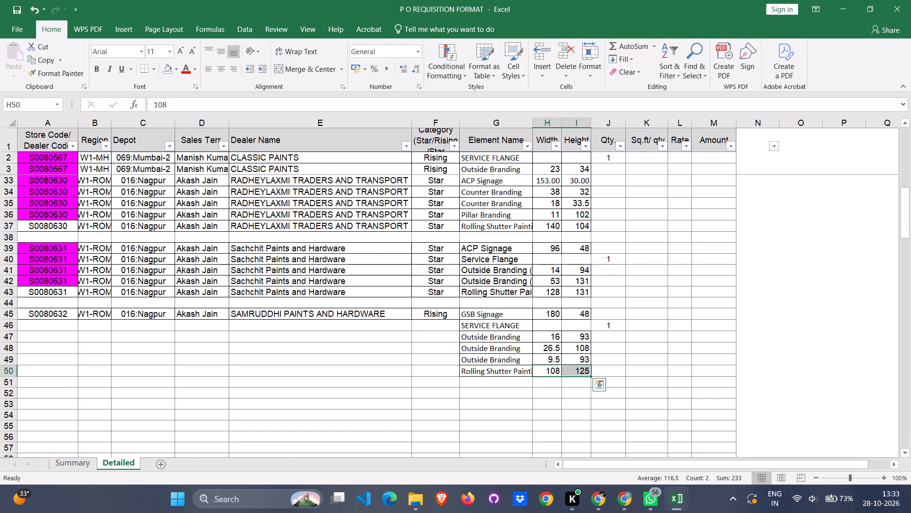
pyautogui.hotkey('alt', 'Tab')
pyautogui.click(903, 4)
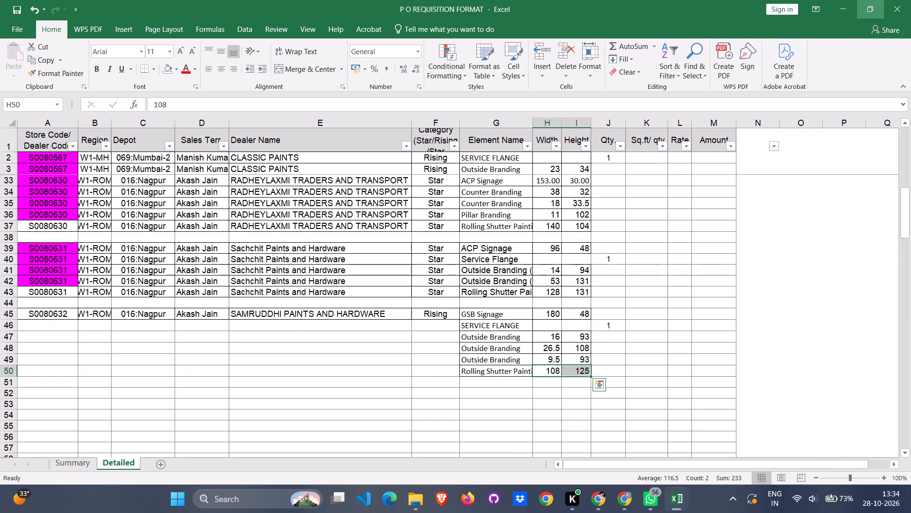
# Fill SAMRUDDHI's store code, region, depot, sales territory, dealer name and category down through its Rolling Shutter Painting row in Detailed, and save.
pyautogui.click(46, 317)
pyautogui.hotkey('shift', 'Right')
pyautogui.hotkey('shift', 'Right')
pyautogui.hotkey('shift', 'Right')
pyautogui.hotkey('shift', 'Right')
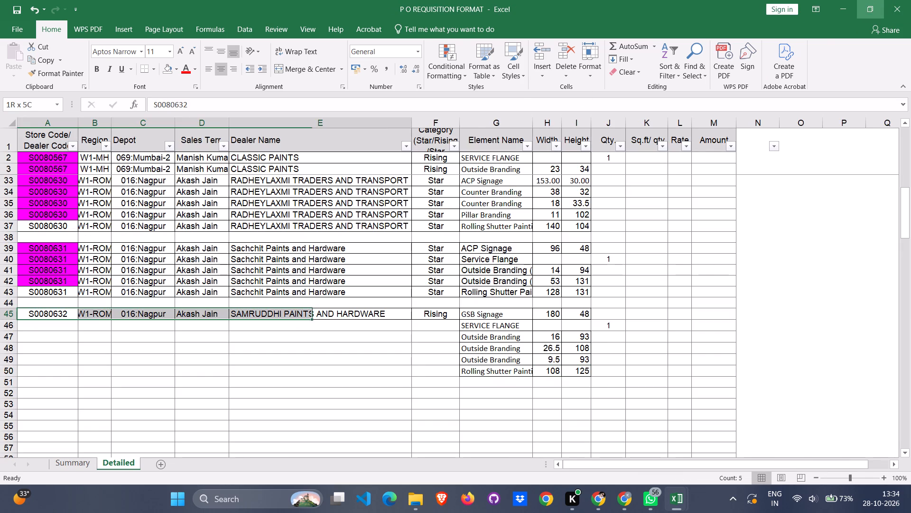
pyautogui.hotkey('shift', 'Right')
pyautogui.hotkey('ctrl', 'c')
pyautogui.hotkey('shift', 'Down')
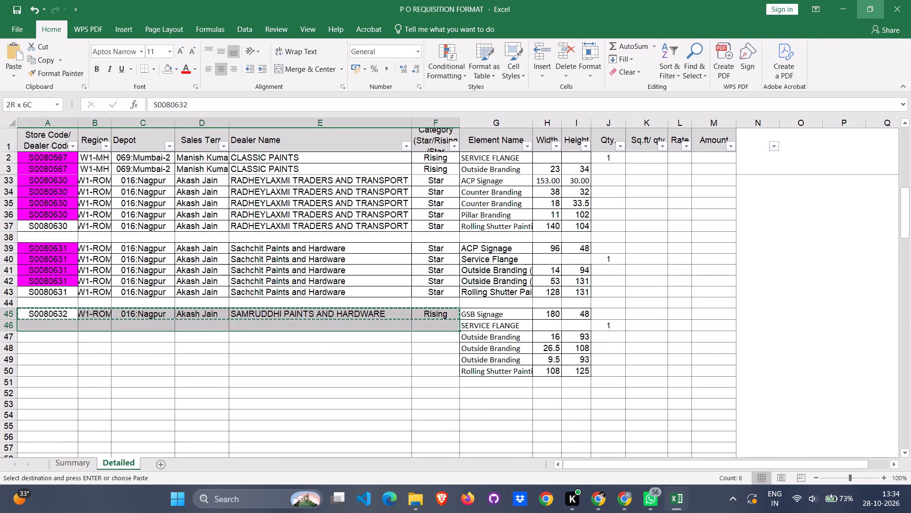
pyautogui.hotkey('shift', 'Down')
pyautogui.hotkey('shift', 'Down')
pyautogui.hotkey('shift', 'Down')
pyautogui.hotkey('shift', 'Down')
pyautogui.hotkey('ctrl', 'v')
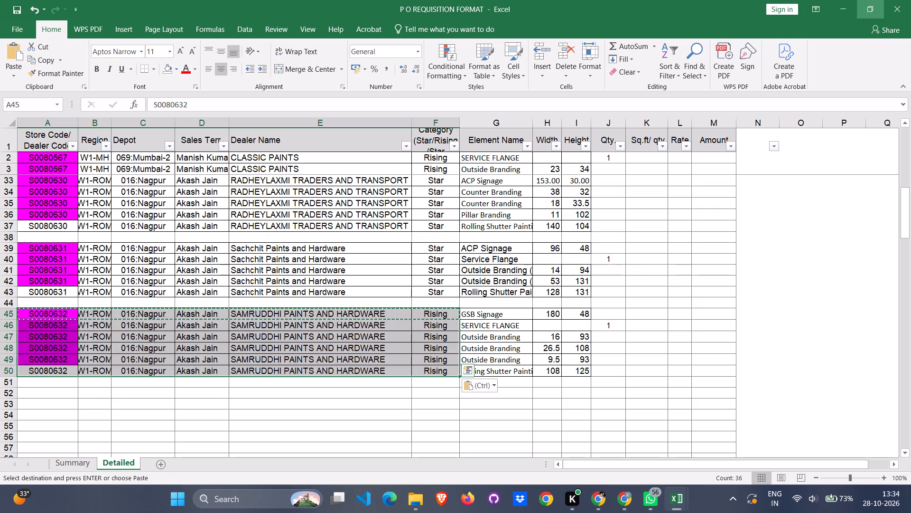
pyautogui.hotkey('ctrl', 's')
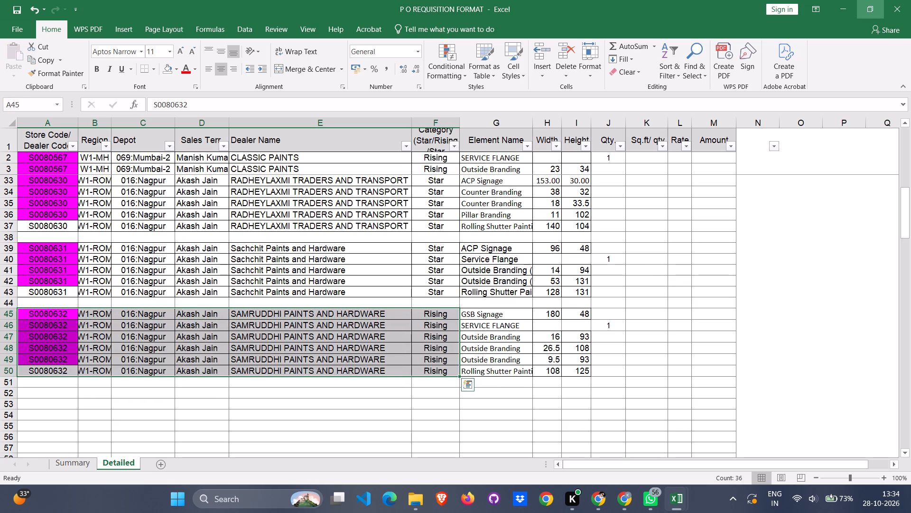
# Copy the S0080636 SAMRUDHI BULDING MATERIAL SUPPLIERS store details, code through category, from Summary into row 52 of the Detailed sheet.
pyautogui.scroll(-9, 293, 343)
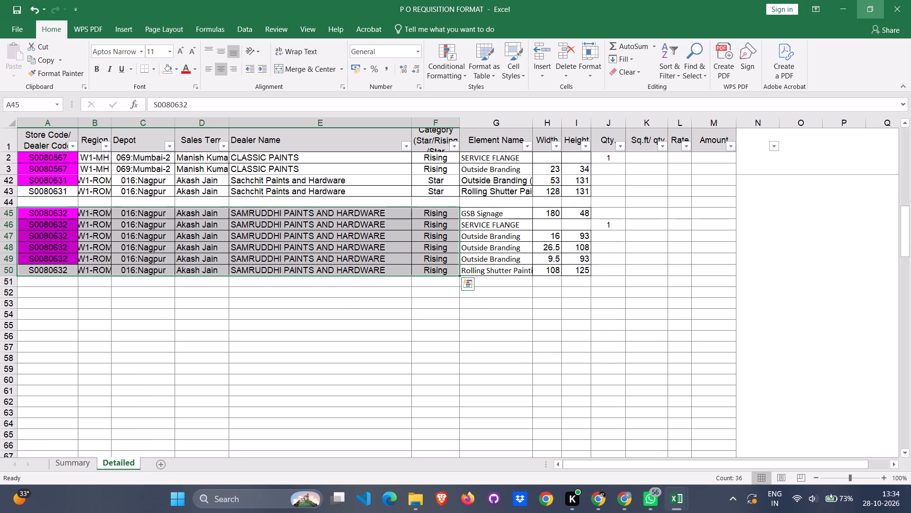
pyautogui.scroll(-4, 293, 343)
pyautogui.click(44, 249)
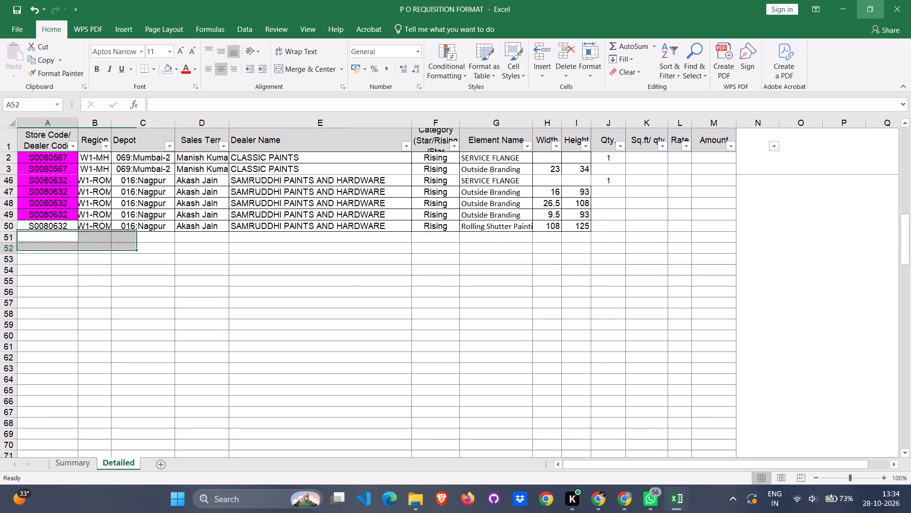
pyautogui.click(73, 464)
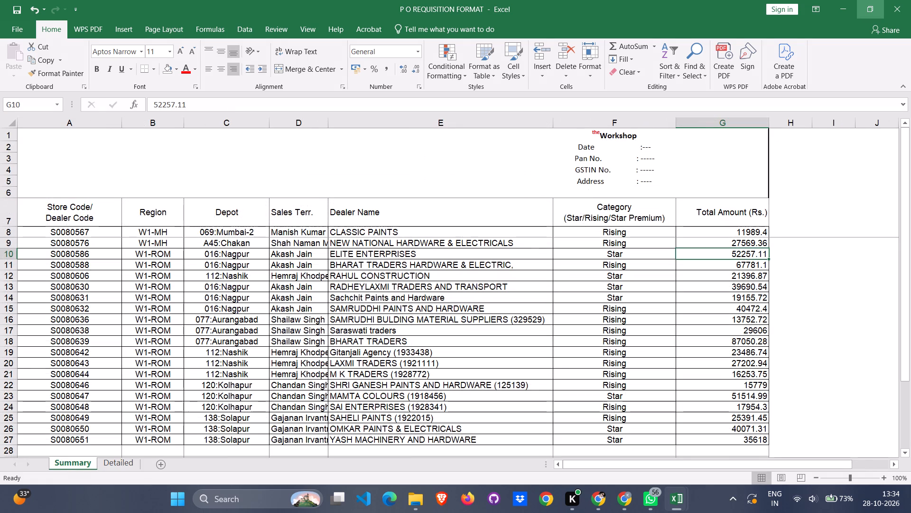
pyautogui.click(375, 310)
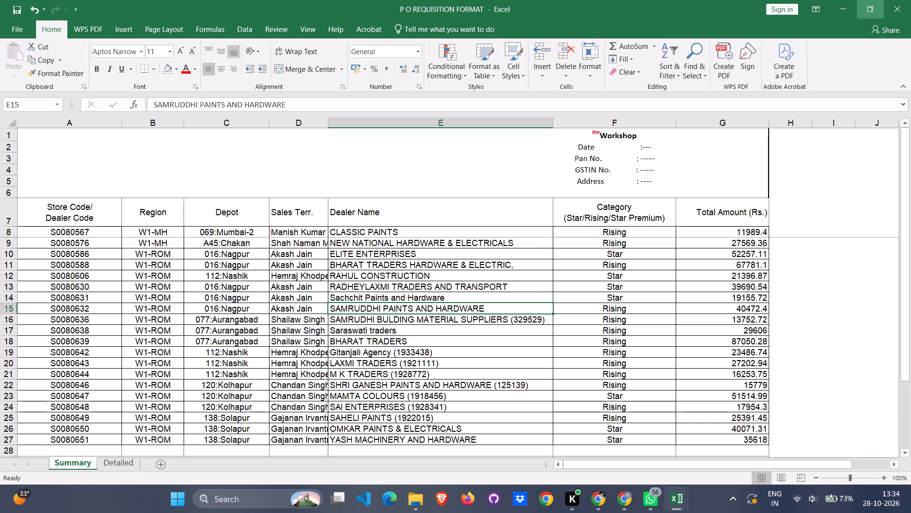
pyautogui.click(124, 464)
pyautogui.click(75, 462)
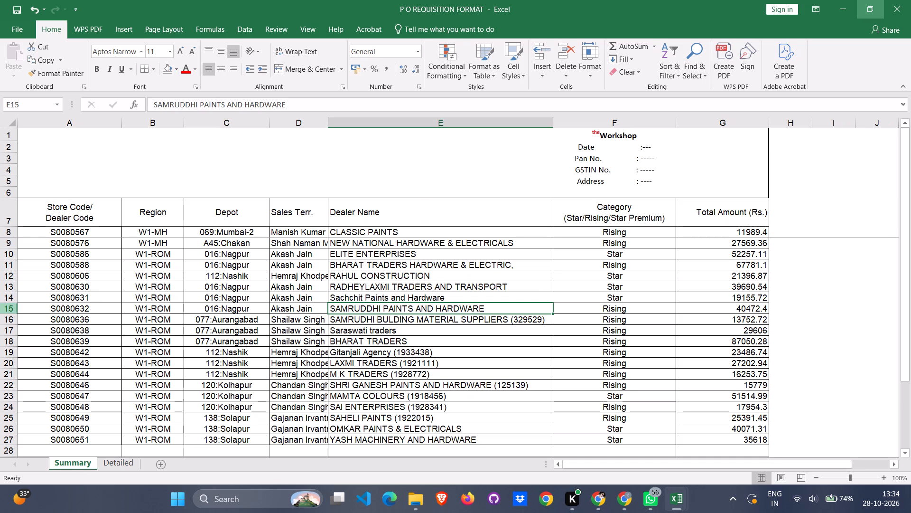
pyautogui.click(9, 309)
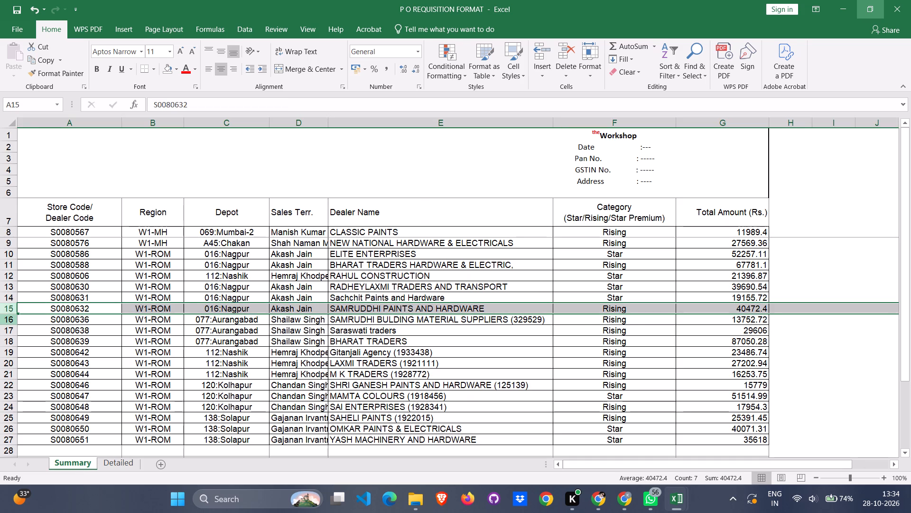
pyautogui.click(14, 318)
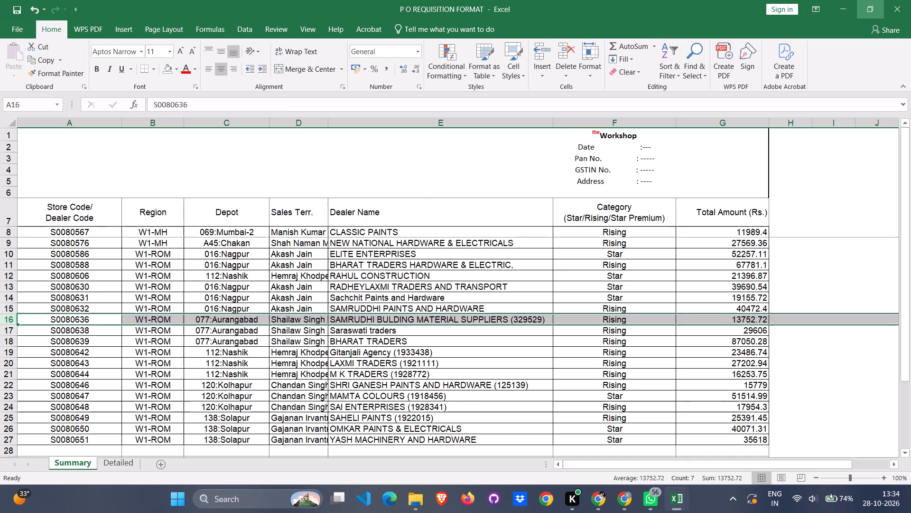
pyautogui.click(39, 321)
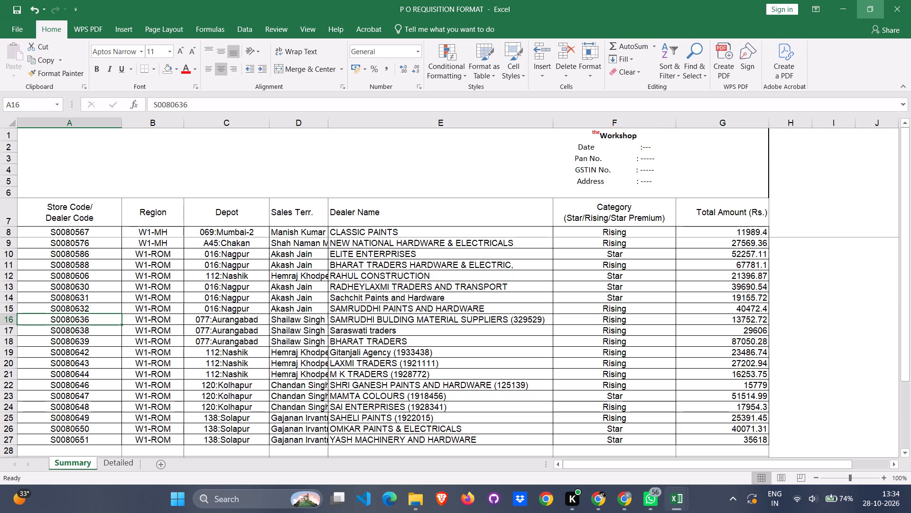
pyautogui.hotkey('shift', 'Right')
pyautogui.hotkey('shift', 'Right')
pyautogui.hotkey('shift', 'Right')
pyautogui.hotkey('shift', 'Right')
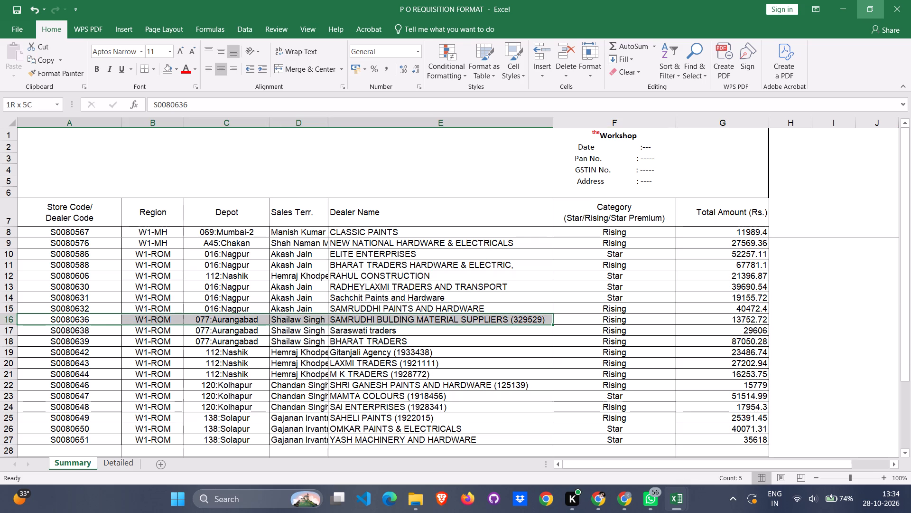
pyautogui.hotkey('shift', 'Right')
pyautogui.hotkey('ctrl', 'c')
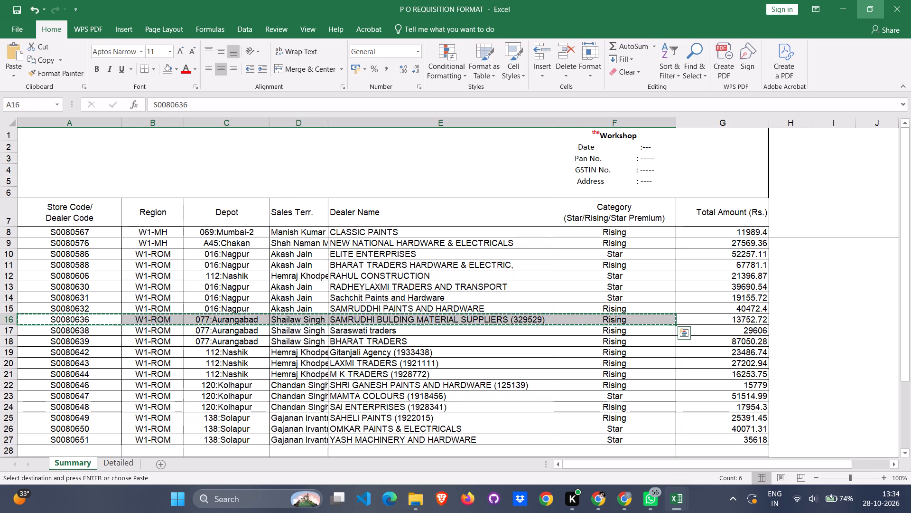
pyautogui.click(125, 462)
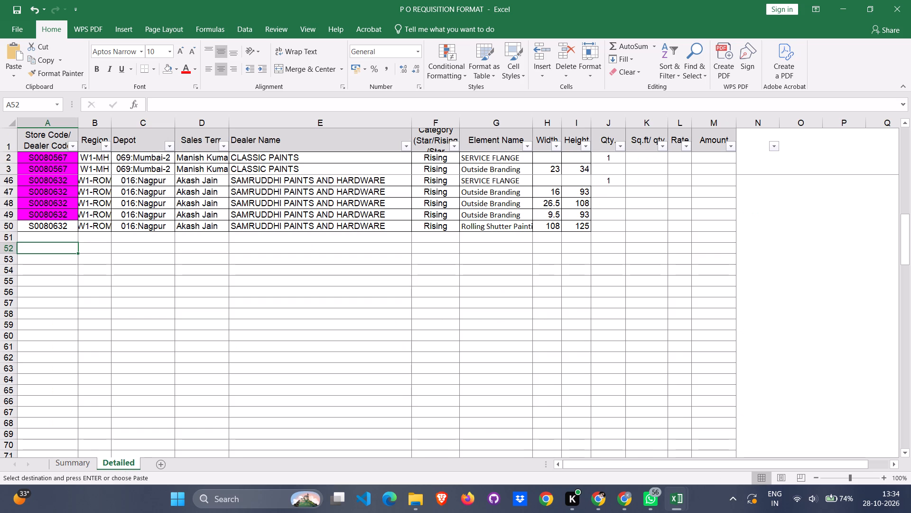
pyautogui.hotkey('ctrl', 'v')
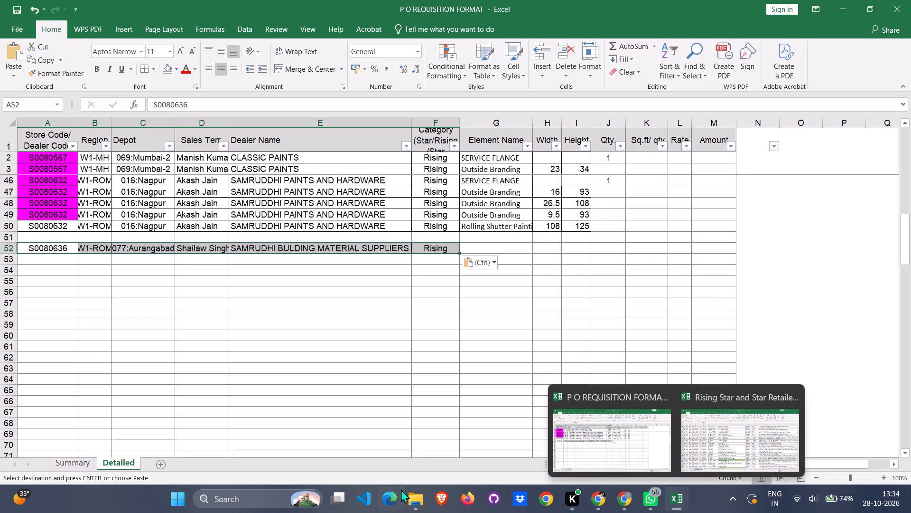
# Switch to File Explorer, search the estimate folder for SAMRU, and open the SAMRUDHI BULDING MATERIAL SUPPLIERS estimate.
pyautogui.hotkey('alt', 'Tab')
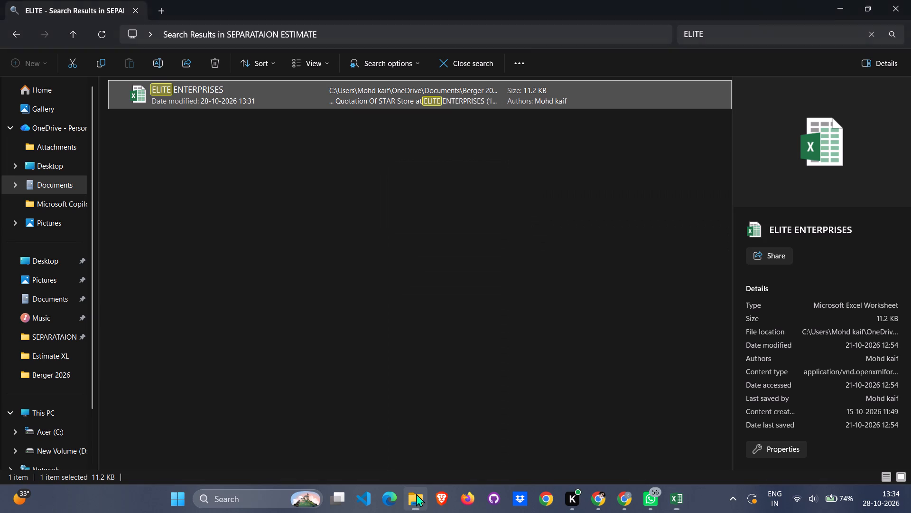
pyautogui.click(872, 36)
pyautogui.write('SAMRU')
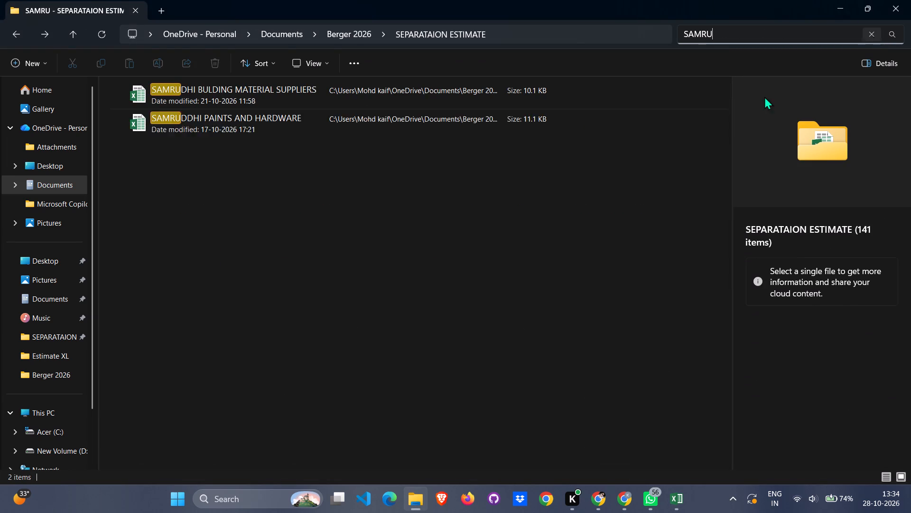
pyautogui.doubleClick(298, 95)
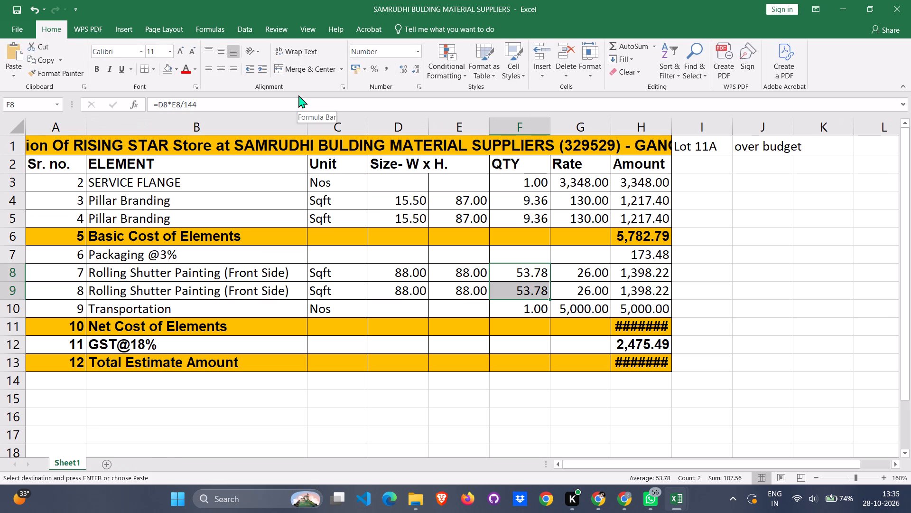
pyautogui.hscroll(7, 298, 95)
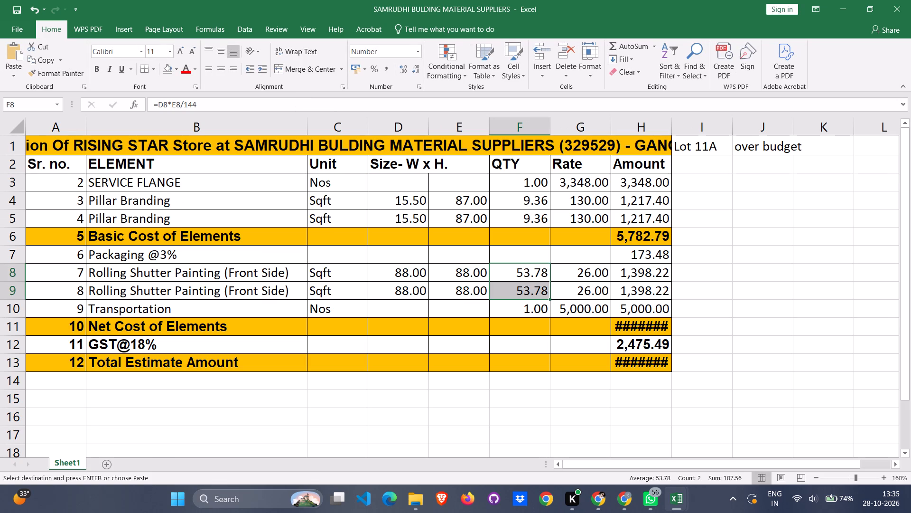
# Copy SERVICE FLANGE and the two Pillar Branding element names from the SAMRUDHI estimate into Detailed's Element Name column, starting at row 52.
pyautogui.hotkey('alt', 'Tab')
pyautogui.hotkey('alt', 'Tab')
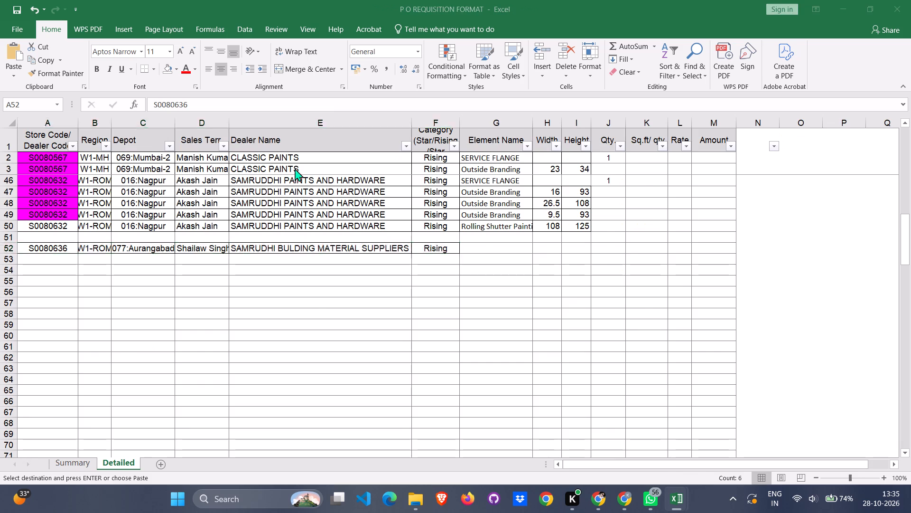
pyautogui.click(188, 183)
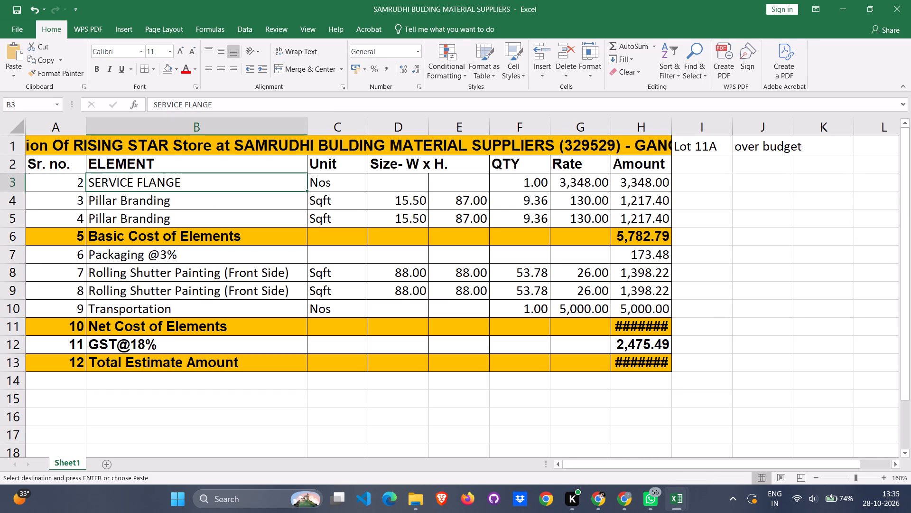
pyautogui.hotkey('shift', 'Down')
pyautogui.hotkey('shift', 'Down')
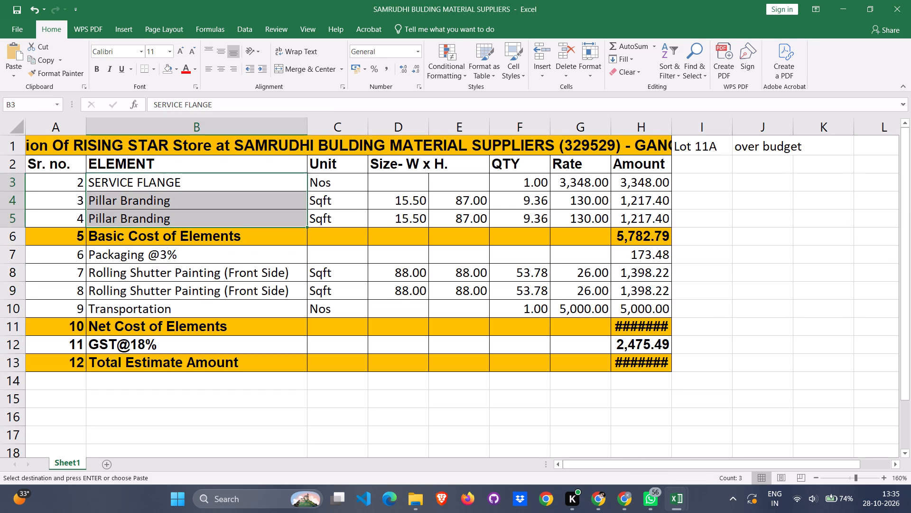
pyautogui.hotkey('ctrl', 'c')
pyautogui.hotkey('alt', 'Tab')
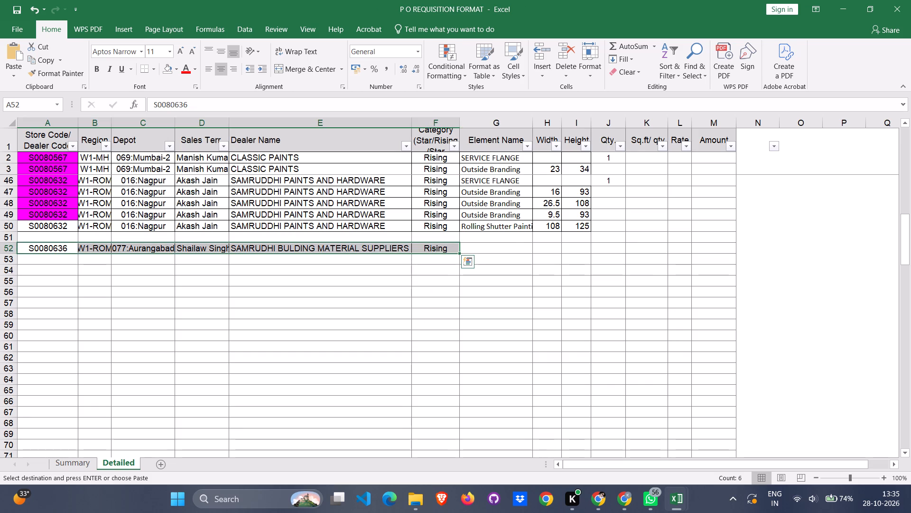
pyautogui.click(507, 247)
pyautogui.hotkey('ctrl', 'v')
# Copy the estimate's sizes for those three elements into Width and Height of rows 52–54, giving both Pillar Branding rows 15.50 x 87.00, and save.
pyautogui.hotkey('alt', 'Tab')
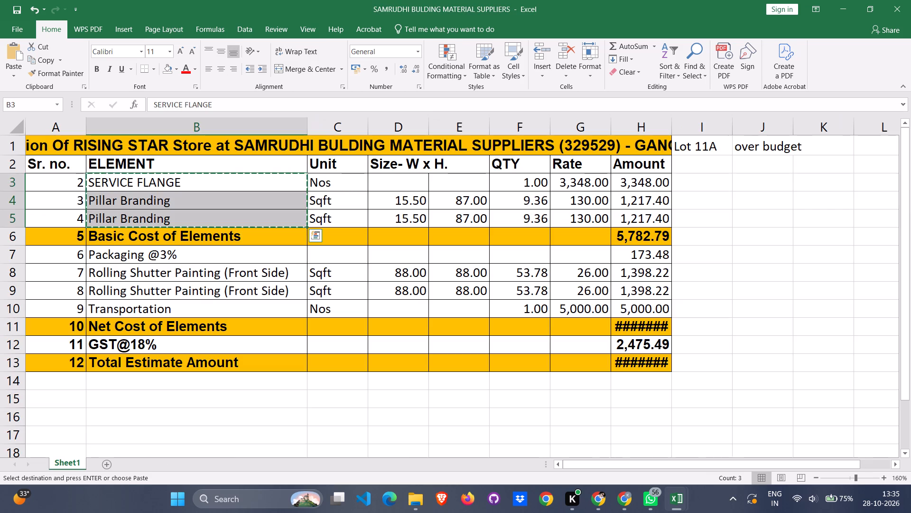
pyautogui.click(400, 185)
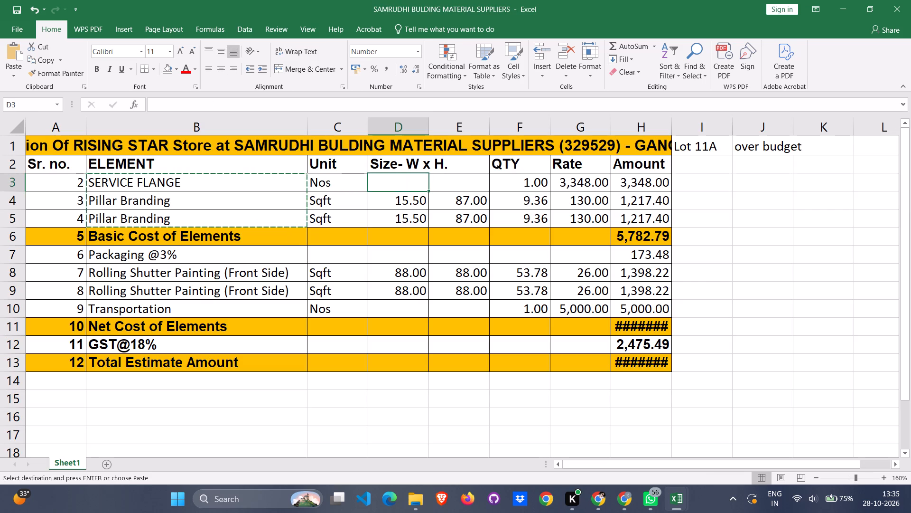
pyautogui.hotkey('shift', 'Down')
pyautogui.hotkey('shift', 'Right')
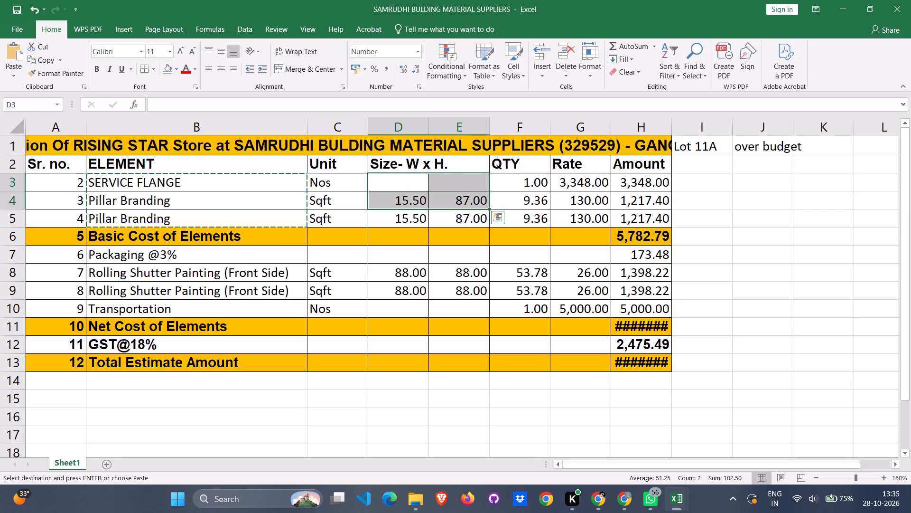
pyautogui.hotkey('shift', 'Down')
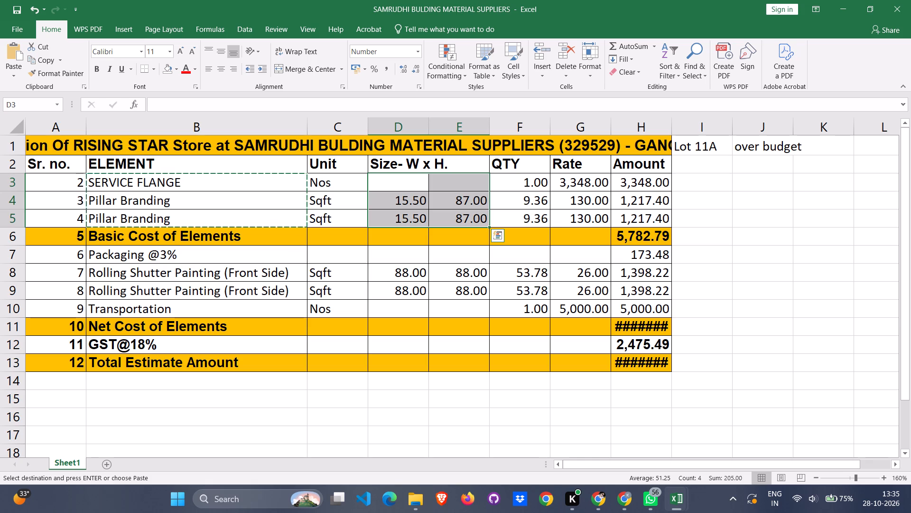
pyautogui.hotkey('ctrl', 'c')
pyautogui.hotkey('alt', 'Tab')
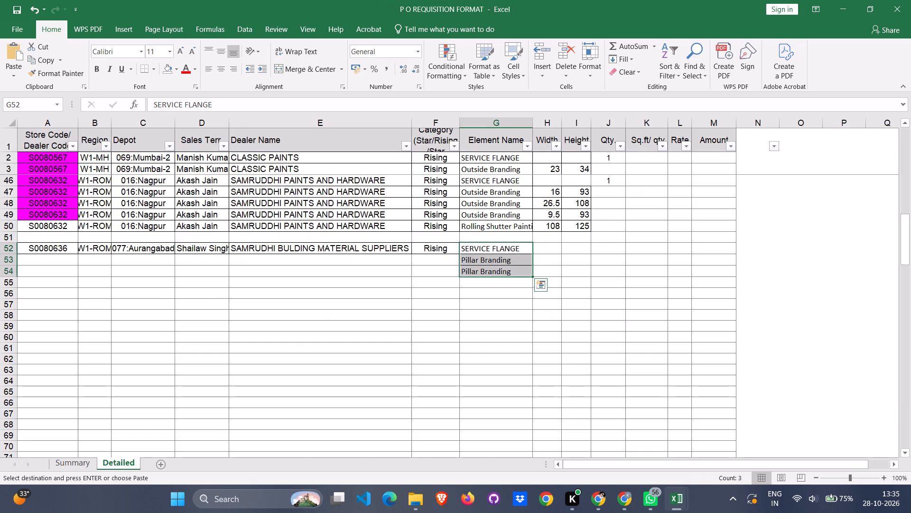
pyautogui.press('Right')
pyautogui.hotkey('ctrl', 'v')
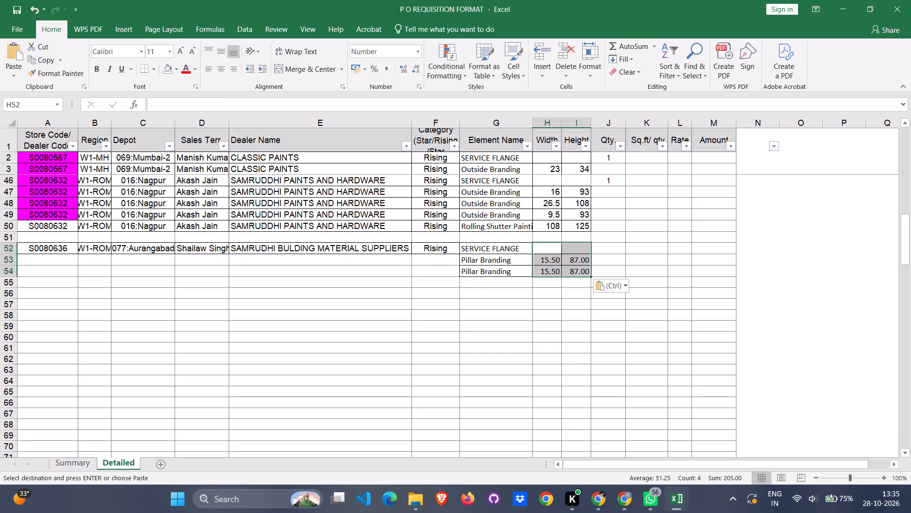
pyautogui.hotkey('ctrl', 's')
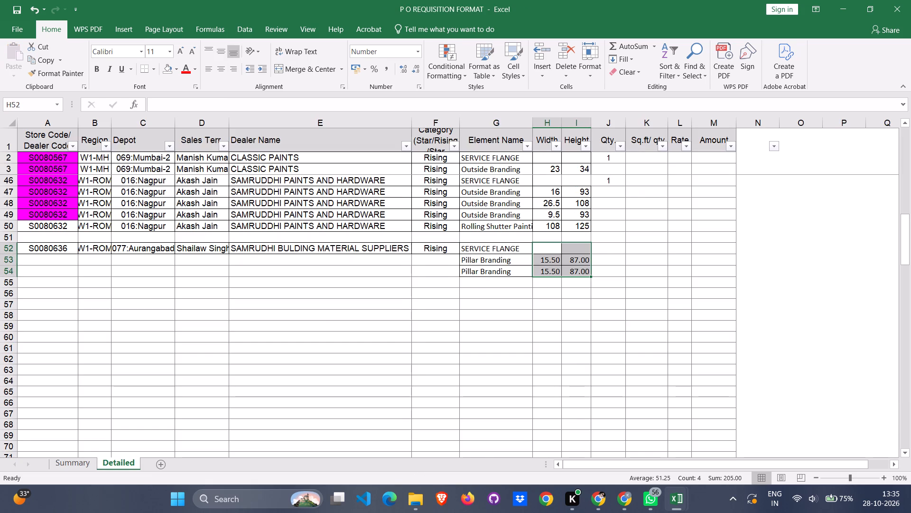
# Enter quantity 1 for SAMRUDHI's SERVICE FLANGE row in Detailed and save the workbook.
pyautogui.click(611, 248)
pyautogui.press('1')
pyautogui.hotkey('ctrl', 's')
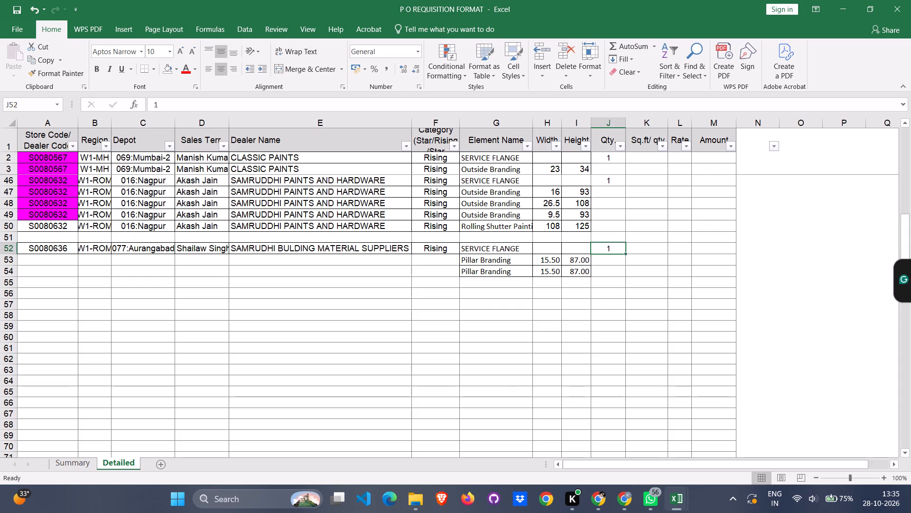
# Copy the two Rolling Shutter Painting (Front Side) element names from the SAMRUDHI estimate into Element Name rows 55–56 of Detailed.
pyautogui.hotkey('alt', 'Tab')
pyautogui.click(214, 273)
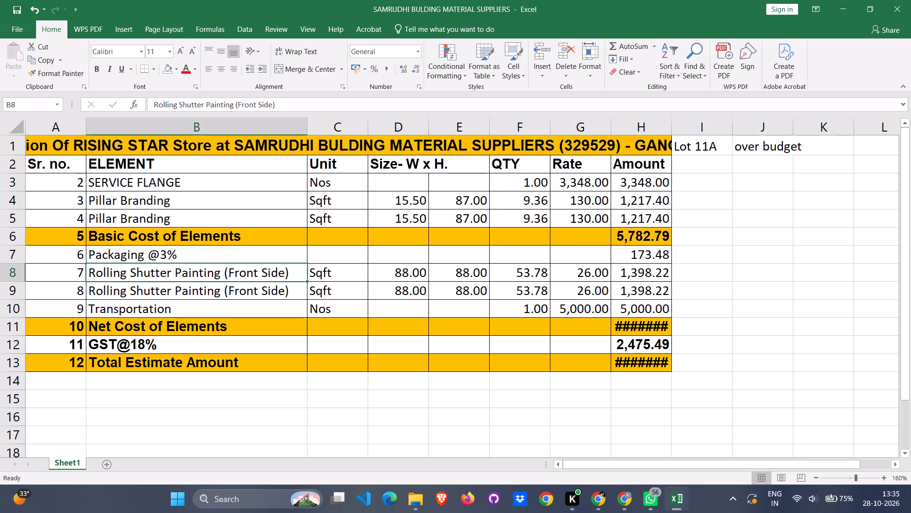
pyautogui.hotkey('shift', 'Down')
pyautogui.hotkey('ctrl', 'c')
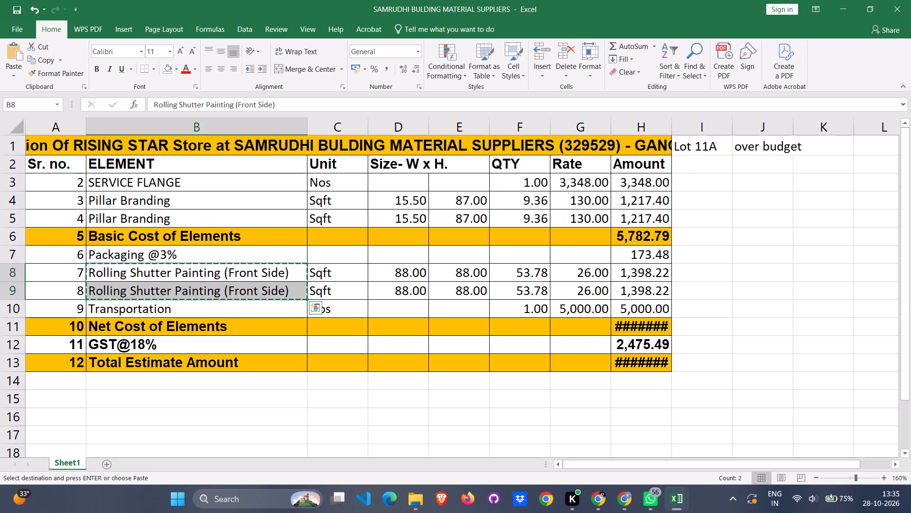
pyautogui.hotkey('alt', 'Tab')
pyautogui.click(484, 282)
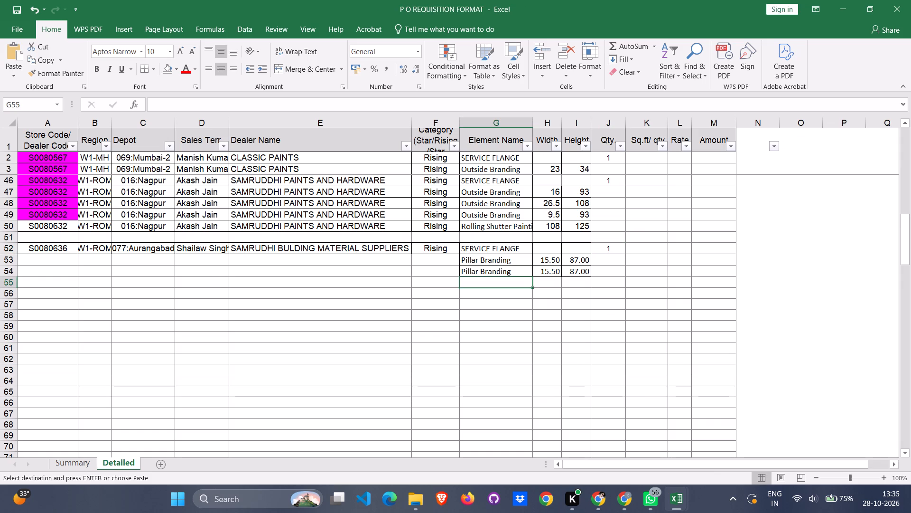
pyautogui.hotkey('ctrl', 'v')
# Copy the 88.00 x 88.00 sizes of both Rolling Shutter Painting elements into Width and Height of rows 55–56, save, and check against the estimate.
pyautogui.click(543, 285)
pyautogui.hotkey('alt', 'Tab')
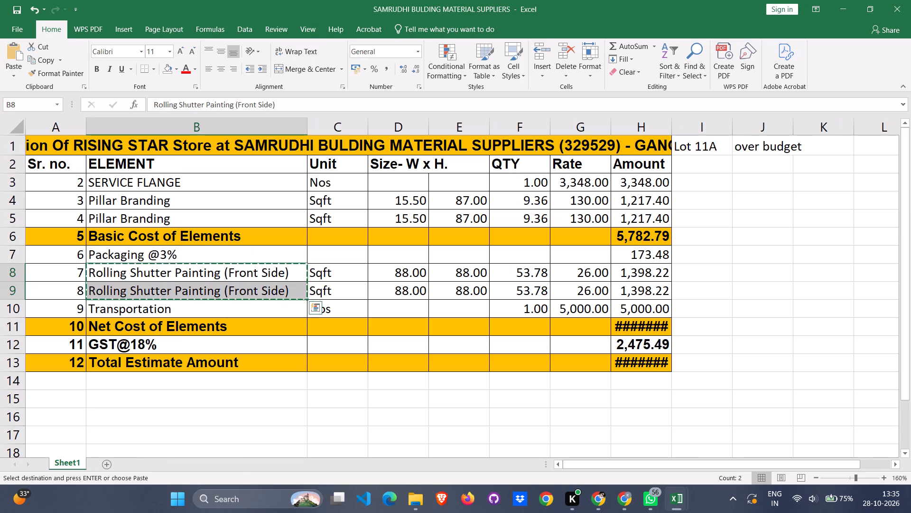
pyautogui.click(389, 272)
pyautogui.hotkey('shift', 'Down')
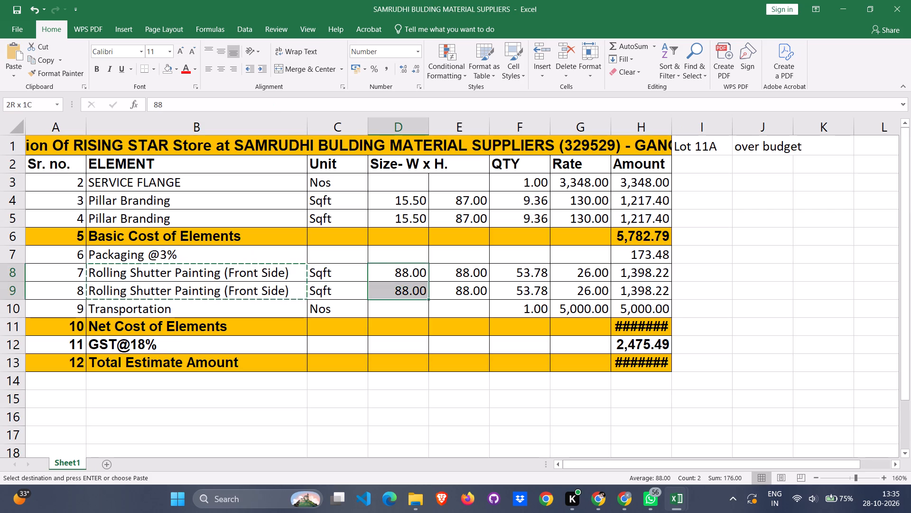
pyautogui.hotkey('shift', 'Right')
pyautogui.hotkey('ctrl', 'c')
pyautogui.hotkey('alt', 'Tab')
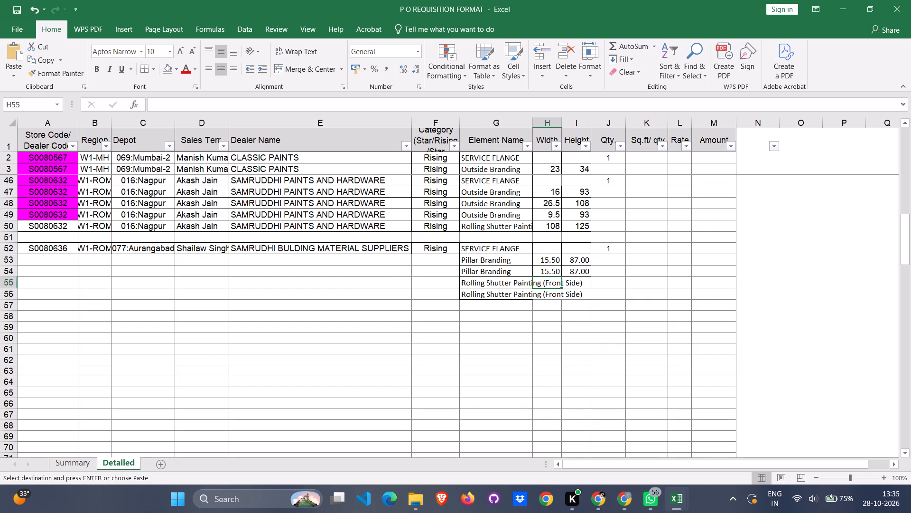
pyautogui.hotkey('ctrl', 'v')
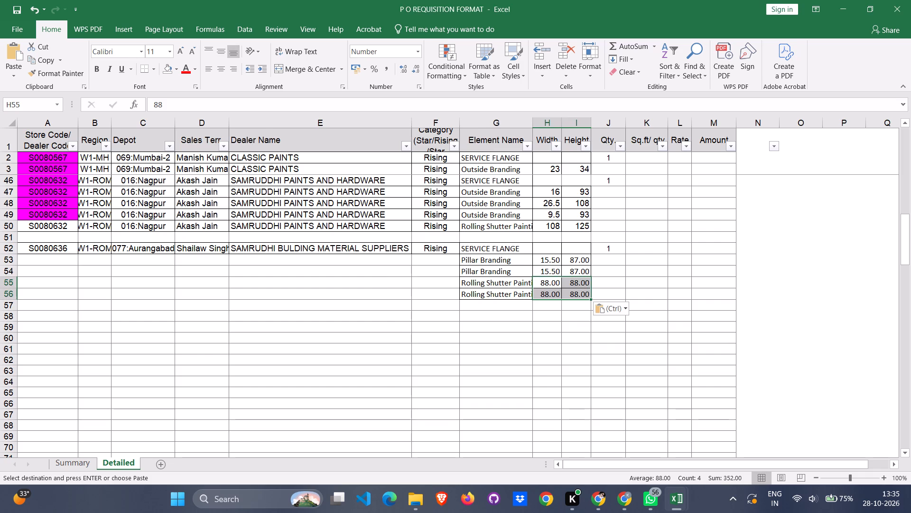
pyautogui.hotkey('ctrl', 's')
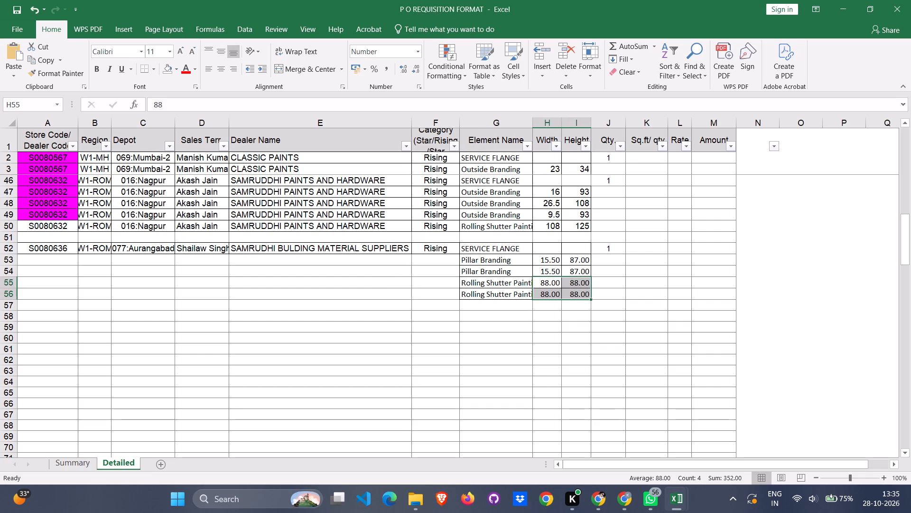
pyautogui.hotkey('alt', 'Tab')
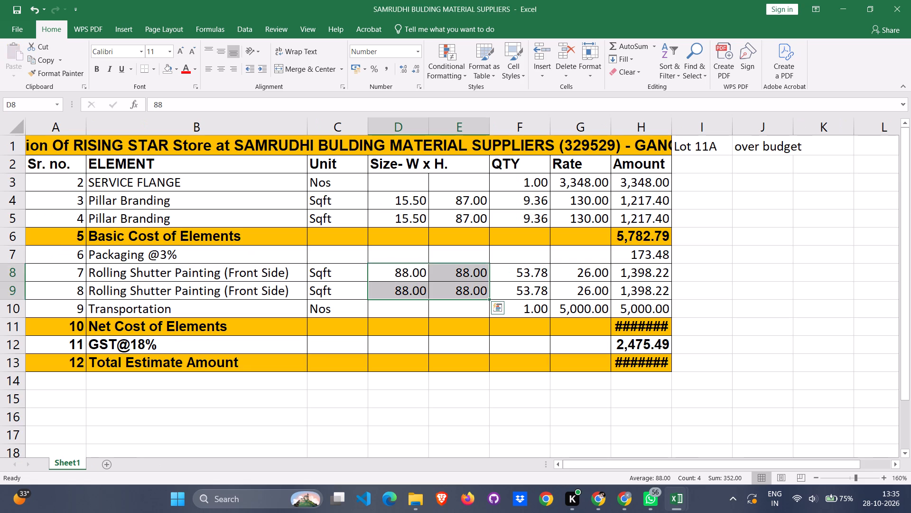
pyautogui.hotkey('alt', 'Tab')
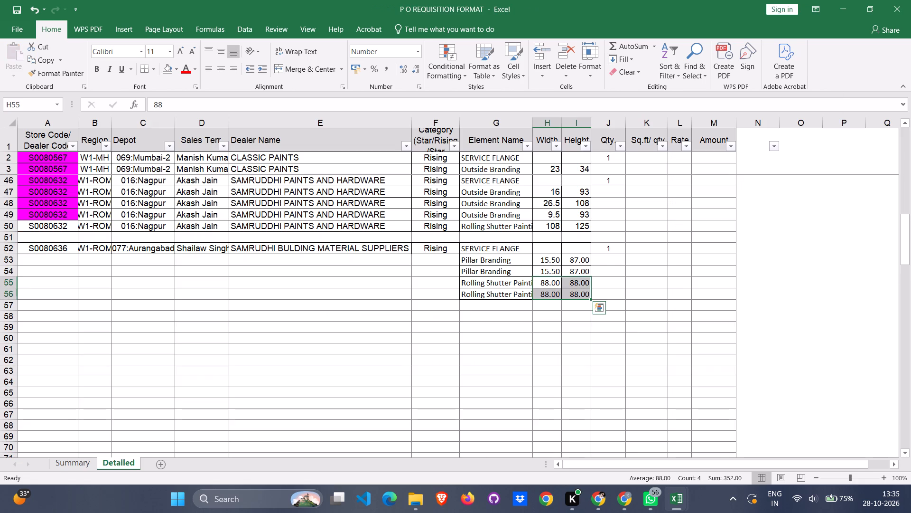
# Fill SAMRUDHI's S0080636 store details, code through category, down from row 52 through row 56 of Detailed, and save.
pyautogui.click(37, 249)
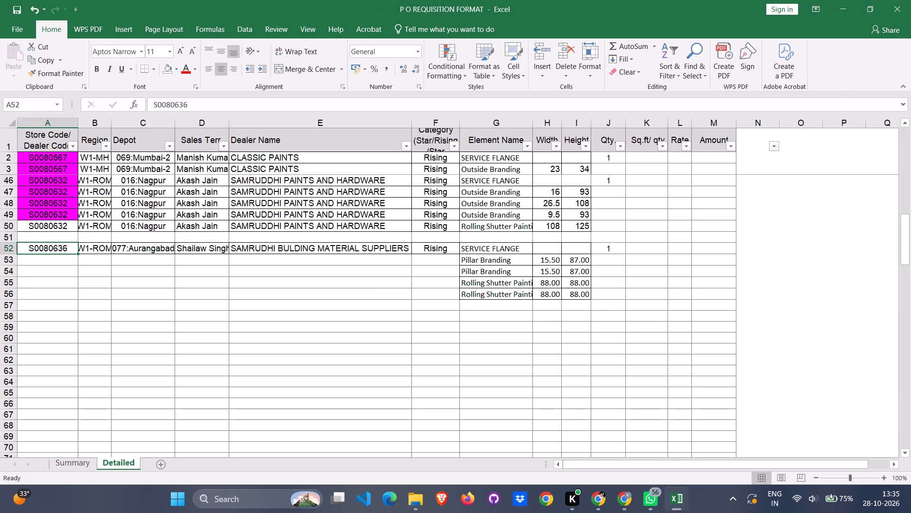
pyautogui.hotkey('shift', 'Right')
pyautogui.hotkey('shift', 'Right')
pyautogui.hotkey('shift', 'Right')
pyautogui.hotkey('shift', 'Right')
pyautogui.hotkey('shift', 'Right')
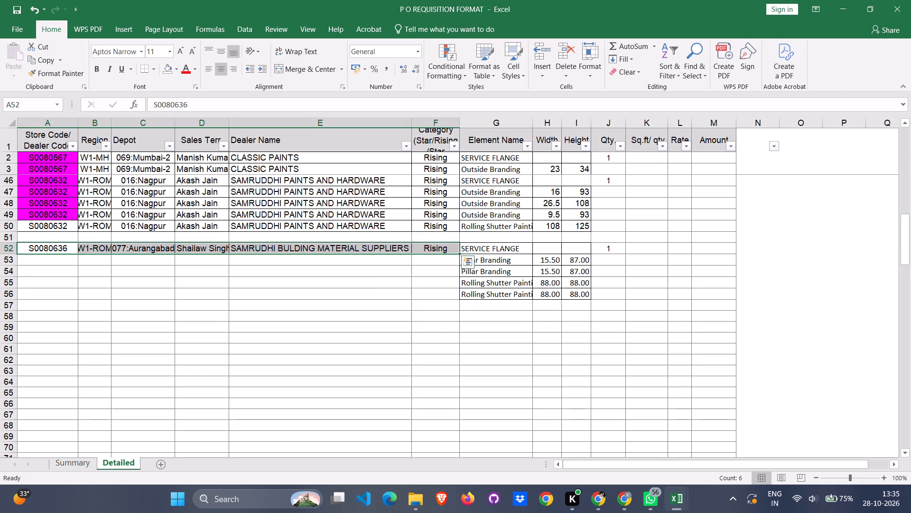
pyautogui.hotkey('ctrl', 'c')
pyautogui.hotkey('shift', 'Down')
pyautogui.hotkey('shift', 'Down')
pyautogui.hotkey('shift', 'Down')
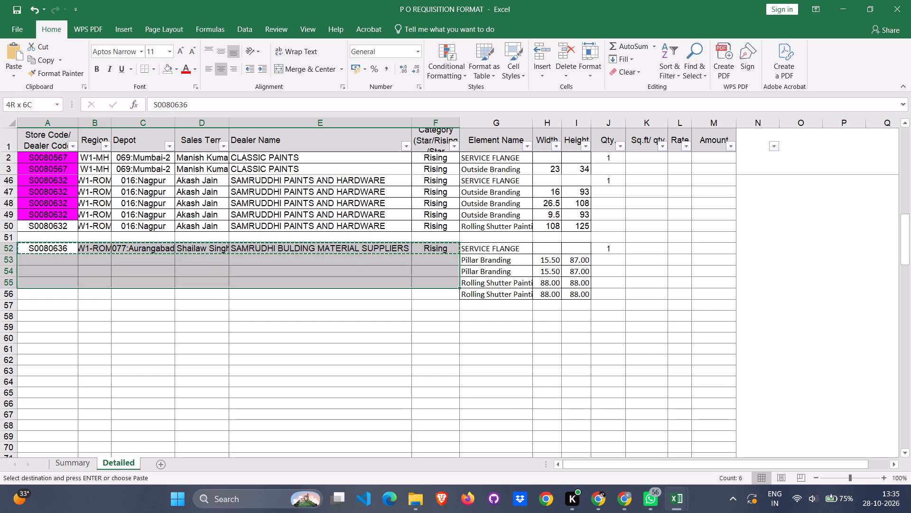
pyautogui.hotkey('shift', 'Down')
pyautogui.hotkey('ctrl', 'v')
pyautogui.hotkey('ctrl', 's')
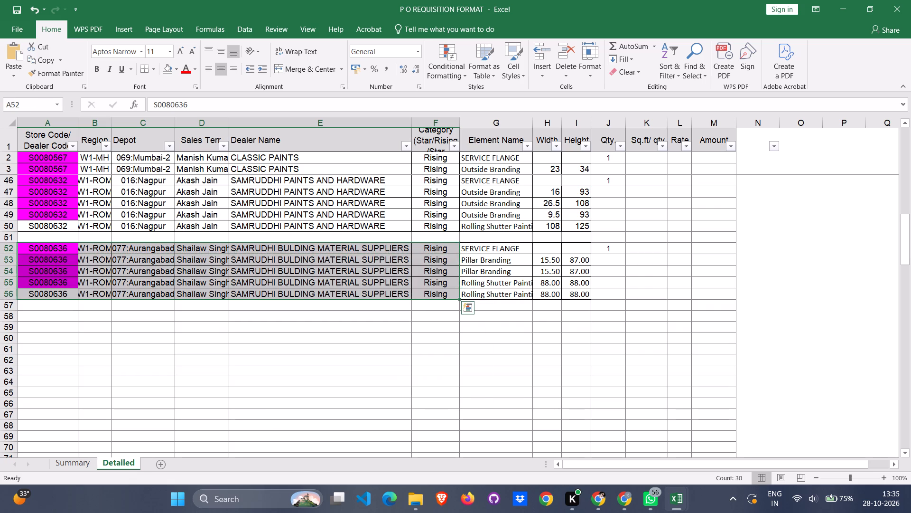
# Copy the S0080638 Saraswati traders store details, code through category, from Summary into row 58 of the Detailed sheet.
pyautogui.click(40, 319)
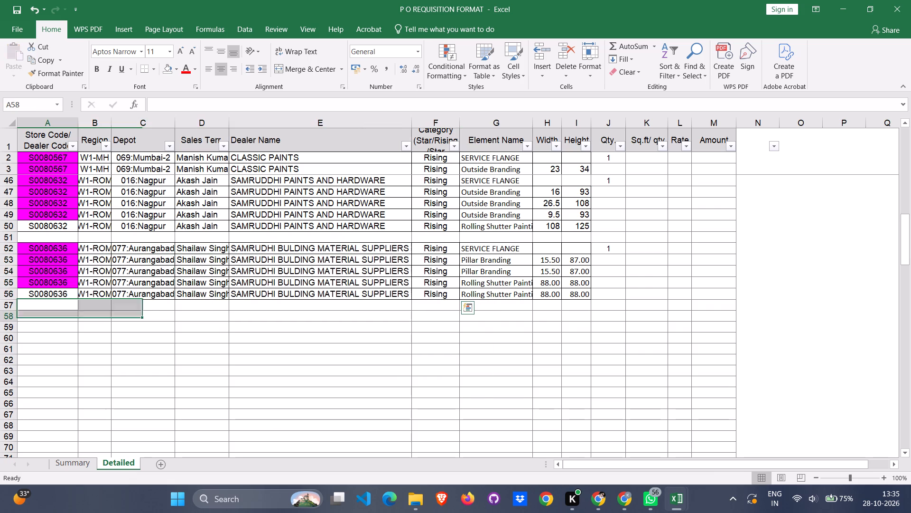
pyautogui.scroll(-3, 124, 321)
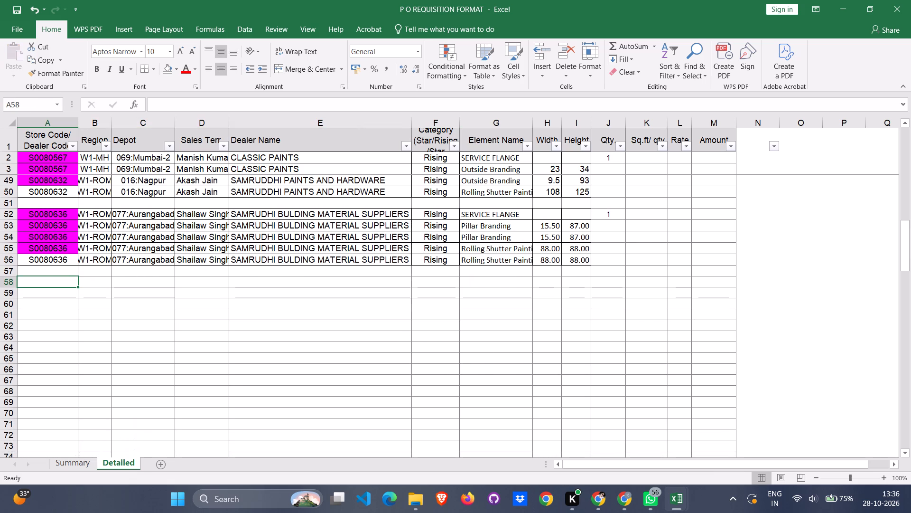
pyautogui.click(90, 459)
pyautogui.scroll(-3, 163, 340)
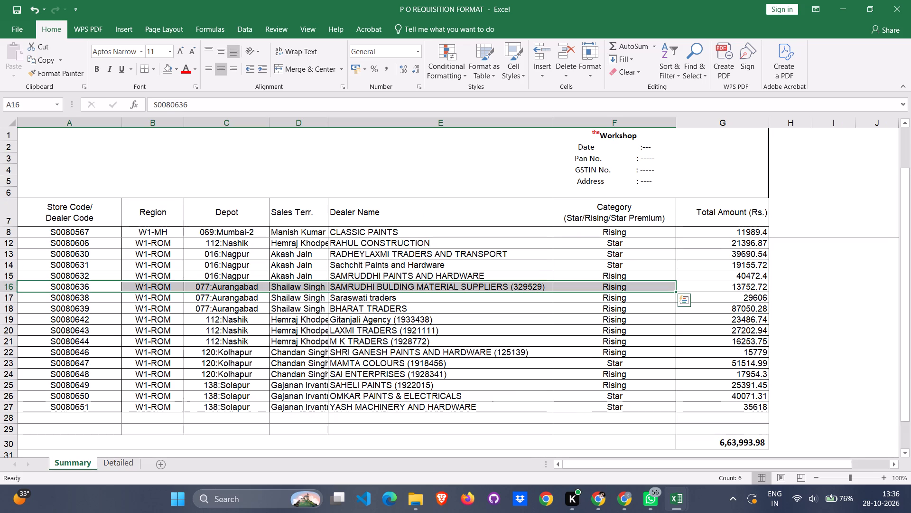
pyautogui.click(49, 295)
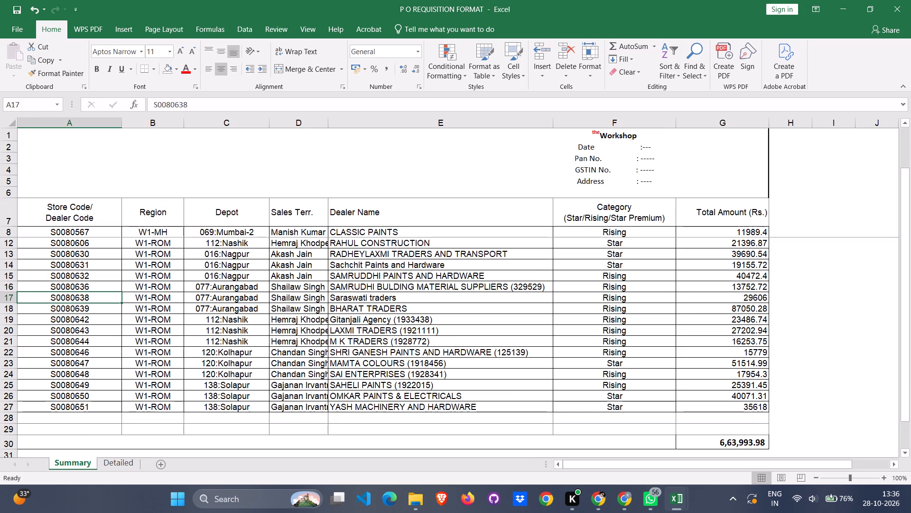
pyautogui.hotkey('shift', 'Right')
pyautogui.hotkey('shift', 'Right')
pyautogui.hotkey('shift', 'Right')
pyautogui.hotkey('shift', 'Right')
pyautogui.hotkey('shift', 'Right')
pyautogui.hotkey('ctrl', 'c')
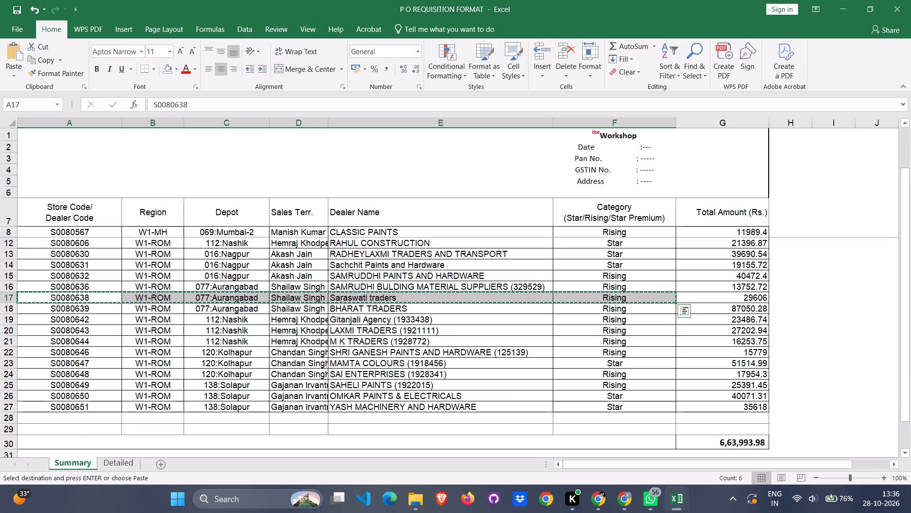
pyautogui.click(121, 464)
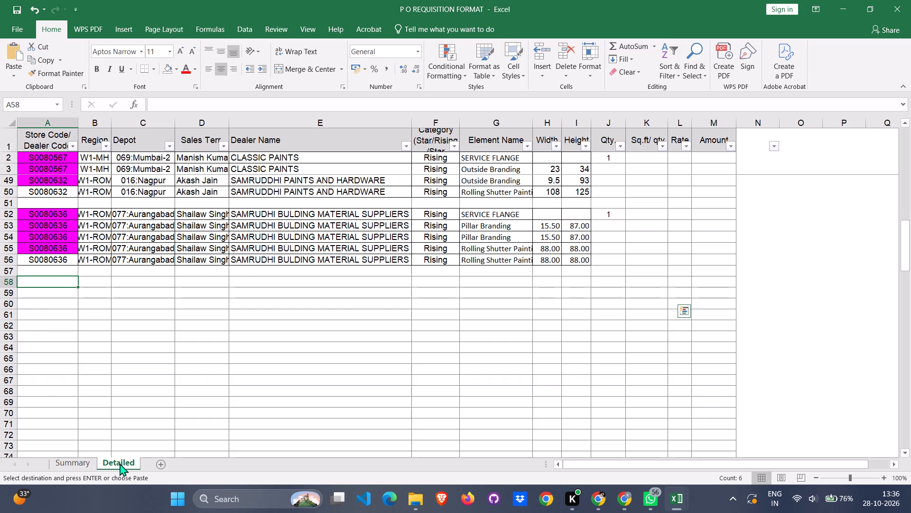
pyautogui.hotkey('ctrl', 'v')
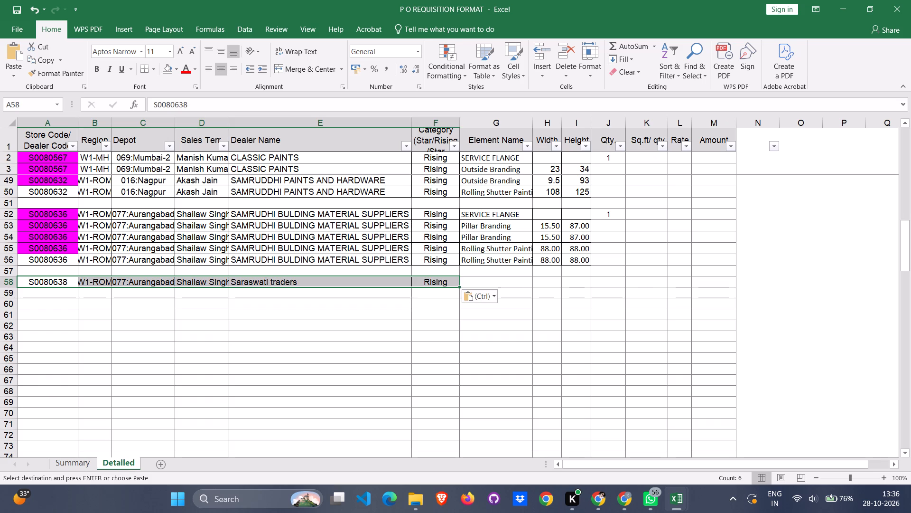
# Close the SAMRUDHI BULDING MATERIAL SUPPLIERS estimate workbook.
pyautogui.click(491, 280)
pyautogui.hotkey('alt', 'Tab')
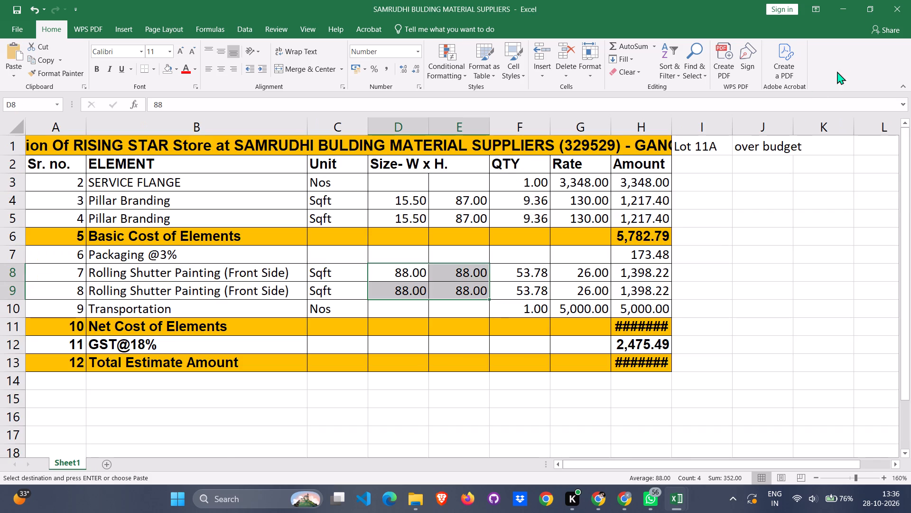
pyautogui.click(894, 9)
# Search the separation estimate folder for SARAS and open the SARASWATI TRADERS estimate workbook.
pyautogui.hotkey('alt', 'Tab')
pyautogui.click(868, 30)
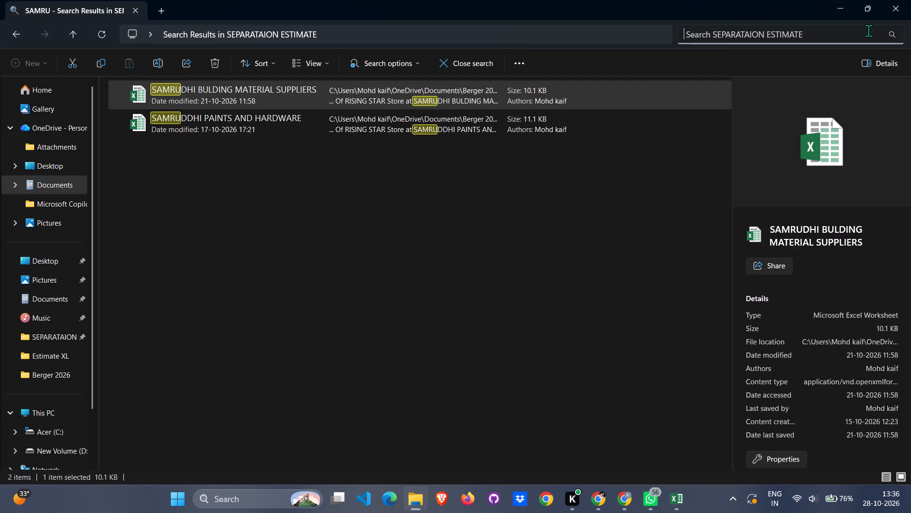
pyautogui.write('SARA')
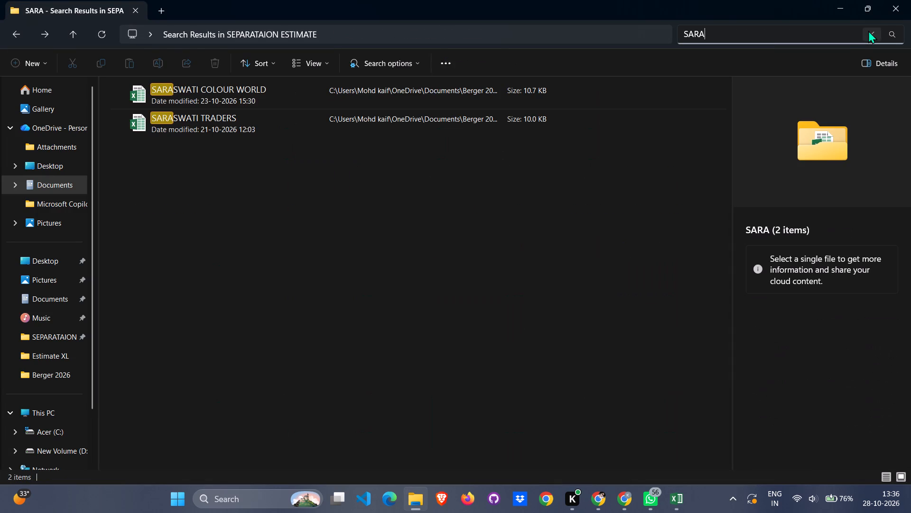
pyautogui.press('s')
pyautogui.hotkey('alt', 'Tab')
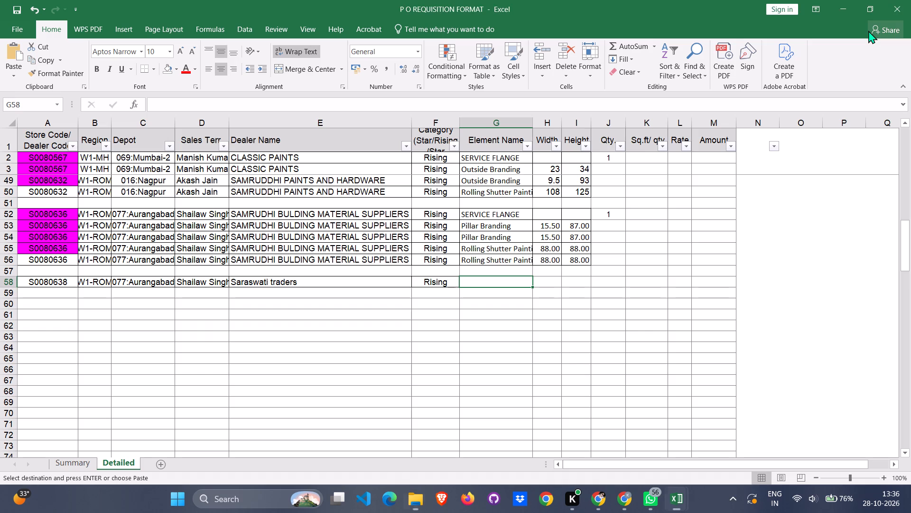
pyautogui.hotkey('alt', 'Tab')
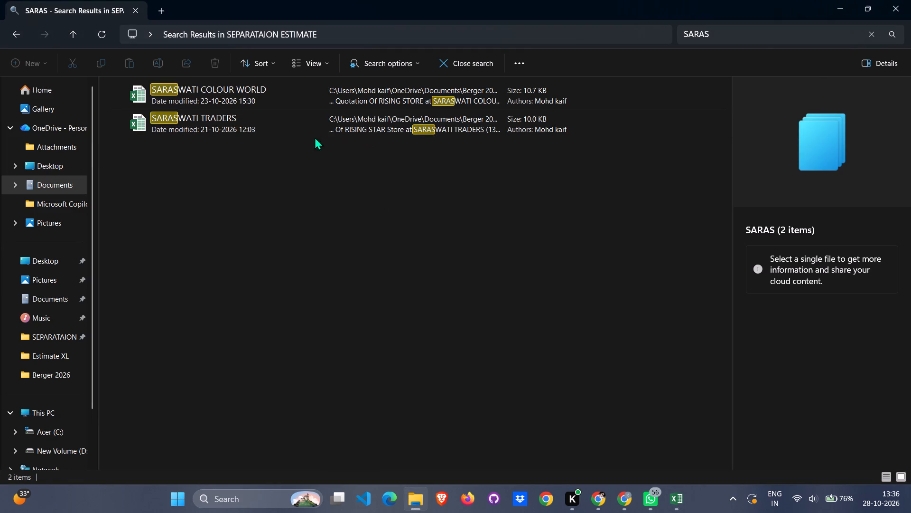
pyautogui.doubleClick(301, 130)
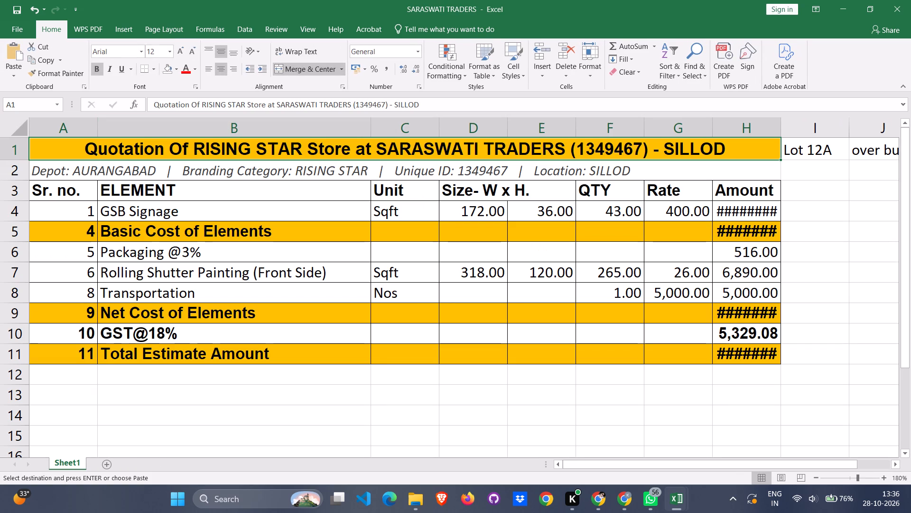
# Copy the GSB Signage element and its 172.00 x 36.00 size from the estimate into row 58 of Detailed, and save.
pyautogui.click(232, 211)
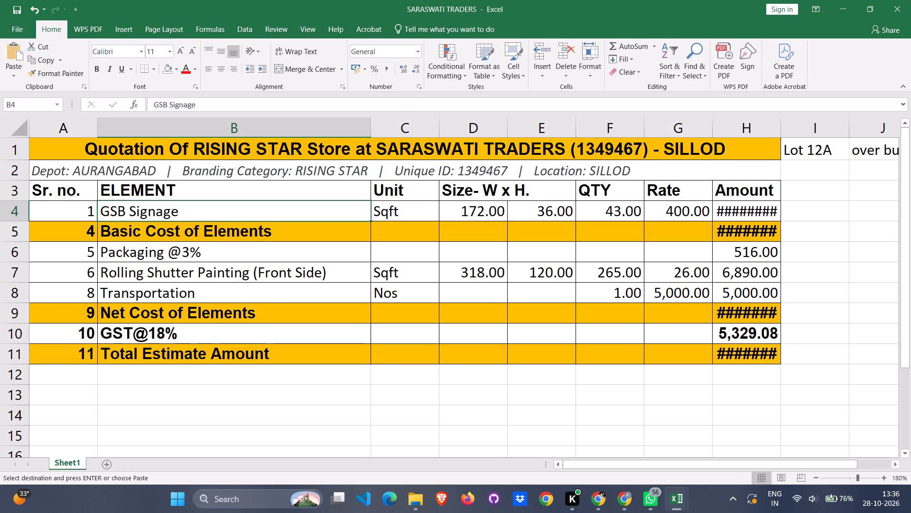
pyautogui.hotkey('ctrl', 'c')
pyautogui.hotkey('alt', 'Tab')
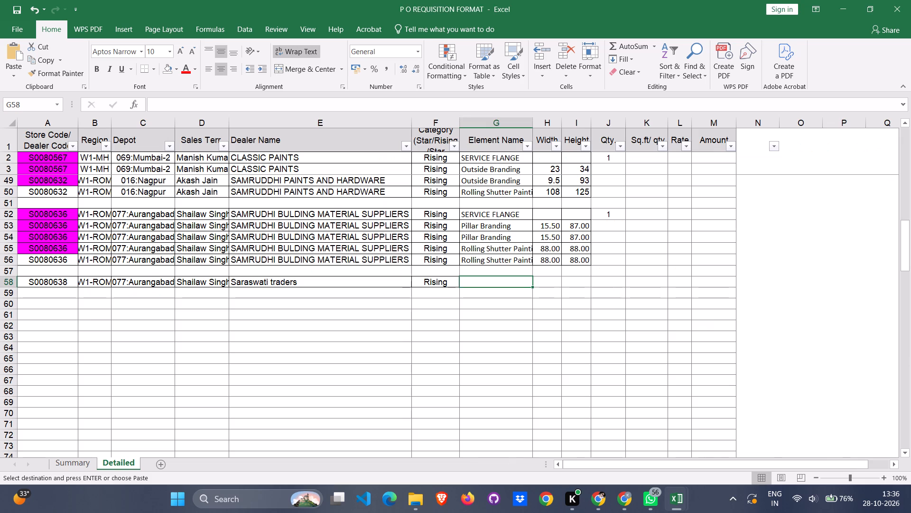
pyautogui.hotkey('ctrl', 'v')
pyautogui.hotkey('alt', 'Tab')
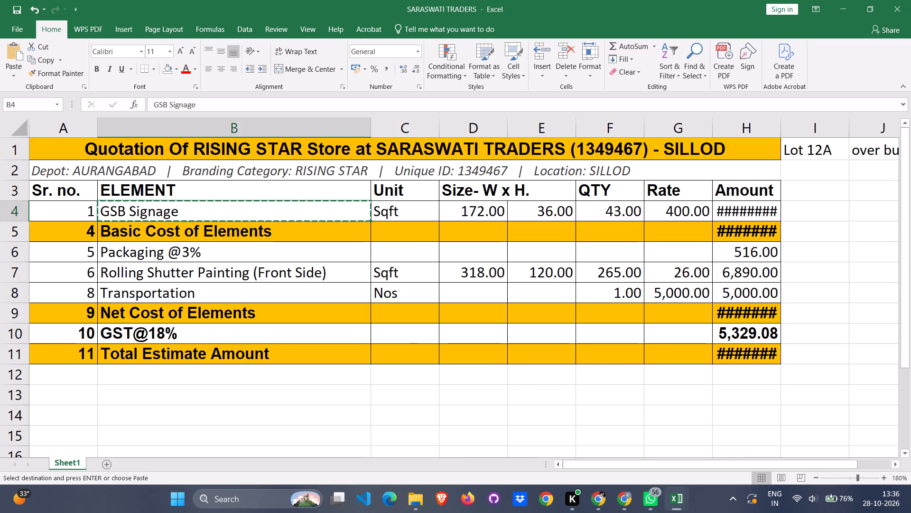
pyautogui.click(459, 209)
pyautogui.hotkey('shift', 'Right')
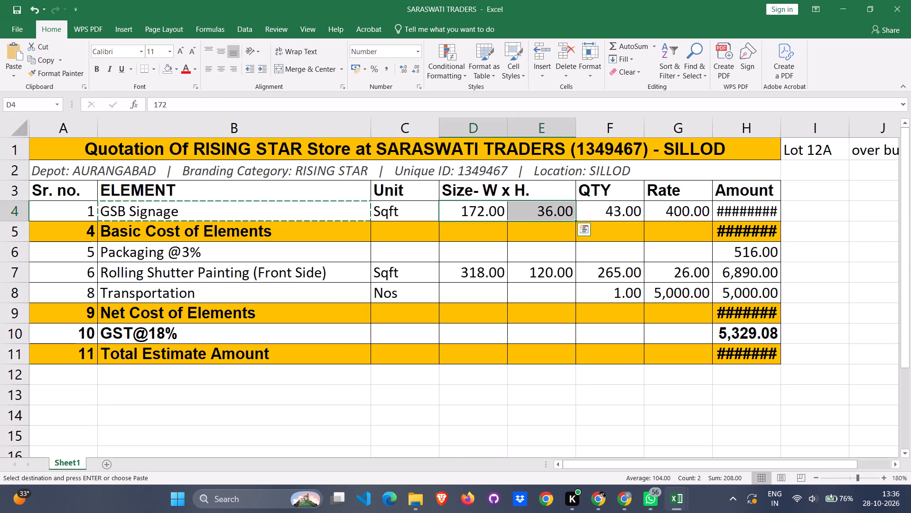
pyautogui.hotkey('ctrl', 'c')
pyautogui.hotkey('alt', 'Tab')
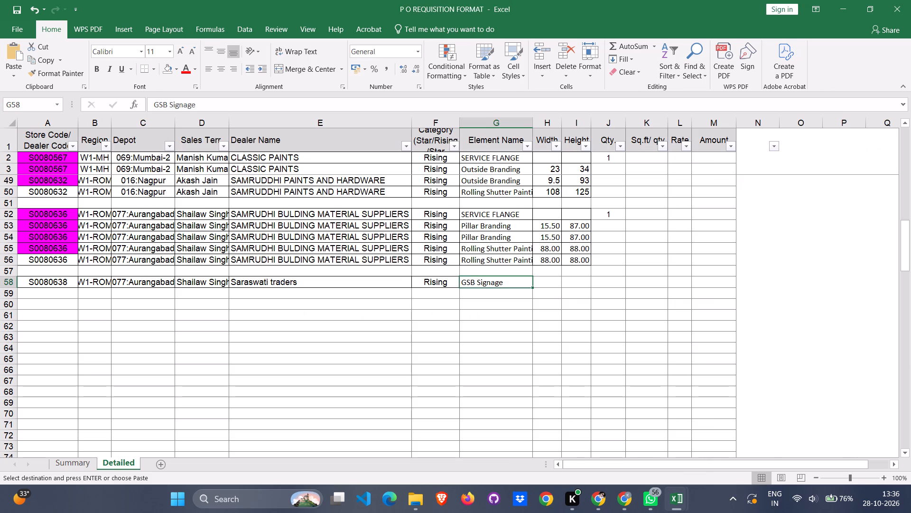
pyautogui.press('Right')
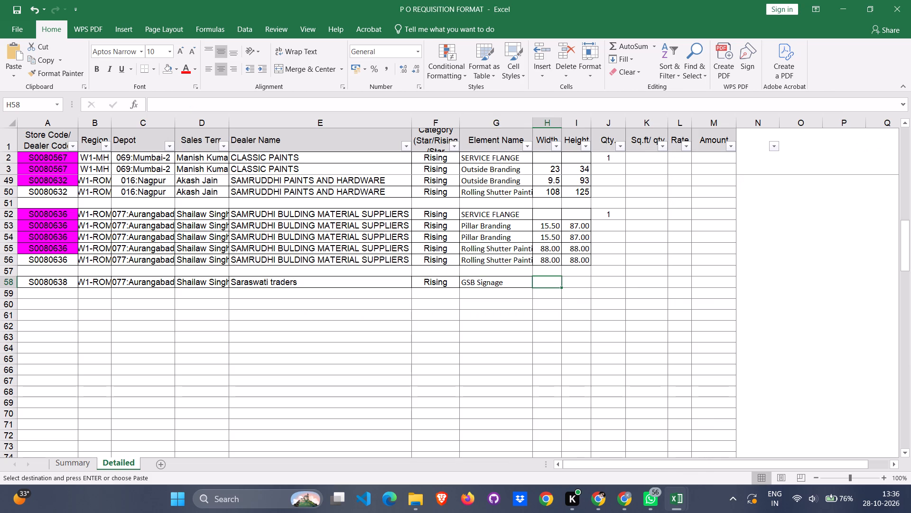
pyautogui.hotkey('ctrl', 'v')
pyautogui.hotkey('ctrl', 's')
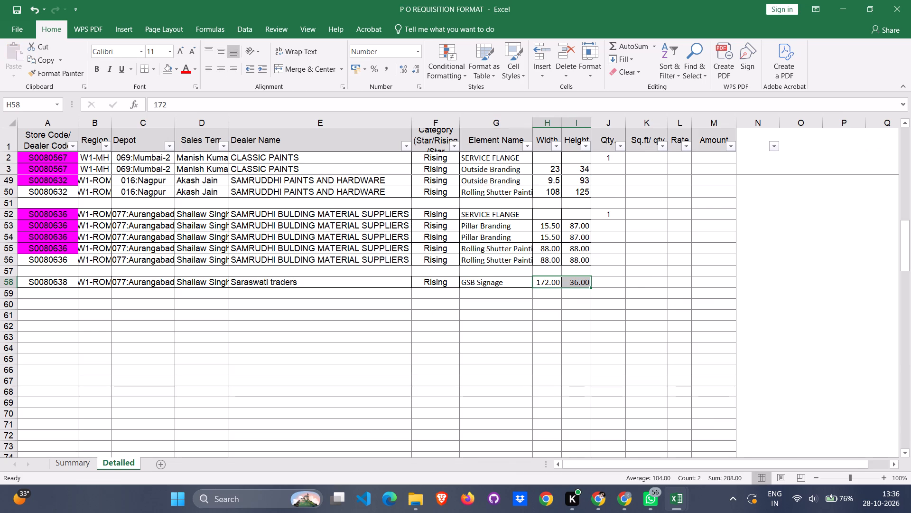
# Copy the Rolling Shutter Painting (Front Side) element name from the estimate into Element Name of row 59 in Detailed.
pyautogui.hotkey('alt', 'Tab')
pyautogui.click(232, 274)
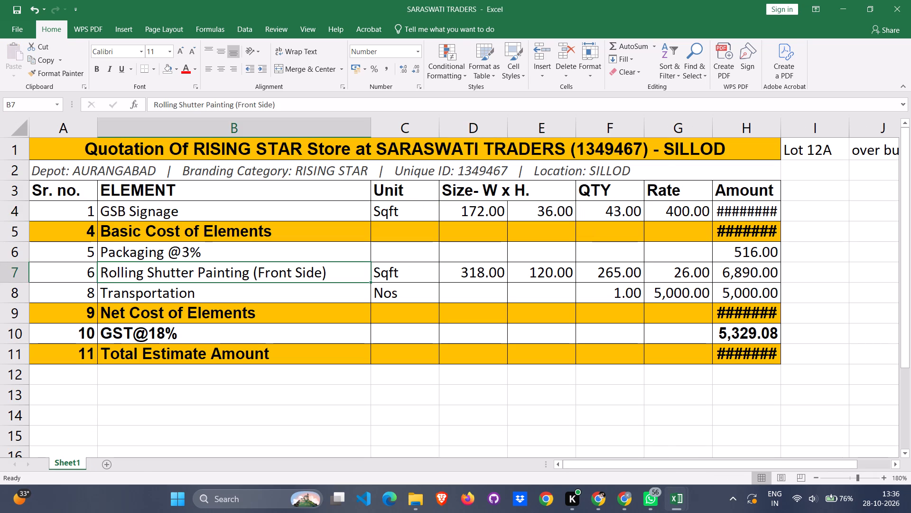
pyautogui.hotkey('ctrl', 'c')
pyautogui.hotkey('alt', 'Tab')
pyautogui.click(491, 290)
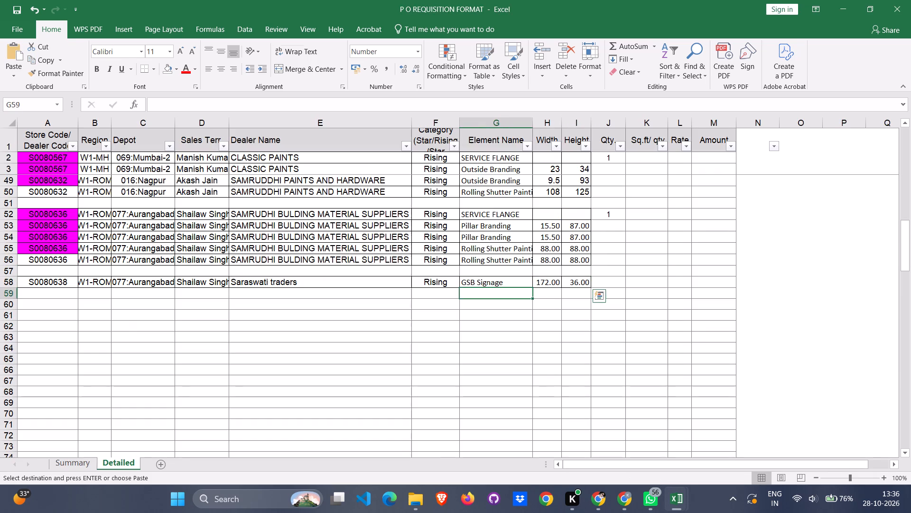
pyautogui.hotkey('ctrl', 'v')
# Copy the 318.00 x 120.00 size of Rolling Shutter Painting into Width and Height of row 59, check against the estimate, and save.
pyautogui.click(551, 292)
pyautogui.hotkey('alt', 'Tab')
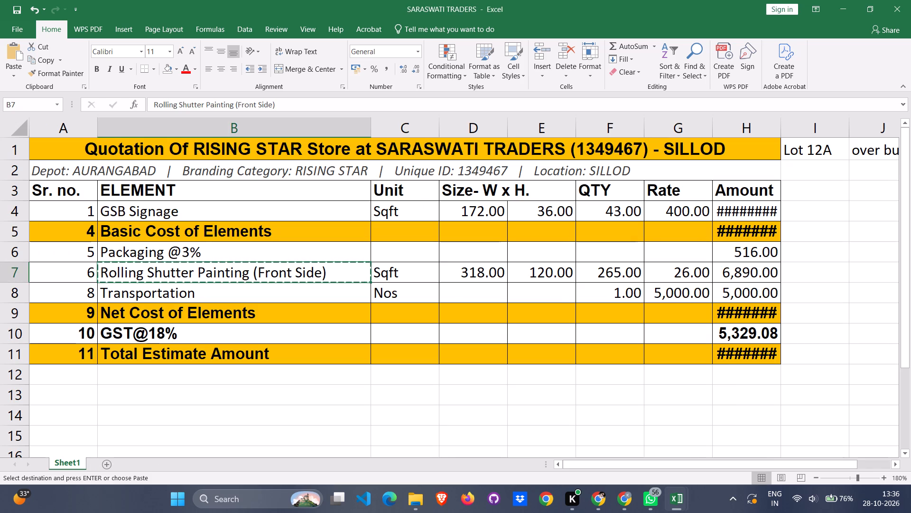
pyautogui.click(455, 279)
pyautogui.hotkey('shift', 'Right')
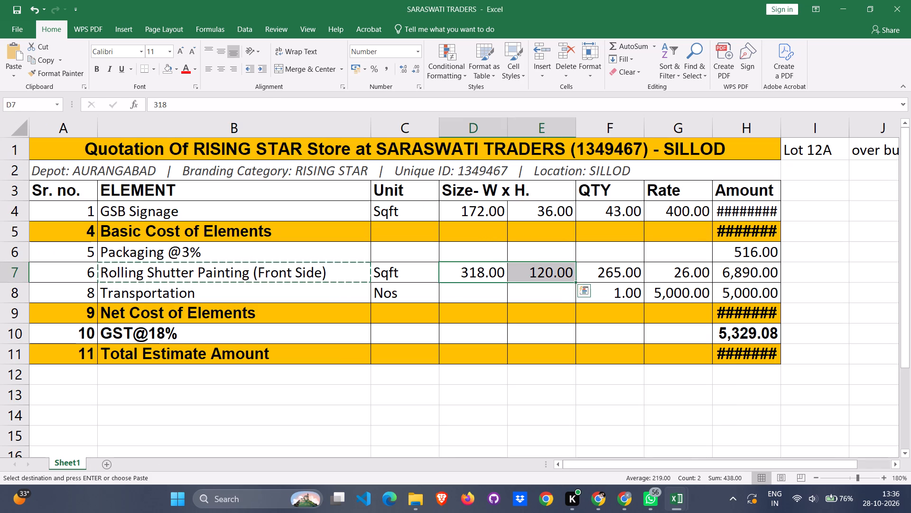
pyautogui.hotkey('ctrl', 'c')
pyautogui.hotkey('alt', 'Tab')
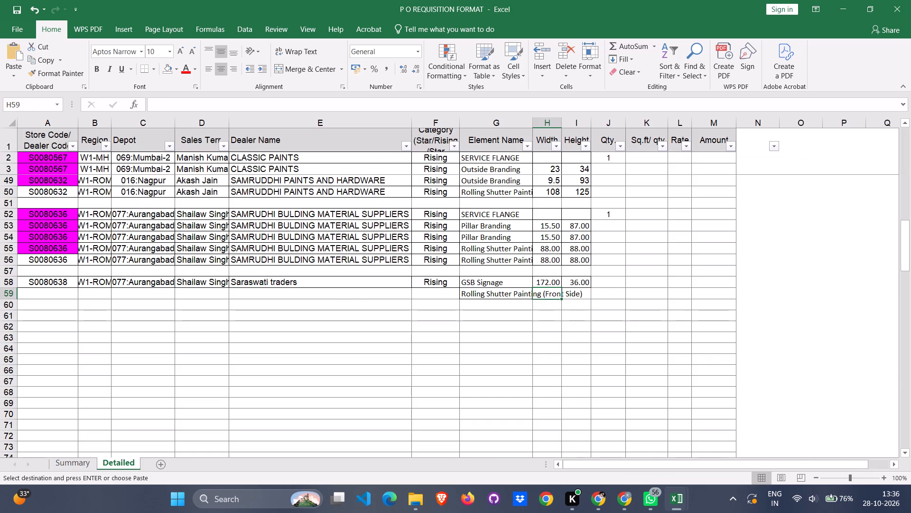
pyautogui.hotkey('ctrl', 'v')
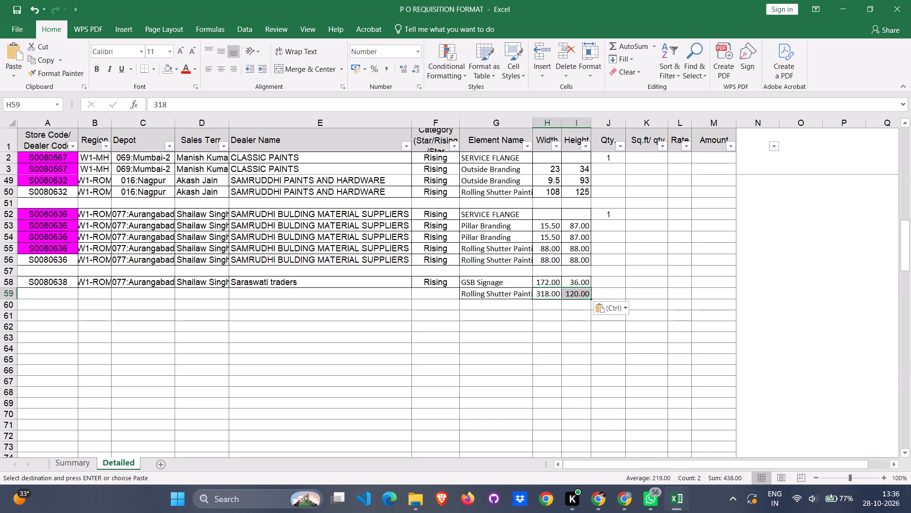
pyautogui.hotkey('alt', 'Tab')
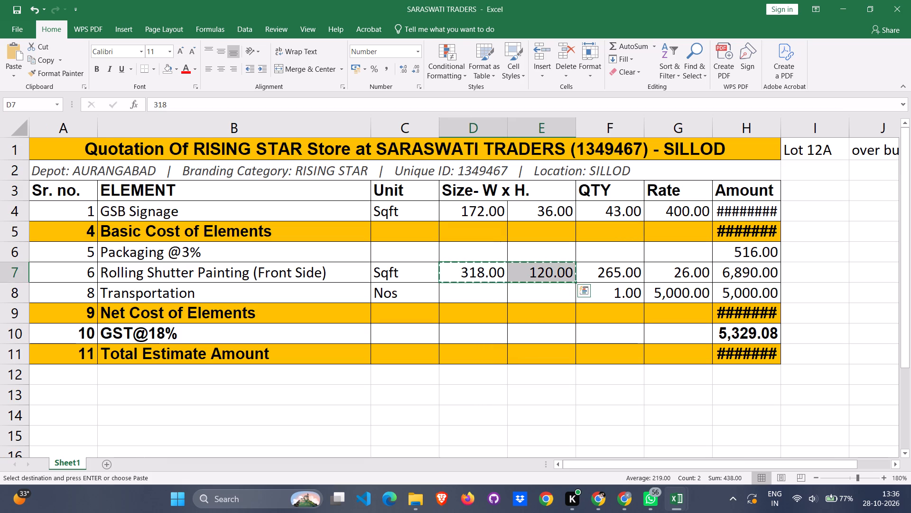
pyautogui.hotkey('alt', 'Tab')
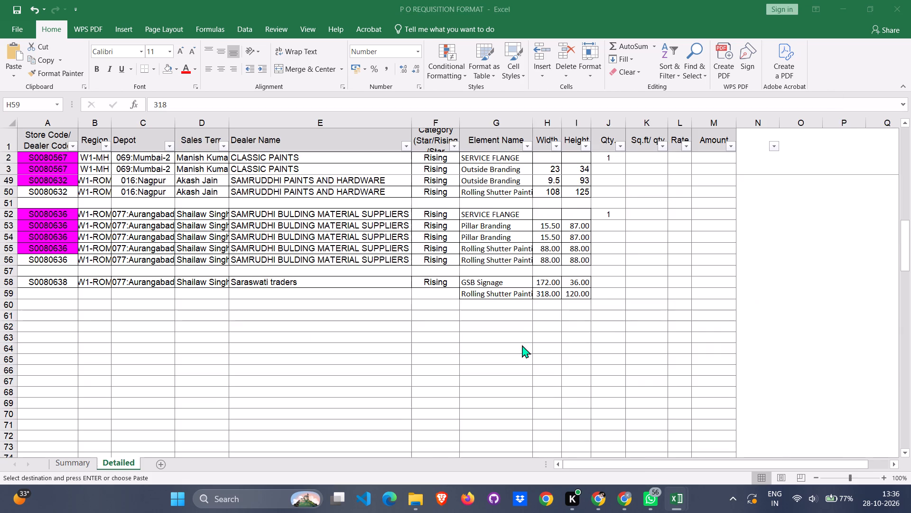
pyautogui.hotkey('ctrl', 's')
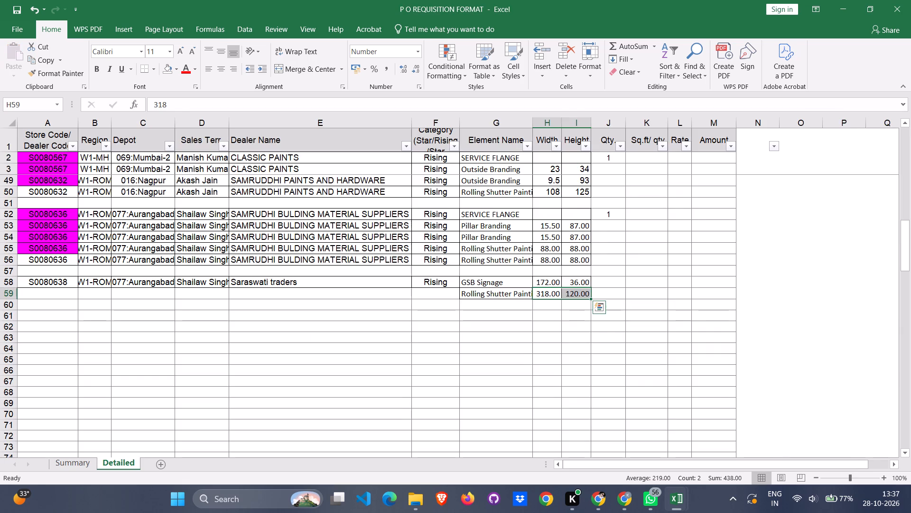
# Fill Saraswati traders' S0080638 store details, code through category, down from row 58 into row 59 of Detailed, and save.
pyautogui.click(46, 283)
pyautogui.hotkey('shift', 'Right')
pyautogui.hotkey('shift', 'Right')
pyautogui.hotkey('shift', 'Right')
pyautogui.hotkey('shift', 'Right')
pyautogui.hotkey('shift', 'Right')
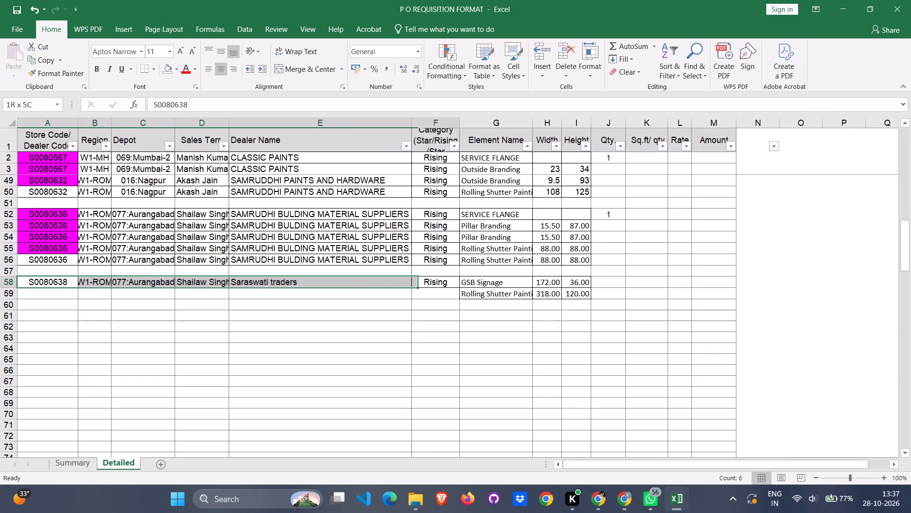
pyautogui.hotkey('ctrl', 'c')
pyautogui.hotkey('shift', 'Down')
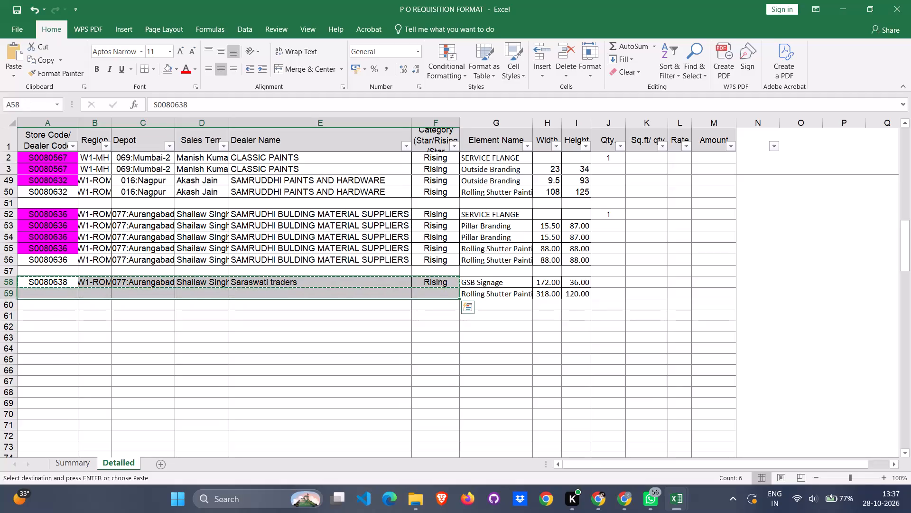
pyautogui.hotkey('ctrl', 'v')
pyautogui.hotkey('ctrl', 's')
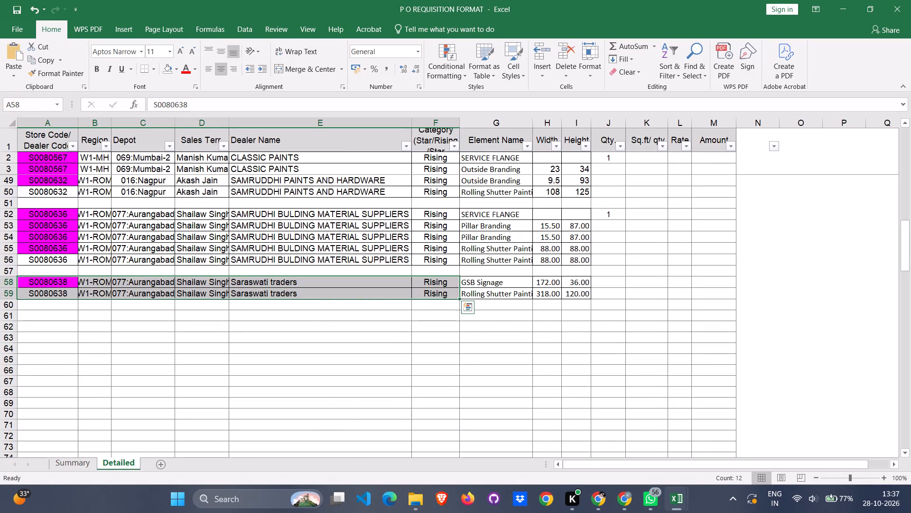
# Select the store code cell of row 61 in the Detailed sheet for the next store's entry.
pyautogui.scroll(-3, 46, 281)
pyautogui.click(43, 285)
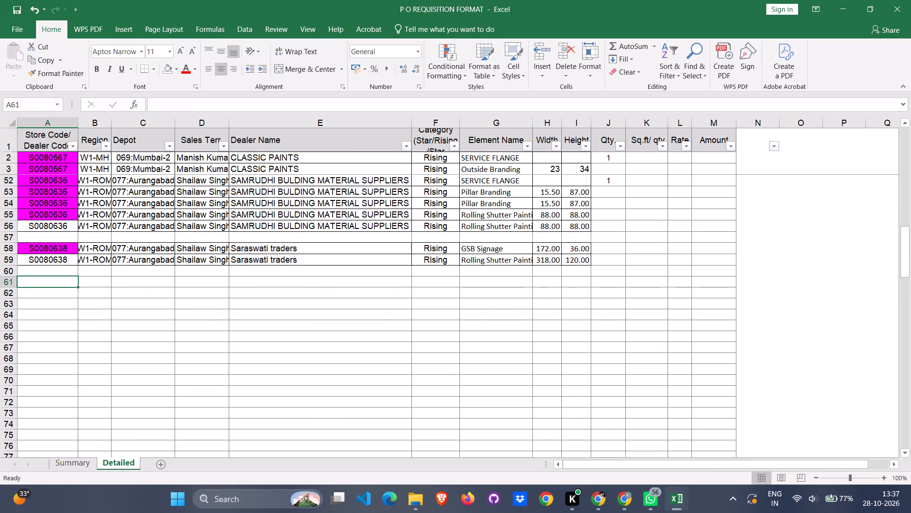
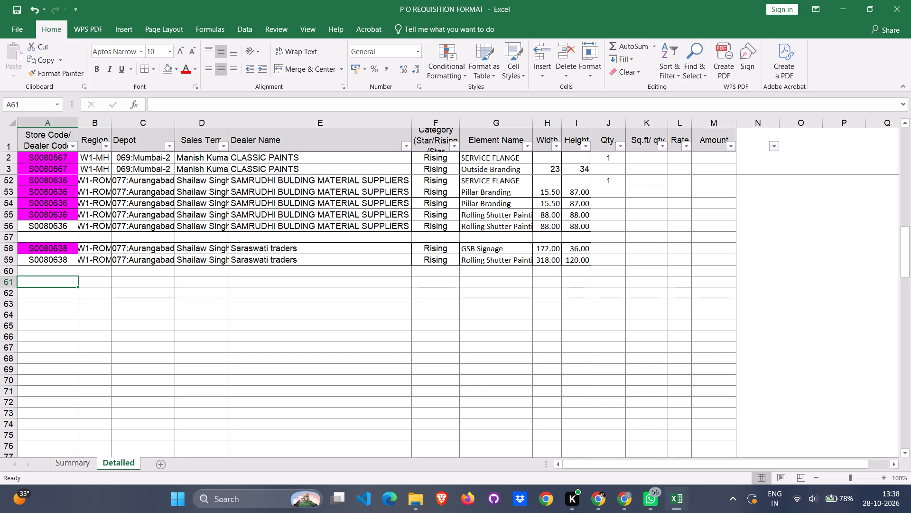
# Copy the Packaging @3% element name from the SARASWATI TRADERS estimate into Element Name of row 60 in Detailed.
pyautogui.hotkey('alt', 'Tab')
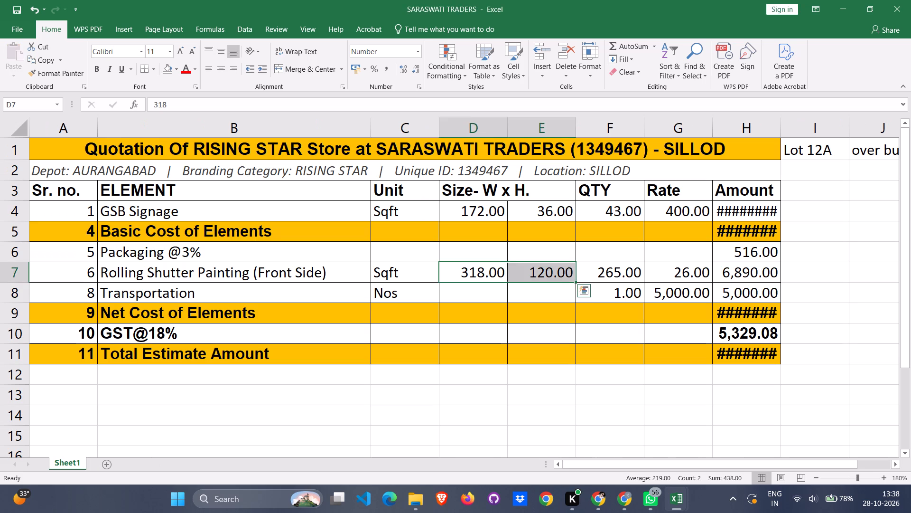
pyautogui.click(218, 255)
pyautogui.hotkey('ctrl', 'c')
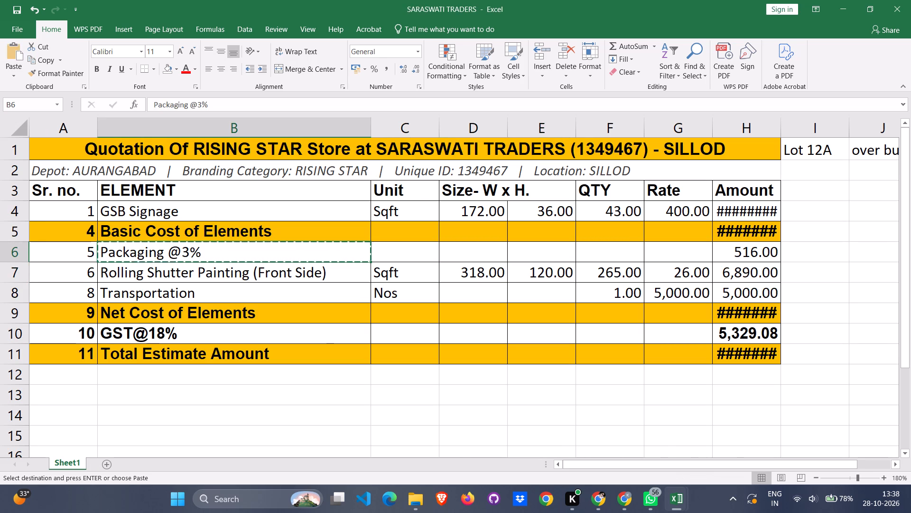
pyautogui.hotkey('alt', 'Tab')
pyautogui.click(479, 272)
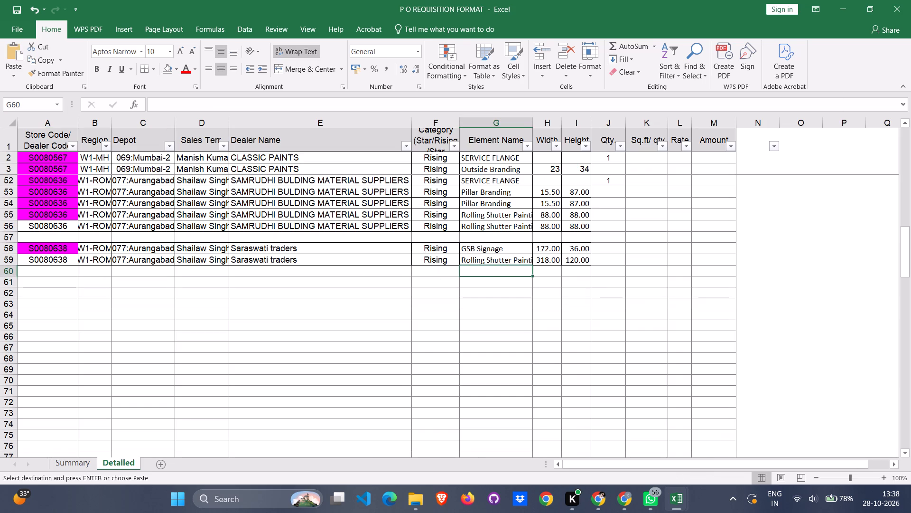
pyautogui.hotkey('ctrl', 'c')
pyautogui.hotkey('ctrl', 'v')
pyautogui.hotkey('alt', 'Tab')
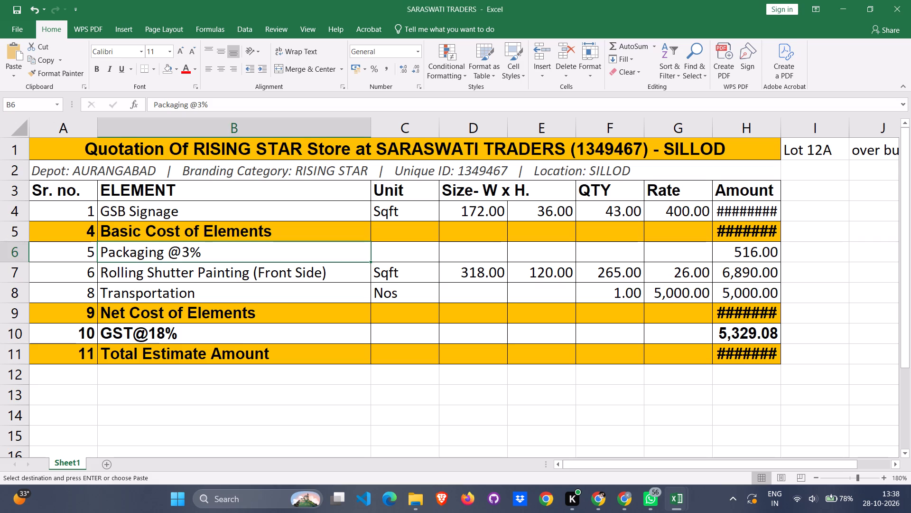
pyautogui.hotkey('ctrl', 'c')
pyautogui.hotkey('alt', 'Tab')
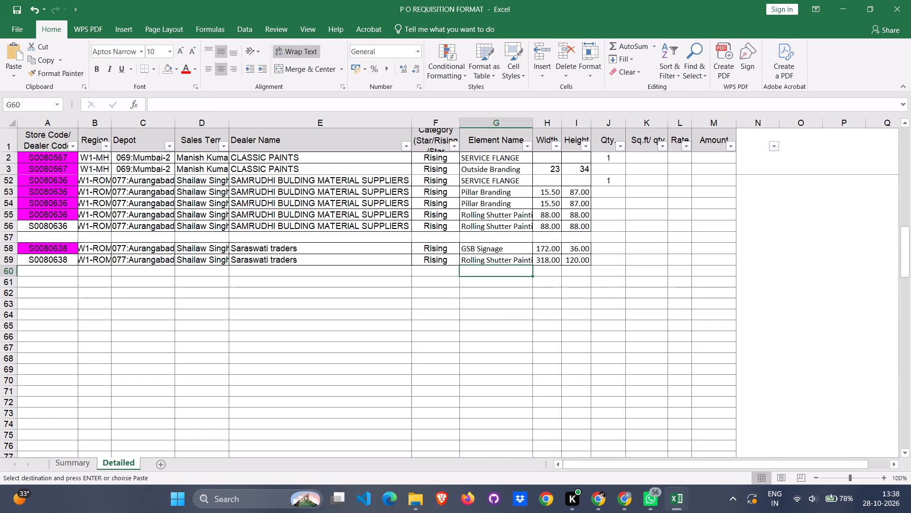
pyautogui.hotkey('ctrl', 'v')
# Copy the Transportation element name from the estimate into Element Name of row 61 in Detailed.
pyautogui.click(483, 284)
pyautogui.hotkey('alt', 'Tab')
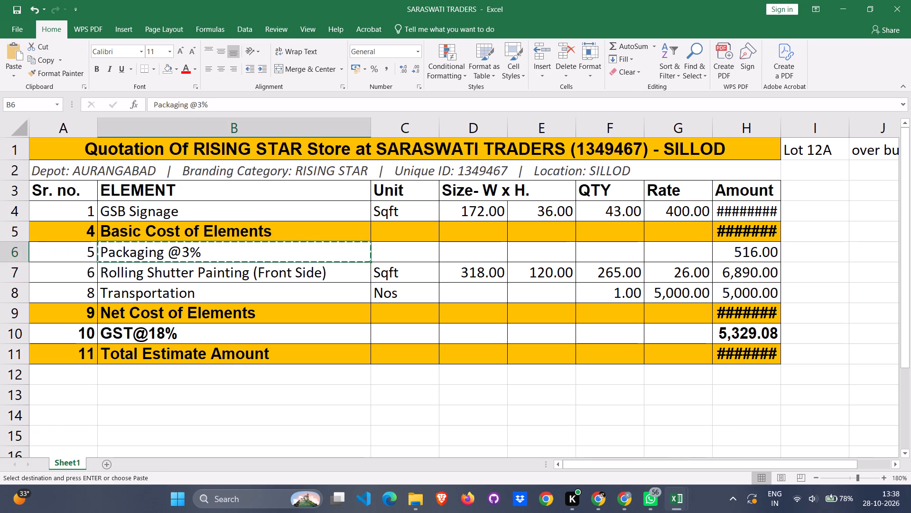
pyautogui.click(206, 291)
pyautogui.hotkey('ctrl', 'c')
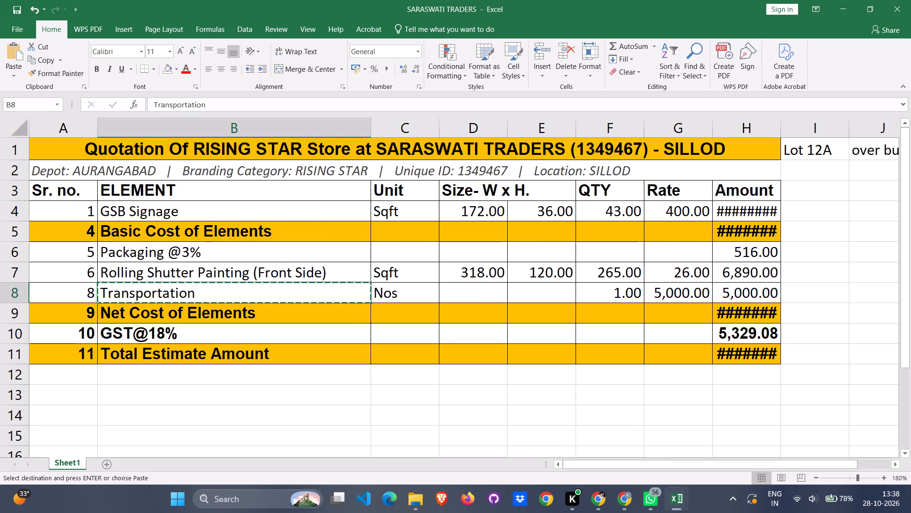
pyautogui.hotkey('alt', 'Tab')
pyautogui.hotkey('ctrl', 'v')
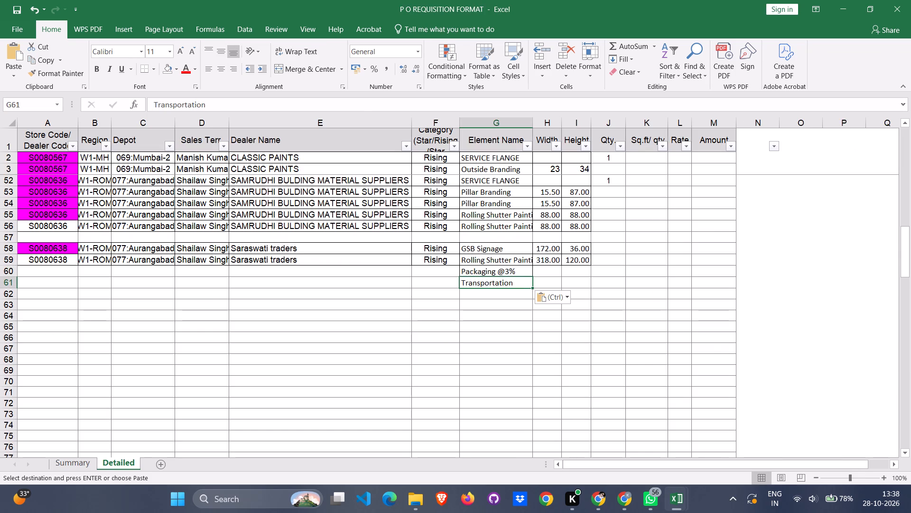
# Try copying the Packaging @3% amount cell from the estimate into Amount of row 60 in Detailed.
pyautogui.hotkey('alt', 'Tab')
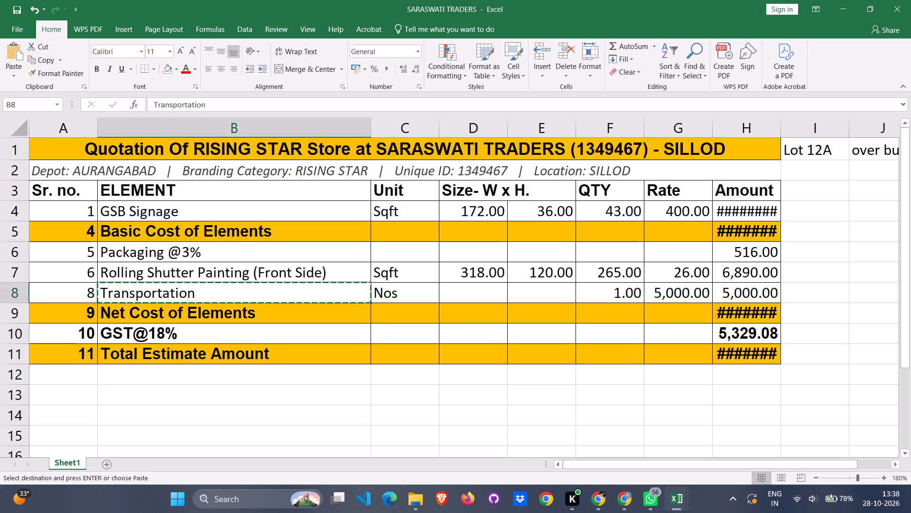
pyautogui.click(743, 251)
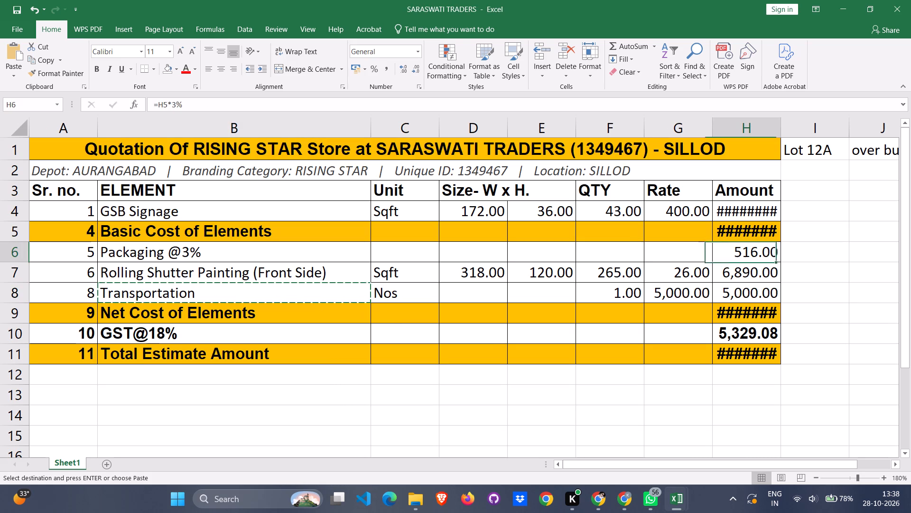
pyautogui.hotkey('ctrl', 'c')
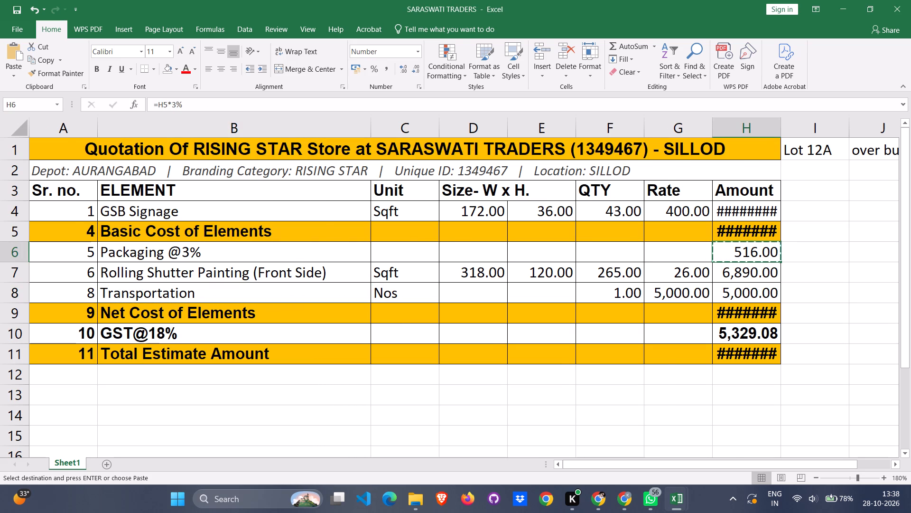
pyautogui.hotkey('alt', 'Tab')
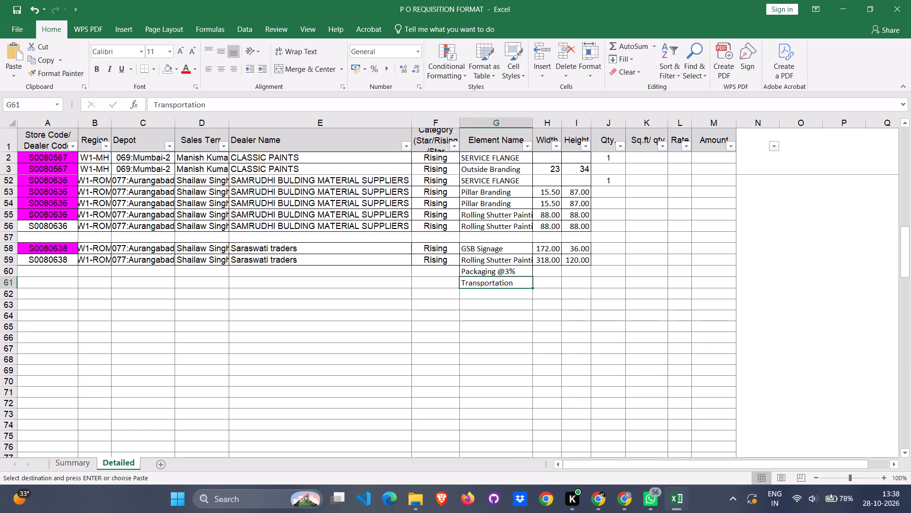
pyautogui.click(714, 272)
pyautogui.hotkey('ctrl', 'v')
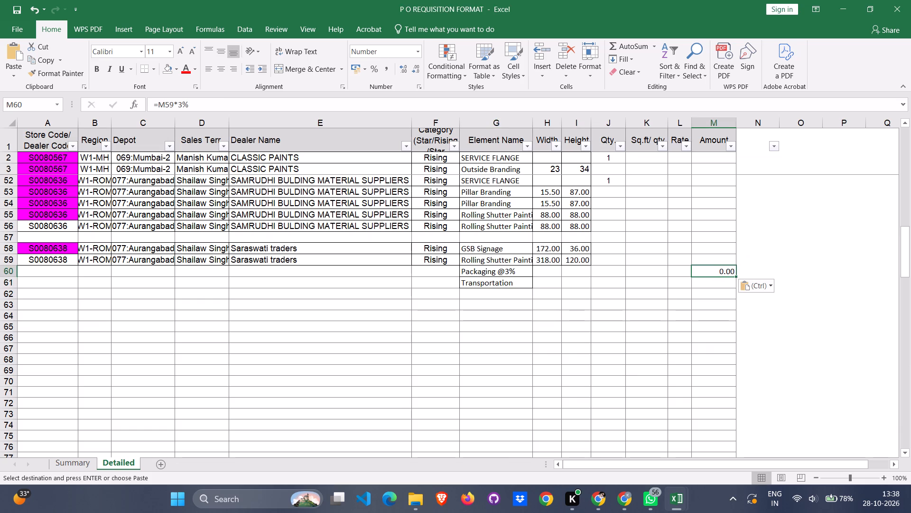
# Check the packaging charge in the estimate, enter 516 as the Amount of row 60 in Detailed, and save.
pyautogui.hotkey('alt', 'Tab')
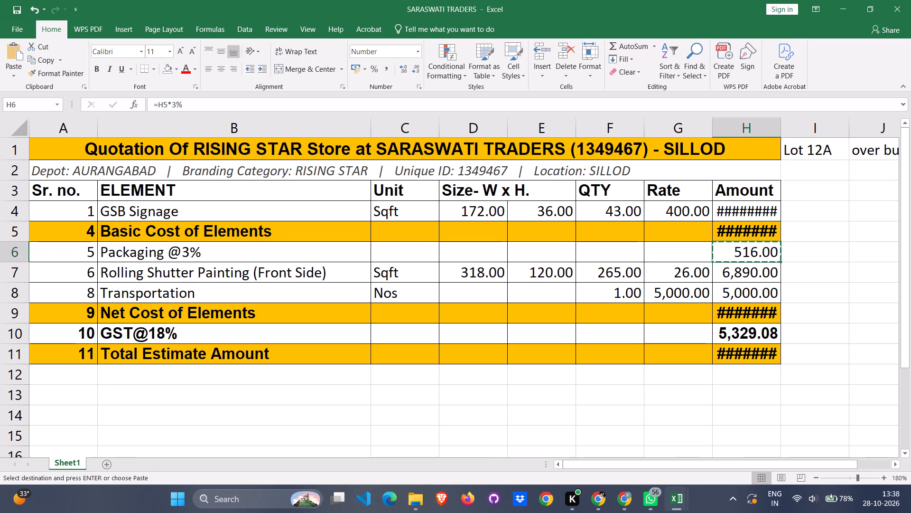
pyautogui.hotkey('alt', 'Tab')
pyautogui.write('516')
pyautogui.hotkey('ctrl', 's')
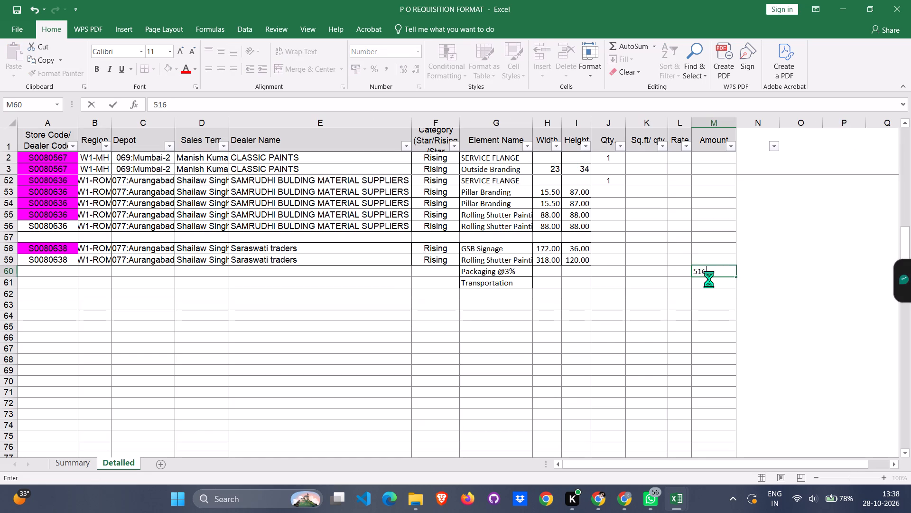
# Check the transportation charge in the estimate, enter 5000 as the Amount of row 61 in Detailed, and save.
pyautogui.click(715, 284)
pyautogui.hotkey('alt', 'Tab')
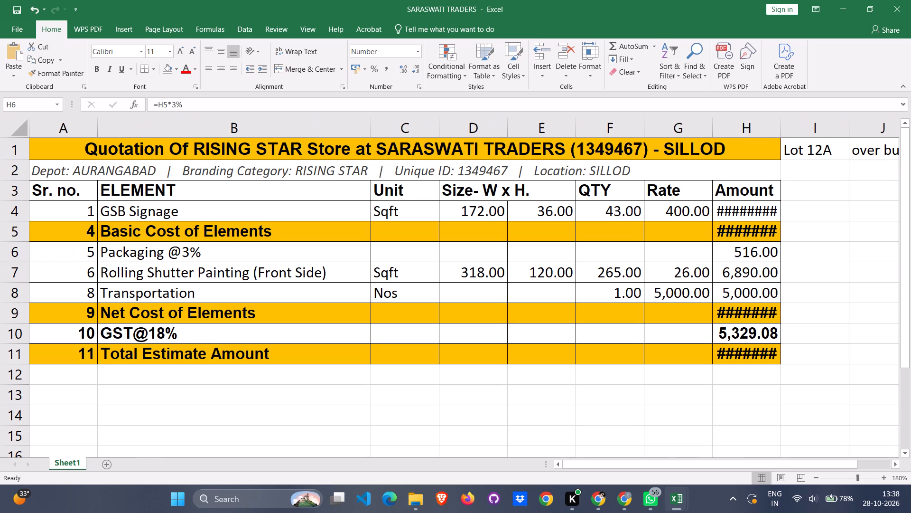
pyautogui.hotkey('alt', 'Tab')
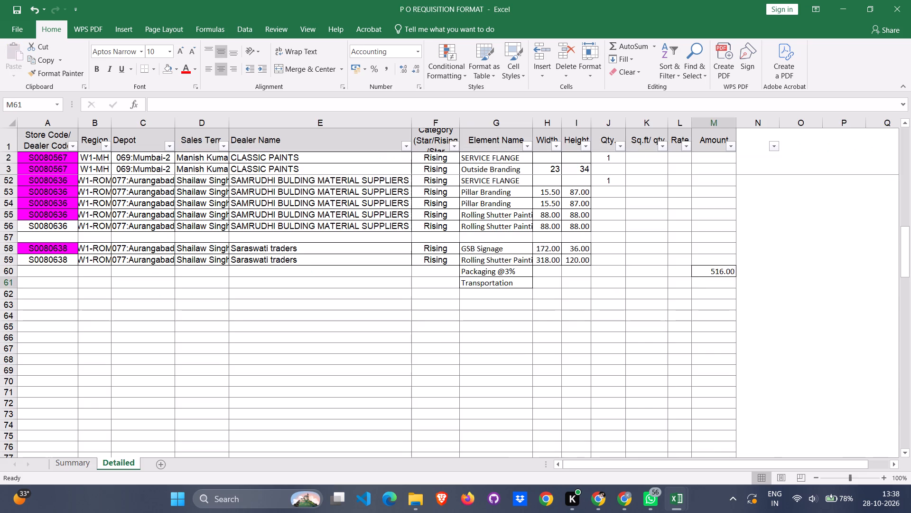
pyautogui.write('5000')
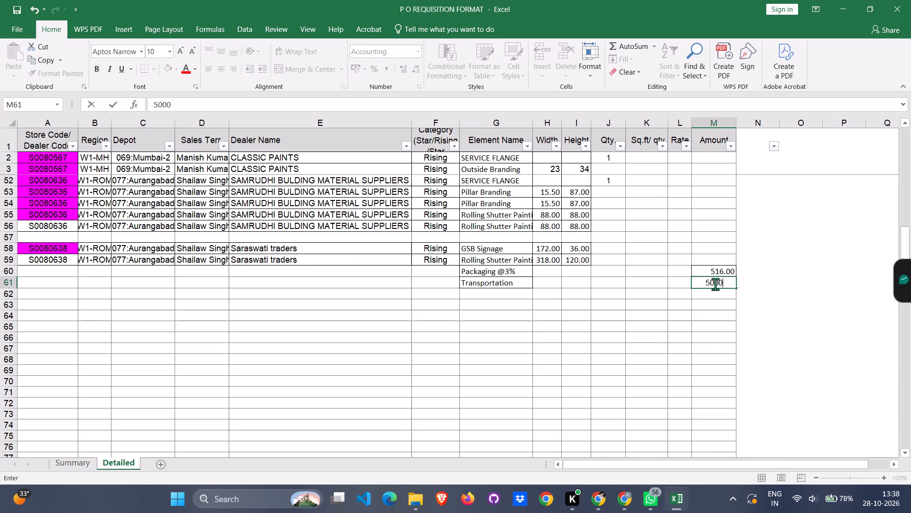
pyautogui.hotkey('ctrl', 's')
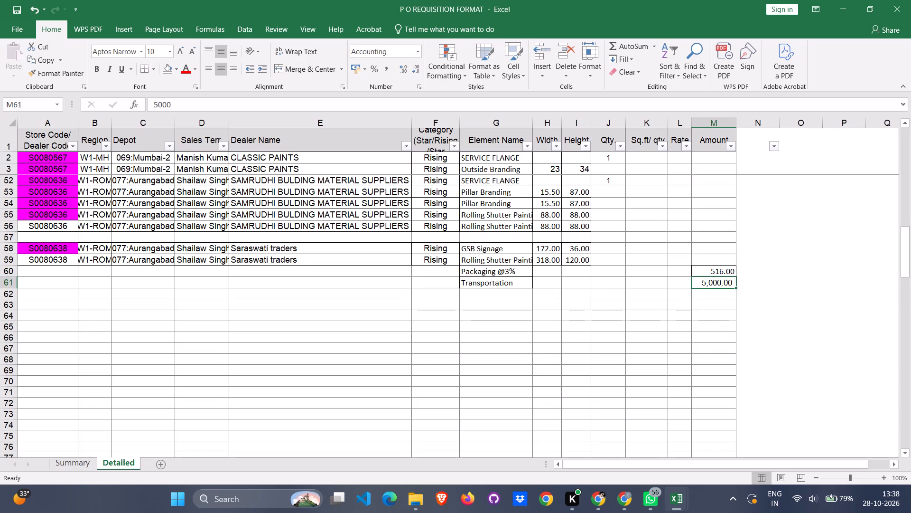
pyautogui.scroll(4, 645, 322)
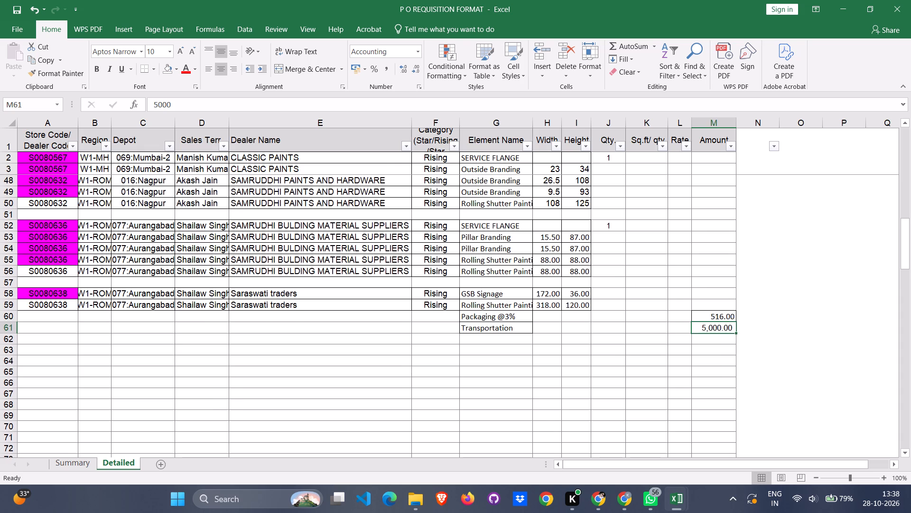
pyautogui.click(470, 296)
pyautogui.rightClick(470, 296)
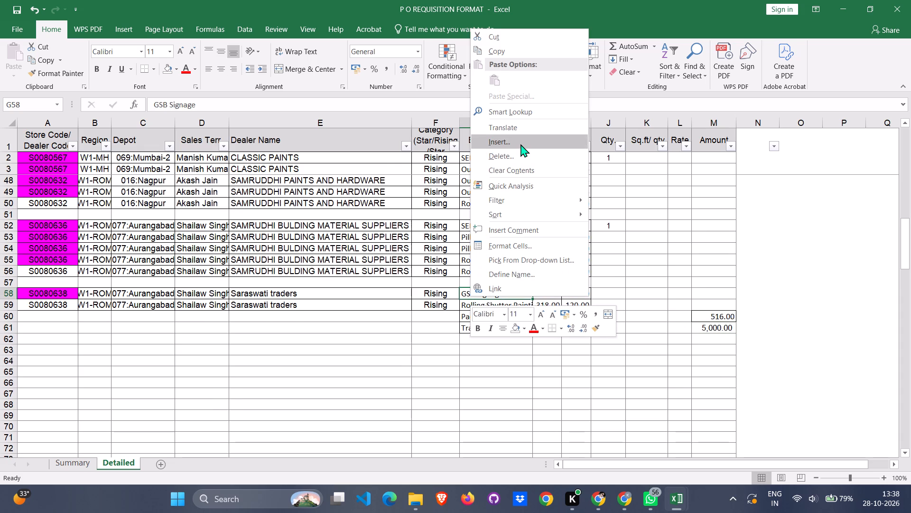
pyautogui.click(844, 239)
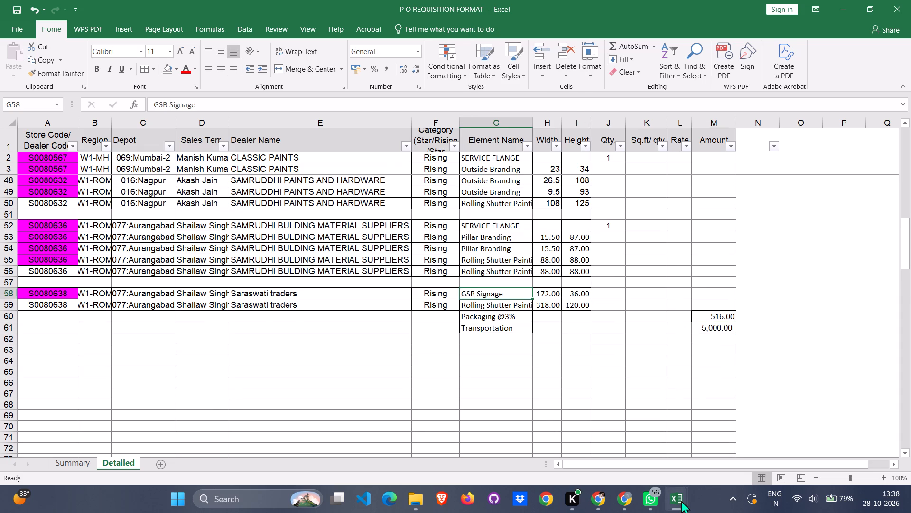
# Close the SARASWATI TRADERS estimate workbook.
pyautogui.click(790, 428)
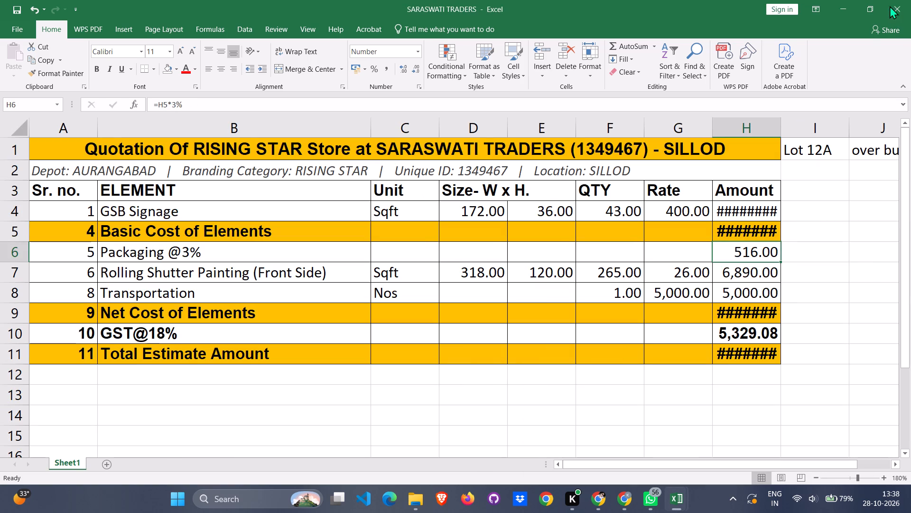
pyautogui.click(890, 6)
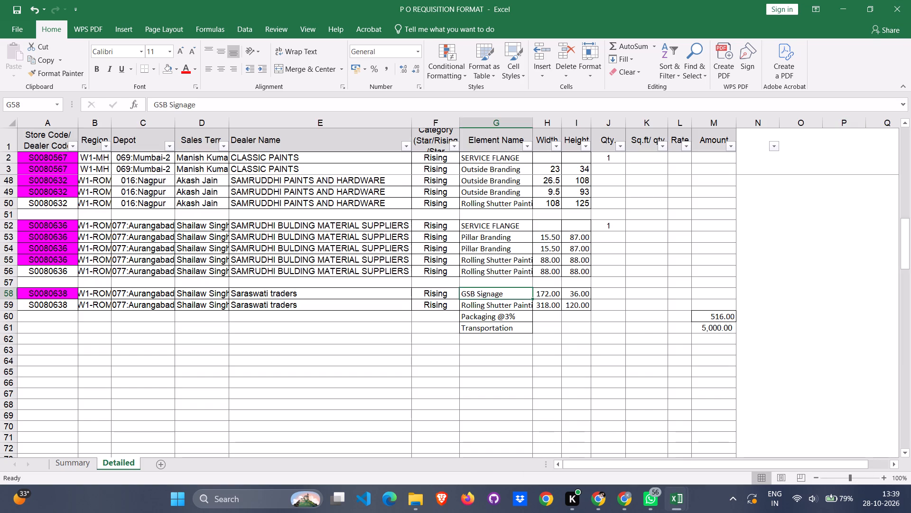
# Fill Saraswati traders' S0080638 store details, code through category, from row 59 down into rows 60 and 61 of Detailed, and save.
pyautogui.click(46, 303)
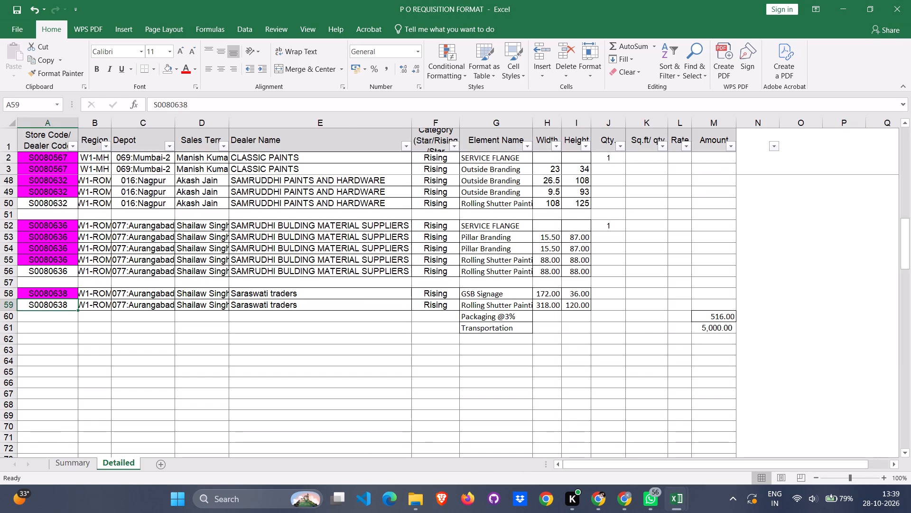
pyautogui.hotkey('shift', 'Right')
pyautogui.hotkey('shift', 'Right')
pyautogui.hotkey('shift', 'Right')
pyautogui.hotkey('shift', 'Right')
pyautogui.hotkey('shift', 'Right')
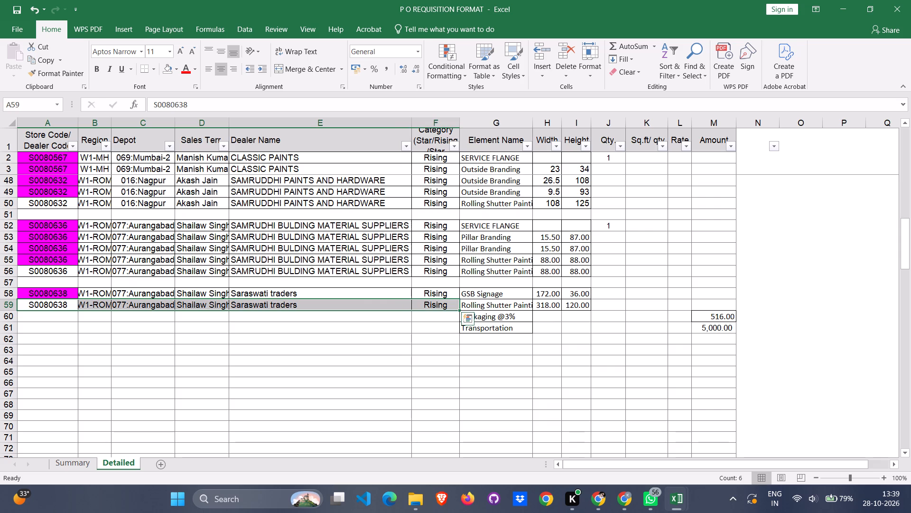
pyautogui.hotkey('ctrl', 'c')
pyautogui.hotkey('shift', 'Down')
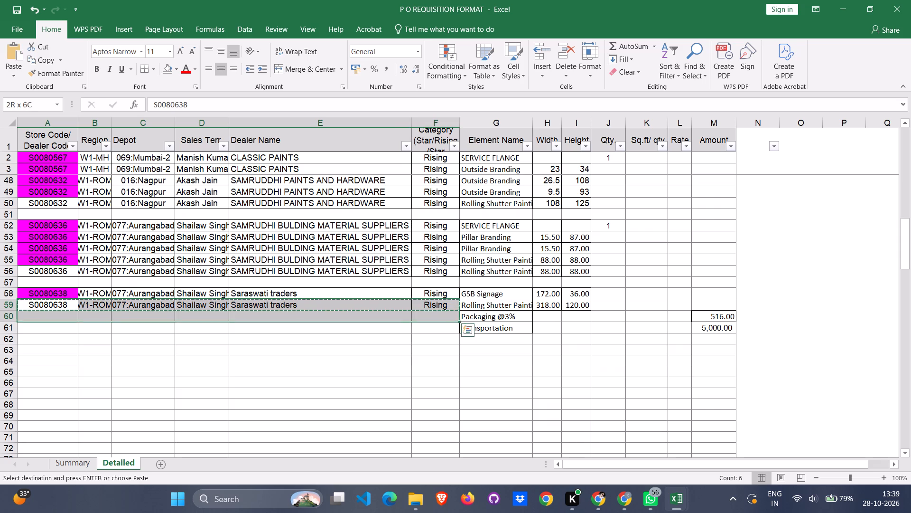
pyautogui.hotkey('shift', 'Down')
pyautogui.hotkey('ctrl', 'v')
pyautogui.hotkey('ctrl', 's')
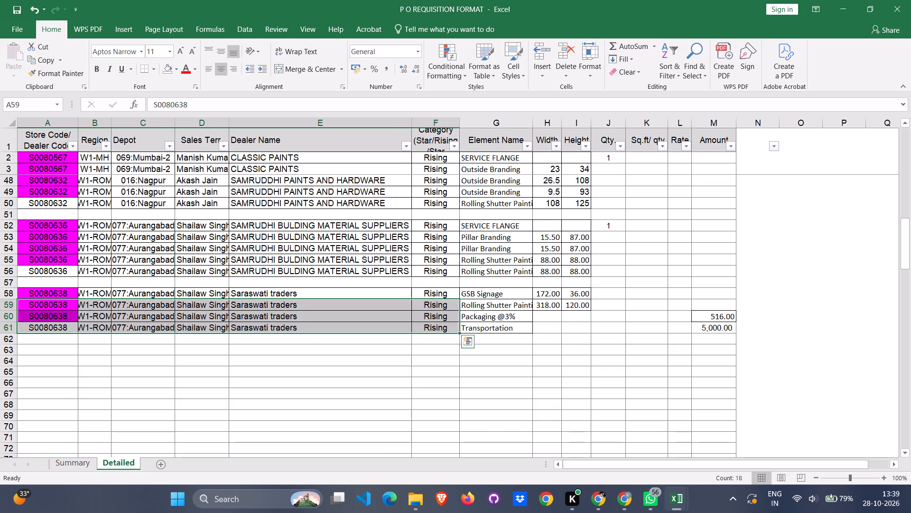
# Insert two entire blank rows above Saraswati traders' GSB Signage row in the Detailed sheet.
pyautogui.click(485, 295)
pyautogui.rightClick(485, 295)
pyautogui.click(538, 135)
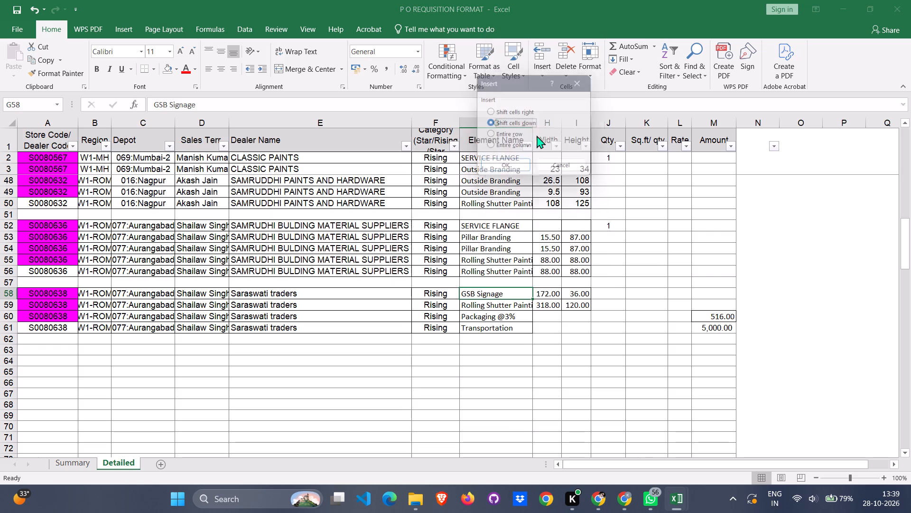
pyautogui.click(513, 133)
pyautogui.click(513, 167)
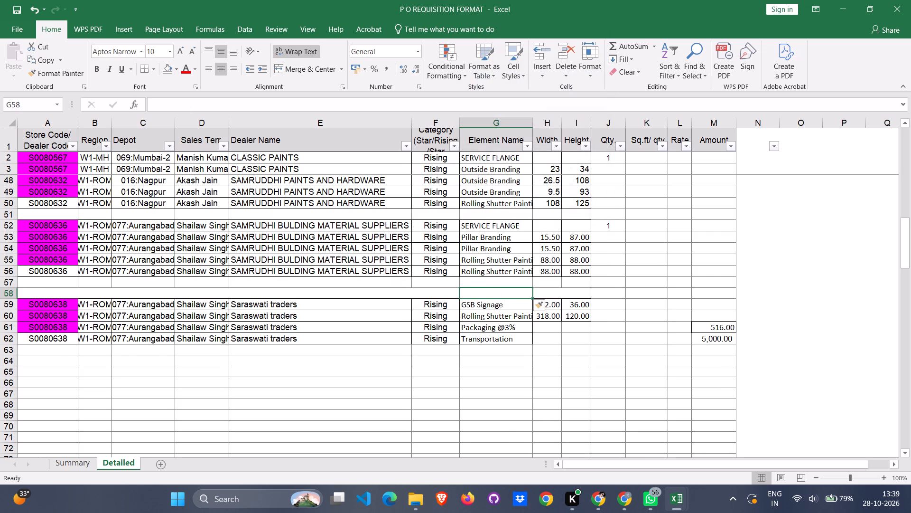
pyautogui.click(486, 307)
pyautogui.rightClick(486, 307)
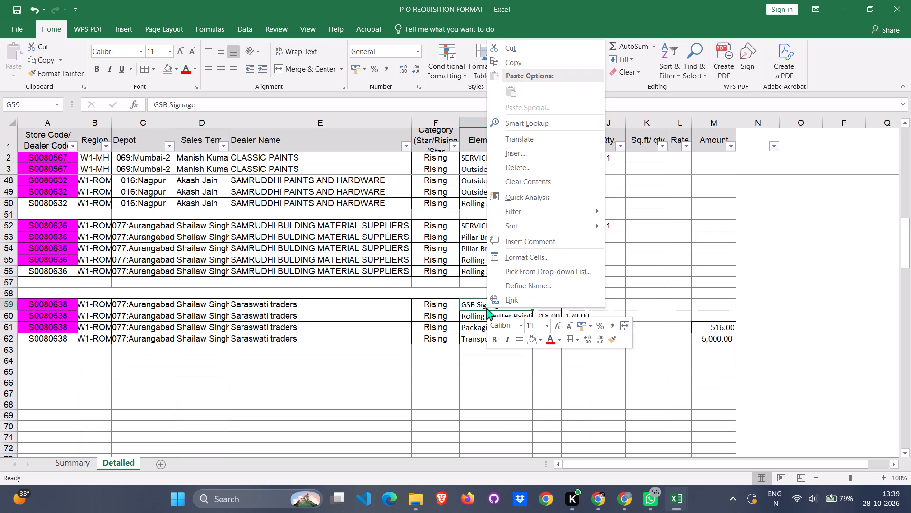
pyautogui.click(533, 153)
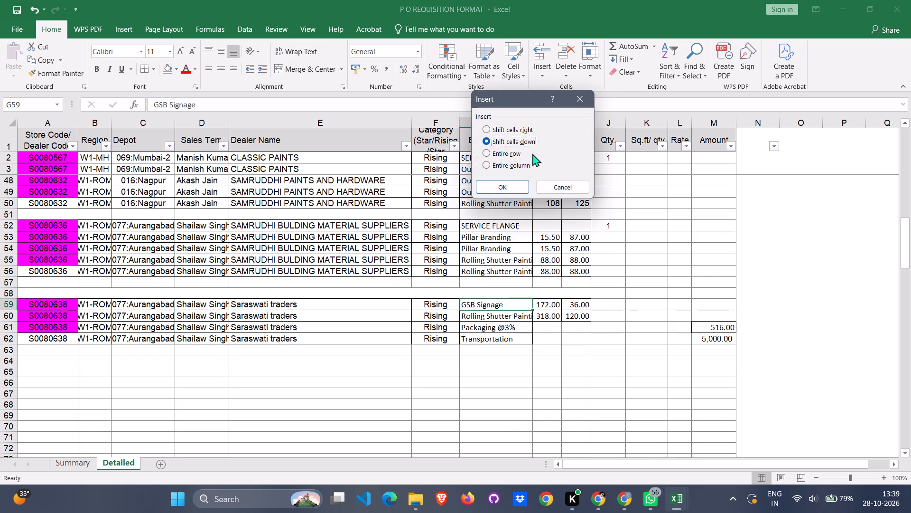
pyautogui.click(501, 154)
pyautogui.click(507, 186)
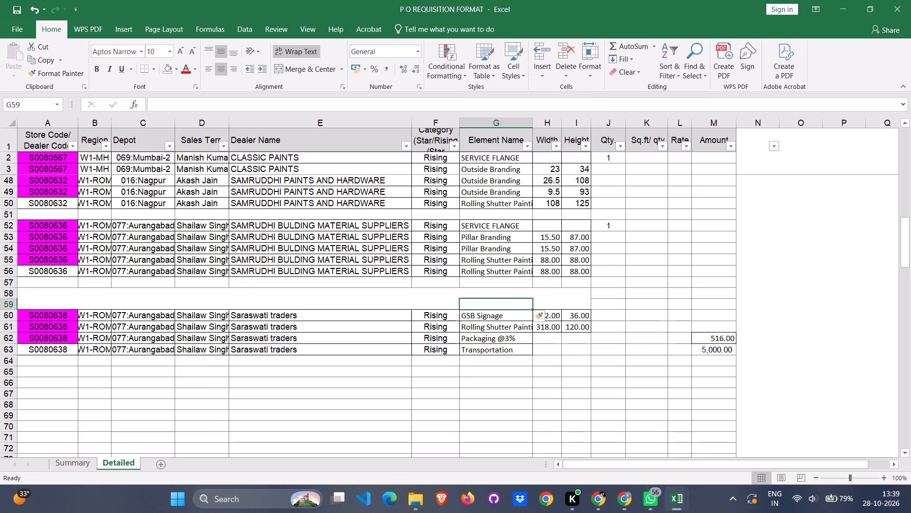
# Apply all borders to the blank rows 57 to 59, store code through height columns, in Detailed.
pyautogui.click(41, 284)
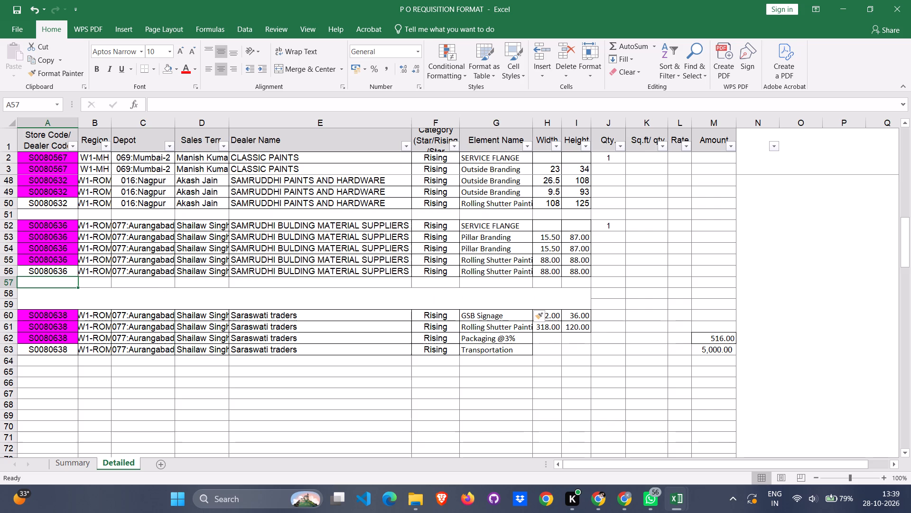
pyautogui.hotkey('shift', 'Down')
pyautogui.hotkey('shift', 'Right')
pyautogui.hotkey('shift', 'Right')
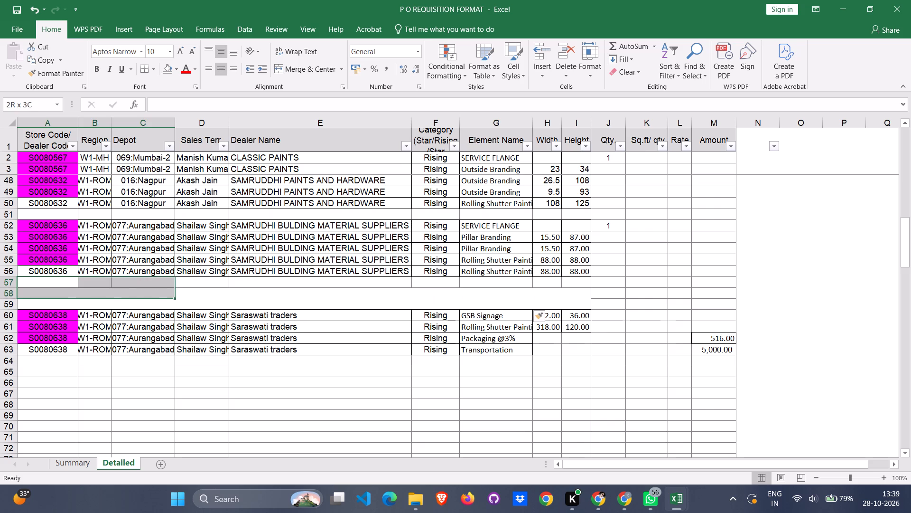
pyautogui.hotkey('shift', 'Right')
pyautogui.hotkey('shift', 'Right')
pyautogui.hotkey('shift', 'Right')
pyautogui.hotkey('shift', 'Right')
pyautogui.hotkey('shift', 'Right')
pyautogui.hotkey('shift', 'Right')
pyautogui.hotkey('shift', 'Down')
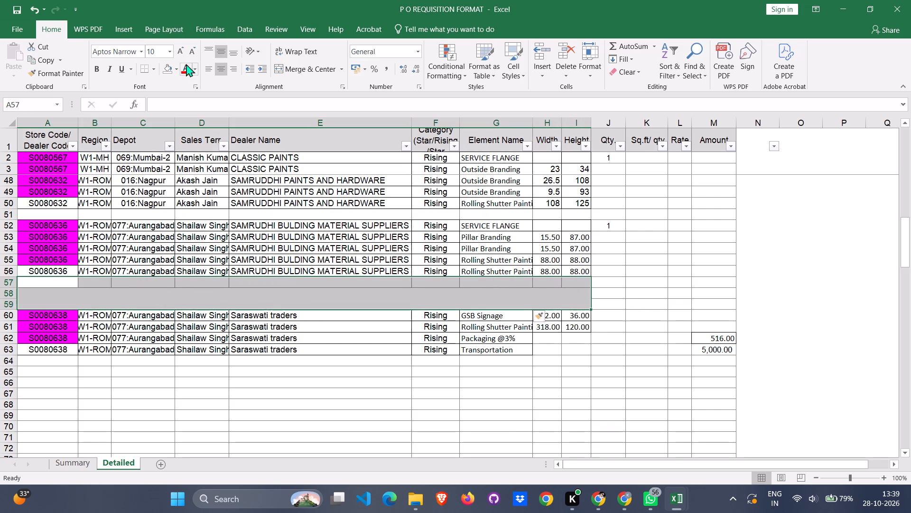
pyautogui.click(153, 72)
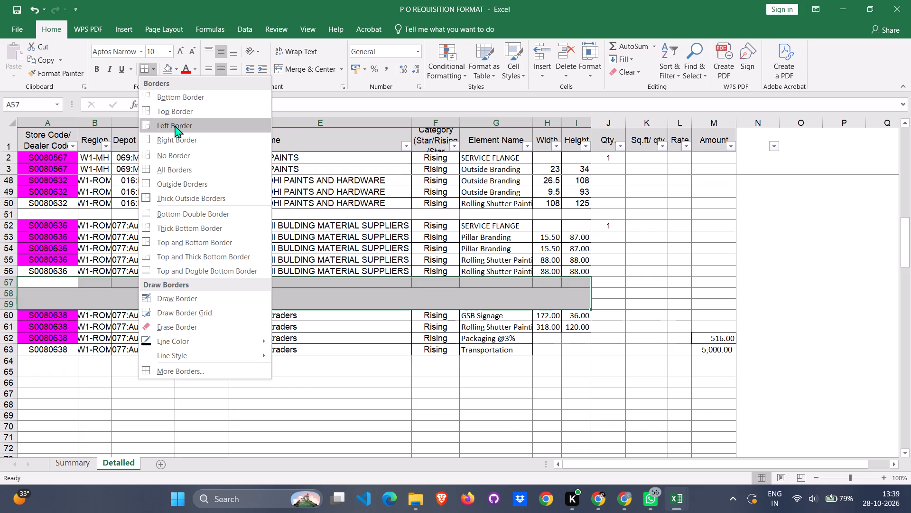
pyautogui.click(188, 171)
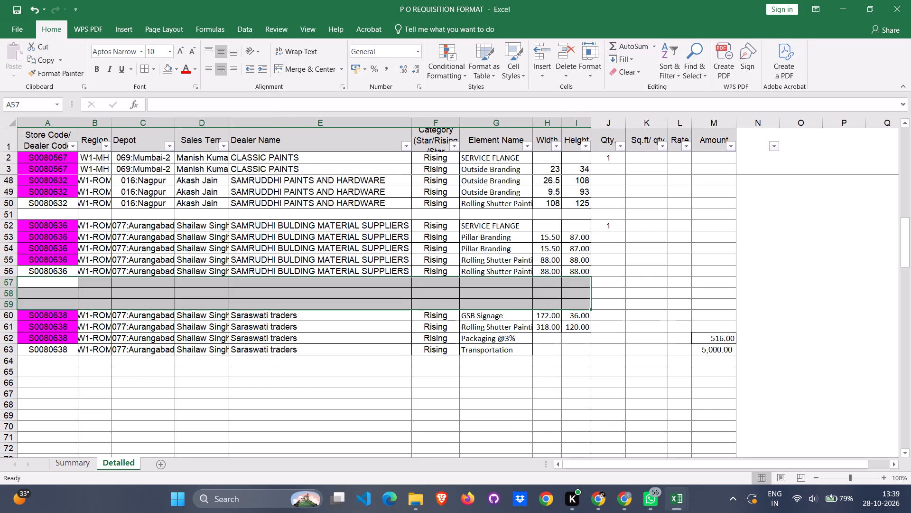
pyautogui.click(57, 282)
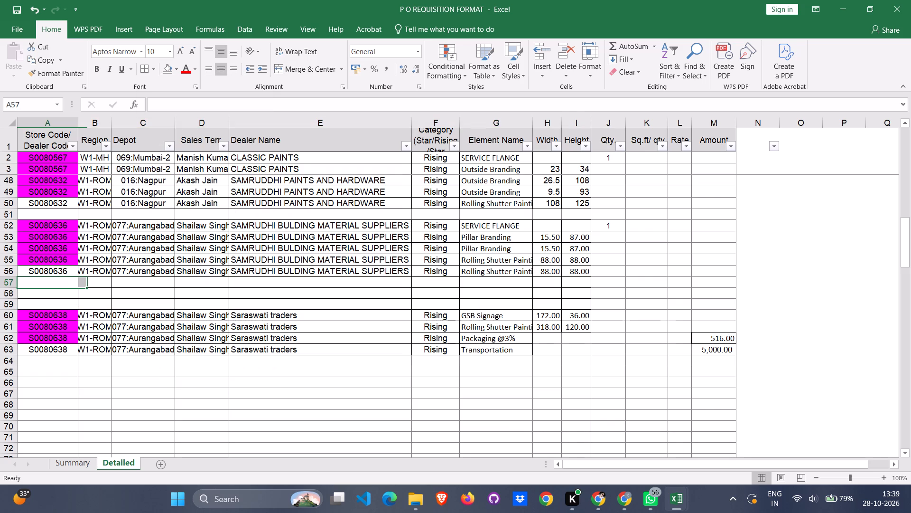
pyautogui.click(625, 277)
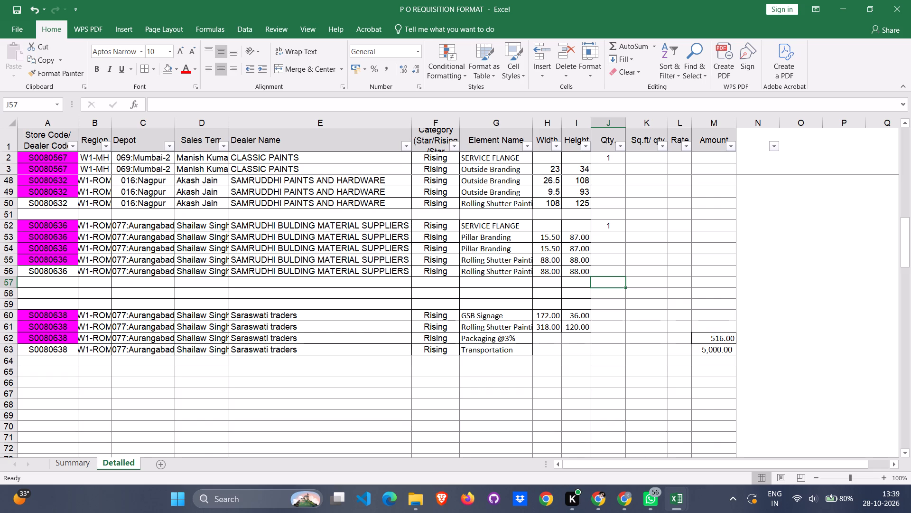
# Copy Saraswati traders' Packaging @3% and Transportation element names into G57:G58 under SAMRUDHI BULDING MATERIAL SUPPLIERS, and save.
pyautogui.click(485, 340)
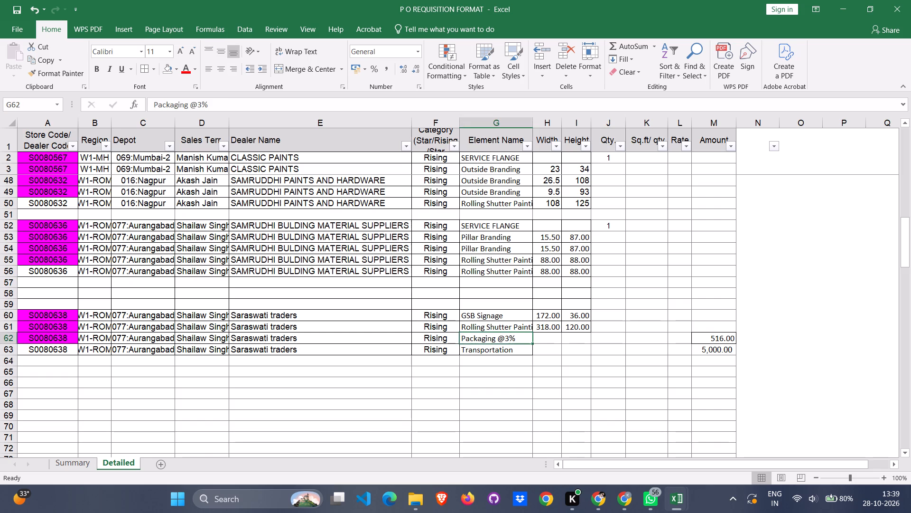
pyautogui.hotkey('shift', 'Down')
pyautogui.hotkey('ctrl', 'c')
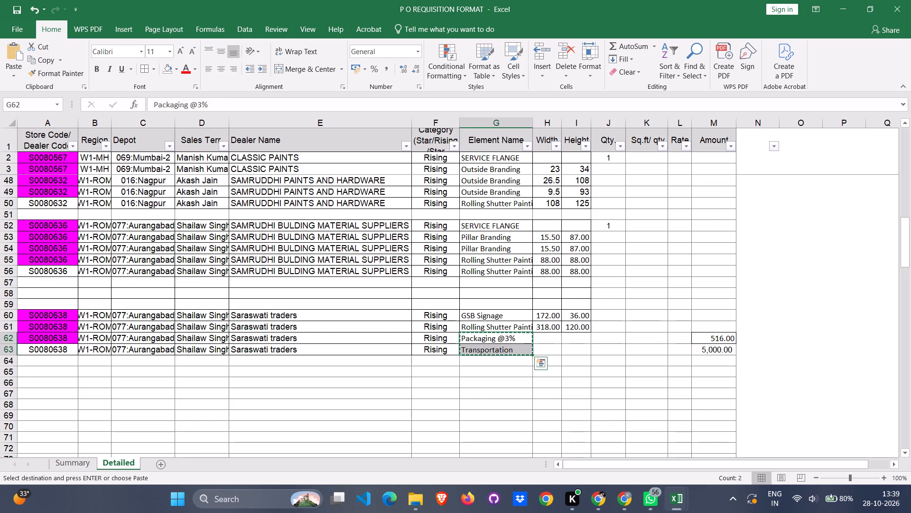
pyautogui.click(483, 284)
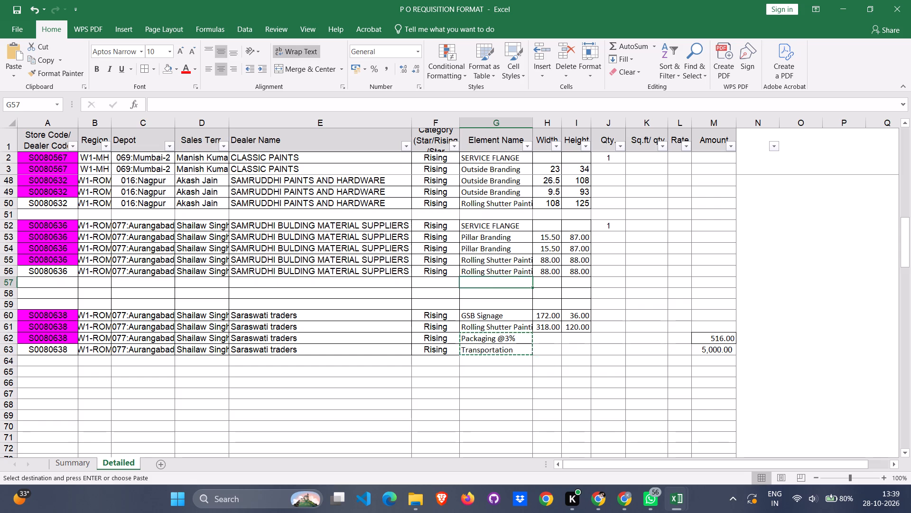
pyautogui.hotkey('ctrl', 'v')
pyautogui.hotkey('ctrl', 's')
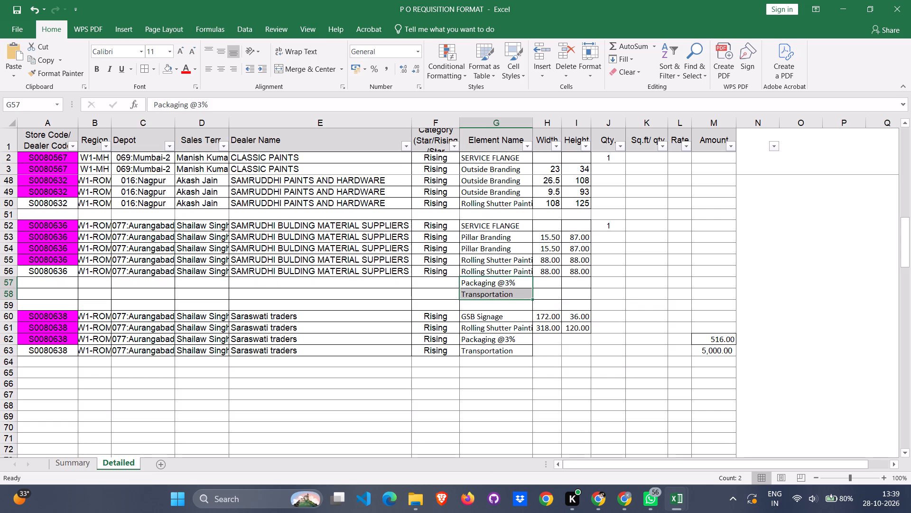
# Insert an entire blank row above SAMRUDHI BULDING MATERIAL SUPPLIERS' SERVICE FLANGE row in Detailed.
pyautogui.scroll(5, 483, 284)
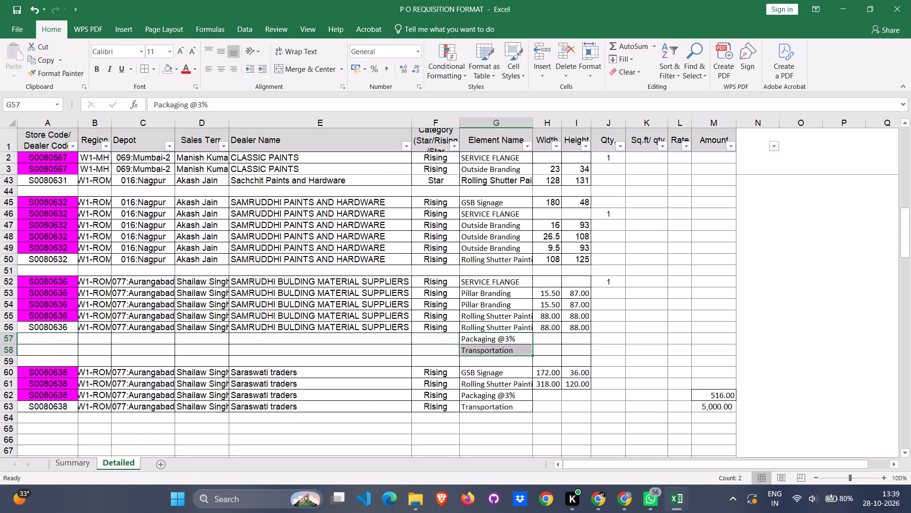
pyautogui.click(483, 284)
pyautogui.rightClick(483, 284)
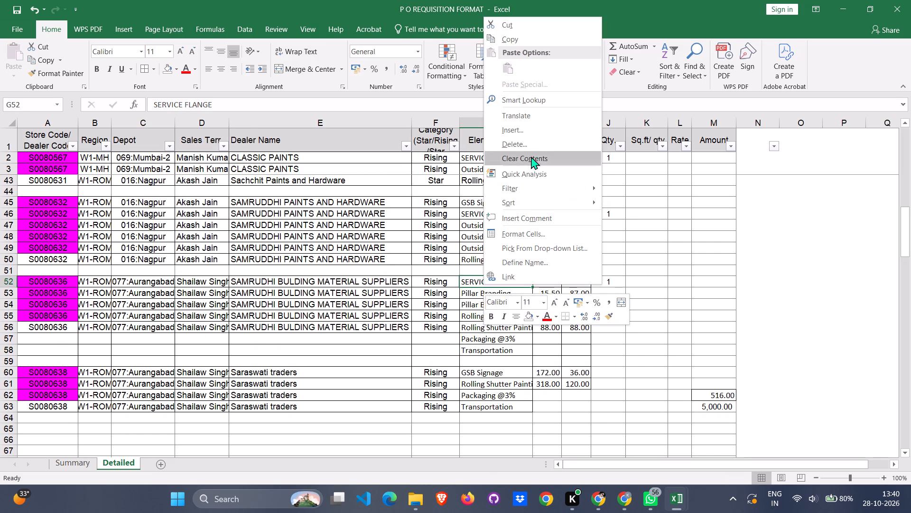
pyautogui.click(529, 130)
pyautogui.click(501, 128)
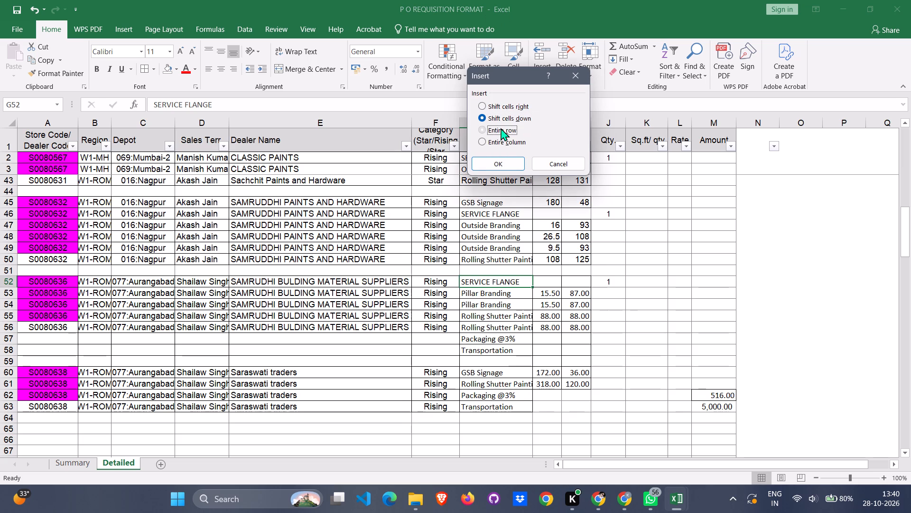
pyautogui.click(501, 161)
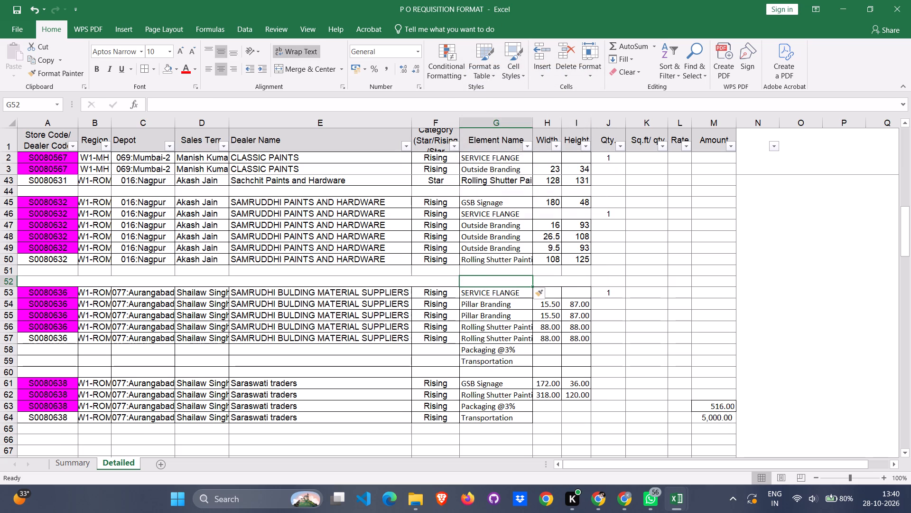
# Copy the blank row 51, store code through amount columns, over rows 51 and 52 to carry its formatting down.
pyautogui.click(59, 268)
pyautogui.hotkey('shift', 'Right')
pyautogui.hotkey('shift', 'Right')
pyautogui.hotkey('shift', 'Right')
pyautogui.hotkey('shift', 'Right')
pyautogui.hotkey('shift', 'Right')
pyautogui.hotkey('shift', 'Right')
pyautogui.hotkey('shift', 'Right')
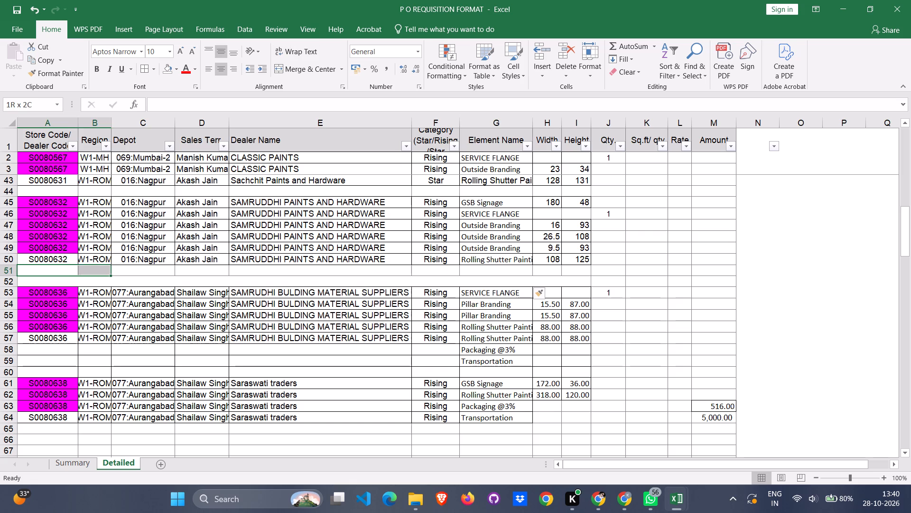
pyautogui.hotkey('shift', 'Right')
pyautogui.hotkey('shift', 'Right')
pyautogui.hotkey('shift', 'Right')
pyautogui.hotkey('shift', 'Right')
pyautogui.hotkey('shift', 'Right')
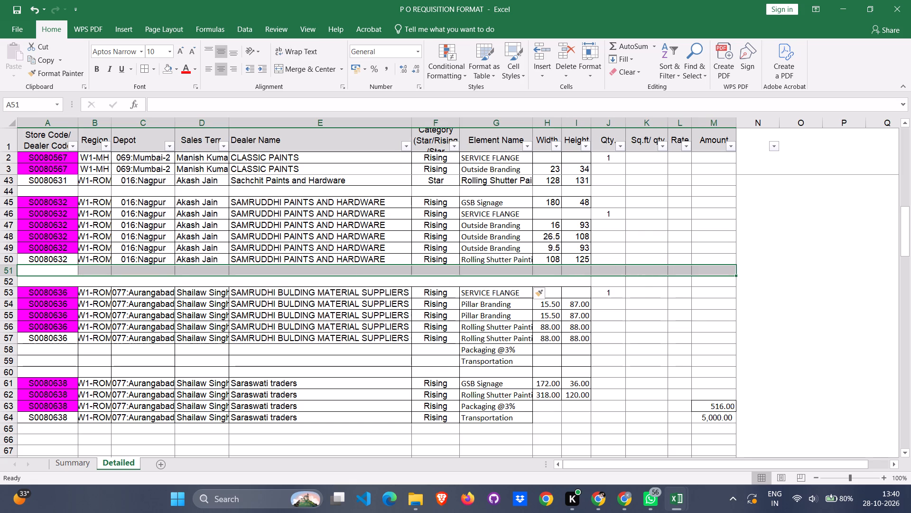
pyautogui.hotkey('ctrl', 'c')
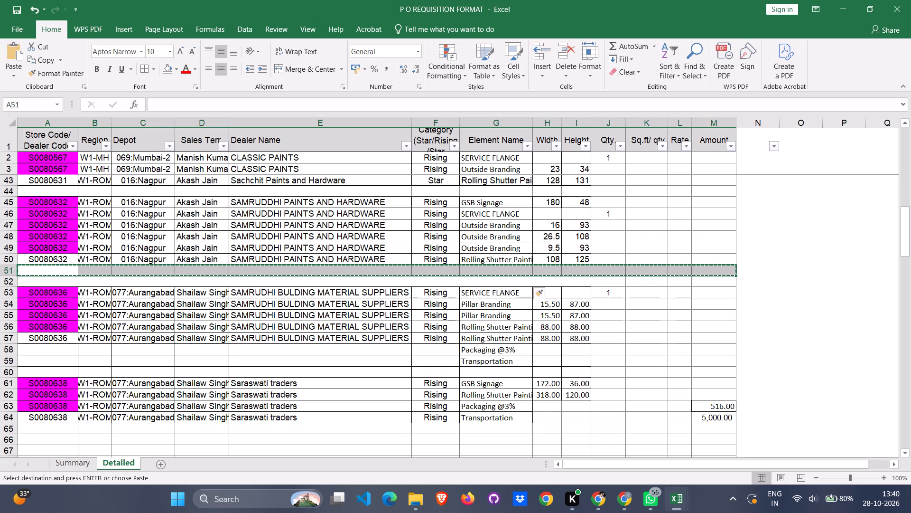
pyautogui.hotkey('shift', 'Down')
pyautogui.hotkey('ctrl', 'v')
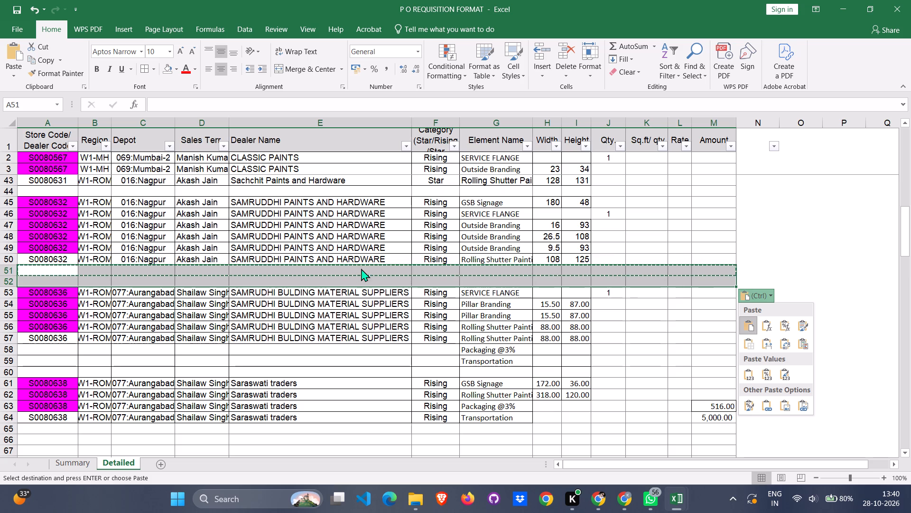
pyautogui.click(396, 276)
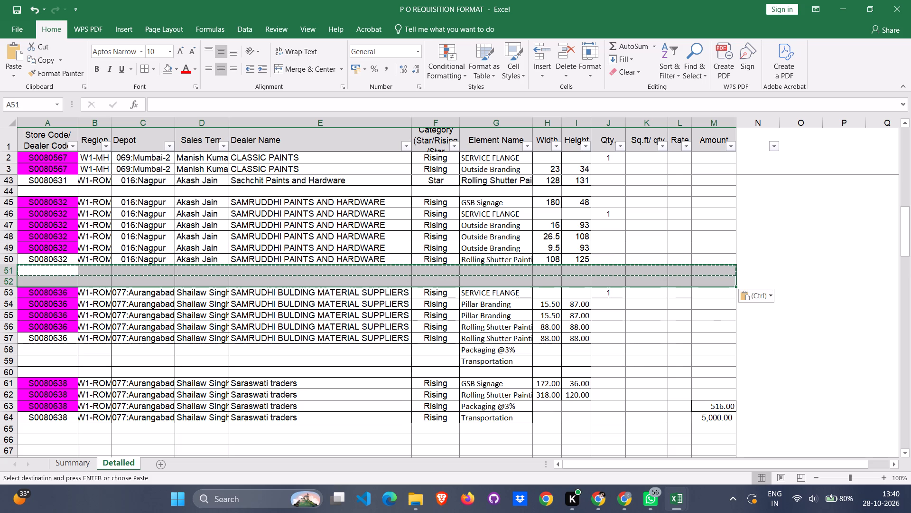
pyautogui.click(642, 276)
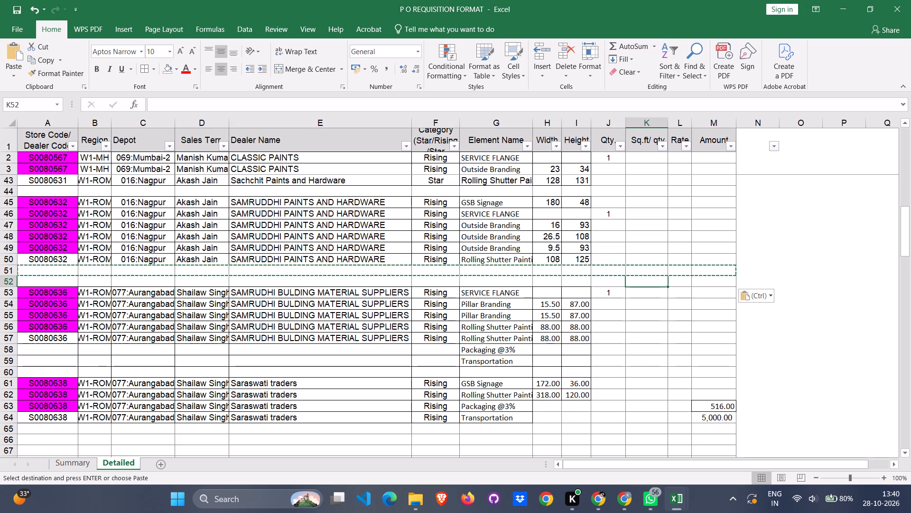
# Insert another entire blank row at row 52, between the SAMRUDDHI PAINTS AND HARDWARE and SAMRUDHI BULDING MATERIAL SUPPLIERS blocks.
pyautogui.rightClick(484, 275)
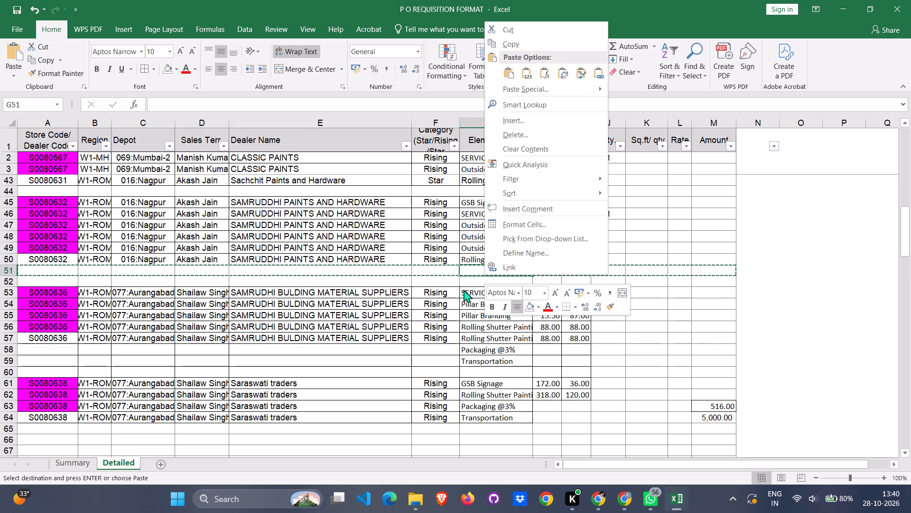
pyautogui.click(468, 283)
pyautogui.click(470, 282)
pyautogui.rightClick(470, 282)
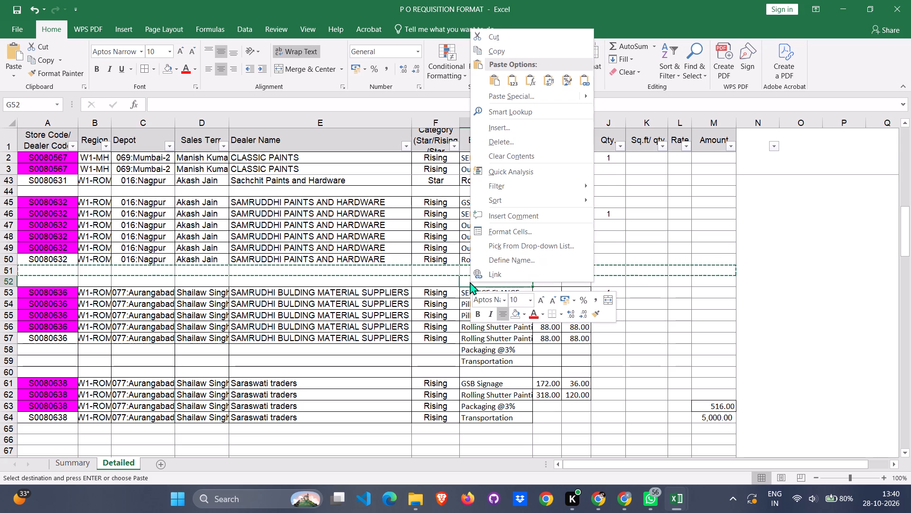
pyautogui.click(516, 126)
pyautogui.click(496, 125)
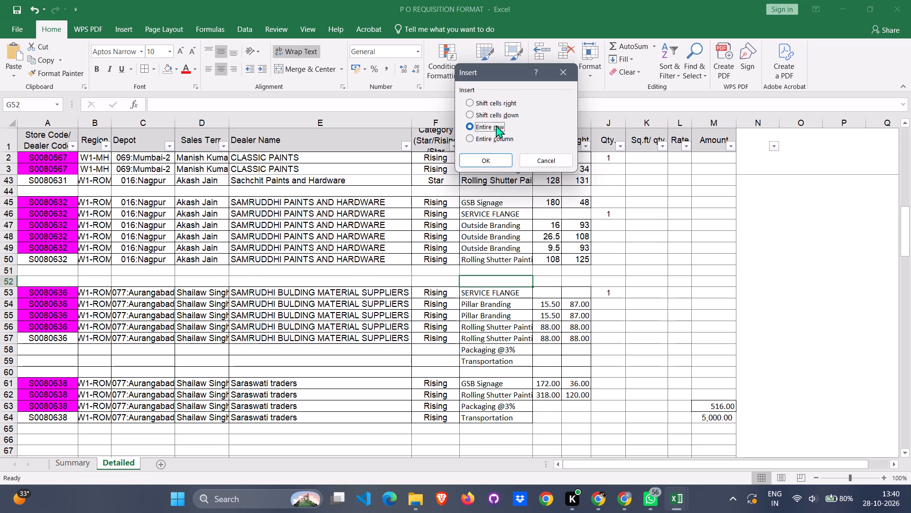
pyautogui.click(491, 157)
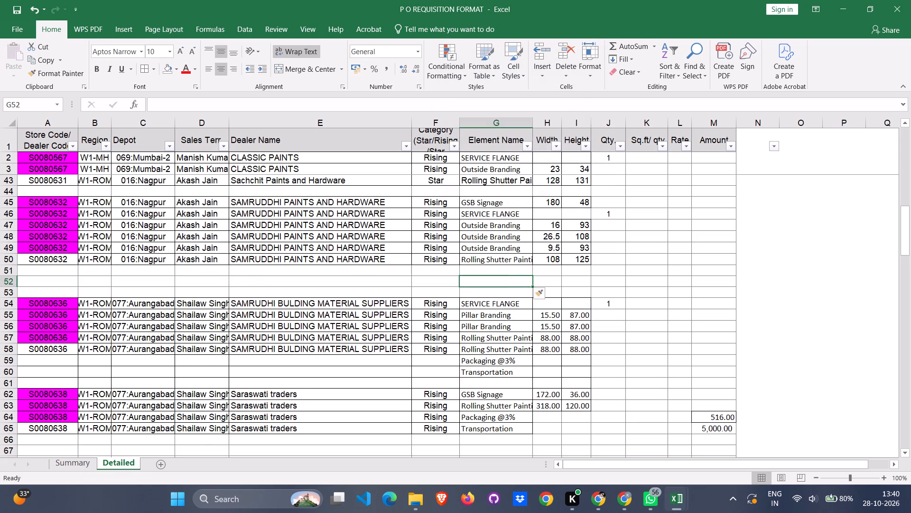
pyautogui.click(399, 286)
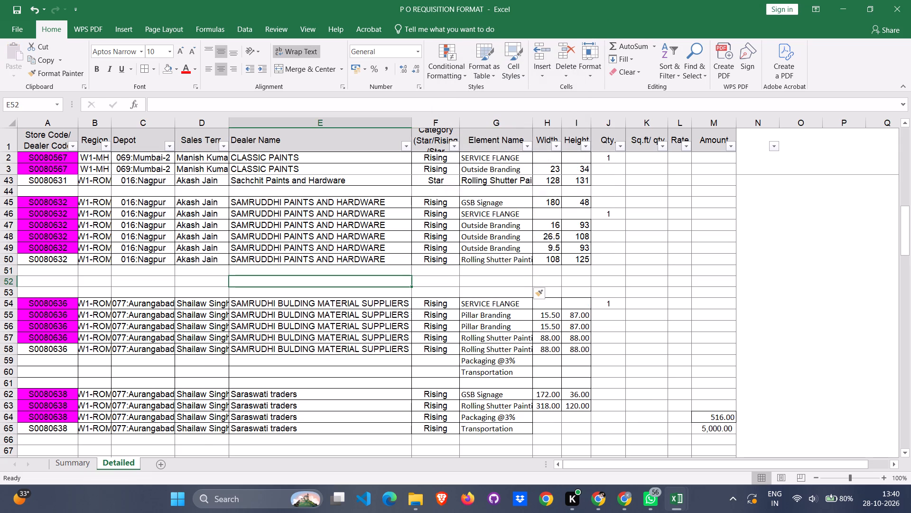
# Copy the Packaging @3% and Transportation element names from G59:G60 into G51:G52 under SAMRUDDHI PAINTS AND HARDWARE, and save.
pyautogui.click(503, 361)
pyautogui.hotkey('shift', 'Down')
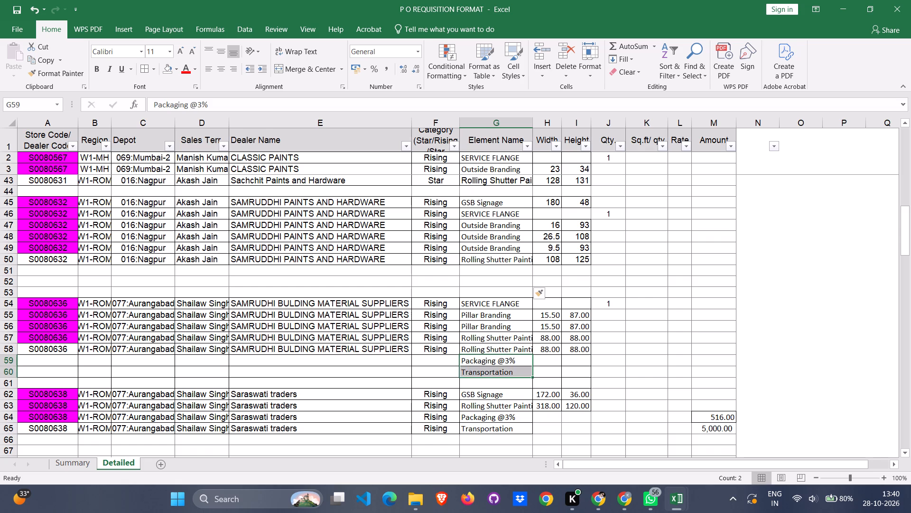
pyautogui.hotkey('ctrl', 'c')
pyautogui.click(486, 270)
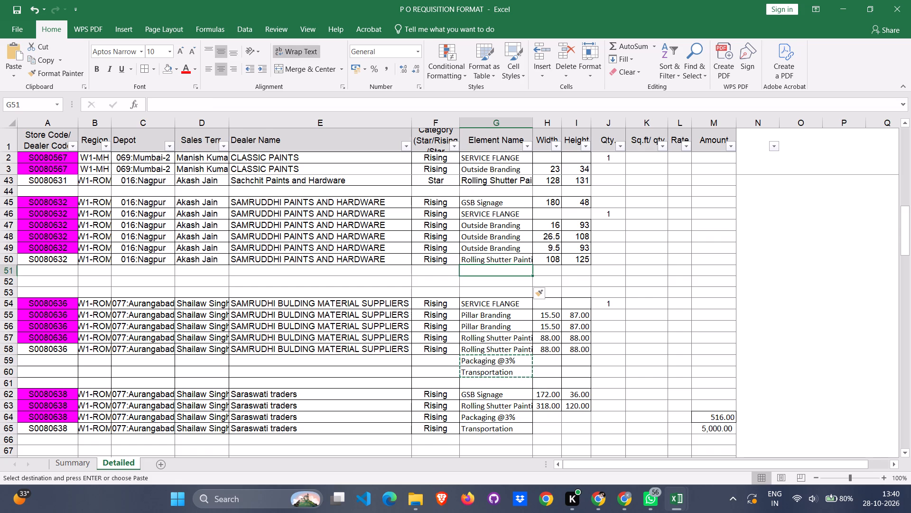
pyautogui.hotkey('ctrl', 'v')
pyautogui.hotkey('ctrl', 's')
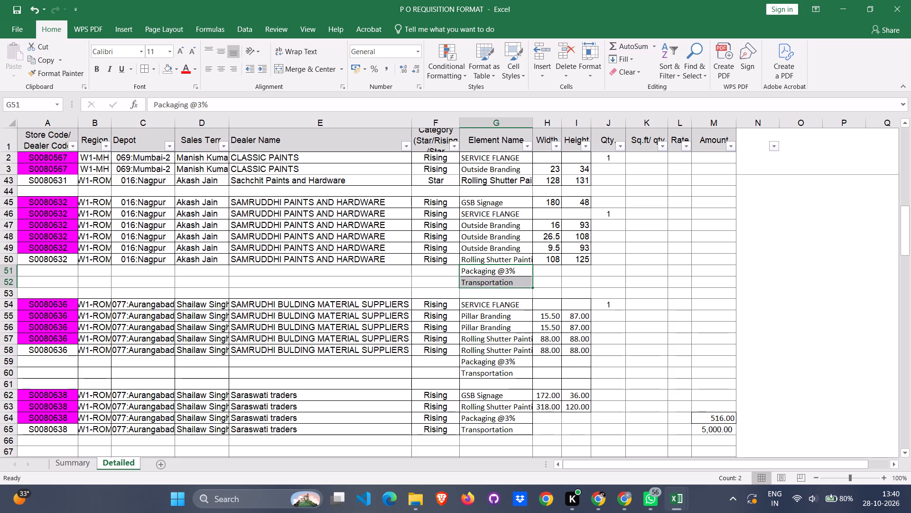
# Copy SAMRUDHI BULDING MATERIAL SUPPLIERS' S0080636 store details, code through category, from row 58 down into rows 59 and 60, and save.
pyautogui.scroll(1, 317, 286)
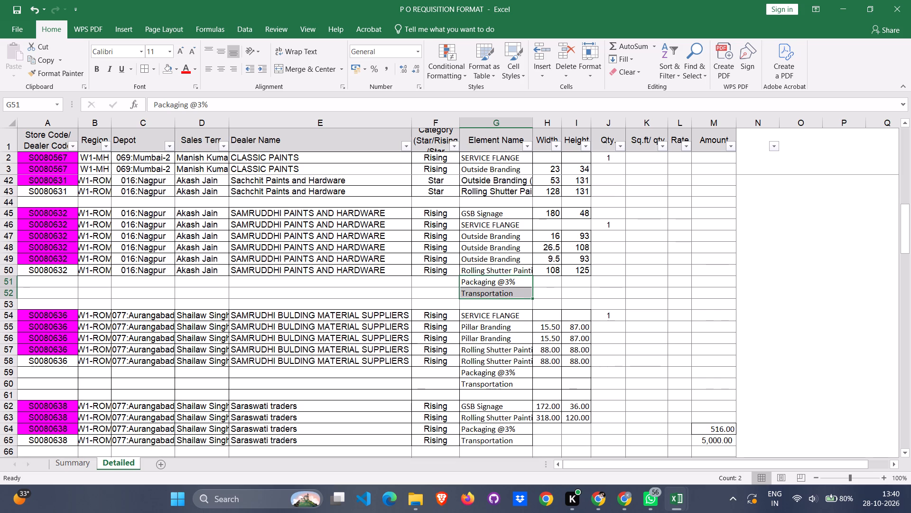
pyautogui.scroll(-3, 319, 284)
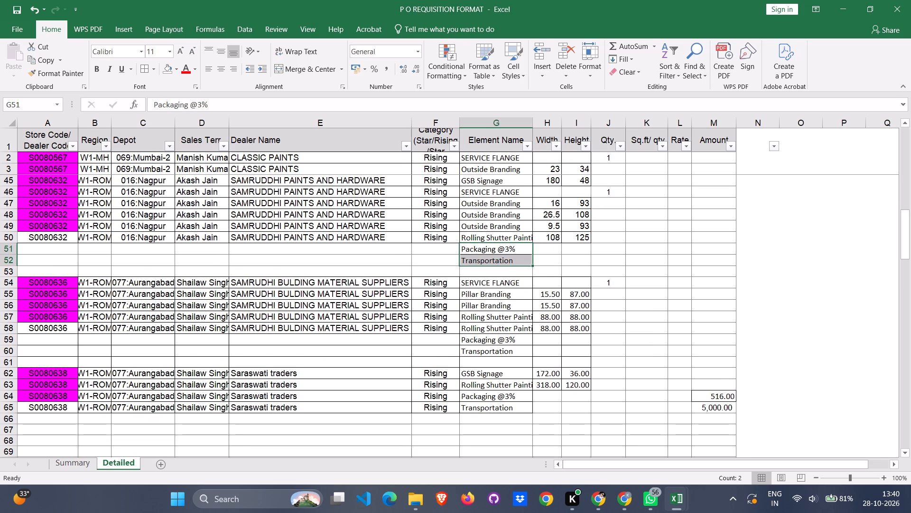
pyautogui.click(56, 326)
pyautogui.hotkey('shift', 'Right')
pyautogui.hotkey('shift', 'Right')
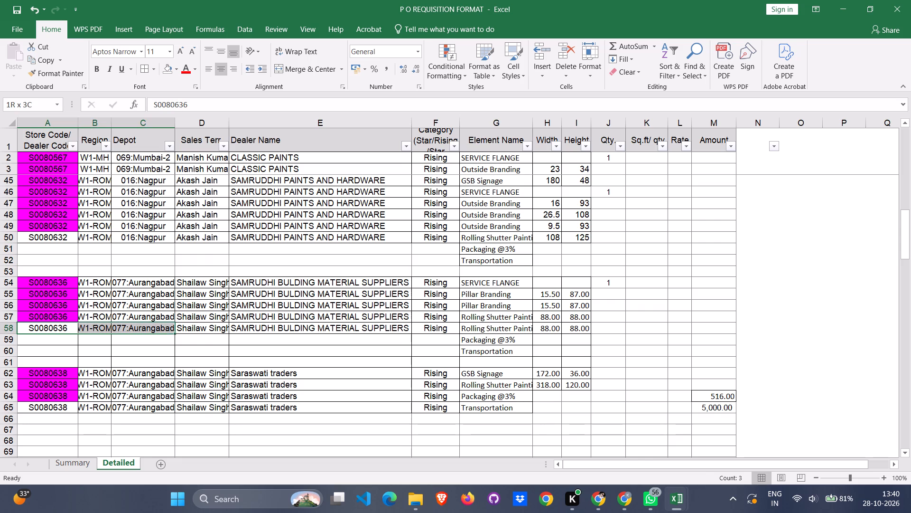
pyautogui.hotkey('shift', 'Right')
pyautogui.hotkey('shift', 'Right')
pyautogui.hotkey('shift', 'Right')
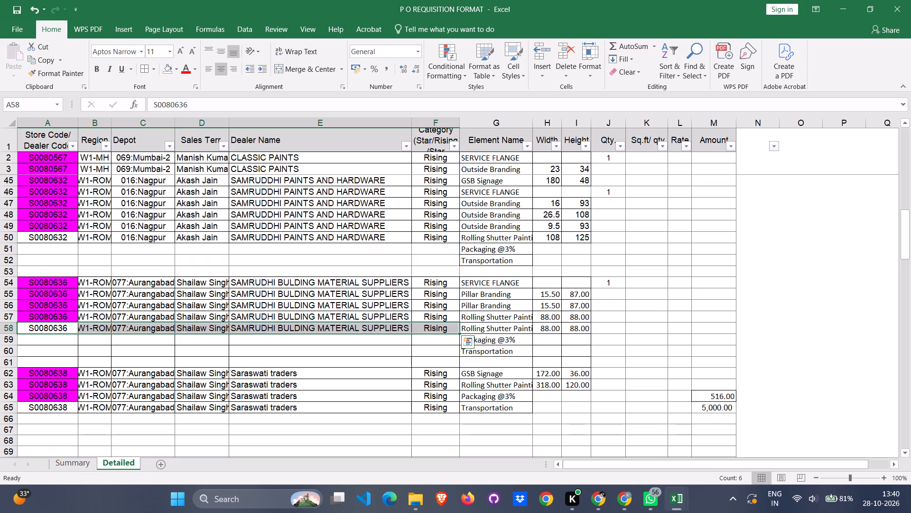
pyautogui.hotkey('ctrl', 'c')
pyautogui.hotkey('shift', 'Down')
pyautogui.hotkey('shift', 'Down')
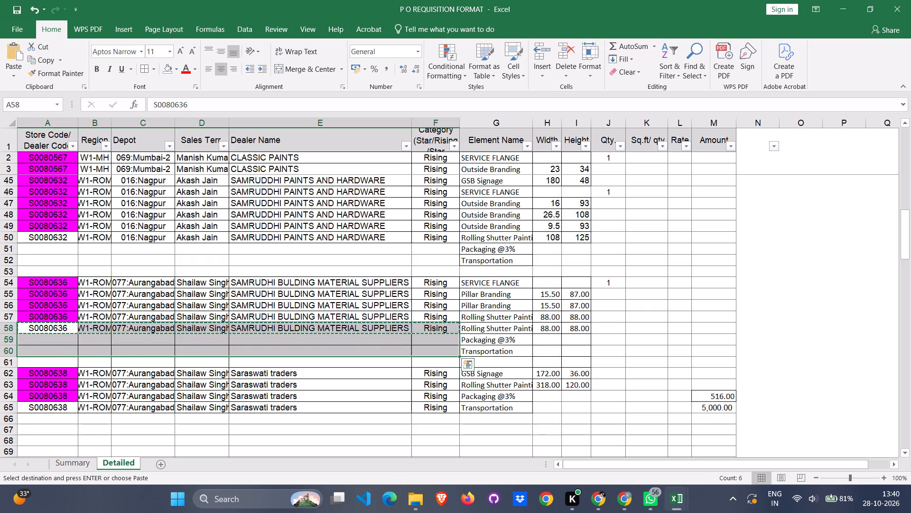
pyautogui.hotkey('ctrl', 'v')
pyautogui.hotkey('ctrl', 's')
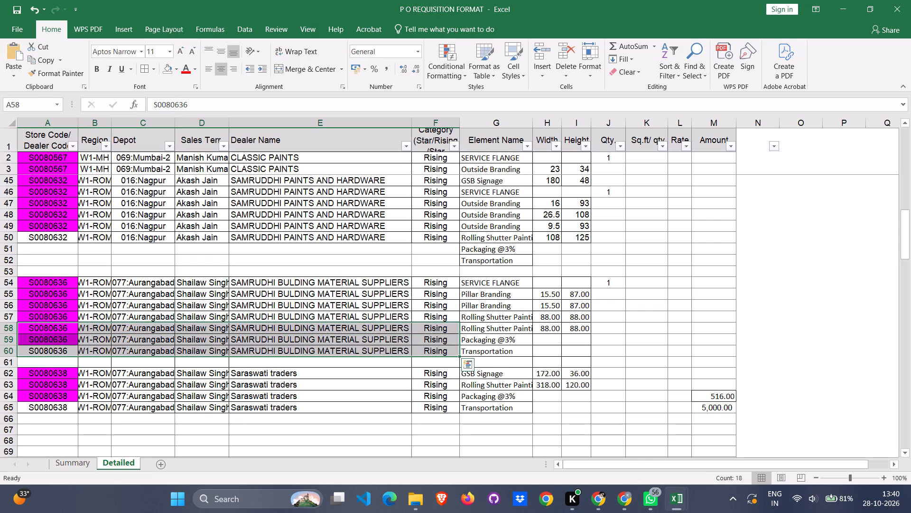
# Copy SAMRUDDHI PAINTS AND HARDWARE's S0080632 store details, code through category, from row 50 down into rows 51 and 52, and save.
pyautogui.click(37, 238)
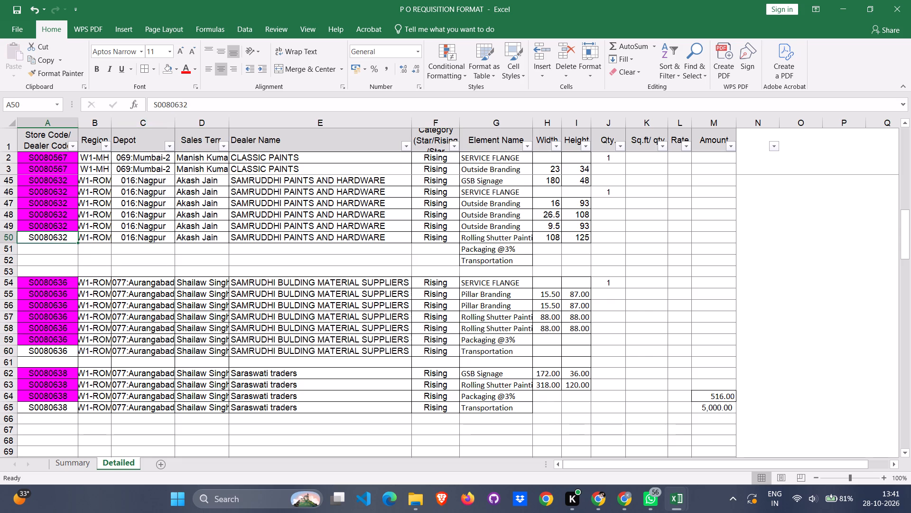
pyautogui.hotkey('shift', 'Right')
pyautogui.hotkey('shift', 'Right')
pyautogui.hotkey('shift', 'Right')
pyautogui.hotkey('shift', 'Right')
pyautogui.hotkey('shift', 'Right')
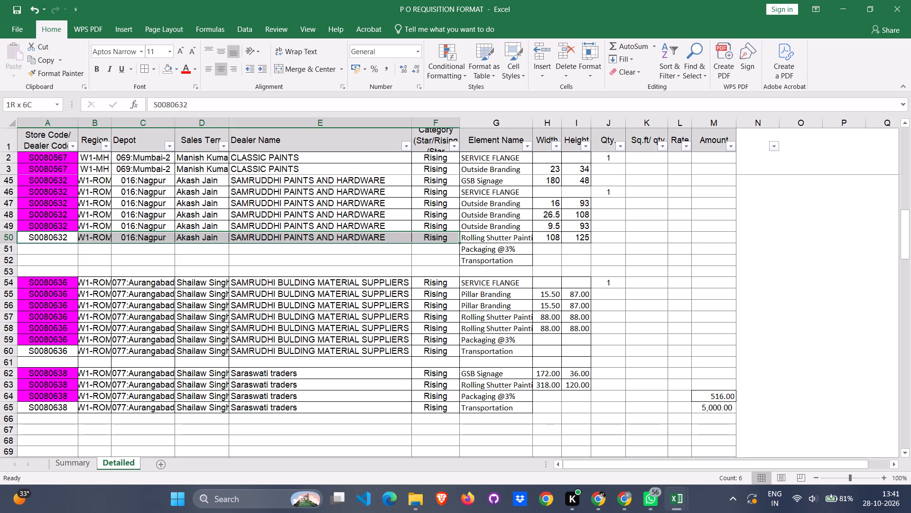
pyautogui.hotkey('ctrl', 'c')
pyautogui.hotkey('shift', 'Down')
pyautogui.hotkey('shift', 'Down')
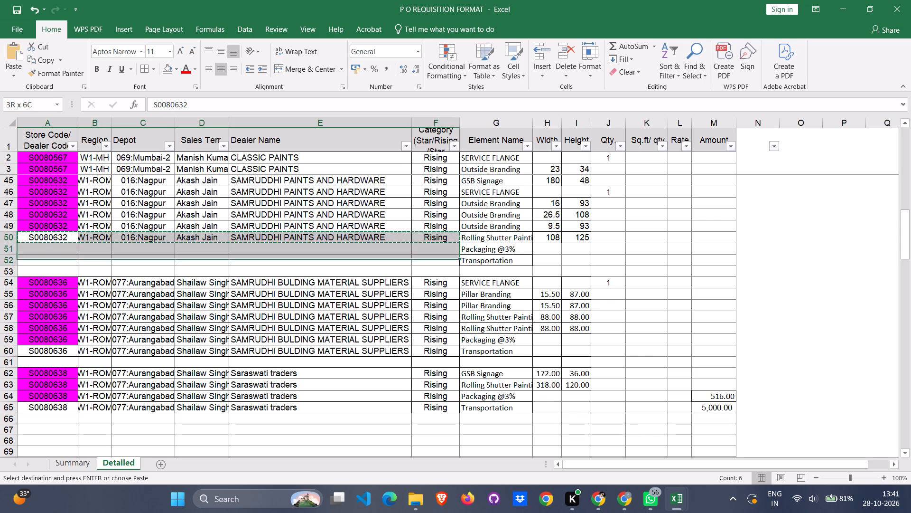
pyautogui.hotkey('ctrl', 'v')
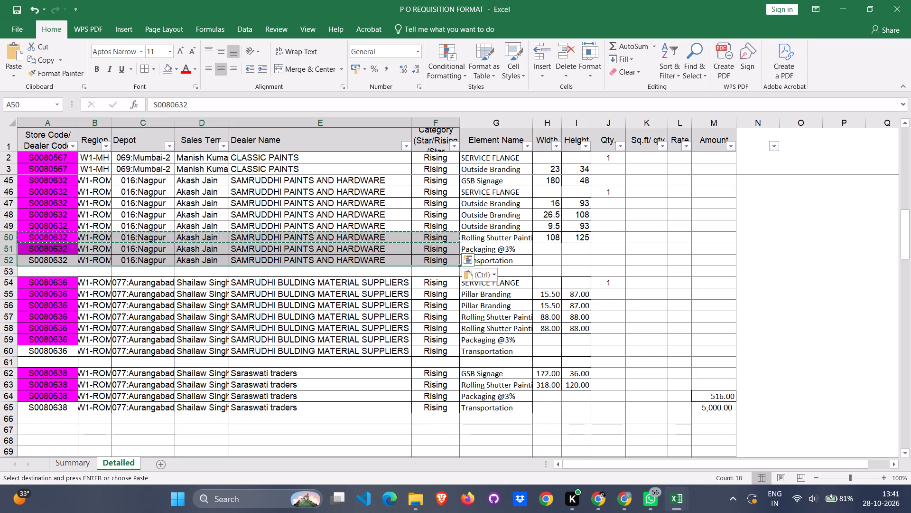
pyautogui.hotkey('ctrl', 's')
# Insert two entire blank rows above the SAMRUDDHI PAINTS AND HARDWARE block, at rows 45 and 46.
pyautogui.scroll(1, 330, 247)
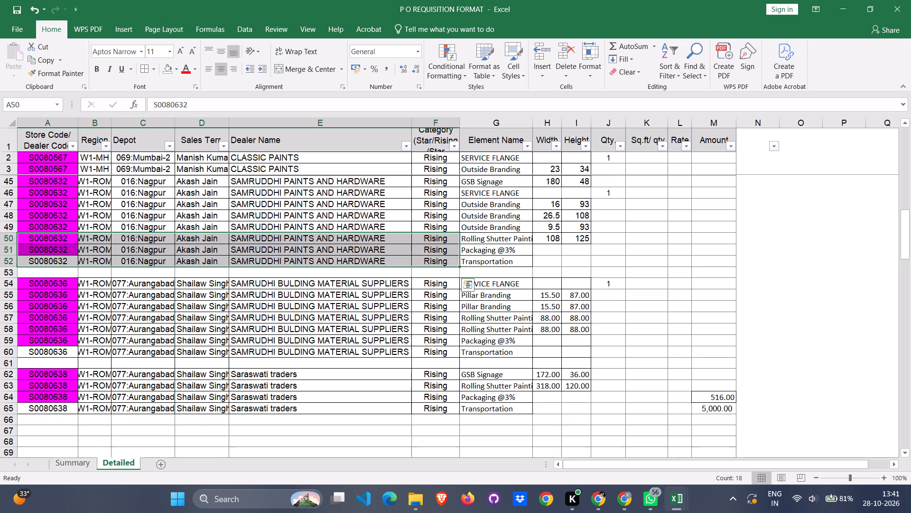
pyautogui.scroll(10, 332, 247)
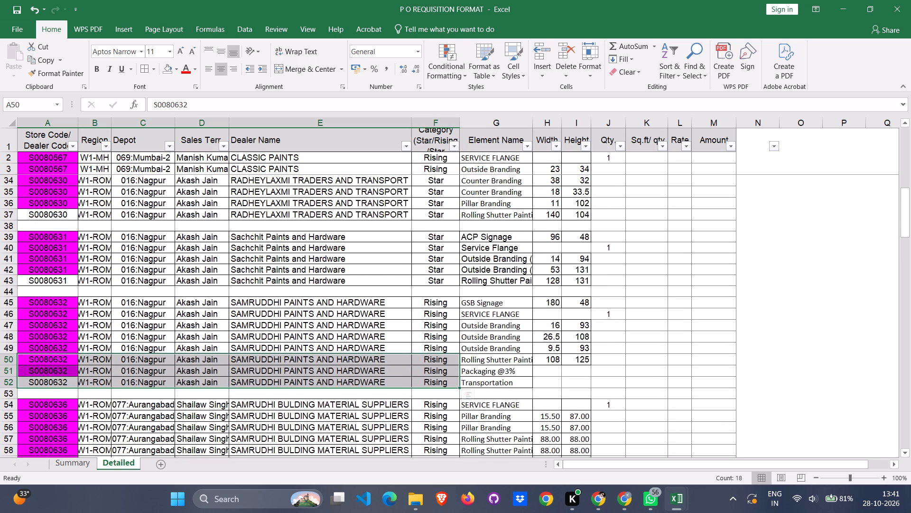
pyautogui.scroll(2, 332, 251)
pyautogui.click(482, 326)
pyautogui.rightClick(482, 326)
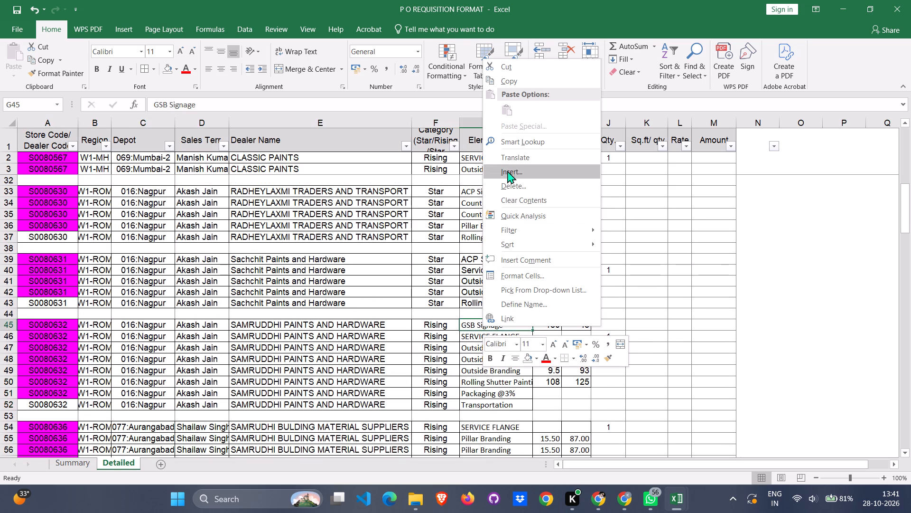
pyautogui.click(509, 171)
pyautogui.click(489, 171)
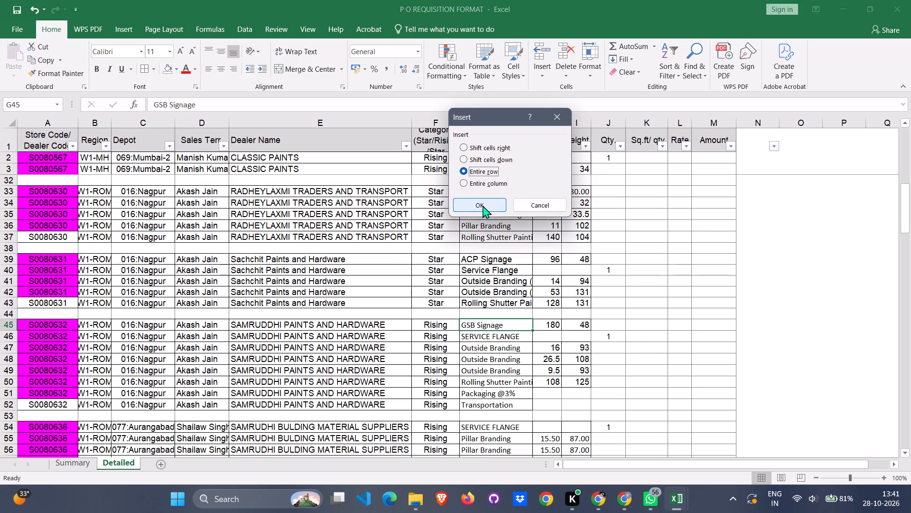
pyautogui.click(483, 205)
pyautogui.click(482, 335)
pyautogui.rightClick(482, 335)
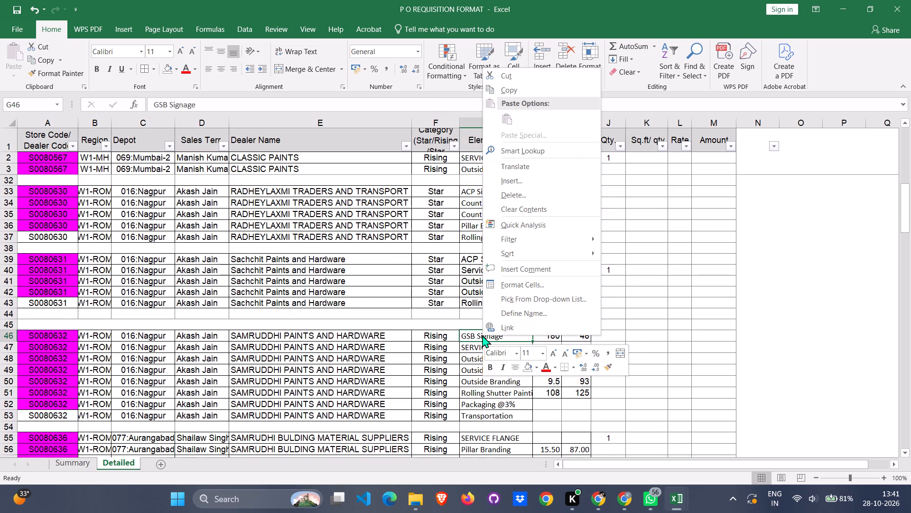
pyautogui.click(519, 178)
pyautogui.click(492, 180)
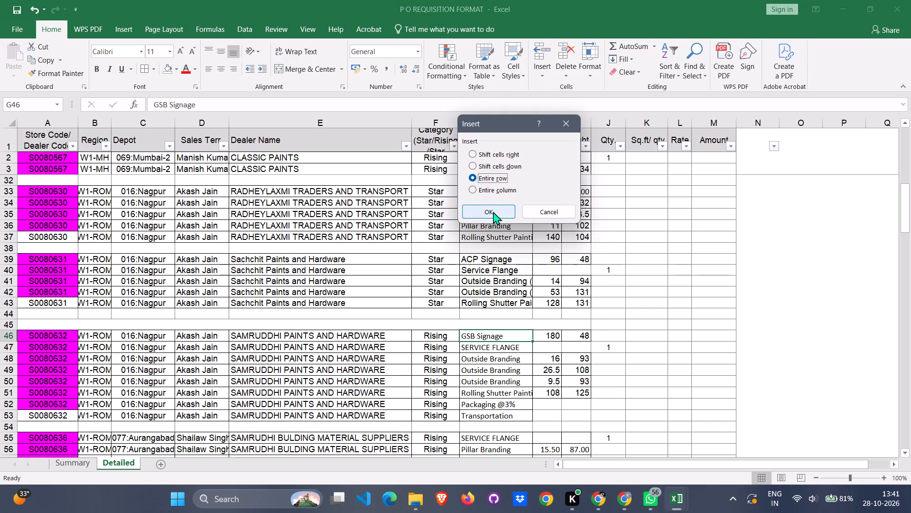
pyautogui.click(493, 211)
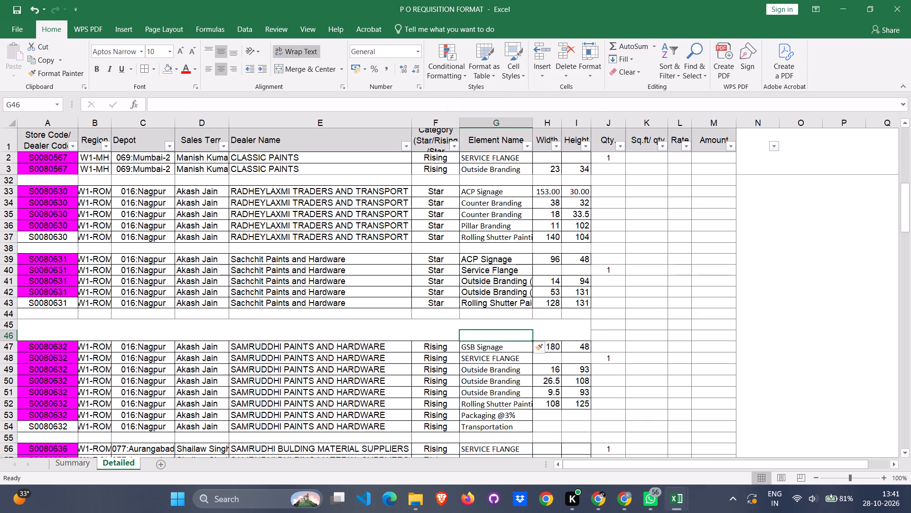
# Copy the Packaging @3% and Transportation element names from G53:G54 into G44:G45 under Sachchit Paints and Hardware, and save.
pyautogui.click(490, 415)
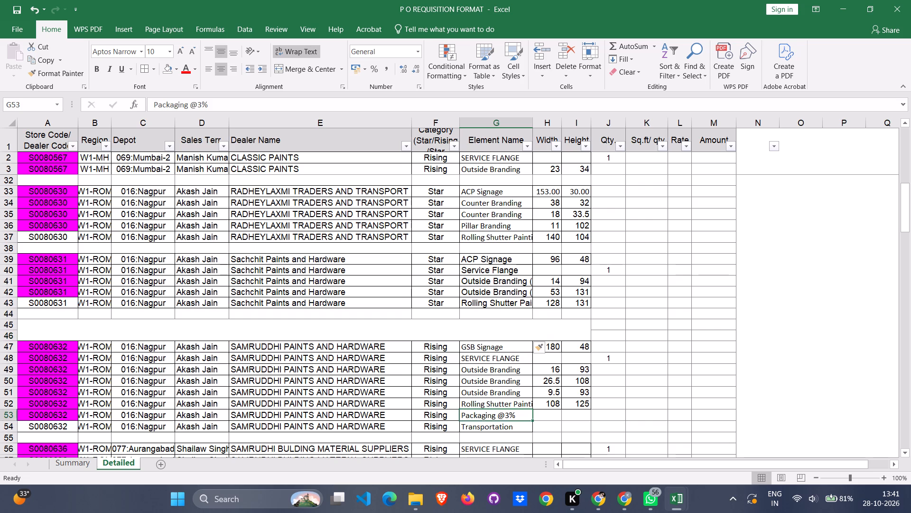
pyautogui.hotkey('shift', 'Down')
pyautogui.hotkey('ctrl', 'c')
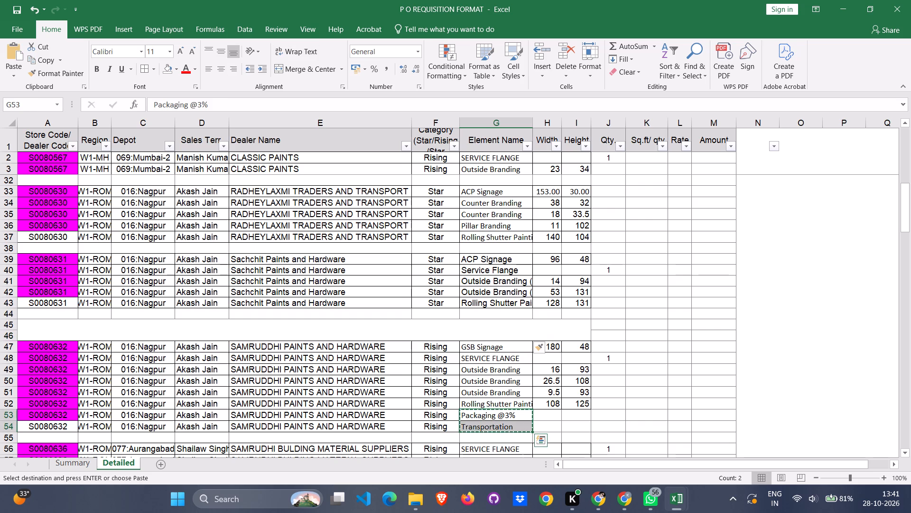
pyautogui.click(509, 312)
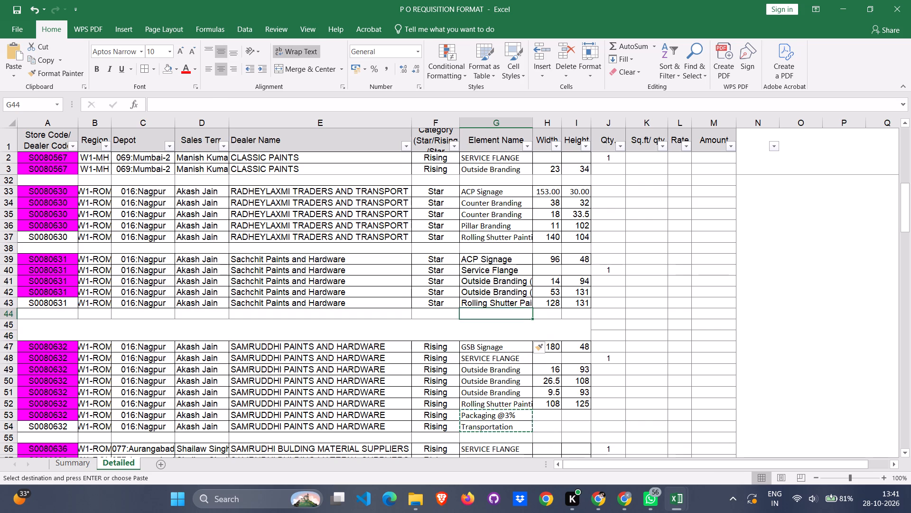
pyautogui.hotkey('ctrl', 'v')
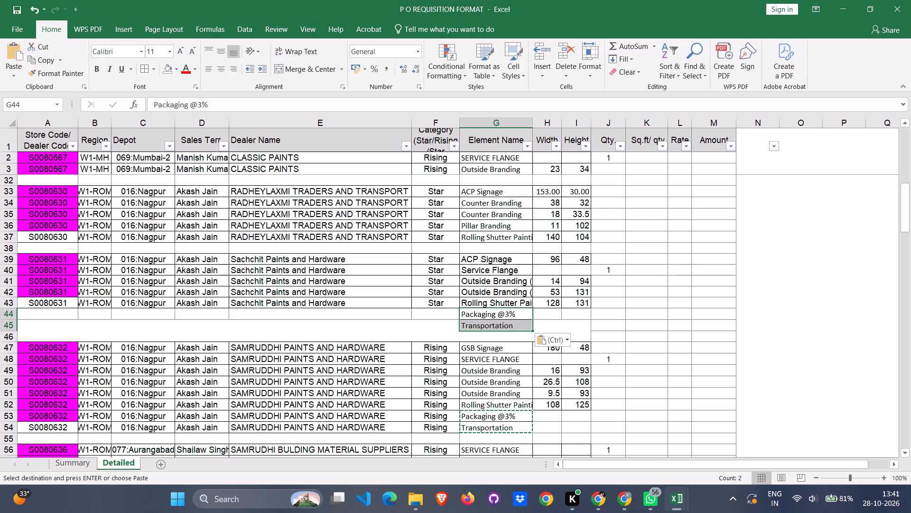
pyautogui.hotkey('ctrl', 's')
# Copy Sachchit Paints and Hardware's S0080631 store details, code through category, from row 43 down into rows 44 and 45, and save.
pyautogui.click(54, 300)
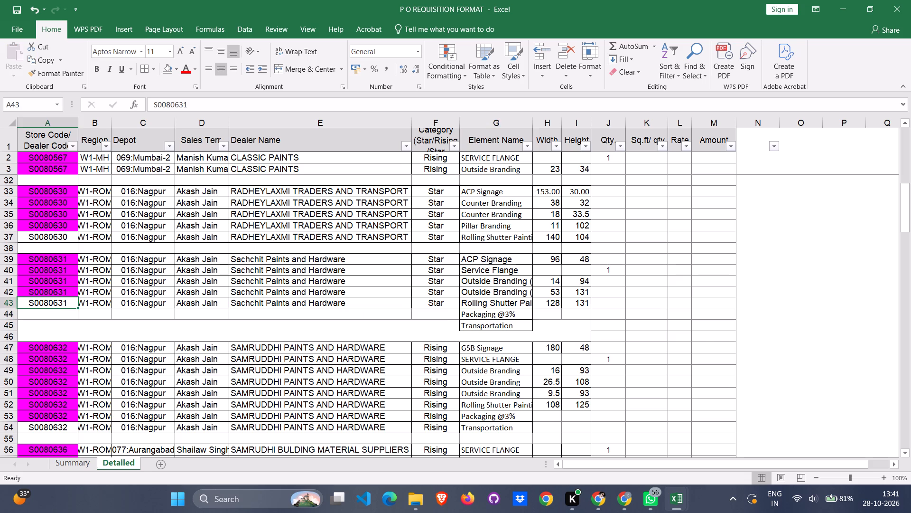
pyautogui.hotkey('ctrl', 'c')
pyautogui.hotkey('shift', 'Right')
pyautogui.hotkey('shift', 'Right')
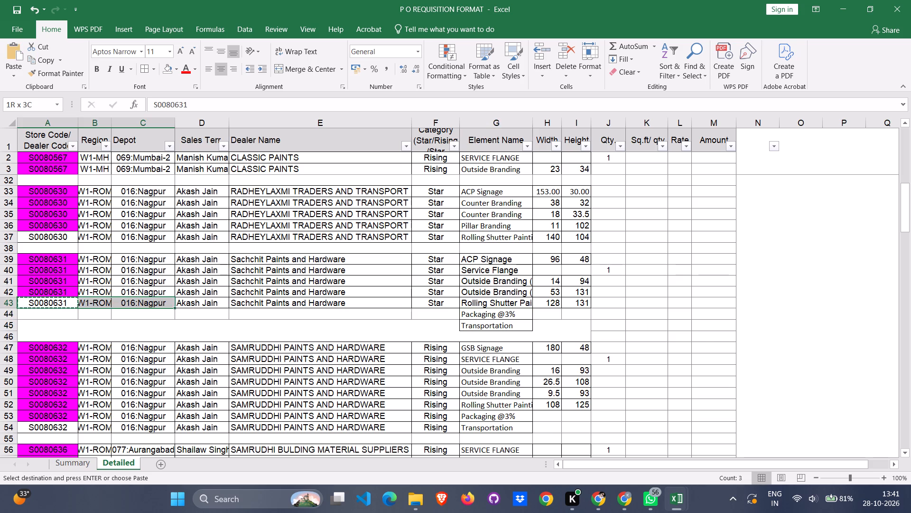
pyautogui.hotkey('shift', 'Right')
pyautogui.hotkey('shift', 'Right')
pyautogui.hotkey('shift', 'Right')
pyautogui.hotkey('ctrl', 'c')
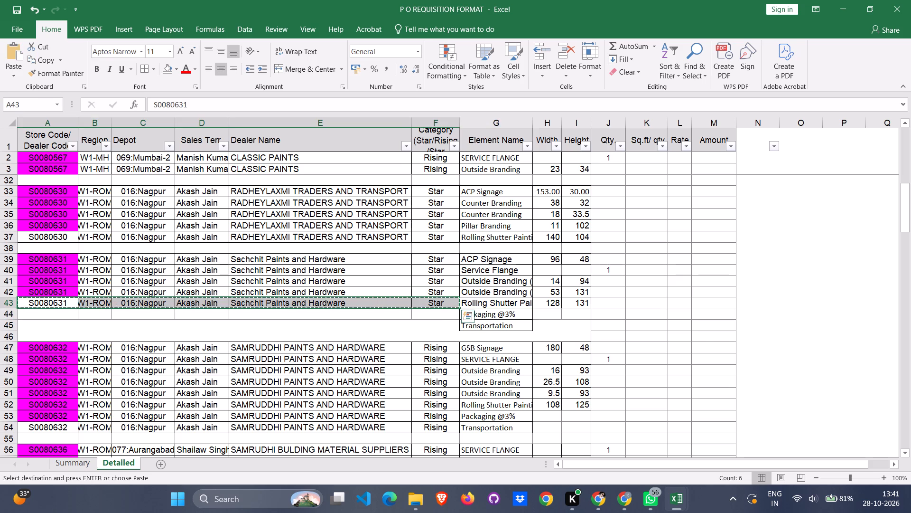
pyautogui.hotkey('shift', 'Down')
pyautogui.hotkey('shift', 'Down')
pyautogui.hotkey('ctrl', 'v')
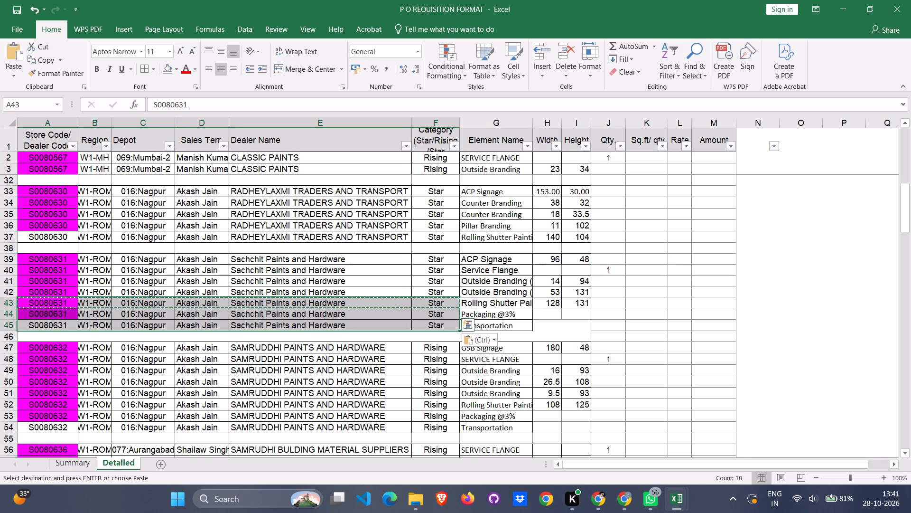
pyautogui.hotkey('ctrl', 's')
# Apply all borders to rows 43 to 46, store code through height columns, and save.
pyautogui.hotkey('shift', 'Down')
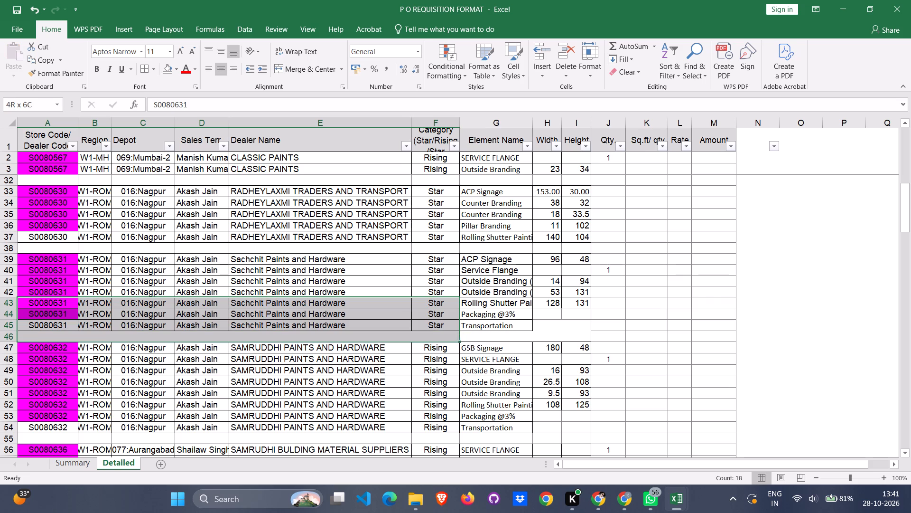
pyautogui.hotkey('shift', 'Right')
pyautogui.hotkey('shift', 'Right')
pyautogui.hotkey('shift', 'Right')
pyautogui.hotkey('shift', 'Right')
pyautogui.hotkey('shift', 'Left')
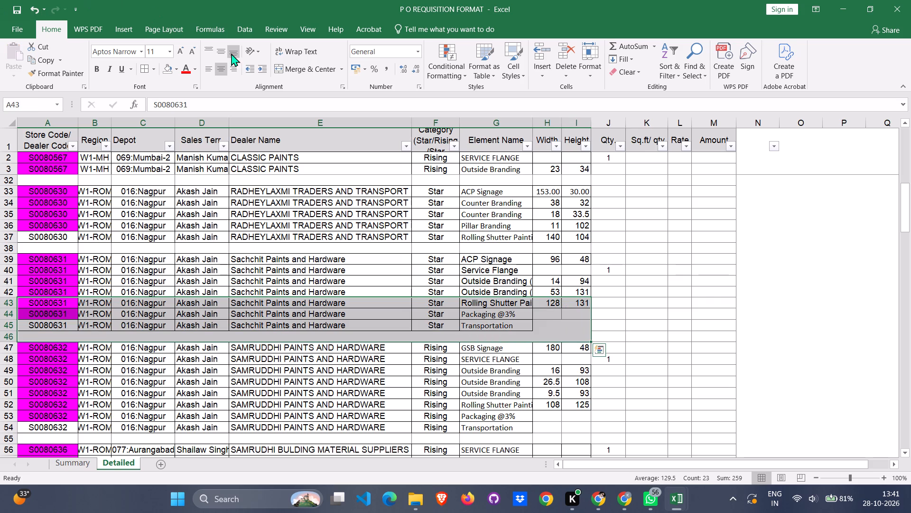
pyautogui.click(155, 71)
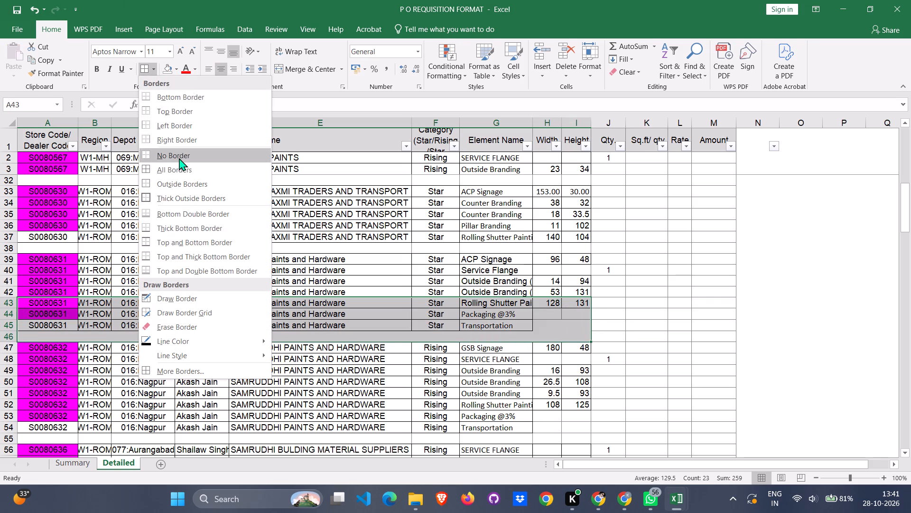
pyautogui.click(187, 165)
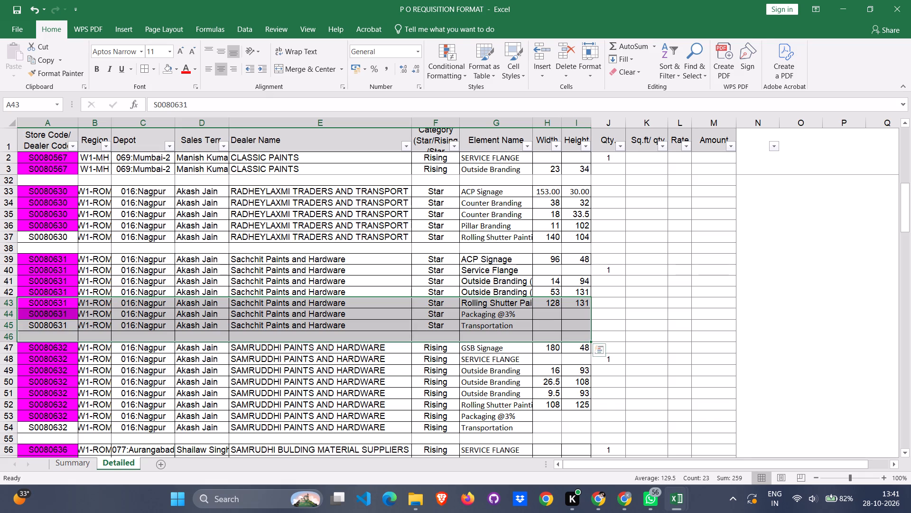
pyautogui.click(660, 279)
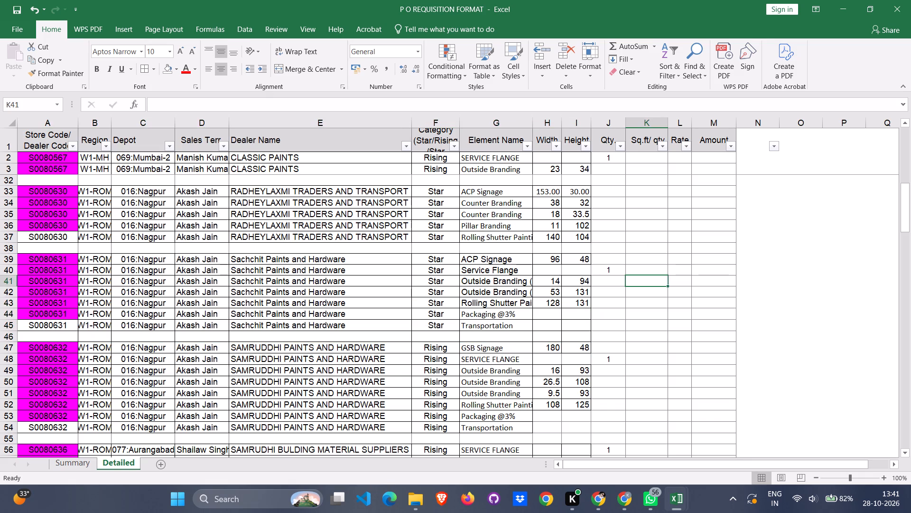
pyautogui.hotkey('ctrl', 's')
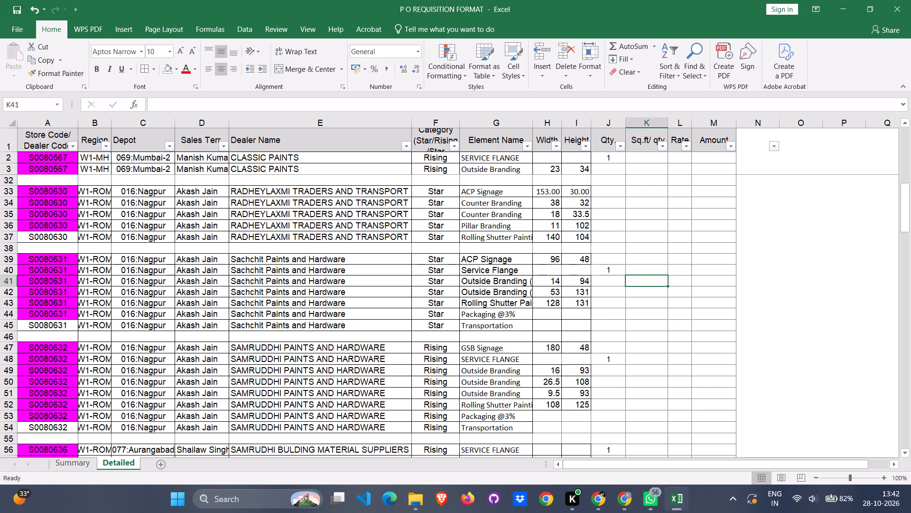
# Insert two entire blank rows above the Sachchit Paints and Hardware block, at rows 39 and 40.
pyautogui.click(483, 262)
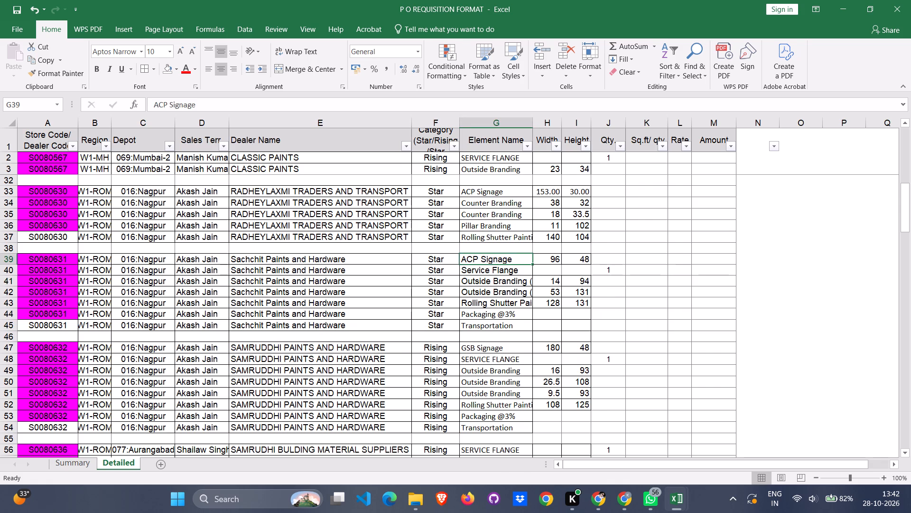
pyautogui.rightClick(483, 262)
pyautogui.click(530, 329)
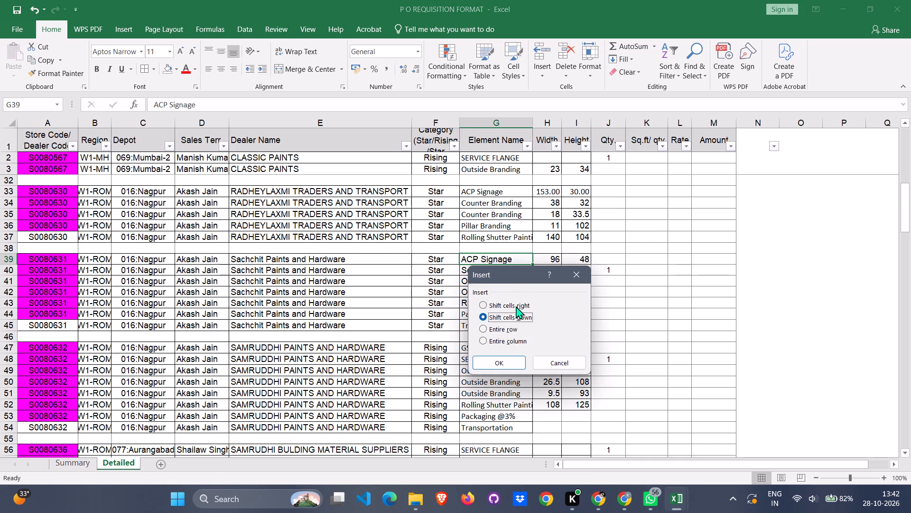
pyautogui.click(504, 327)
pyautogui.click(508, 363)
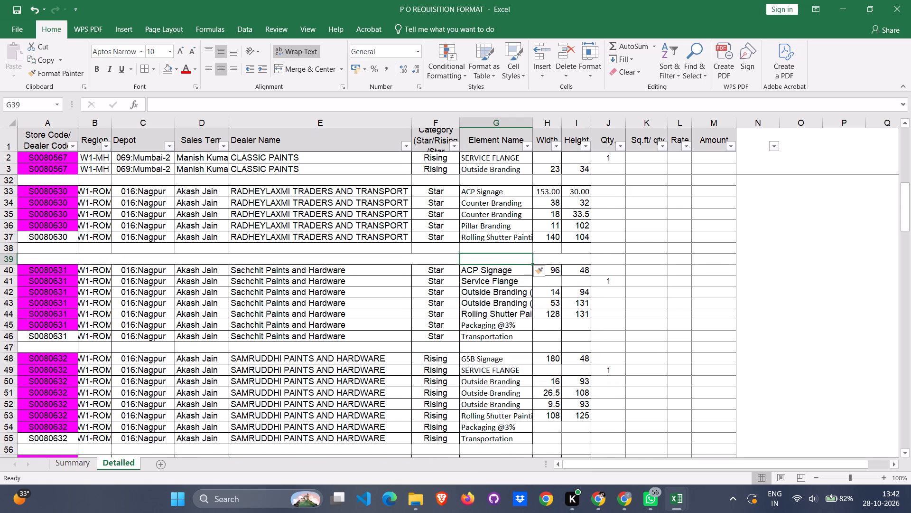
pyautogui.click(497, 276)
pyautogui.rightClick(497, 276)
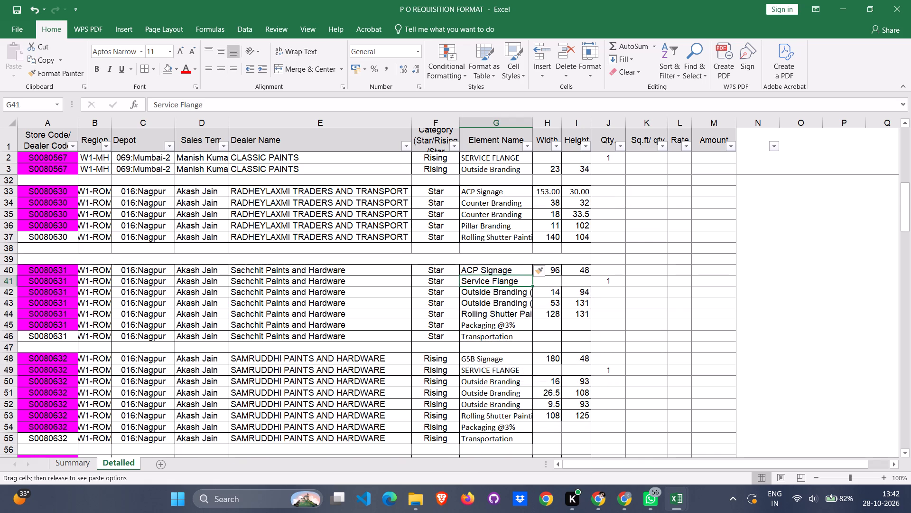
pyautogui.click(488, 267)
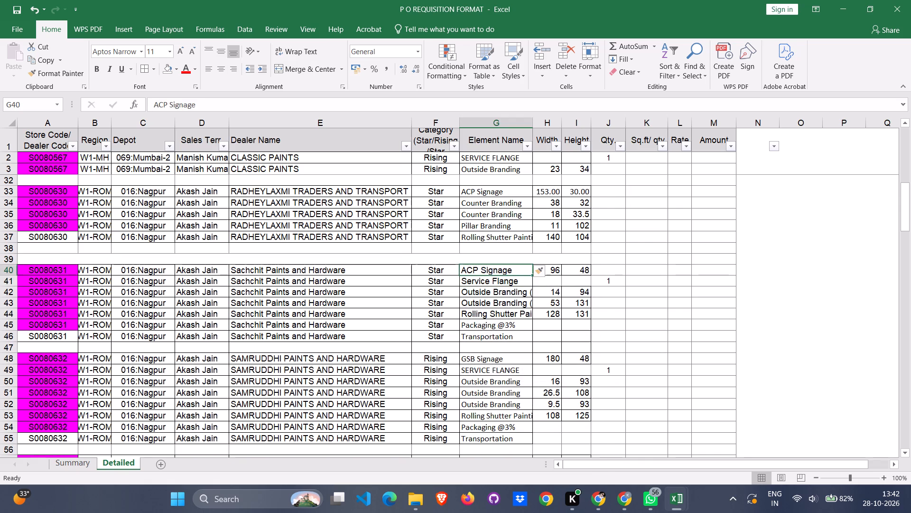
pyautogui.rightClick(488, 267)
pyautogui.click(537, 325)
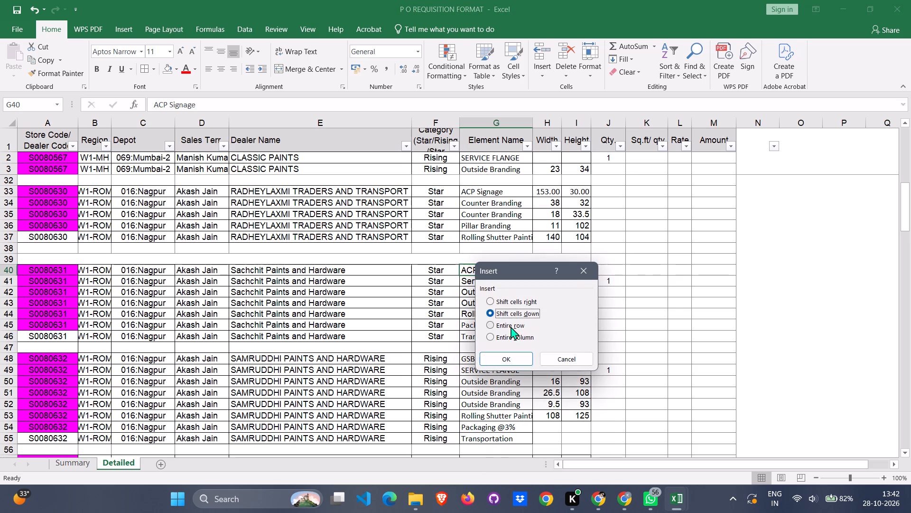
pyautogui.click(508, 327)
pyautogui.click(512, 356)
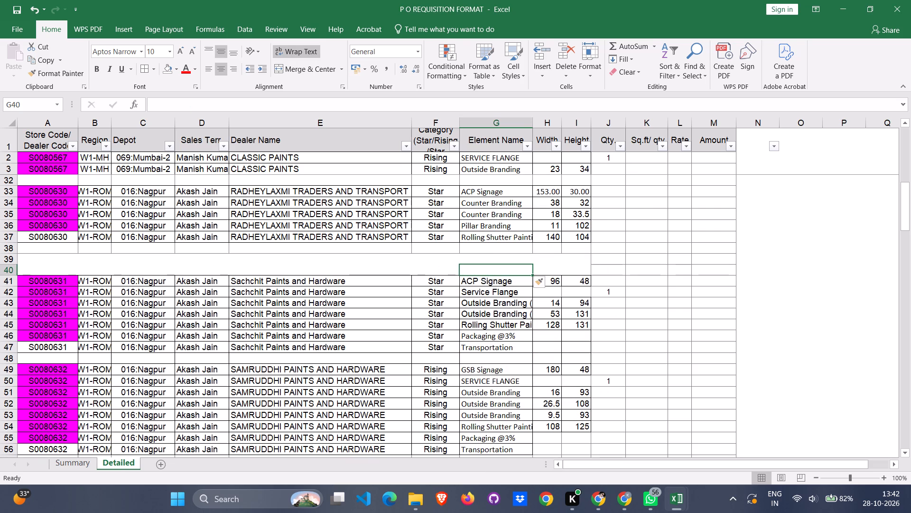
# Copy the Packaging @3% and Transportation element names from G46:G47 into G38:G39 under RADHEYLAXMI TRADERS AND TRANSPORT.
pyautogui.click(501, 335)
pyautogui.hotkey('shift', 'Down')
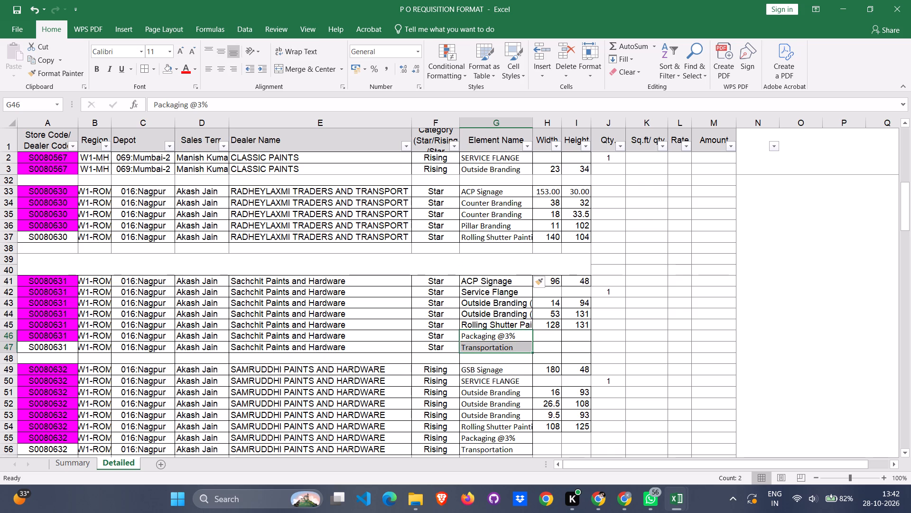
pyautogui.hotkey('ctrl', 'c')
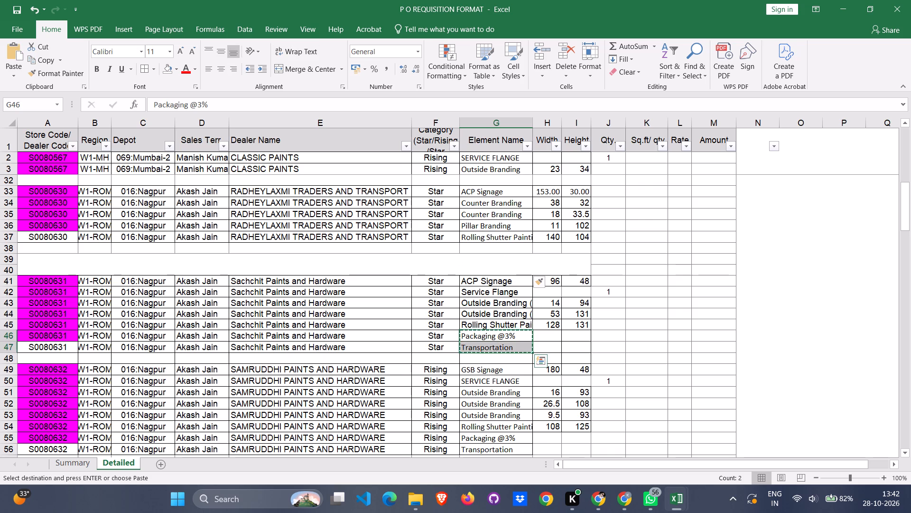
pyautogui.click(498, 248)
pyautogui.hotkey('ctrl', 'v')
pyautogui.scroll(1, 504, 265)
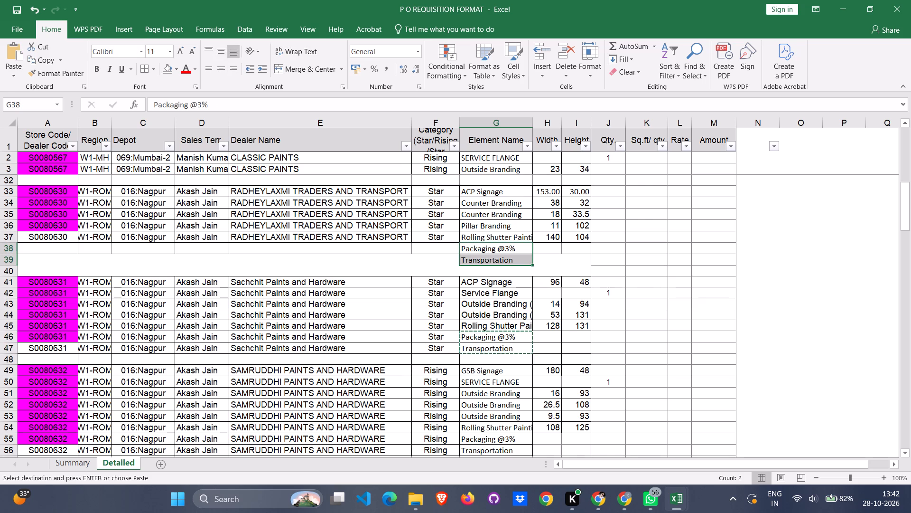
# Insert two entire blank rows above the RADHEYLAXMI TRADERS AND TRANSPORT block, at rows 33 and 34.
pyautogui.scroll(4, 504, 265)
pyautogui.click(490, 252)
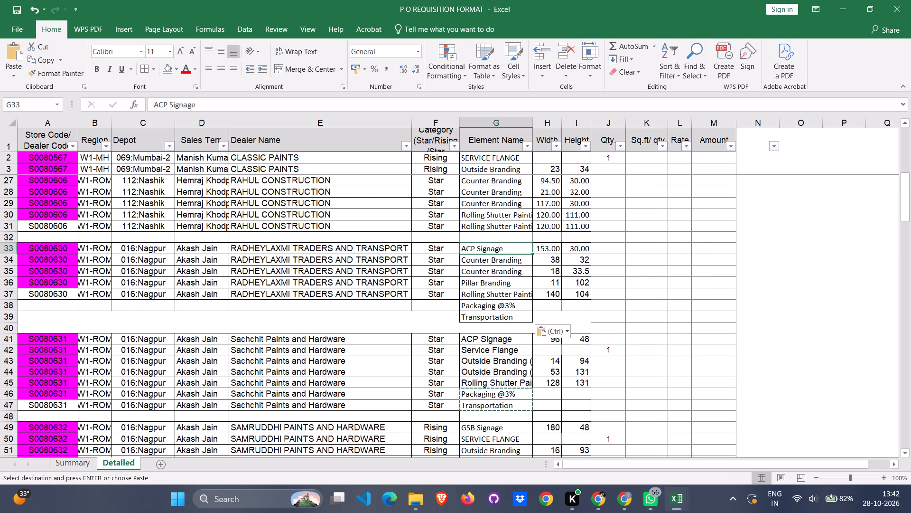
pyautogui.rightClick(490, 252)
pyautogui.click(490, 252)
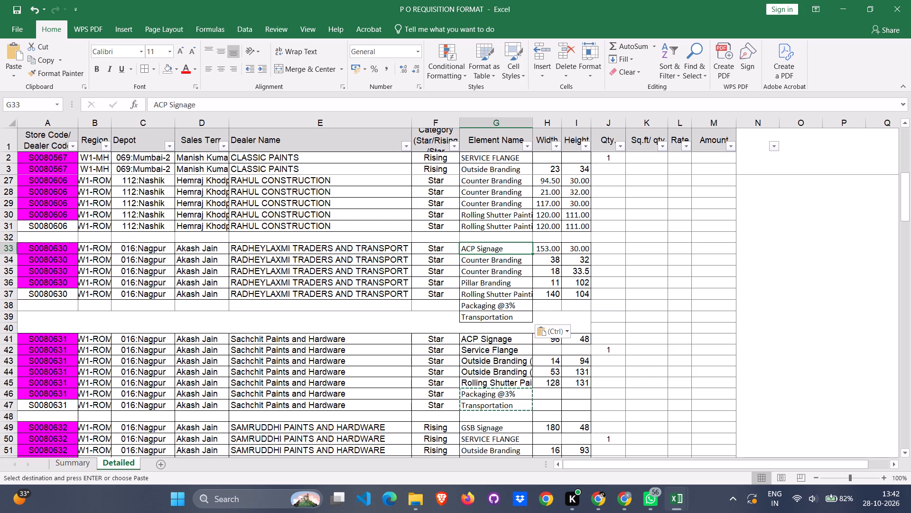
pyautogui.rightClick(490, 252)
pyautogui.rightClick(490, 248)
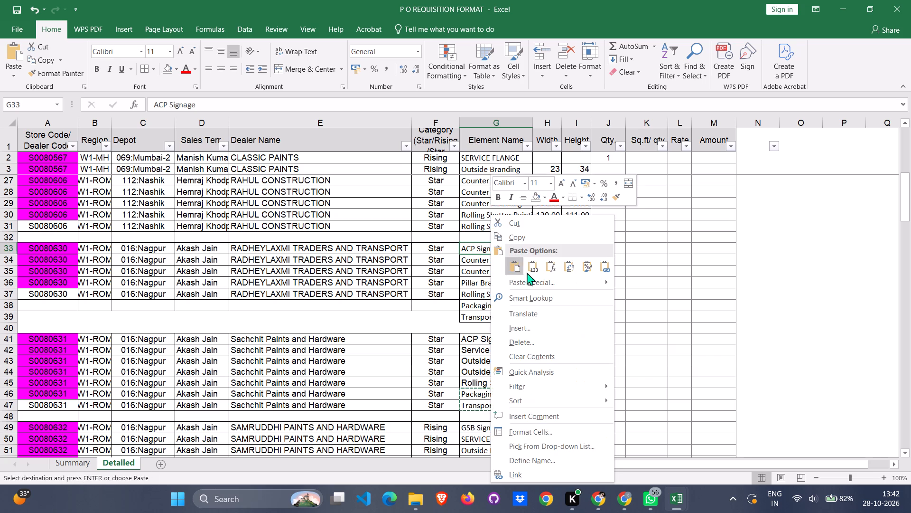
pyautogui.click(533, 330)
pyautogui.click(509, 327)
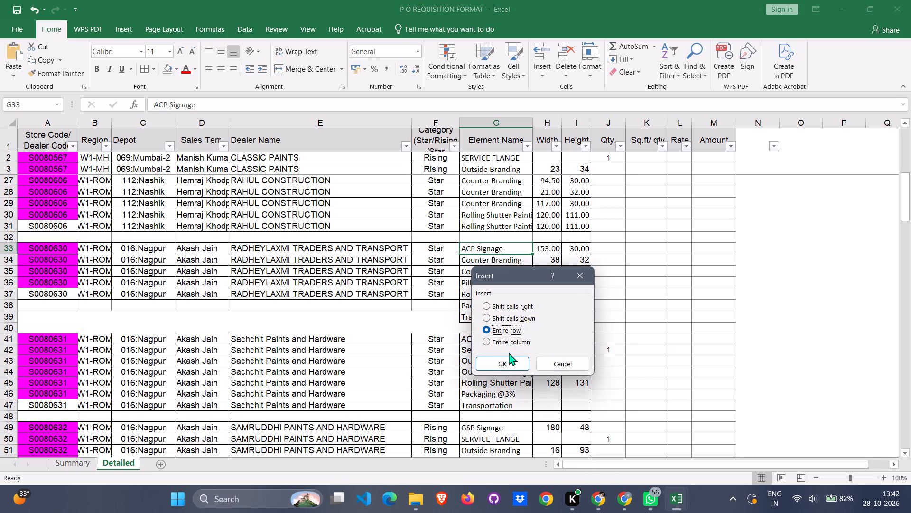
pyautogui.click(509, 358)
pyautogui.rightClick(495, 261)
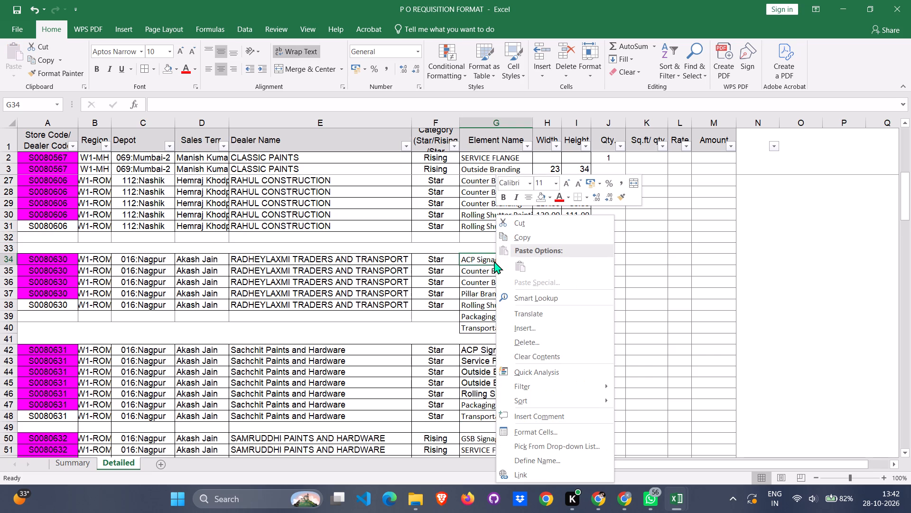
pyautogui.click(527, 326)
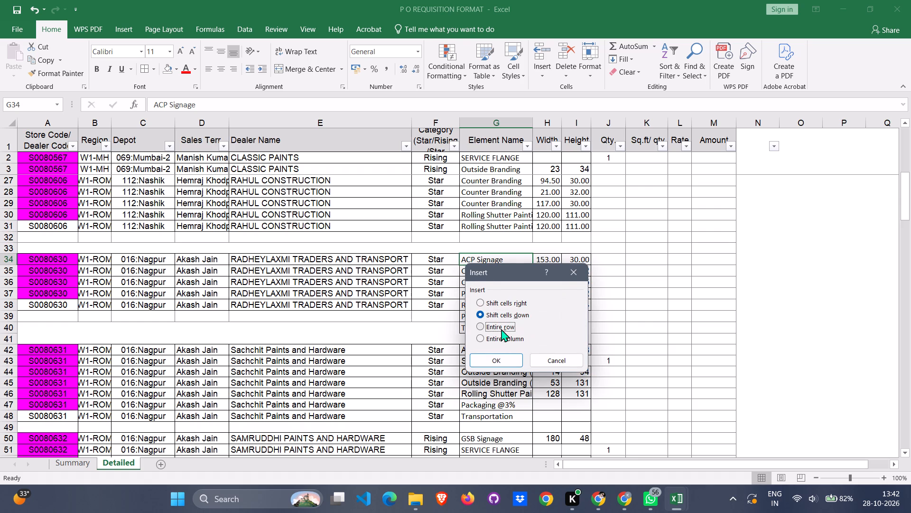
pyautogui.click(501, 329)
pyautogui.click(502, 358)
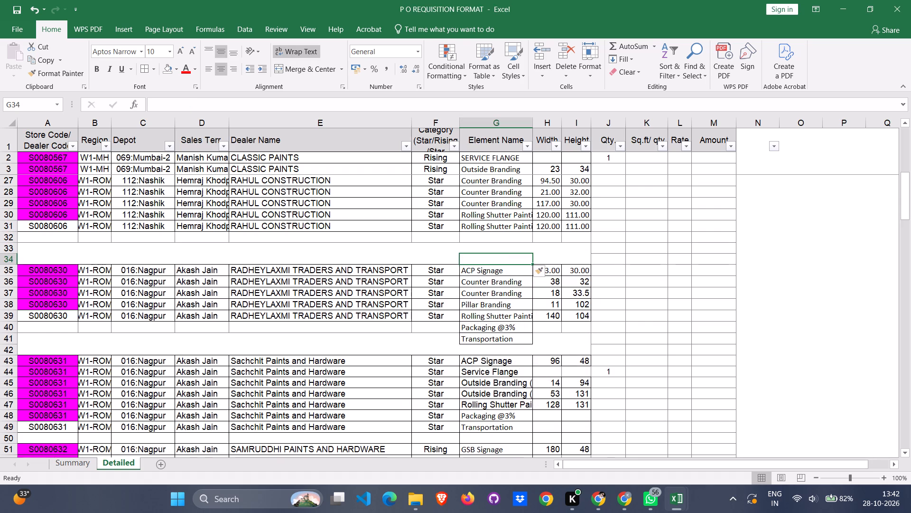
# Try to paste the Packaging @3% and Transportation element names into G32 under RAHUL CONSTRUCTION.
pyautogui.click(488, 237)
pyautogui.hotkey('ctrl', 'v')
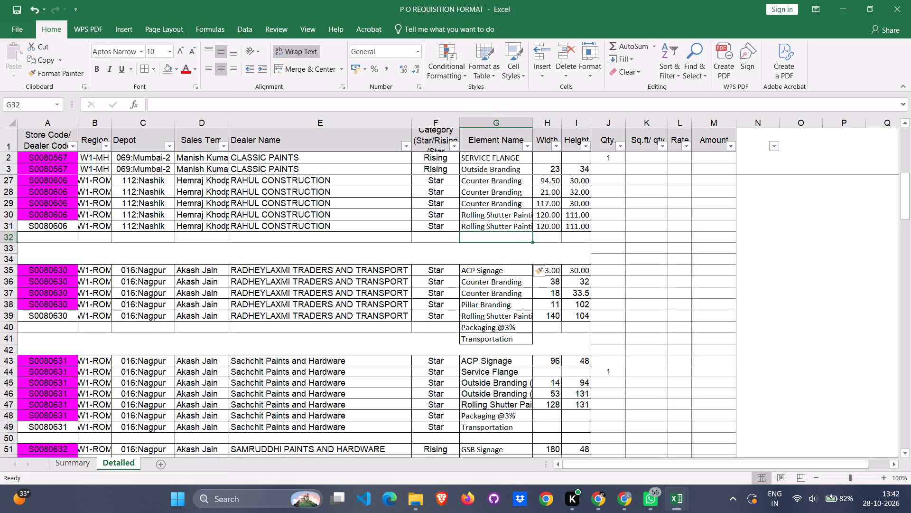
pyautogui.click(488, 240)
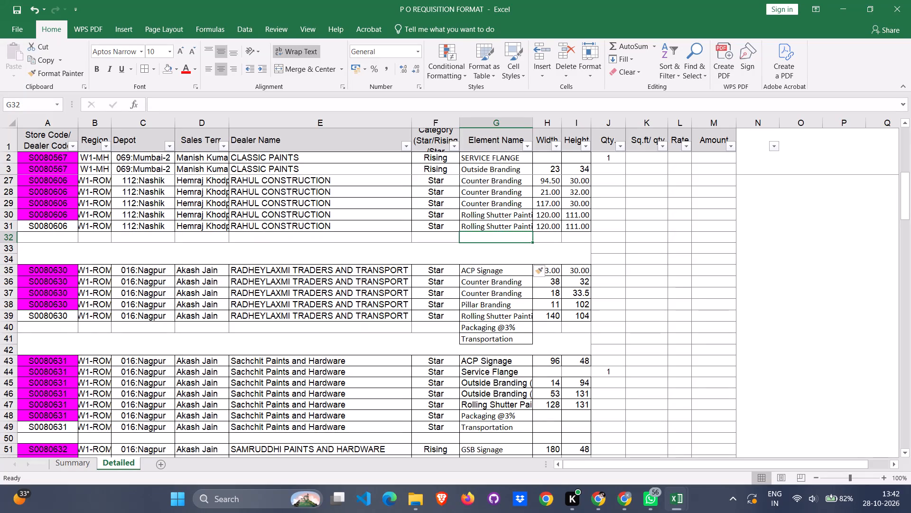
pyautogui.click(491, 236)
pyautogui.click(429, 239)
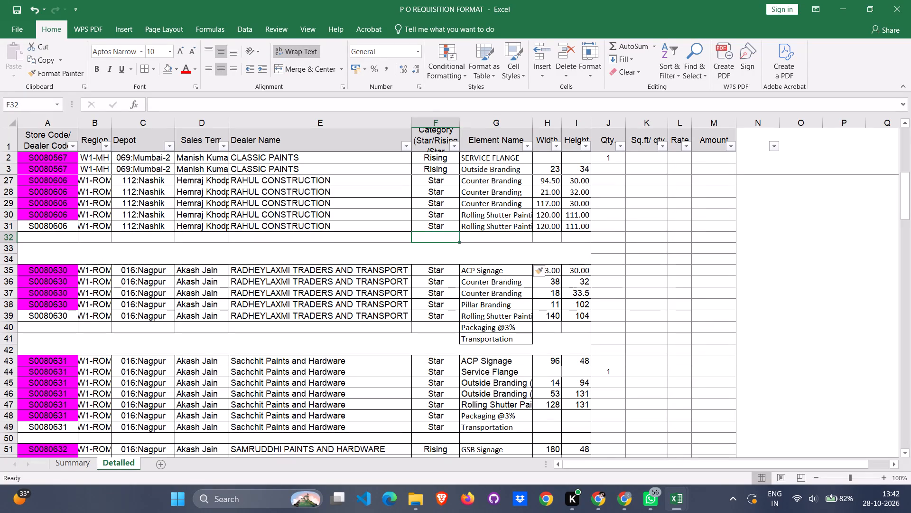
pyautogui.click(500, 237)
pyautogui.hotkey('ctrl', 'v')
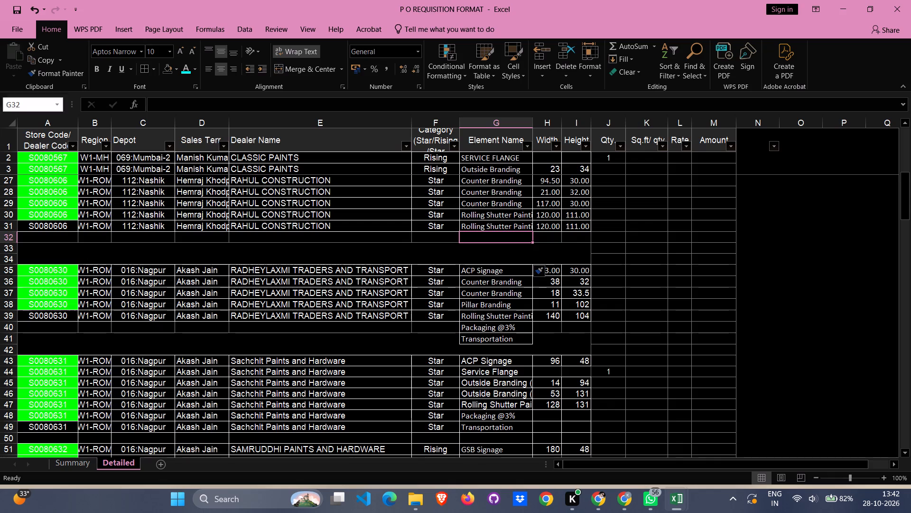
# Copy the Packaging @3% and Transportation element names from G40:G41 into G32:G33 under RAHUL CONSTRUCTION, and save.
pyautogui.click(483, 324)
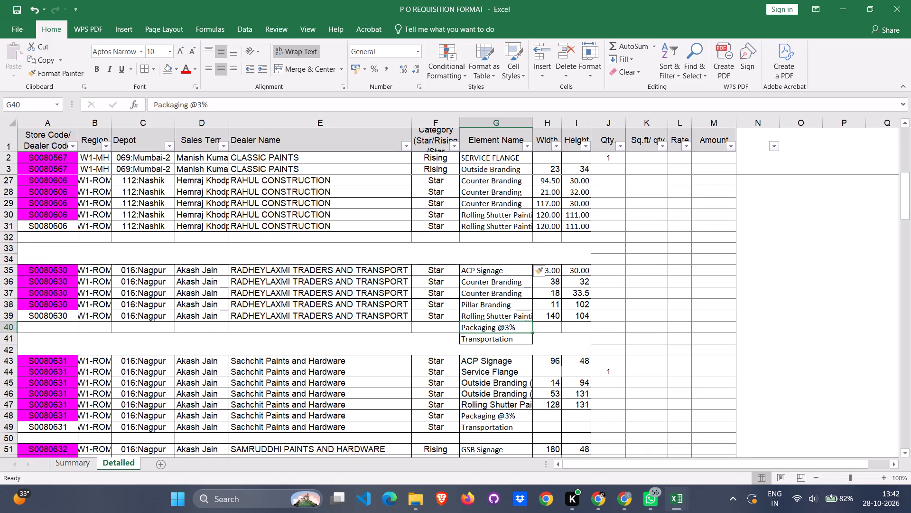
pyautogui.hotkey('shift', 'Down')
pyautogui.hotkey('ctrl', 'c')
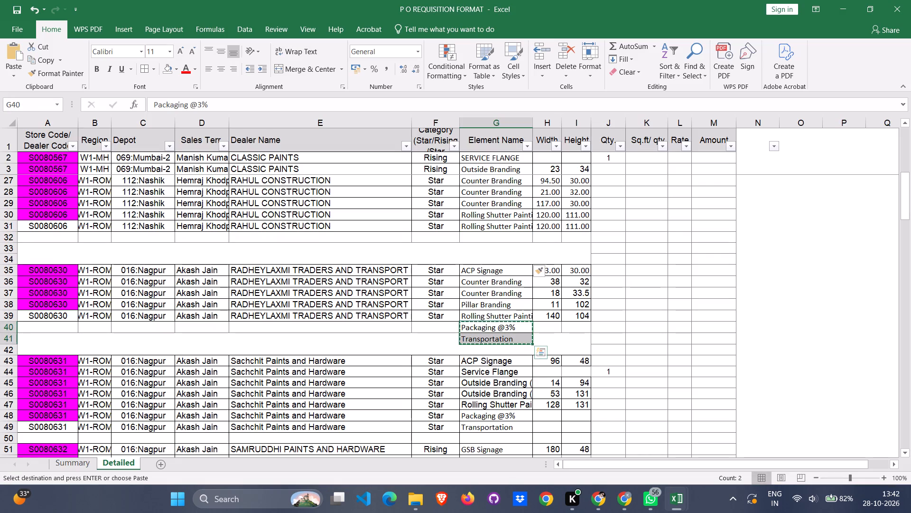
pyautogui.click(490, 236)
pyautogui.hotkey('ctrl', 'v')
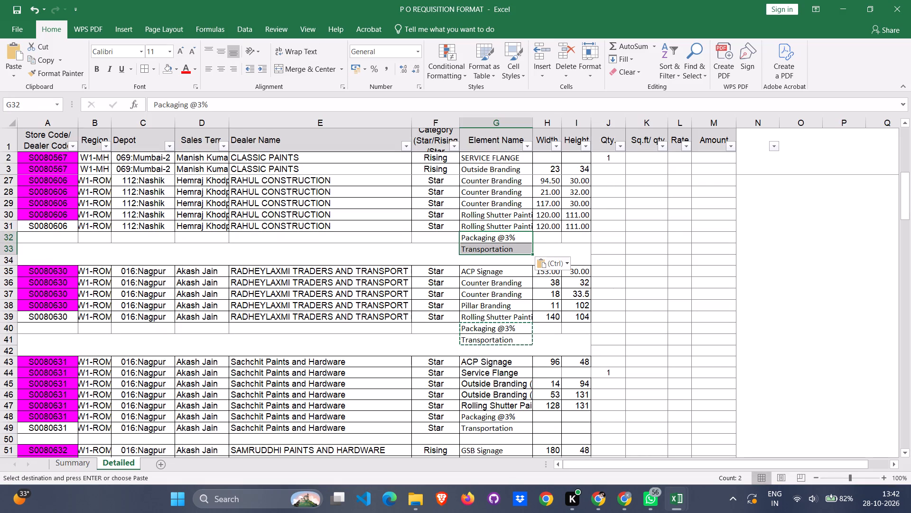
pyautogui.hotkey('ctrl', 's')
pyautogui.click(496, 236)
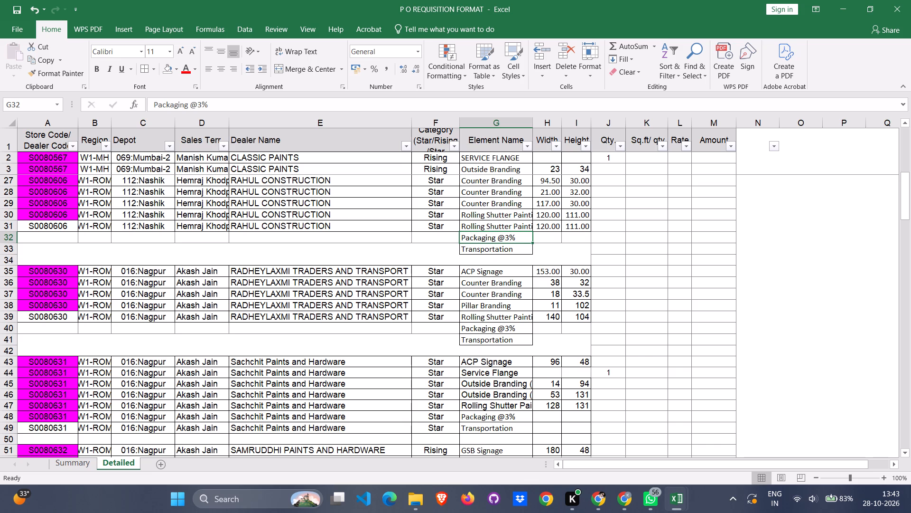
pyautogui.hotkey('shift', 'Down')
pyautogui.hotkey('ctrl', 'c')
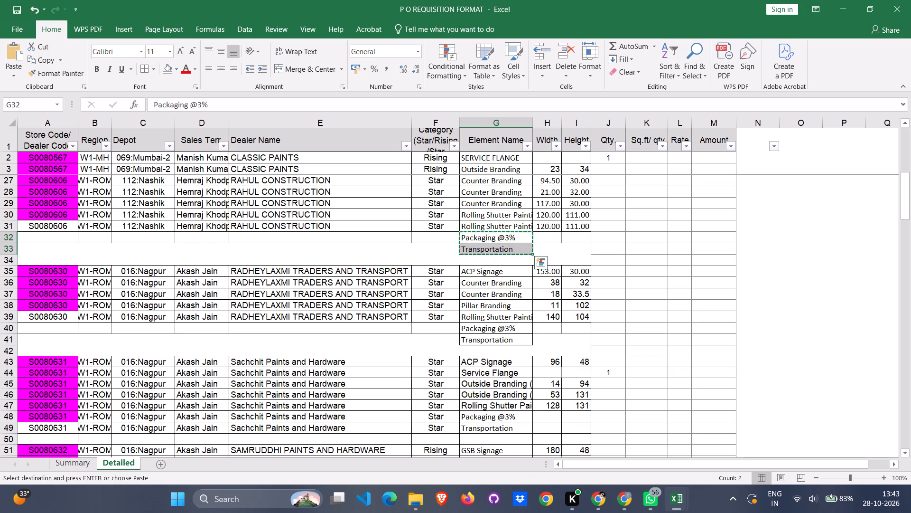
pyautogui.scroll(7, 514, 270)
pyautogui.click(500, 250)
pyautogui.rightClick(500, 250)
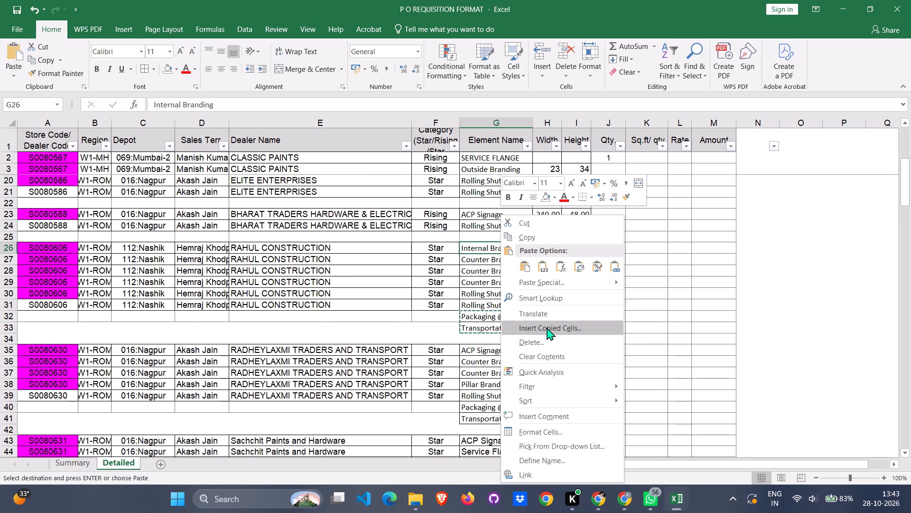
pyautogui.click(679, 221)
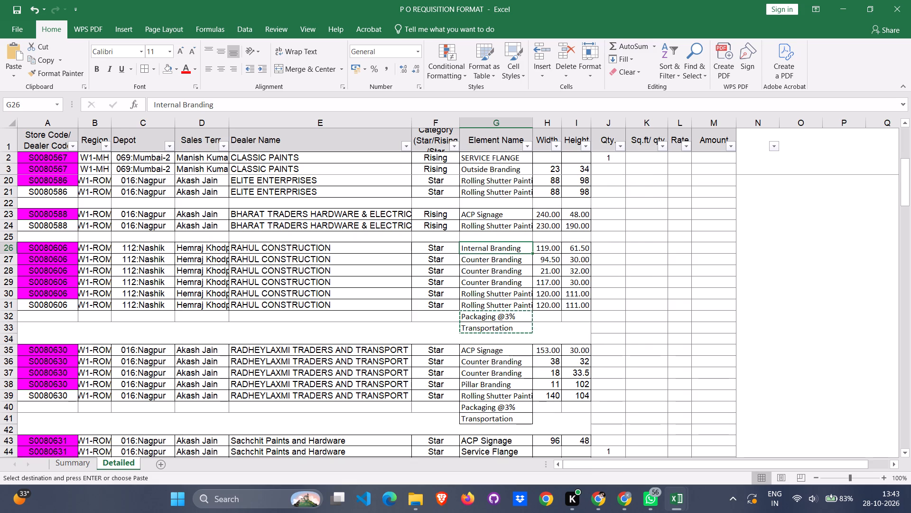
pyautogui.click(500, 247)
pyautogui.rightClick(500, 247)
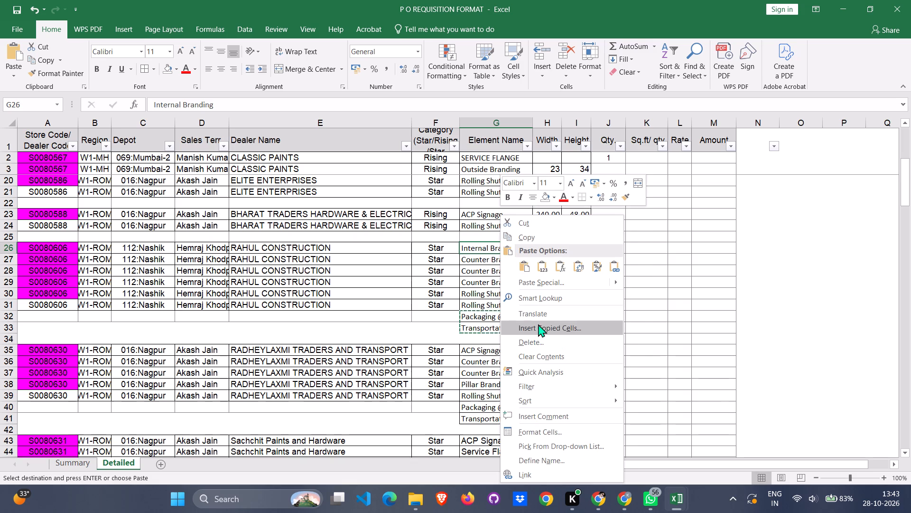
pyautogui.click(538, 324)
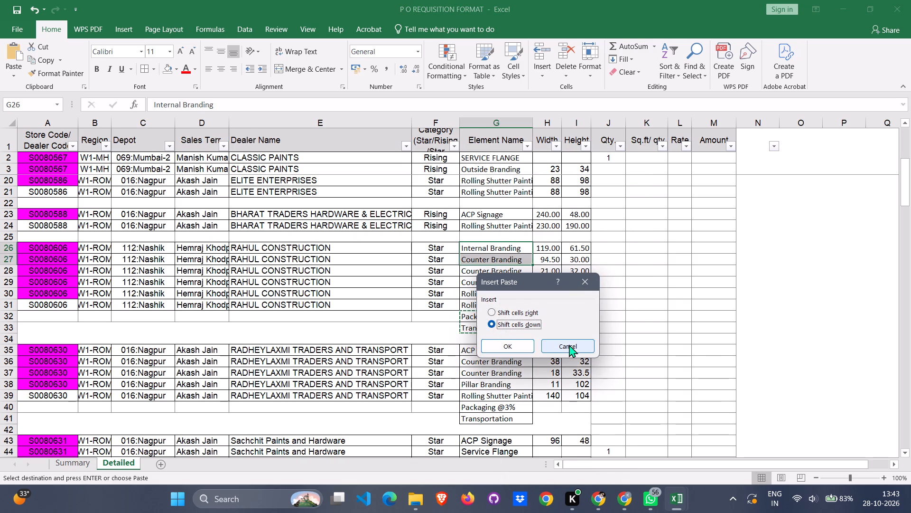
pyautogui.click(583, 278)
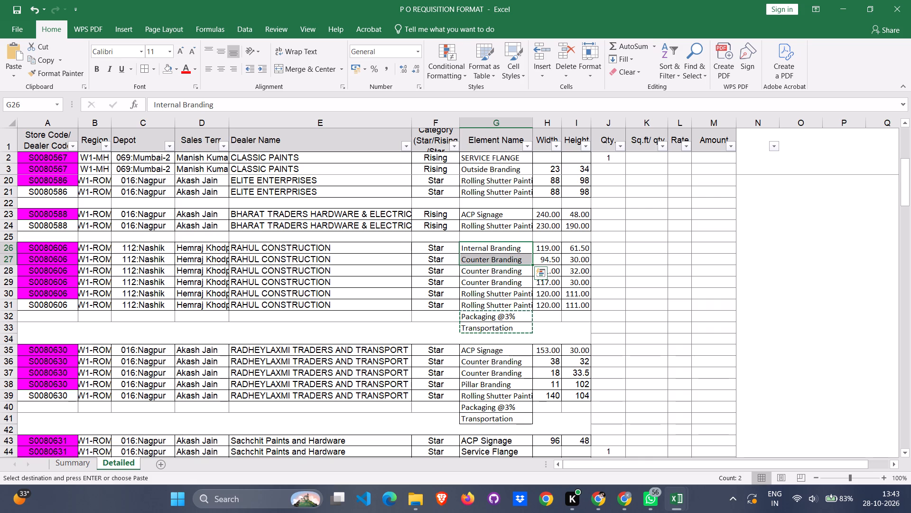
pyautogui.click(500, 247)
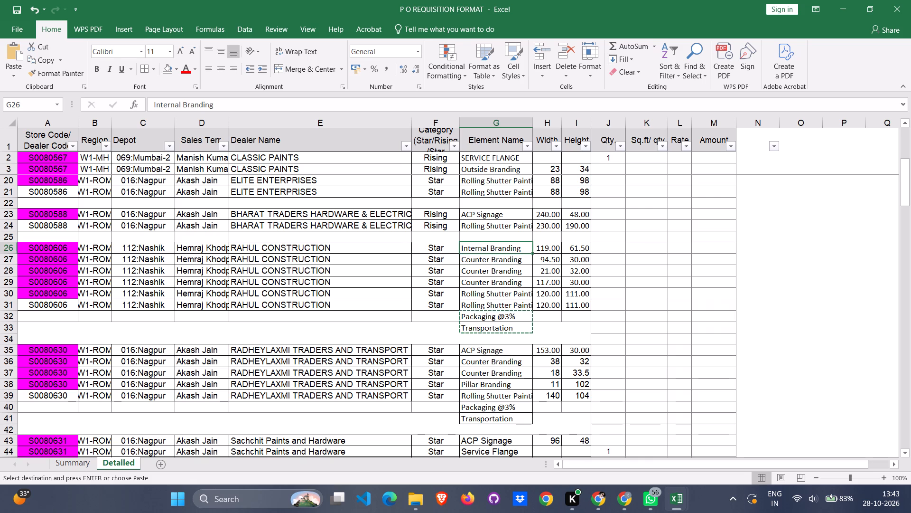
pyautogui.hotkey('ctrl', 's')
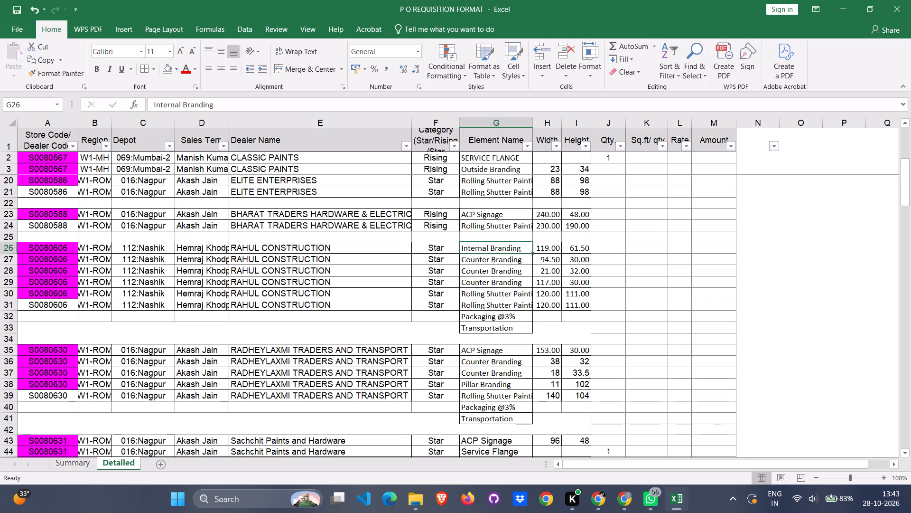
# Insert two entire blank rows above the RAHUL CONSTRUCTION block, at rows 26 and 27.
pyautogui.rightClick(496, 255)
pyautogui.click(499, 248)
pyautogui.rightClick(499, 248)
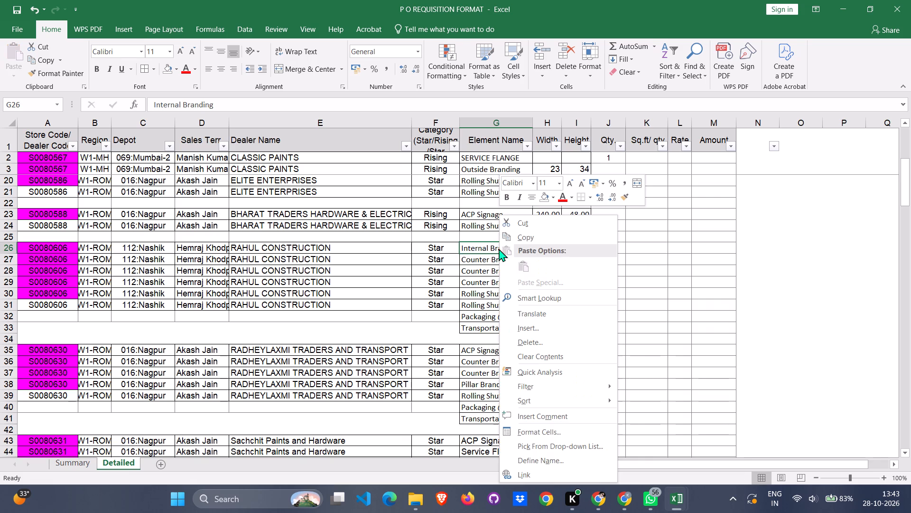
pyautogui.click(538, 324)
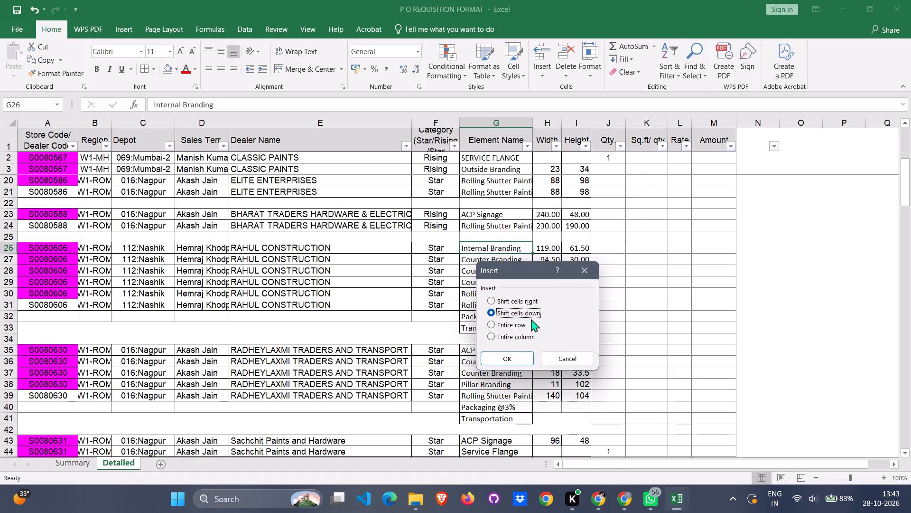
pyautogui.click(511, 323)
pyautogui.click(515, 356)
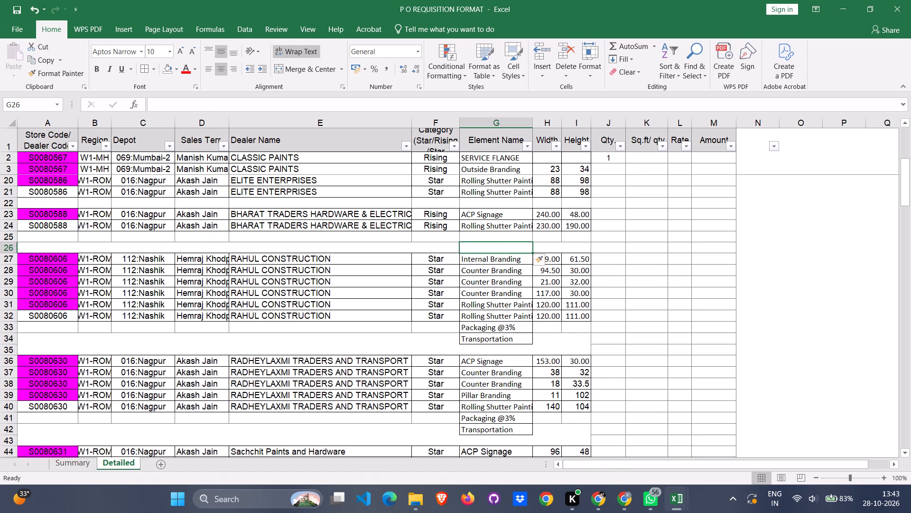
pyautogui.rightClick(500, 247)
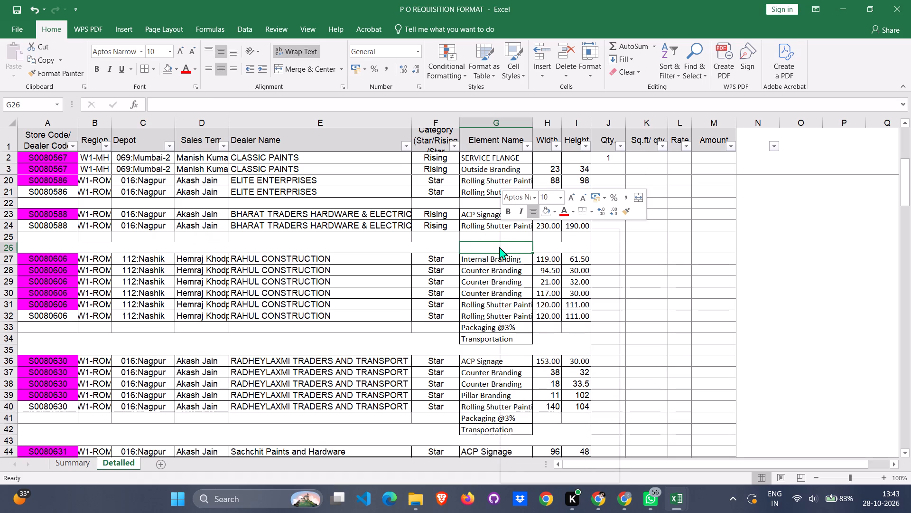
pyautogui.click(531, 327)
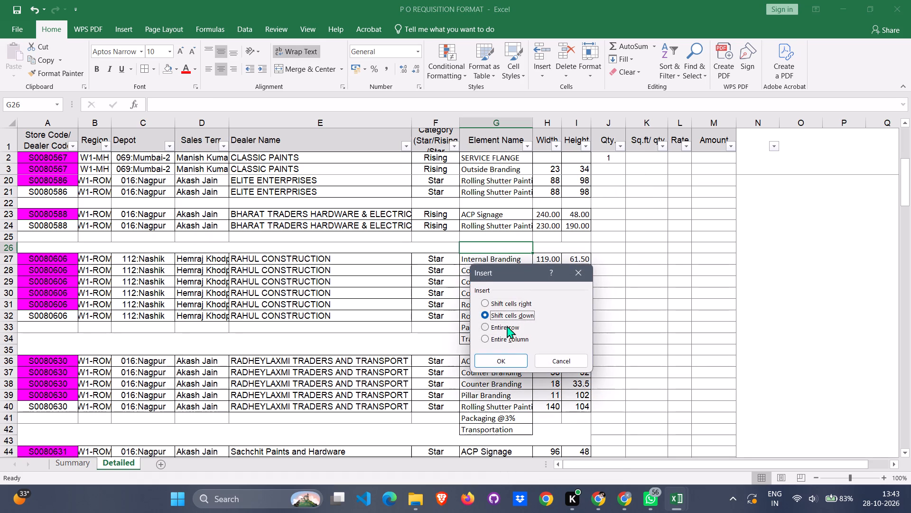
pyautogui.click(507, 325)
pyautogui.click(501, 362)
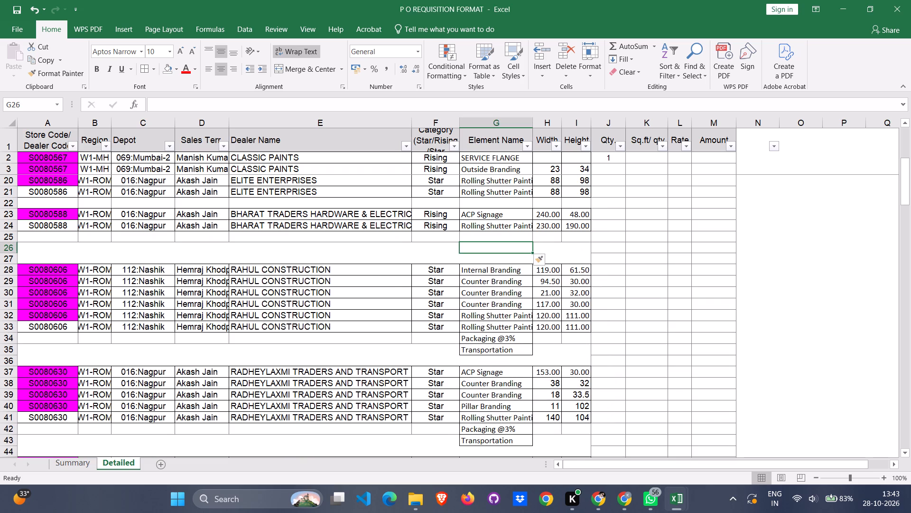
# Copy the Packaging @3% and Transportation element names from G34:G35 into G25:G26 under the BHARAT TRADERS HARDWARE store, and save.
pyautogui.click(496, 336)
pyautogui.hotkey('shift', 'Down')
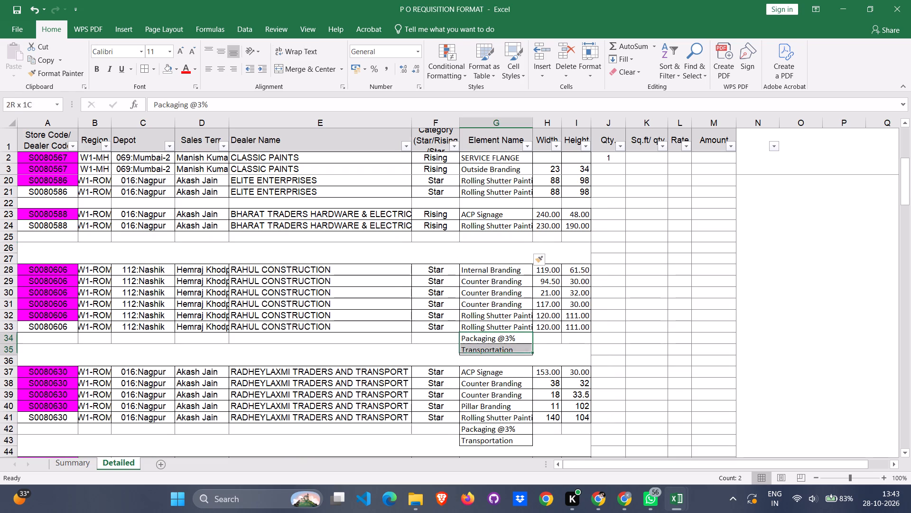
pyautogui.hotkey('ctrl', 'c')
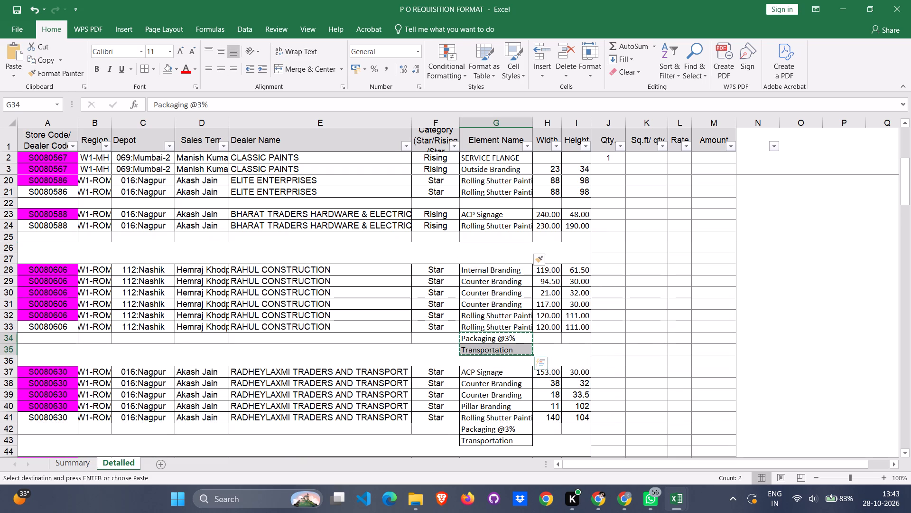
pyautogui.click(482, 233)
pyautogui.hotkey('ctrl', 'v')
pyautogui.scroll(3, 484, 241)
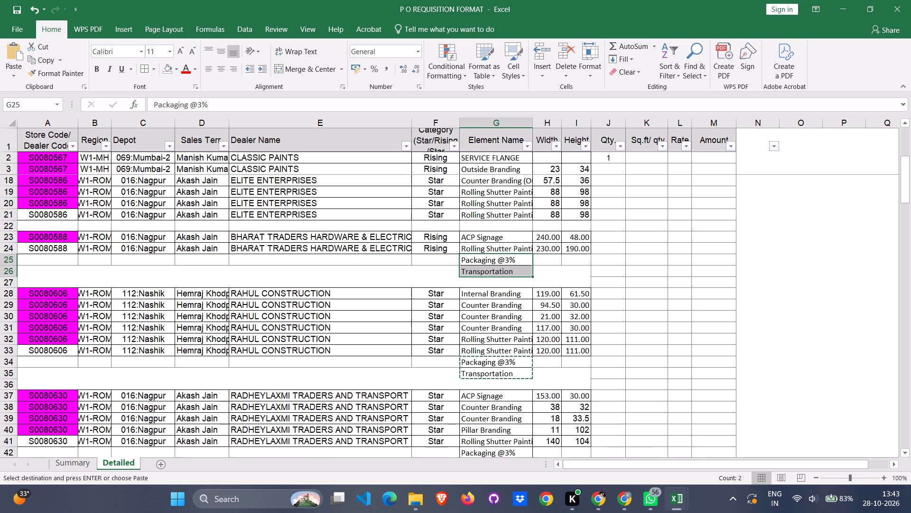
pyautogui.hotkey('ctrl', 's')
# Insert two entire blank rows above the BHARAT TRADERS HARDWARE block, at rows 23 and 24.
pyautogui.scroll(3, 488, 251)
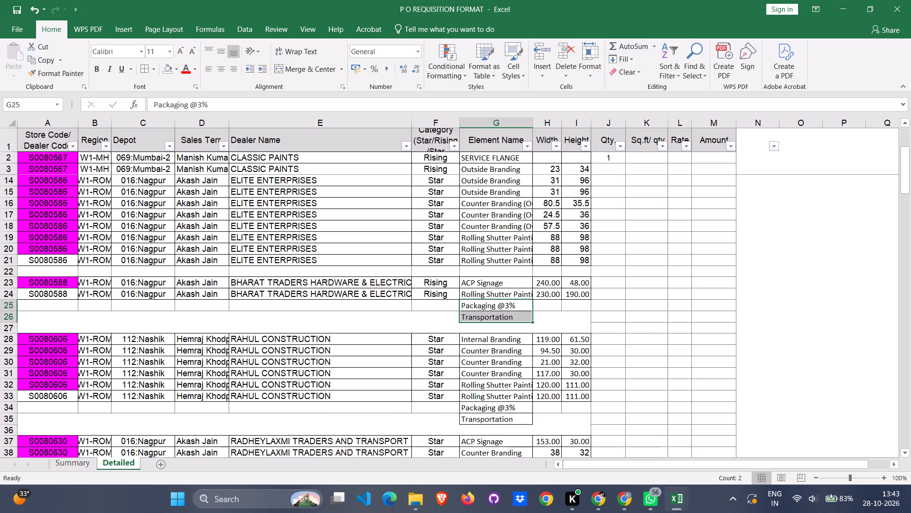
pyautogui.click(485, 285)
pyautogui.rightClick(485, 285)
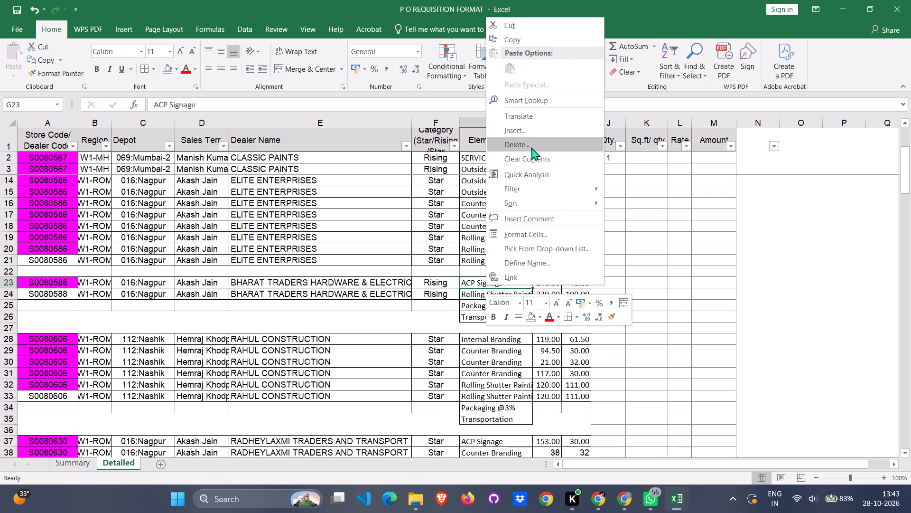
pyautogui.click(531, 133)
pyautogui.click(491, 133)
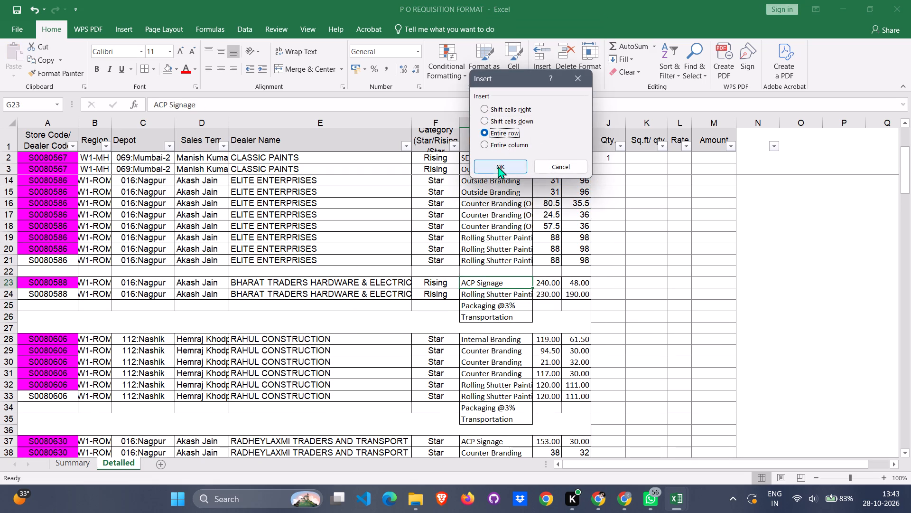
pyautogui.click(498, 166)
pyautogui.rightClick(488, 280)
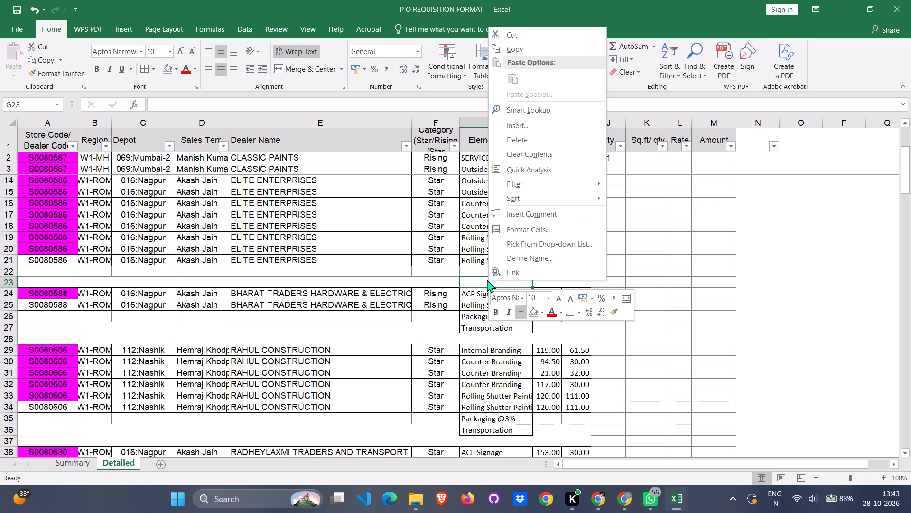
pyautogui.click(515, 126)
pyautogui.click(485, 126)
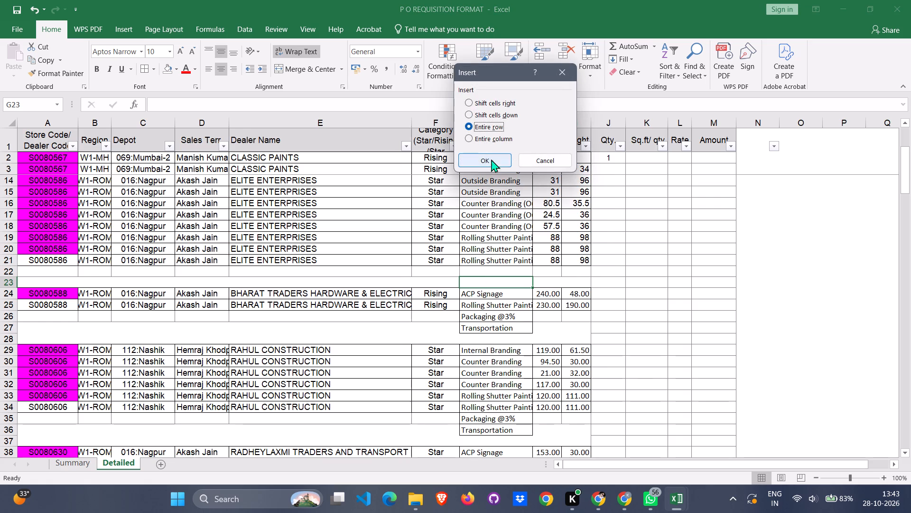
pyautogui.click(492, 162)
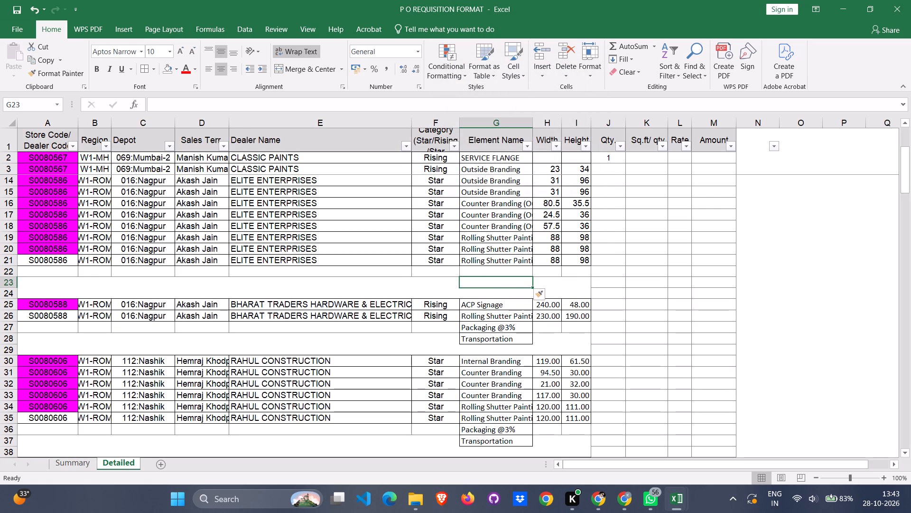
# Copy the Packaging @3% and Transportation element names from G27:G28 into G22:G23 under ELITE ENTERPRISES, and save.
pyautogui.click(498, 328)
pyautogui.hotkey('shift', 'Down')
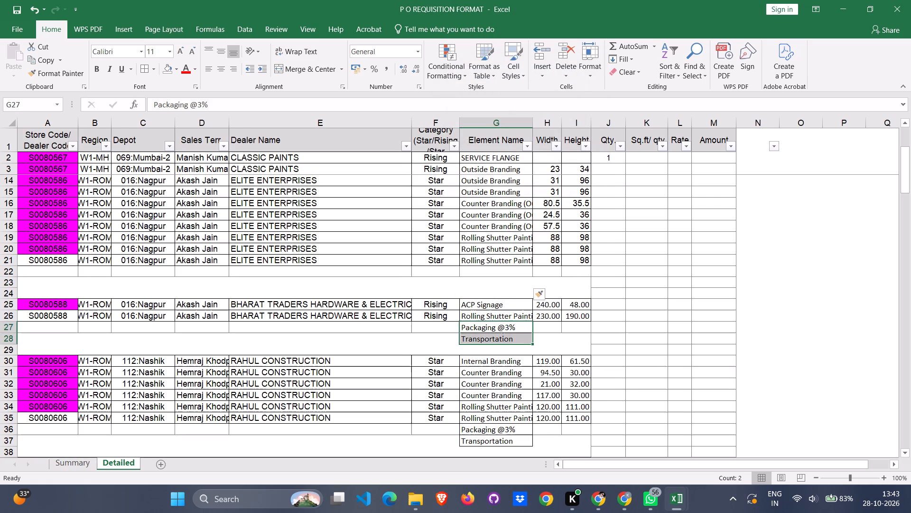
pyautogui.hotkey('ctrl', 'c')
pyautogui.click(488, 275)
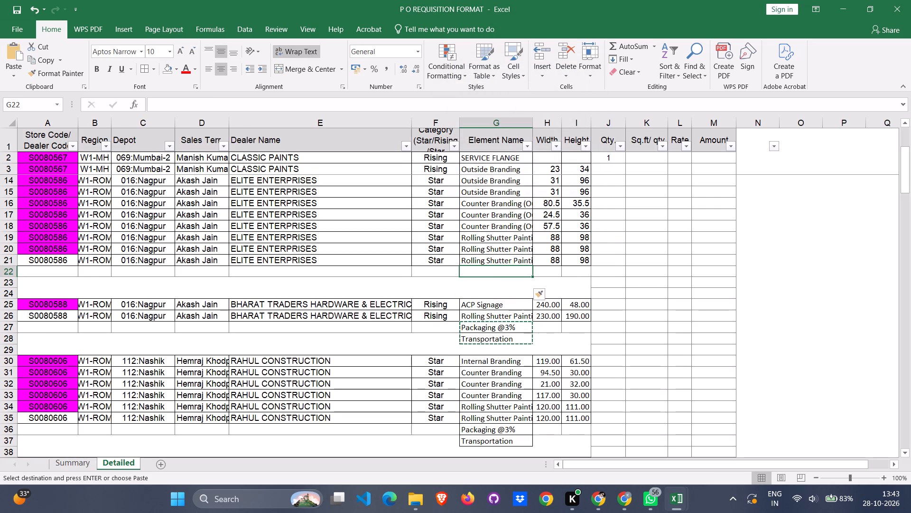
pyautogui.hotkey('ctrl', 'v')
pyautogui.hotkey('ctrl', 's')
# Insert two entire blank rows above the ELITE ENTERPRISES block, at rows 11 and 12.
pyautogui.scroll(2, 491, 284)
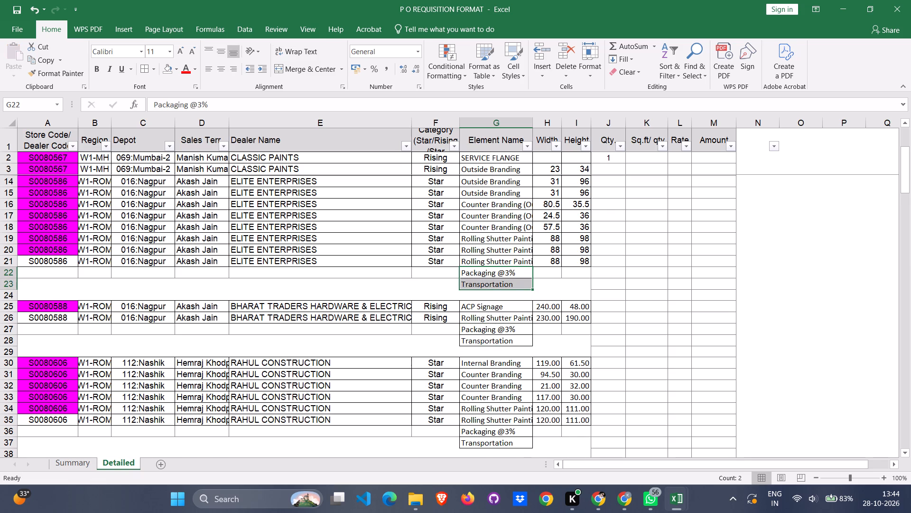
pyautogui.scroll(8, 491, 284)
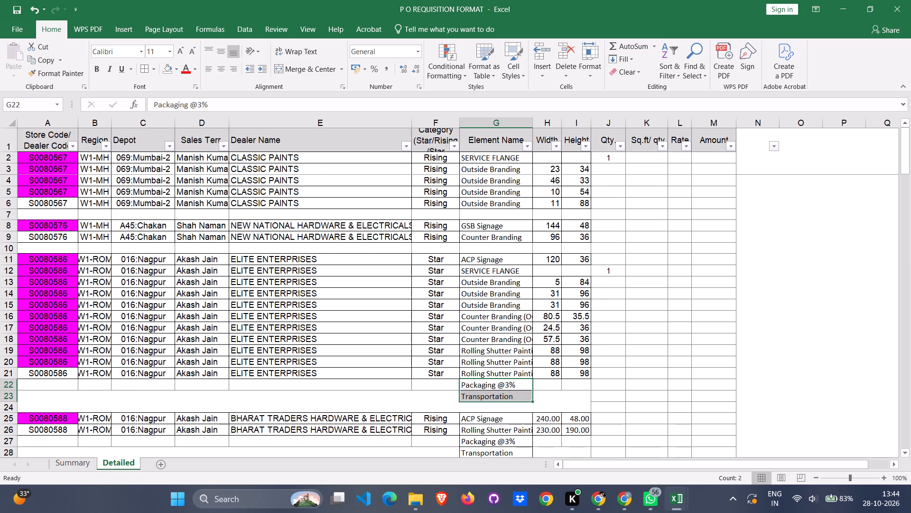
pyautogui.scroll(2, 491, 284)
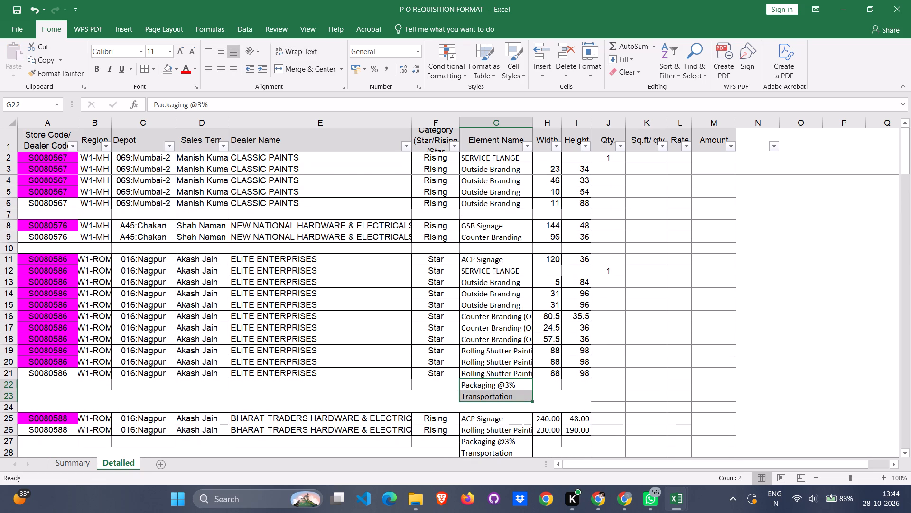
pyautogui.click(487, 259)
pyautogui.rightClick(487, 259)
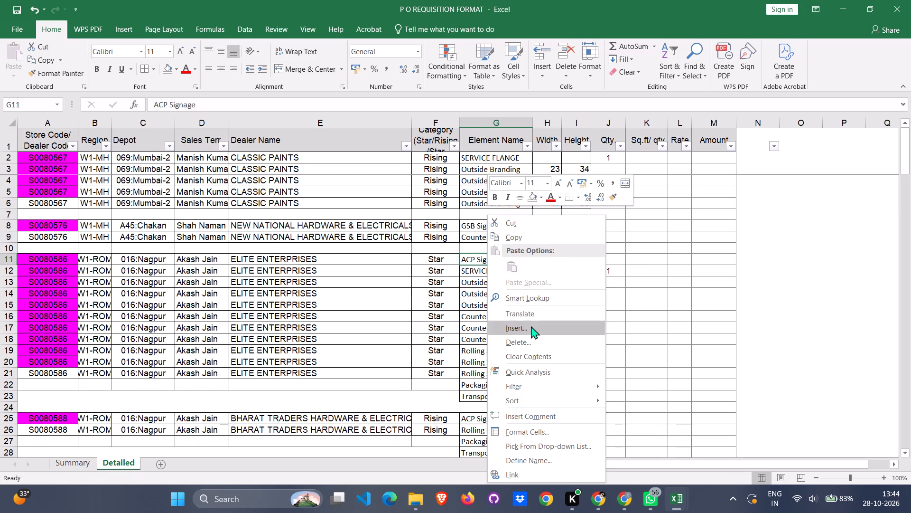
pyautogui.click(531, 326)
pyautogui.click(510, 322)
pyautogui.click(504, 360)
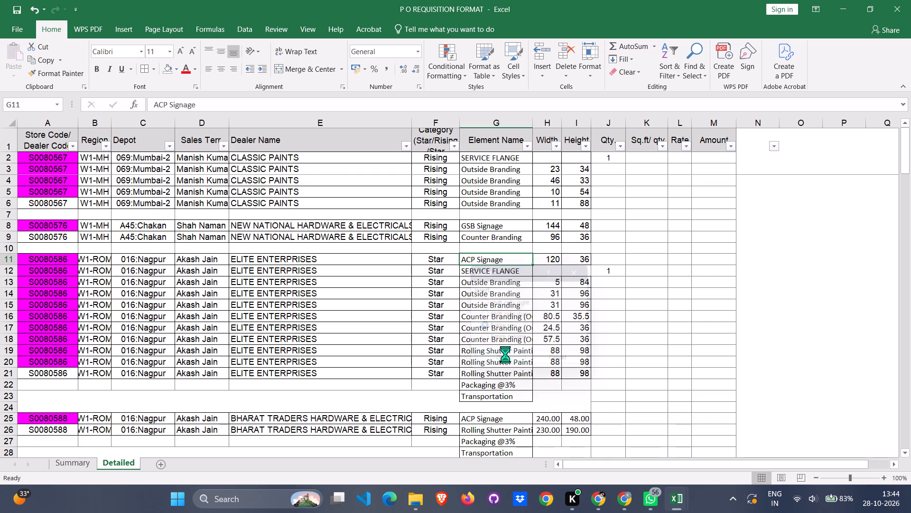
pyautogui.rightClick(500, 260)
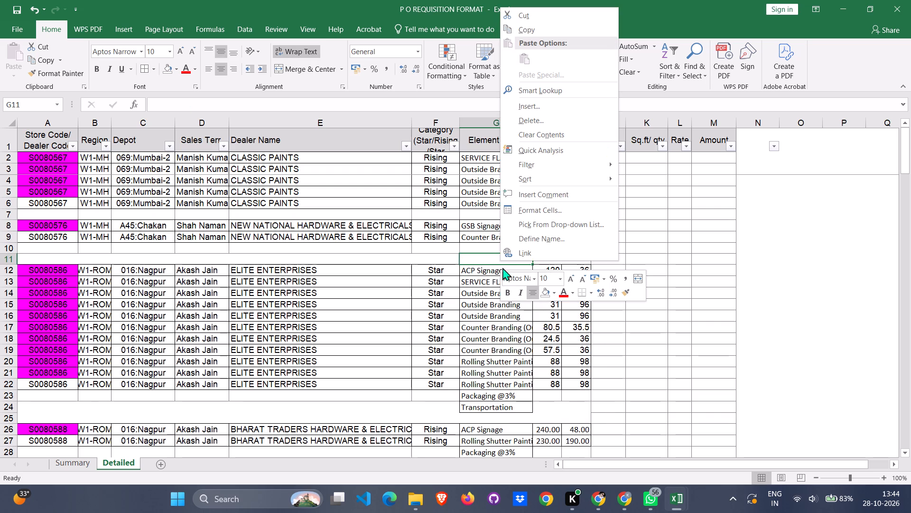
pyautogui.click(533, 109)
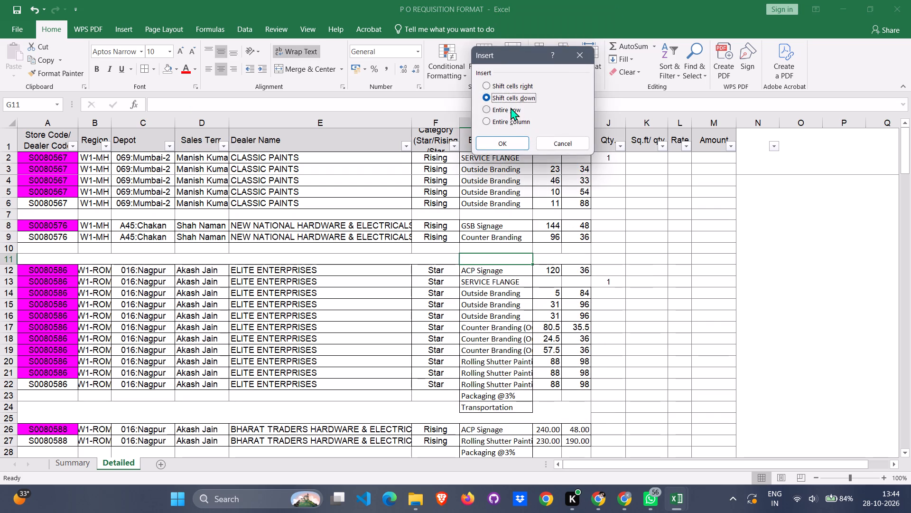
pyautogui.click(510, 107)
pyautogui.click(508, 143)
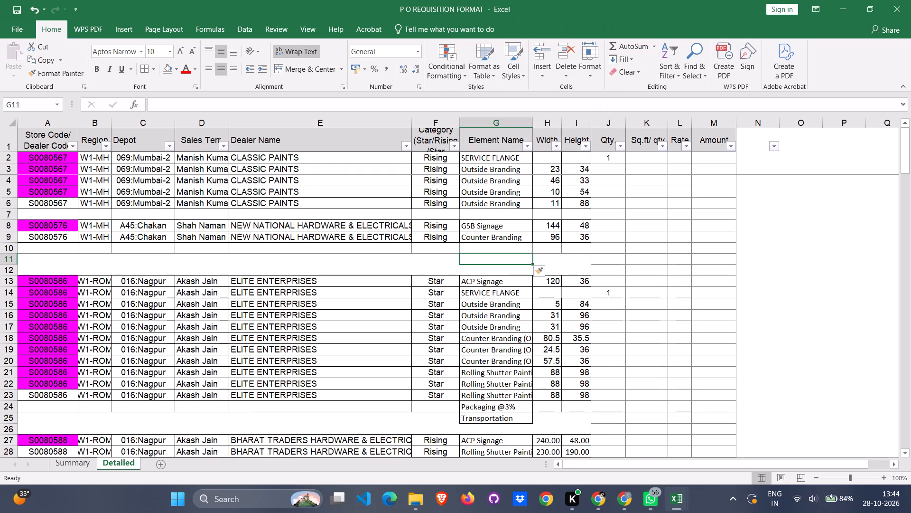
# Copy the Packaging @3% and Transportation element names from G24:G25 into G10:G11 under NEW NATIONAL HARDWARE & ELECTRICALS, and save.
pyautogui.click(500, 405)
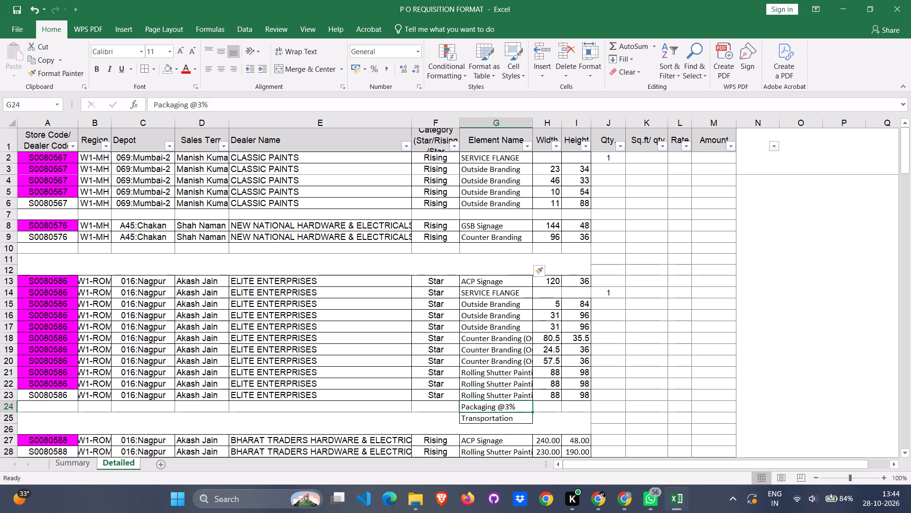
pyautogui.hotkey('shift', 'Down')
pyautogui.hotkey('ctrl', 'c')
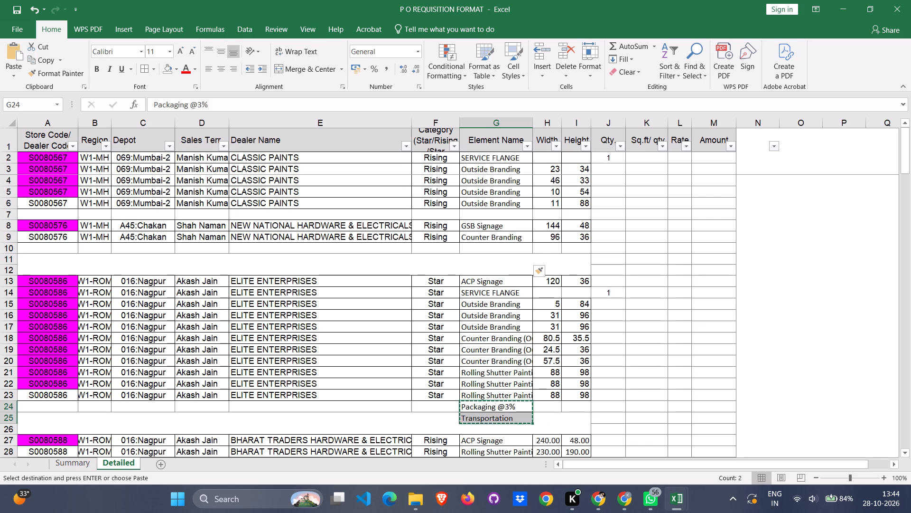
pyautogui.click(475, 248)
pyautogui.hotkey('ctrl', 'v')
pyautogui.hotkey('ctrl', 's')
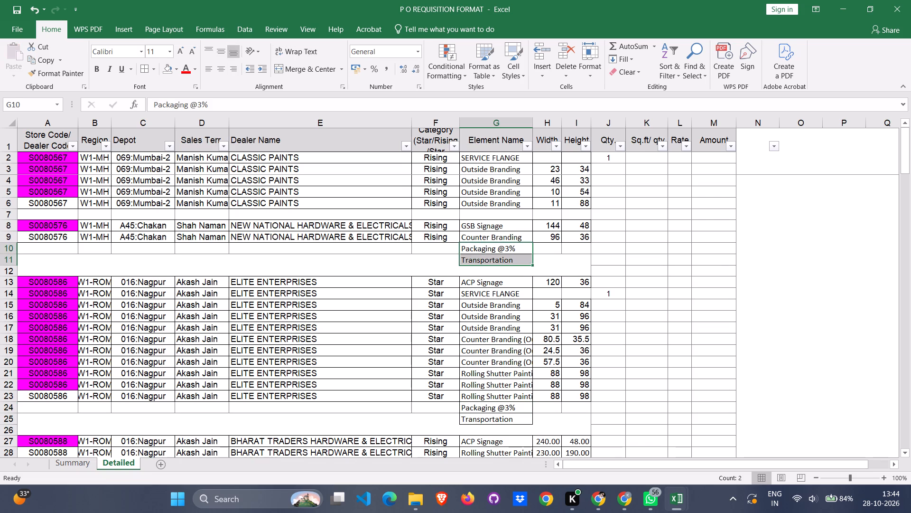
# Insert two entire blank rows above the NEW NATIONAL HARDWARE & ELECTRICALS block, at rows 8 and 9.
pyautogui.scroll(3, 506, 298)
pyautogui.click(483, 228)
pyautogui.rightClick(478, 230)
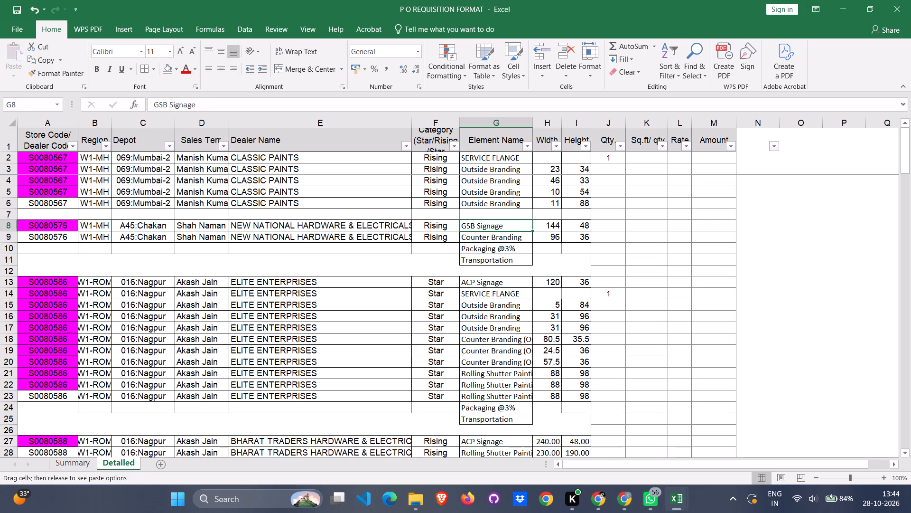
pyautogui.rightClick(493, 228)
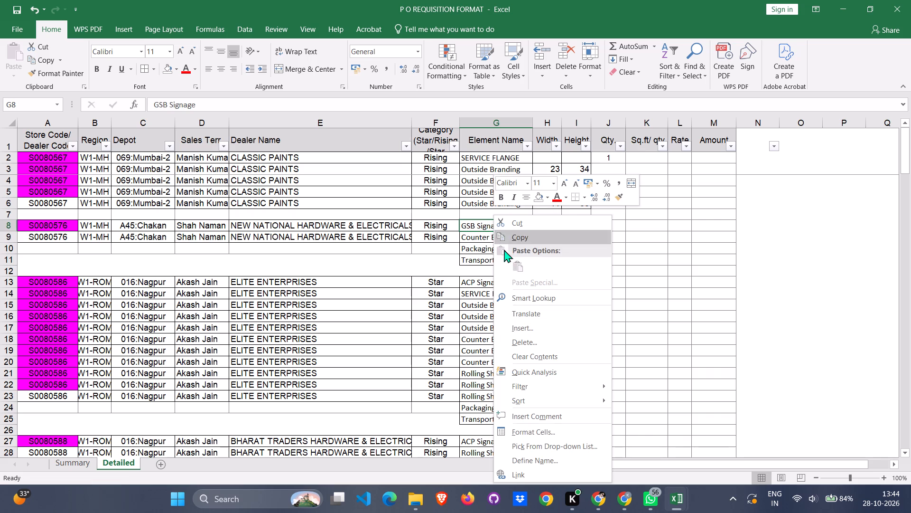
pyautogui.click(527, 326)
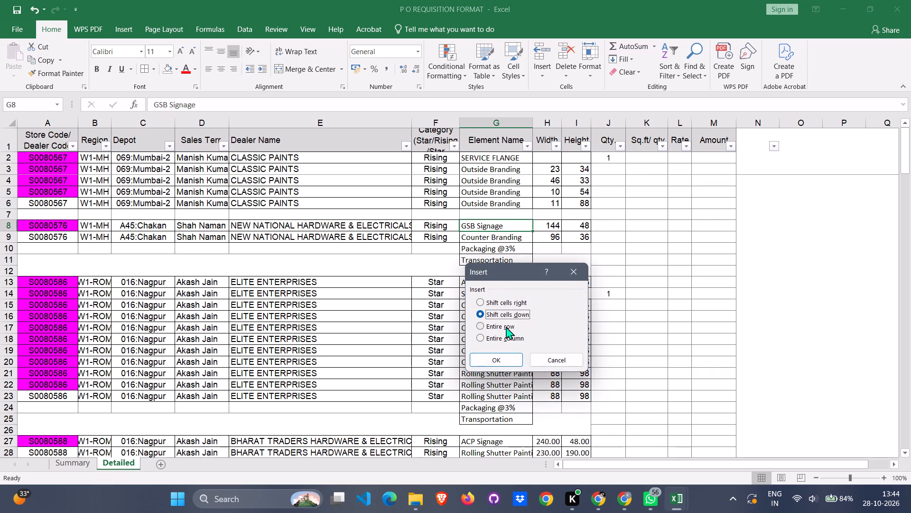
pyautogui.click(504, 326)
pyautogui.click(505, 360)
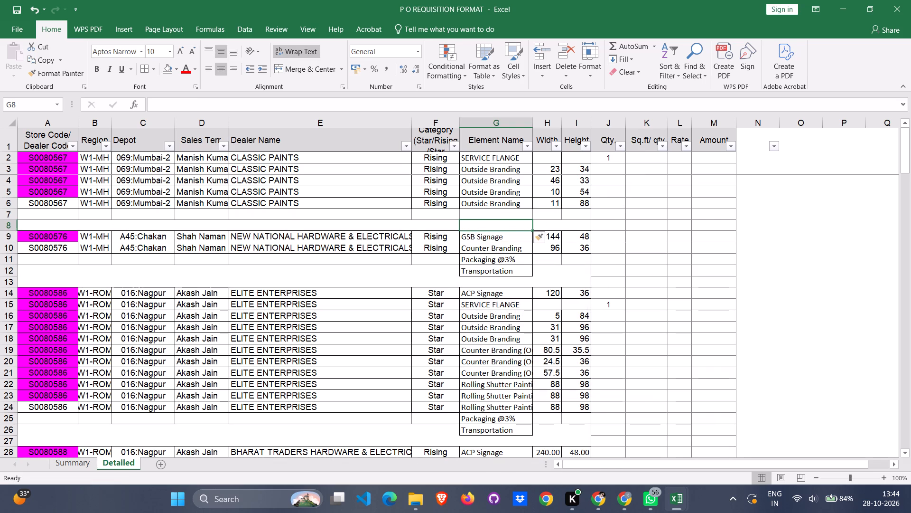
pyautogui.click(495, 236)
pyautogui.rightClick(495, 236)
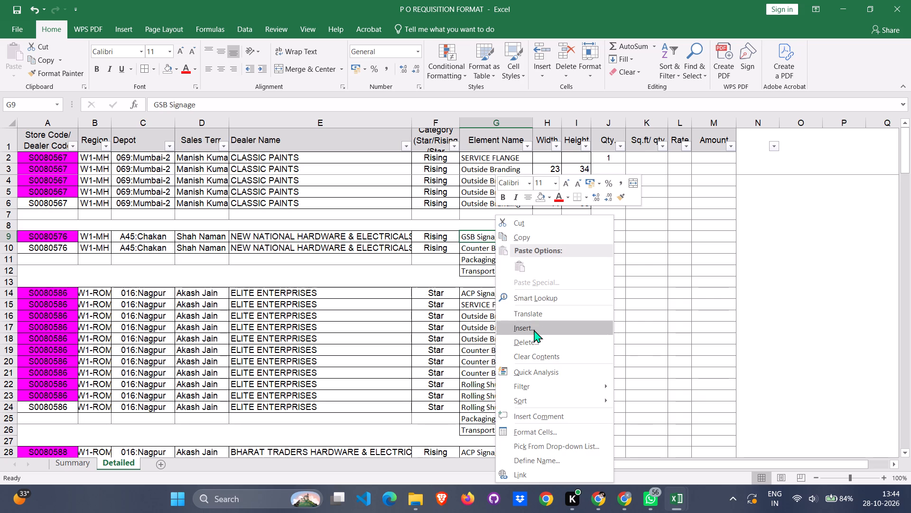
pyautogui.click(534, 330)
pyautogui.click(502, 329)
pyautogui.click(511, 364)
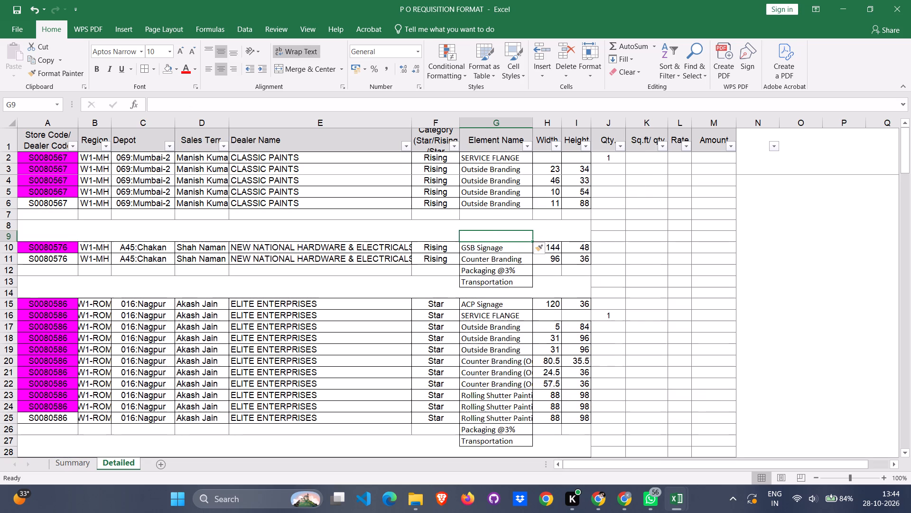
# Copy the Packaging @3% and Transportation element names from G12:G13 into G7:G8 under CLASSIC PAINTS, and save.
pyautogui.click(487, 269)
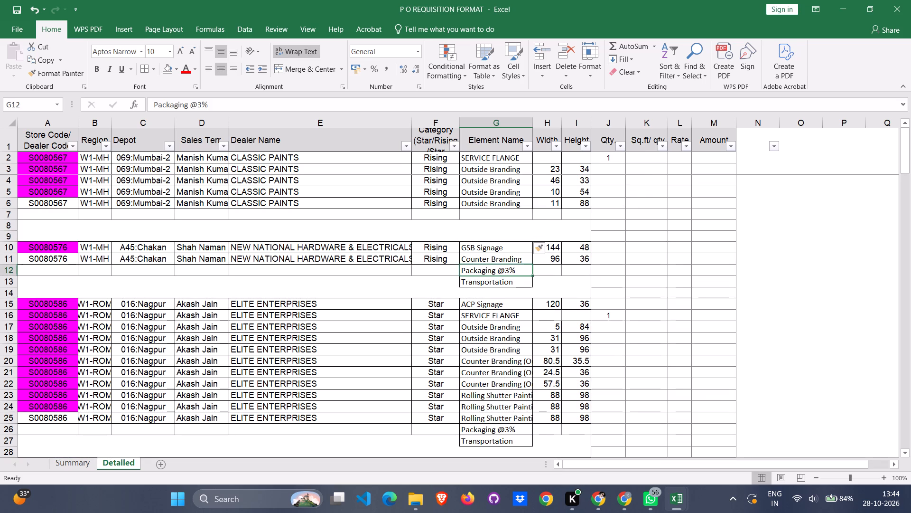
pyautogui.hotkey('shift', 'Down')
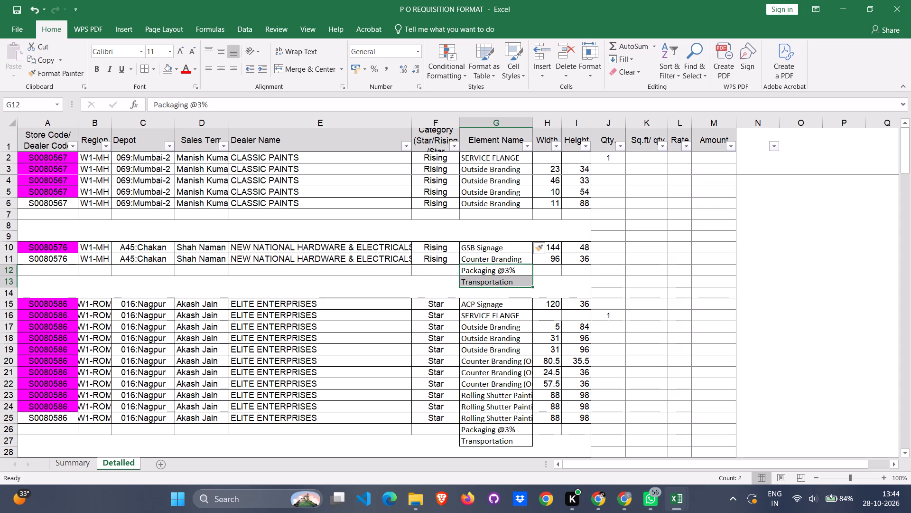
pyautogui.hotkey('ctrl', 'c')
pyautogui.click(490, 213)
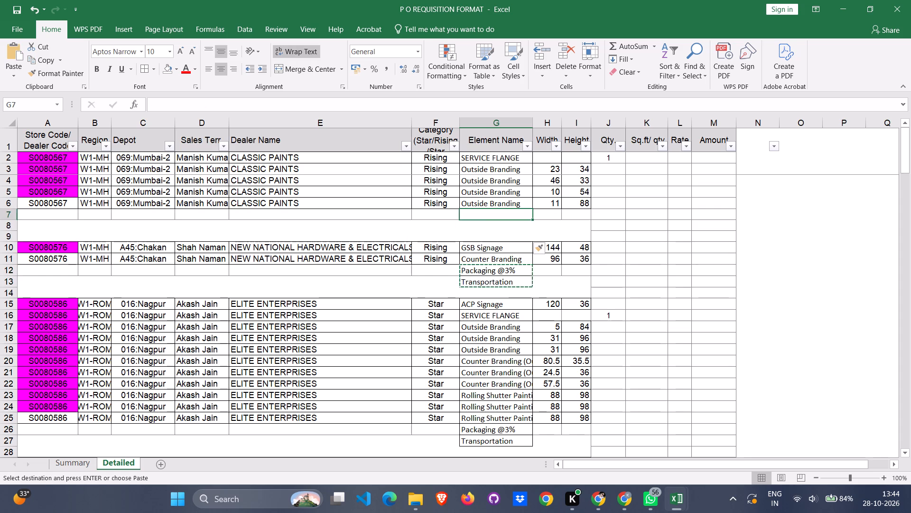
pyautogui.hotkey('ctrl', 'v')
pyautogui.hotkey('ctrl', 's')
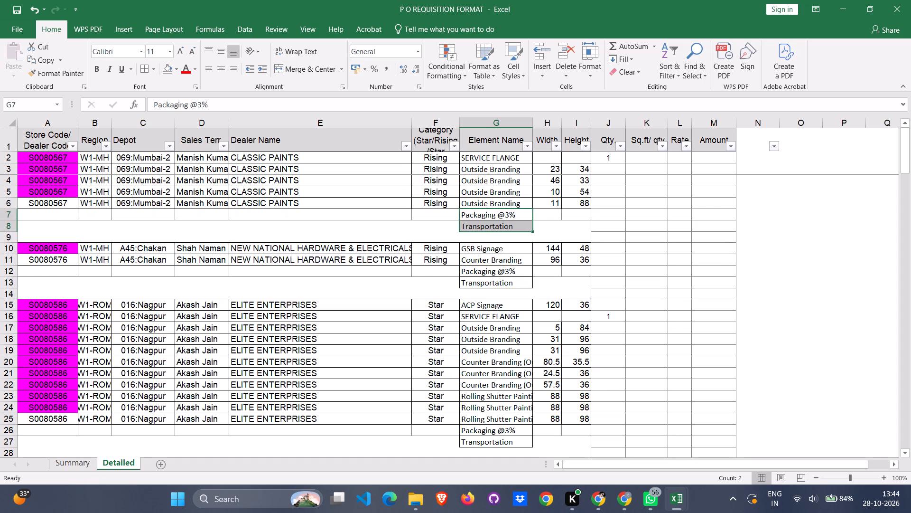
# Apply all borders to the range A7:I9 under the CLASSIC PAINTS block.
pyautogui.click(60, 217)
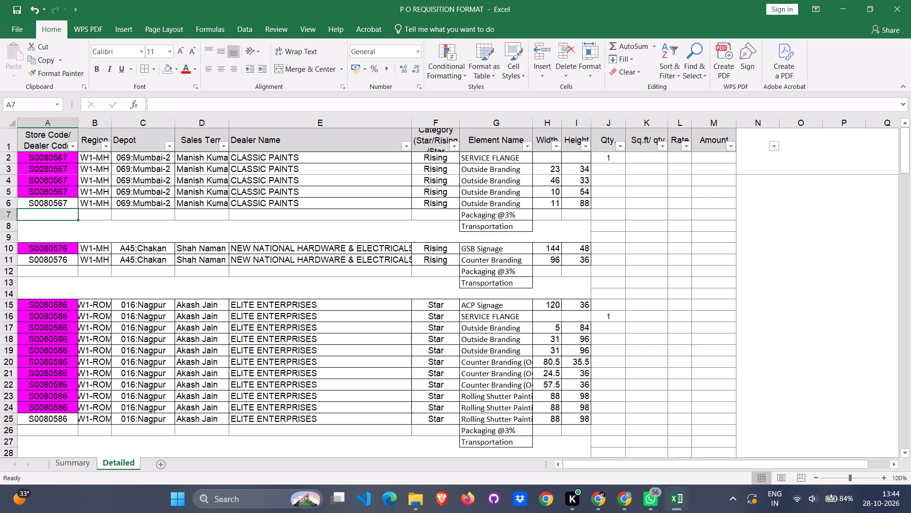
pyautogui.hotkey('shift', 'Right')
pyautogui.hotkey('shift', 'Right')
pyautogui.hotkey('shift', 'Right')
pyautogui.hotkey('shift', 'Right')
pyautogui.hotkey('shift', 'Right')
pyautogui.hotkey('shift', 'Right')
pyautogui.hotkey('shift', 'Right')
pyautogui.hotkey('shift', 'Right')
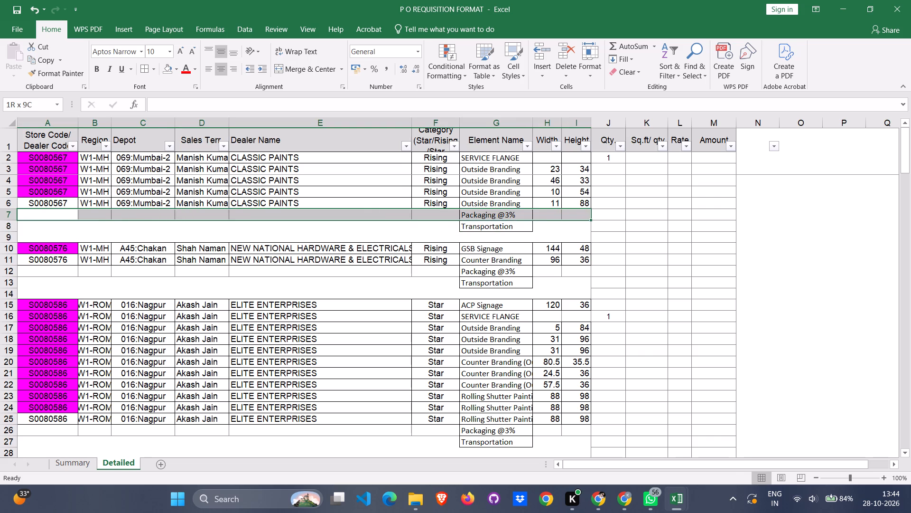
pyautogui.hotkey('shift', 'Down')
pyautogui.hotkey('shift', 'Down')
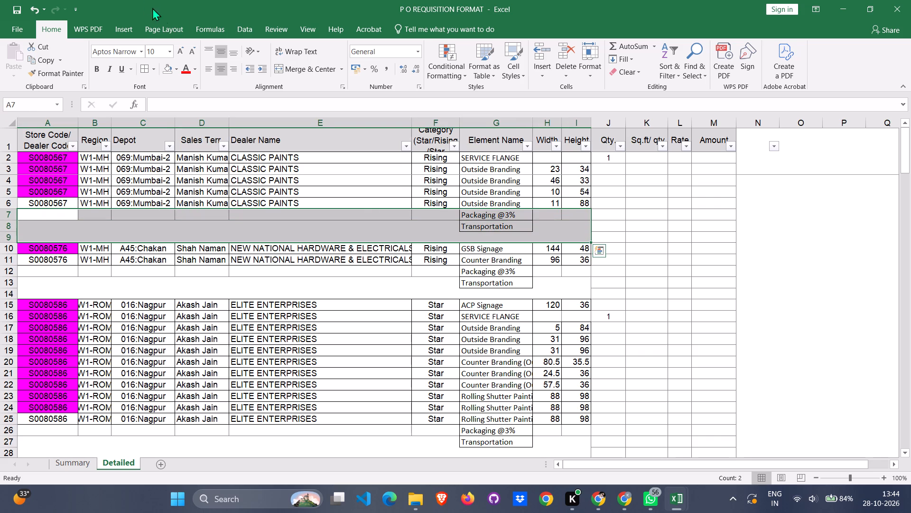
pyautogui.click(155, 68)
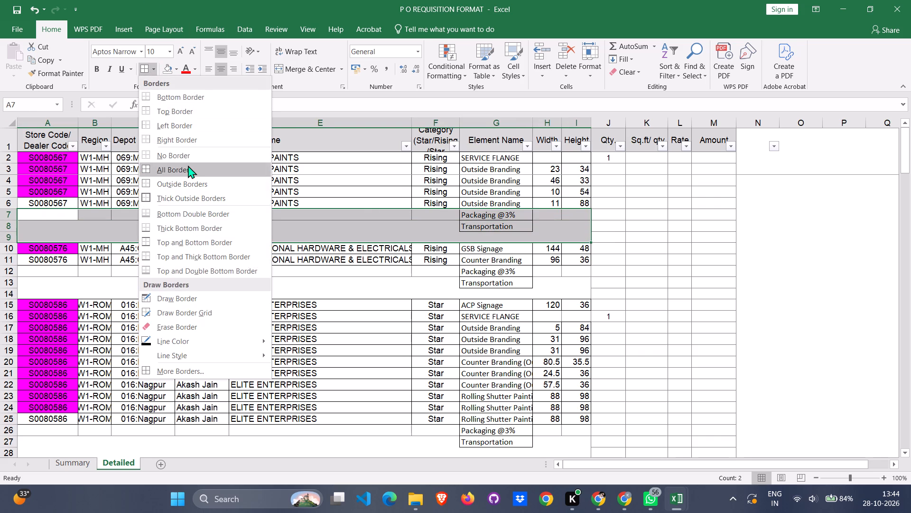
pyautogui.click(188, 165)
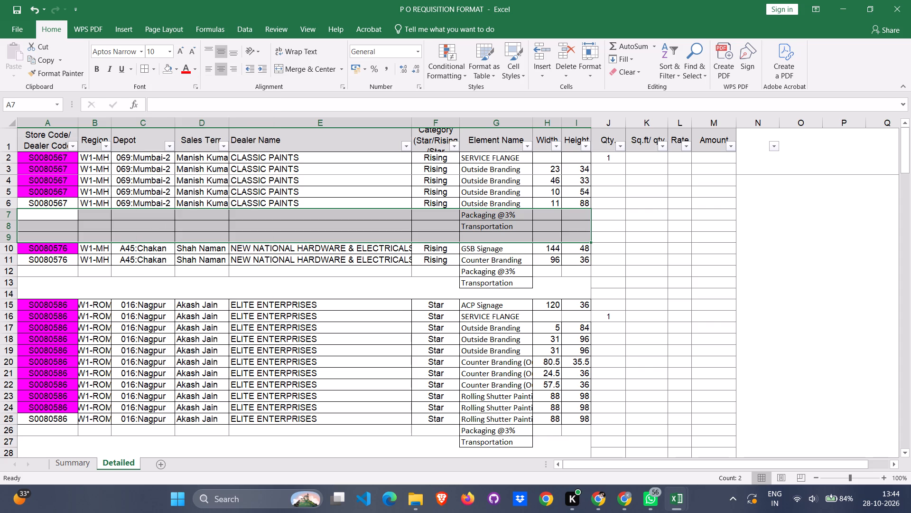
# Apply all borders to the range A12:I14 under the NEW NATIONAL HARDWARE & ELECTRICALS block.
pyautogui.click(52, 270)
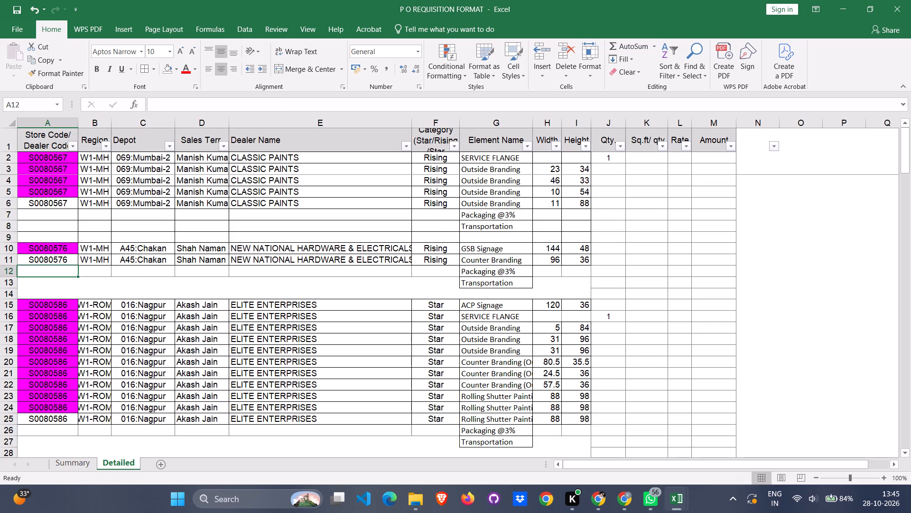
pyautogui.hotkey('shift', 'Down')
pyautogui.hotkey('shift', 'Down')
pyautogui.hotkey('shift', 'Right')
pyautogui.hotkey('shift', 'Right')
pyautogui.hotkey('shift', 'Right')
pyautogui.hotkey('shift', 'Right')
pyautogui.hotkey('shift', 'Right')
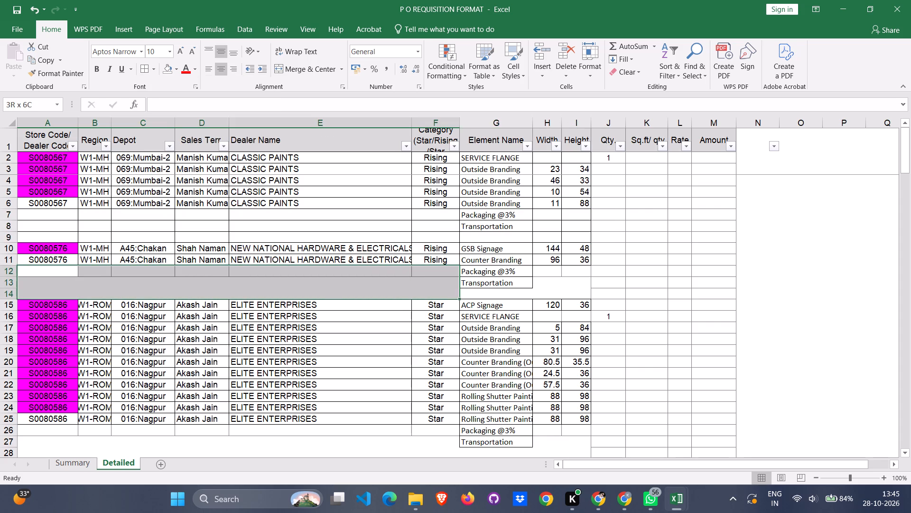
pyautogui.hotkey('shift', 'Right')
pyautogui.hotkey('shift', 'Right')
pyautogui.hotkey('shift', 'Right')
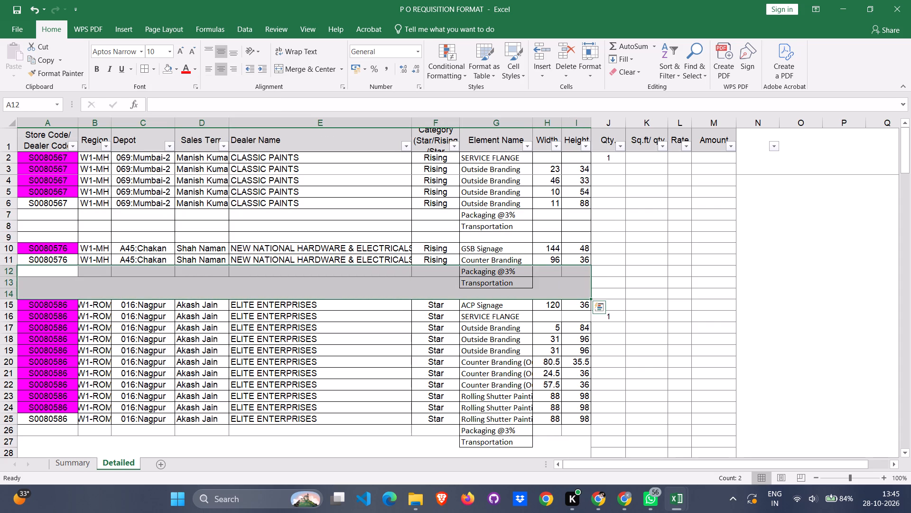
pyautogui.click(154, 72)
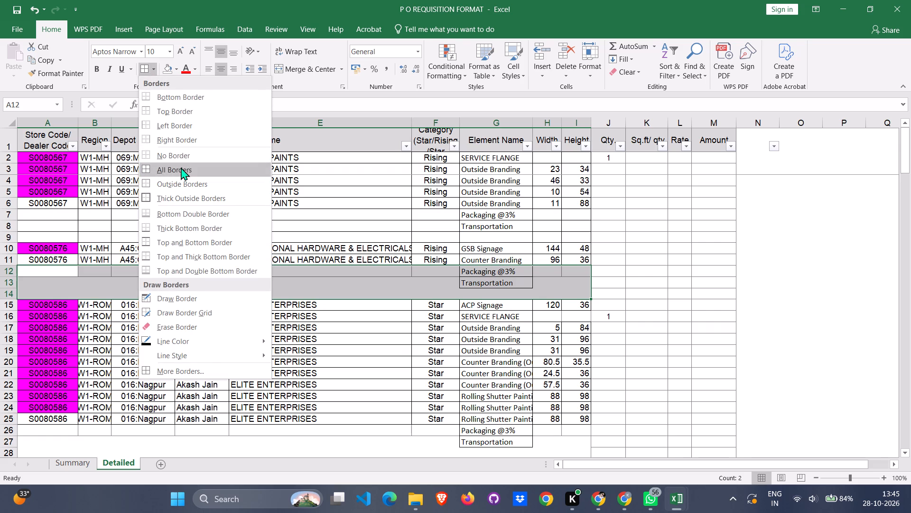
pyautogui.click(181, 167)
# Apply all borders to the range A26:I28 under the ELITE ENTERPRISES block.
pyautogui.scroll(-8, 203, 209)
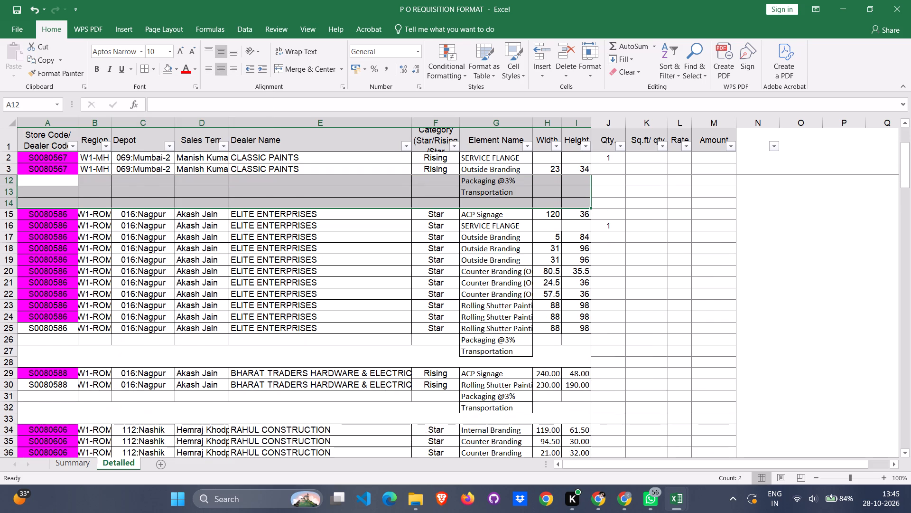
pyautogui.click(39, 342)
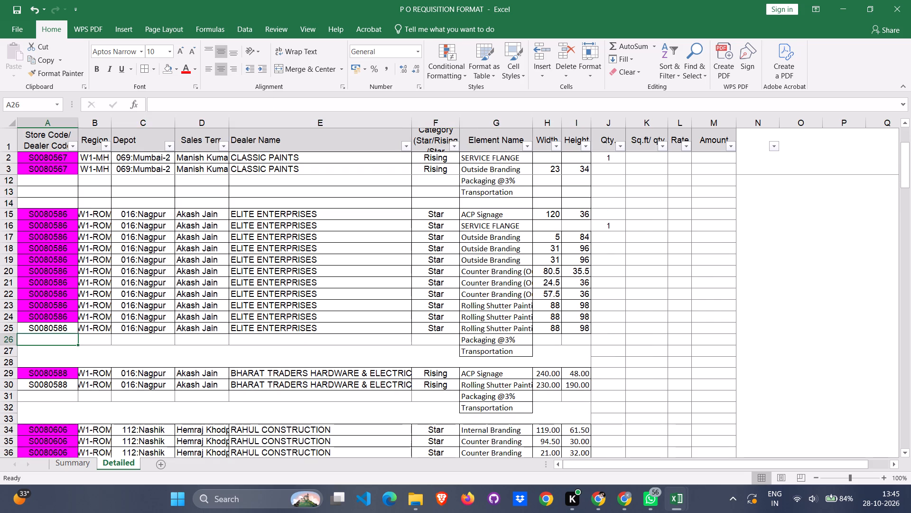
pyautogui.hotkey('shift', 'Down')
pyautogui.hotkey('shift', 'Down')
pyautogui.hotkey('shift', 'Down')
pyautogui.hotkey('shift', 'Right')
pyautogui.hotkey('shift', 'Right')
pyautogui.hotkey('shift', 'Right')
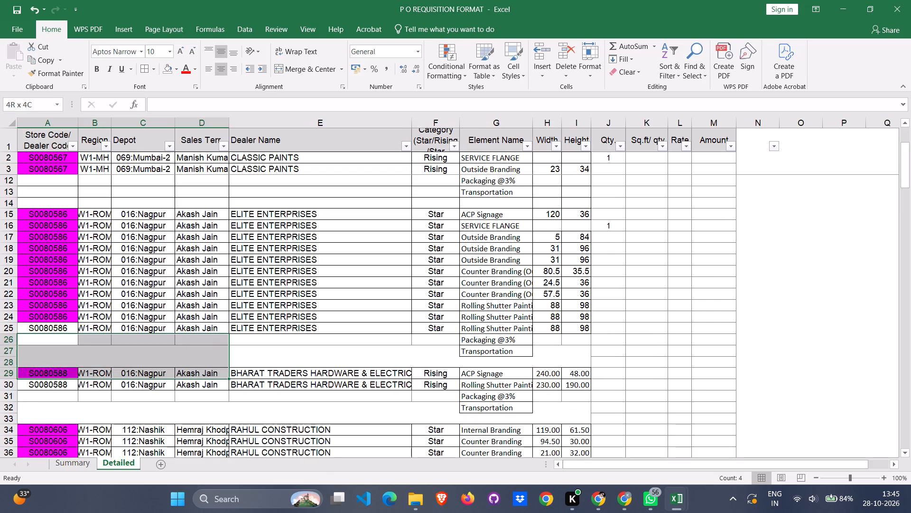
pyautogui.hotkey('shift', 'Up')
pyautogui.hotkey('shift', 'Right')
pyautogui.hotkey('shift', 'Right')
pyautogui.hotkey('shift', 'Right')
pyautogui.hotkey('shift', 'Right')
pyautogui.hotkey('shift', 'Right')
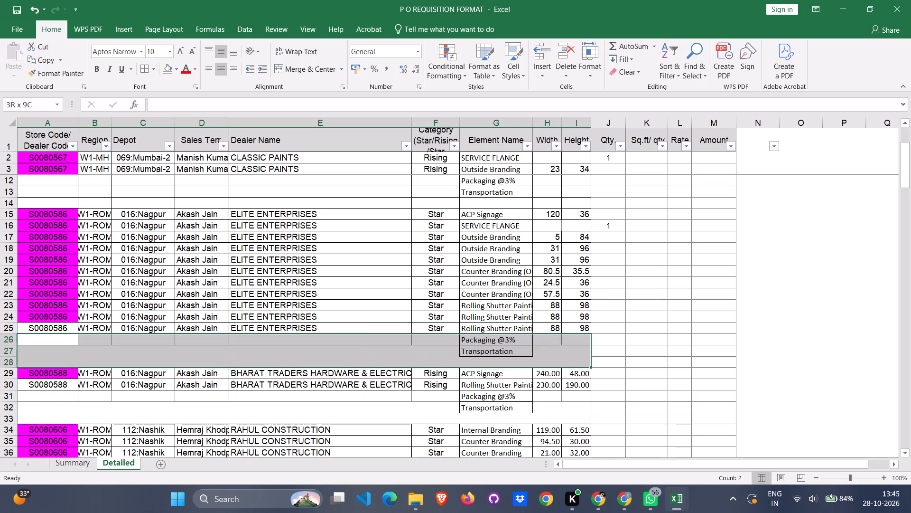
pyautogui.click(153, 65)
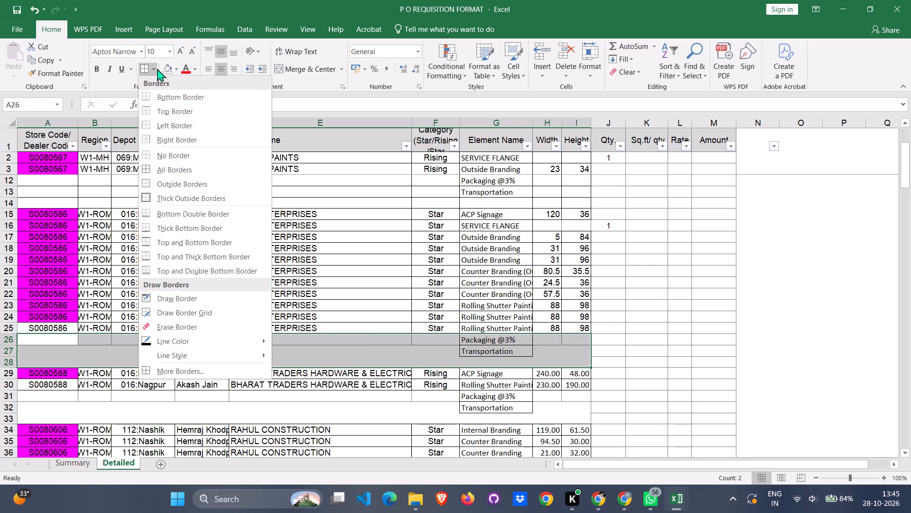
pyautogui.click(190, 167)
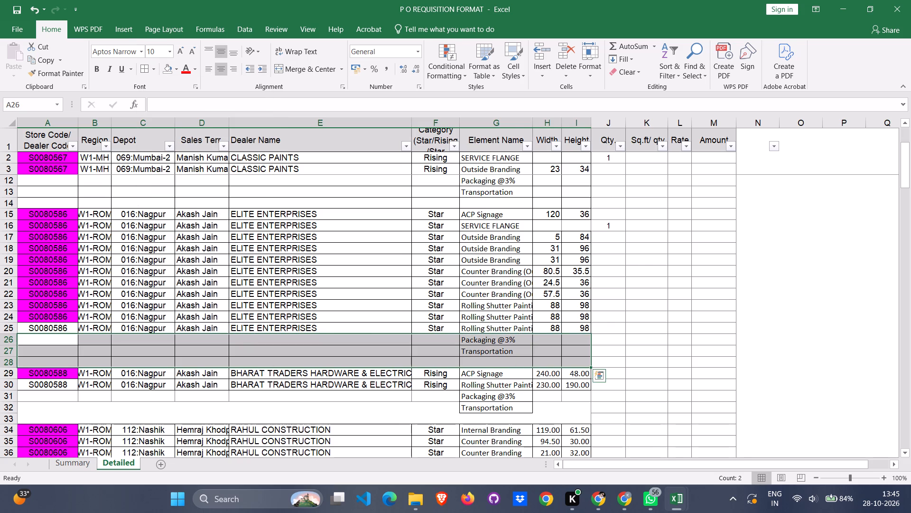
# Apply all borders to the range A31:I33 under the BHARAT TRADERS HARDWARE block, store S0080588.
pyautogui.scroll(-11, 215, 211)
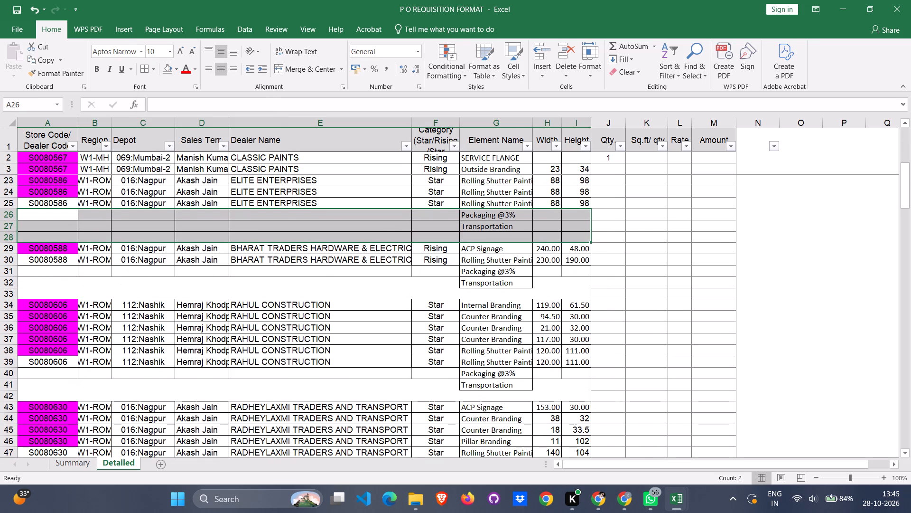
pyautogui.click(64, 270)
pyautogui.hotkey('shift', 'Down')
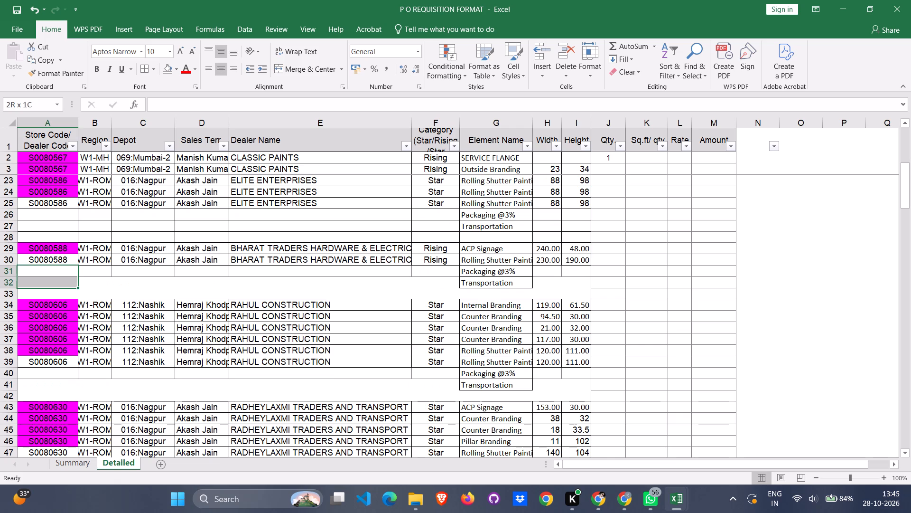
pyautogui.hotkey('shift', 'Down')
pyautogui.hotkey('shift', 'Right')
pyautogui.hotkey('shift', 'Right')
pyautogui.hotkey('shift', 'Right')
pyautogui.hotkey('shift', 'Right')
pyautogui.hotkey('shift', 'Right')
pyautogui.hotkey('shift', 'Right')
pyautogui.hotkey('shift', 'Right')
pyautogui.hotkey('shift', 'Right')
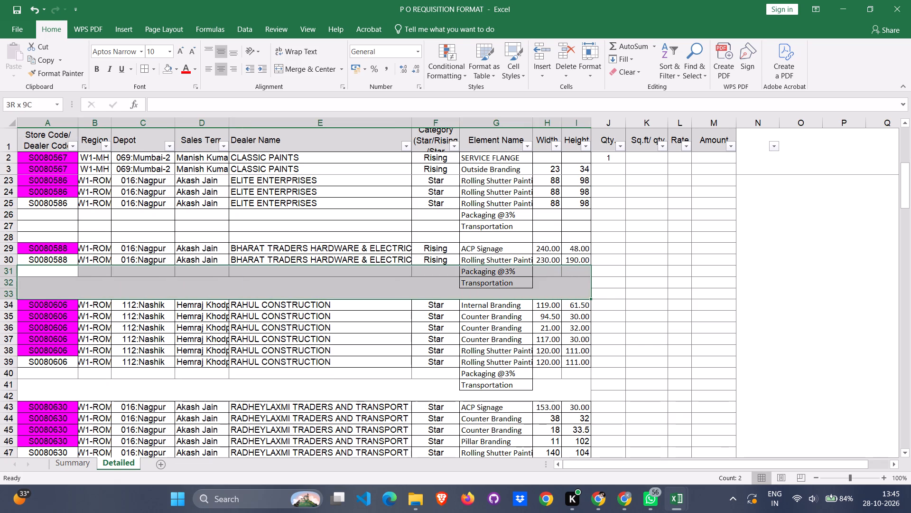
pyautogui.click(151, 66)
pyautogui.click(179, 171)
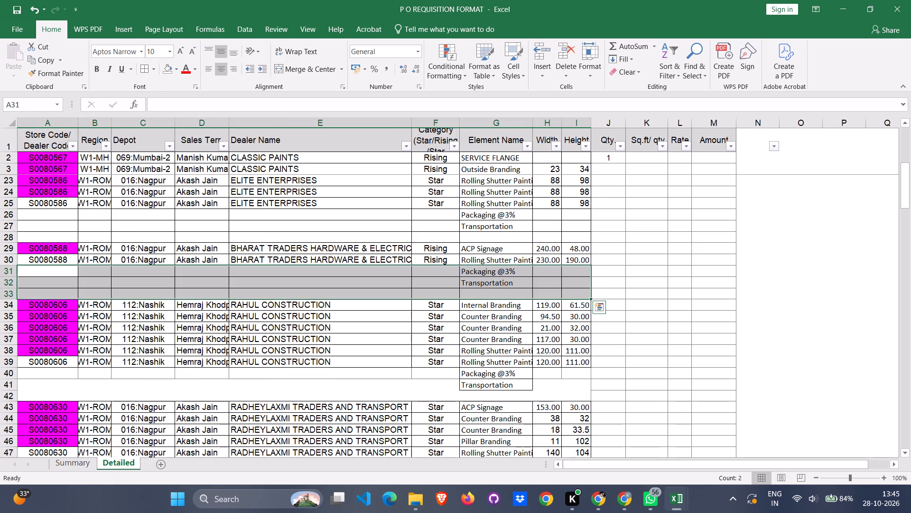
# Apply all borders to the range A40:I42 under the RAHUL CONSTRUCTION block.
pyautogui.scroll(-8, 201, 238)
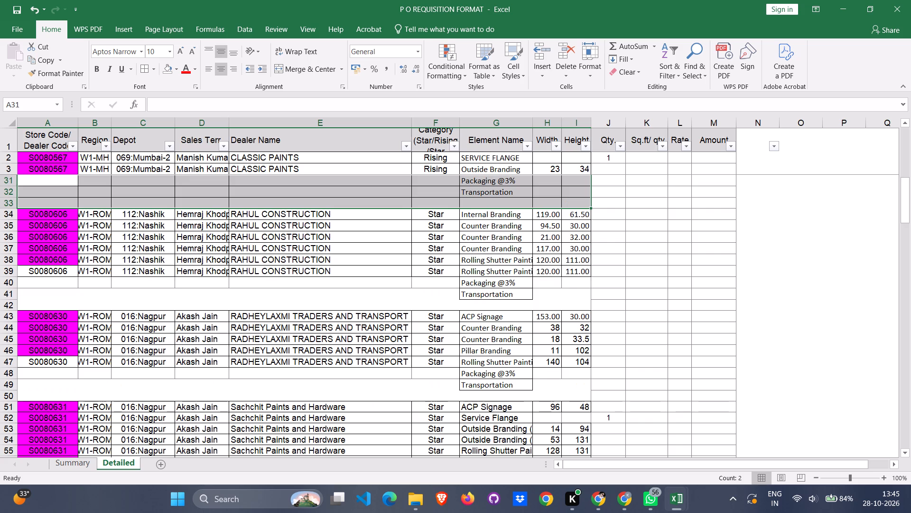
pyautogui.click(54, 283)
pyautogui.hotkey('shift', 'Down')
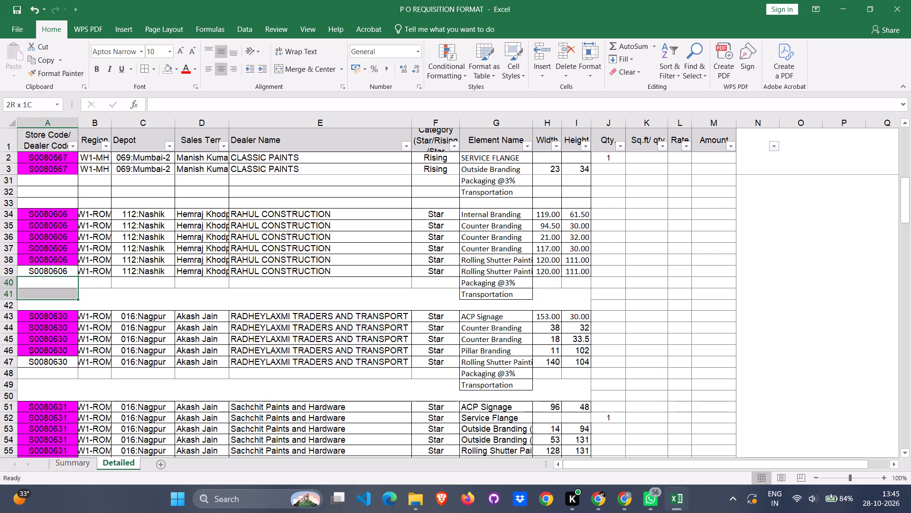
pyautogui.hotkey('shift', 'Down')
pyautogui.hotkey('shift', 'Right')
pyautogui.hotkey('shift', 'Right')
pyautogui.hotkey('shift', 'Right')
pyautogui.hotkey('shift', 'Right')
pyautogui.hotkey('shift', 'Right')
pyautogui.hotkey('shift', 'Right')
pyautogui.hotkey('shift', 'Right')
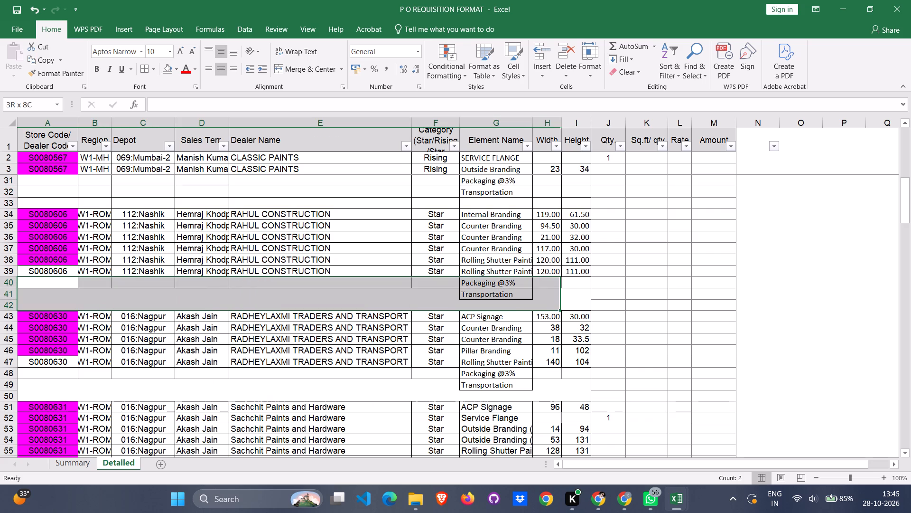
pyautogui.hotkey('shift', 'Right')
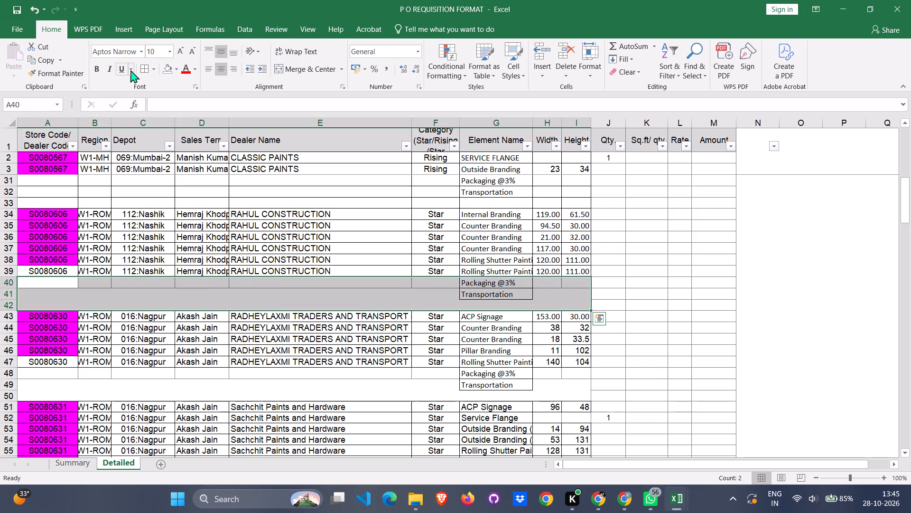
pyautogui.click(155, 74)
pyautogui.click(187, 170)
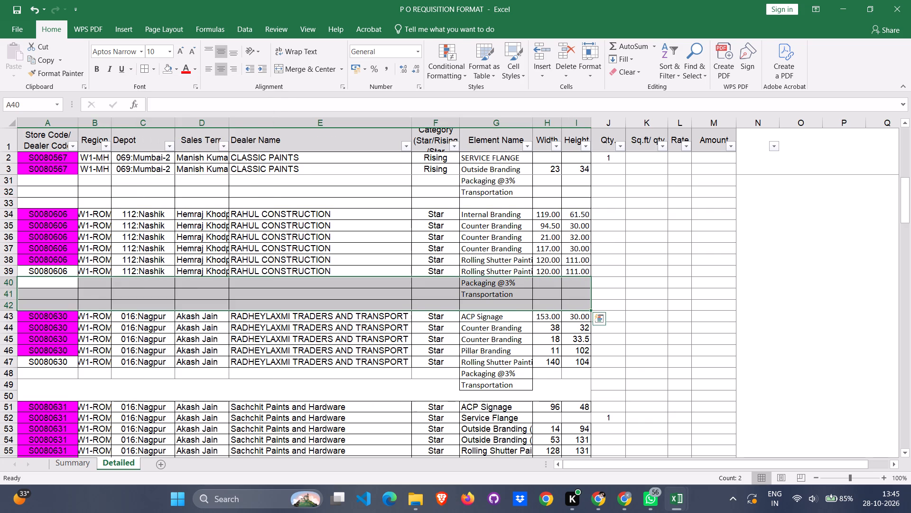
# Apply all borders to the range A48:I50 under the RADHEYLAXMI TRADERS AND TRANSPORT block.
pyautogui.scroll(-9, 196, 206)
pyautogui.click(41, 271)
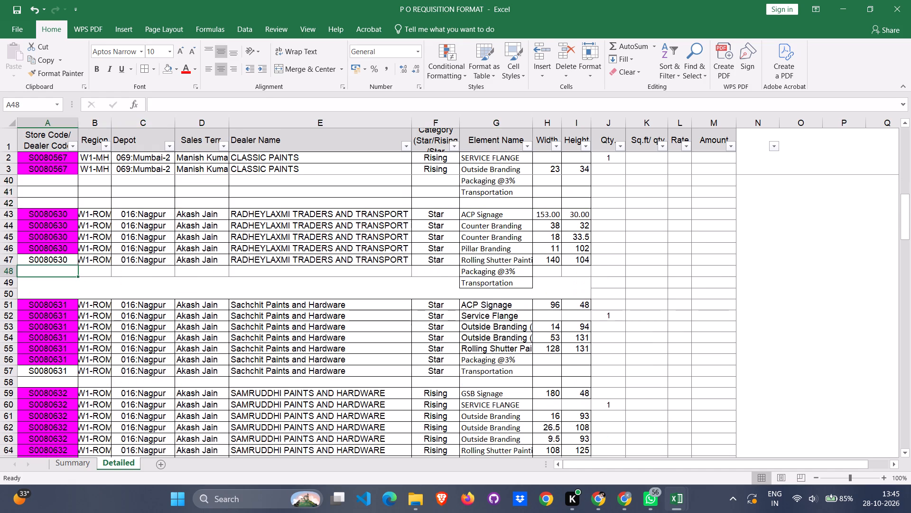
pyautogui.hotkey('shift', 'Down')
pyautogui.hotkey('shift', 'Down')
pyautogui.hotkey('shift', 'Right')
pyautogui.hotkey('shift', 'Right')
pyautogui.hotkey('shift', 'Right')
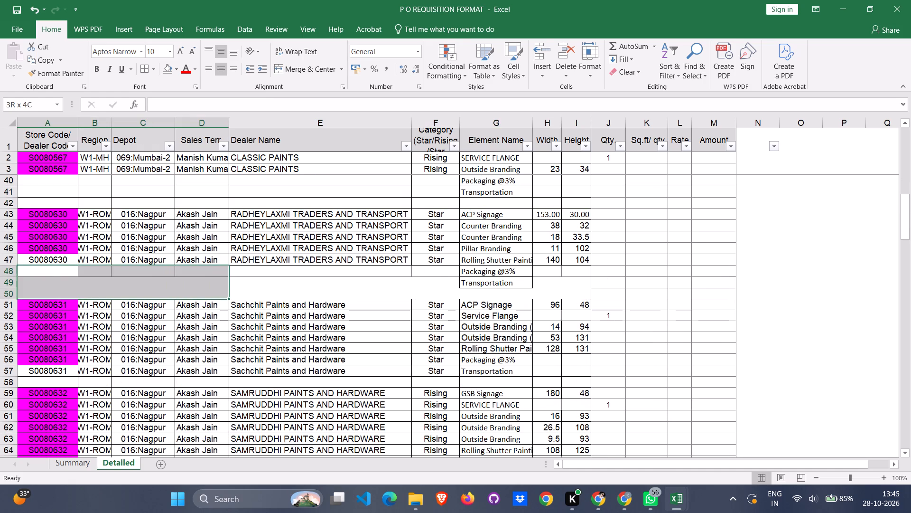
pyautogui.hotkey('shift', 'Right')
pyautogui.hotkey('shift', 'Right')
pyautogui.hotkey('shift', 'Right')
pyautogui.hotkey('shift', 'Right')
pyautogui.hotkey('shift', 'Right')
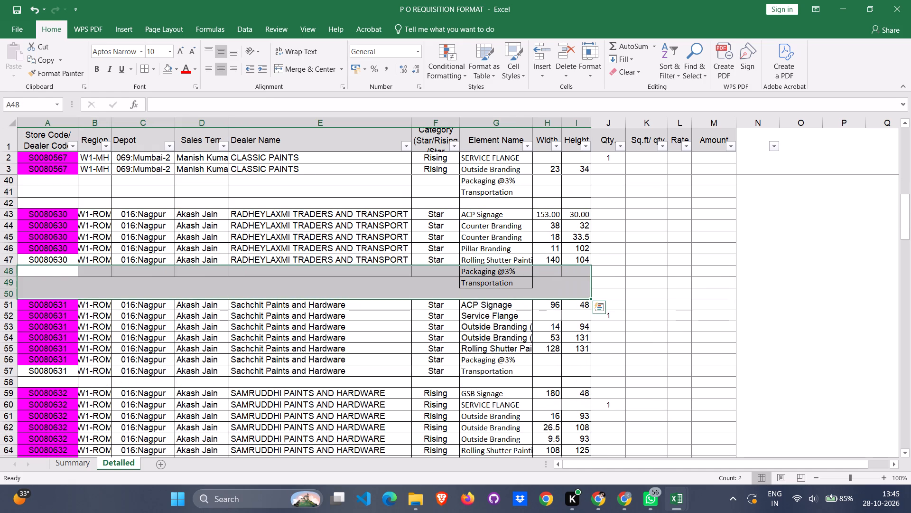
pyautogui.click(155, 65)
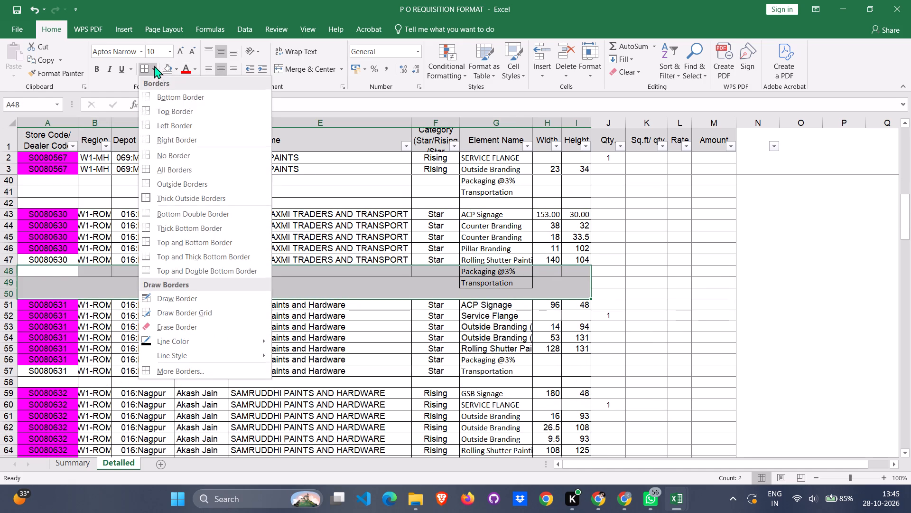
pyautogui.click(180, 168)
# Check the remaining store blocks down to Saraswati traders for borders, and save the workbook.
pyautogui.scroll(-5, 204, 218)
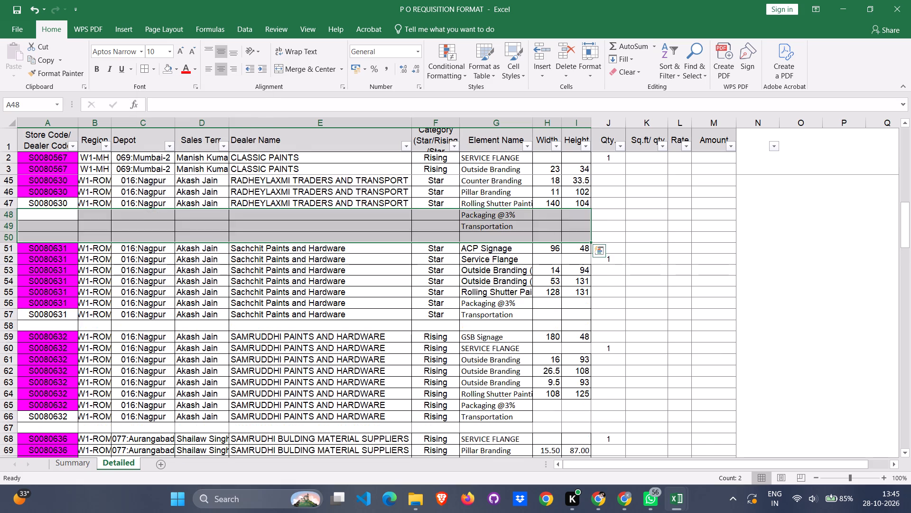
pyautogui.scroll(-8, 205, 217)
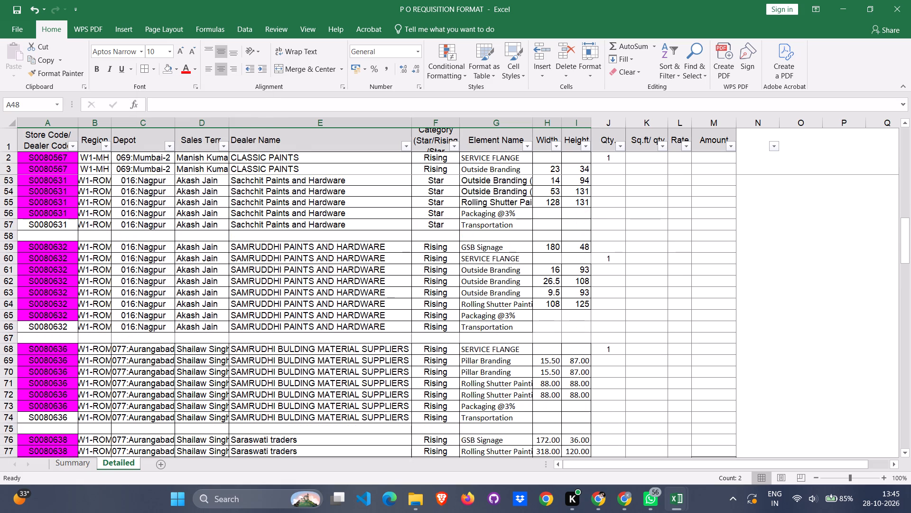
pyautogui.scroll(-8, 205, 217)
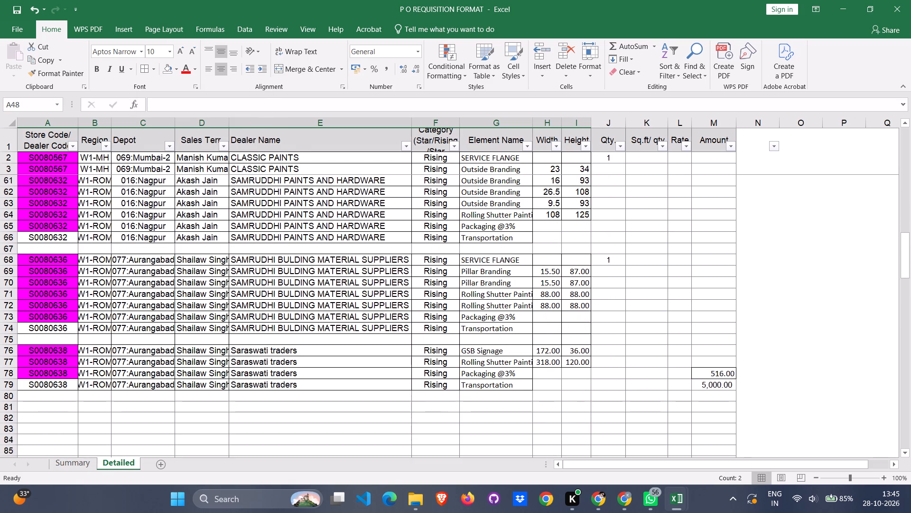
pyautogui.scroll(10, 205, 217)
pyautogui.hotkey('ctrl', 's')
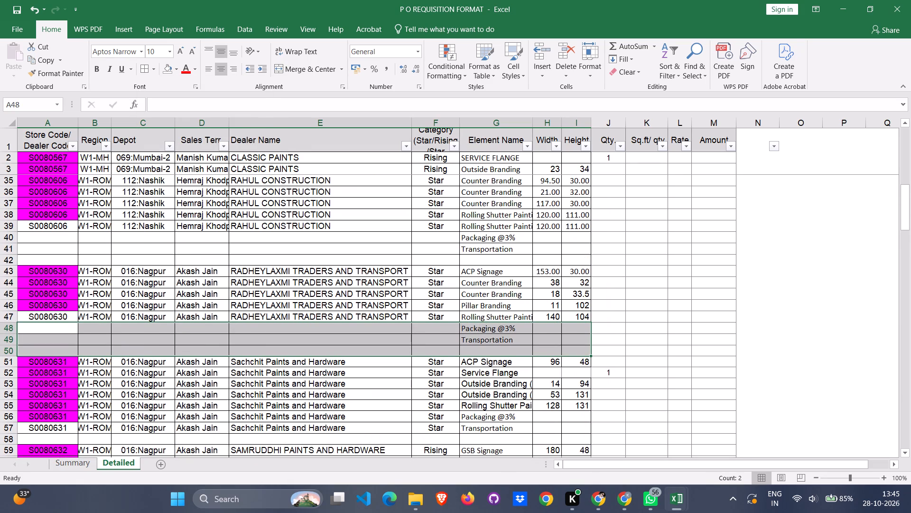
# Review all store blocks in Detailed, from CLASSIC PAINTS to Saraswati traders, for their packaging and transportation rows and borders.
pyautogui.scroll(10, 249, 289)
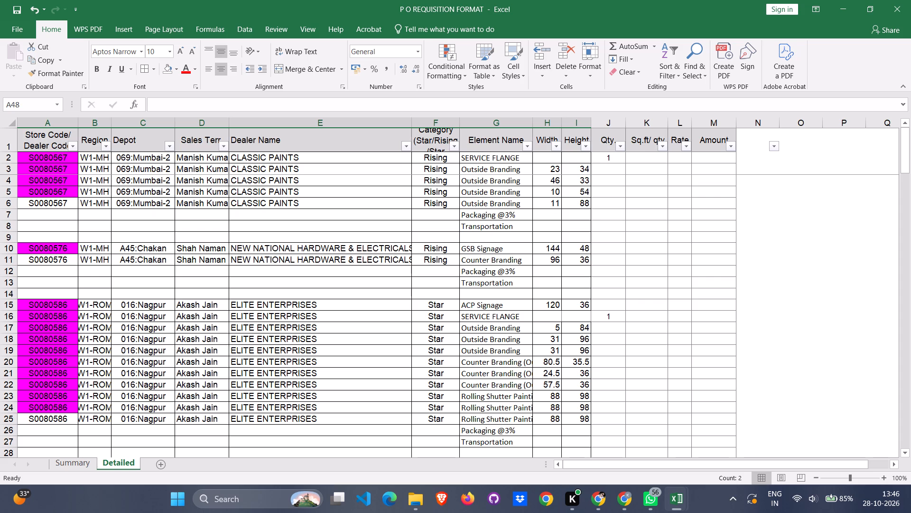
pyautogui.scroll(-17, 577, 292)
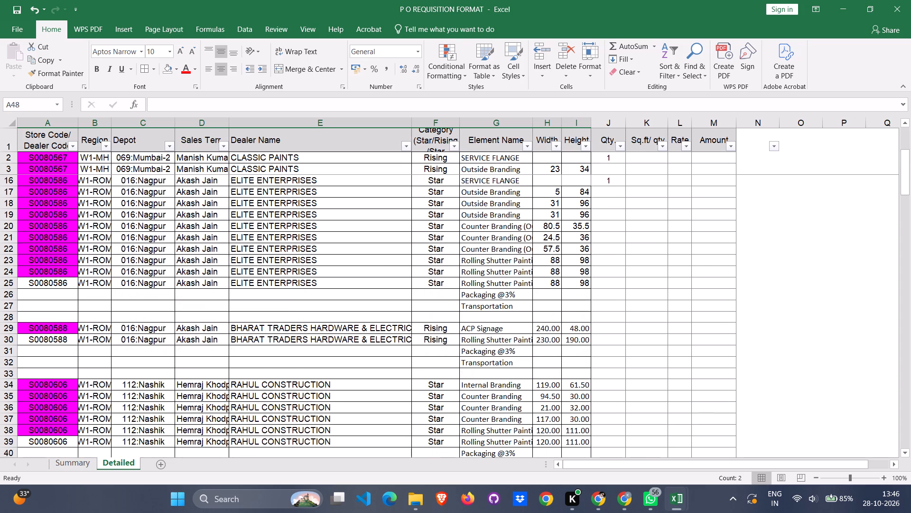
pyautogui.scroll(-14, 580, 292)
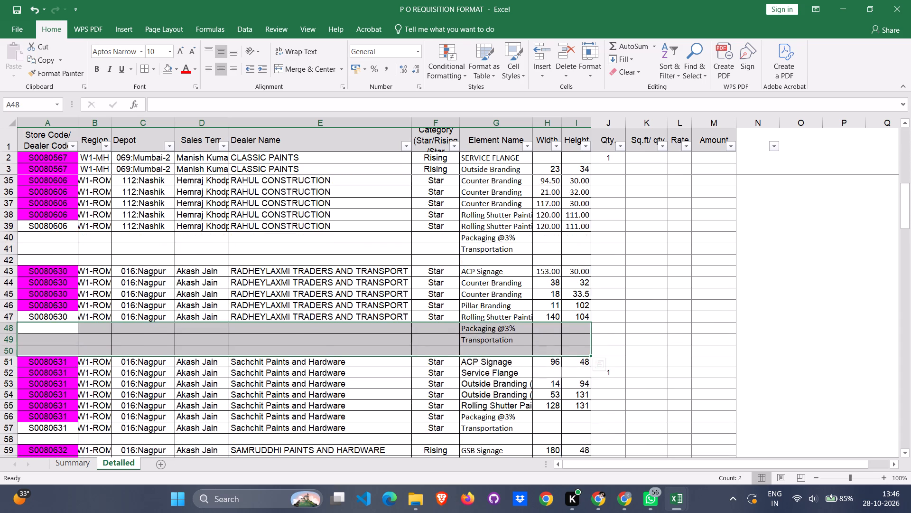
pyautogui.scroll(-17, 583, 291)
pyautogui.scroll(-10, 583, 291)
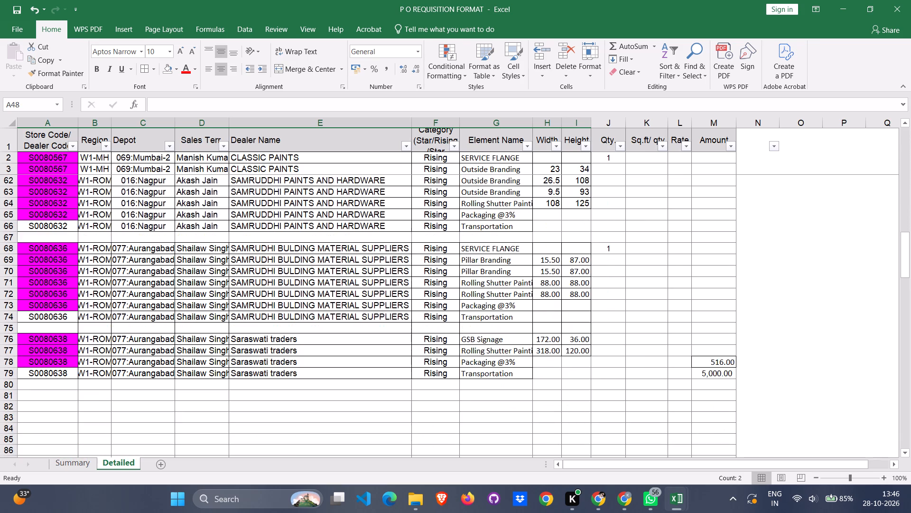
pyautogui.scroll(-5, 583, 291)
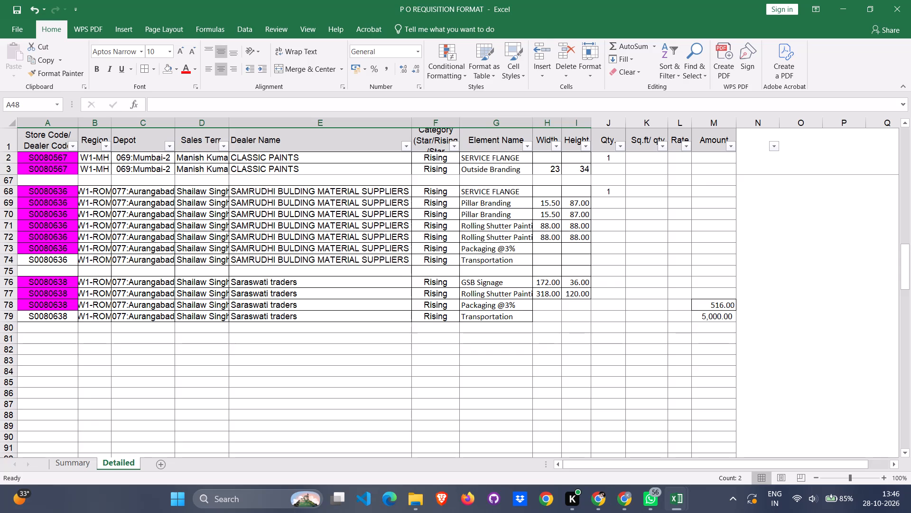
pyautogui.scroll(-3, 583, 291)
# Copy the BHARAT TRADERS store details, code through category, from row 18 of Summary to A81 in Detailed.
pyautogui.click(77, 463)
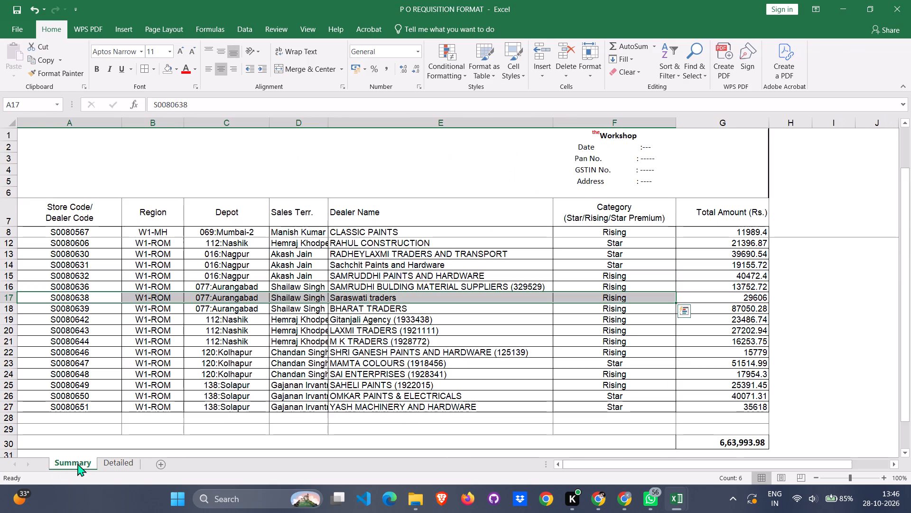
pyautogui.click(11, 308)
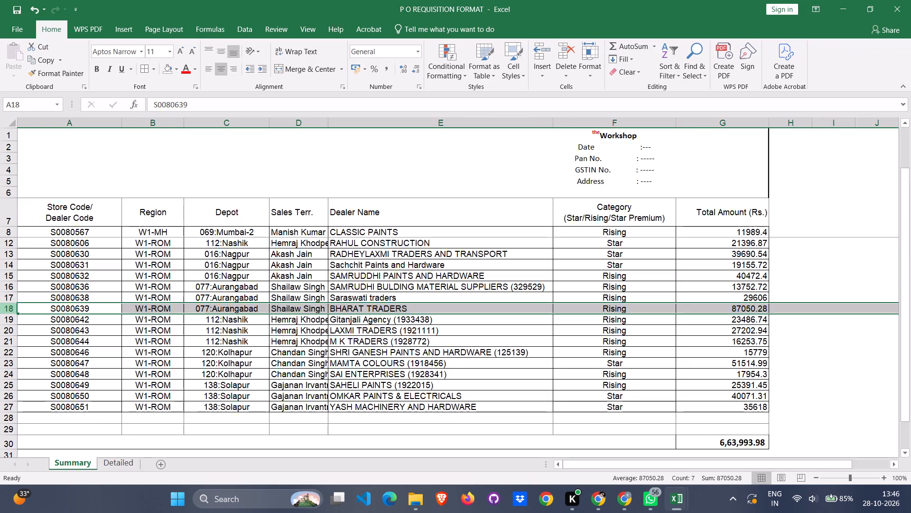
pyautogui.click(50, 309)
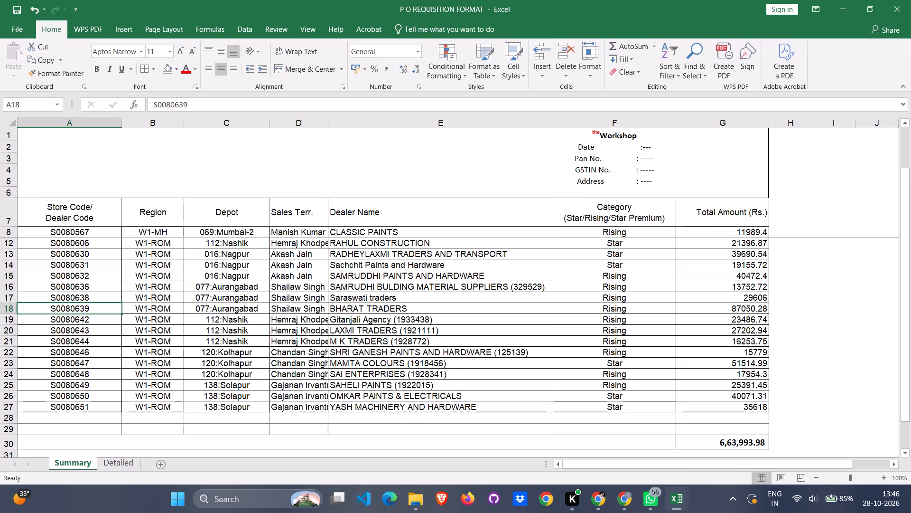
pyautogui.hotkey('shift', 'Right')
pyautogui.hotkey('shift', 'Right')
pyautogui.hotkey('shift', 'Right')
pyautogui.hotkey('shift', 'Right')
pyautogui.hotkey('shift', 'Right')
pyautogui.hotkey('ctrl', 'c')
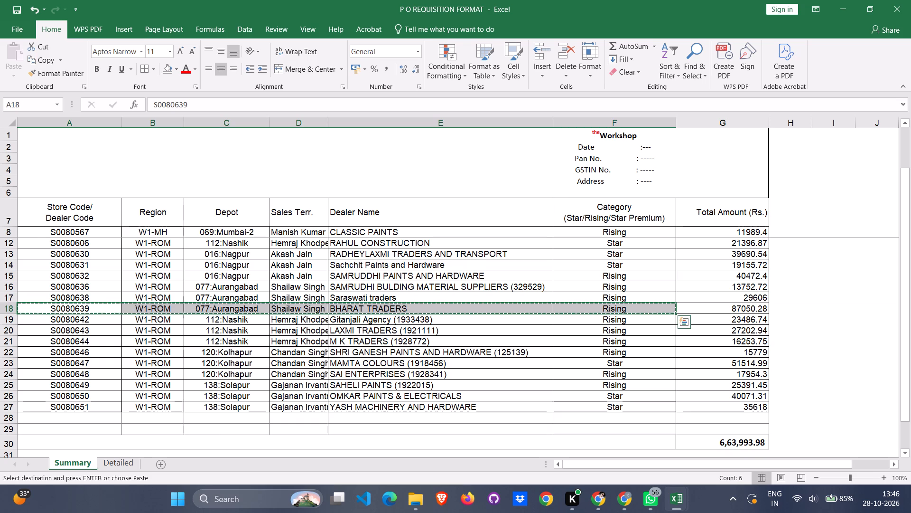
pyautogui.click(121, 462)
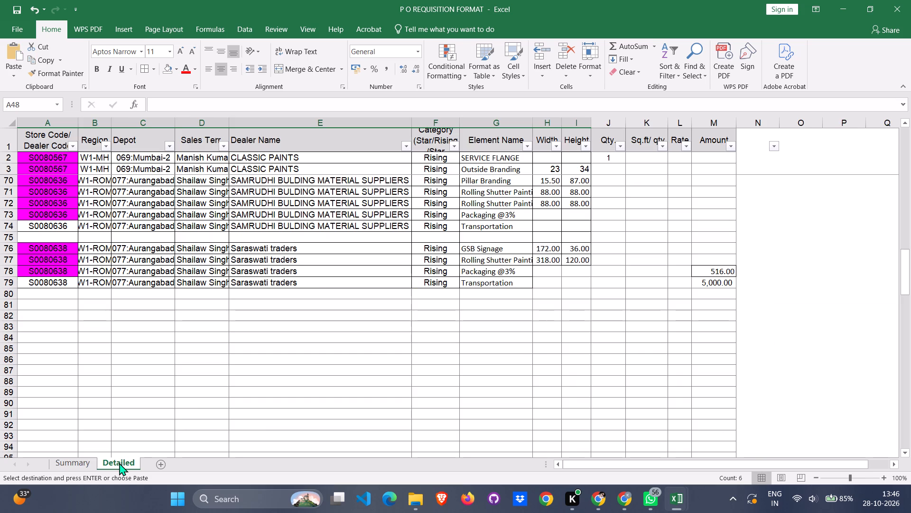
pyautogui.click(39, 304)
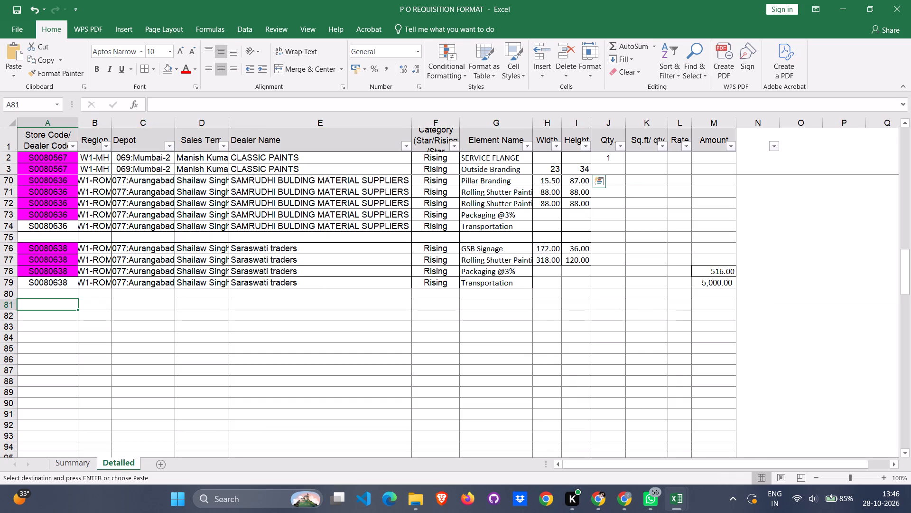
pyautogui.hotkey('ctrl', 'v')
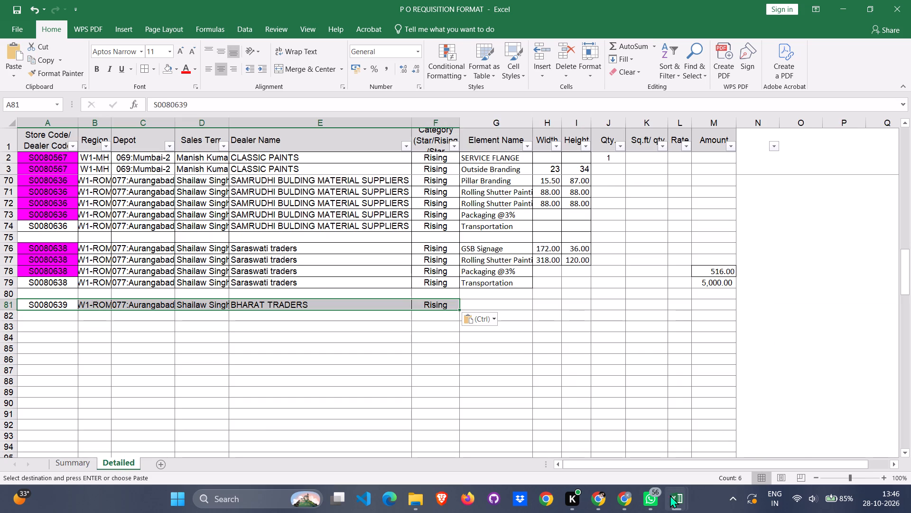
# Switch to File Explorer, search the estimate folder for BHARAT, and open the BHARAT TRADERS workbook.
pyautogui.click(411, 497)
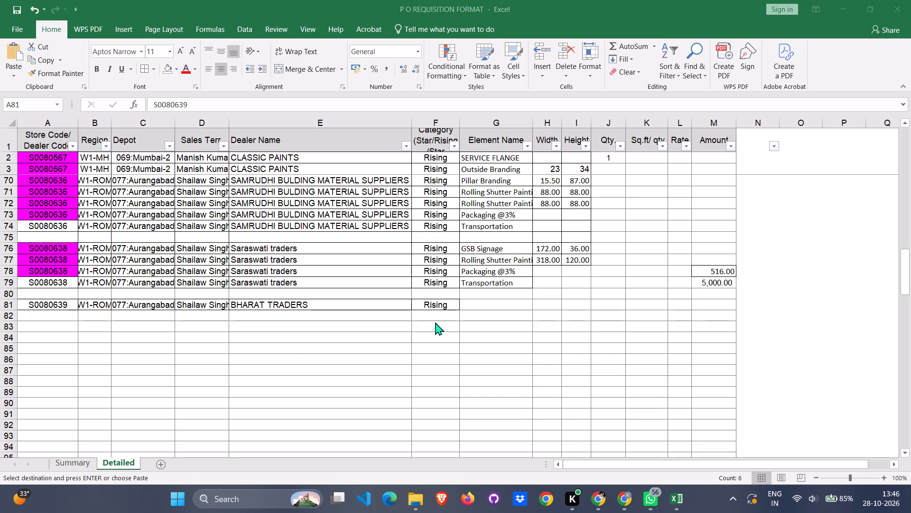
pyautogui.click(417, 497)
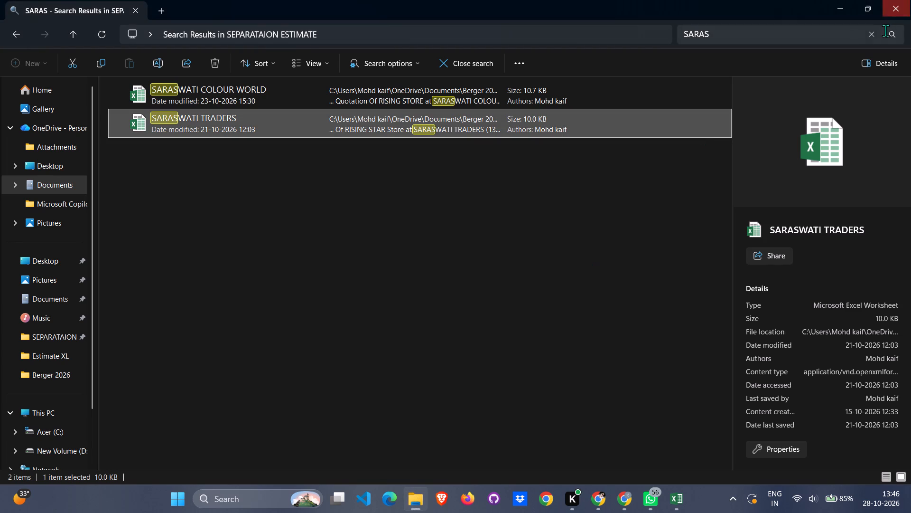
pyautogui.click(872, 32)
pyautogui.write('BHARAT')
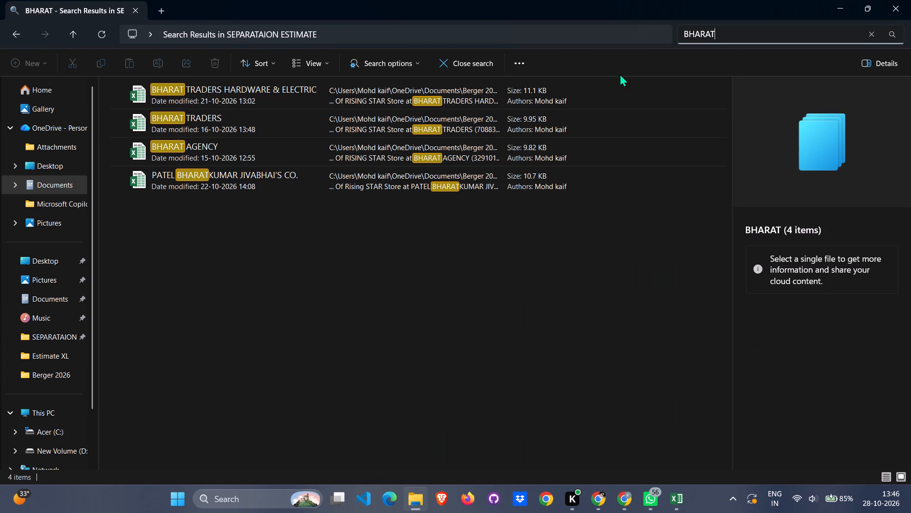
pyautogui.doubleClick(294, 122)
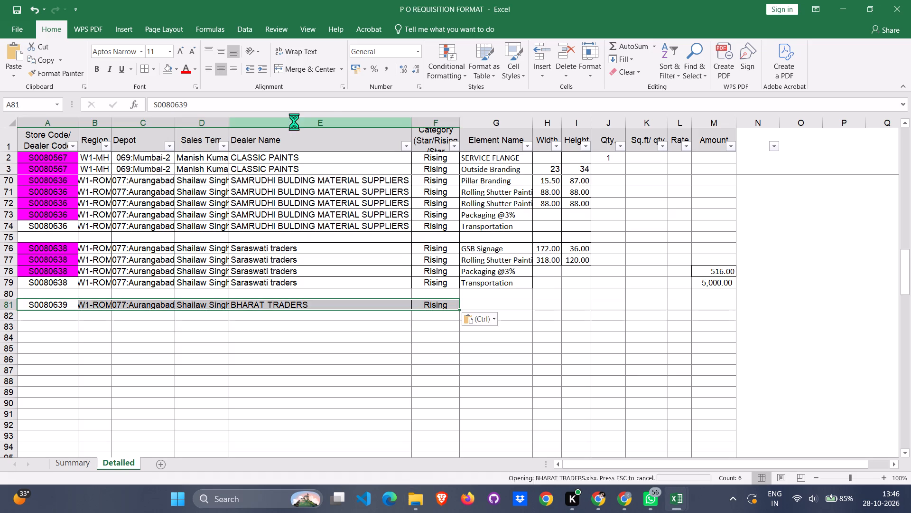
pyautogui.hscroll(8, 199, 171)
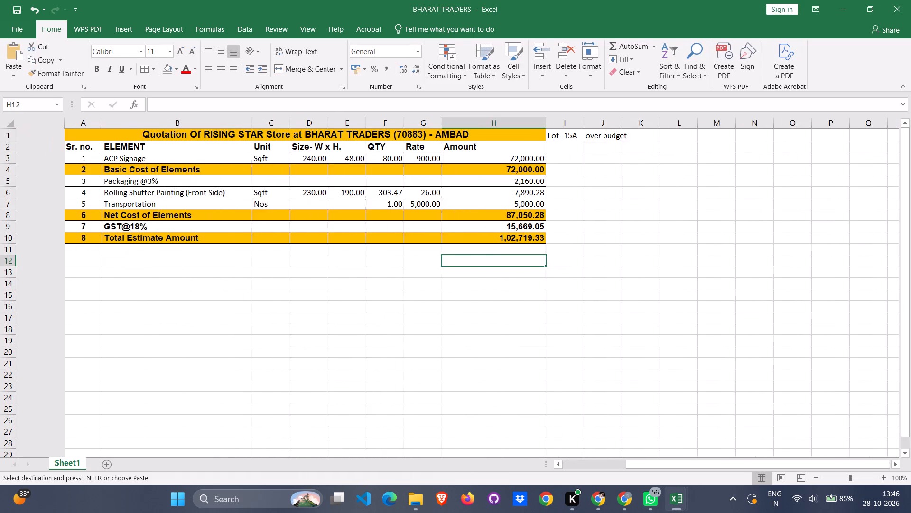
# Copy ACP Signage with its size 240 x 48 from the BHARAT TRADERS quotation into G81:I81 of Detailed, and save.
pyautogui.click(105, 156)
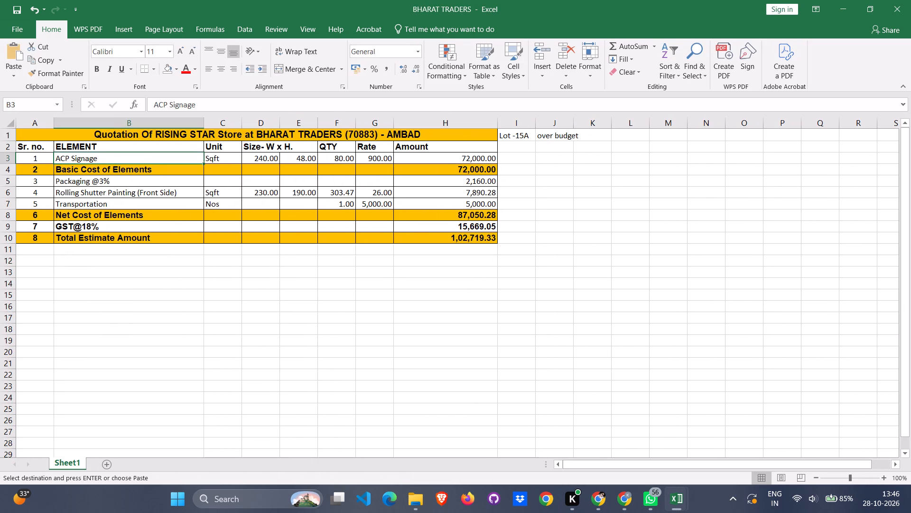
pyautogui.hotkey('ctrl', 'c')
pyautogui.hotkey('alt', 'Tab')
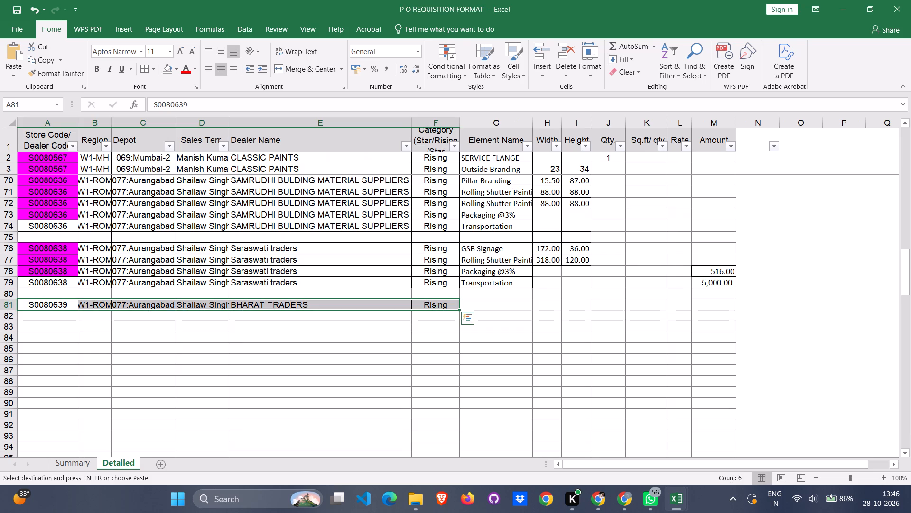
pyautogui.click(489, 304)
pyautogui.hotkey('ctrl', 'v')
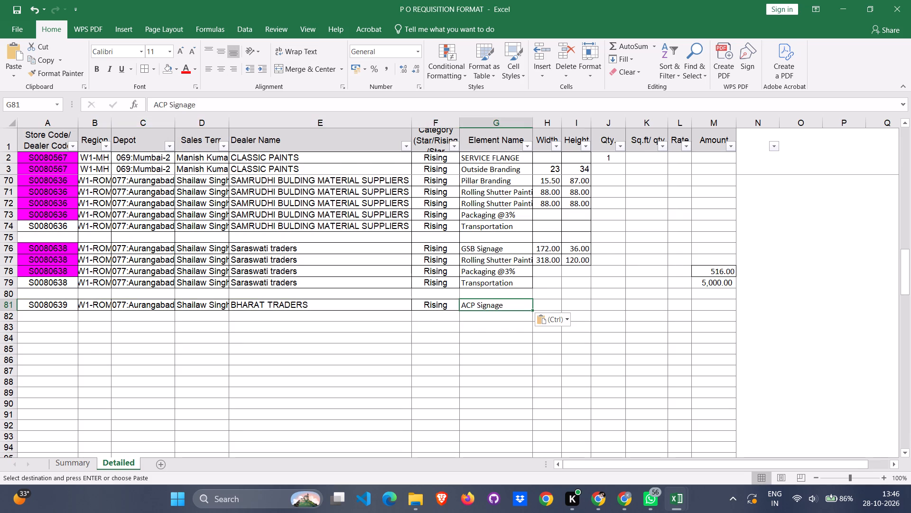
pyautogui.hotkey('alt', 'Tab')
pyautogui.click(253, 157)
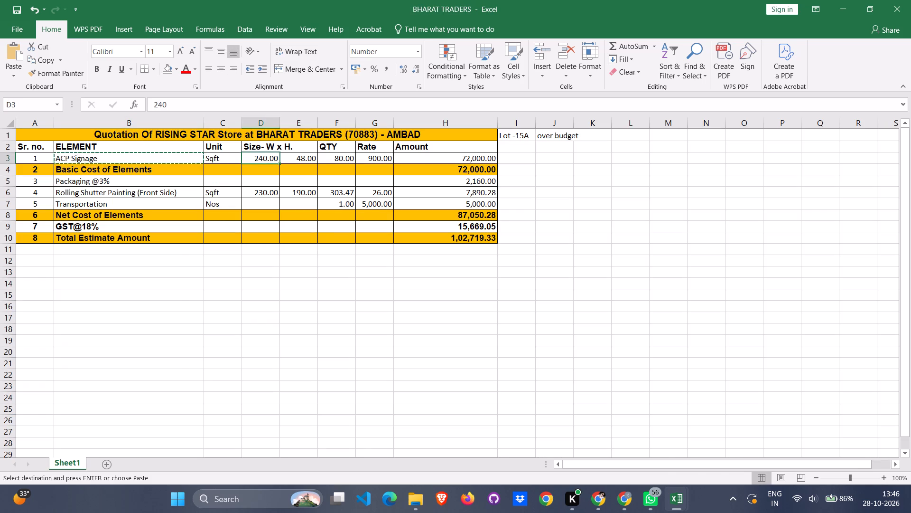
pyautogui.hotkey('shift', 'Right')
pyautogui.hotkey('ctrl', 'c')
pyautogui.hotkey('alt', 'Tab')
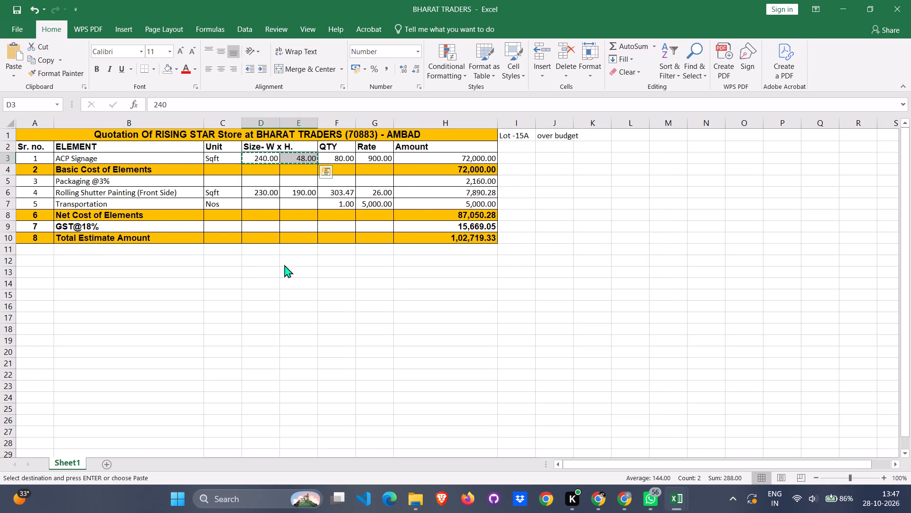
pyautogui.click(547, 306)
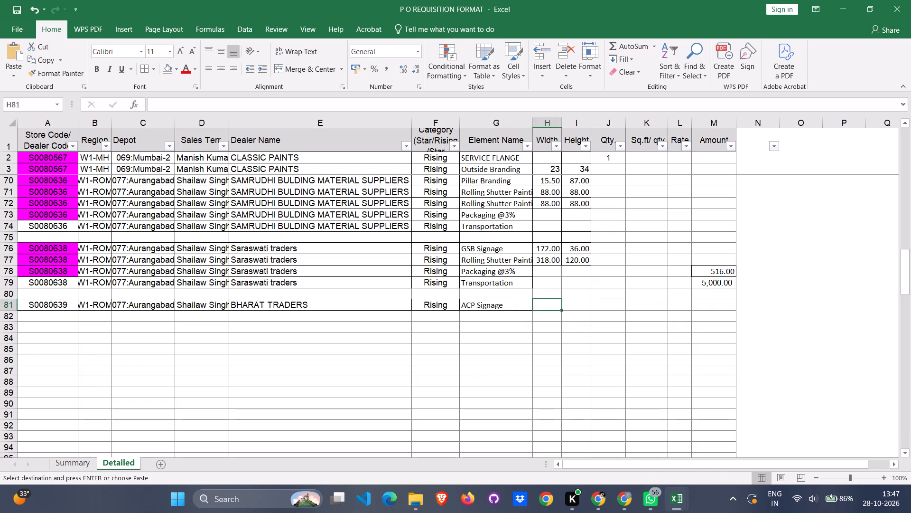
pyautogui.hotkey('ctrl', 'v')
pyautogui.hotkey('ctrl', 's')
# Copy Rolling Shutter Painting (Front Side) with its size 230 x 190 from the quotation into G82:I82 of Detailed, and save.
pyautogui.click(472, 314)
pyautogui.hotkey('alt', 'Tab')
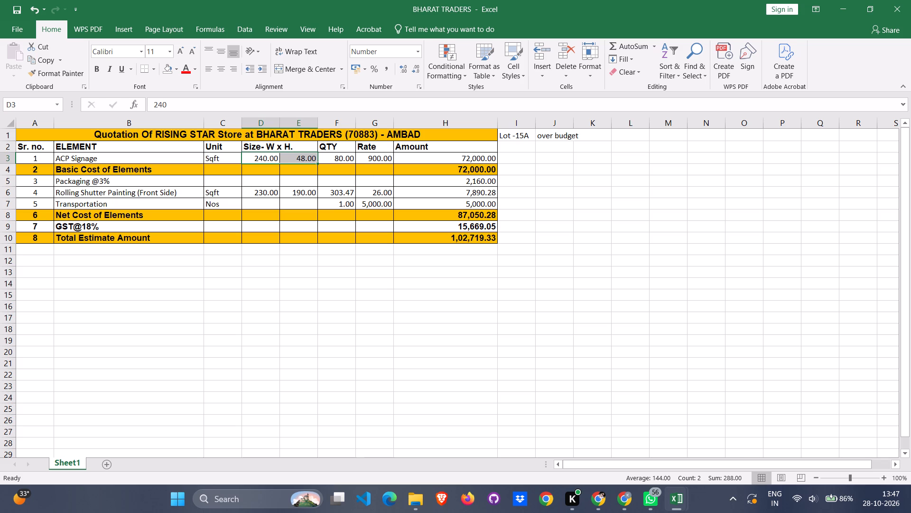
pyautogui.hotkey('ctrl', 'c')
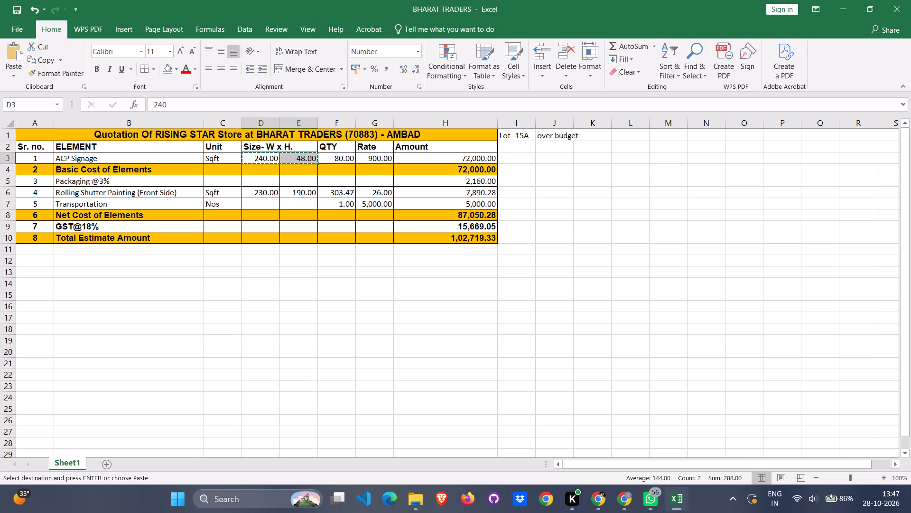
pyautogui.click(135, 192)
pyautogui.hotkey('ctrl', 'c')
pyautogui.hotkey('alt', 'Tab')
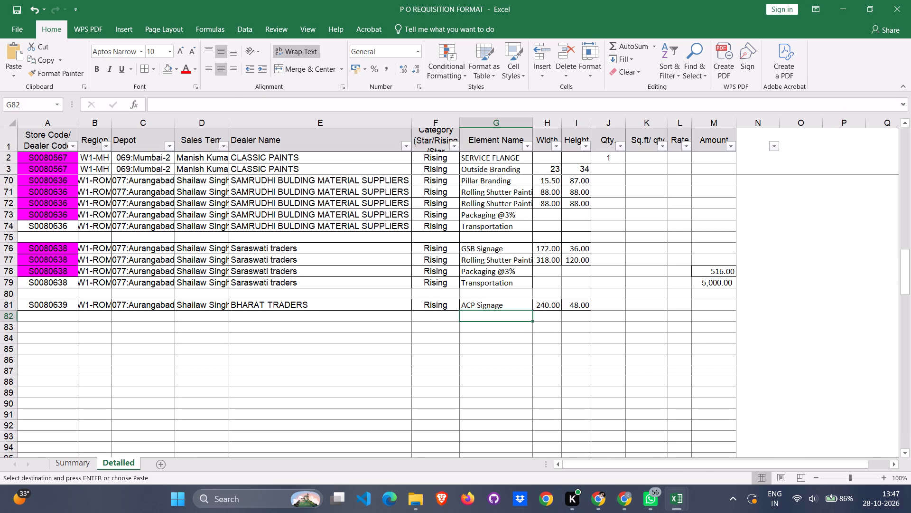
pyautogui.hotkey('ctrl', 'v')
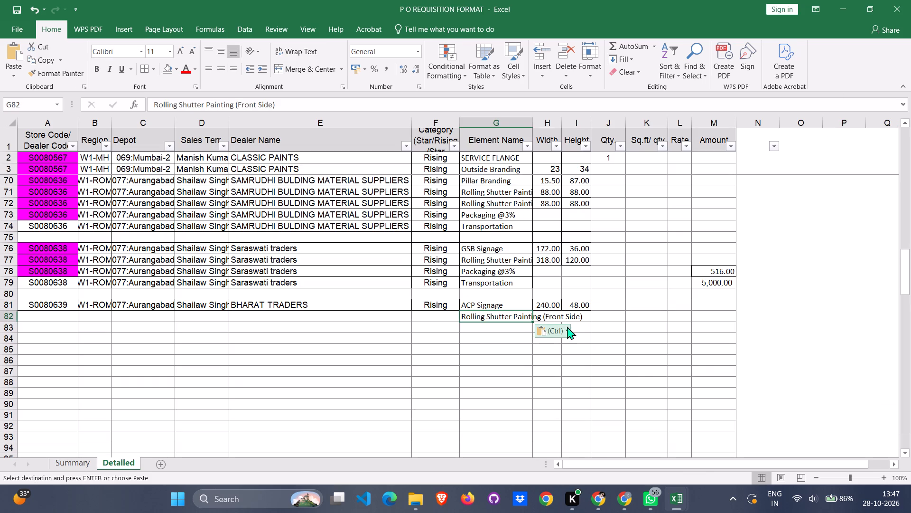
pyautogui.click(548, 320)
pyautogui.hotkey('alt', 'Tab')
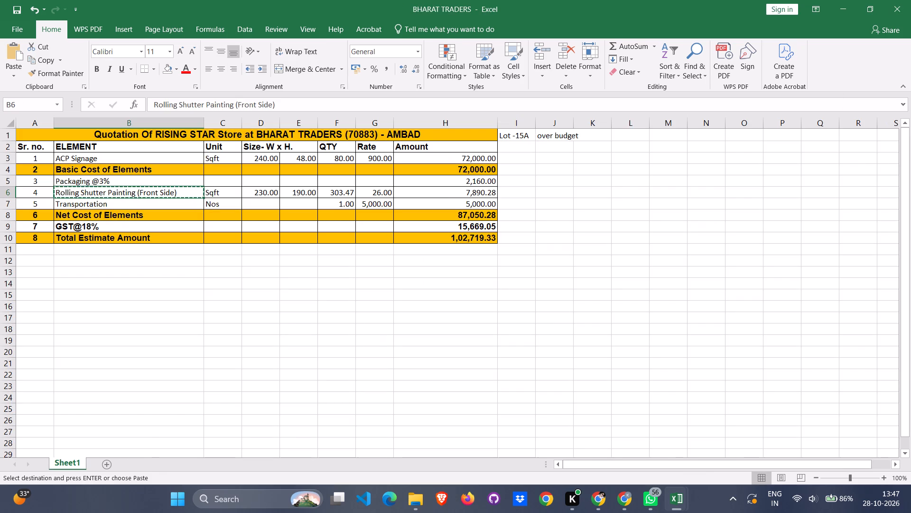
pyautogui.click(262, 195)
pyautogui.hotkey('shift', 'Right')
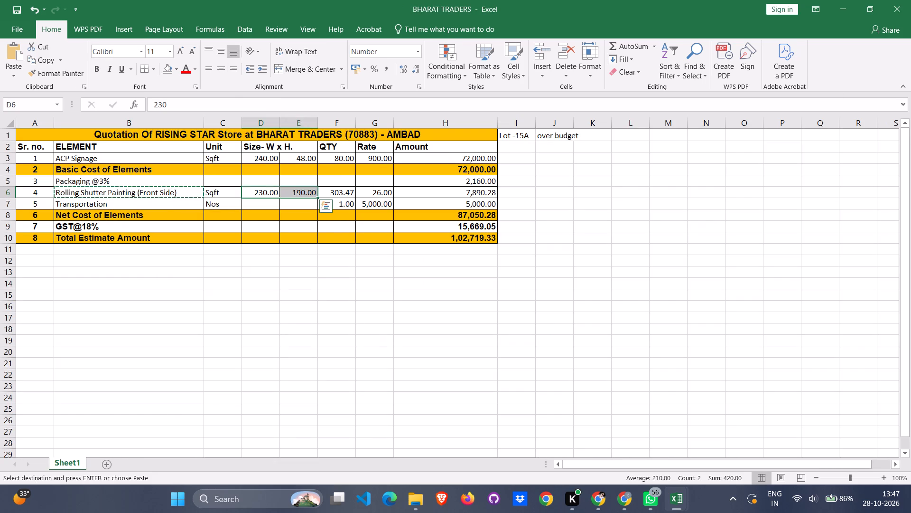
pyautogui.hotkey('ctrl', 'c')
pyautogui.hotkey('alt', 'Tab')
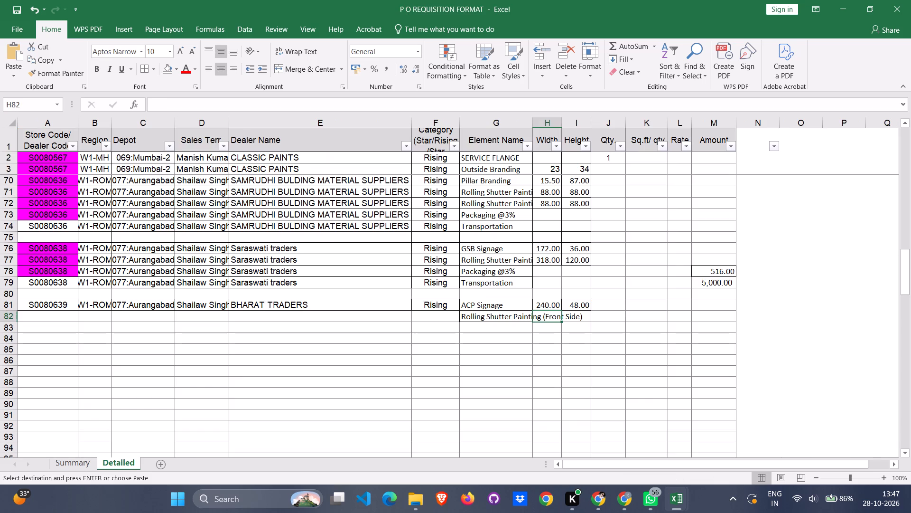
pyautogui.hotkey('ctrl', 'v')
pyautogui.hotkey('ctrl', 's')
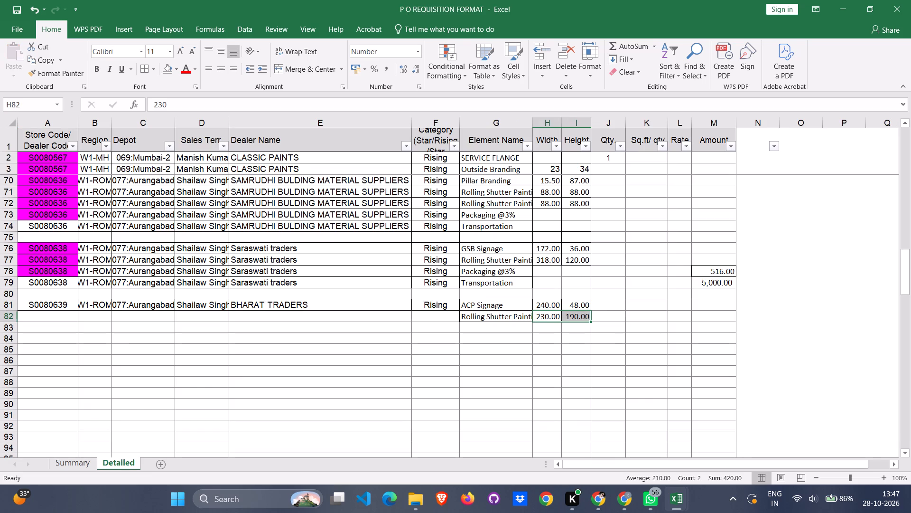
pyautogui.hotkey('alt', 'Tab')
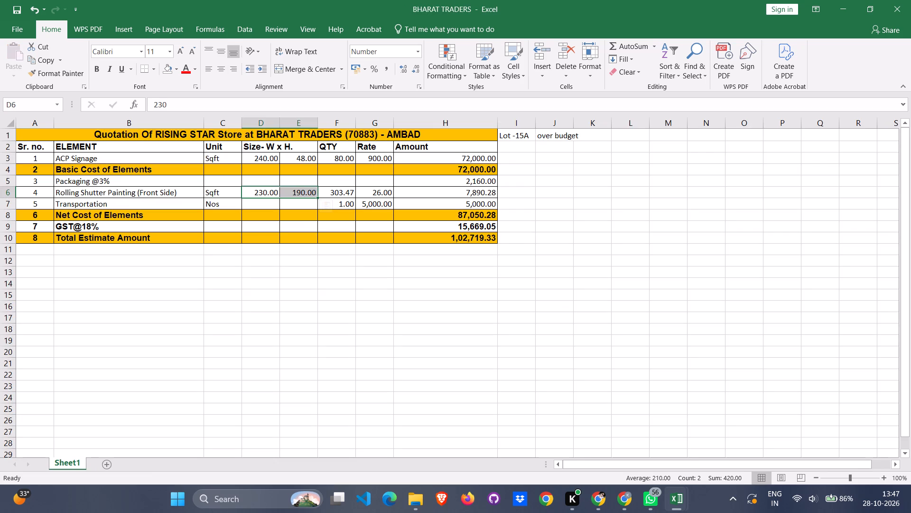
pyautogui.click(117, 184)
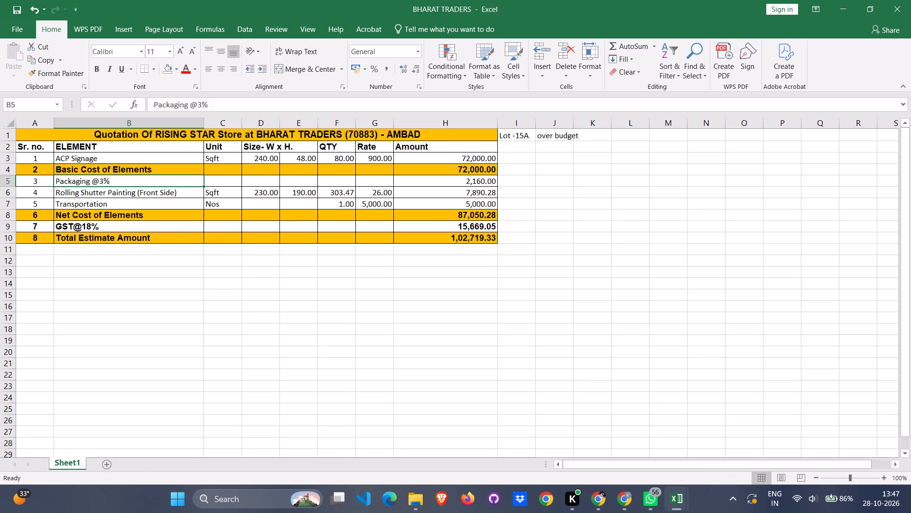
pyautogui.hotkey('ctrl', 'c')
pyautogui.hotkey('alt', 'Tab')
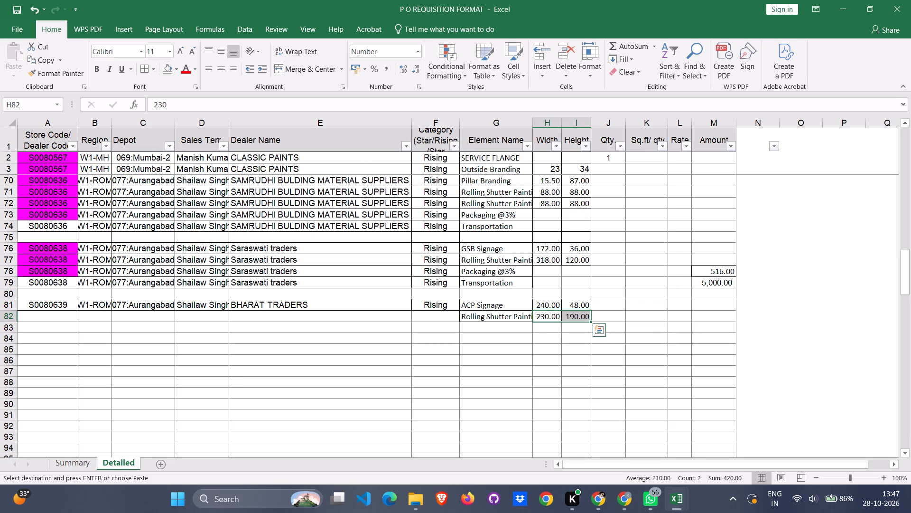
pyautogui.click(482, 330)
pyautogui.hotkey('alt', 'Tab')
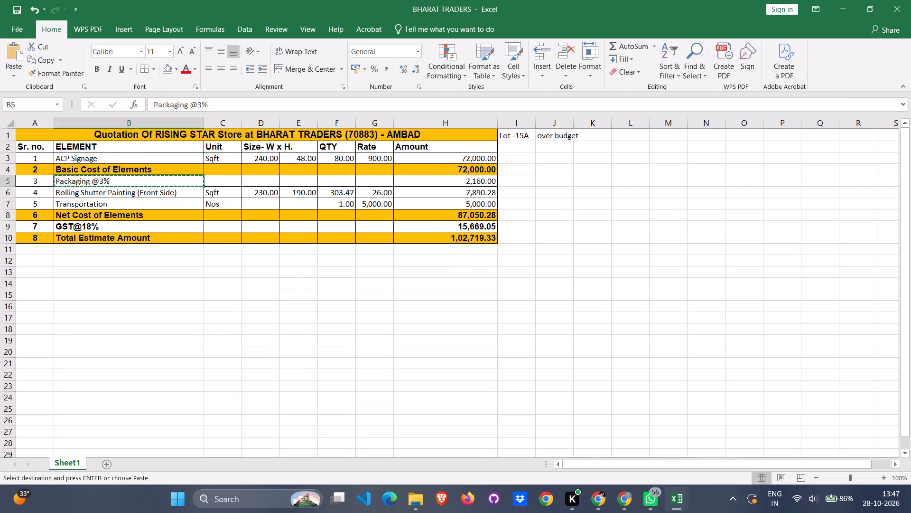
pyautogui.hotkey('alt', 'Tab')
# Copy the Packaging @3% and Transportation labels from the Saraswati traders block to G83:G84 under BHARAT TRADERS, and save.
pyautogui.click(489, 268)
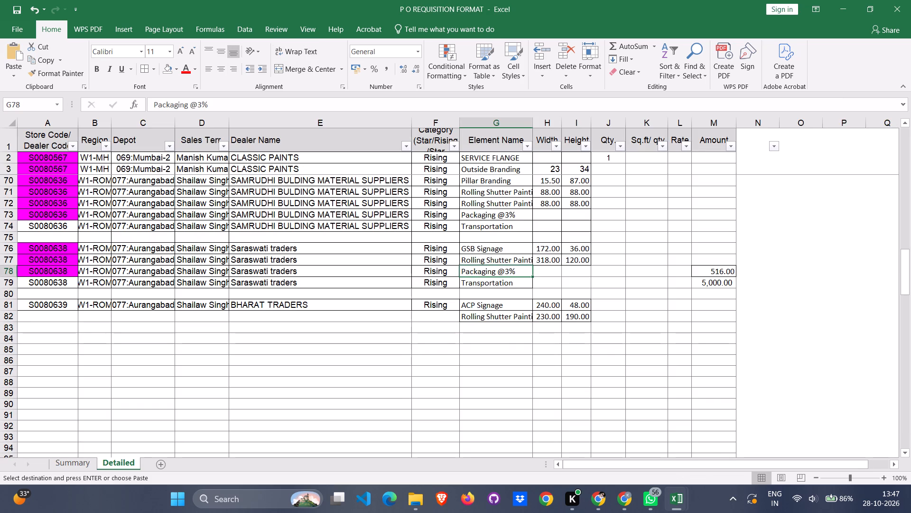
pyautogui.hotkey('shift', 'Down')
pyautogui.hotkey('ctrl', 'c')
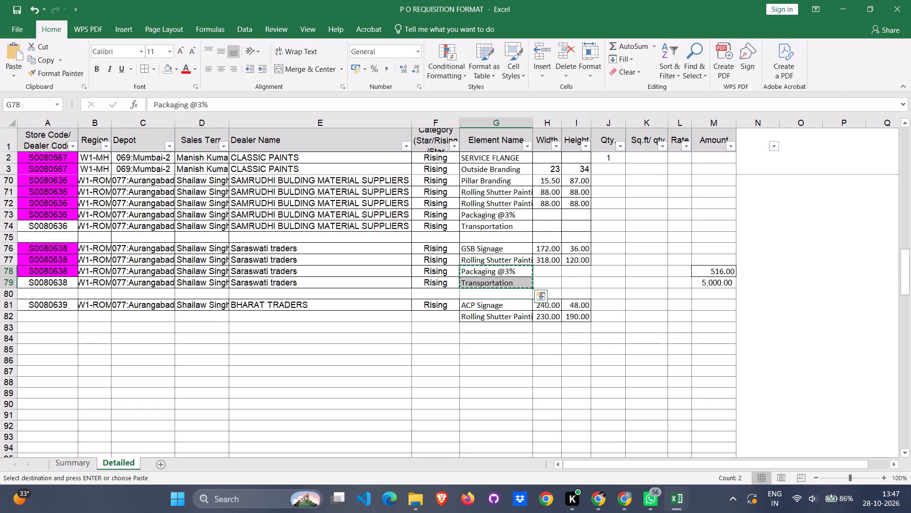
pyautogui.click(495, 329)
pyautogui.hotkey('ctrl', 'v')
pyautogui.hotkey('ctrl', 's')
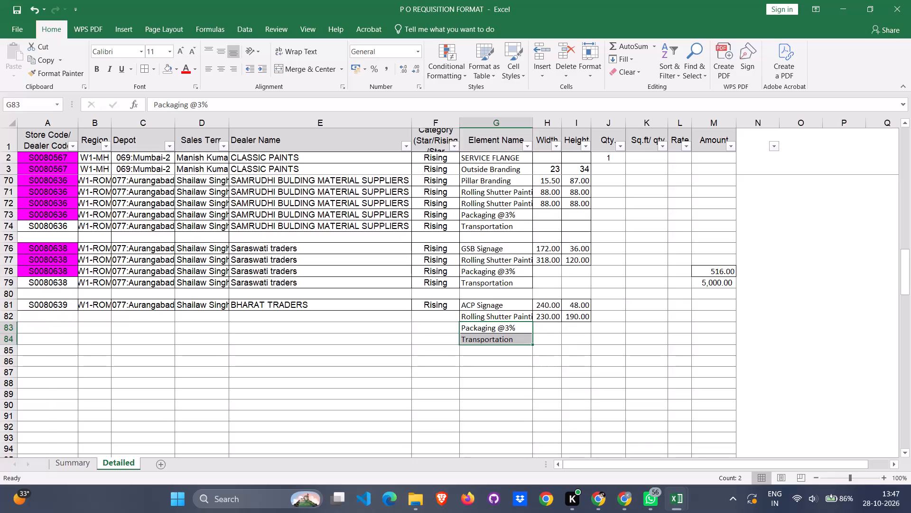
# Enter the BHARAT TRADERS amounts from its quotation in Detailed: 2160 for Packaging @3% in M83 and 5000 for Transportation in M84, and save.
pyautogui.click(713, 327)
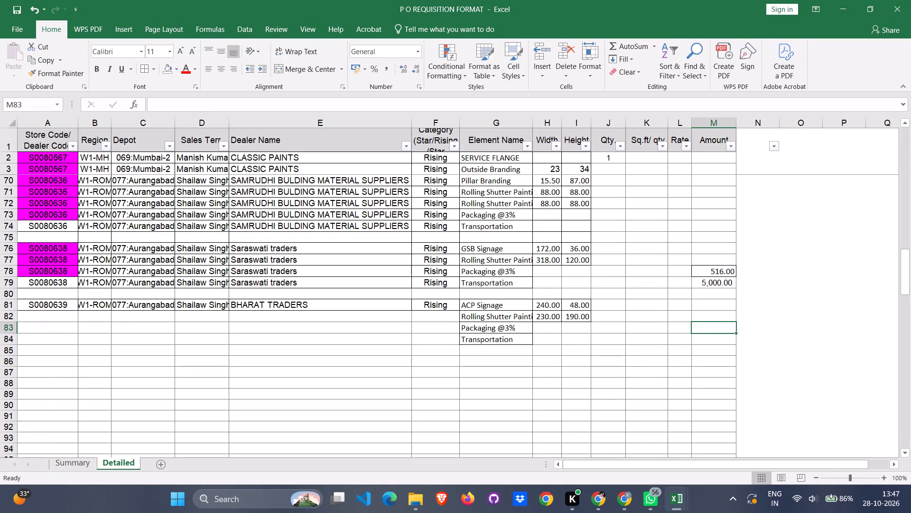
pyautogui.hotkey('alt', 'Tab')
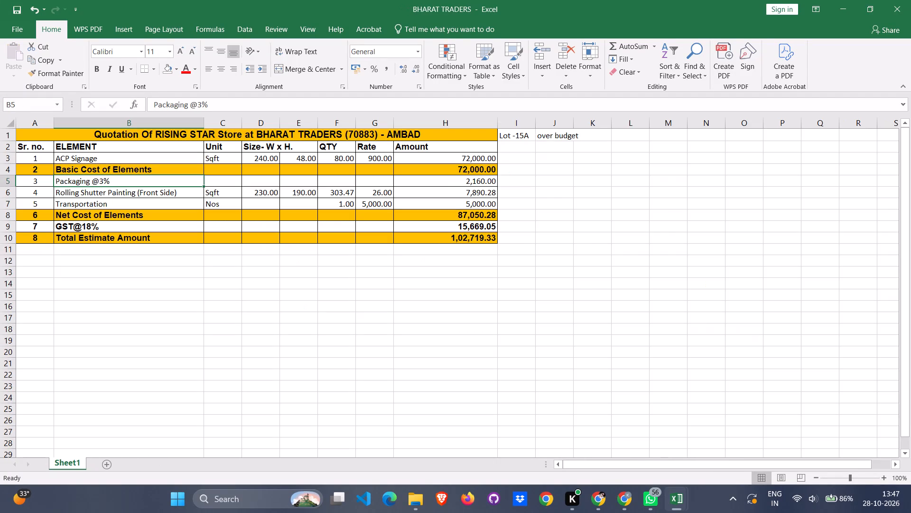
pyautogui.hotkey('alt', 'Tab')
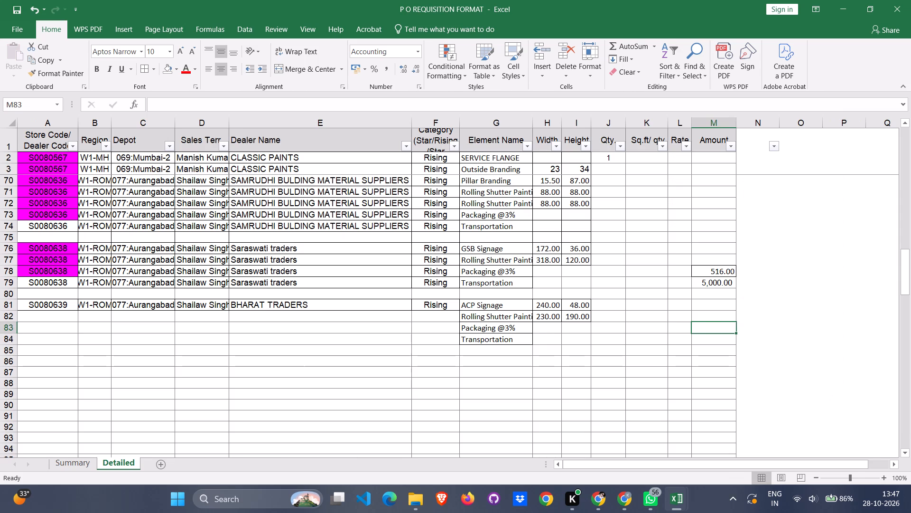
pyautogui.write('2160')
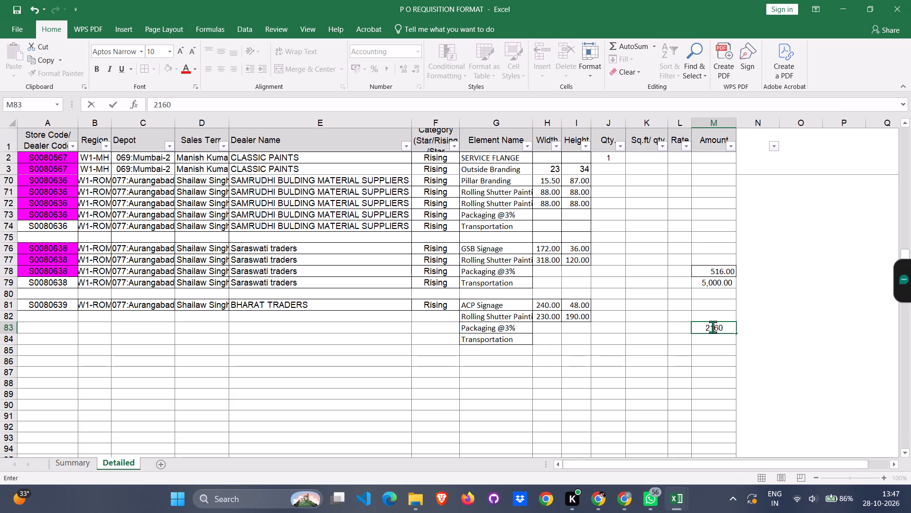
pyautogui.hotkey('ctrl', 's')
pyautogui.click(715, 338)
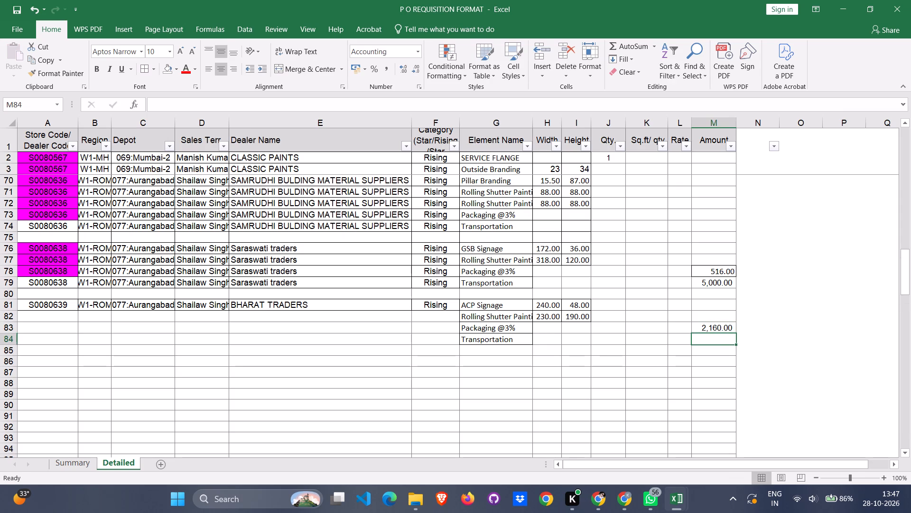
pyautogui.write('5000')
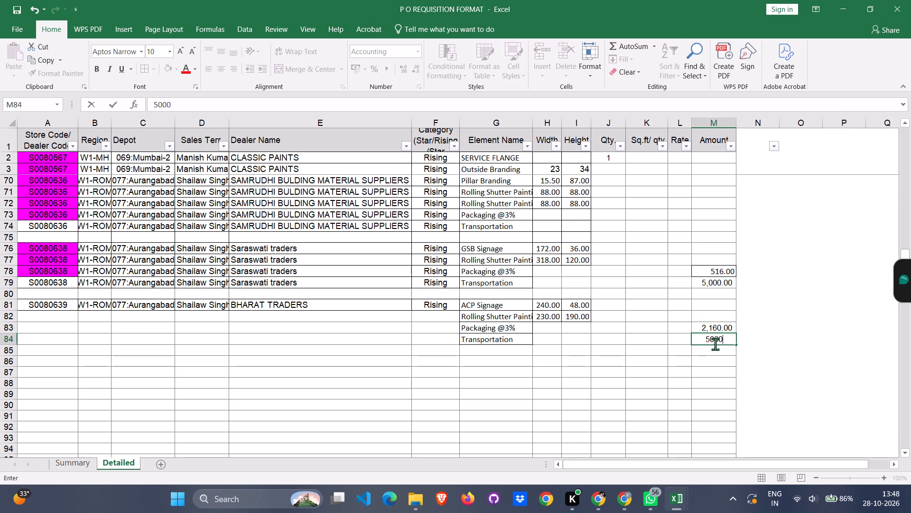
pyautogui.hotkey('ctrl', 's')
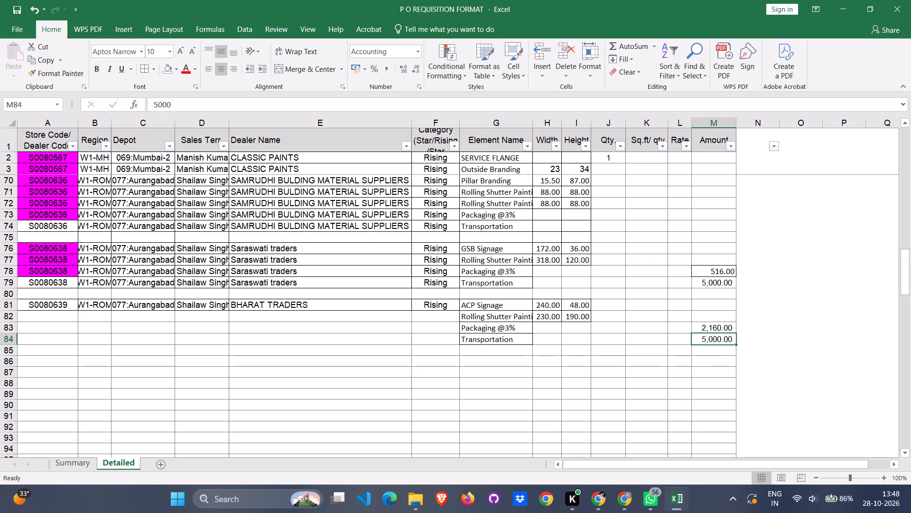
pyautogui.hotkey('alt', 'Tab')
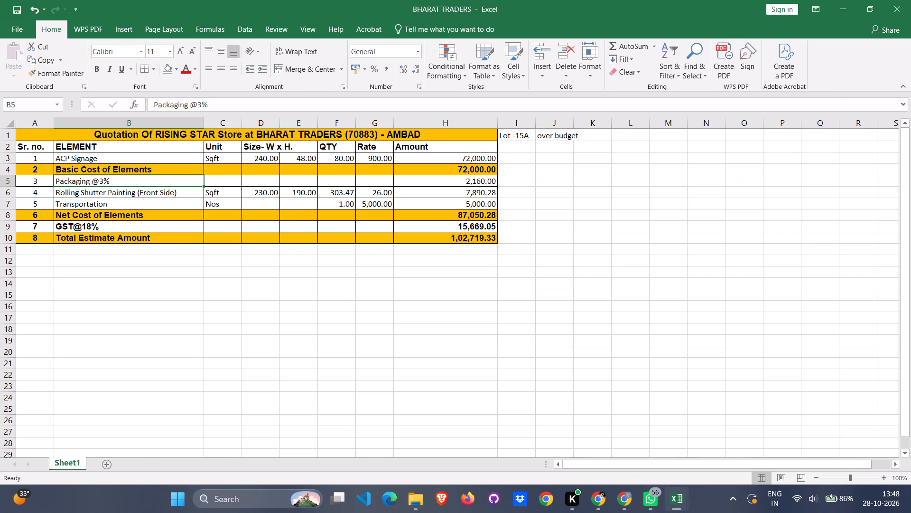
pyautogui.hotkey('alt', 'Tab')
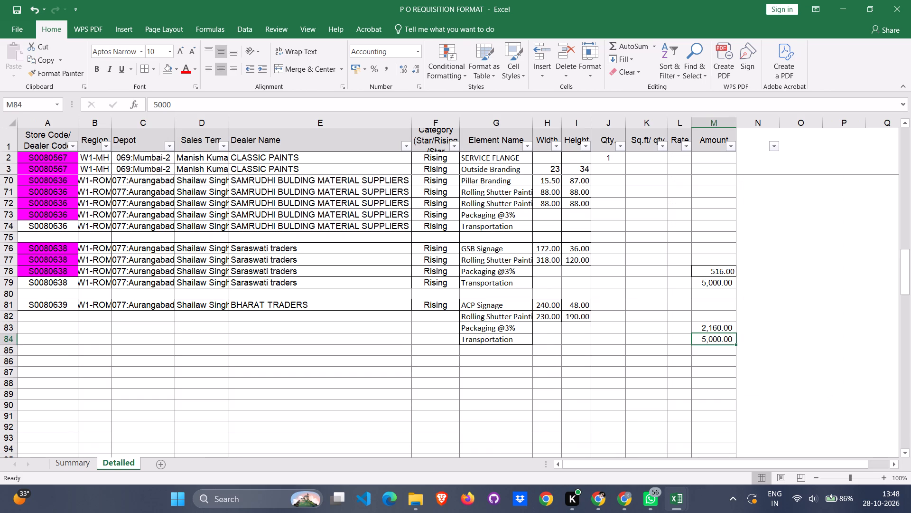
# Copy the BHARAT TRADERS store details in A81:F81 of Detailed down through row 84, and save.
pyautogui.click(53, 303)
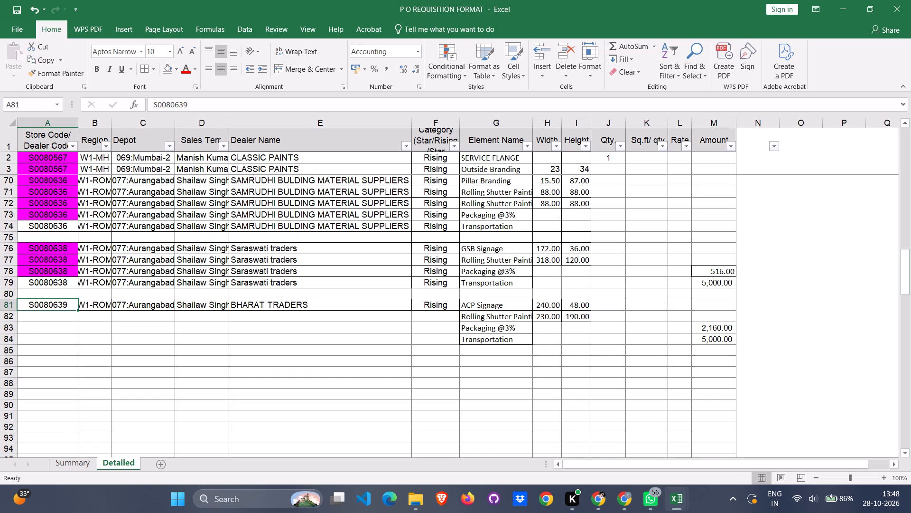
pyautogui.hotkey('shift', 'Right')
pyautogui.hotkey('shift', 'Right')
pyautogui.hotkey('shift', 'Right')
pyautogui.hotkey('shift', 'Right')
pyautogui.hotkey('shift', 'Right')
pyautogui.hotkey('ctrl', 'c')
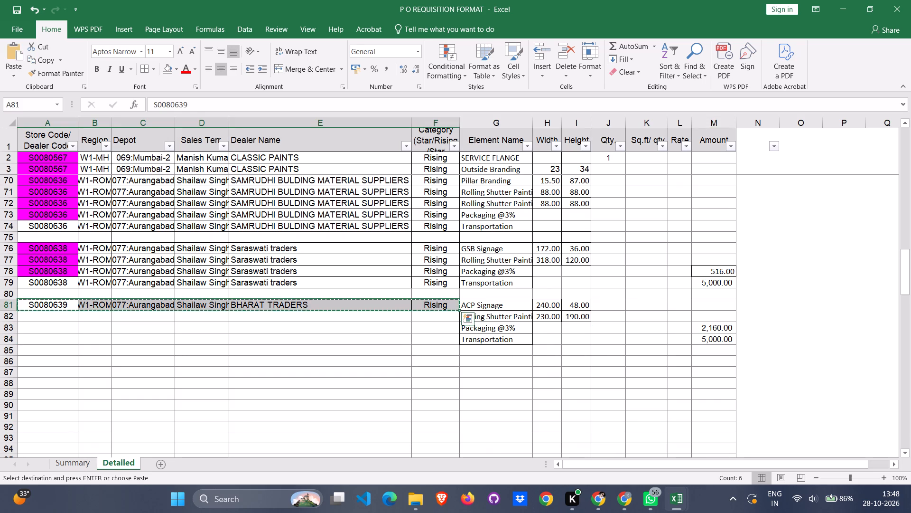
pyautogui.hotkey('shift', 'Down')
pyautogui.hotkey('shift', 'Down')
pyautogui.hotkey('shift', 'Down')
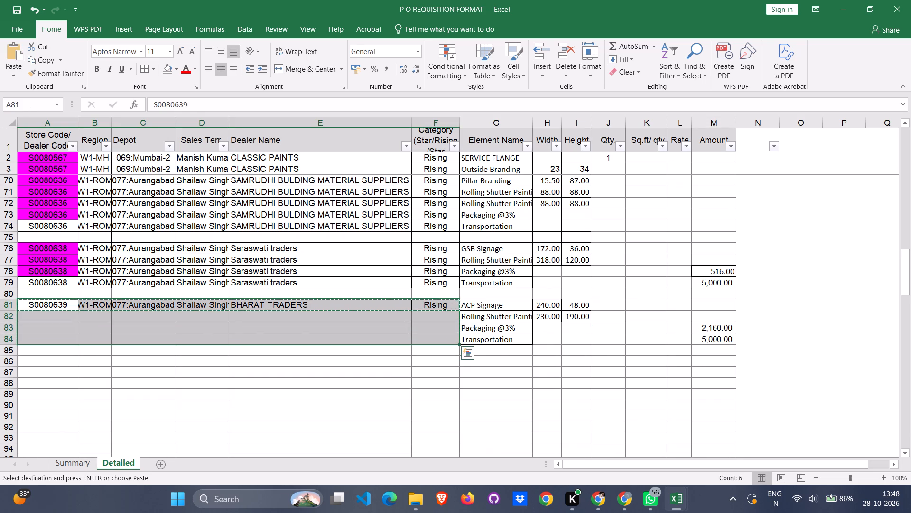
pyautogui.hotkey('ctrl', 'v')
pyautogui.hotkey('ctrl', 's')
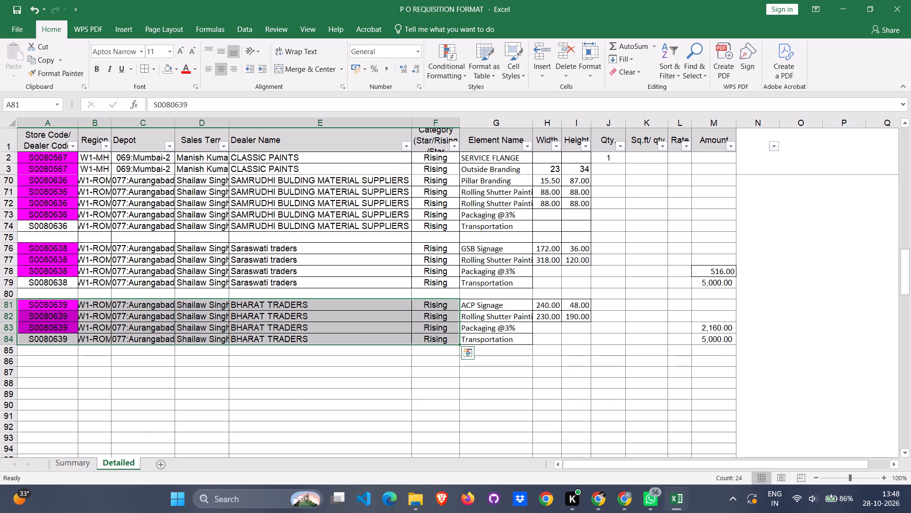
# Close the BHARAT TRADERS quotation workbook and return to the requisition workbook, with A86 of Detailed selected.
pyautogui.scroll(-2, 243, 343)
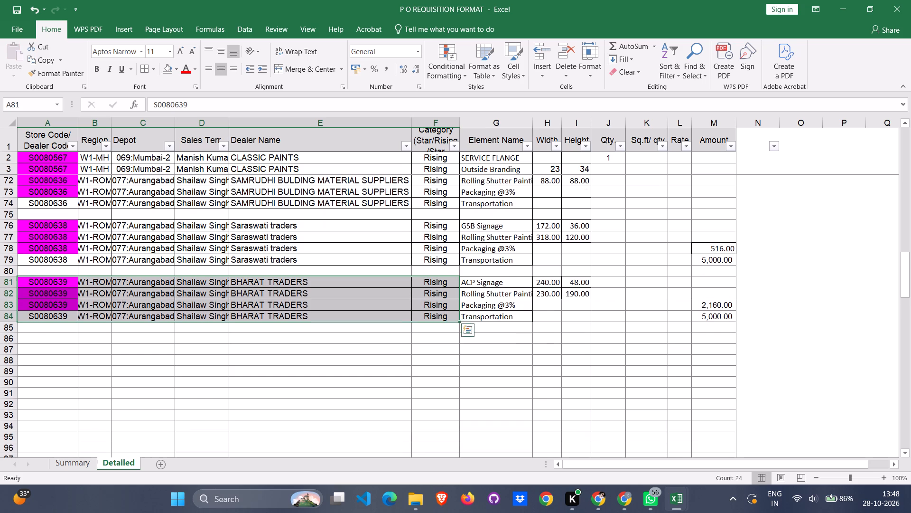
pyautogui.scroll(-5, 243, 343)
pyautogui.click(47, 283)
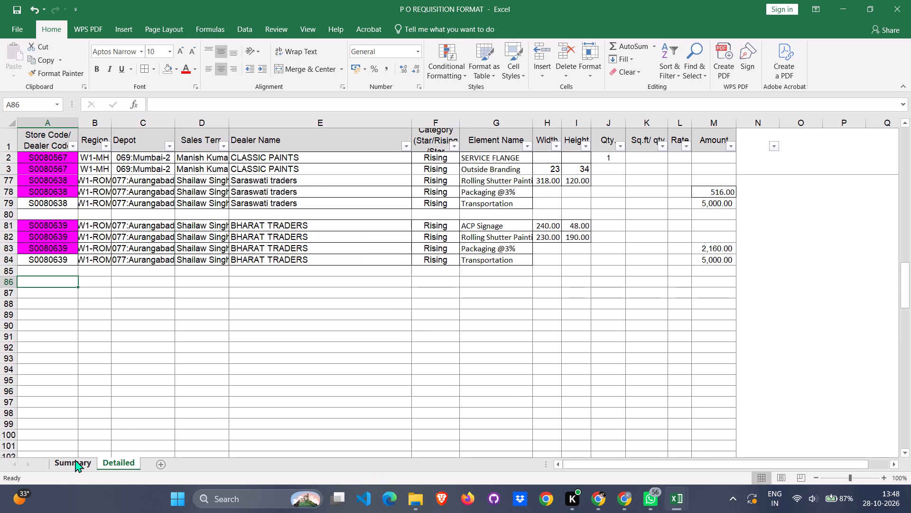
pyautogui.hotkey('alt', 'Tab')
pyautogui.click(898, 12)
pyautogui.hotkey('alt', 'Tab')
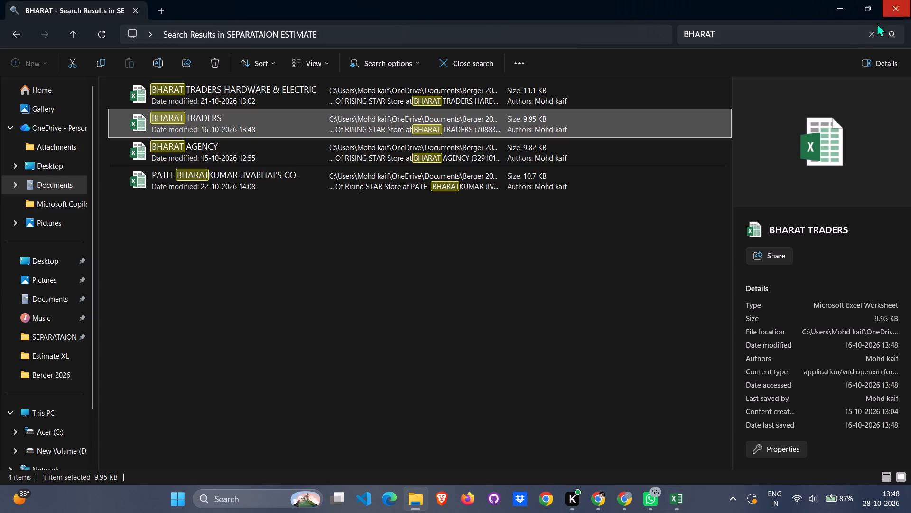
pyautogui.hotkey('alt', 'Tab')
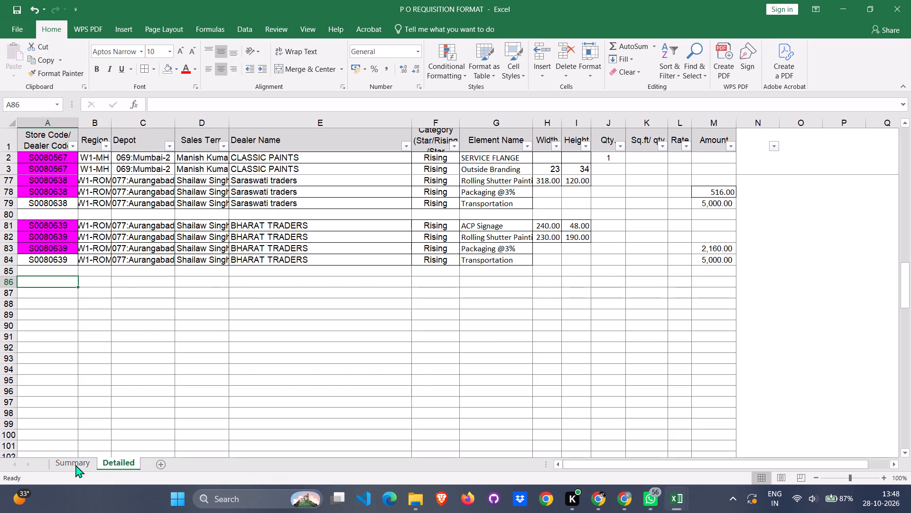
# Copy the Gitanjali Agency (1933438) store details in A19:F19 of Summary into Detailed starting at A86.
pyautogui.click(75, 465)
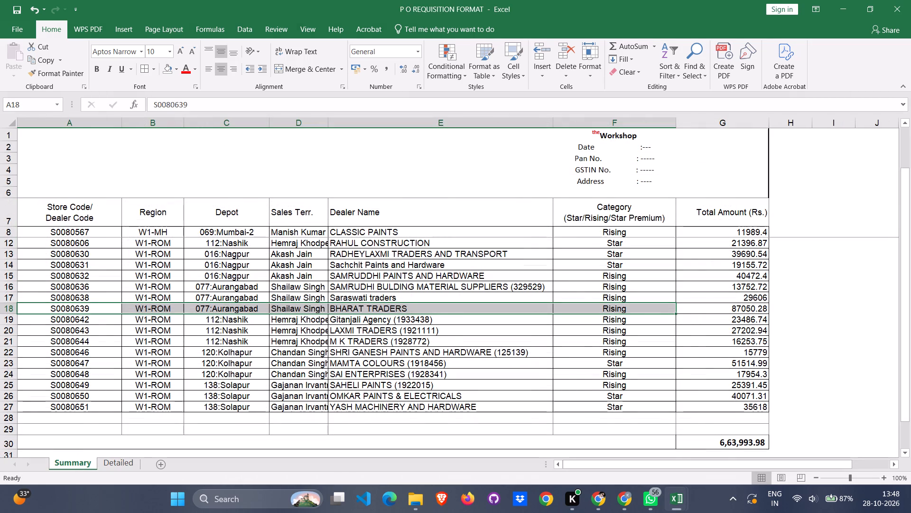
pyautogui.click(70, 320)
pyautogui.hotkey('shift', 'Right')
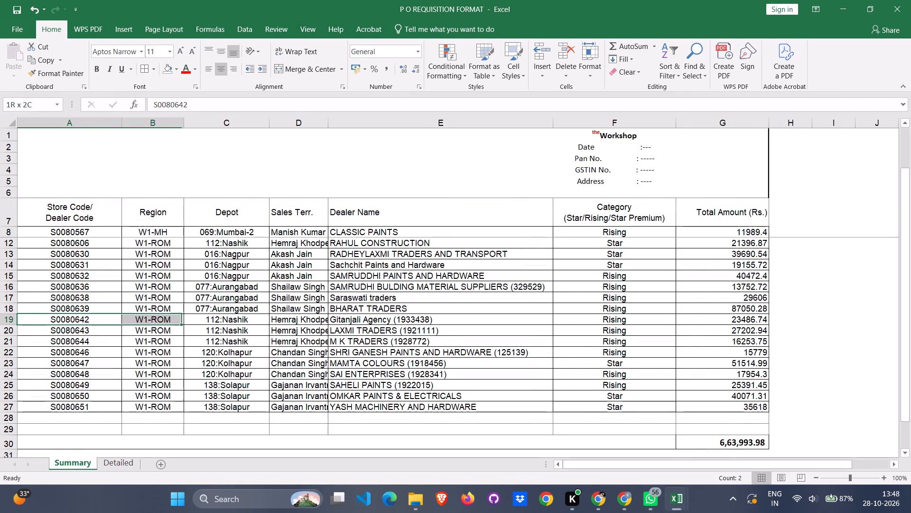
pyautogui.hotkey('shift', 'Right')
pyautogui.hotkey('shift', 'Right')
pyautogui.hotkey('shift', 'Right')
pyautogui.hotkey('shift', 'Right')
pyautogui.hotkey('ctrl', 'c')
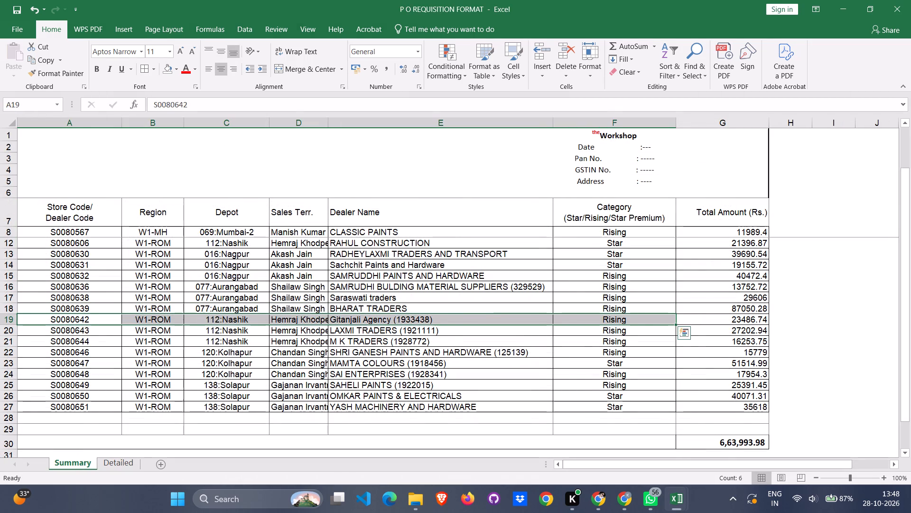
pyautogui.hotkey('alt', 'Tab')
pyautogui.hotkey('alt', 'Tab')
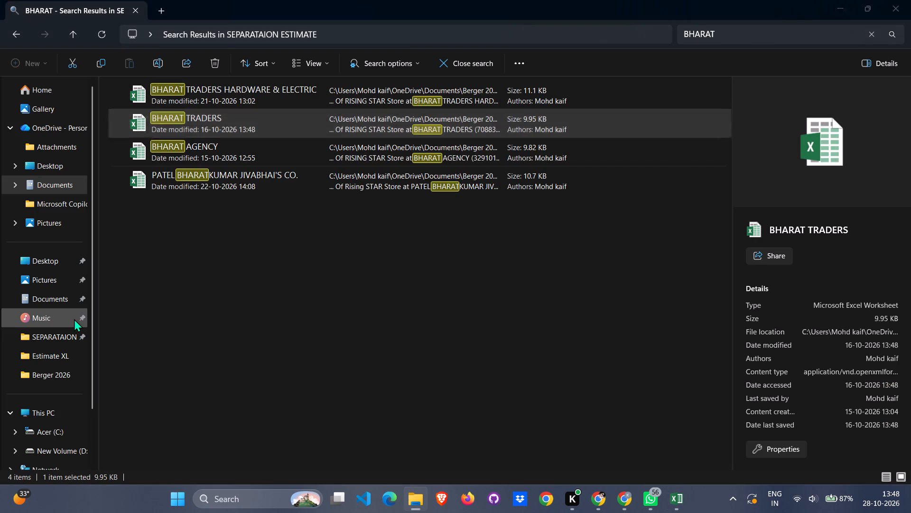
pyautogui.click(132, 465)
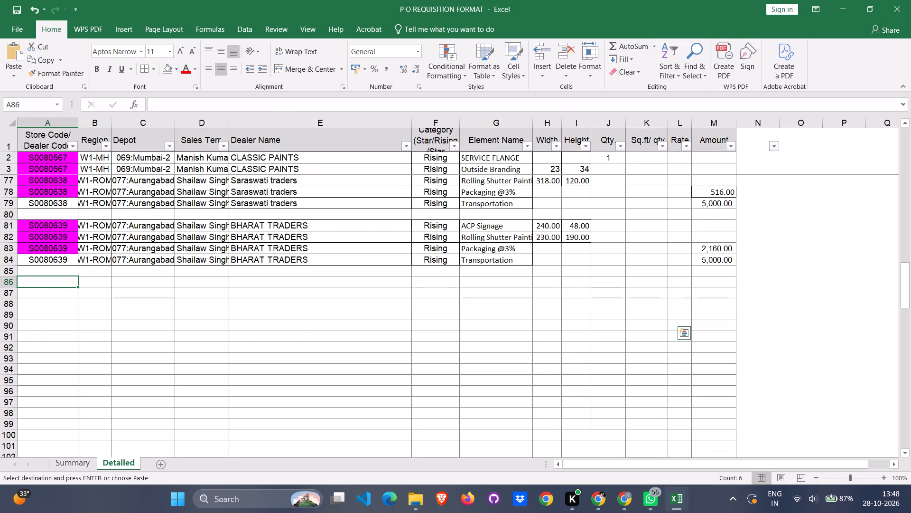
pyautogui.hotkey('ctrl', 'v')
# Select G86, switch to File Explorer, search the estimate folder for GITANJALI, and open the GITANJALI AGENCY workbook.
pyautogui.click(477, 284)
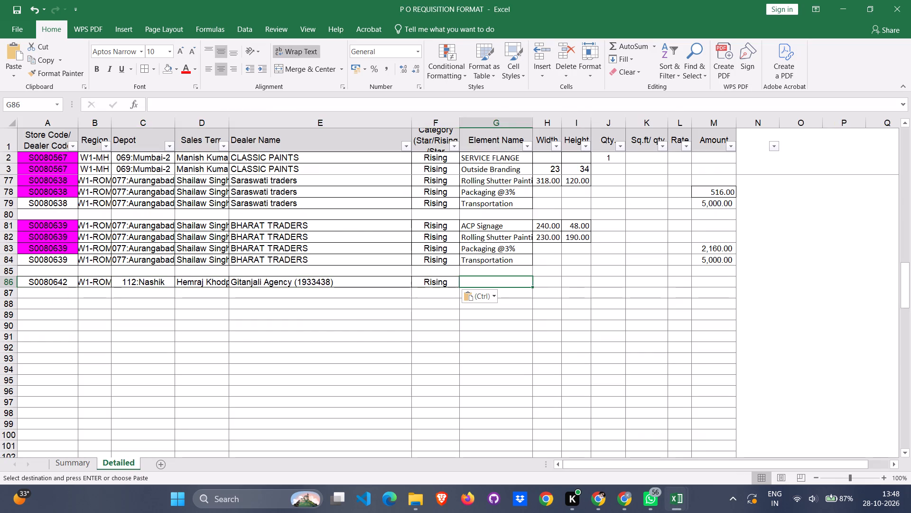
pyautogui.hotkey('alt', 'Tab')
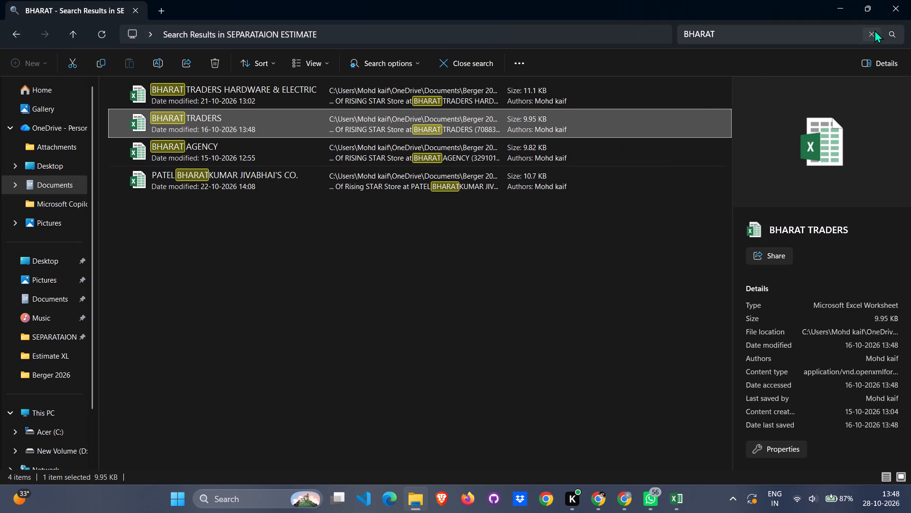
pyautogui.click(869, 31)
pyautogui.write('GITANJALI')
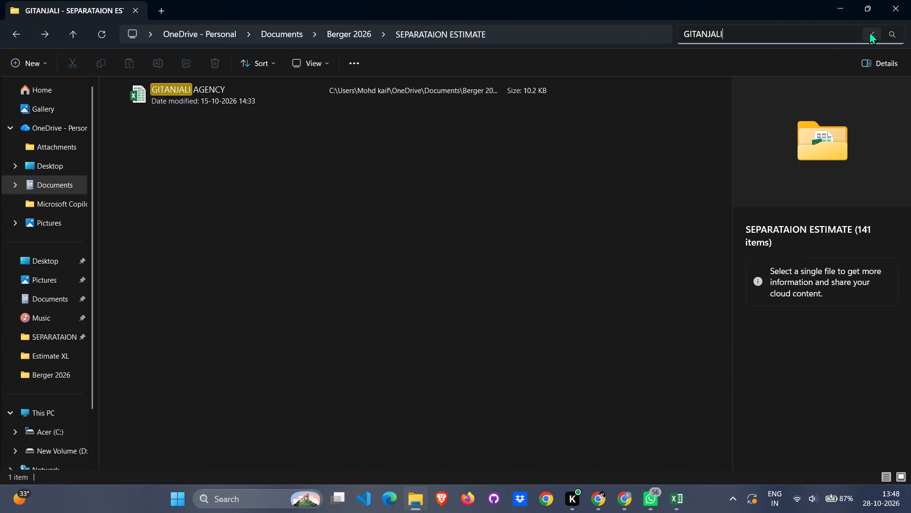
pyautogui.doubleClick(288, 80)
pyautogui.doubleClick(293, 99)
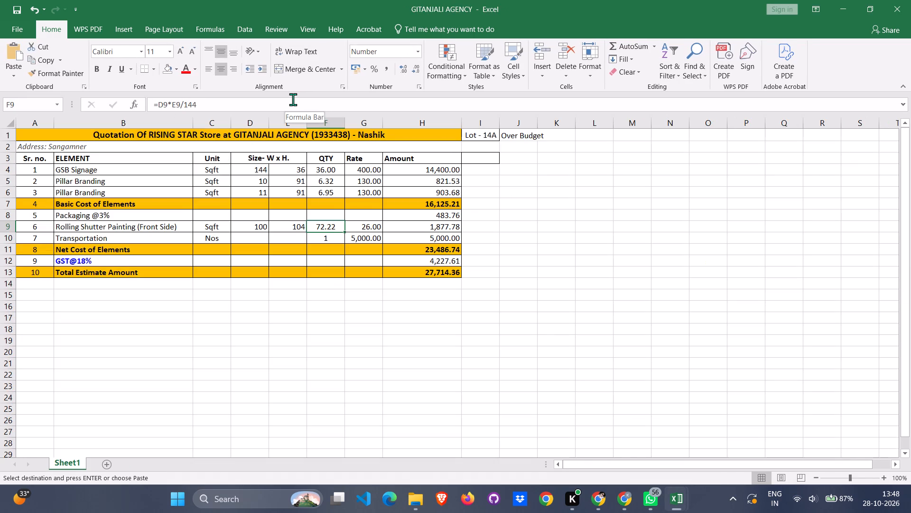
# Copy the GSB Signage and two Pillar Branding element names from the GITANJALI AGENCY quotation into G86:G88 of Detailed.
pyautogui.click(100, 171)
pyautogui.hotkey('shift', 'Down')
pyautogui.hotkey('shift', 'Down')
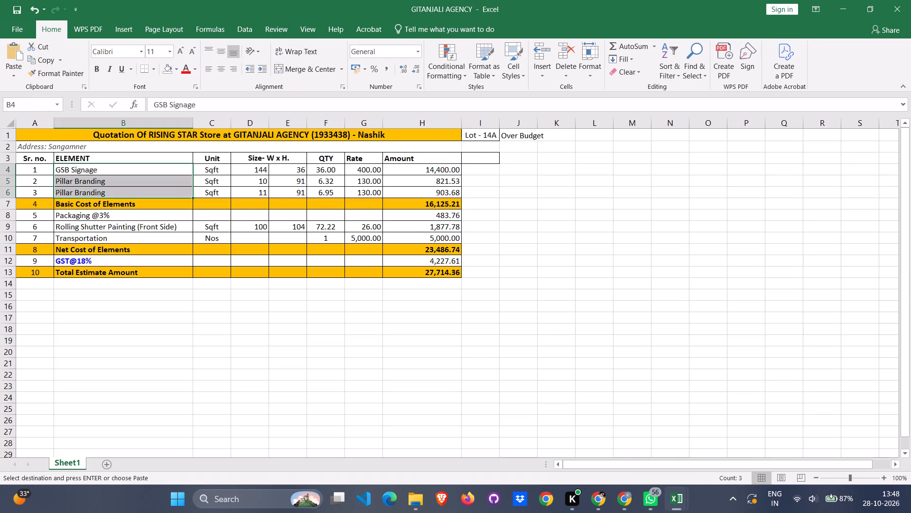
pyautogui.hotkey('ctrl', 'c')
pyautogui.hotkey('alt', 'Tab')
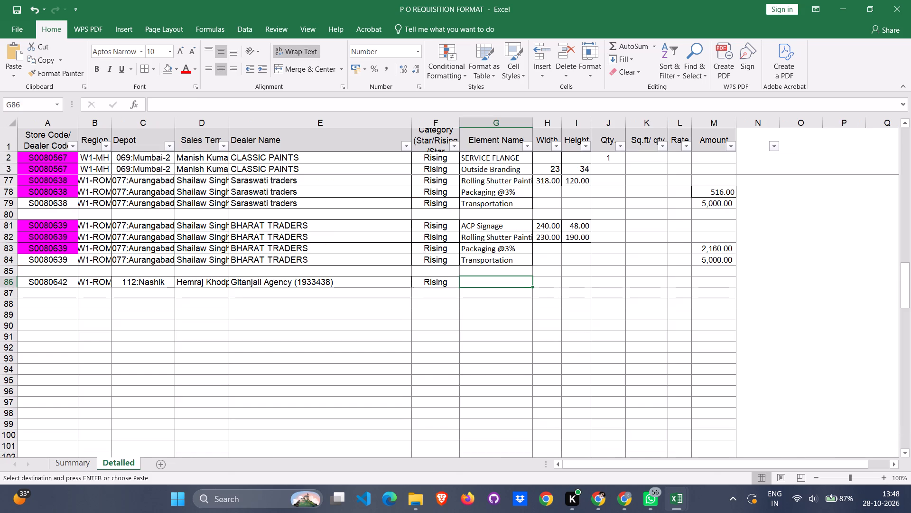
pyautogui.hotkey('ctrl', 'v')
# Copy the sizes 144 x 36, 10 x 91 and 11 x 91 from the quotation into H86:I88 of Detailed, and save.
pyautogui.hotkey('alt', 'Tab')
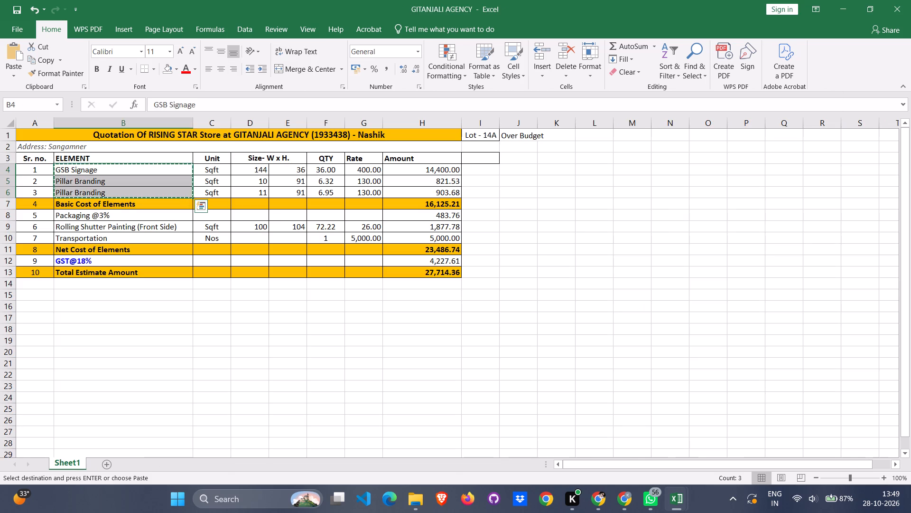
pyautogui.click(256, 171)
pyautogui.hotkey('shift', 'Down')
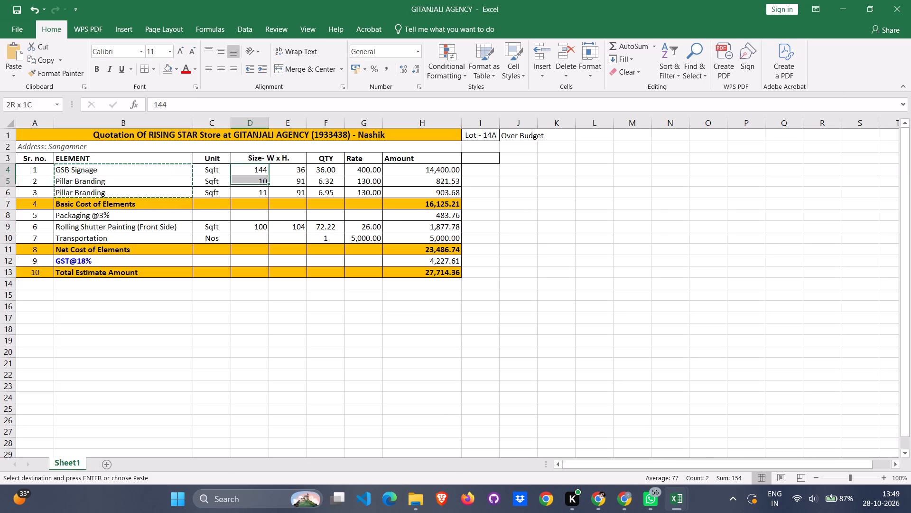
pyautogui.hotkey('shift', 'Down')
pyautogui.hotkey('shift', 'Right')
pyautogui.hotkey('ctrl', 'c')
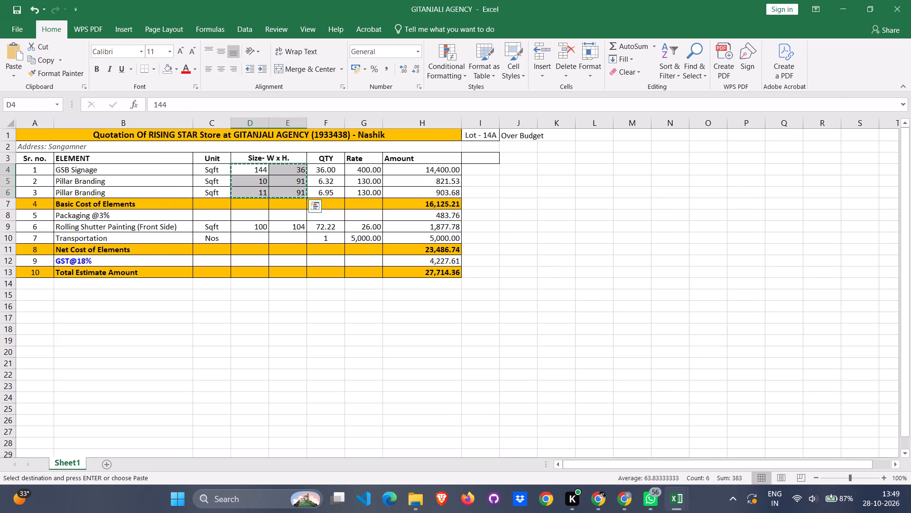
pyautogui.hotkey('alt', 'Tab')
pyautogui.click(539, 280)
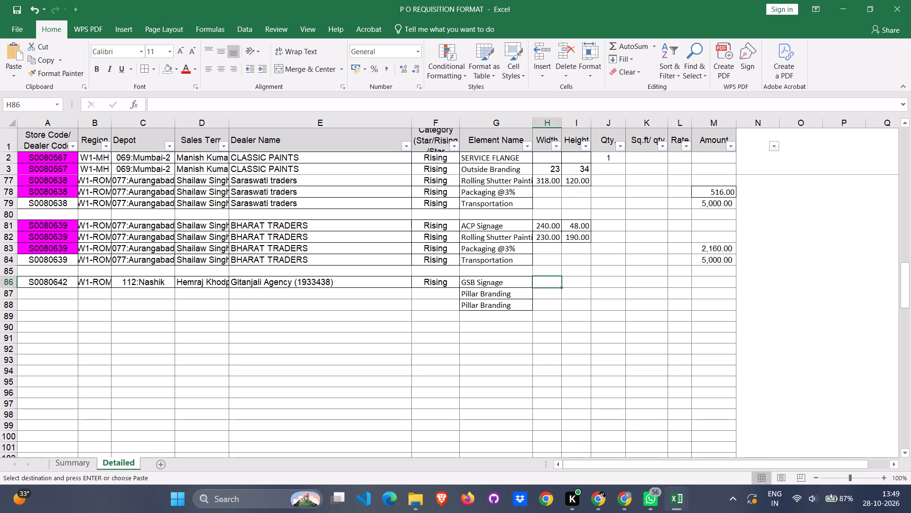
pyautogui.hotkey('ctrl', 'v')
pyautogui.hotkey('ctrl', 's')
# Copy the Rolling Shutter Painting (Front Side) element name from the GITANJALI AGENCY quotation into G89 of Detailed.
pyautogui.hotkey('alt', 'Tab')
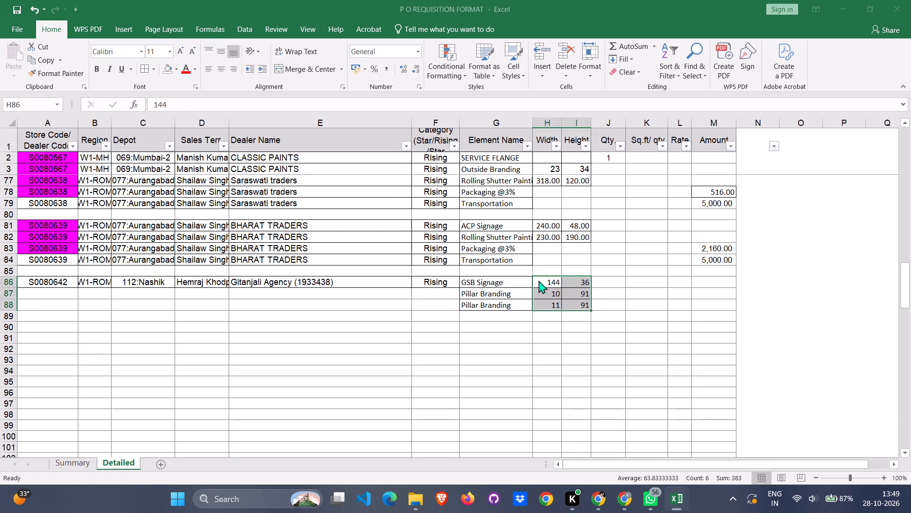
pyautogui.click(136, 229)
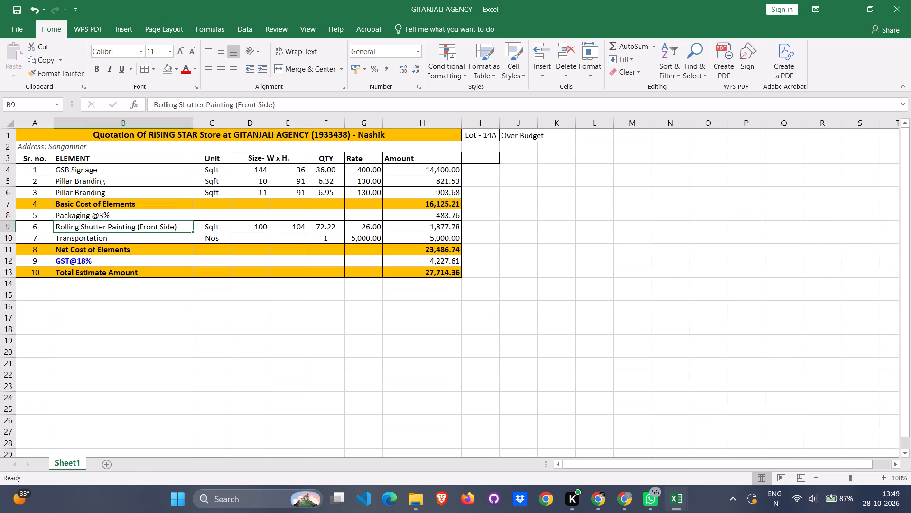
pyautogui.hotkey('ctrl', 'c')
pyautogui.hotkey('alt', 'Tab')
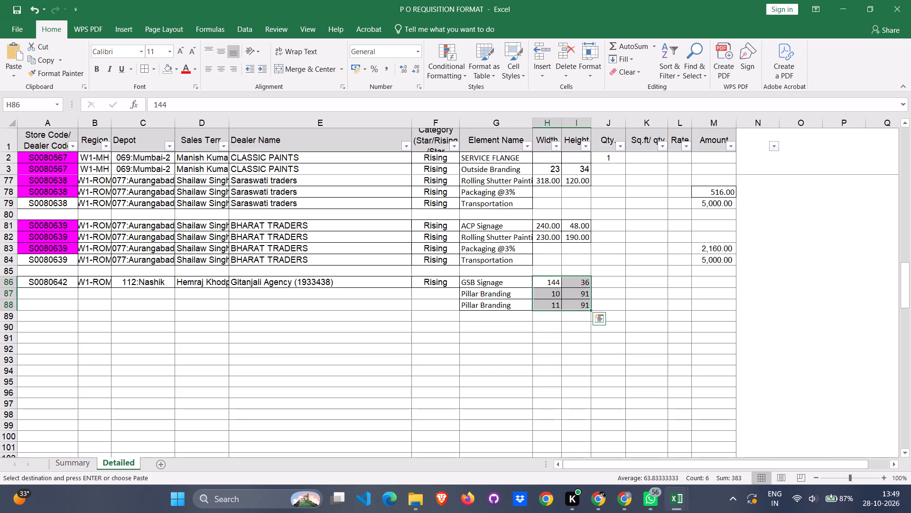
pyautogui.click(490, 316)
pyautogui.hotkey('ctrl', 'v')
# Copy the shutter painting size 100 x 104 from the quotation into H89:I89 of Detailed, and save.
pyautogui.hotkey('alt', 'Tab')
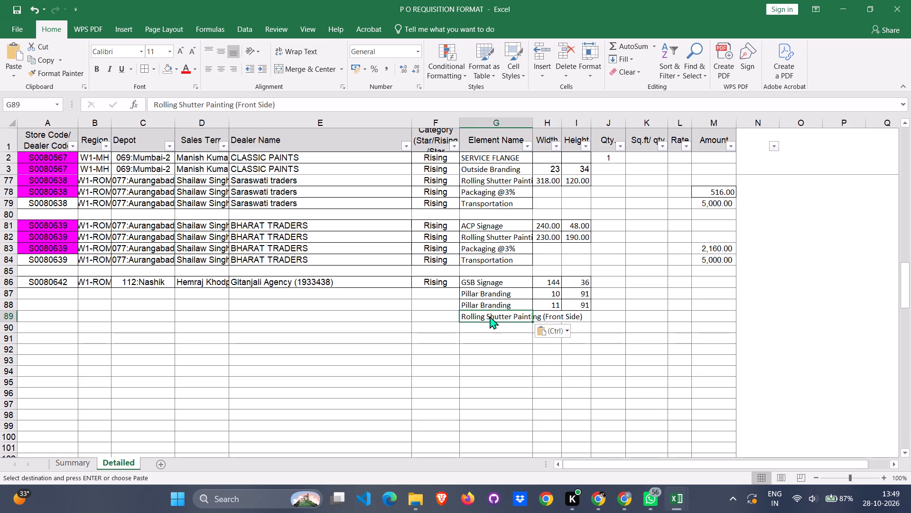
pyautogui.click(243, 226)
pyautogui.hotkey('shift', 'Right')
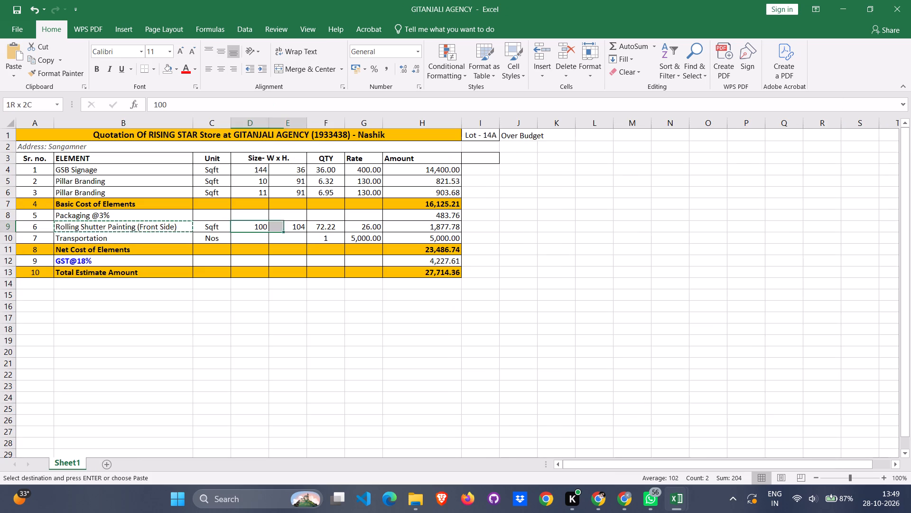
pyautogui.hotkey('ctrl', 'c')
pyautogui.hotkey('alt', 'Tab')
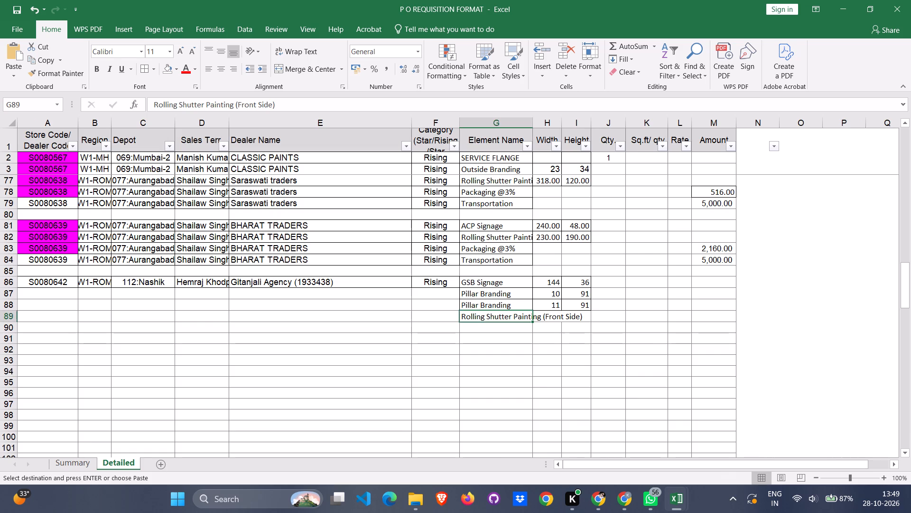
pyautogui.click(547, 313)
pyautogui.hotkey('ctrl', 'v')
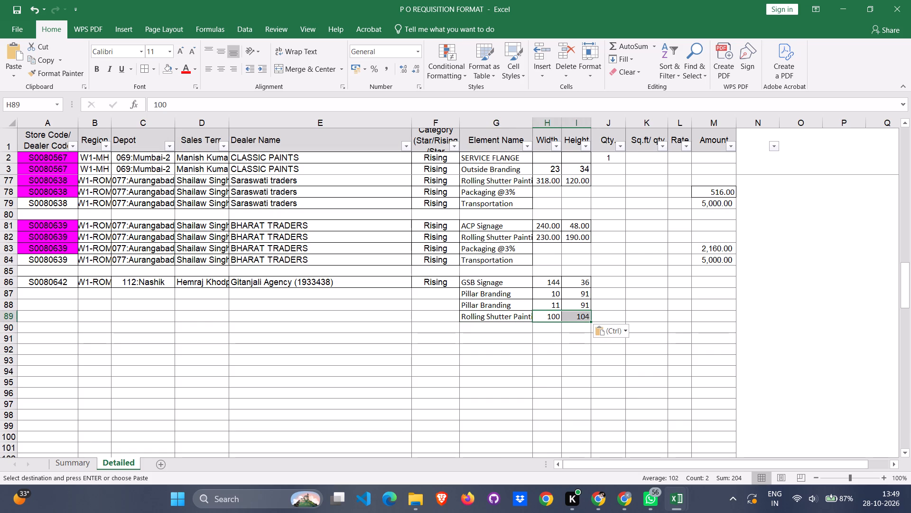
pyautogui.hotkey('ctrl', 's')
# Copy the Packaging @3% and Transportation labels from G83:G84 into G90:G91 of Detailed, and save.
pyautogui.hotkey('alt', 'Tab')
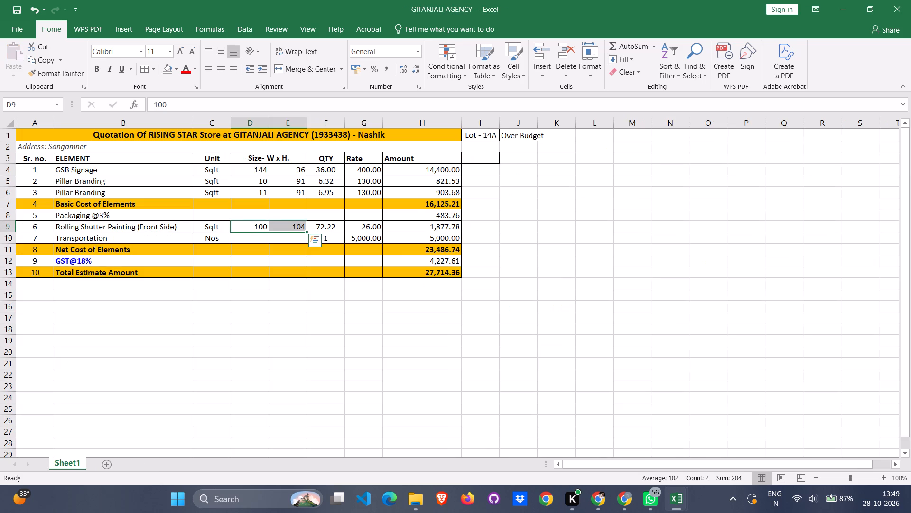
pyautogui.hotkey('alt', 'Tab')
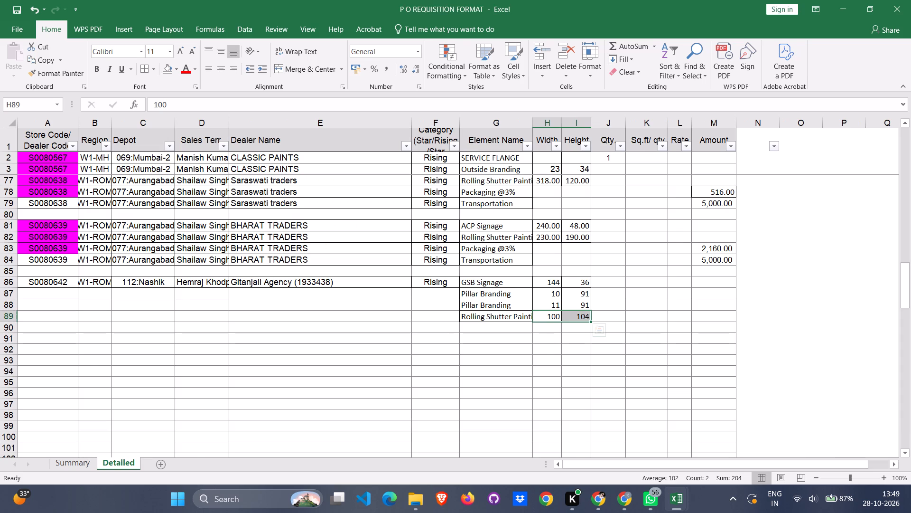
pyautogui.click(486, 251)
pyautogui.hotkey('shift', 'Down')
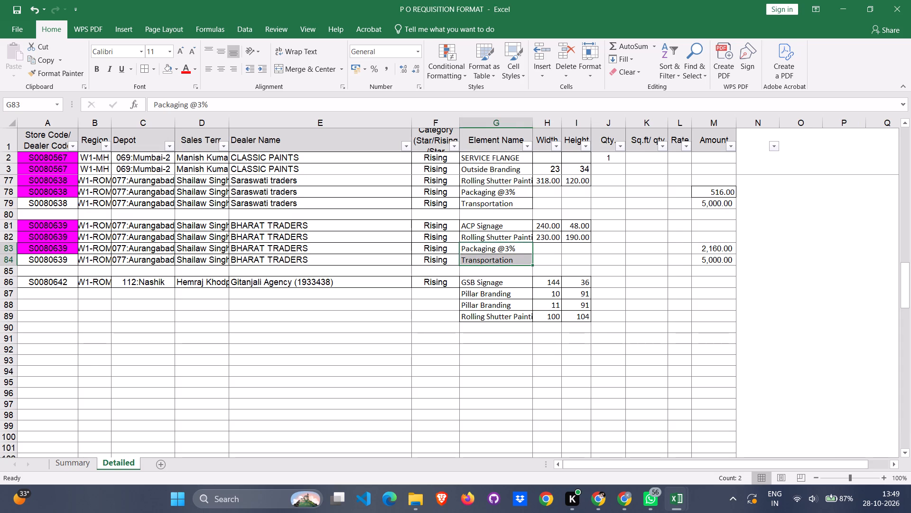
pyautogui.hotkey('ctrl', 'c')
pyautogui.hotkey('alt', 'Tab')
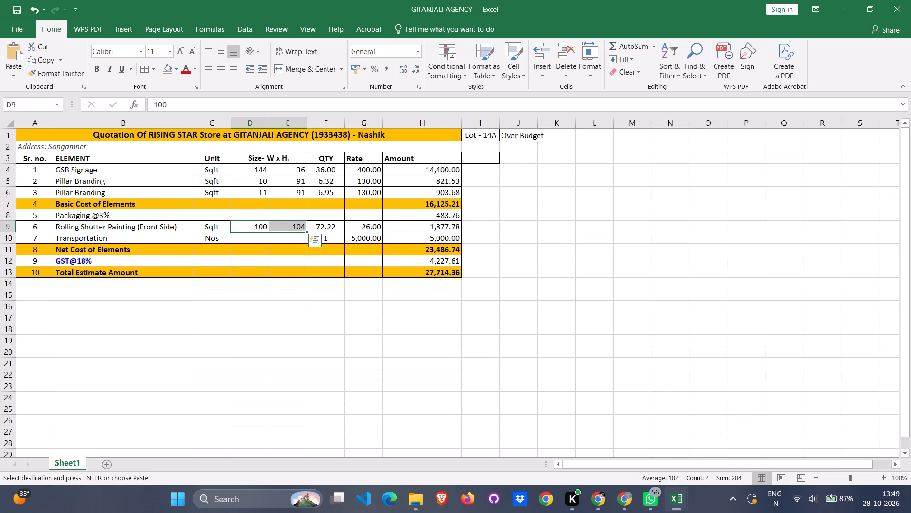
pyautogui.hotkey('alt', 'Tab')
pyautogui.click(476, 329)
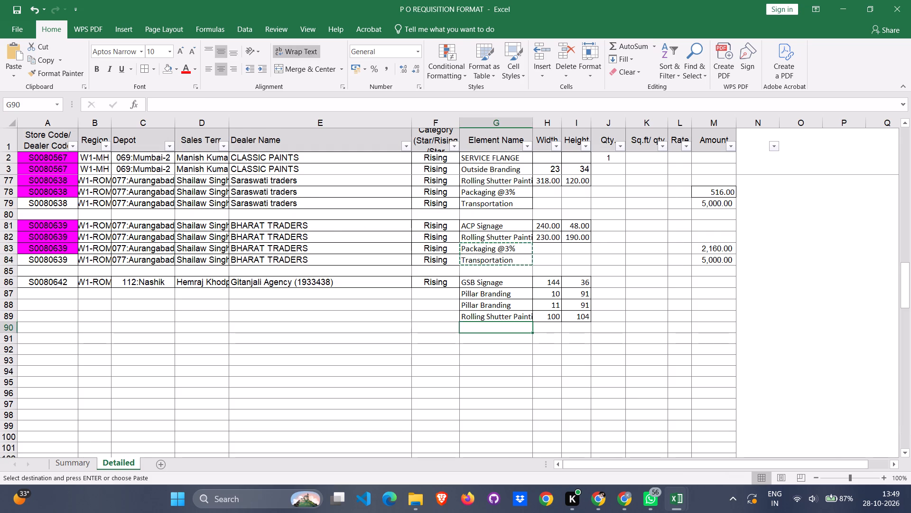
pyautogui.hotkey('ctrl', 'v')
pyautogui.hotkey('ctrl', 's')
# Enter the quotation's packaging amount 483.76 in M90 of Detailed, checking it against the quotation, and save.
pyautogui.hotkey('alt', 'Tab')
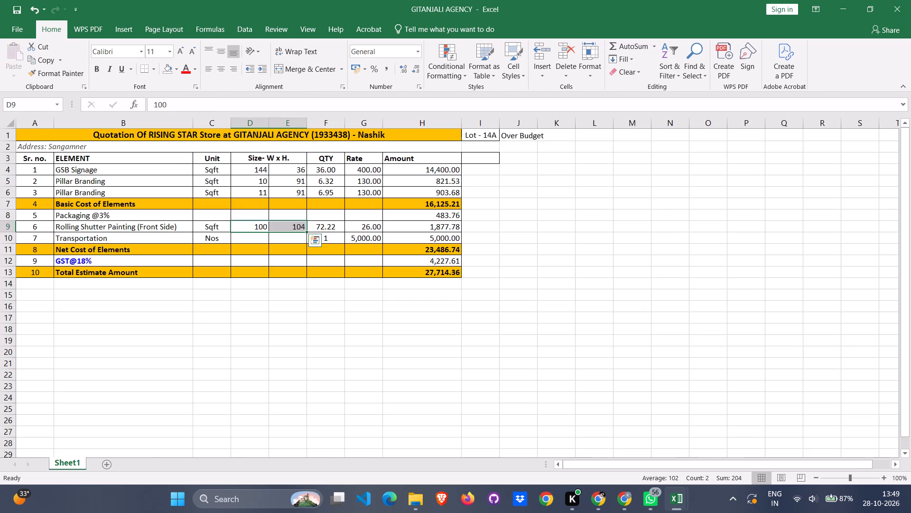
pyautogui.hotkey('alt', 'Tab')
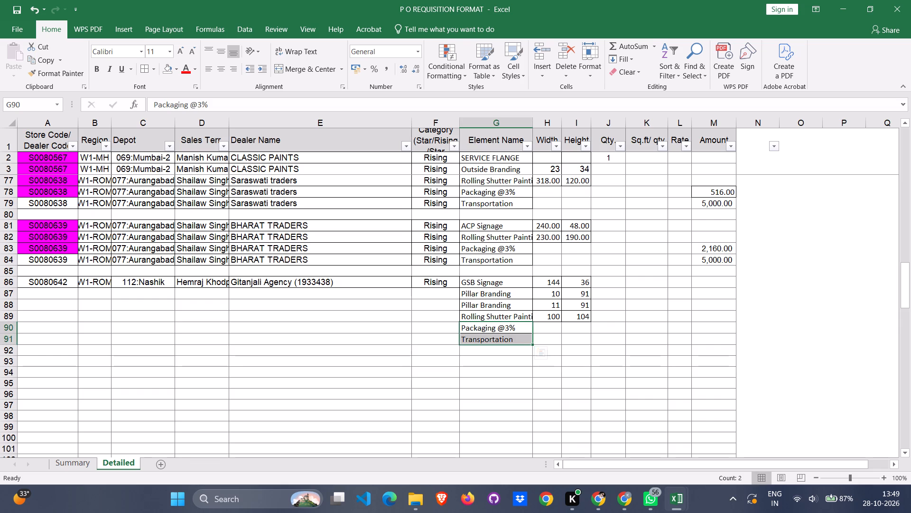
pyautogui.click(709, 329)
pyautogui.write('48')
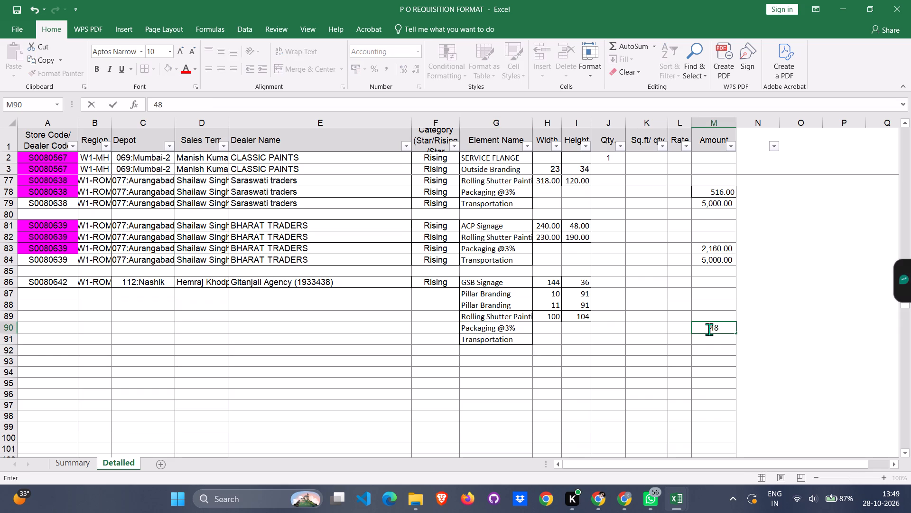
pyautogui.write('3.')
pyautogui.write('86')
pyautogui.hotkey('alt', 'Tab')
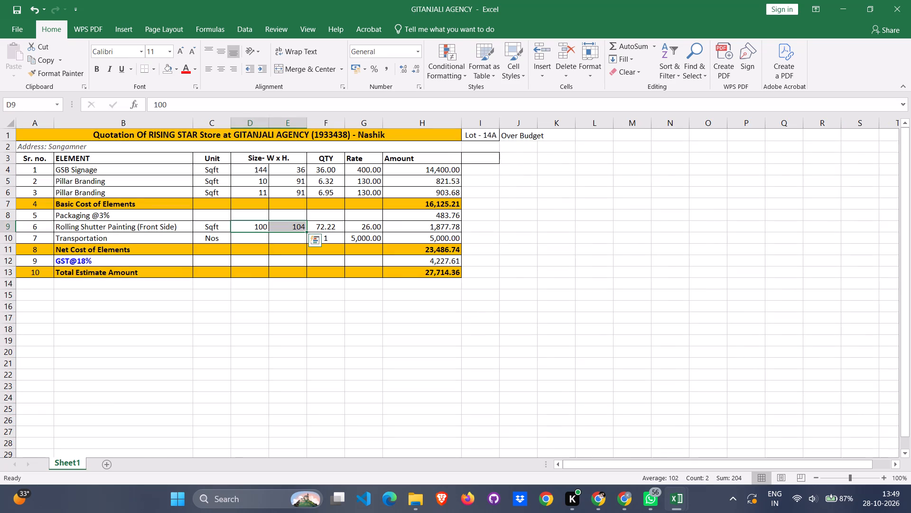
pyautogui.hotkey('alt', 'Tab')
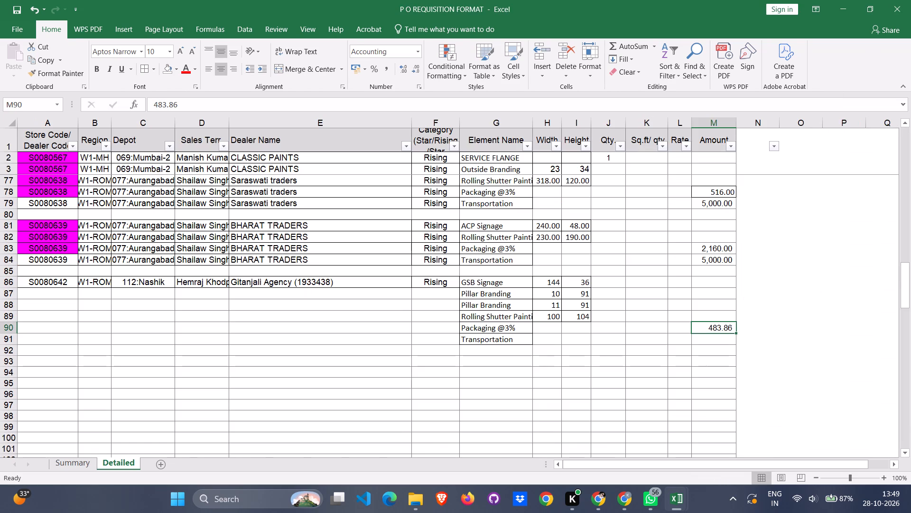
pyautogui.tripleClick(728, 328)
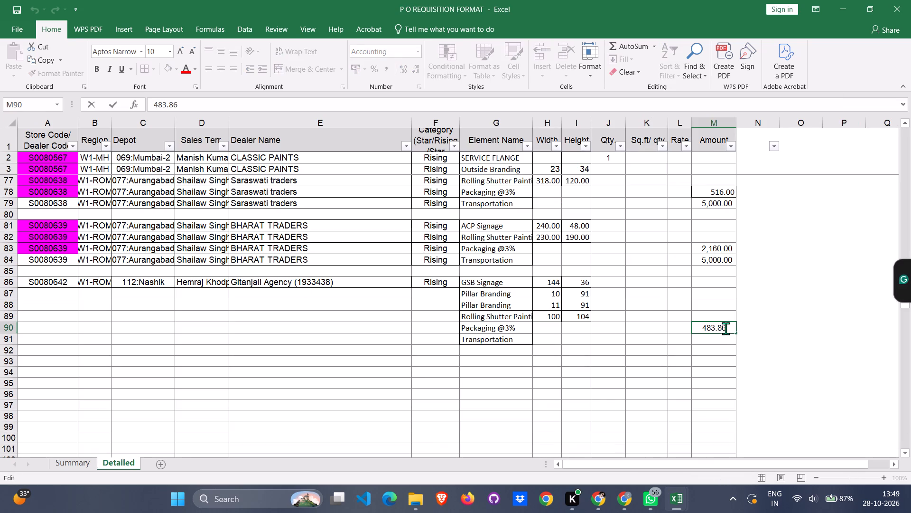
pyautogui.click(719, 328)
pyautogui.click(722, 328)
pyautogui.press('BackSpace')
pyautogui.press('7')
pyautogui.hotkey('ctrl', 's')
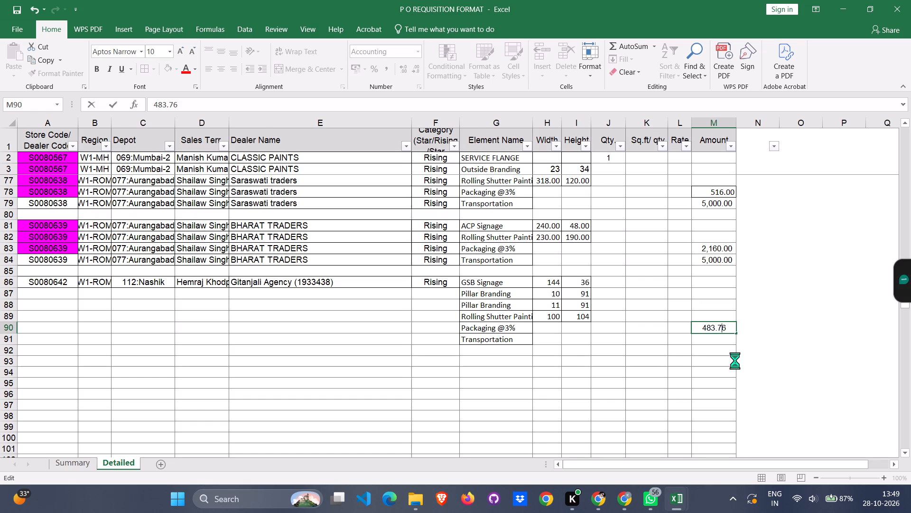
# Enter the transportation amount 5000 in M91 of Detailed, and save.
pyautogui.click(717, 339)
pyautogui.write('5000')
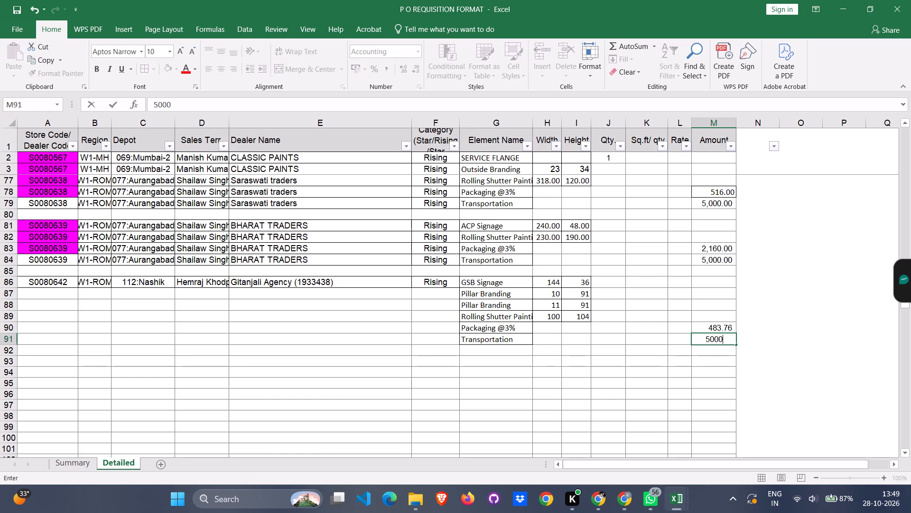
pyautogui.hotkey('ctrl', 's')
pyautogui.hotkey('alt', 'Tab')
pyautogui.hotkey('alt', 'Tab')
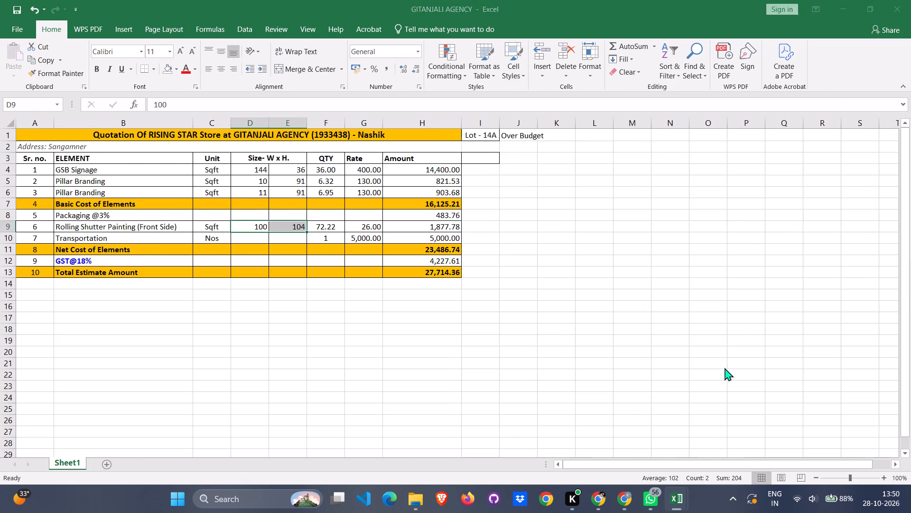
pyautogui.hotkey('ctrl', 's')
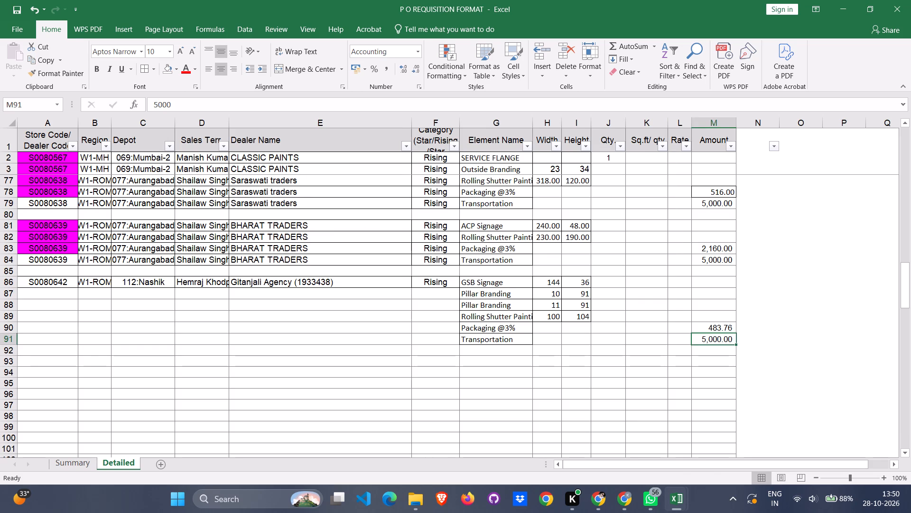
# Fill the Gitanjali Agency store details from A86:F86 down through row 91 of Detailed, and save.
pyautogui.click(45, 277)
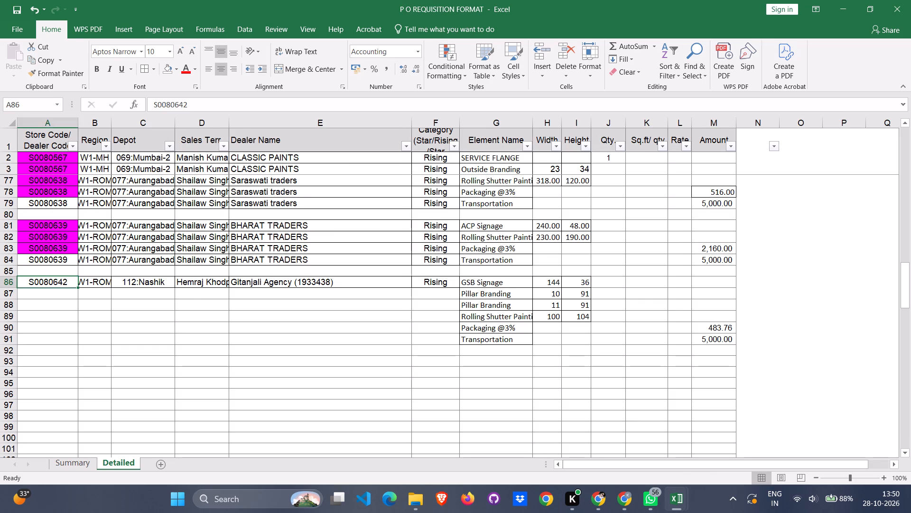
pyautogui.hotkey('shift', 'Right')
pyautogui.hotkey('shift', 'Right')
pyautogui.hotkey('shift', 'Right')
pyautogui.hotkey('shift', 'Right')
pyautogui.hotkey('shift', 'Right')
pyautogui.hotkey('ctrl', 'c')
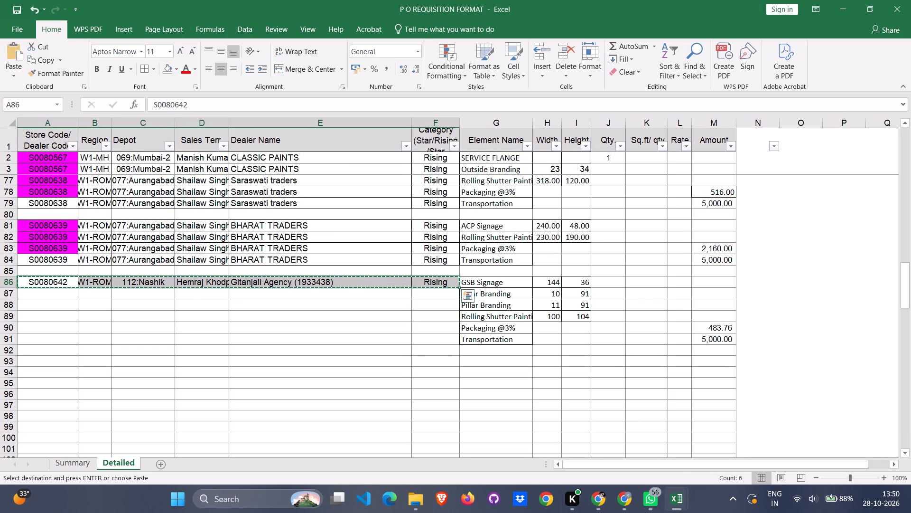
pyautogui.hotkey('shift', 'Down')
pyautogui.hotkey('shift', 'Down')
pyautogui.hotkey('shift', 'Down')
pyautogui.hotkey('shift', 'Down')
pyautogui.hotkey('shift', 'Down')
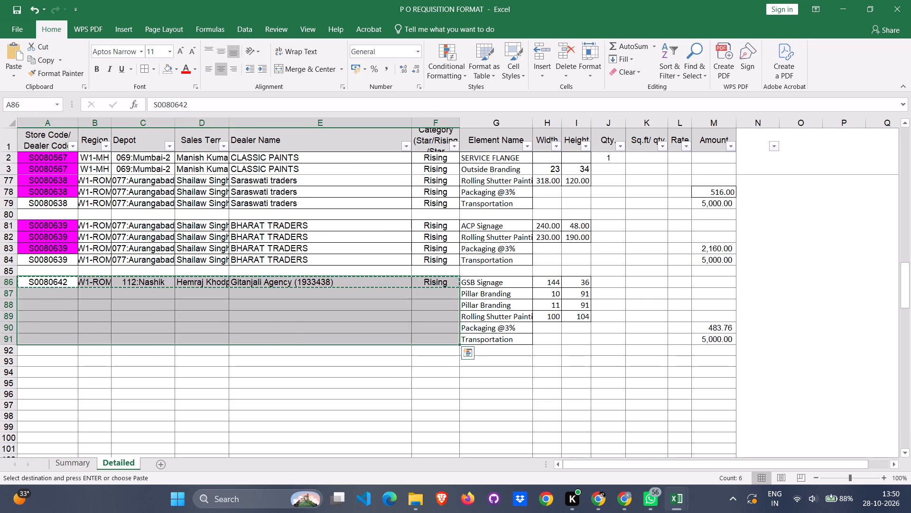
pyautogui.hotkey('ctrl', 'v')
pyautogui.hotkey('ctrl', 's')
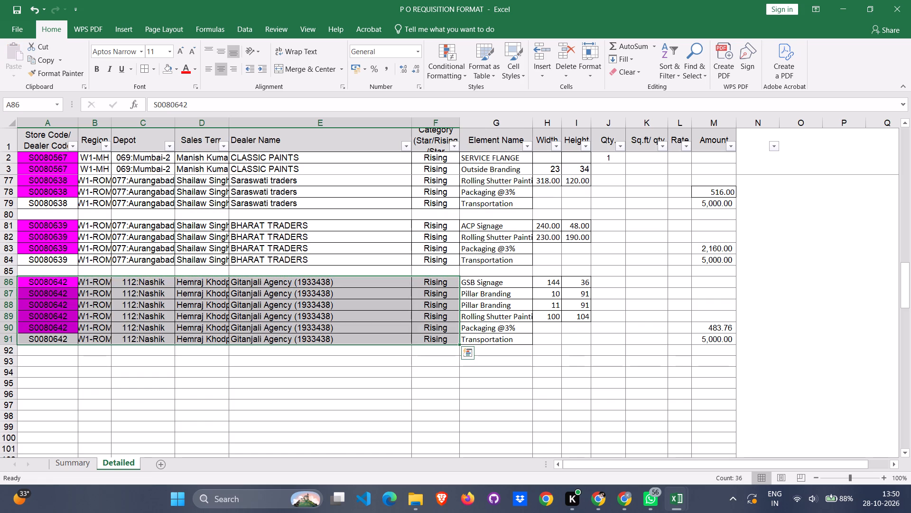
# Copy the LAXMI TRADERS store details from A20:F20 of Summary into row 93 of Detailed, starting at A93.
pyautogui.scroll(-7, 54, 318)
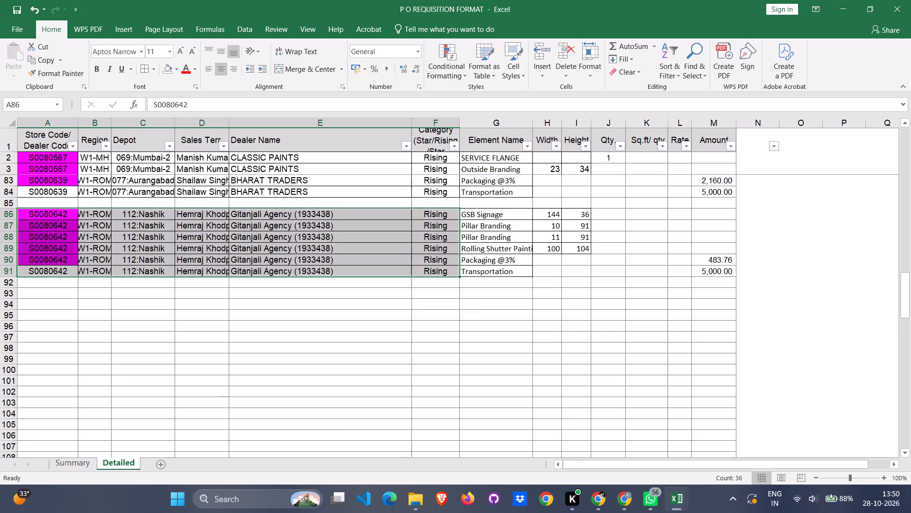
pyautogui.click(53, 284)
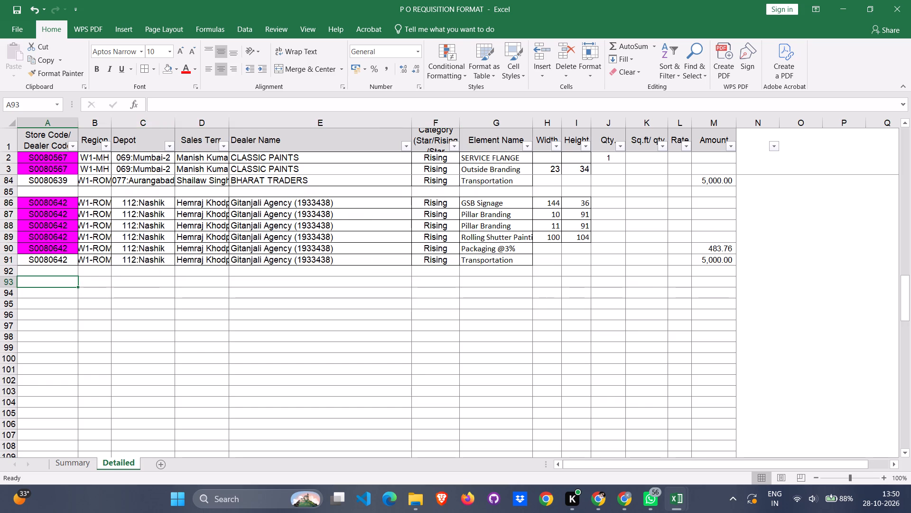
pyautogui.click(78, 463)
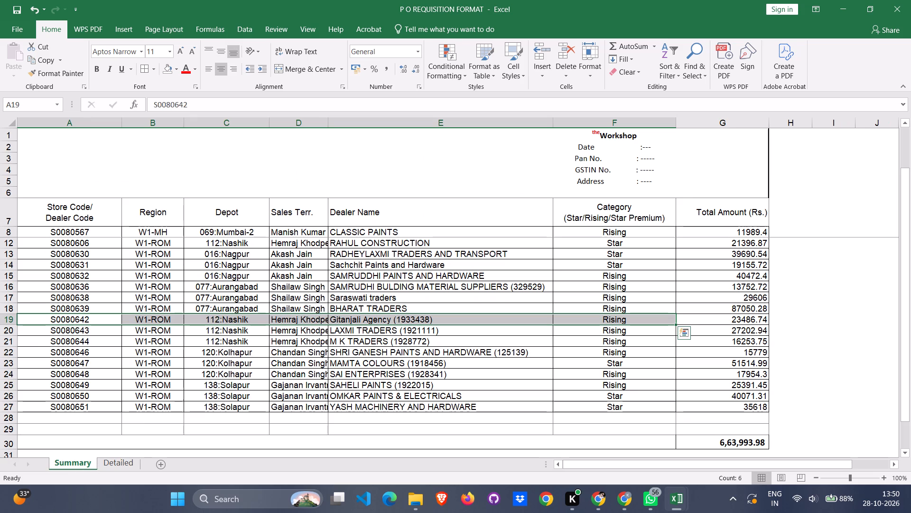
pyautogui.click(72, 330)
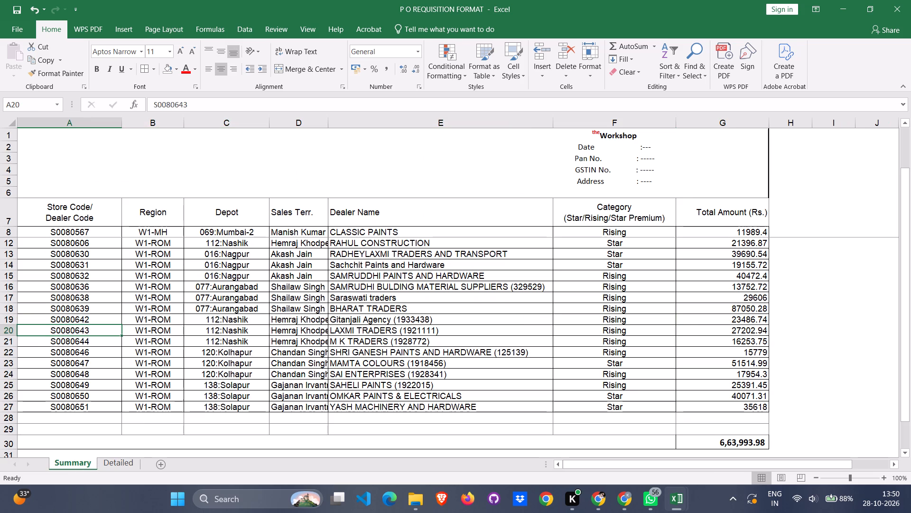
pyautogui.hotkey('shift', 'Right')
pyautogui.hotkey('shift', 'Right')
pyautogui.hotkey('shift', 'Right')
pyautogui.hotkey('shift', 'Right')
pyautogui.hotkey('shift', 'Right')
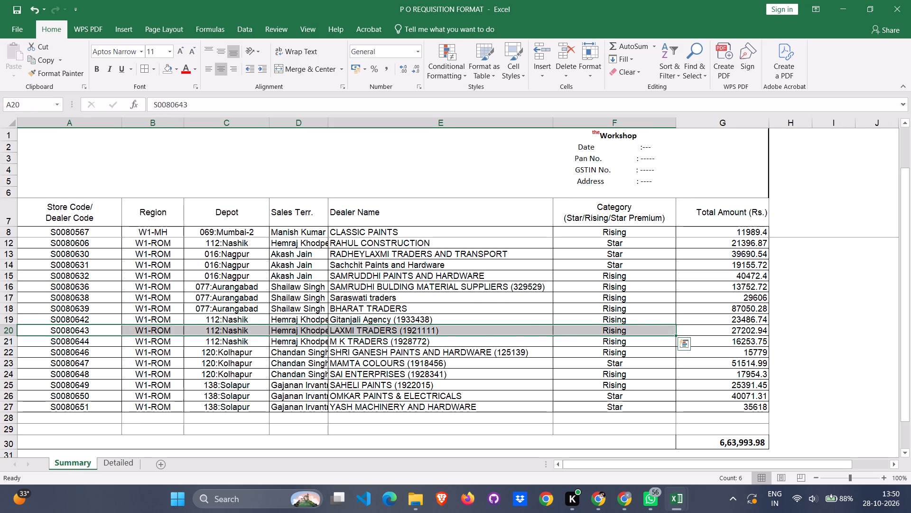
pyautogui.hotkey('ctrl', 'c')
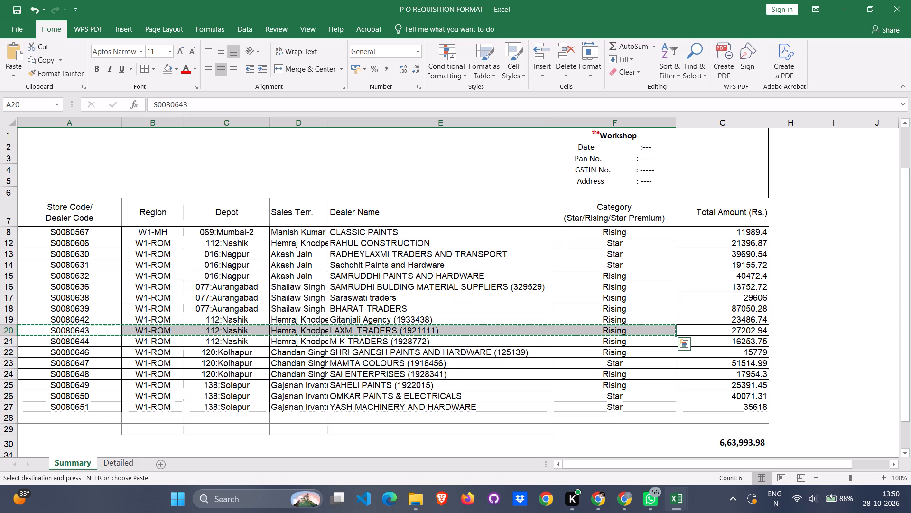
pyautogui.click(120, 467)
pyautogui.hotkey('ctrl', 'v')
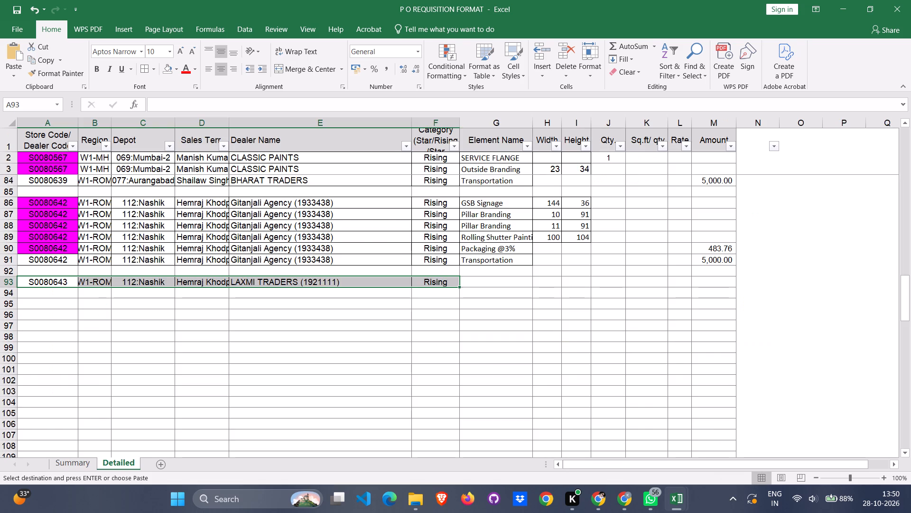
# Close the Gitanjali Agency quotation, search the SEPARATAION ESTIMATE folder for LAXMI, and open the LAXMI TRADERS quotation.
pyautogui.click(483, 283)
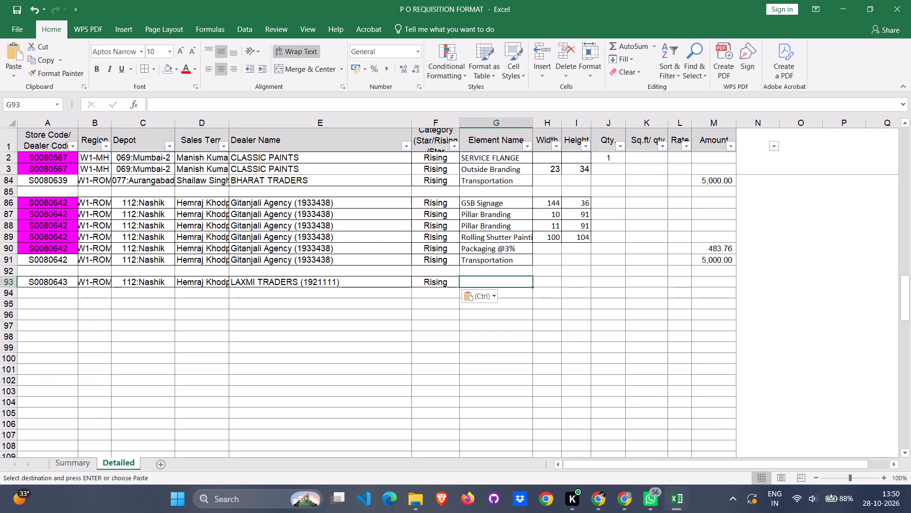
pyautogui.hotkey('alt', 'Tab')
pyautogui.hotkey('alt', 'Tab')
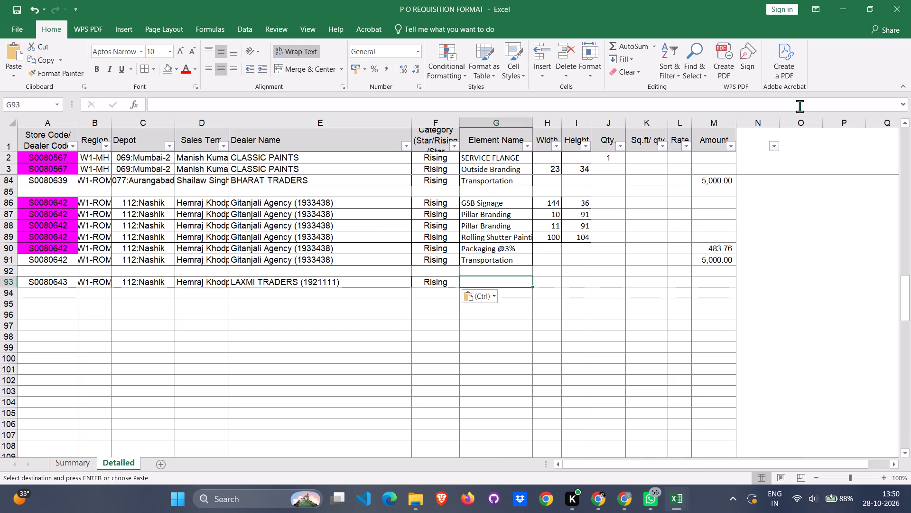
pyautogui.hotkey('alt', 'Tab')
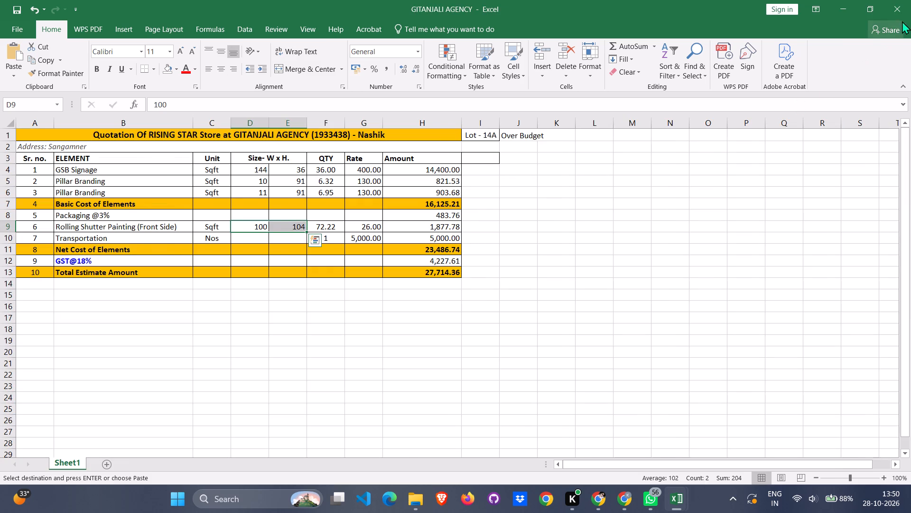
pyautogui.click(908, 5)
pyautogui.hotkey('alt', 'Tab')
pyautogui.click(872, 35)
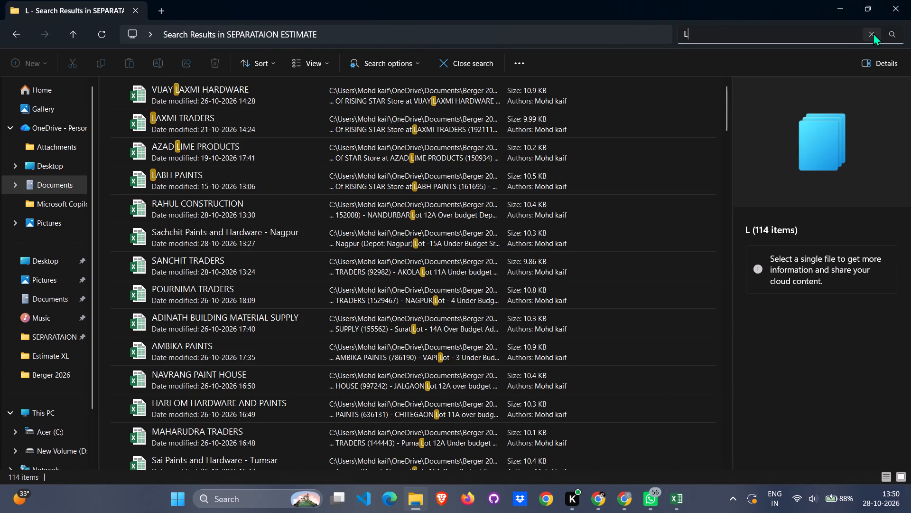
pyautogui.write('ax')
pyautogui.press('BackSpace')
pyautogui.press('BackSpace')
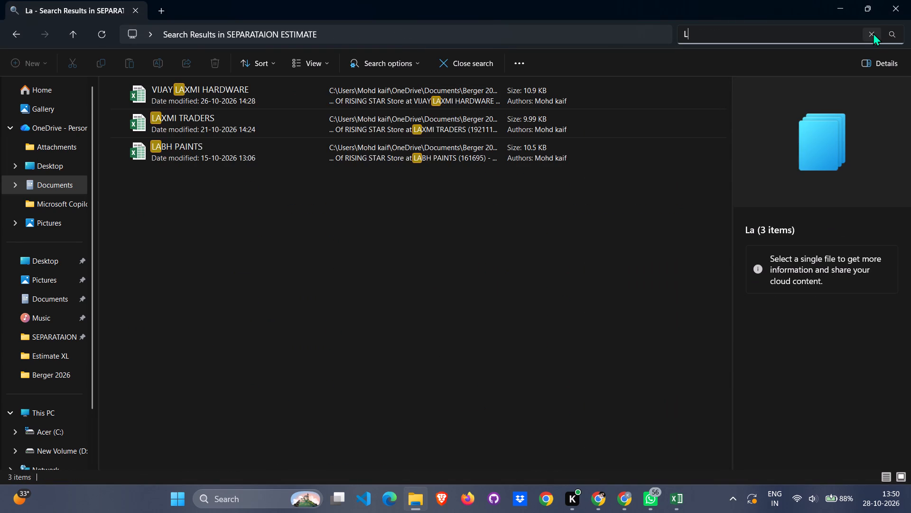
pyautogui.write('AXMI')
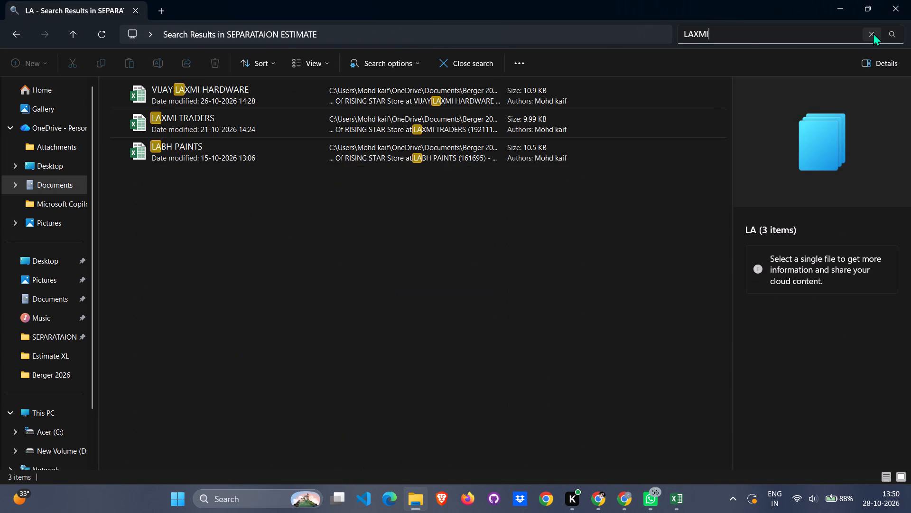
pyautogui.doubleClick(284, 126)
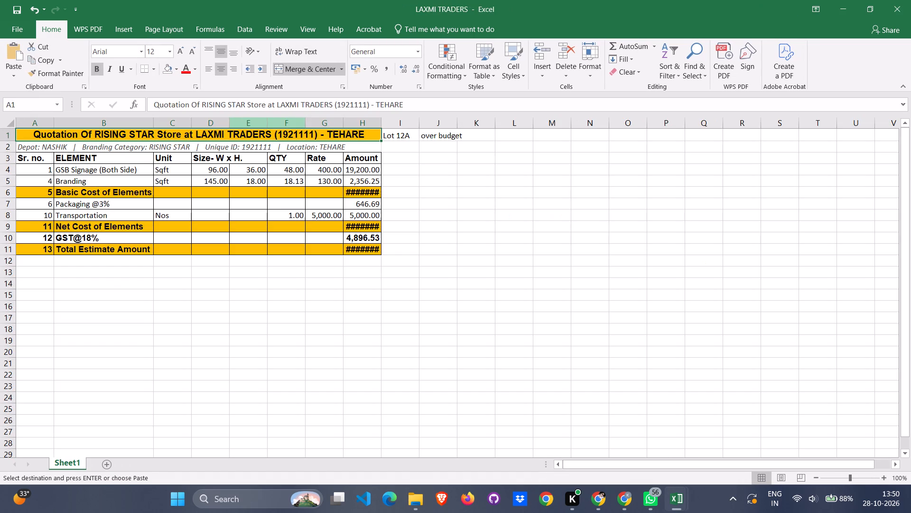
# Copy the elements GSB Signage (Both Side) and Branding from B4:B5 of the quotation into G93:G94 of Detailed.
pyautogui.click(102, 171)
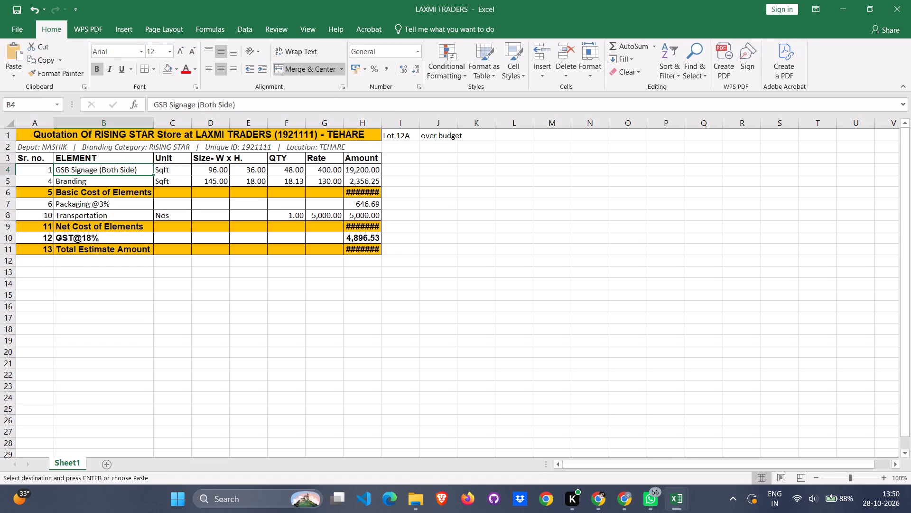
pyautogui.hotkey('shift', 'Down')
pyautogui.hotkey('ctrl', 'c')
pyautogui.hotkey('alt', 'Tab')
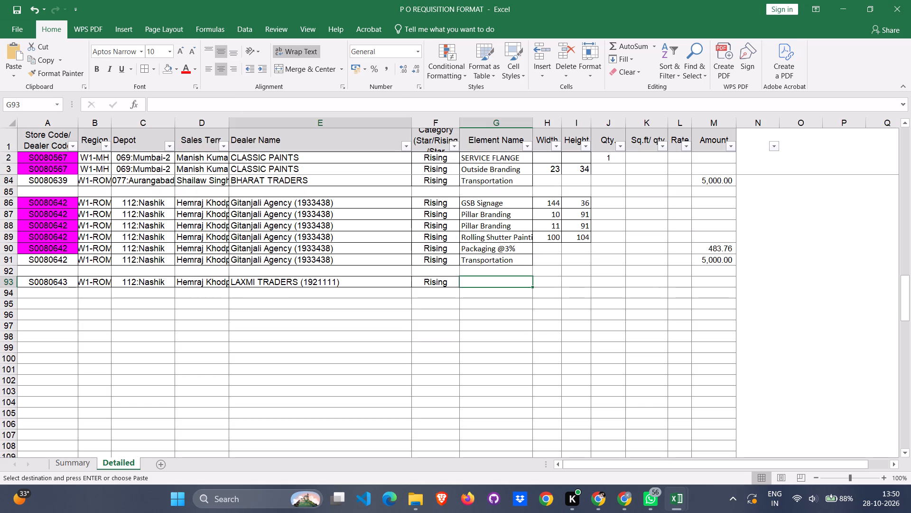
pyautogui.hotkey('ctrl', 'v')
# Copy the sizes 96 x 36 and 145 x 18 from D4:E5 of the quotation into H93:I94 of Detailed, and save.
pyautogui.hotkey('alt', 'Tab')
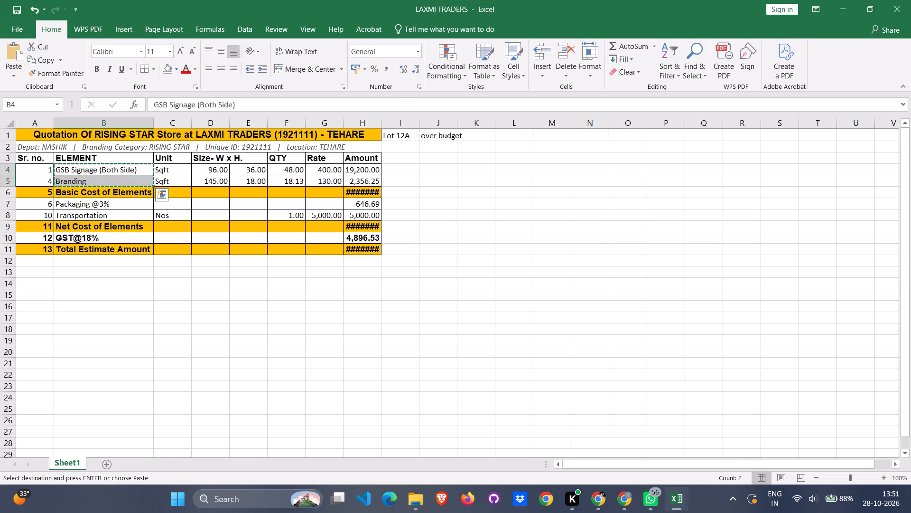
pyautogui.click(211, 170)
pyautogui.hotkey('shift', 'Down')
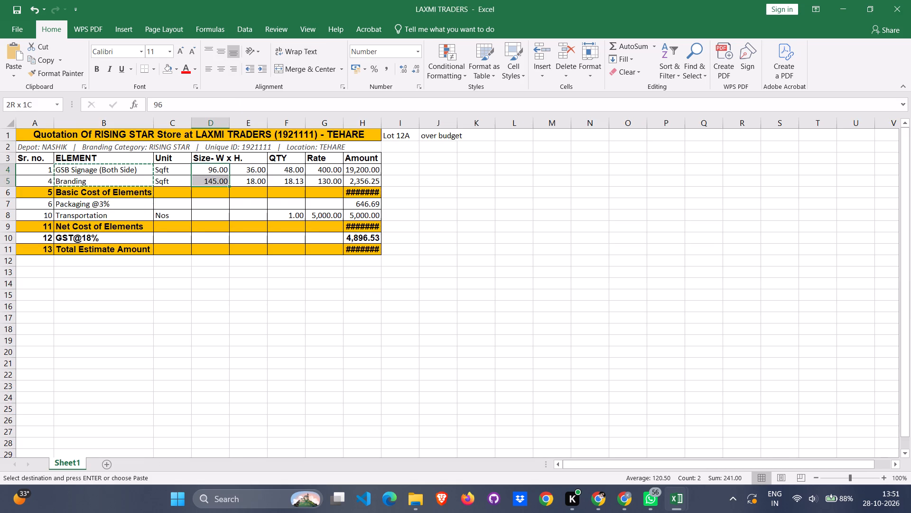
pyautogui.hotkey('shift', 'Right')
pyautogui.hotkey('ctrl', 'c')
pyautogui.hotkey('alt', 'Tab')
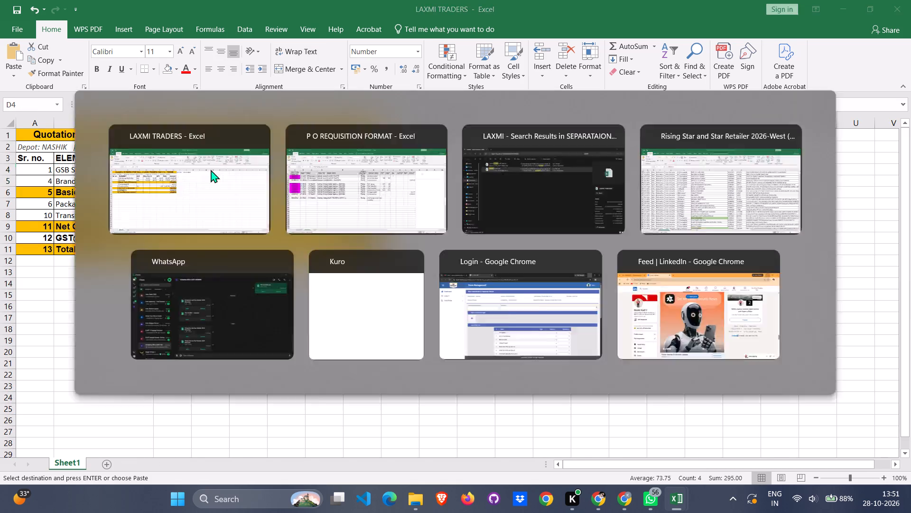
pyautogui.click(547, 283)
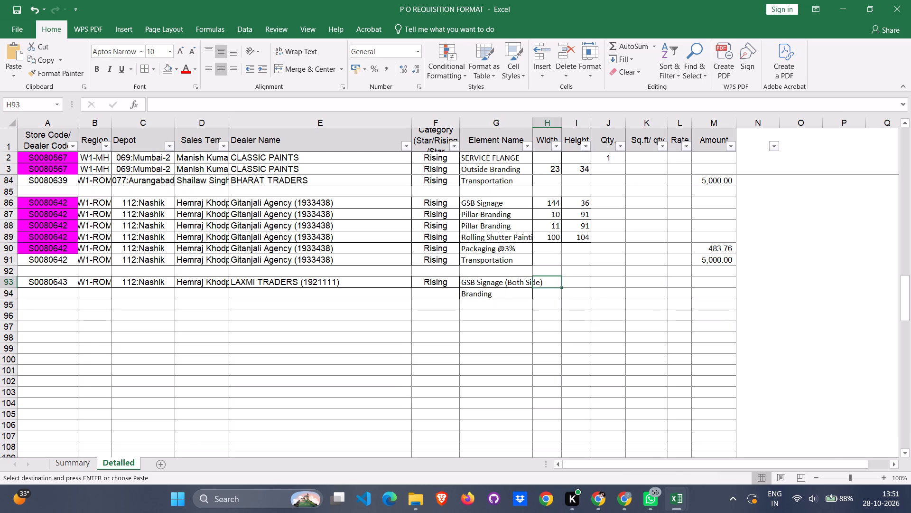
pyautogui.hotkey('ctrl', 'v')
pyautogui.hotkey('ctrl', 's')
# Copy the Packaging @3% and Transportation labels from G90:G91 into G95:G96 of Detailed.
pyautogui.hotkey('alt', 'Tab')
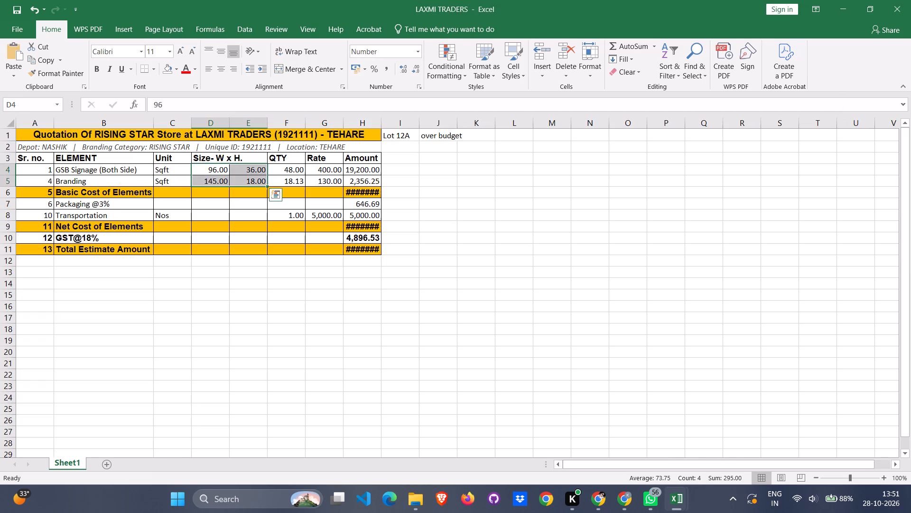
pyautogui.hotkey('alt', 'Tab')
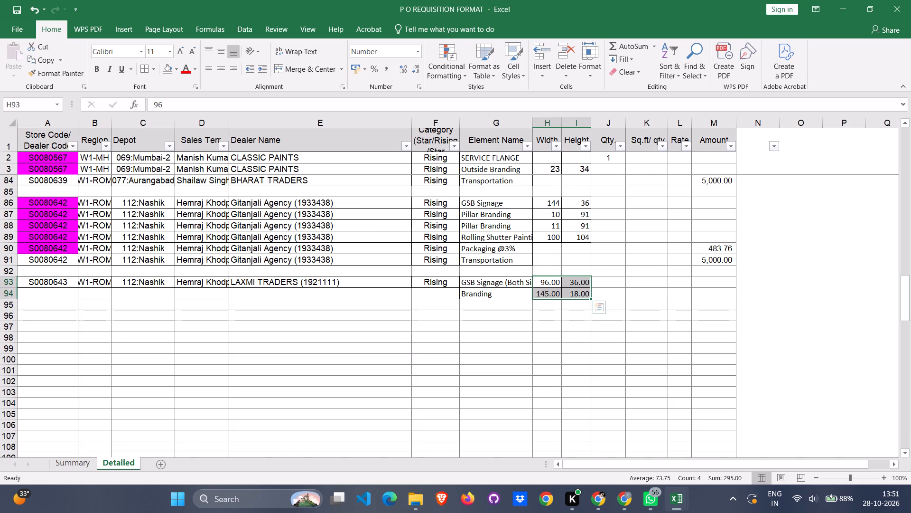
pyautogui.click(485, 248)
pyautogui.hotkey('shift', 'Down')
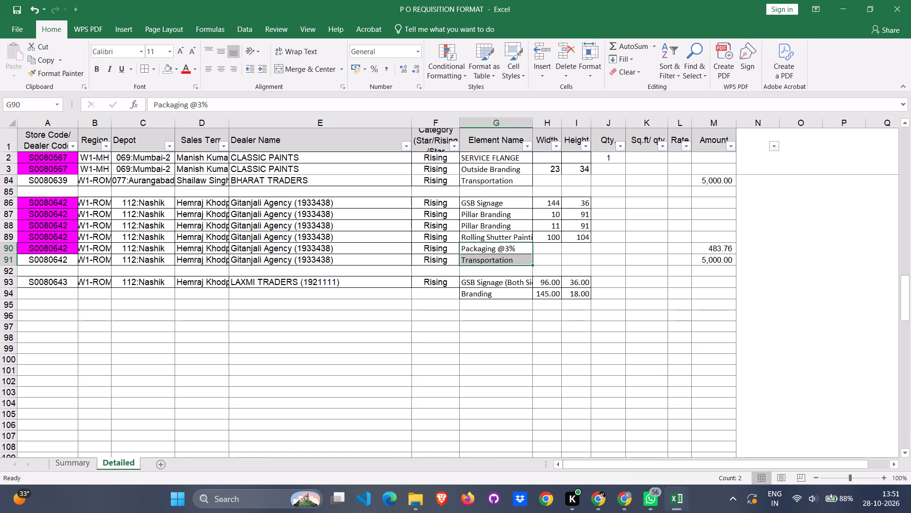
pyautogui.hotkey('ctrl', 'c')
pyautogui.click(480, 303)
pyautogui.hotkey('ctrl', 'v')
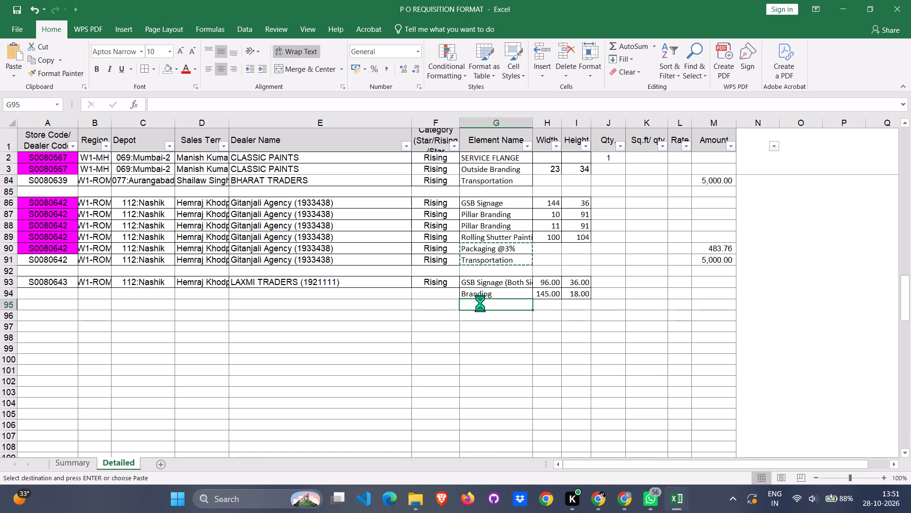
# Check the packaging amount in the LAXMI TRADERS quotation, enter 646.69 in M95 of Detailed, and save.
pyautogui.hotkey('alt', 'Tab')
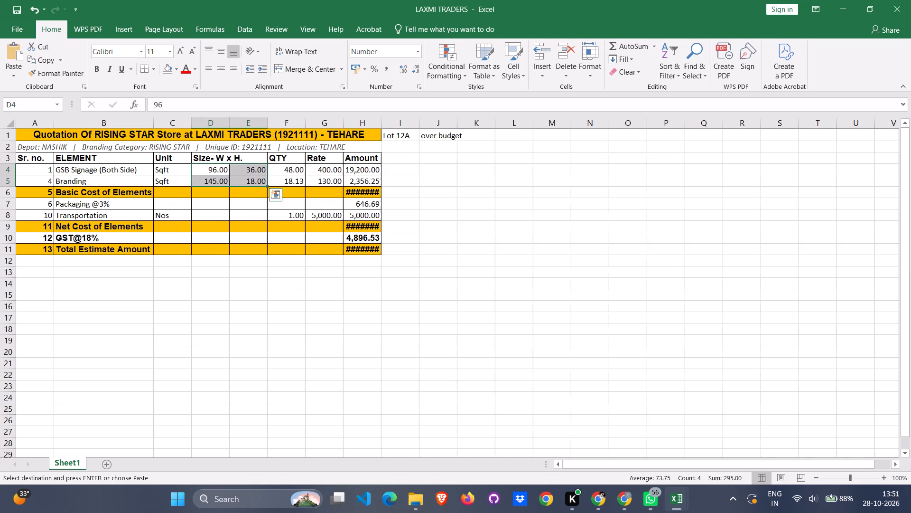
pyautogui.hotkey('alt', 'Tab')
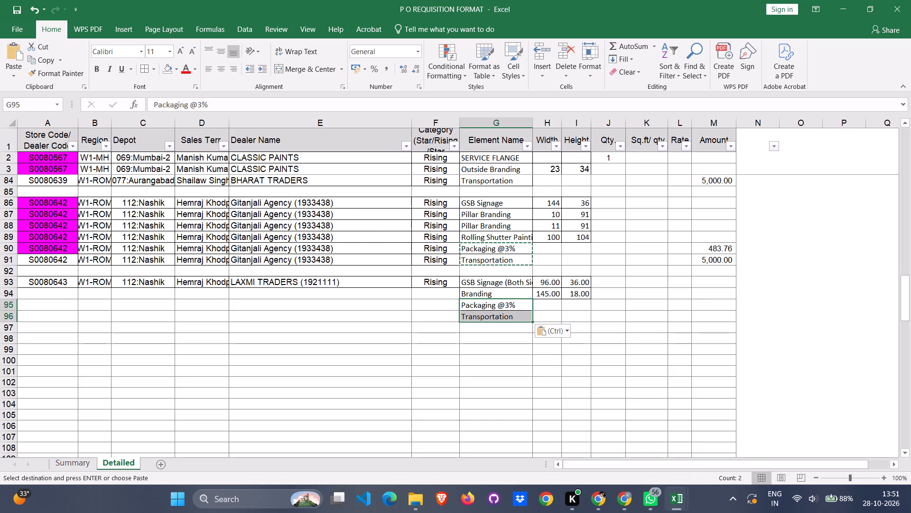
pyautogui.click(712, 304)
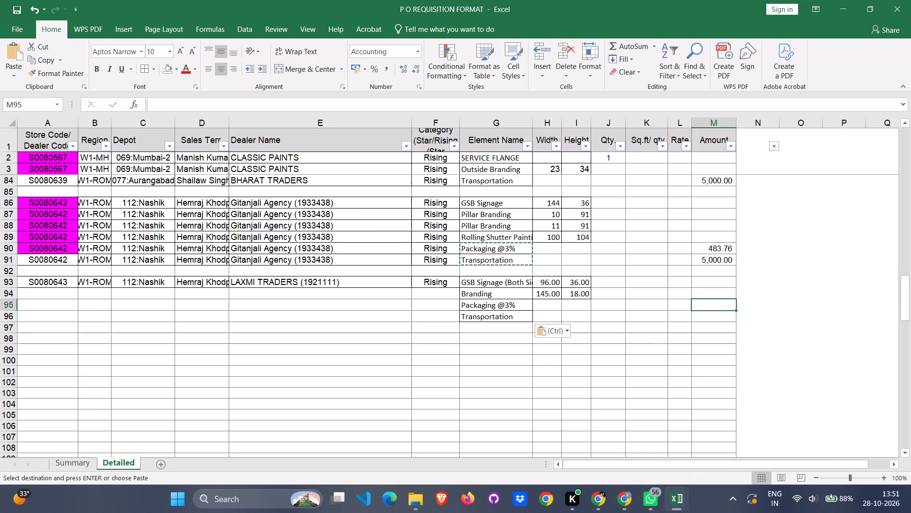
pyautogui.write('64')
pyautogui.write('6.')
pyautogui.write('69')
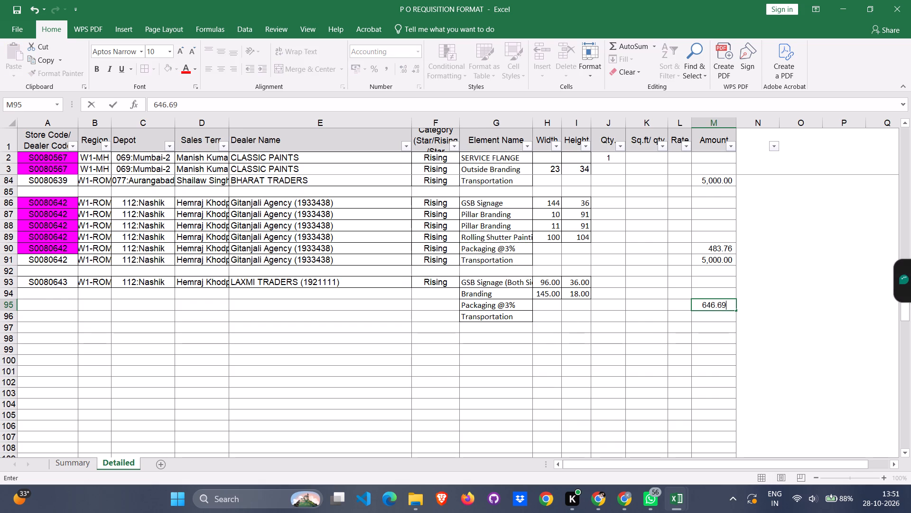
pyautogui.hotkey('ctrl', 's')
# Check the transportation amount in the quotation, enter 5000 in M96 of Detailed, and save.
pyautogui.hotkey('alt', 'Tab')
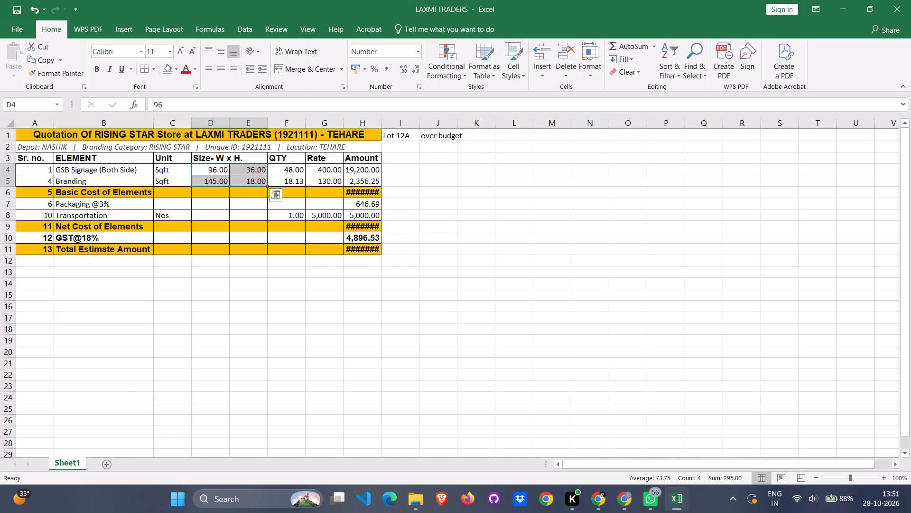
pyautogui.hotkey('alt', 'Tab')
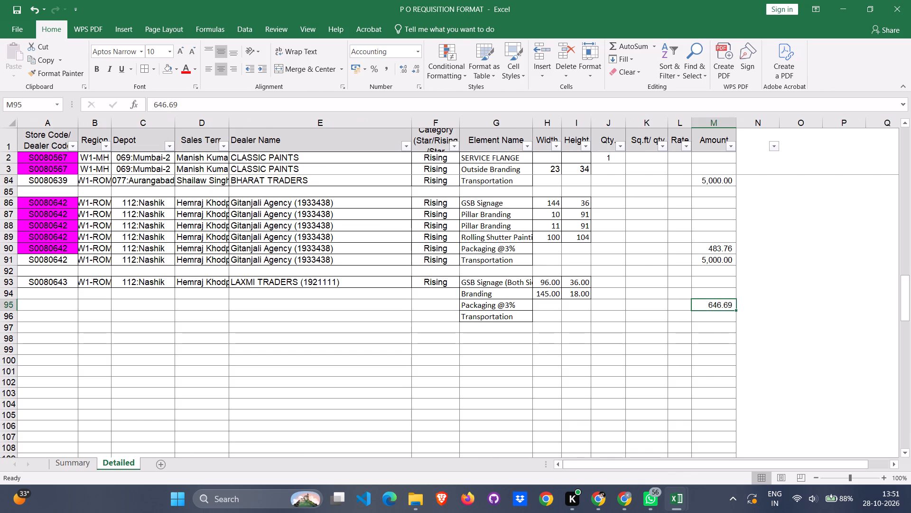
pyautogui.press('Down')
pyautogui.write('5000')
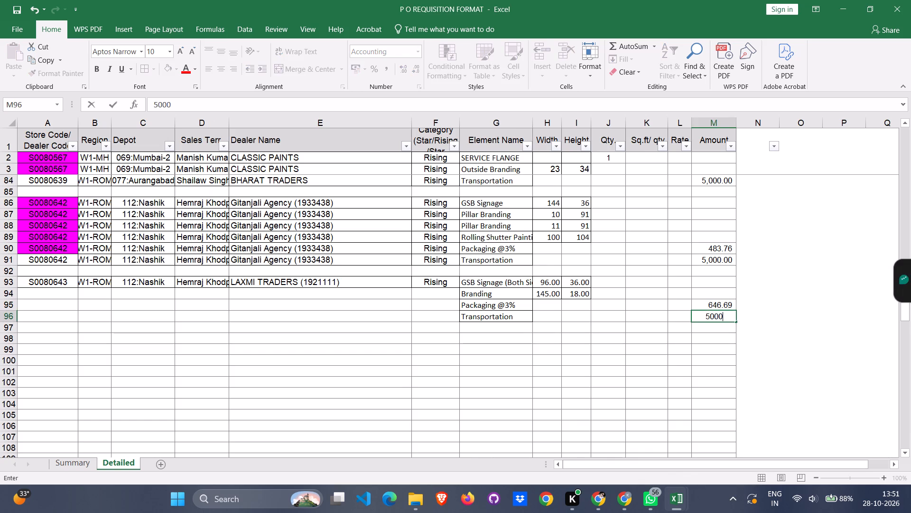
pyautogui.hotkey('ctrl', 's')
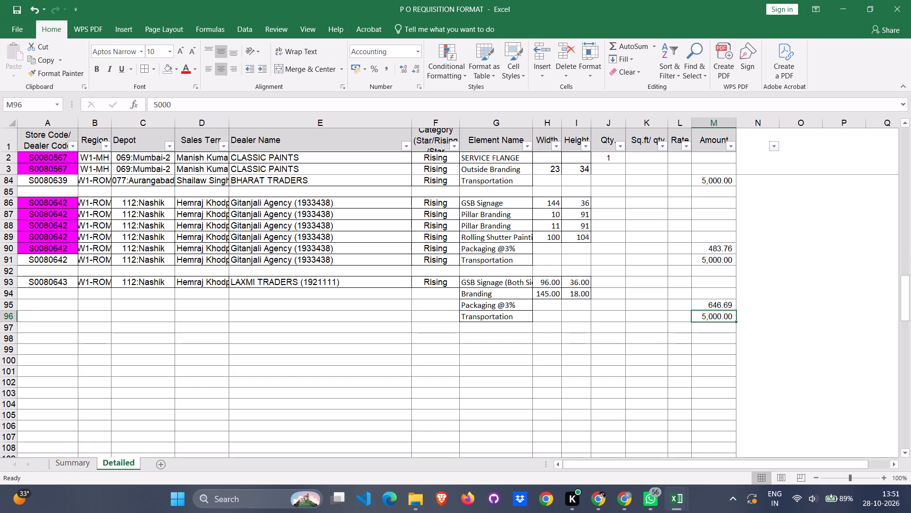
# Copy the LAXMI TRADERS store details from A93:F93 down through row 96 of Detailed.
pyautogui.click(44, 280)
pyautogui.hotkey('shift', 'Right')
pyautogui.hotkey('shift', 'Right')
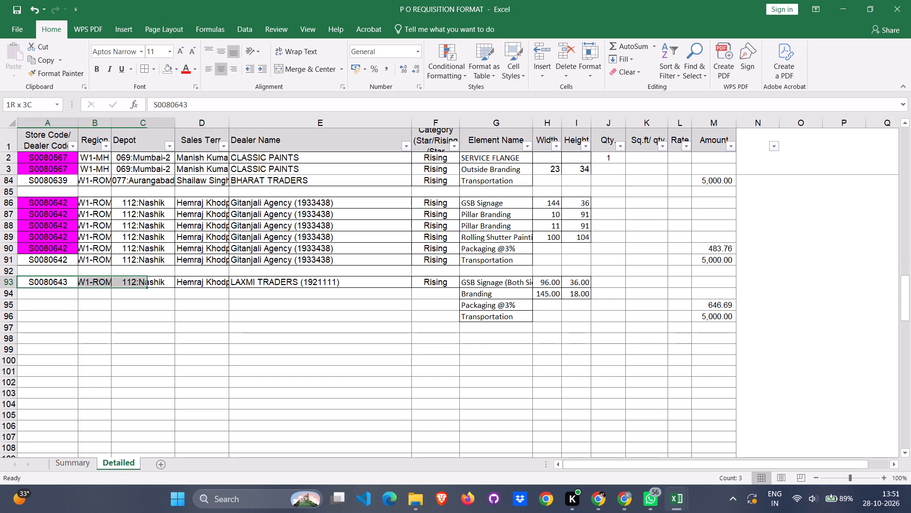
pyautogui.hotkey('shift', 'Right')
pyautogui.hotkey('shift', 'Right')
pyautogui.hotkey('shift', 'Right')
pyautogui.hotkey('ctrl', 'c')
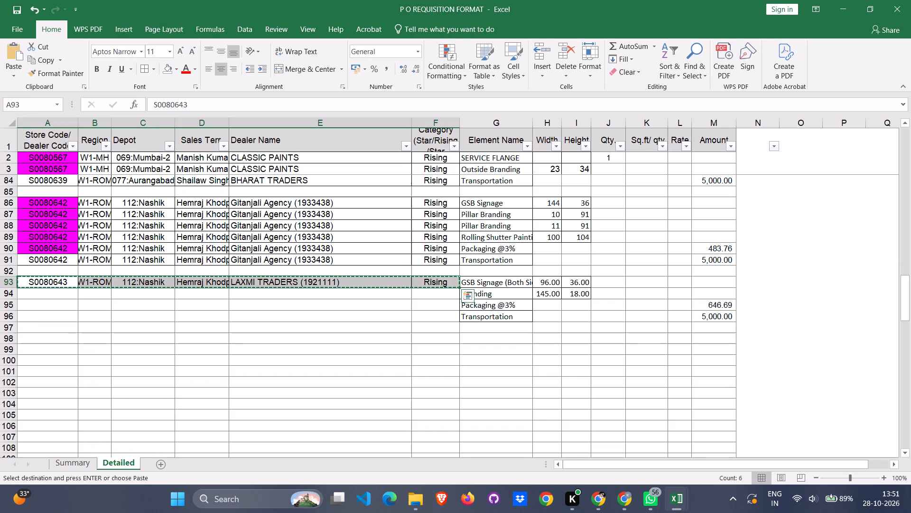
pyautogui.hotkey('shift', 'Down')
pyautogui.hotkey('shift', 'Down')
pyautogui.hotkey('shift', 'Down')
pyautogui.hotkey('ctrl', 'v')
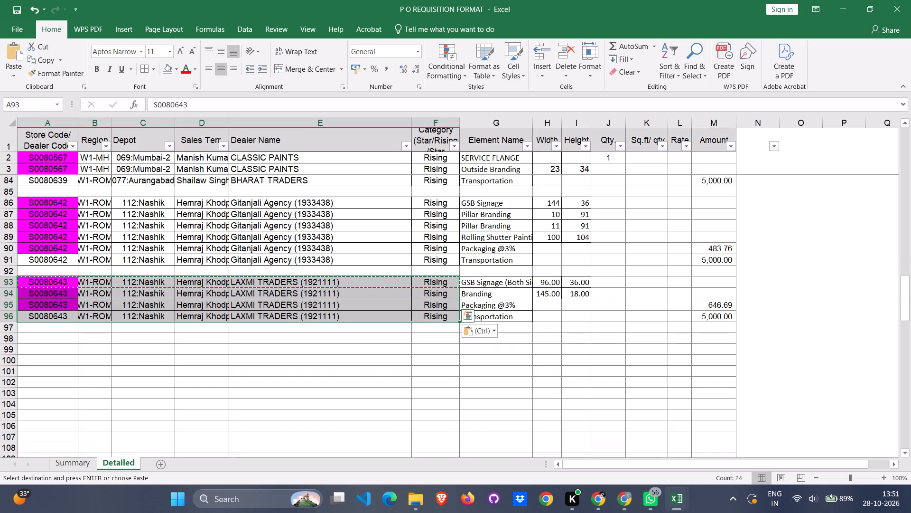
# Save the requisition workbook and close the LAXMI TRADERS quotation.
pyautogui.hotkey('ctrl', 's')
pyautogui.hotkey('alt', 'Tab')
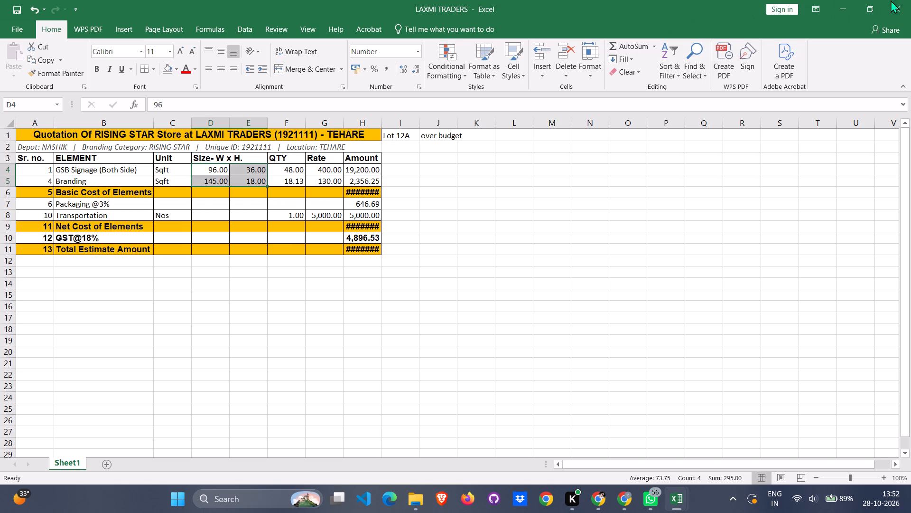
pyautogui.click(902, 2)
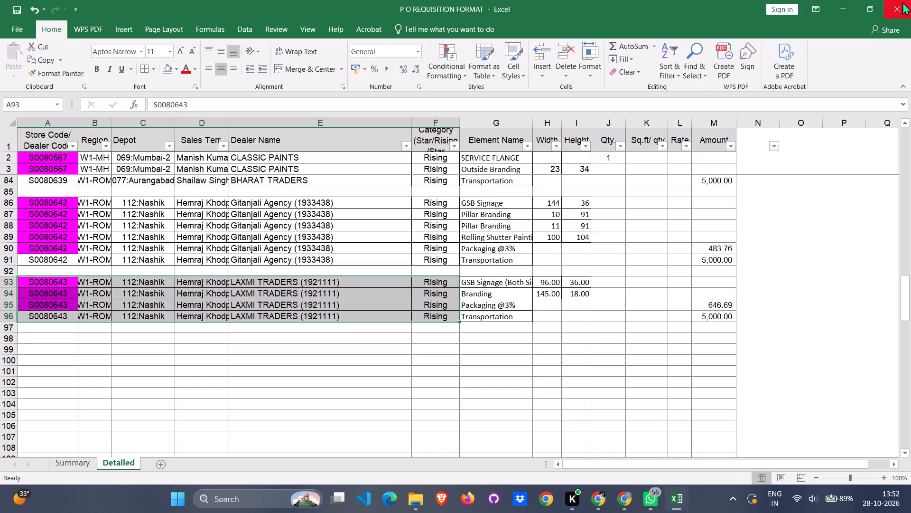
# Copy the M K TRADERS (1928772) store details from A21:F21 of Summary into row 98 of Detailed, starting at A98.
pyautogui.scroll(-7, 705, 294)
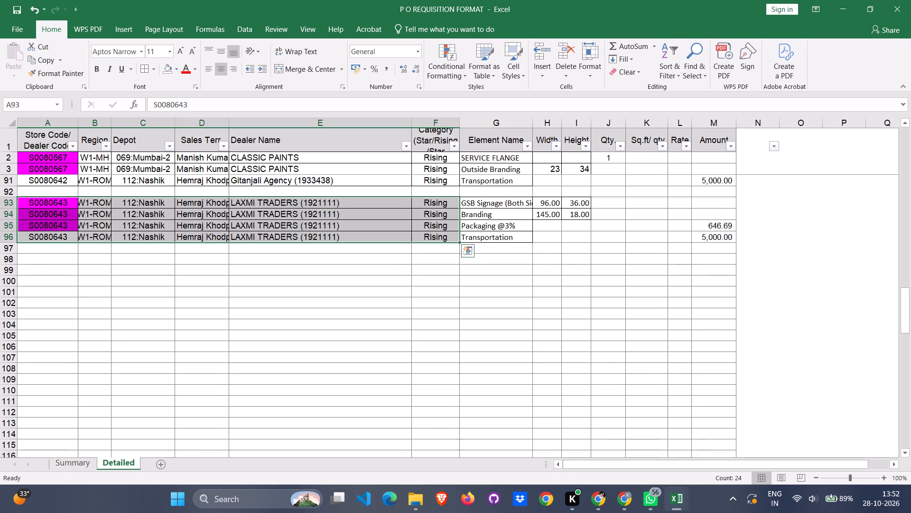
pyautogui.scroll(-2, 705, 294)
pyautogui.hotkey('alt', 'Tab')
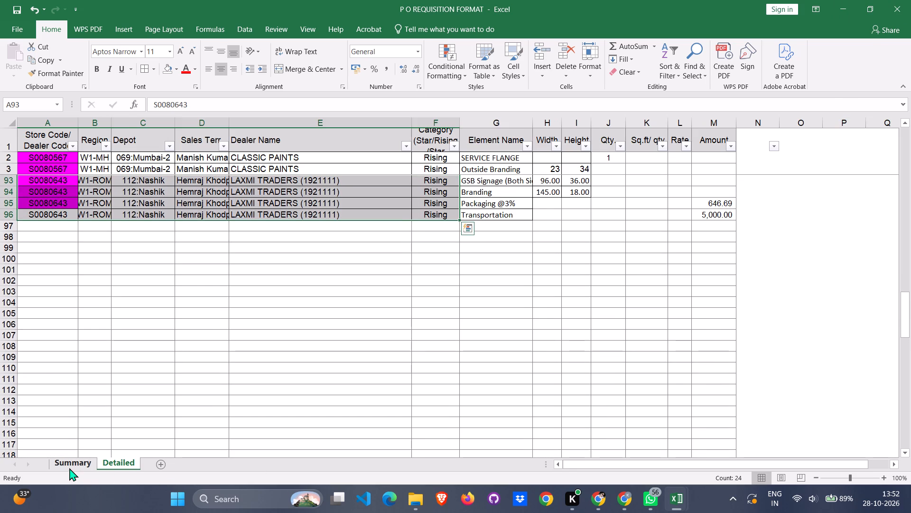
pyautogui.hotkey('alt', 'Tab')
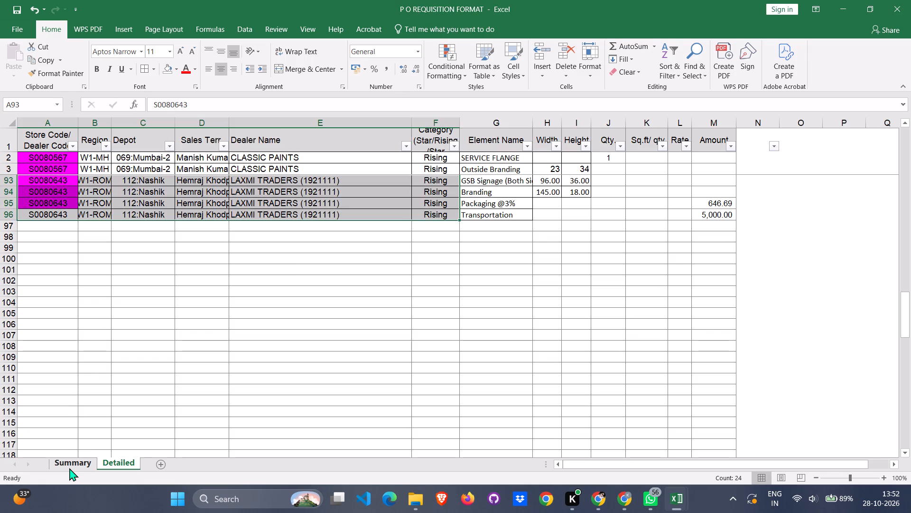
pyautogui.click(69, 468)
pyautogui.click(47, 343)
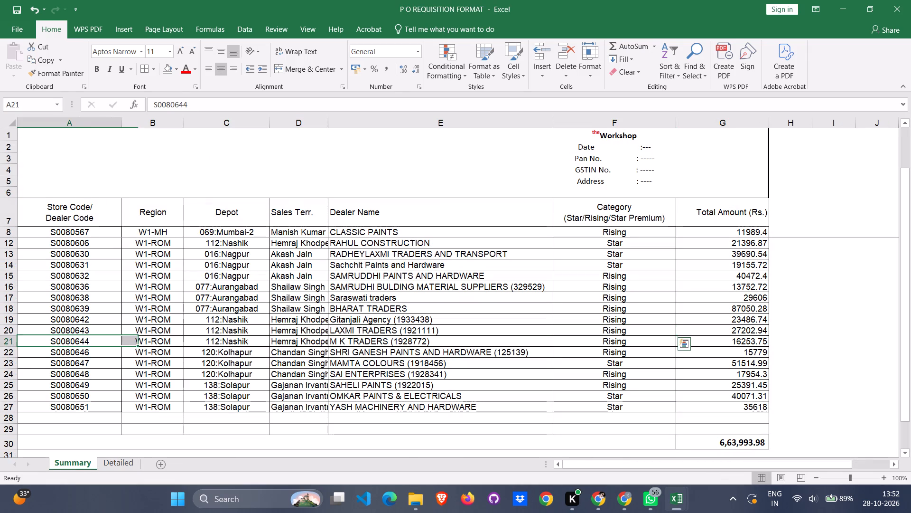
pyautogui.hotkey('shift', 'Right')
pyautogui.hotkey('shift', 'Right')
pyautogui.hotkey('shift', 'Right')
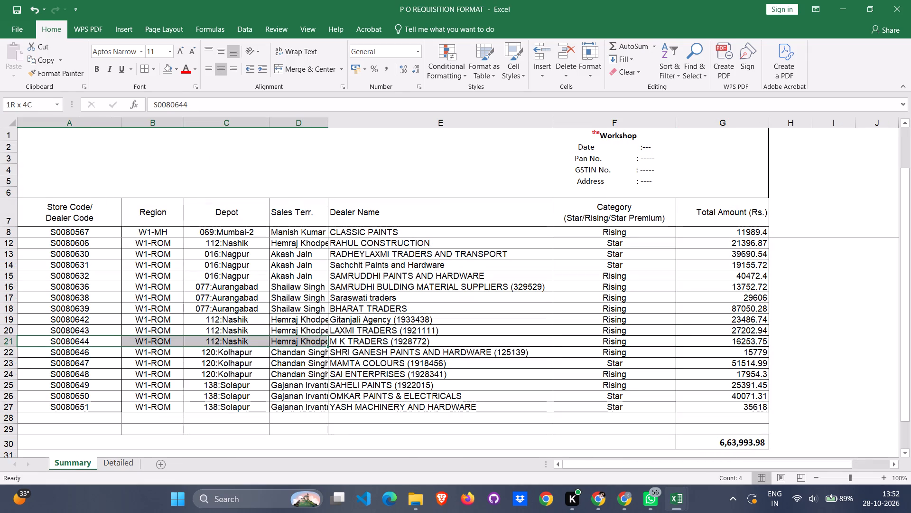
pyautogui.hotkey('shift', 'Right')
pyautogui.hotkey('shift', 'Right')
pyautogui.hotkey('ctrl', 'c')
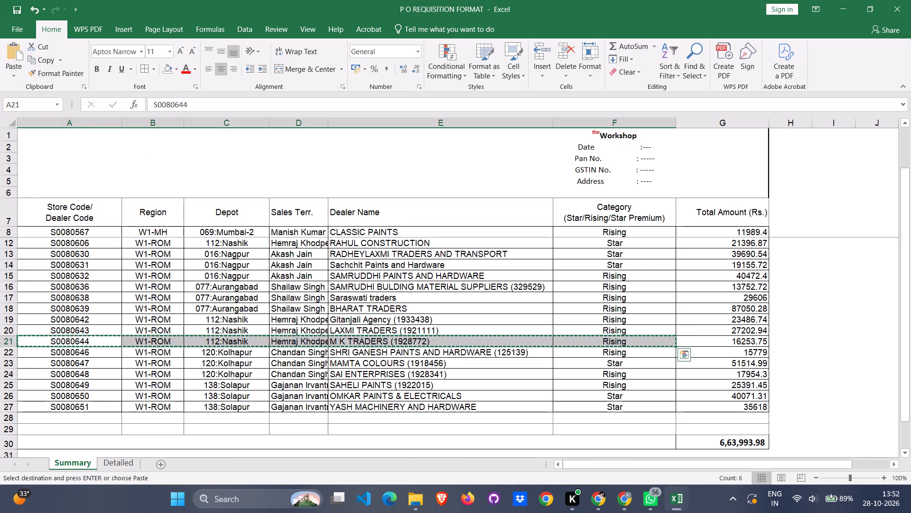
pyautogui.click(120, 458)
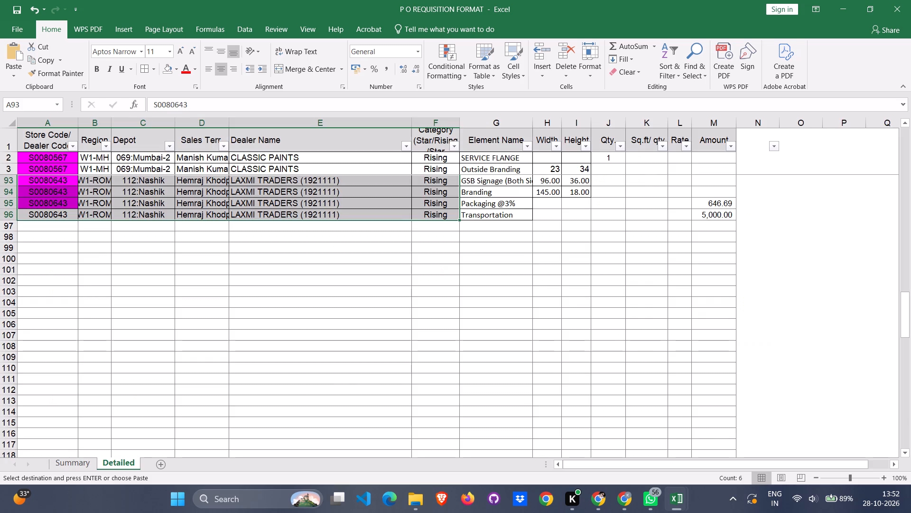
pyautogui.click(49, 237)
pyautogui.hotkey('ctrl', 'v')
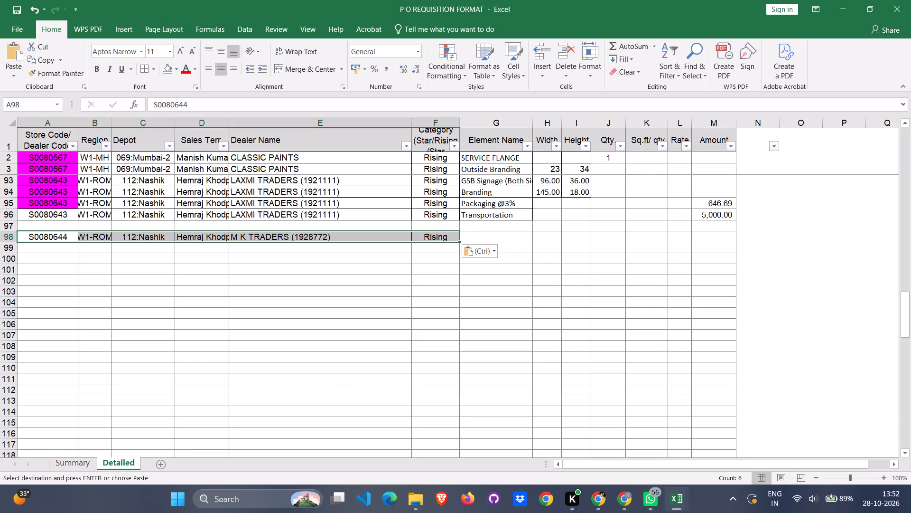
# Search the SEPARATAION ESTIMATE folder for "M K" and open the M K TRADERS quotation.
pyautogui.click(495, 234)
pyautogui.hotkey('alt', 'Tab')
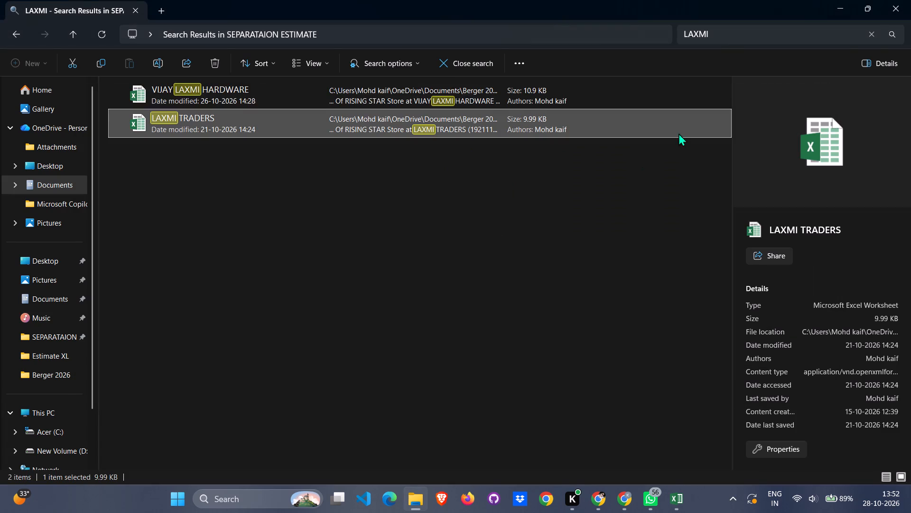
pyautogui.click(869, 31)
pyautogui.press('space')
pyautogui.write('M K')
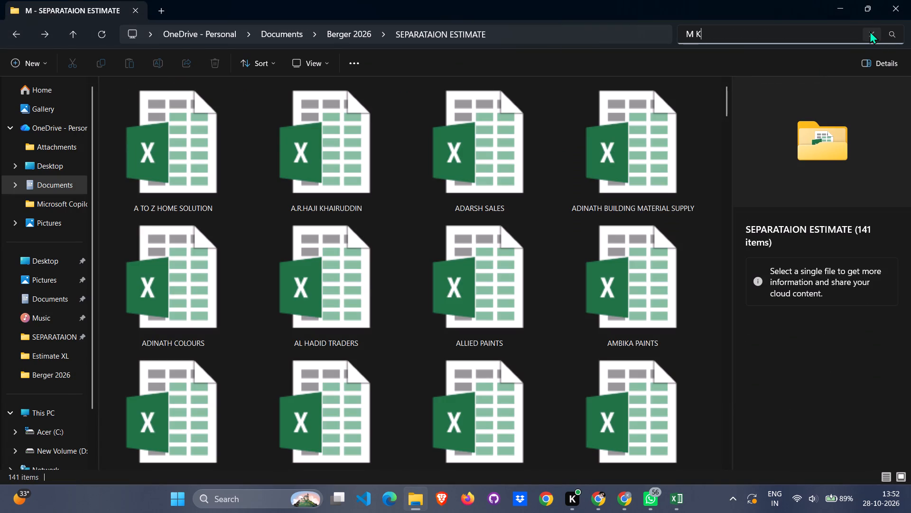
pyautogui.doubleClick(308, 92)
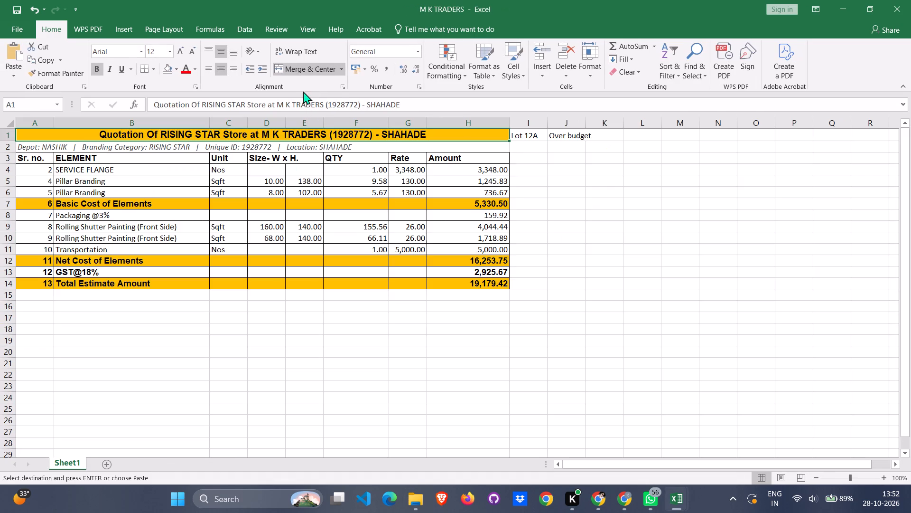
# Copy the SERVICE FLANGE and two Pillar Branding element names from B4:B6 of the quotation into G98:G100 of Detailed.
pyautogui.click(78, 170)
pyautogui.hotkey('shift', 'Down')
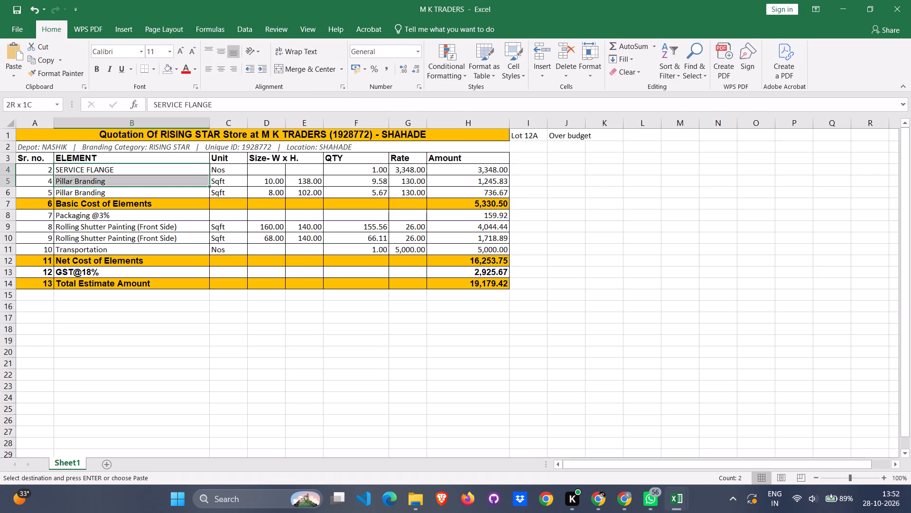
pyautogui.hotkey('shift', 'Down')
pyautogui.hotkey('ctrl', 'c')
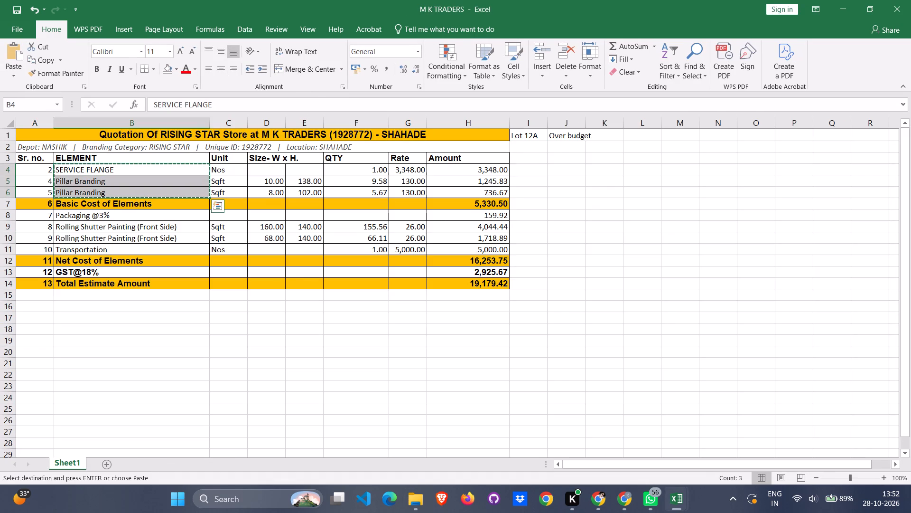
pyautogui.hotkey('alt', 'Tab')
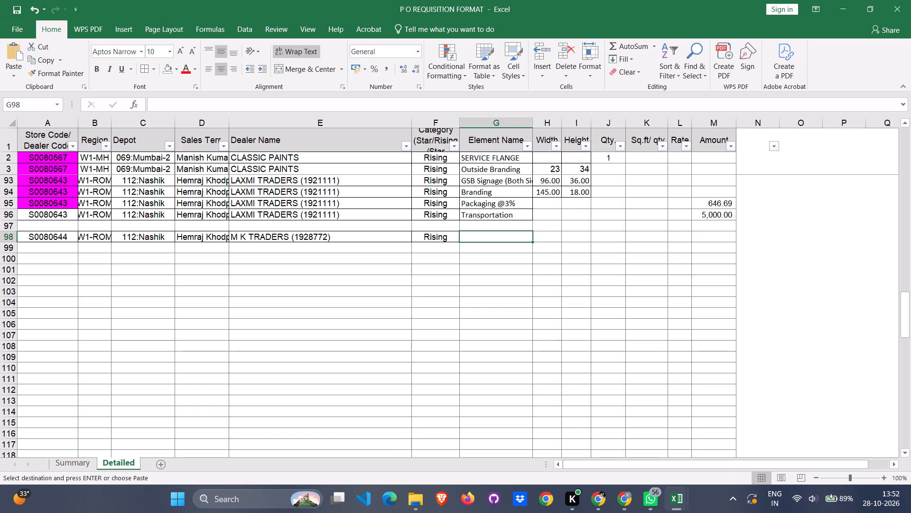
pyautogui.hotkey('ctrl', 'v')
# Copy the widths and heights in D4:E6 of the M K TRADERS quotation for H98 of Detailed.
pyautogui.click(546, 235)
pyautogui.hotkey('alt', 'Tab')
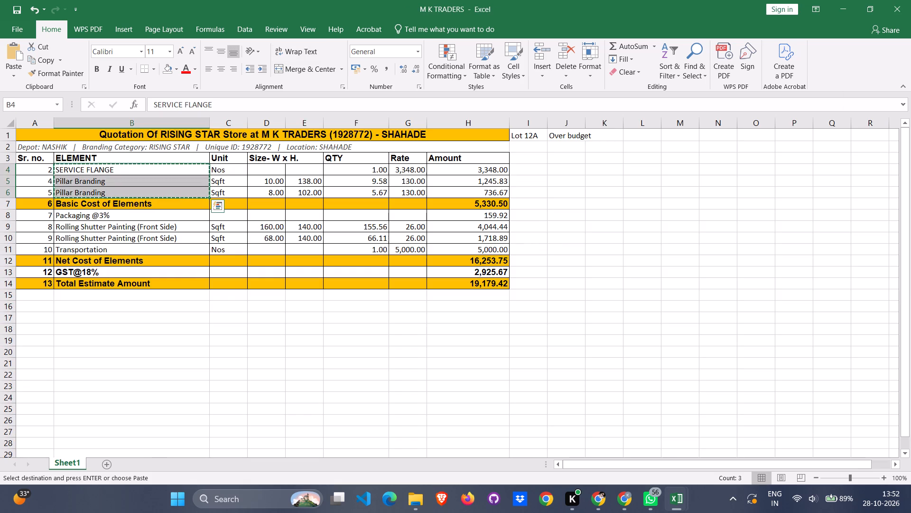
pyautogui.click(270, 168)
pyautogui.hotkey('shift', 'Down')
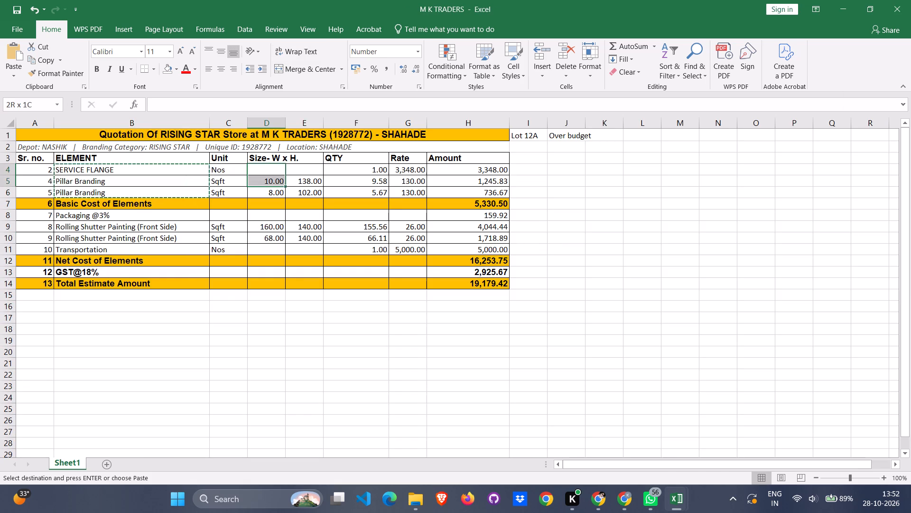
pyautogui.hotkey('shift', 'Right')
pyautogui.hotkey('shift', 'Down')
pyautogui.hotkey('ctrl', 'c')
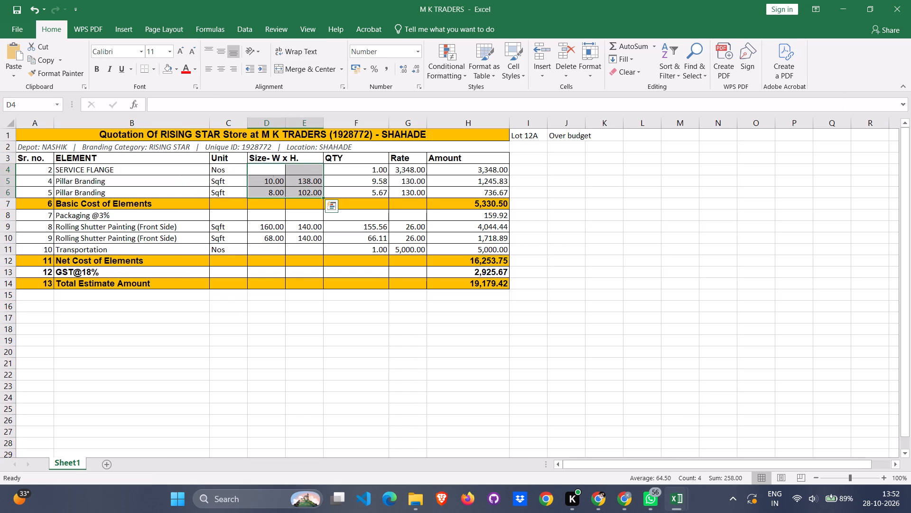
pyautogui.hotkey('alt', 'Tab')
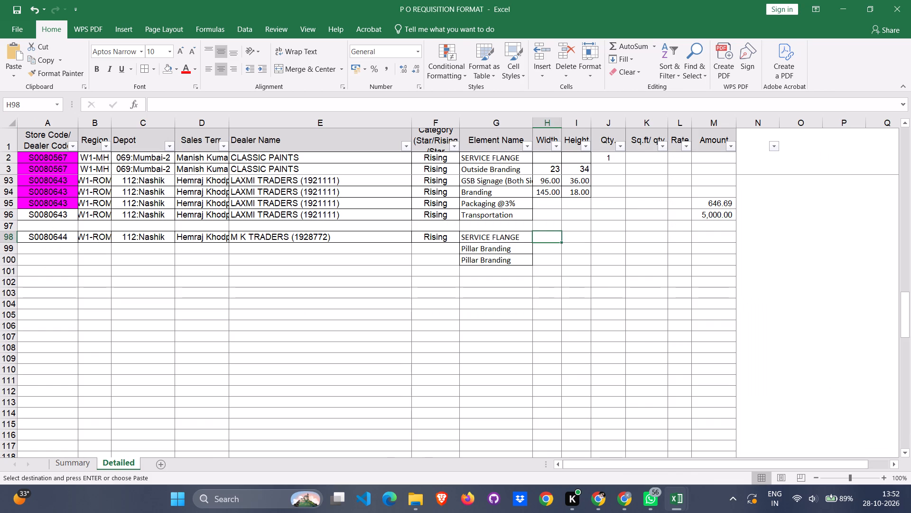
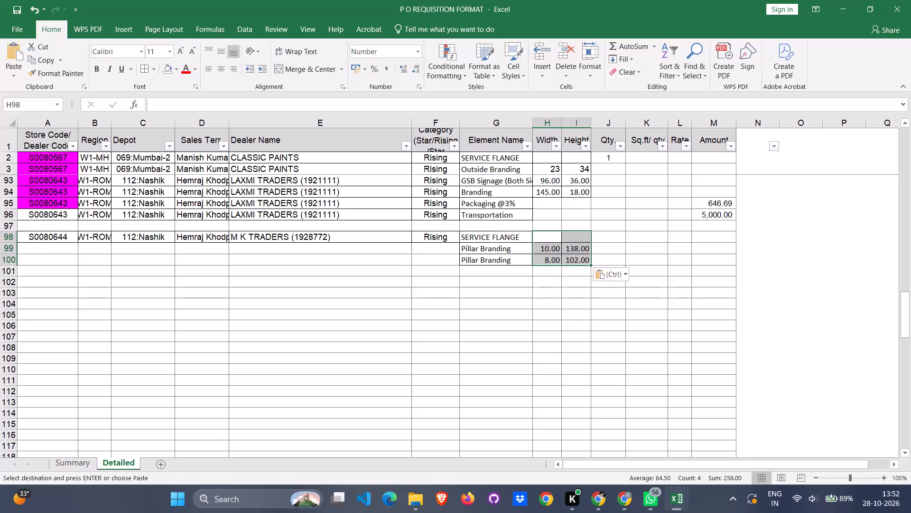
# Enter a quantity of 1 for the M K TRADERS SERVICE FLANGE row on the Detailed sheet and save the workbook.
pyautogui.hotkey('ctrl', 's')
pyautogui.click(606, 239)
pyautogui.press('1')
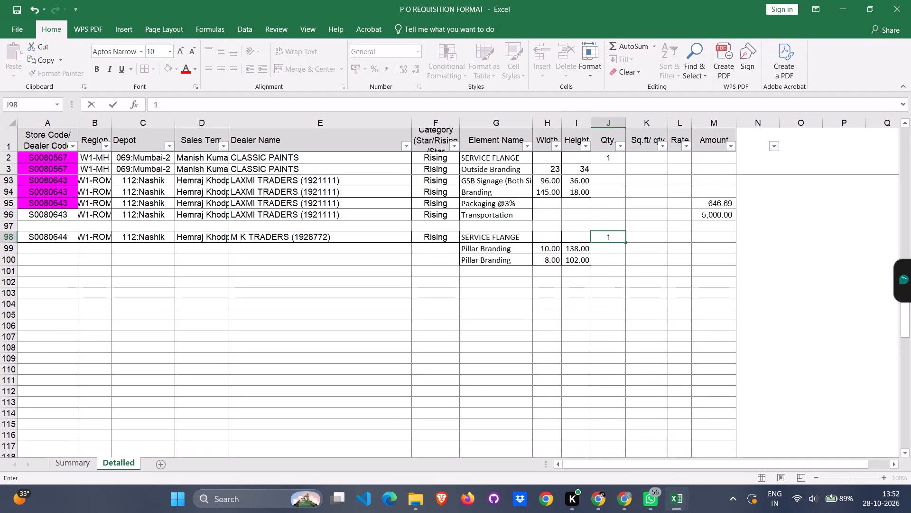
pyautogui.hotkey('ctrl', 's')
# Copy both Rolling Shutter Painting (Front Side) element names from the M K TRADERS quotation into G101:G102 of the requisition's Detailed sheet.
pyautogui.hotkey('alt', 'Tab')
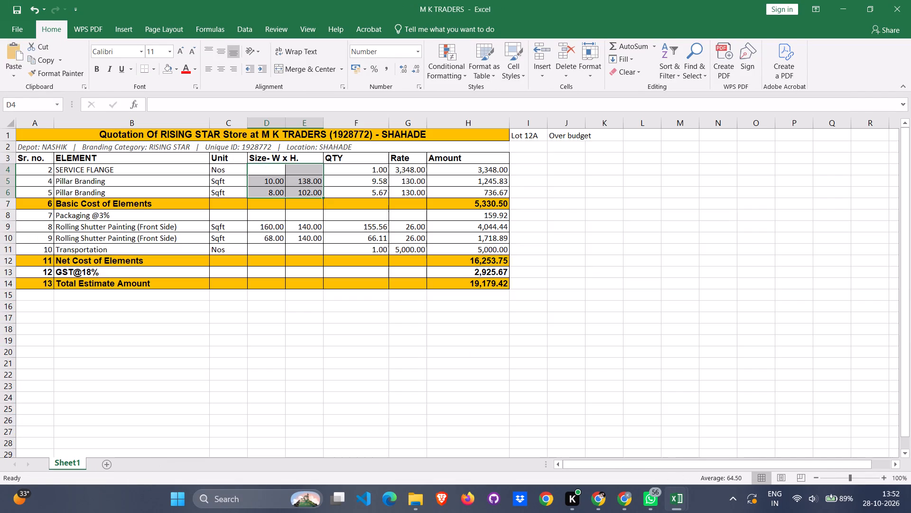
pyautogui.click(118, 231)
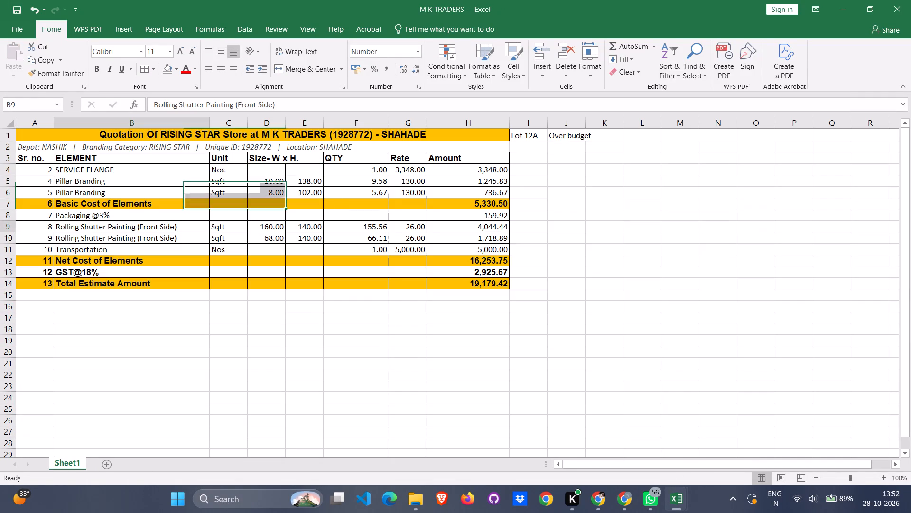
pyautogui.hotkey('shift', 'Down')
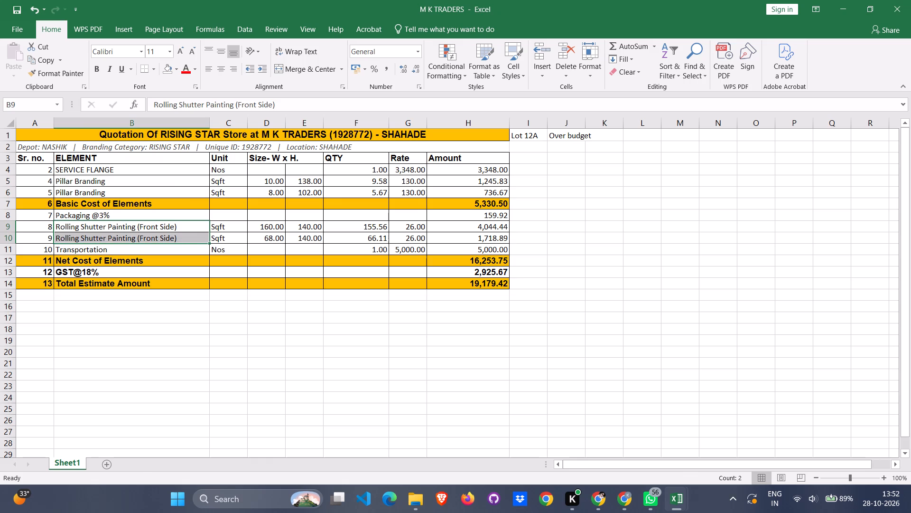
pyautogui.hotkey('ctrl', 'c')
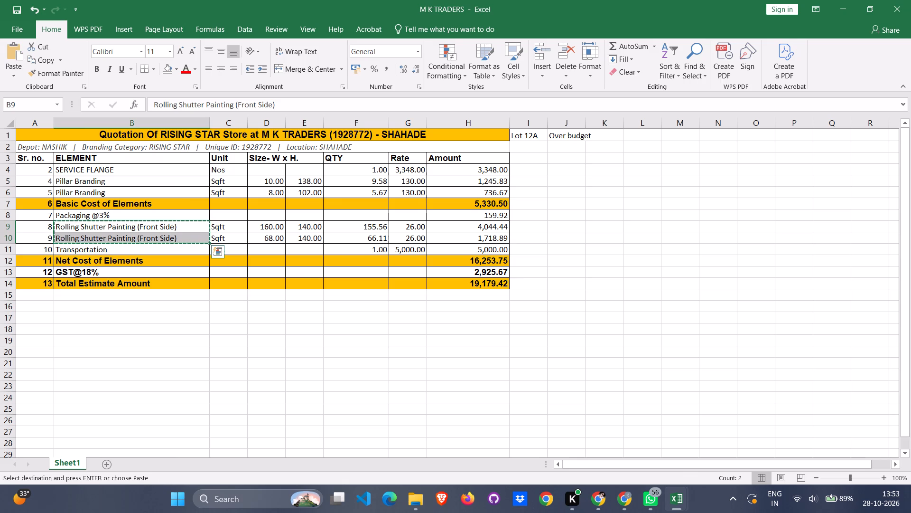
pyautogui.hotkey('ctrl', 'c')
pyautogui.hotkey('alt', 'Tab')
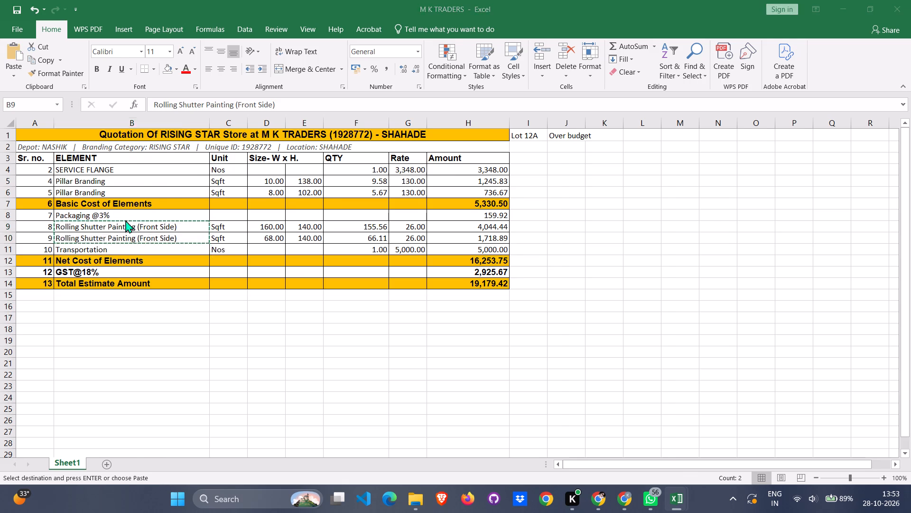
pyautogui.click(483, 274)
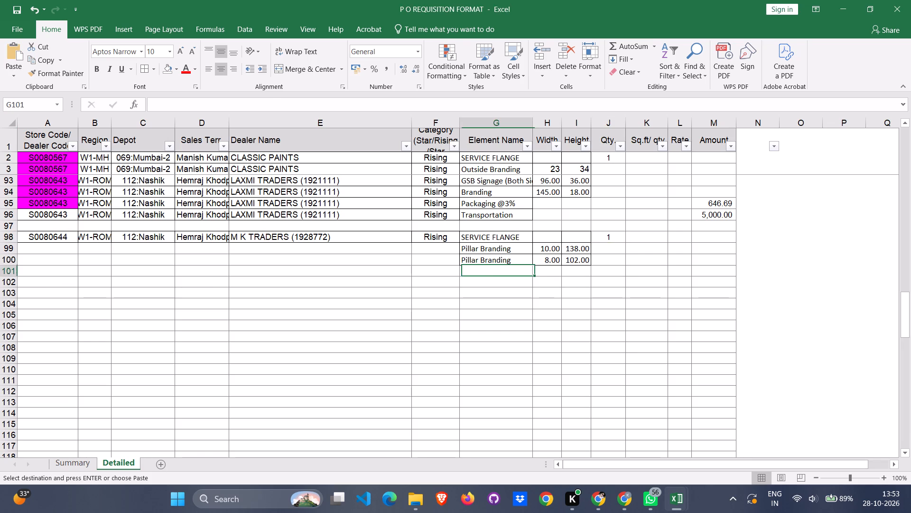
pyautogui.hotkey('ctrl', 'v')
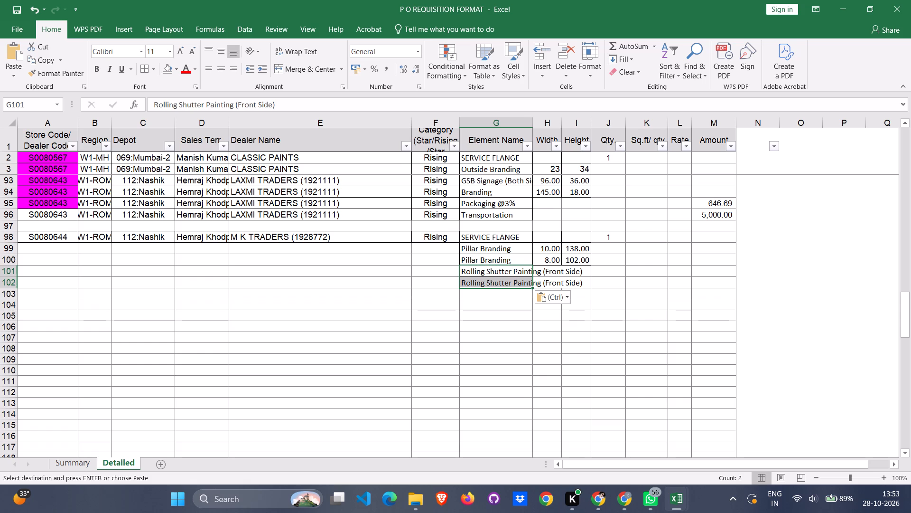
# Copy the two Rolling Shutter Painting sizes, 160 x 140 and 68 x 140, from the quotation into H101:I102 of the requisition and save.
pyautogui.click(546, 273)
pyautogui.hotkey('alt', 'Tab')
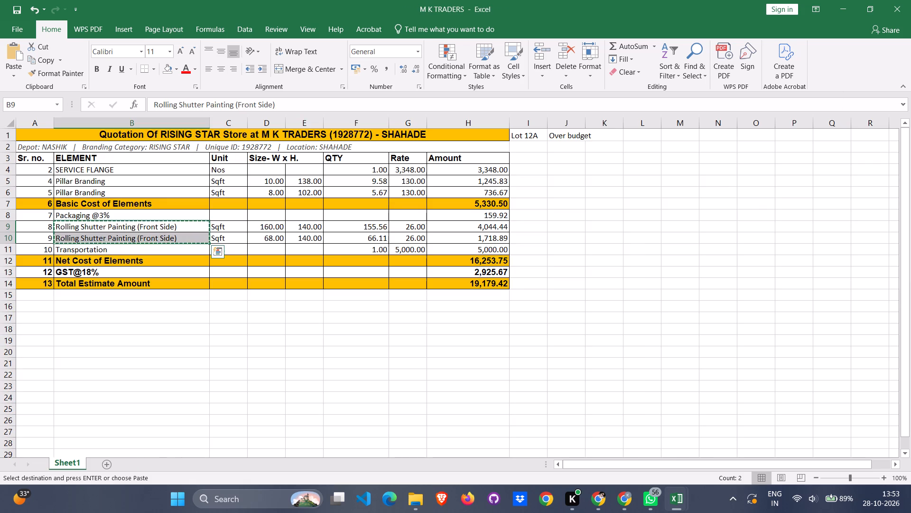
pyautogui.click(258, 225)
pyautogui.hotkey('shift', 'Right')
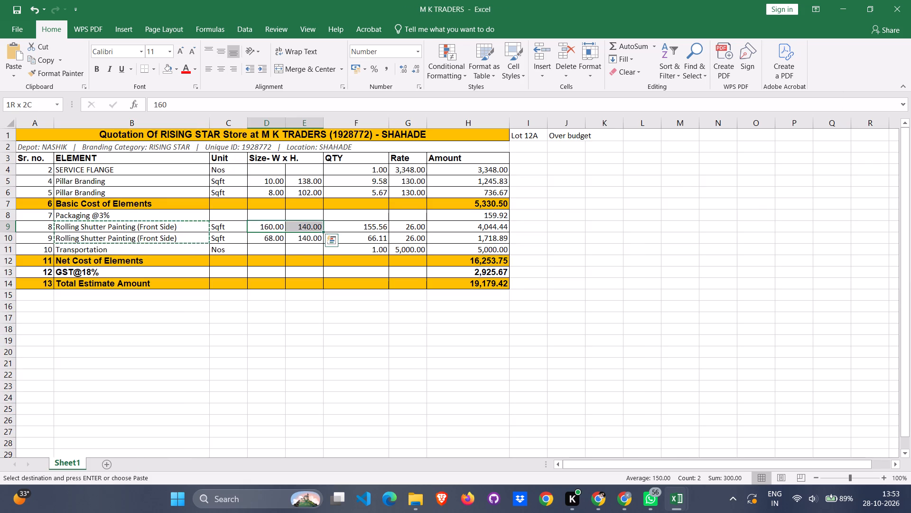
pyautogui.hotkey('shift', 'Down')
pyautogui.click(258, 225)
pyautogui.hotkey('shift', 'Down')
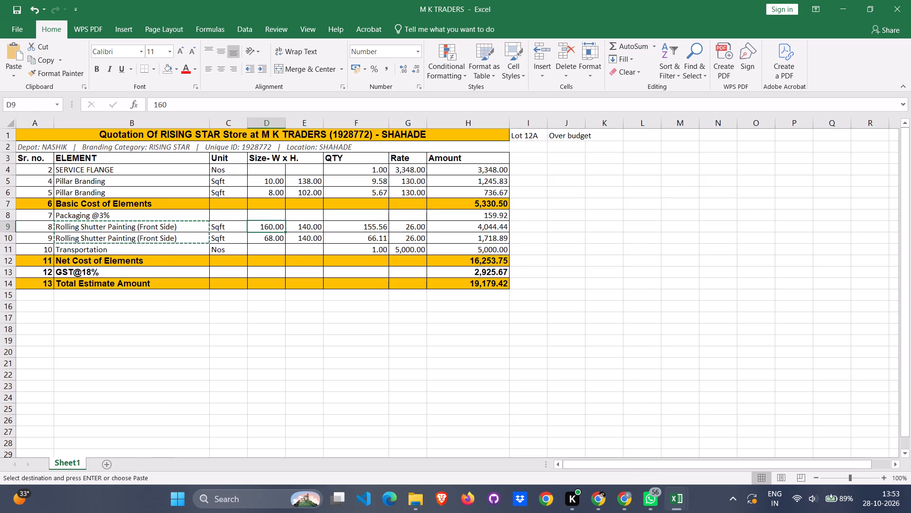
pyautogui.hotkey('shift', 'Right')
pyautogui.hotkey('ctrl', 'c')
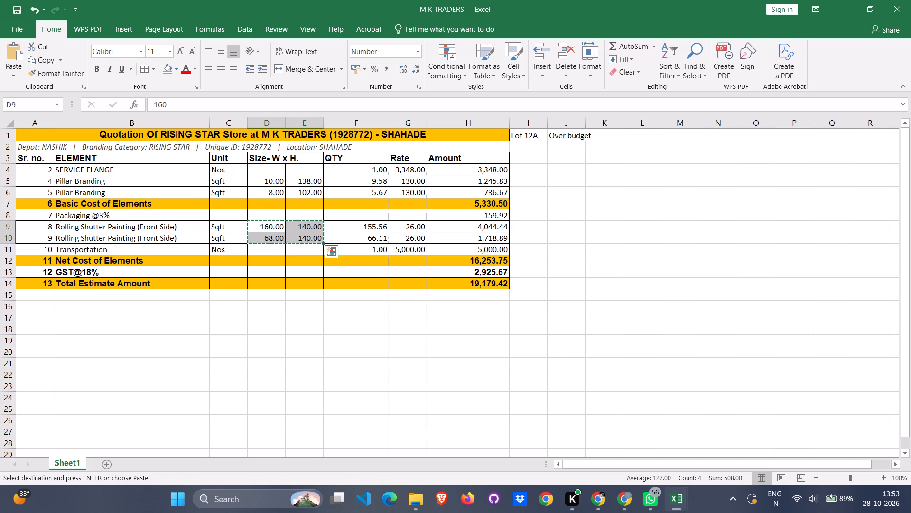
pyautogui.hotkey('alt', 'Tab')
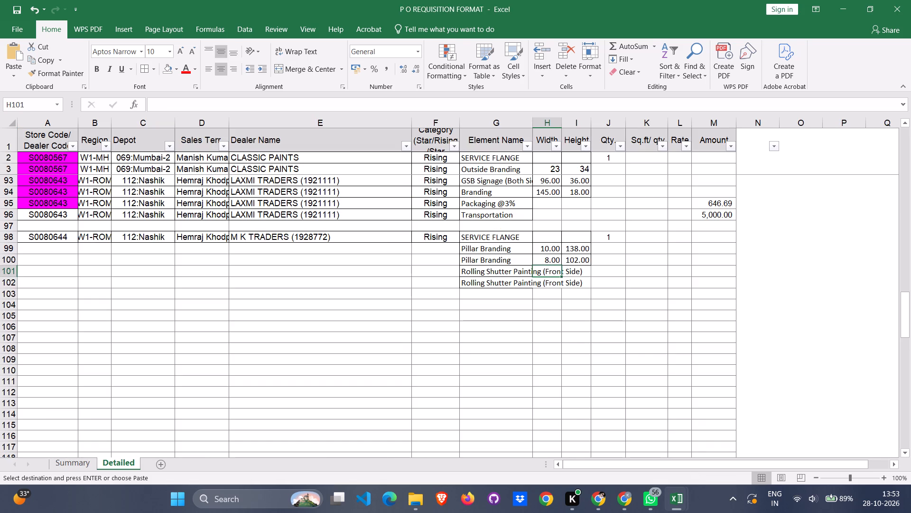
pyautogui.click(544, 273)
pyautogui.hotkey('ctrl', 'v')
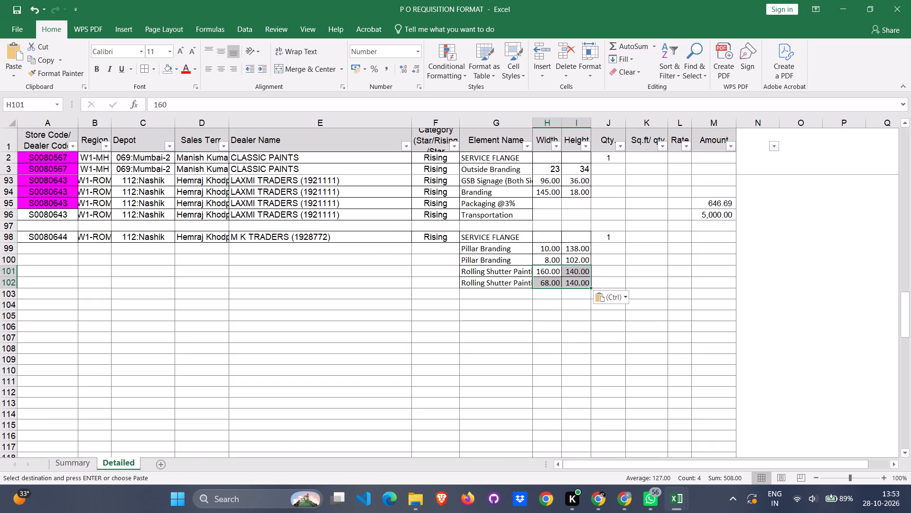
pyautogui.hotkey('ctrl', 's')
# Copy the Packaging @3% and Transportation element names from the LAXMI TRADERS rows into G103:G104 of the requisition's Detailed sheet.
pyautogui.hotkey('alt', 'Tab')
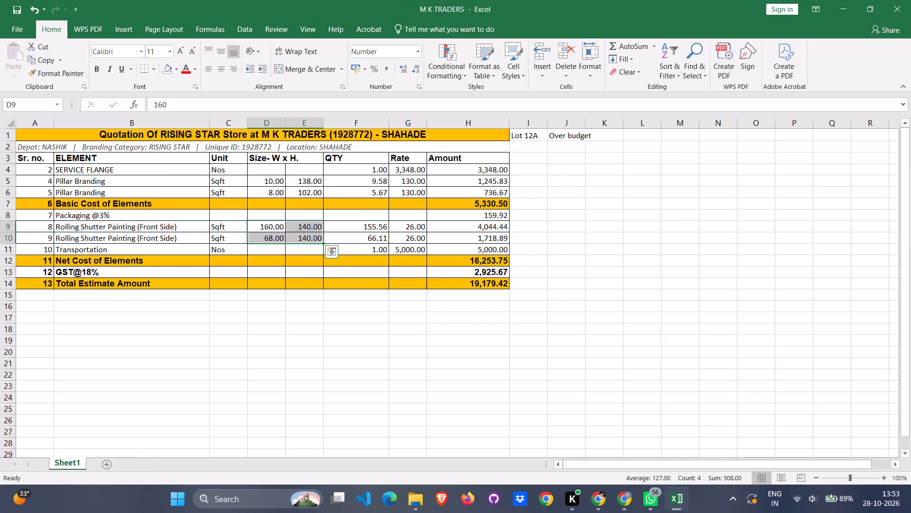
pyautogui.hotkey('alt', 'Tab')
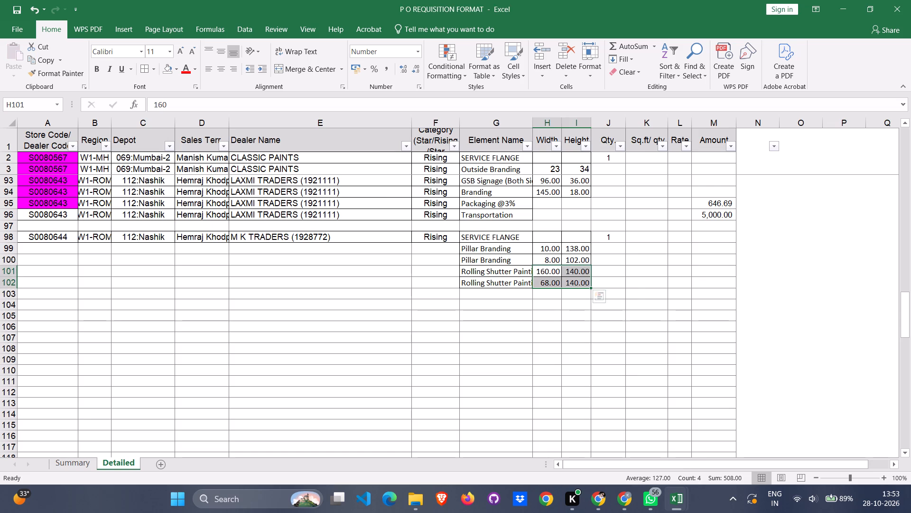
pyautogui.click(483, 203)
pyautogui.hotkey('shift', 'Down')
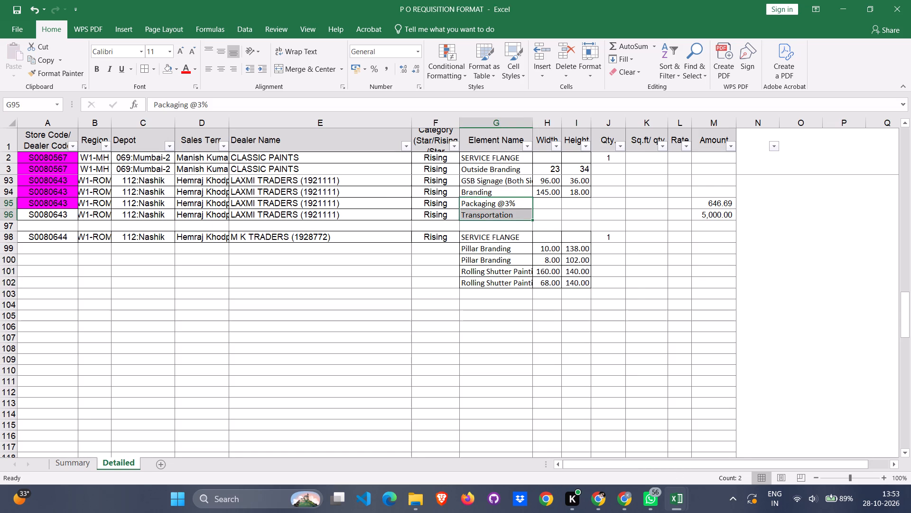
pyautogui.hotkey('ctrl', 'c')
pyautogui.click(487, 293)
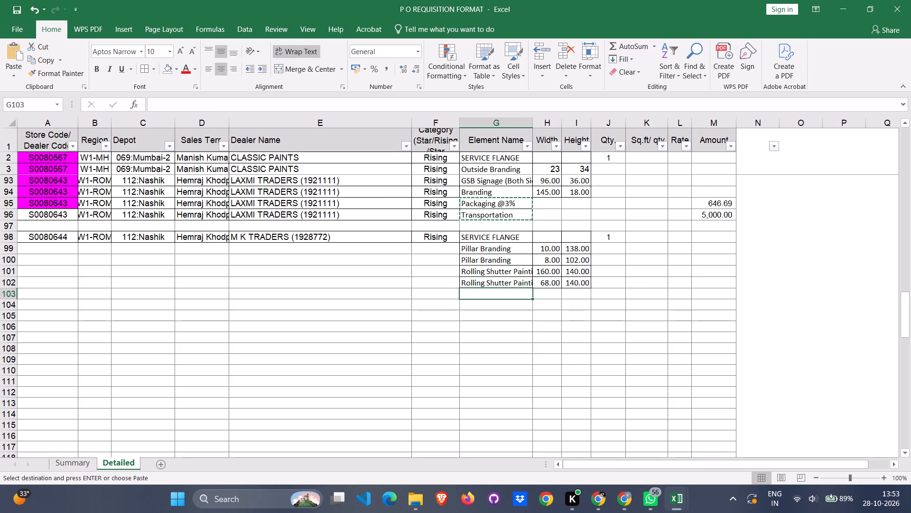
pyautogui.hotkey('ctrl', 'v')
# Enter the M K TRADERS amounts, 159.92 for Packaging @3% and 5000 for Transportation, in M103:M104, and save the requisition.
pyautogui.hotkey('alt', 'Tab')
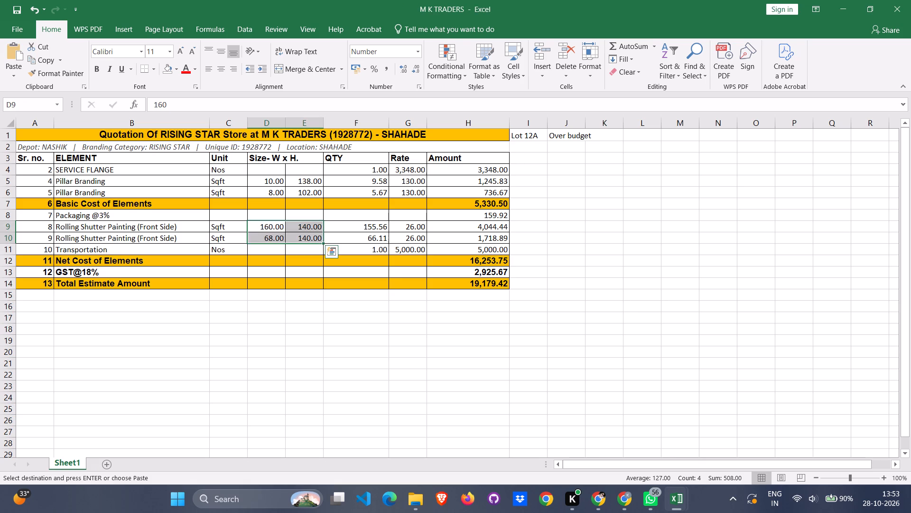
pyautogui.hotkey('alt', 'Tab')
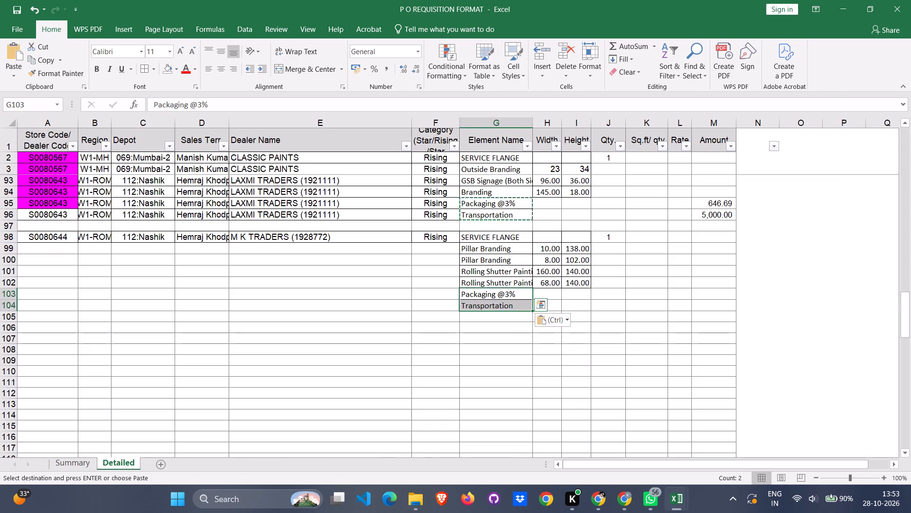
pyautogui.click(710, 294)
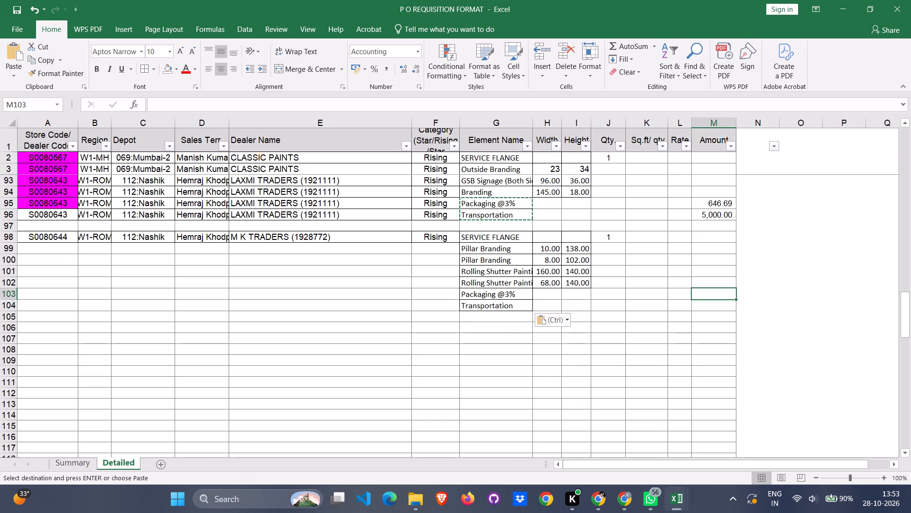
pyautogui.write('159.92')
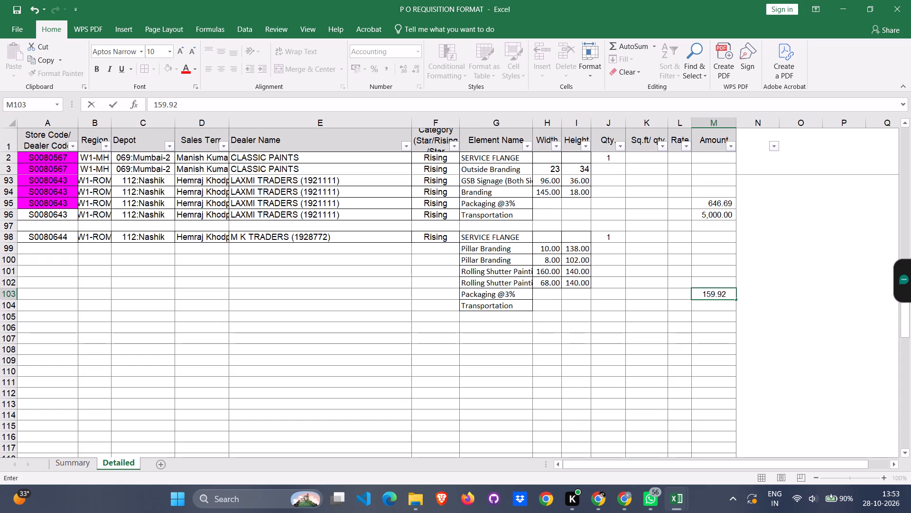
pyautogui.hotkey('ctrl', 's')
pyautogui.click(718, 306)
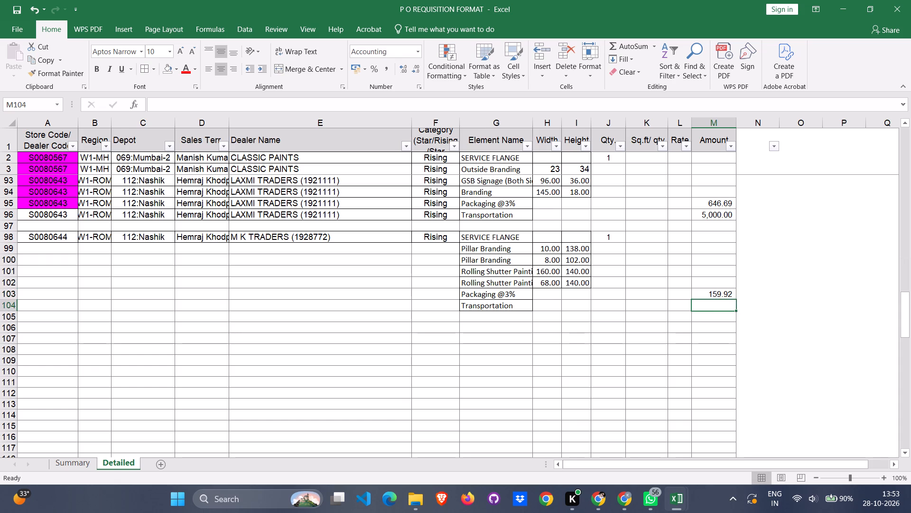
pyautogui.write('5000')
pyautogui.hotkey('ctrl', 's')
# Copy the M K TRADERS details from store code S0080644 through category in row 98 onto all its element rows to row 104, and save.
pyautogui.click(47, 233)
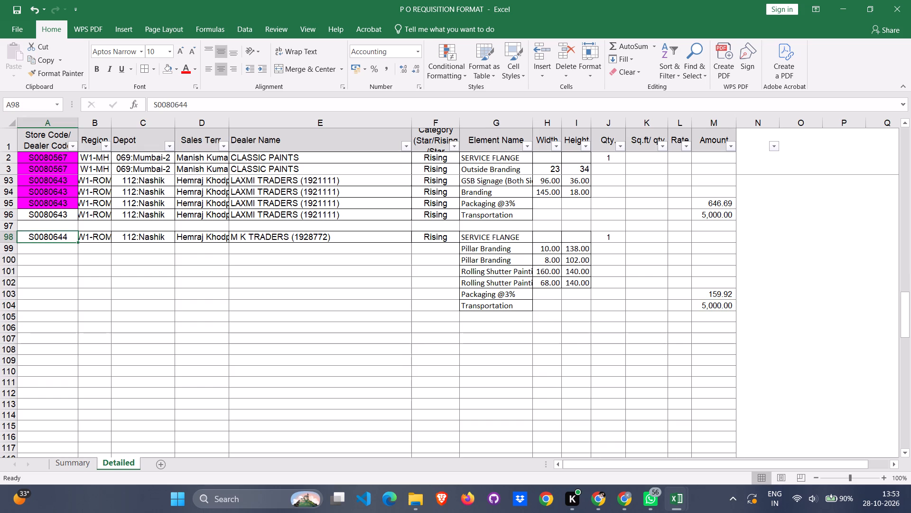
pyautogui.hotkey('shift', 'Right')
pyautogui.hotkey('shift', 'Right')
pyautogui.hotkey('shift', 'Right')
pyautogui.hotkey('shift', 'Right')
pyautogui.hotkey('shift', 'Right')
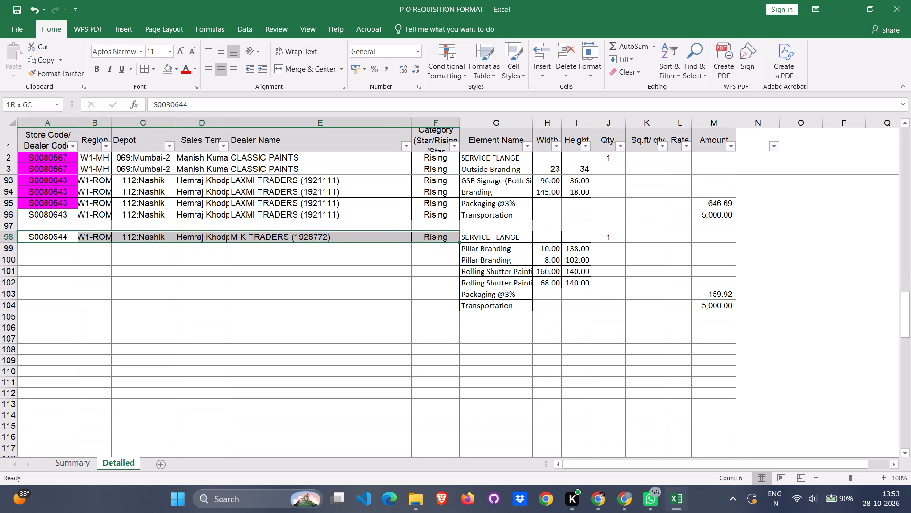
pyautogui.hotkey('ctrl', 'c')
pyautogui.hotkey('shift', 'Down')
pyautogui.hotkey('shift', 'Down')
pyautogui.hotkey('shift', 'Down')
pyautogui.hotkey('shift', 'Down')
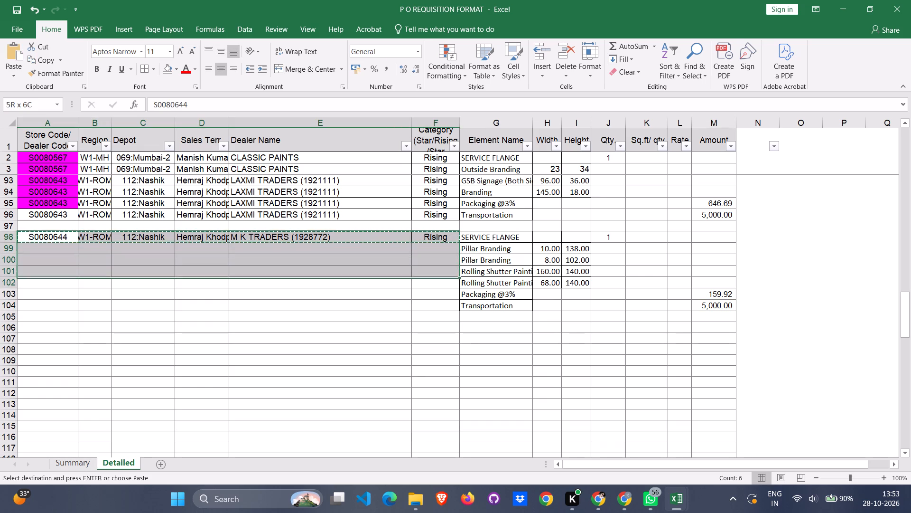
pyautogui.hotkey('shift', 'Down')
pyautogui.hotkey('shift', 'Down')
pyautogui.hotkey('ctrl', 'v')
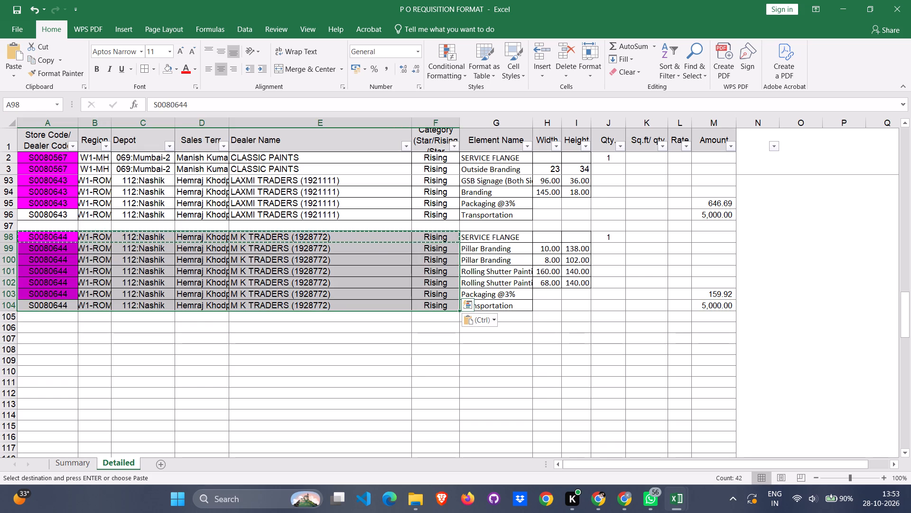
pyautogui.hotkey('ctrl', 's')
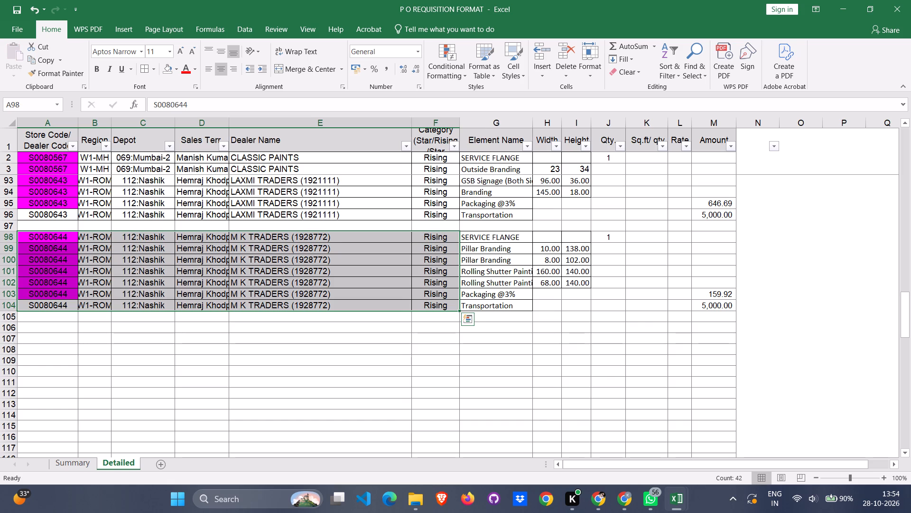
# Copy the SHRI GANESH PAINTS AND HARDWARE details, store code S0080646 through category, from the Summary sheet into A106:F106 of the Detailed sheet.
pyautogui.scroll(-2, 325, 329)
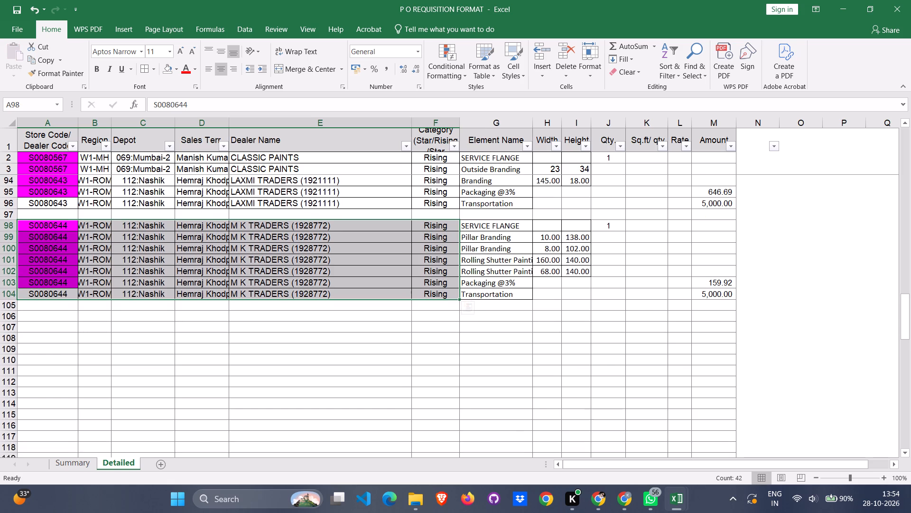
pyautogui.scroll(-5, 325, 329)
pyautogui.scroll(4, 325, 329)
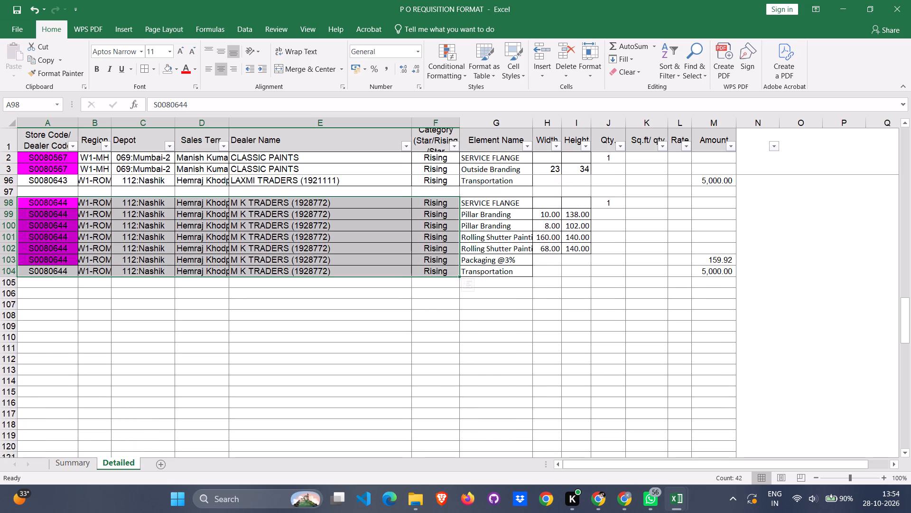
pyautogui.scroll(-3, 325, 329)
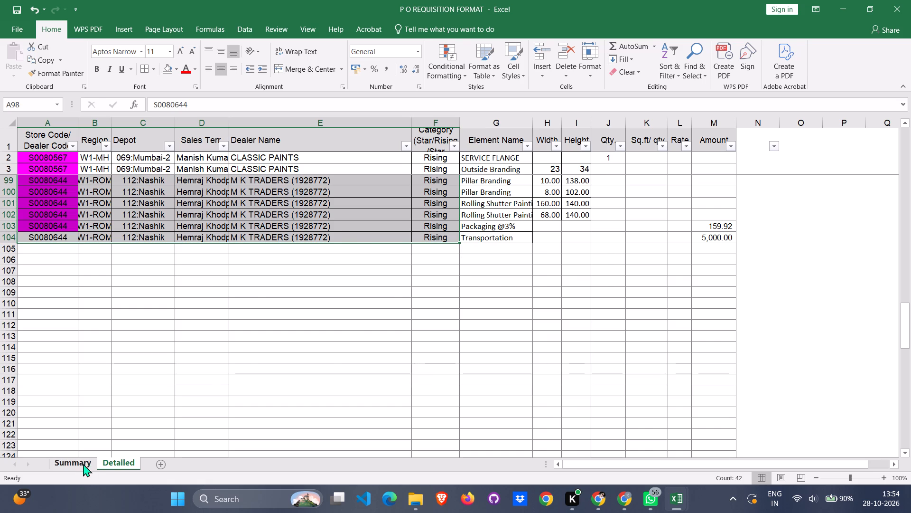
pyautogui.click(83, 464)
pyautogui.click(71, 351)
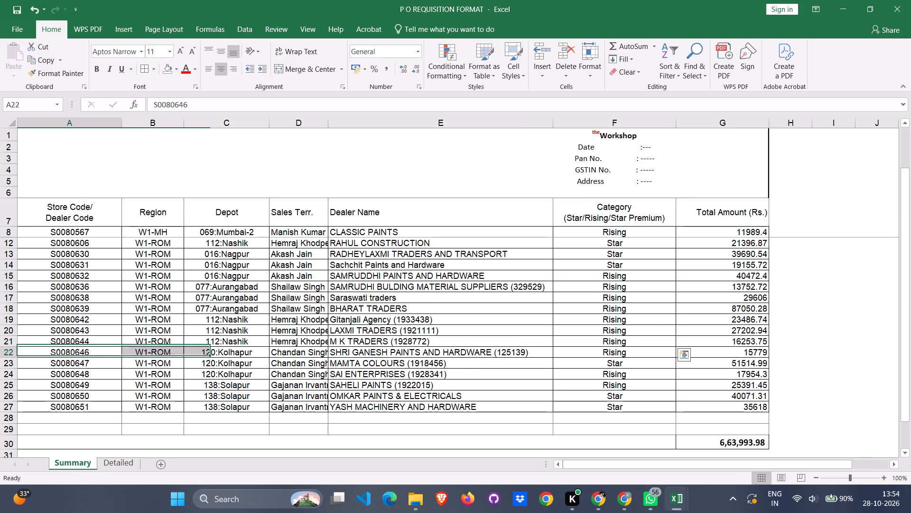
pyautogui.hotkey('shift', 'Right')
pyautogui.hotkey('shift', 'Right')
pyautogui.hotkey('shift', 'Right')
pyautogui.hotkey('shift', 'Right')
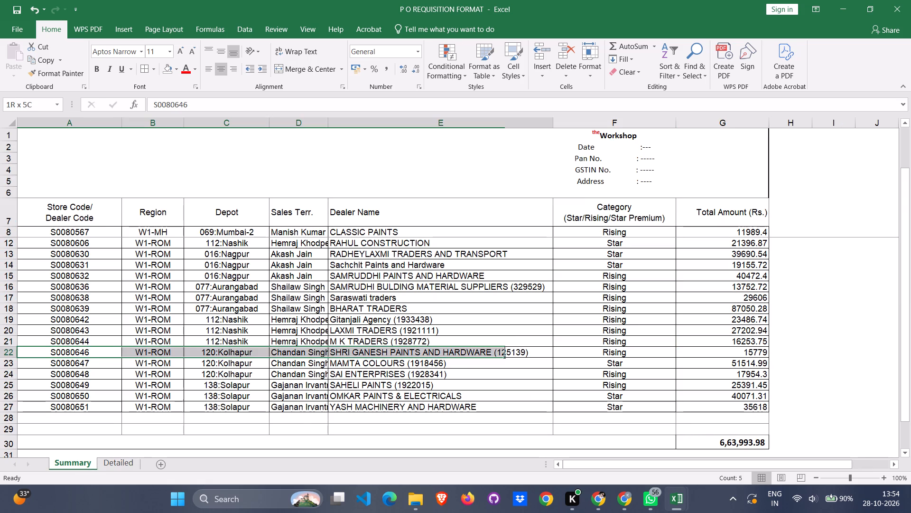
pyautogui.hotkey('shift', 'Right')
pyautogui.hotkey('ctrl', 'c')
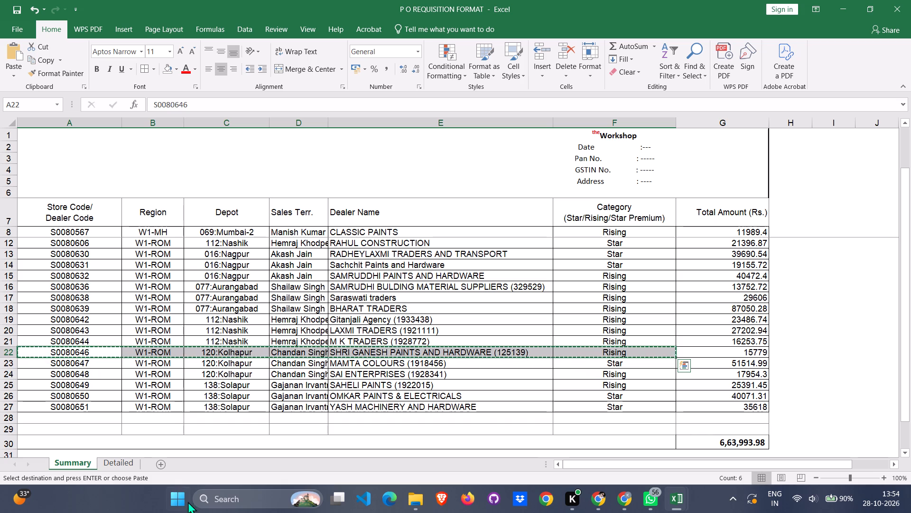
pyautogui.click(117, 463)
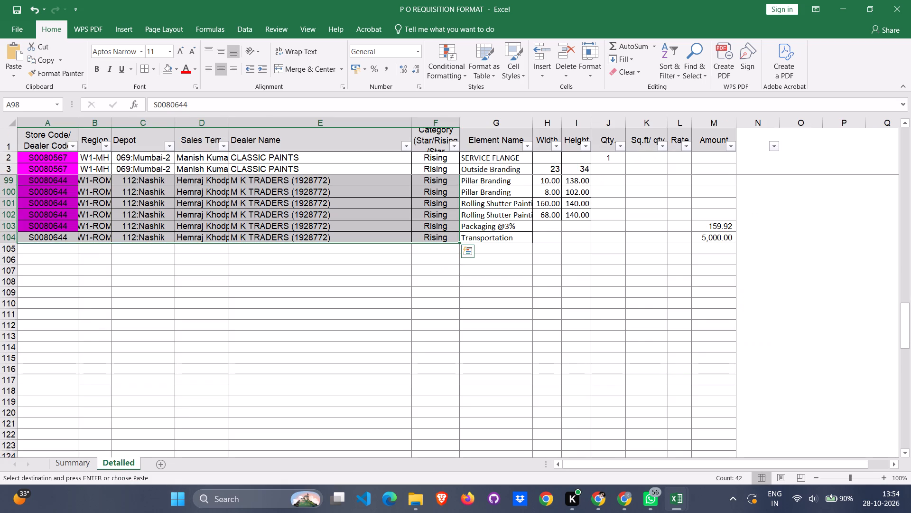
pyautogui.click(37, 261)
pyautogui.hotkey('ctrl', 'v')
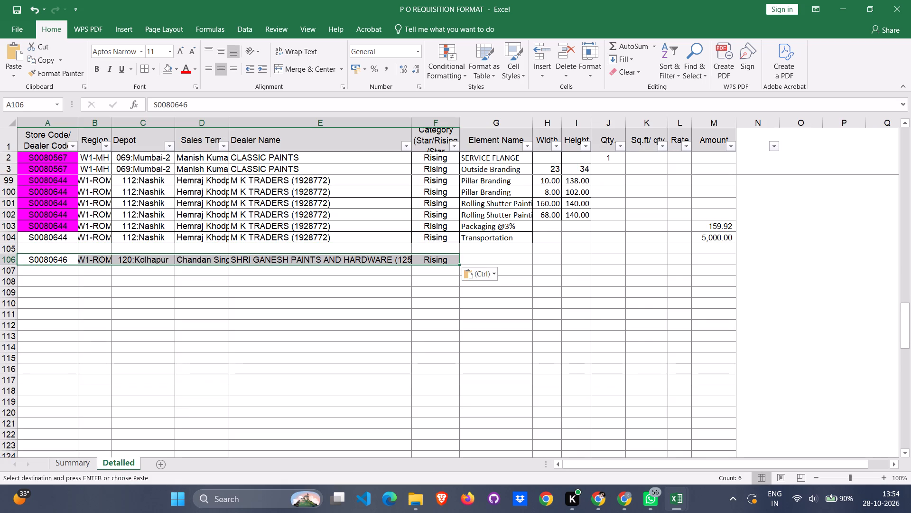
# Close the M K TRADERS quotation and open the SHRI GANESH PAINTS AND HARDWARE quotation by searching the SEPARATAION ESTIMATE folder for SHRI GANE.
pyautogui.click(497, 264)
pyautogui.hotkey('alt', 'Tab')
pyautogui.click(907, 1)
pyautogui.hotkey('alt', 'Tab')
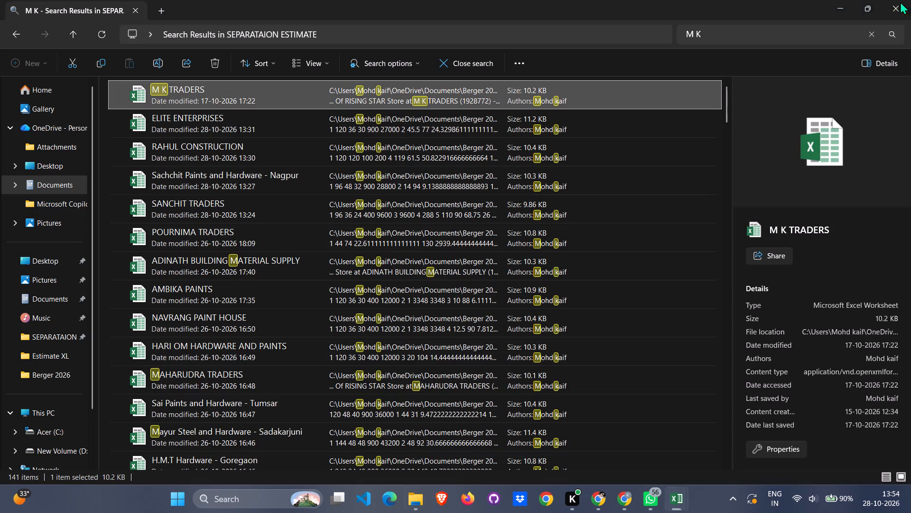
pyautogui.click(867, 33)
pyautogui.write('SHREE GAN')
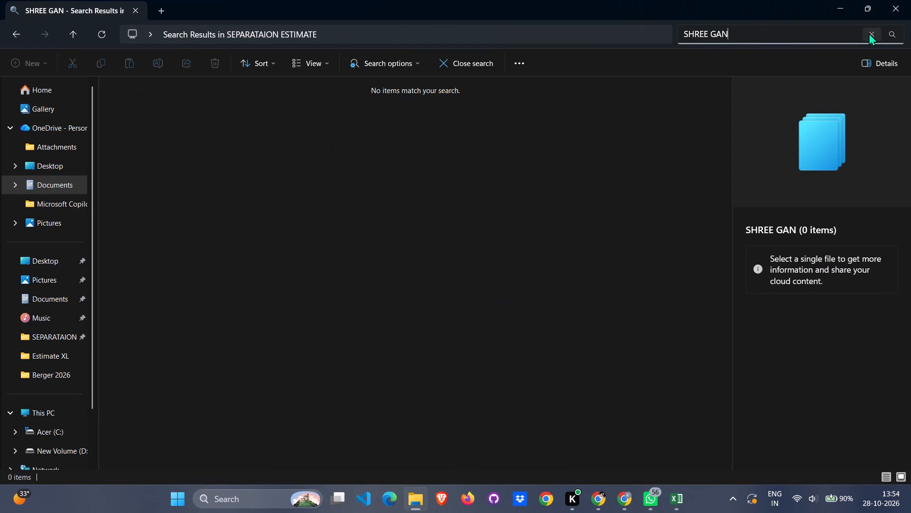
pyautogui.press('BackSpace')
pyautogui.press('BackSpace')
pyautogui.press('BackSpace')
pyautogui.press('BackSpace')
pyautogui.press('BackSpace')
pyautogui.press('BackSpace')
pyautogui.write('I GANE')
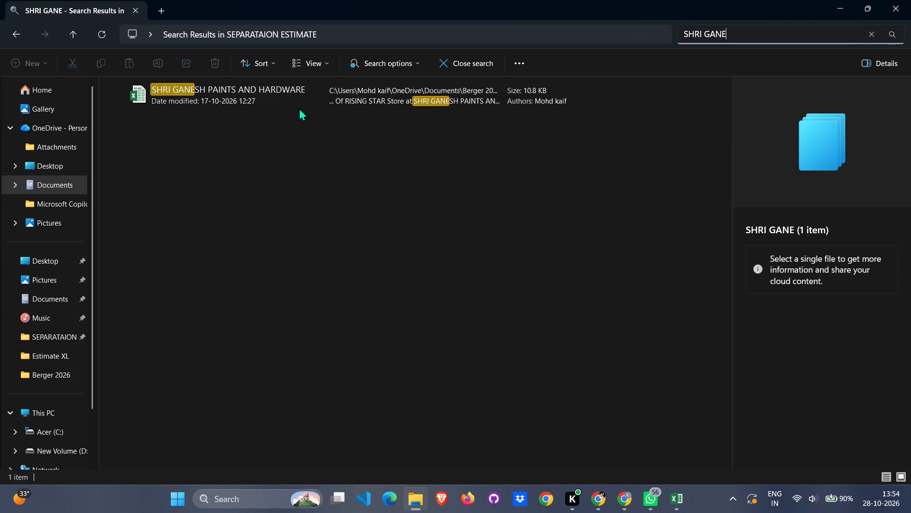
pyautogui.doubleClick(289, 92)
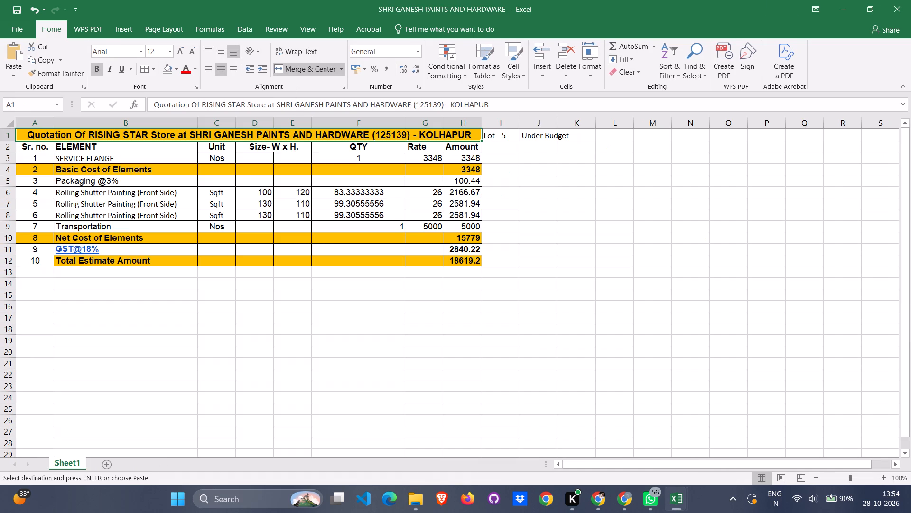
# Copy the SERVICE FLANGE element from the quotation into G106 of the requisition, enter quantity 1 in J106, and save.
pyautogui.scroll(3, 152, 198)
pyautogui.click(149, 157)
pyautogui.hotkey('ctrl', 'c')
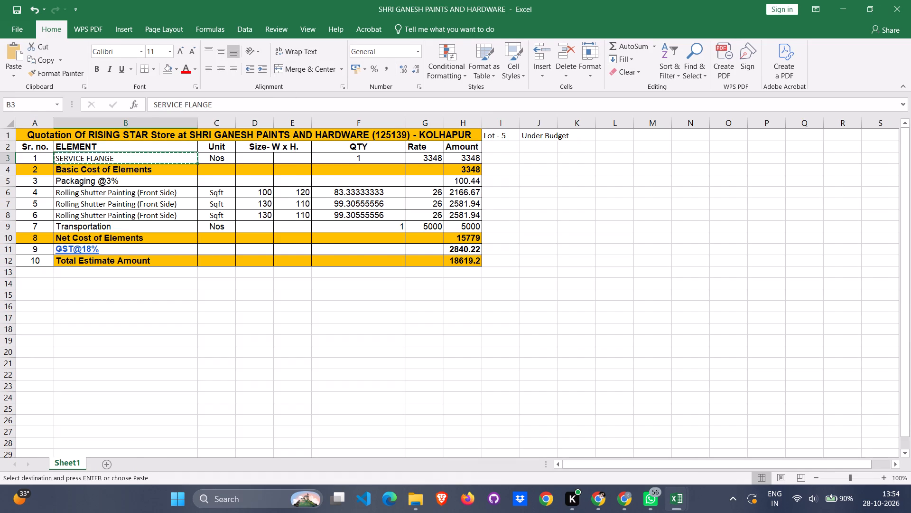
pyautogui.hotkey('alt', 'Tab')
pyautogui.hotkey('ctrl', 'v')
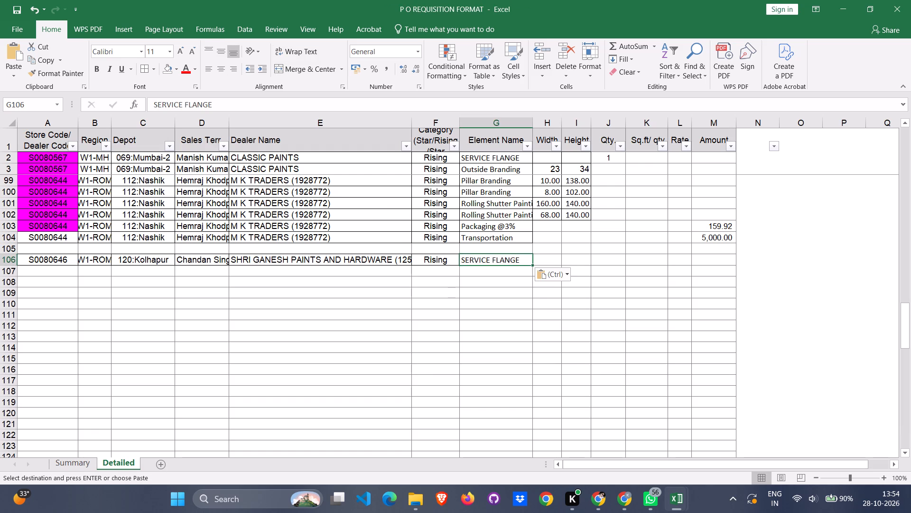
pyautogui.click(610, 261)
pyautogui.press('1')
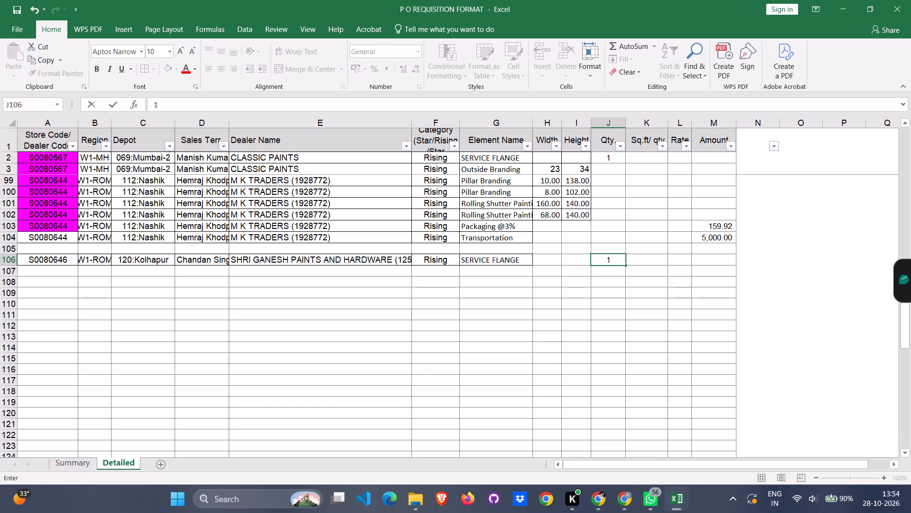
pyautogui.hotkey('ctrl', 's')
# Copy the three Rolling Shutter Painting (Front Side) element names from the quotation into G107:G109 of the requisition and save.
pyautogui.click(490, 273)
pyautogui.hotkey('alt', 'Tab')
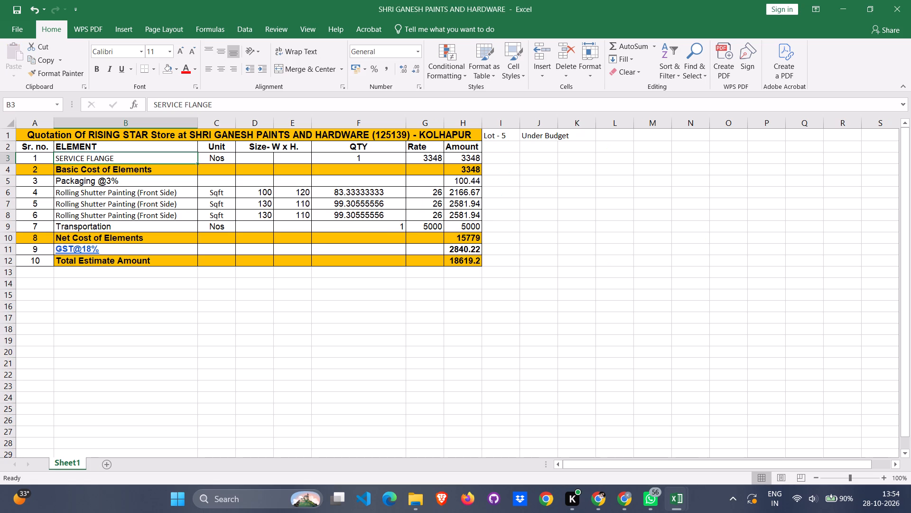
pyautogui.click(89, 192)
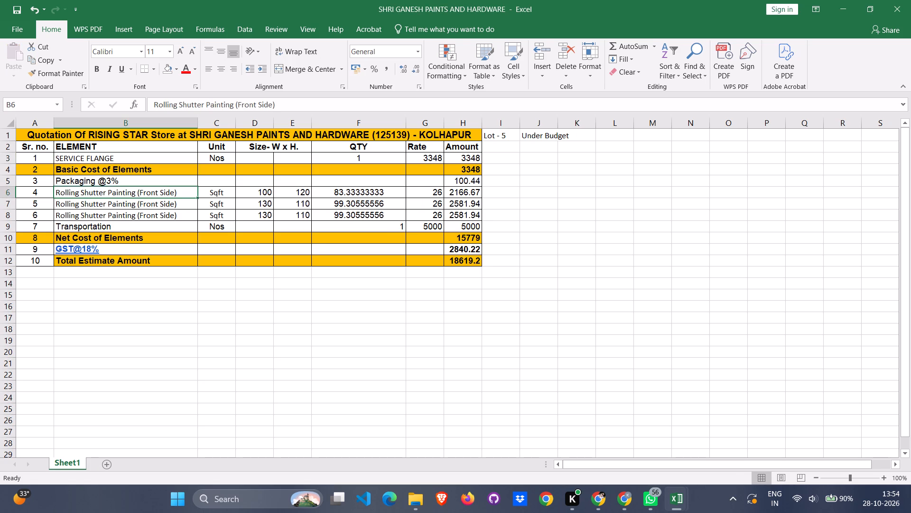
pyautogui.hotkey('shift', 'Down')
pyautogui.hotkey('shift', 'Down')
pyautogui.hotkey('ctrl', 'c')
pyautogui.hotkey('alt', 'Tab')
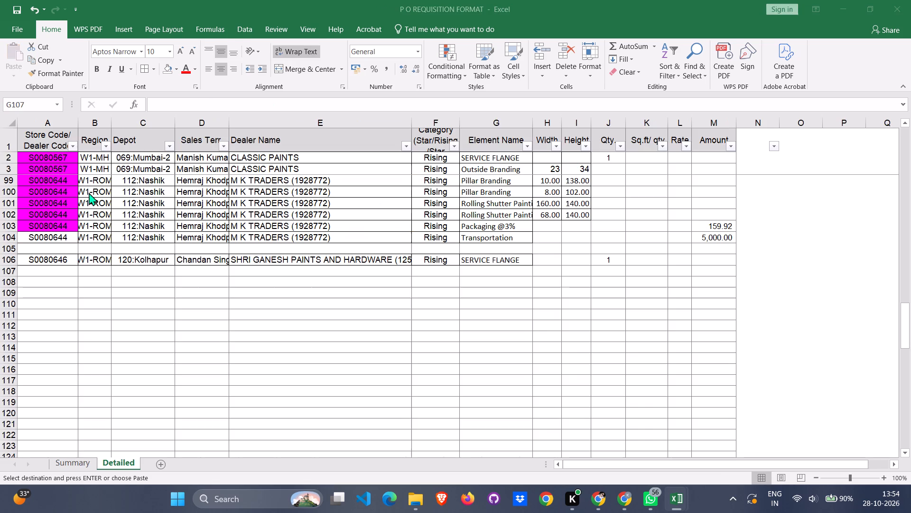
pyautogui.hotkey('ctrl', 'v')
pyautogui.hotkey('ctrl', 's')
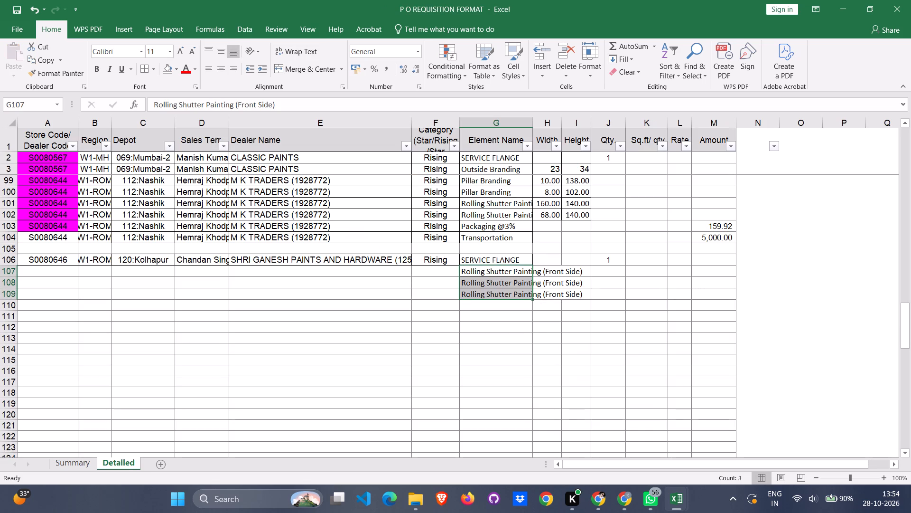
# Copy the three Rolling Shutter Painting sizes, 100 x 120, 130 x 110 and 130 x 110, from the quotation into H107:I109 and save.
pyautogui.hotkey('alt', 'Tab')
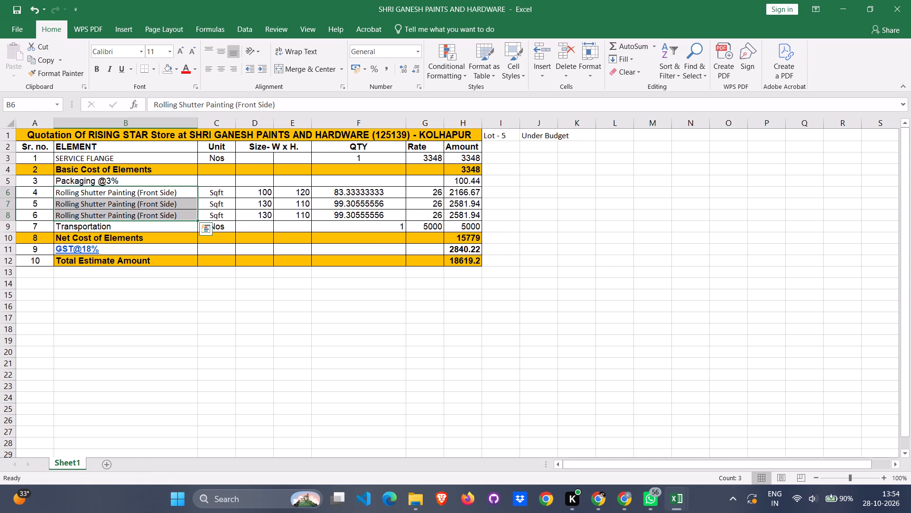
pyautogui.click(253, 194)
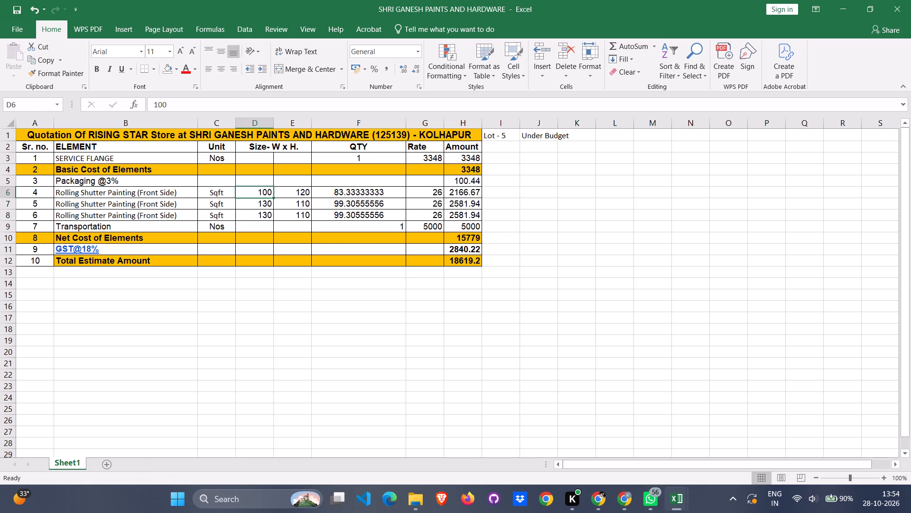
pyautogui.hotkey('shift', 'Down')
pyautogui.hotkey('shift', 'Down')
pyautogui.hotkey('shift', 'Right')
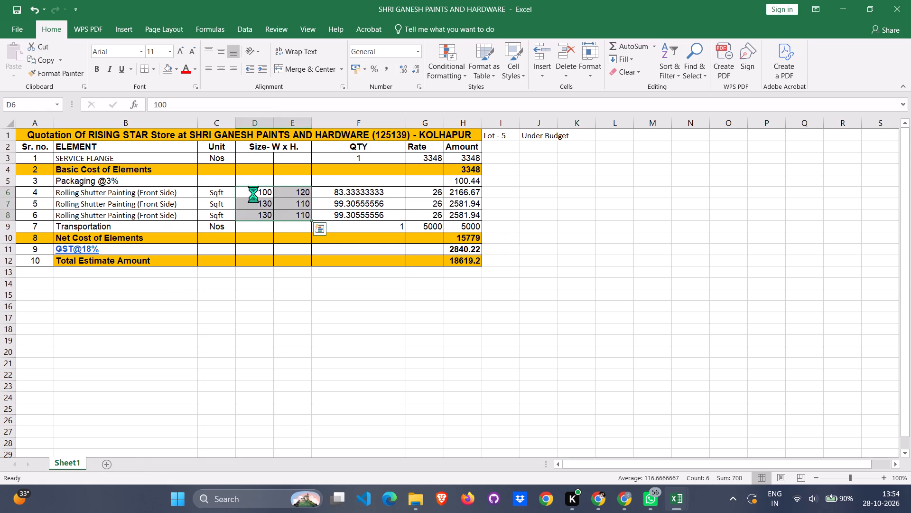
pyautogui.hotkey('ctrl', 'c')
pyautogui.hotkey('alt', 'Tab')
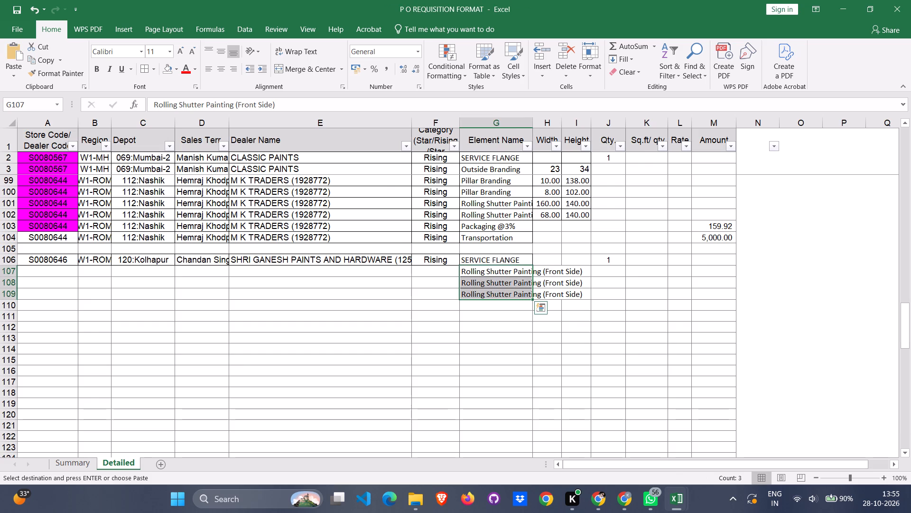
pyautogui.click(545, 273)
pyautogui.hotkey('ctrl', 'v')
pyautogui.hotkey('ctrl', 's')
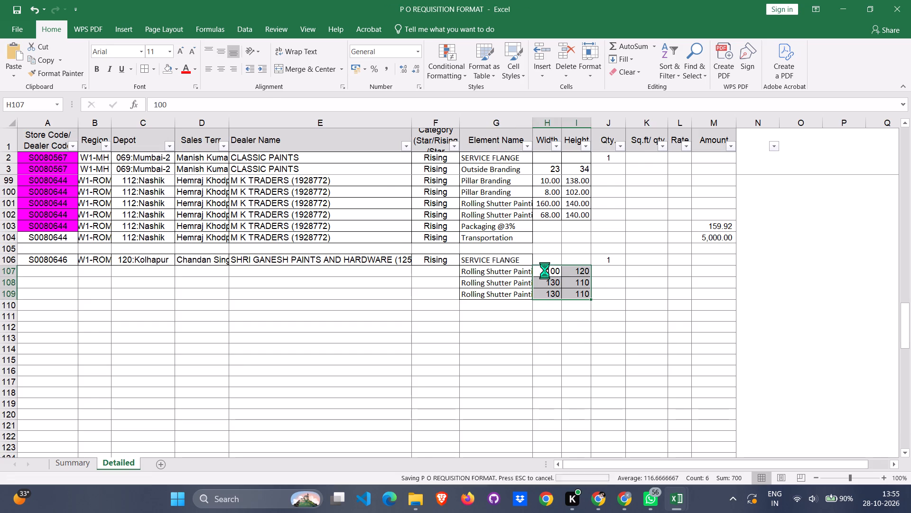
# Copy the Packaging @3% and Transportation element names from the M K TRADERS rows into G110:G111 of the Detailed sheet.
pyautogui.hotkey('alt', 'Tab')
pyautogui.hotkey('alt', 'Tab')
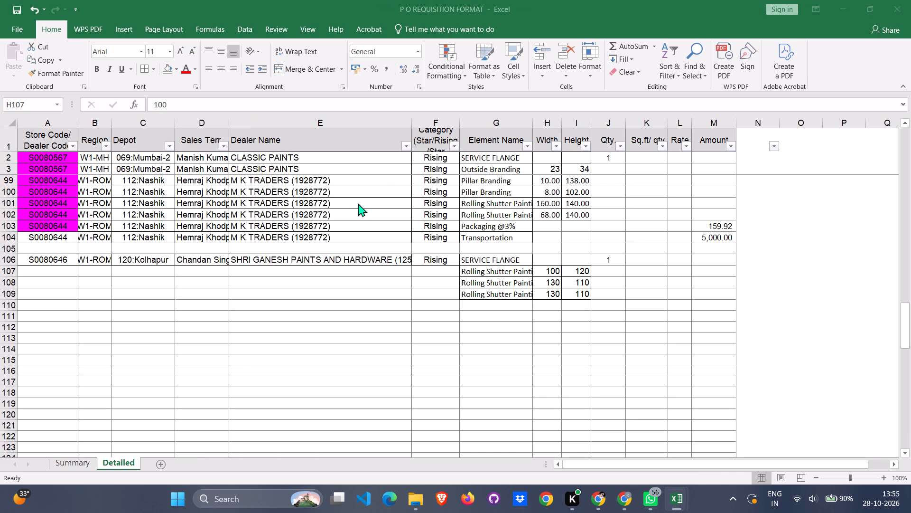
pyautogui.click(476, 227)
pyautogui.hotkey('shift', 'Down')
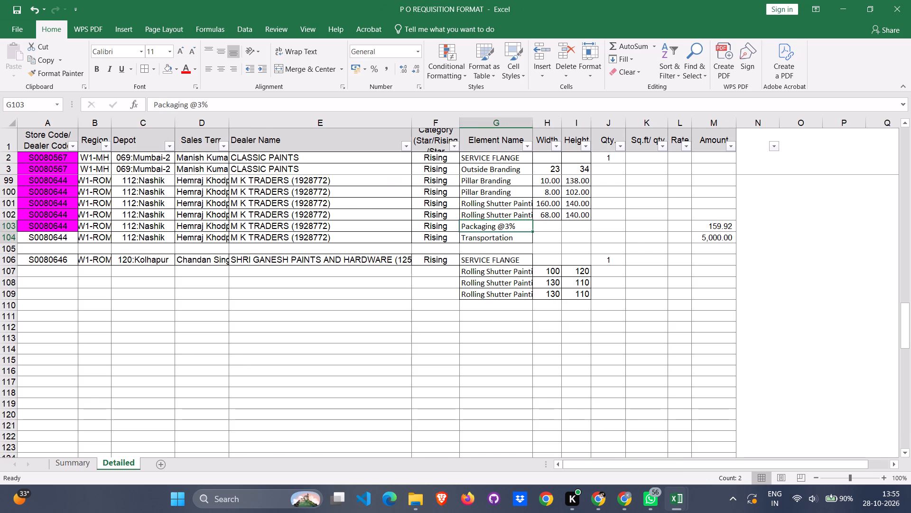
pyautogui.hotkey('ctrl', 'c')
pyautogui.hotkey('alt', 'Tab')
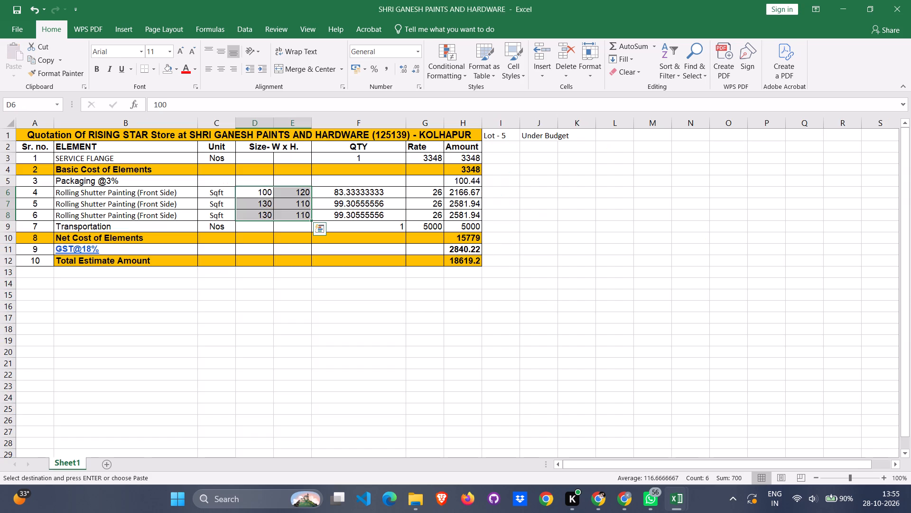
pyautogui.hotkey('alt', 'Tab')
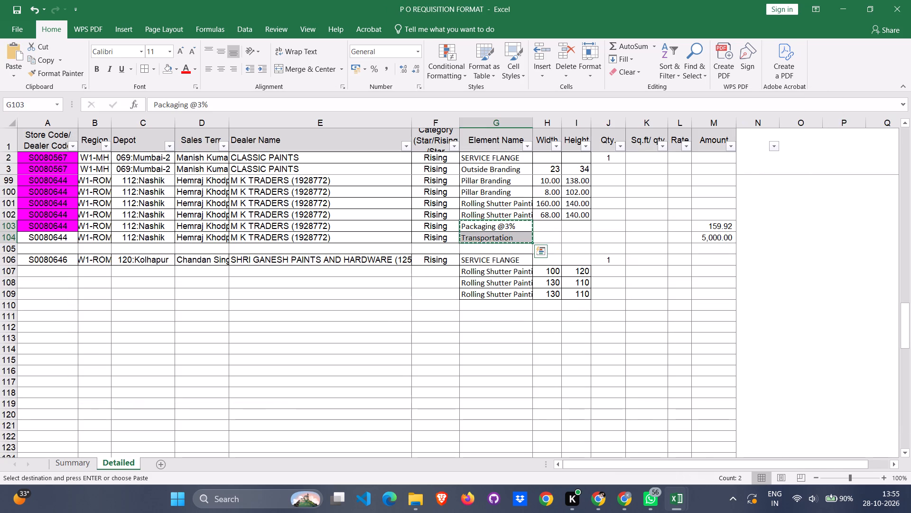
pyautogui.click(486, 304)
pyautogui.hotkey('ctrl', 'v')
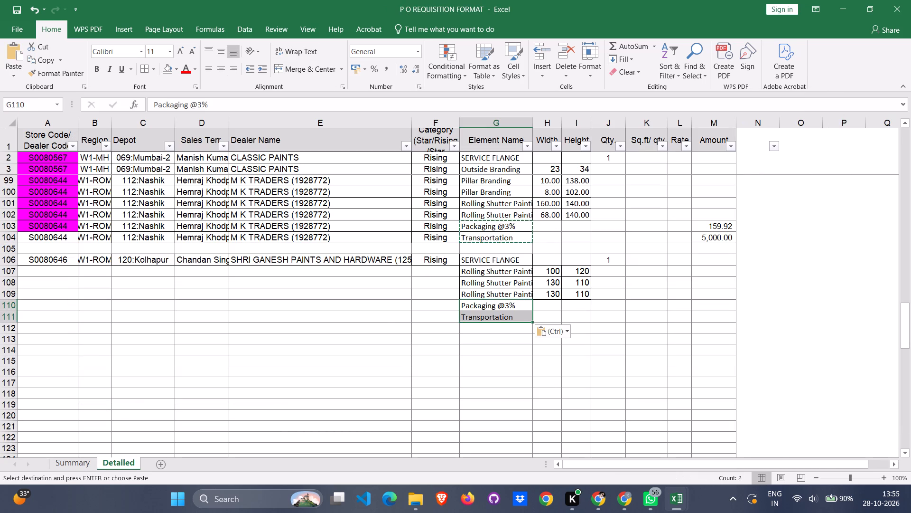
# Enter the Packaging amount 100.44 in M110 and the Transportation amount 5000 in M111 of the requisition, saving the workbook.
pyautogui.hotkey('alt', 'Tab')
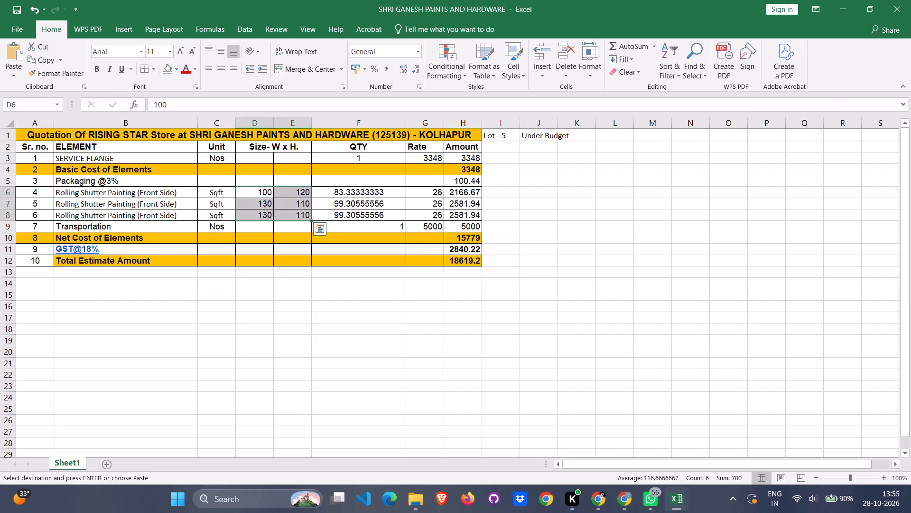
pyautogui.hotkey('alt', 'Tab')
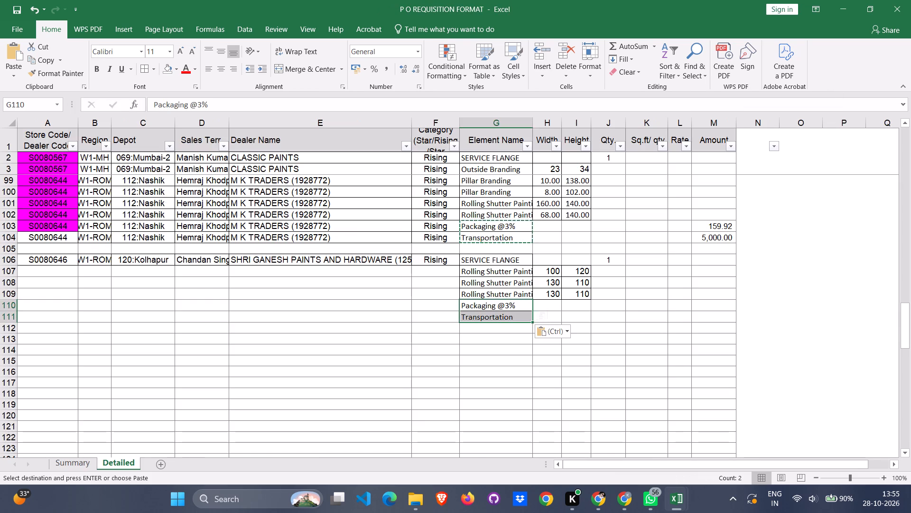
pyautogui.click(679, 307)
pyautogui.click(714, 307)
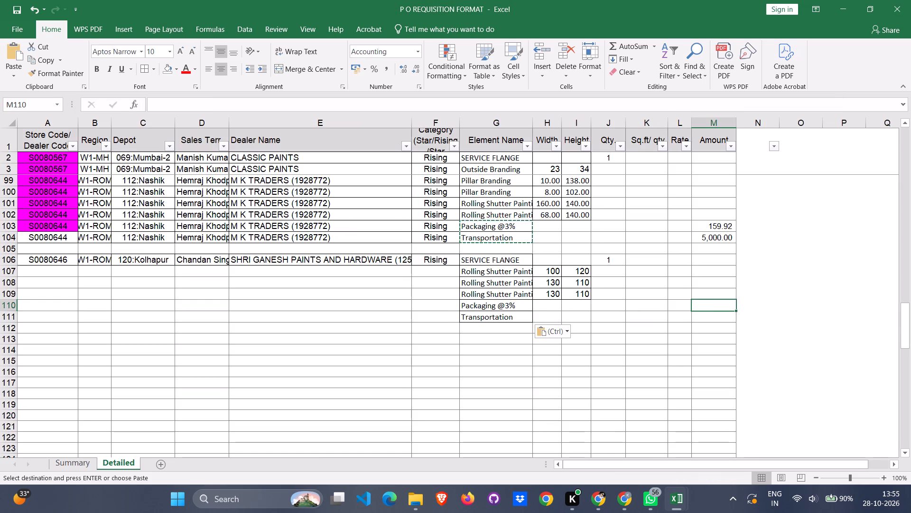
pyautogui.press('1')
pyautogui.press('0')
pyautogui.write('0.')
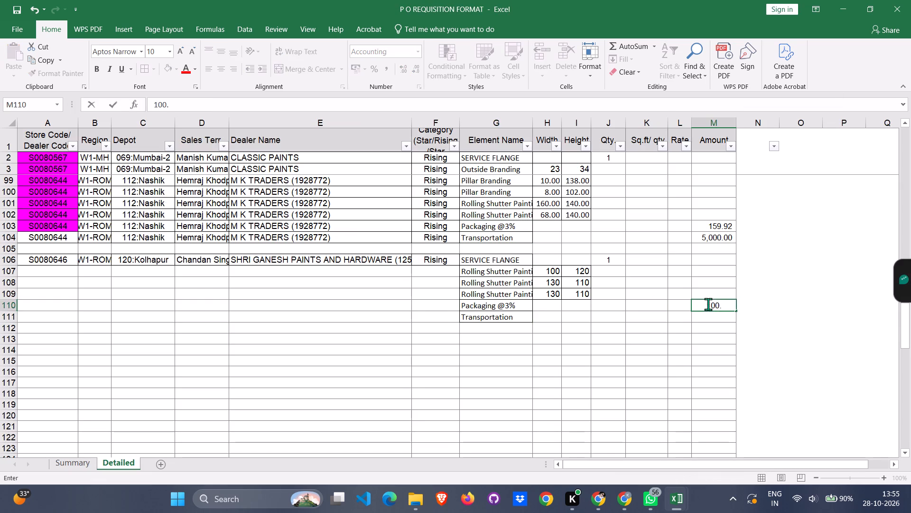
pyautogui.write('44')
pyautogui.hotkey('ctrl', 's')
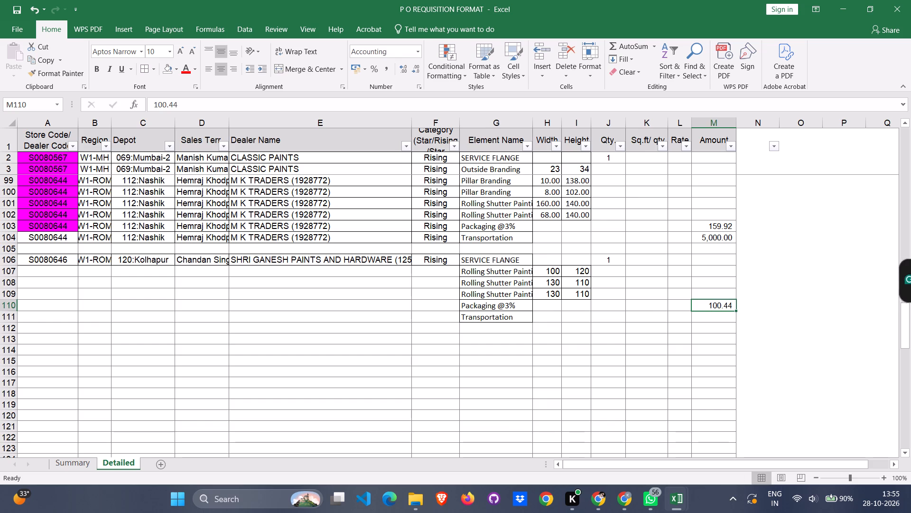
pyautogui.click(710, 320)
pyautogui.write('5000')
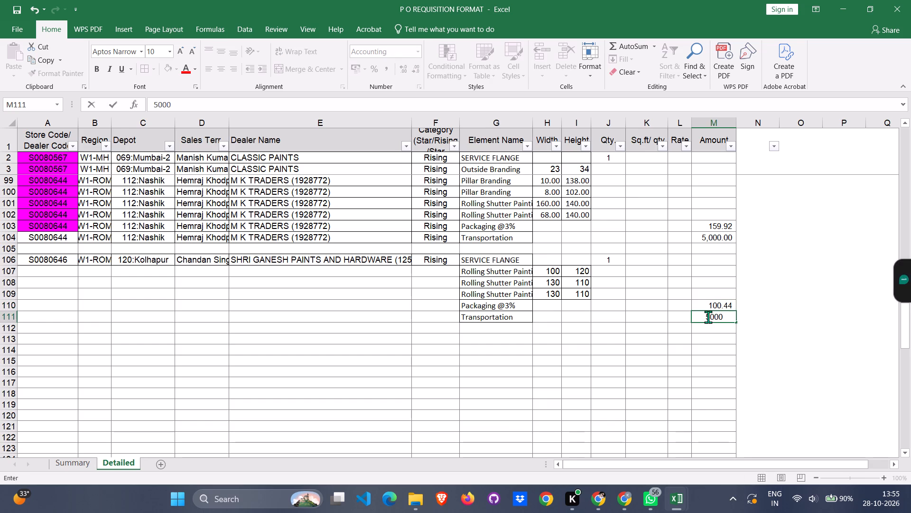
pyautogui.hotkey('ctrl', 's')
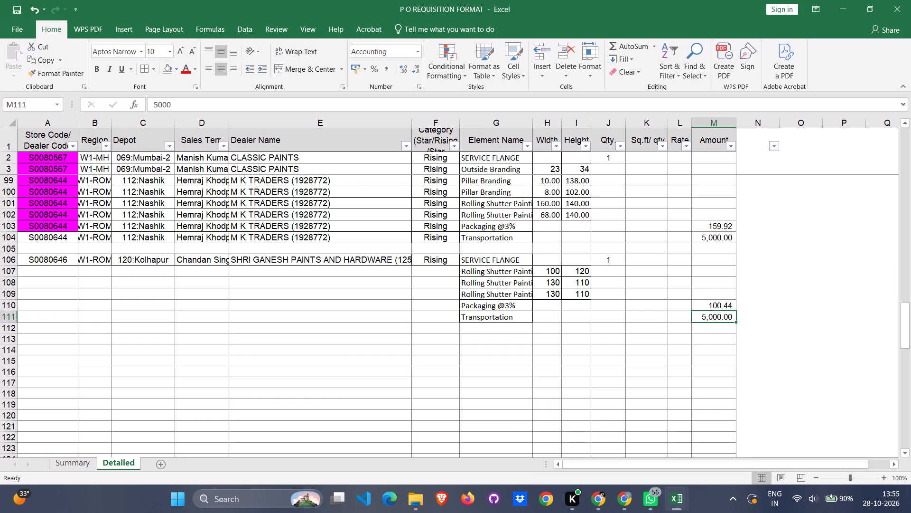
# Copy the SHRI GANESH PAINTS AND HARDWARE store details from A106:F106 down through row 111 and save.
pyautogui.click(36, 260)
pyautogui.hotkey('shift', 'Right')
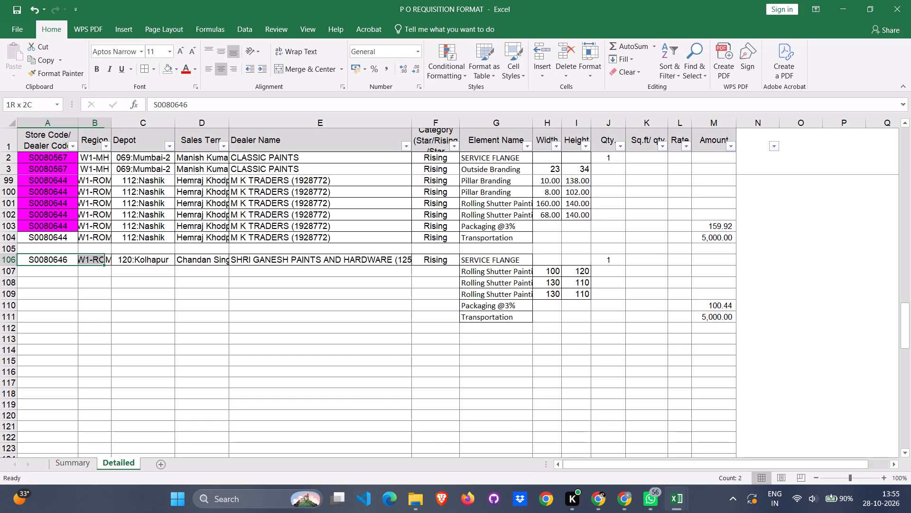
pyautogui.hotkey('shift', 'Right')
pyautogui.hotkey('shift', 'Right')
pyautogui.hotkey('shift', 'Right')
pyautogui.hotkey('shift', 'Right')
pyautogui.hotkey('ctrl', 'c')
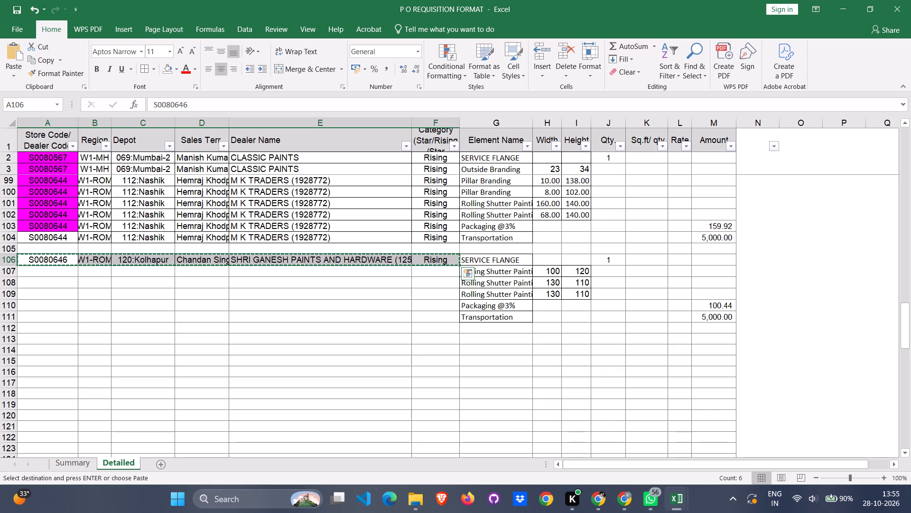
pyautogui.hotkey('shift', 'Down')
pyautogui.hotkey('shift', 'Down')
pyautogui.hotkey('shift', 'Down')
pyautogui.hotkey('shift', 'Down')
pyautogui.hotkey('shift', 'Down')
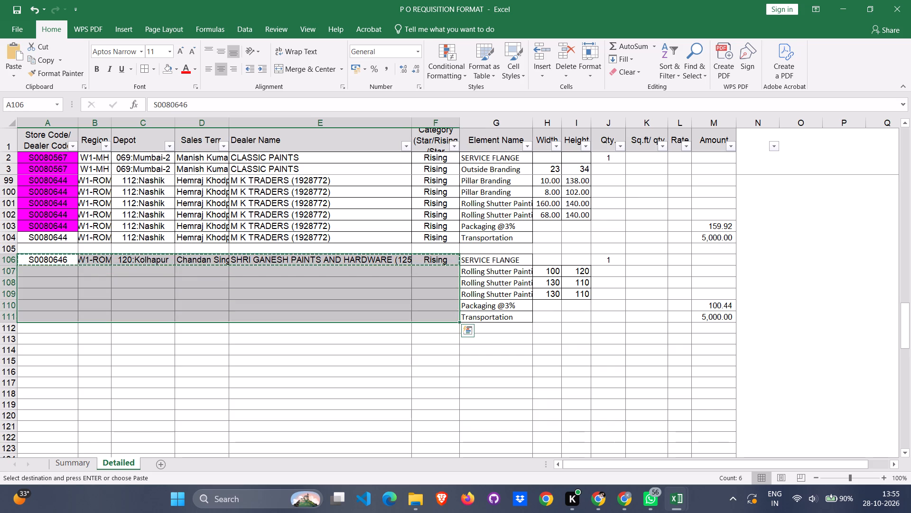
pyautogui.hotkey('ctrl', 'v')
pyautogui.hotkey('ctrl', 's')
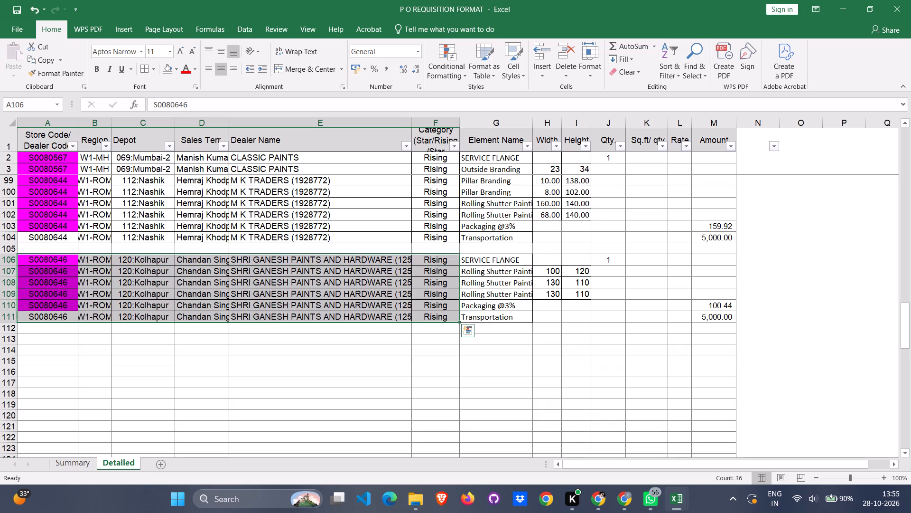
# Copy the MAMTA COLOURS store details, code S0080647 through category, from the Summary sheet into A113:F113 of the Detailed sheet.
pyautogui.click(56, 341)
pyautogui.scroll(-7, 54, 341)
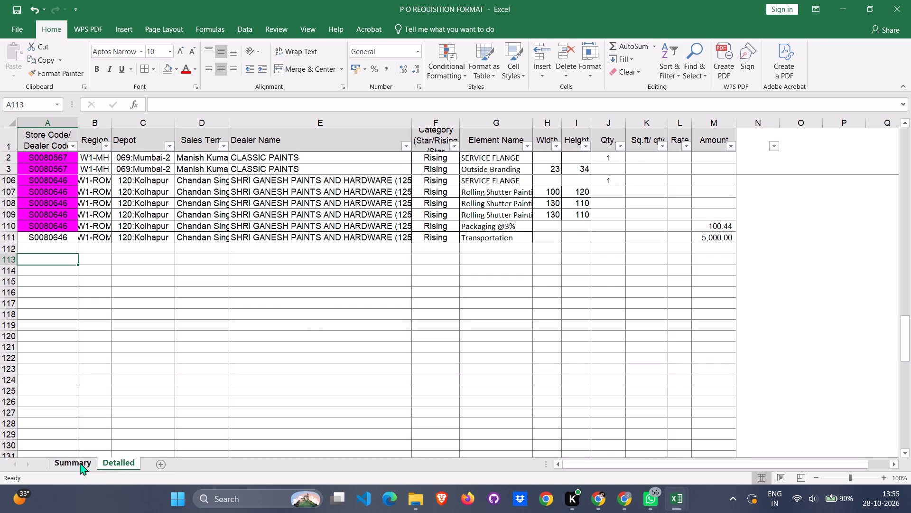
pyautogui.click(63, 461)
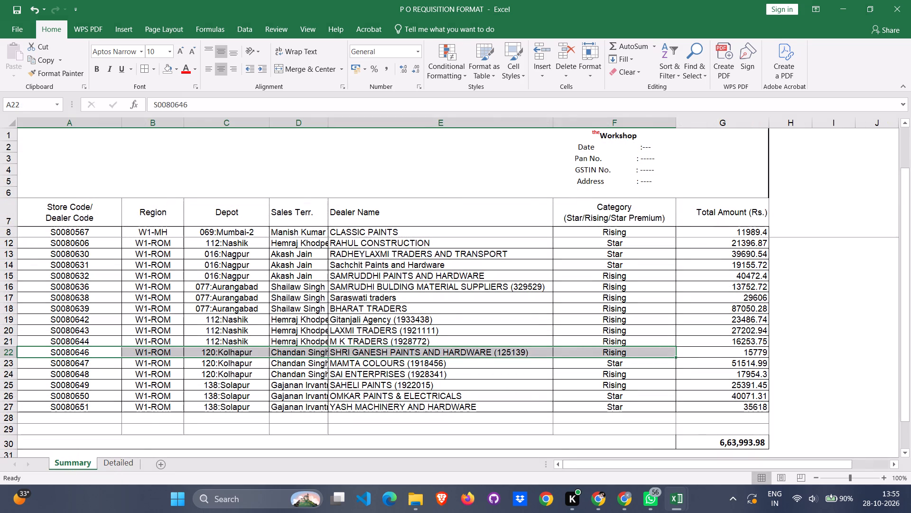
pyautogui.click(58, 365)
pyautogui.hotkey('shift', 'Right')
pyautogui.hotkey('shift', 'Right')
pyautogui.hotkey('shift', 'Right')
pyautogui.hotkey('shift', 'Right')
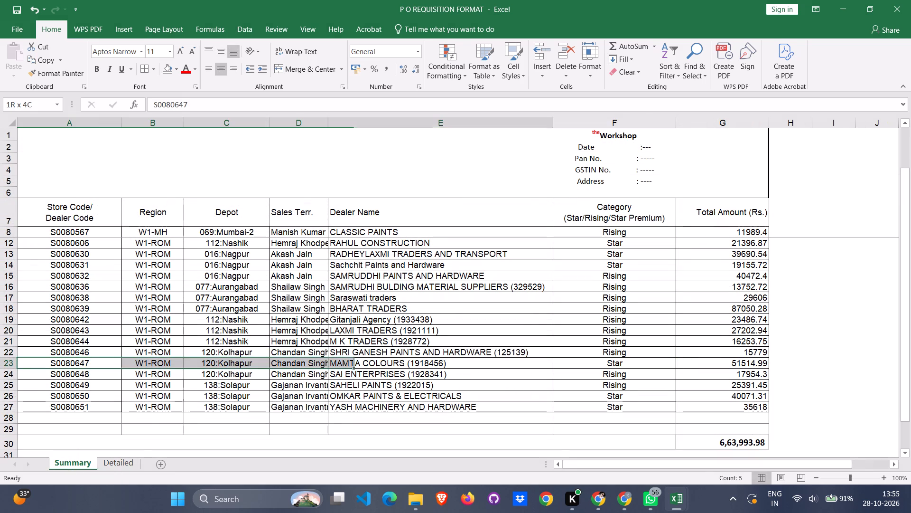
pyautogui.hotkey('shift', 'Right')
pyautogui.hotkey('ctrl', 'c')
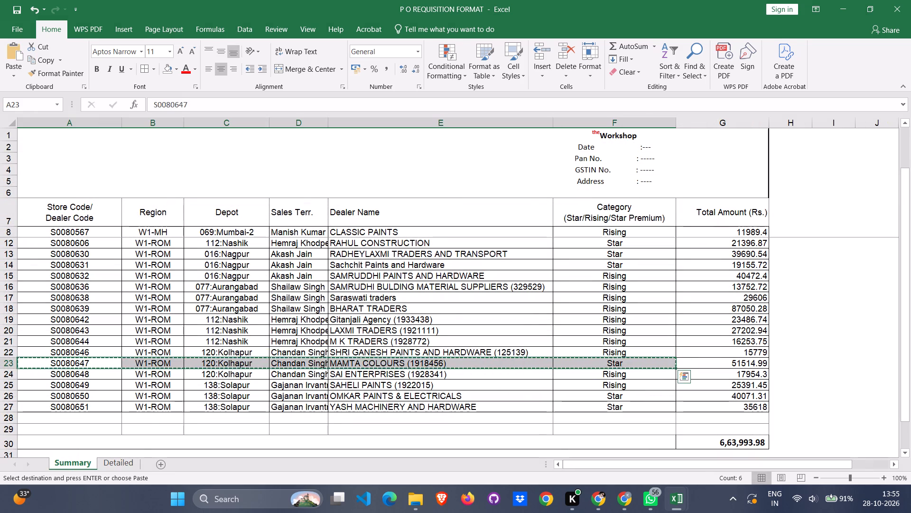
pyautogui.click(115, 464)
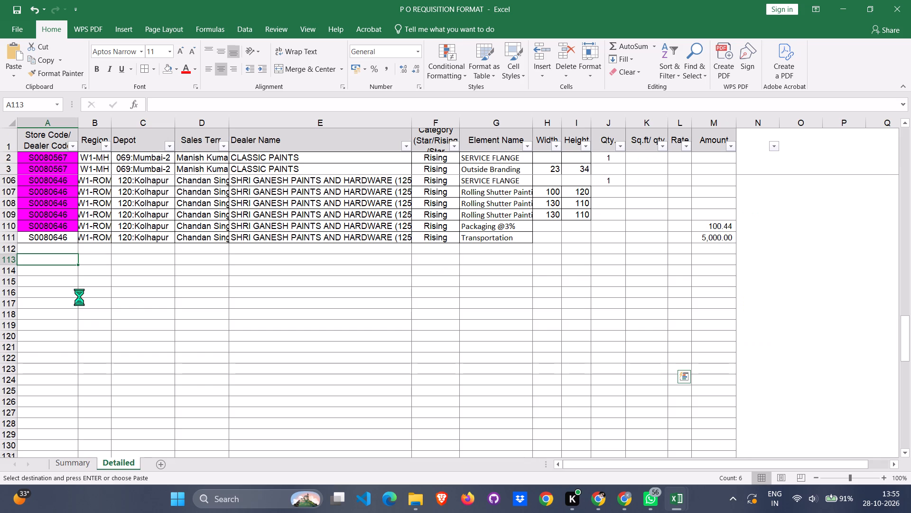
pyautogui.hotkey('ctrl', 'v')
# Close the SHRI GANESH quotation, search the SEPARATAION ESTIMATE folder for MAMTA, and open the MAMTA COLOURS quotation.
pyautogui.hotkey('alt', 'Tab')
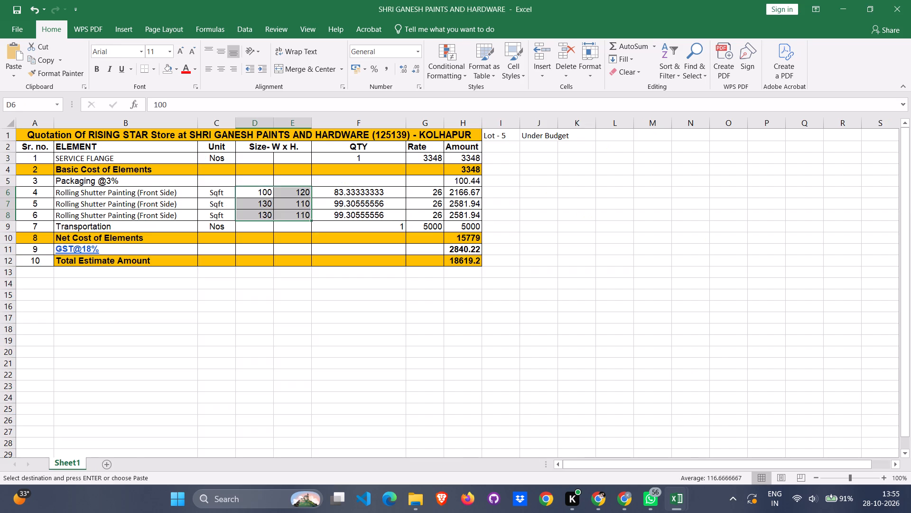
pyautogui.click(903, 15)
pyautogui.hotkey('alt', 'Tab')
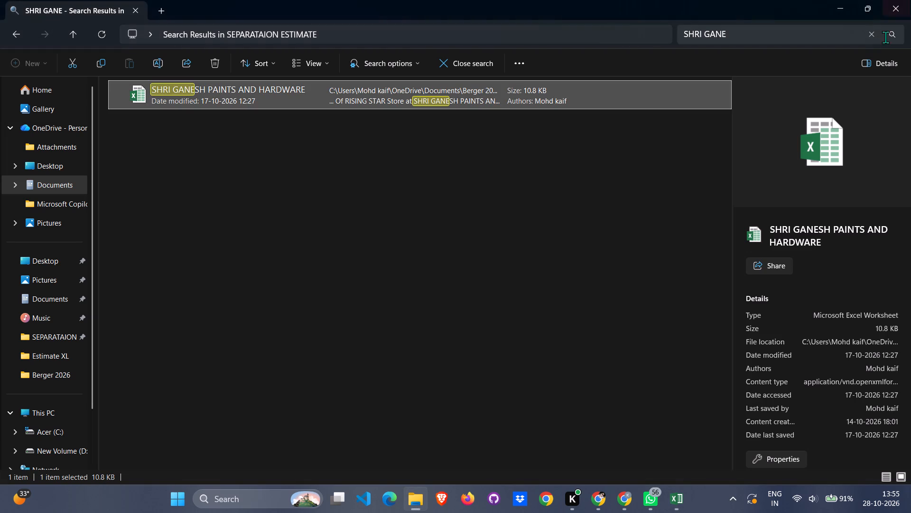
pyautogui.click(873, 35)
pyautogui.write('MAMTA')
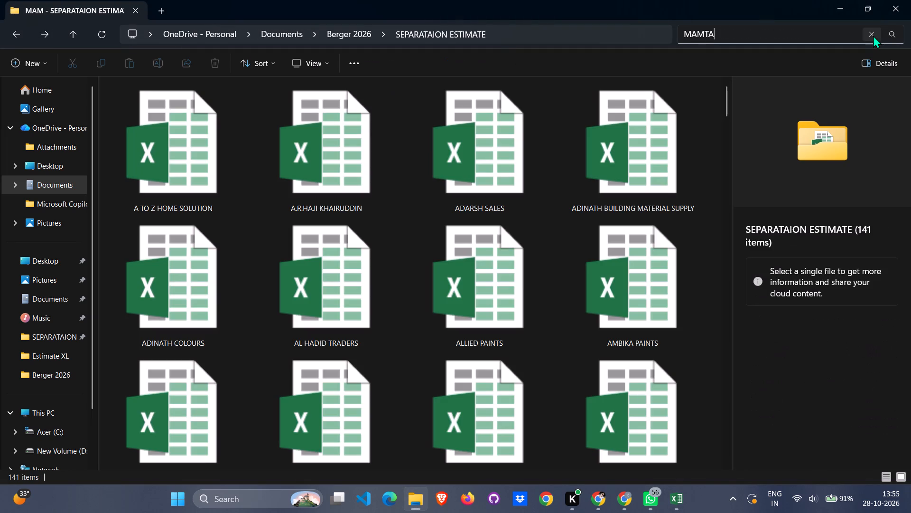
pyautogui.doubleClick(204, 98)
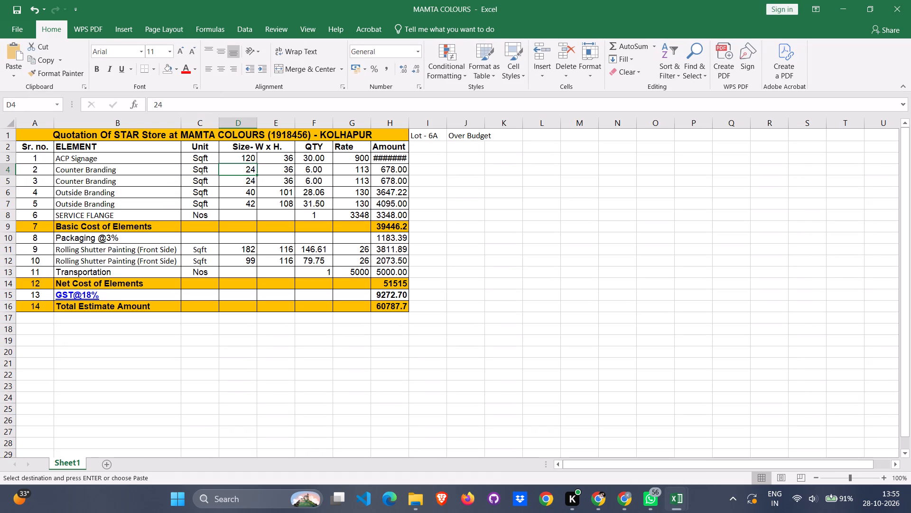
# Copy the ACP Signage element and its 120 x 36 size from the quotation into G113:I113 of the requisition and save.
pyautogui.click(102, 157)
pyautogui.hotkey('ctrl', 'c')
pyautogui.hotkey('alt', 'Tab')
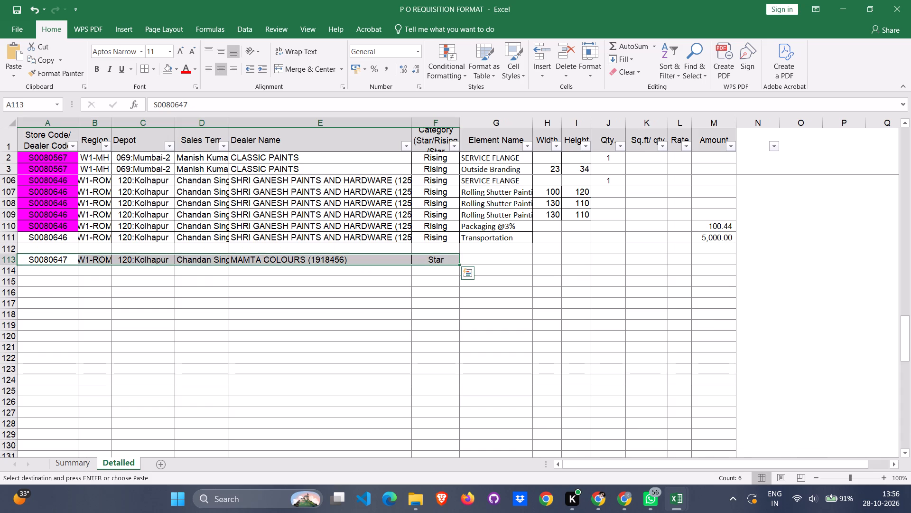
pyautogui.click(498, 262)
pyautogui.hotkey('ctrl', 'v')
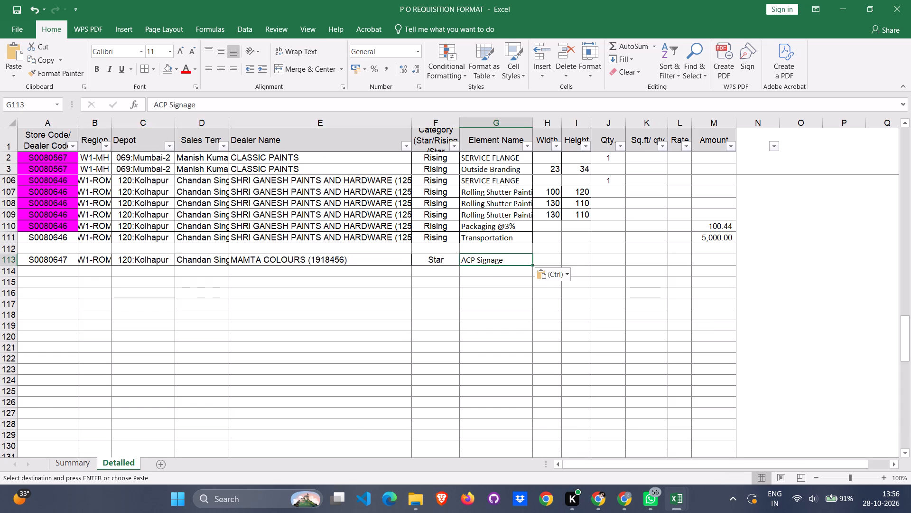
pyautogui.hotkey('alt', 'Tab')
pyautogui.click(249, 158)
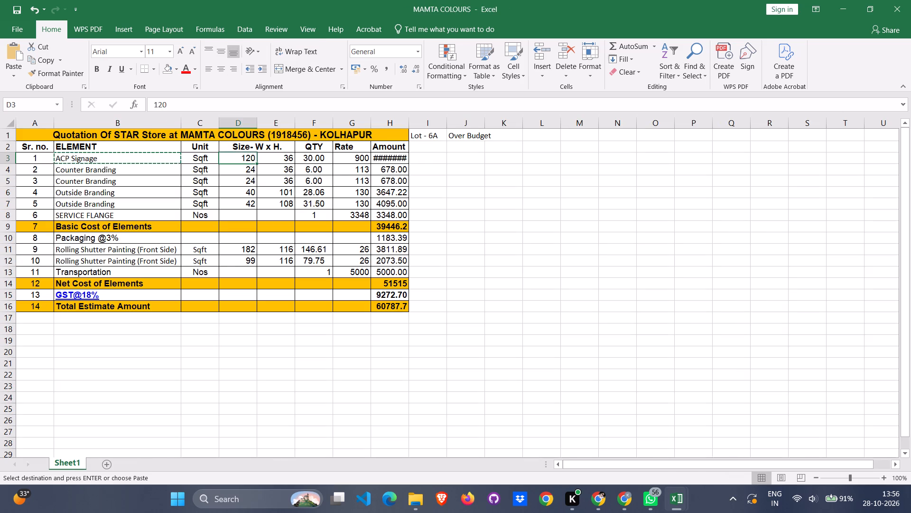
pyautogui.hotkey('shift', 'Right')
pyautogui.hotkey('ctrl', 'c')
pyautogui.hotkey('alt', 'Tab')
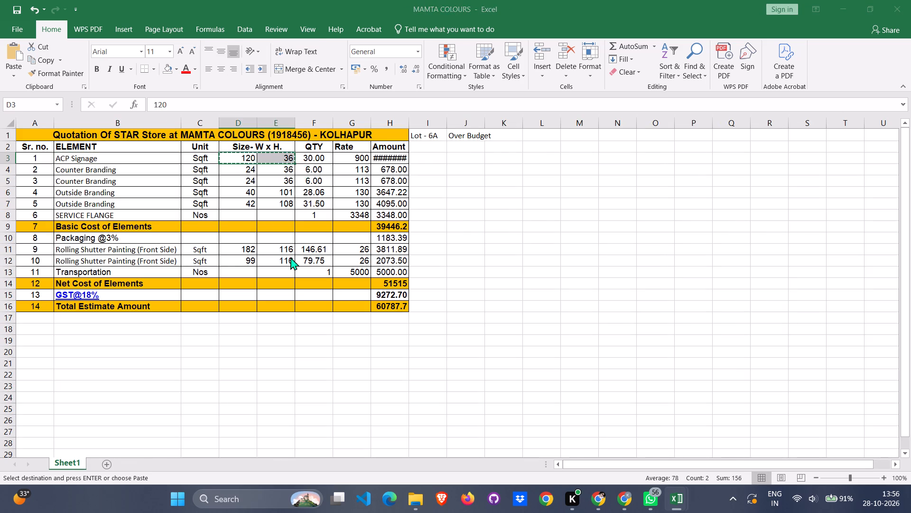
pyautogui.click(548, 263)
pyautogui.hotkey('ctrl', 'v')
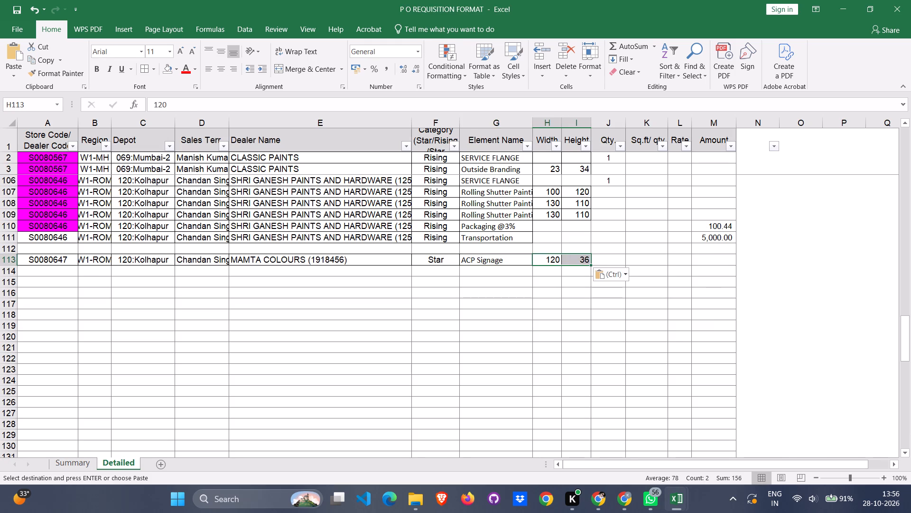
pyautogui.hotkey('ctrl', 's')
# Copy the SERVICE FLANGE element from the quotation into G114 of the requisition, enter quantity 1 in J114, and save.
pyautogui.hotkey('alt', 'Tab')
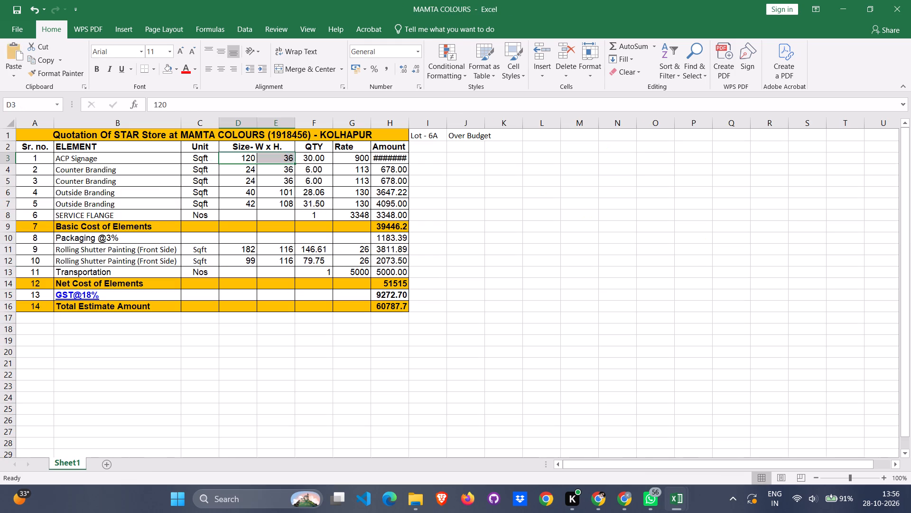
pyautogui.click(127, 217)
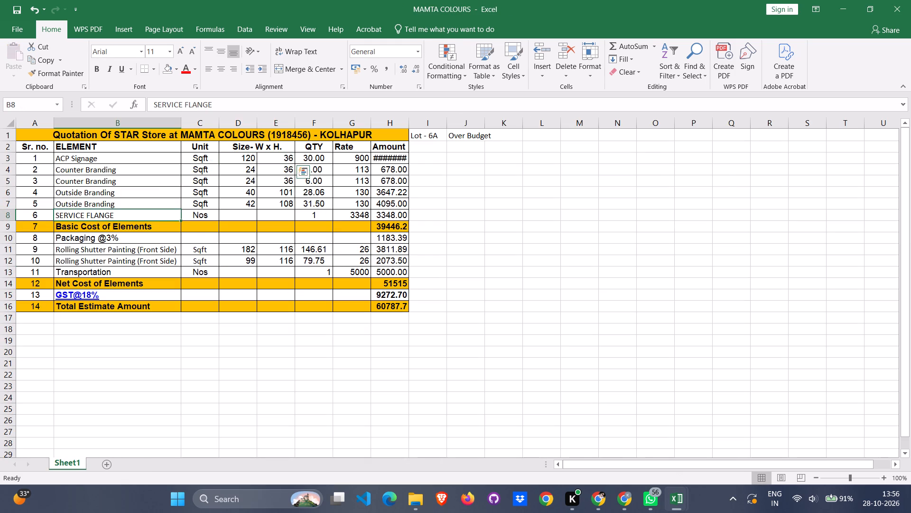
pyautogui.hotkey('ctrl', 'c')
pyautogui.hotkey('alt', 'Tab')
pyautogui.click(486, 271)
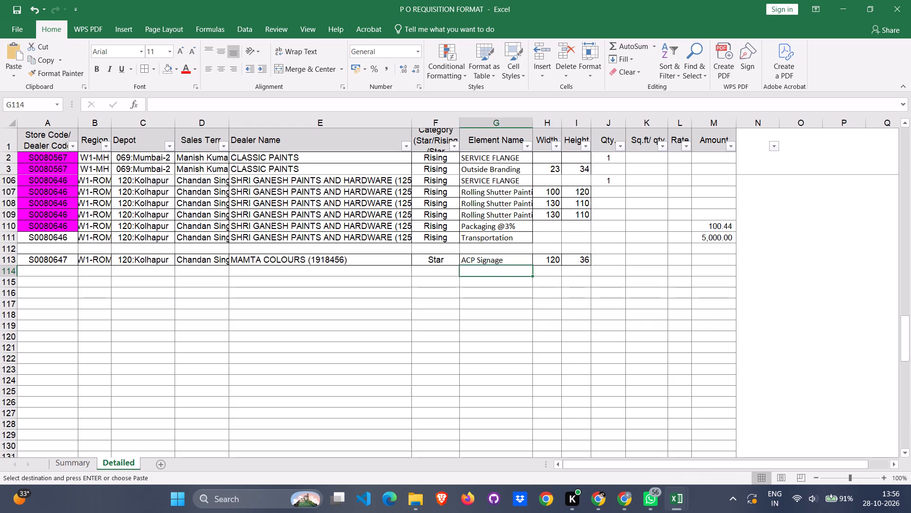
pyautogui.hotkey('ctrl', 'v')
pyautogui.hotkey('ctrl', 's')
pyautogui.click(606, 270)
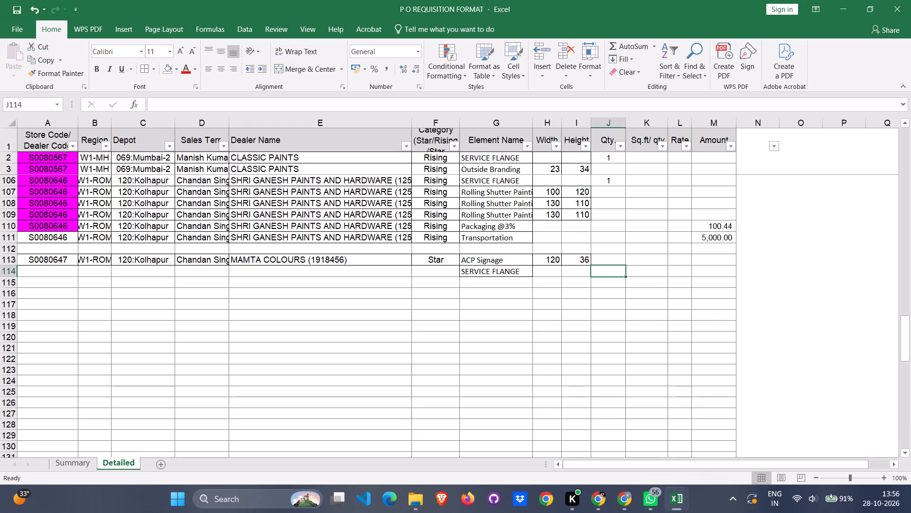
pyautogui.press('1')
pyautogui.hotkey('ctrl', 's')
# Copy the two Counter Branding and two Outside Branding element names from the quotation into G115:G118 of the requisition.
pyautogui.hotkey('alt', 'Tab')
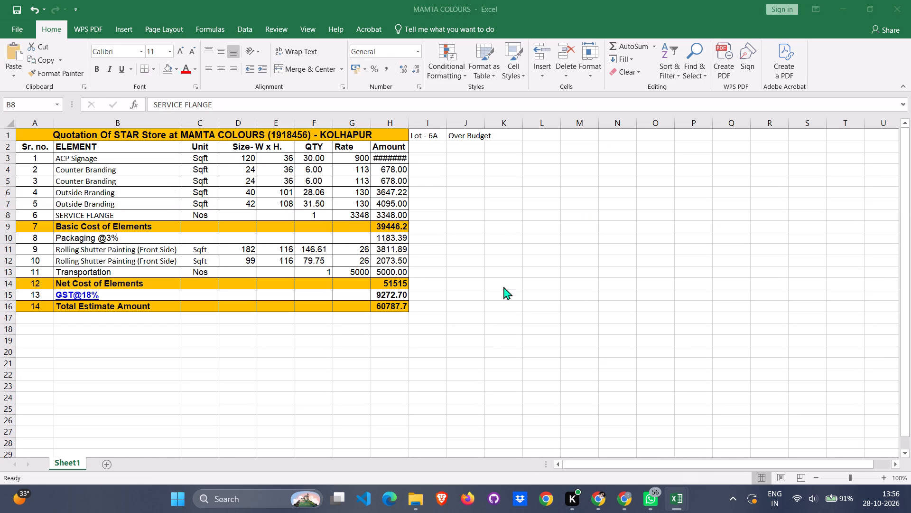
pyautogui.click(116, 174)
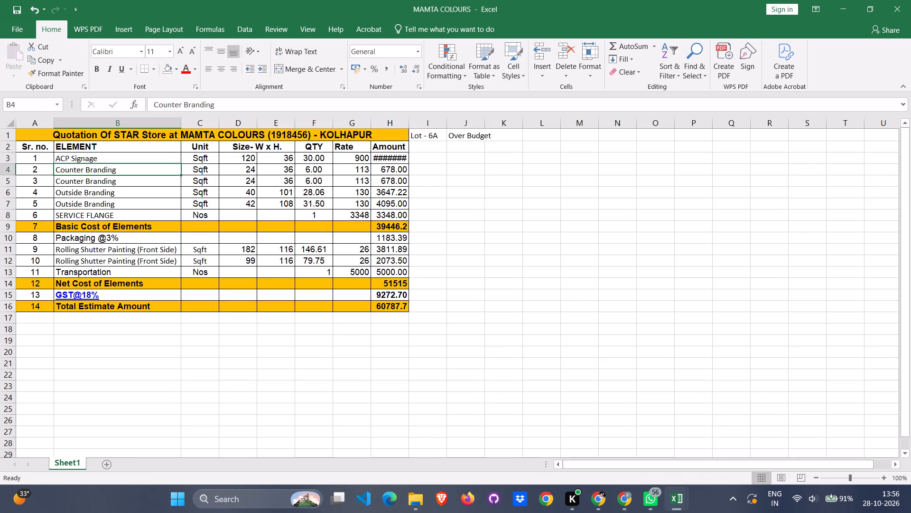
pyautogui.hotkey('shift', 'Down')
pyautogui.hotkey('shift', 'Down')
pyautogui.hotkey('shift', 'Down')
pyautogui.hotkey('ctrl', 'c')
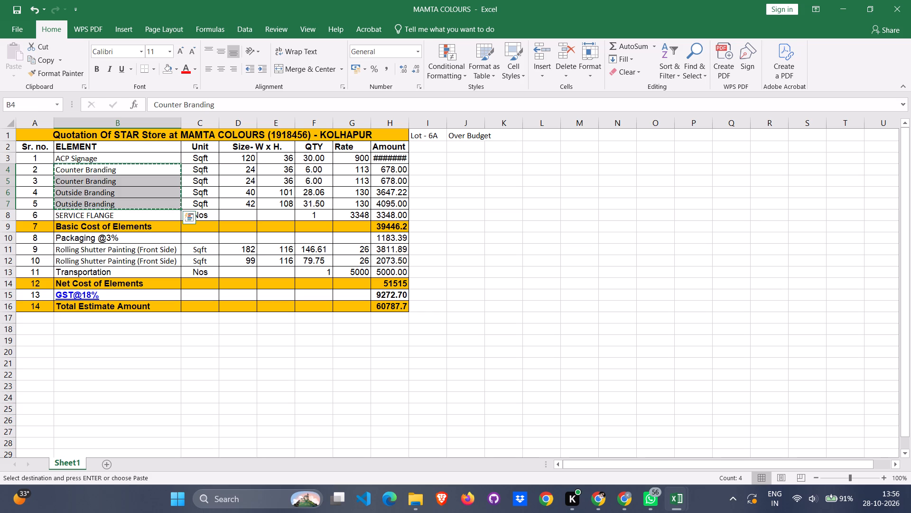
pyautogui.hotkey('alt', 'Tab')
pyautogui.click(502, 283)
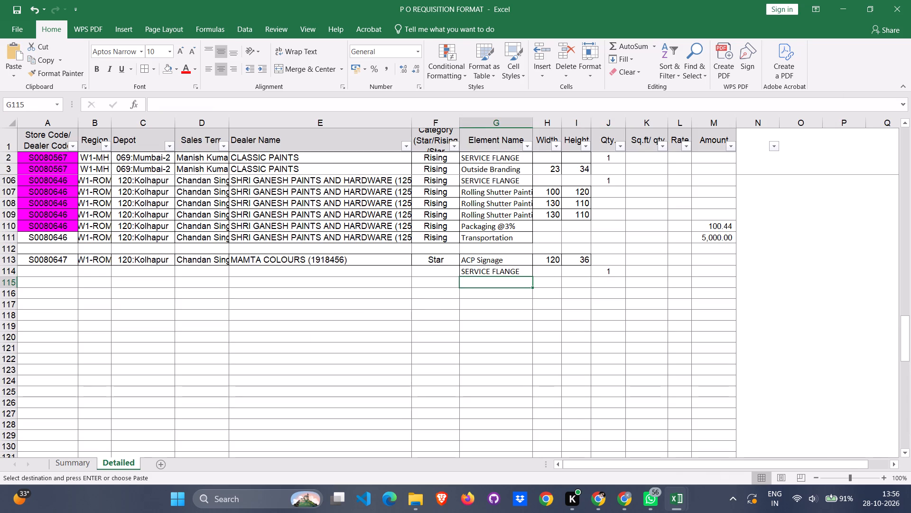
pyautogui.hotkey('ctrl', 'v')
# Copy the sizes 24 x 36, 24 x 36, 40 x 101 and 42 x 108 from the quotation into H115:I118 of the requisition and save.
pyautogui.hotkey('alt', 'Tab')
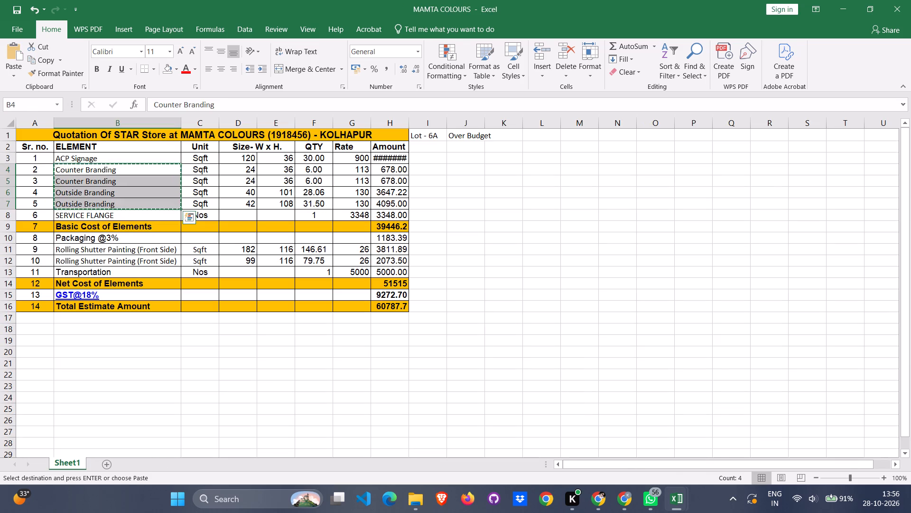
pyautogui.click(237, 174)
pyautogui.hotkey('shift', 'Down')
pyautogui.hotkey('shift', 'Down')
pyautogui.hotkey('shift', 'Down')
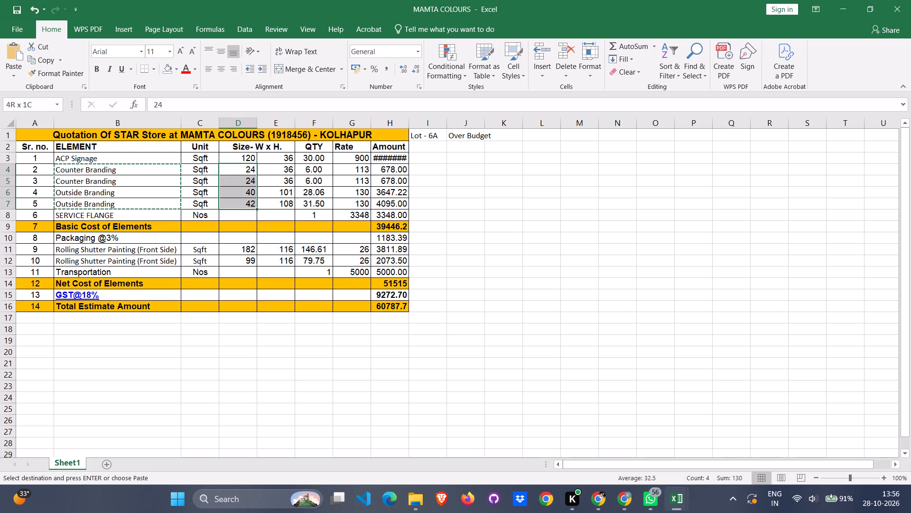
pyautogui.hotkey('shift', 'Right')
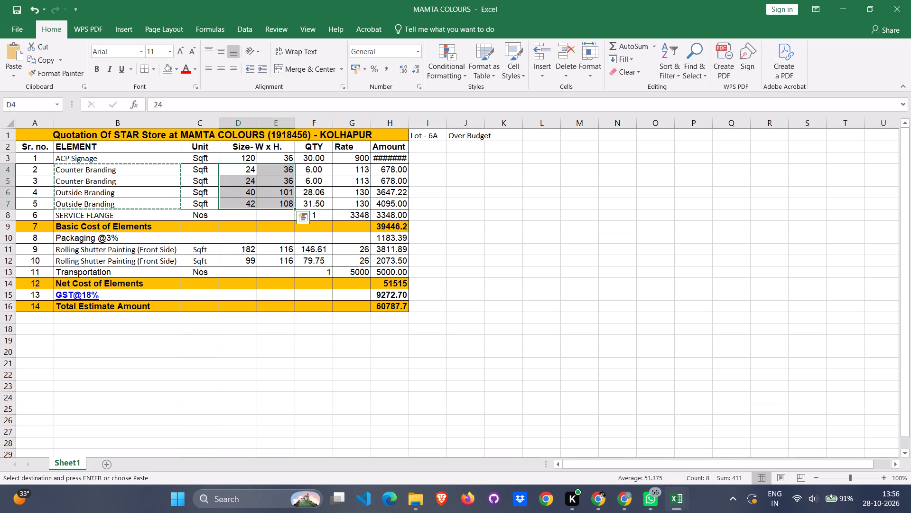
pyautogui.hotkey('ctrl', 'c')
pyautogui.hotkey('alt', 'Tab')
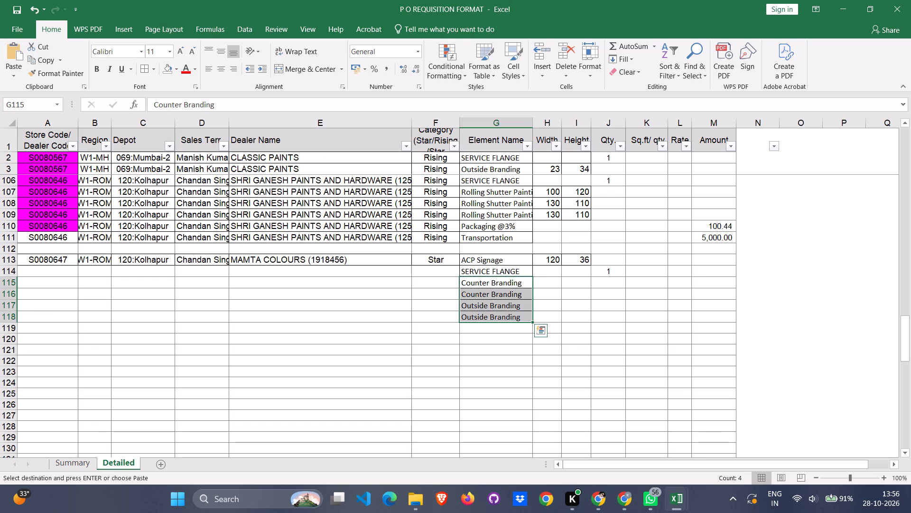
pyautogui.click(547, 281)
pyautogui.hotkey('ctrl', 'v')
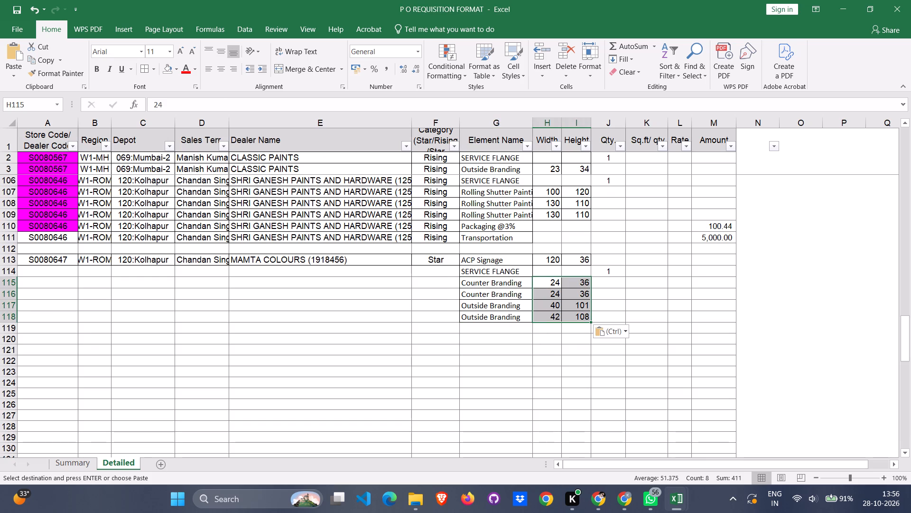
pyautogui.hotkey('ctrl', 's')
# Copy the two Rolling Shutter Painting (Front Side) element names from the quotation into G119:G120 of the requisition and save.
pyautogui.hotkey('alt', 'Tab')
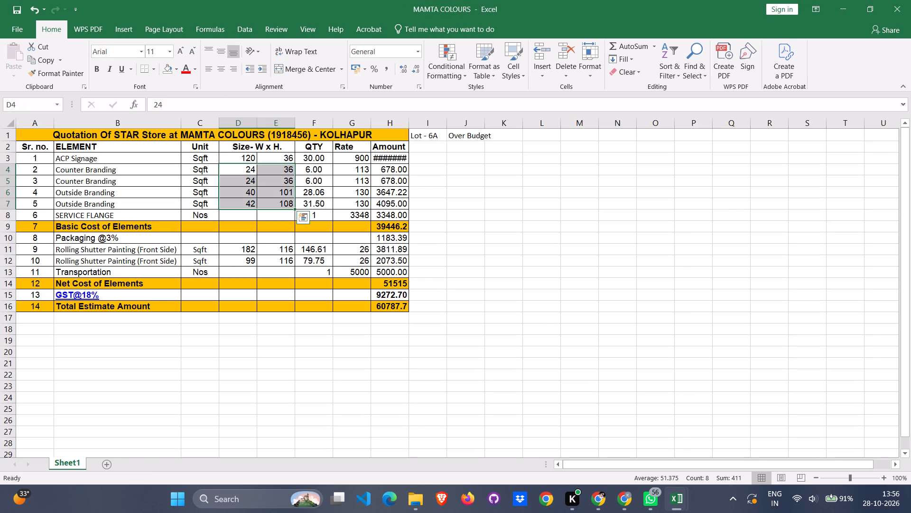
pyautogui.click(146, 251)
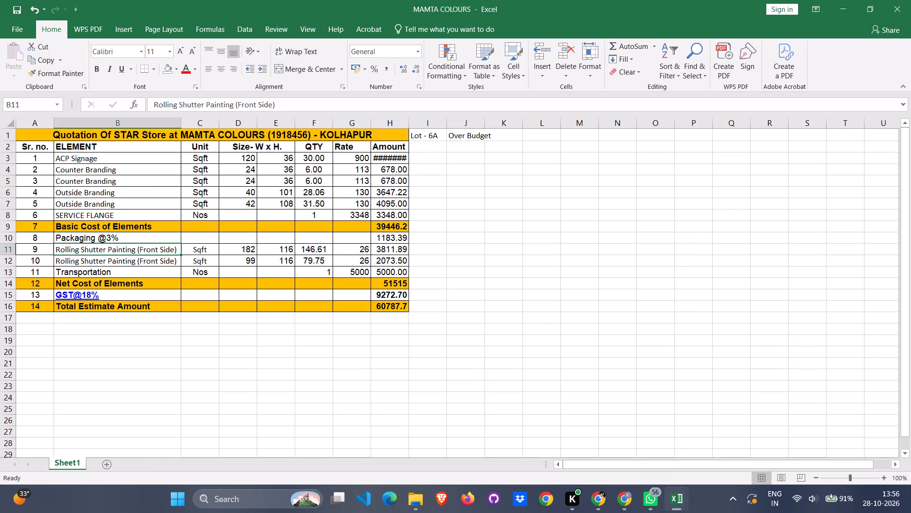
pyautogui.hotkey('shift', 'Down')
pyautogui.hotkey('ctrl', 'c')
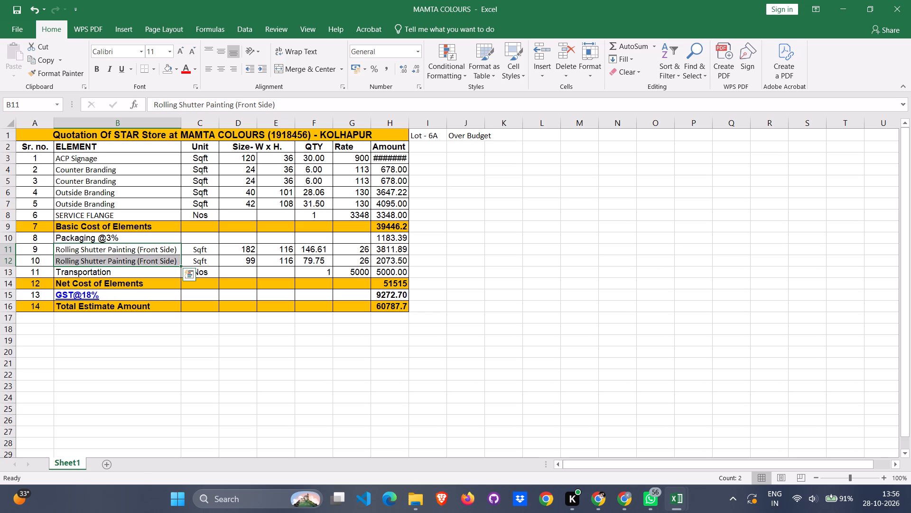
pyautogui.hotkey('alt', 'Tab')
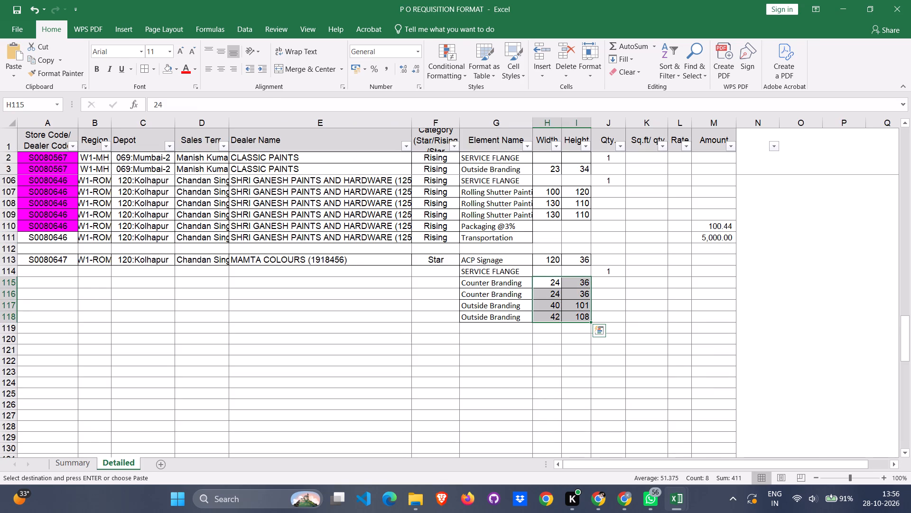
pyautogui.click(484, 329)
pyautogui.hotkey('ctrl', 'v')
pyautogui.hotkey('ctrl', 's')
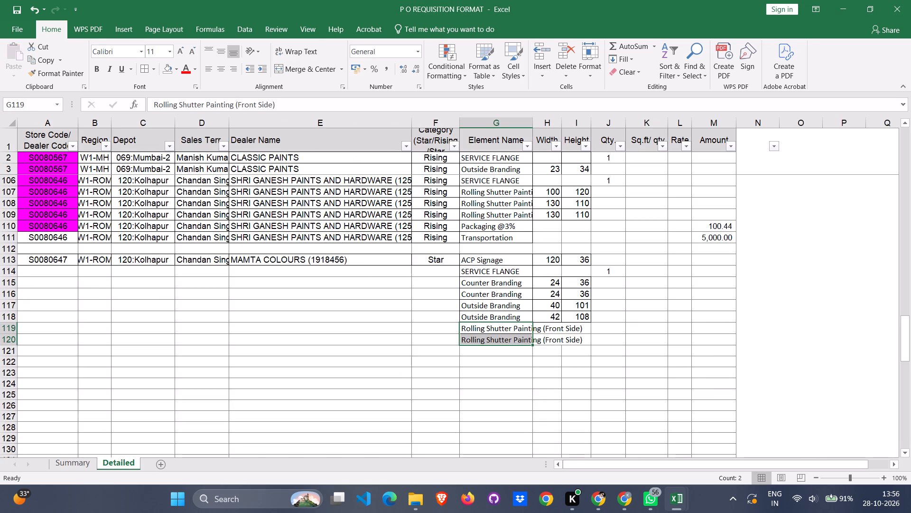
# Copy the rolling shutter sizes 182 x 116 and 99 x 116 from the quotation into H119:I120 of the requisition and save.
pyautogui.hotkey('alt', 'Tab')
pyautogui.click(240, 252)
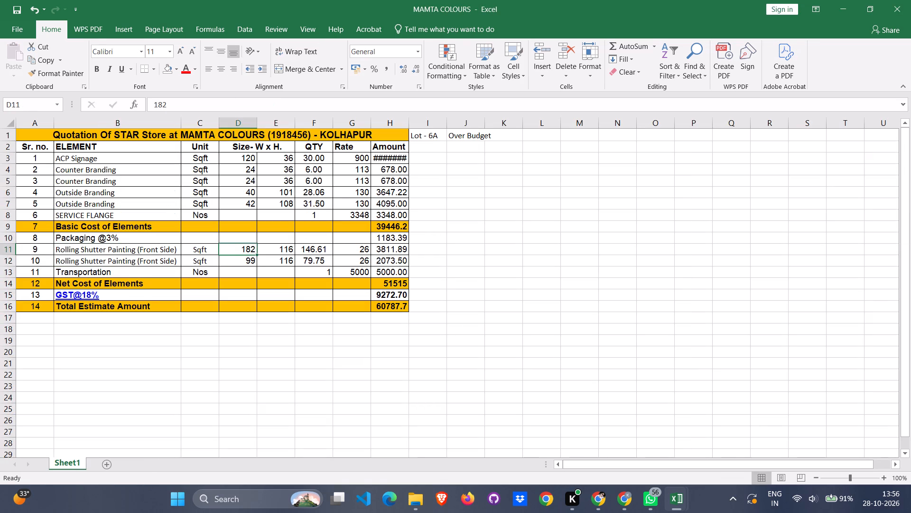
pyautogui.hotkey('shift', 'Down')
pyautogui.hotkey('shift', 'Right')
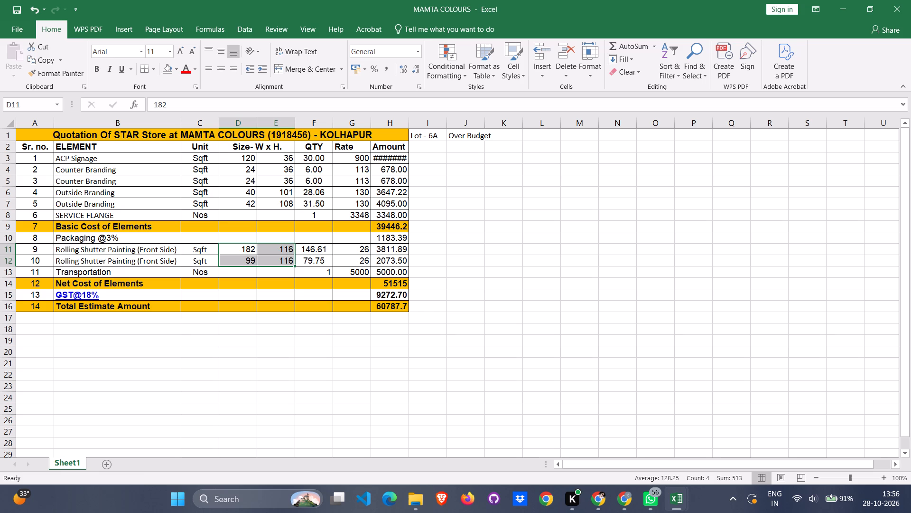
pyautogui.hotkey('ctrl', 'c')
pyautogui.hotkey('alt', 'Tab')
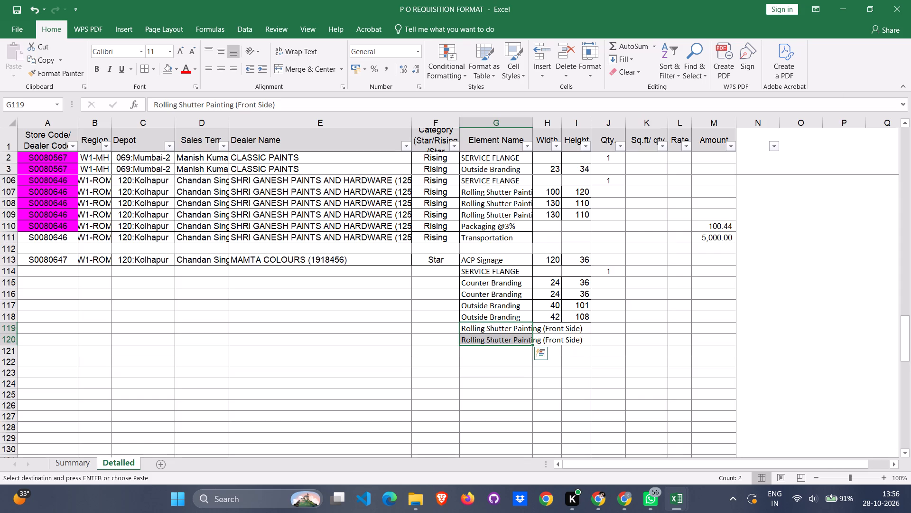
pyautogui.click(549, 331)
pyautogui.hotkey('ctrl', 'v')
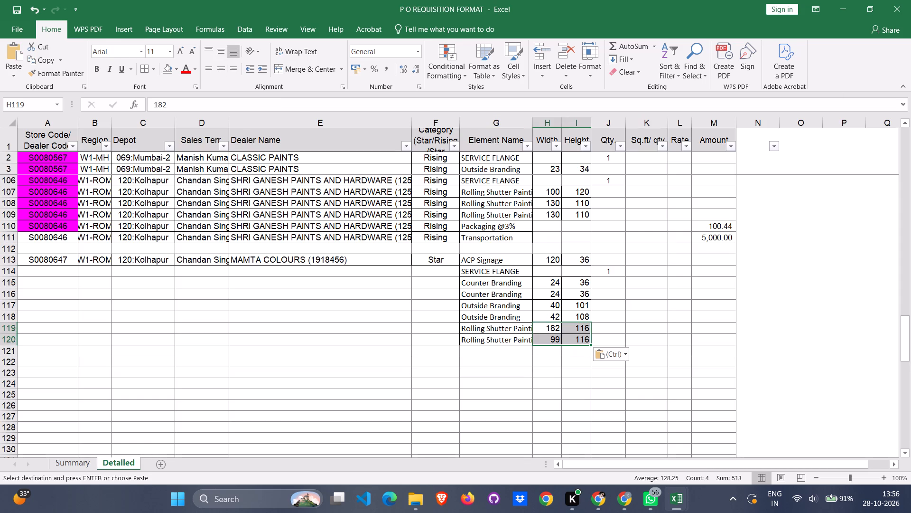
pyautogui.hotkey('ctrl', 's')
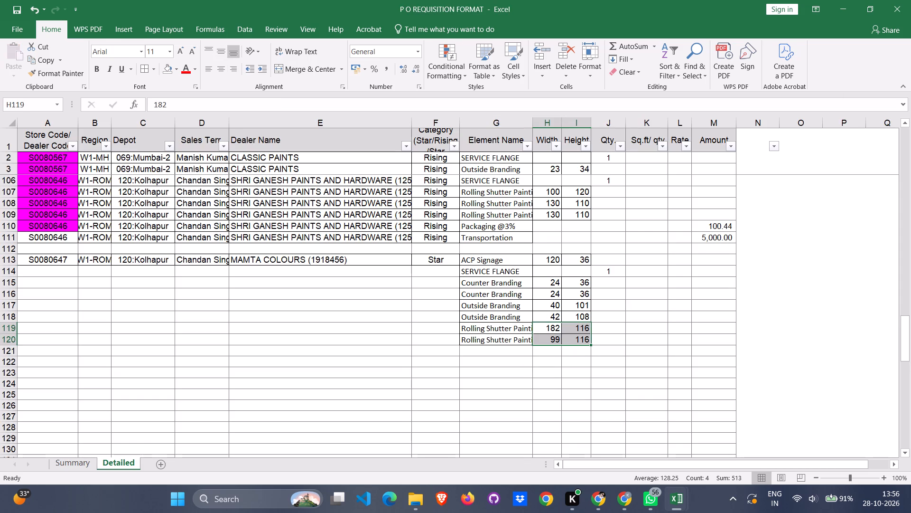
# Copy the Packaging @3% and Transportation element names from G110:G111 into G121:G122.
pyautogui.click(479, 223)
pyautogui.hotkey('shift', 'Down')
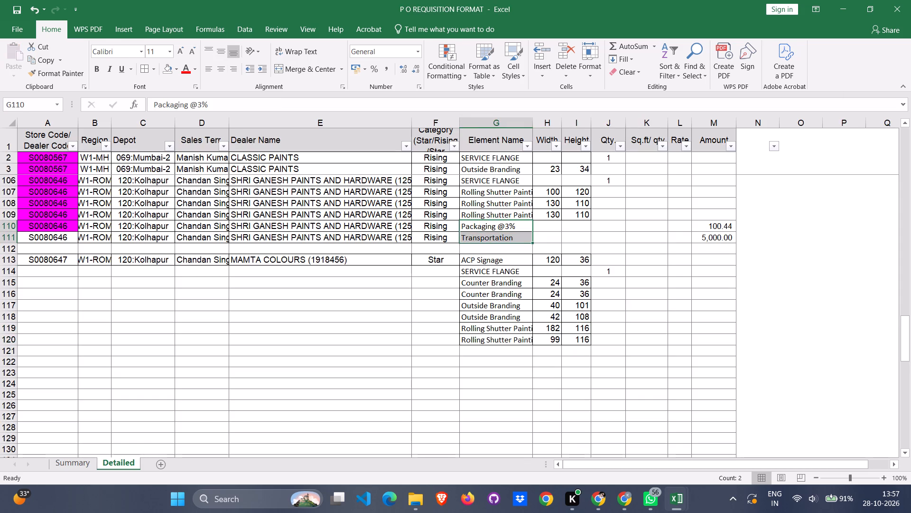
pyautogui.hotkey('ctrl', 'c')
pyautogui.click(483, 350)
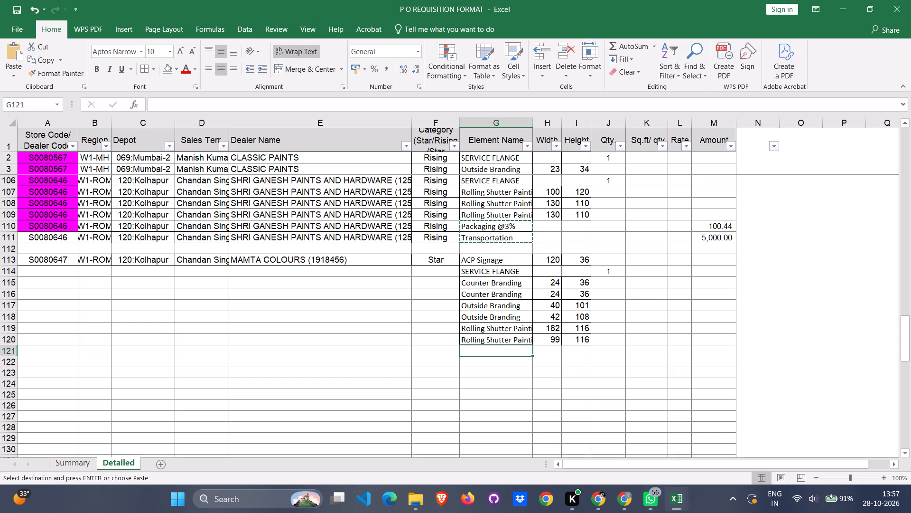
pyautogui.hotkey('ctrl', 'v')
# Using the quotation's amounts, enter 1183.39 for packaging in M121 and 5000 for transportation in M122, and save.
pyautogui.hotkey('alt', 'Tab')
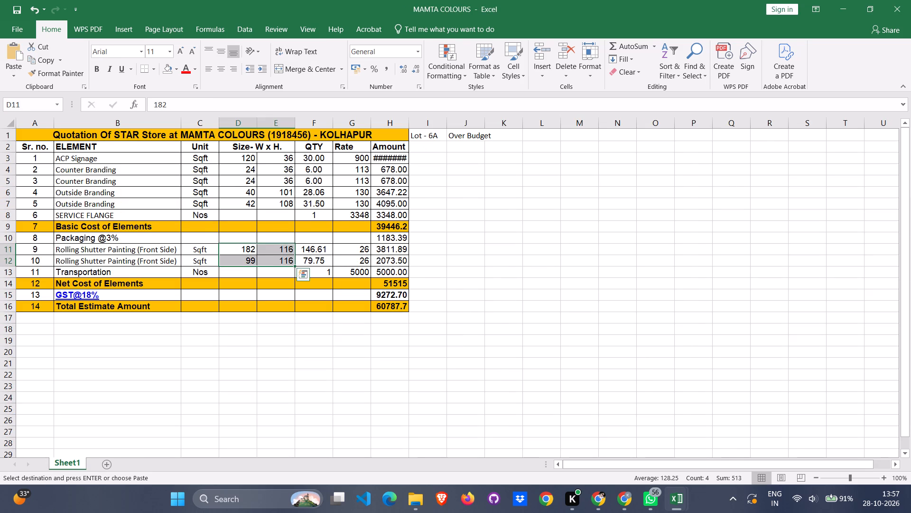
pyautogui.hotkey('alt', 'Tab')
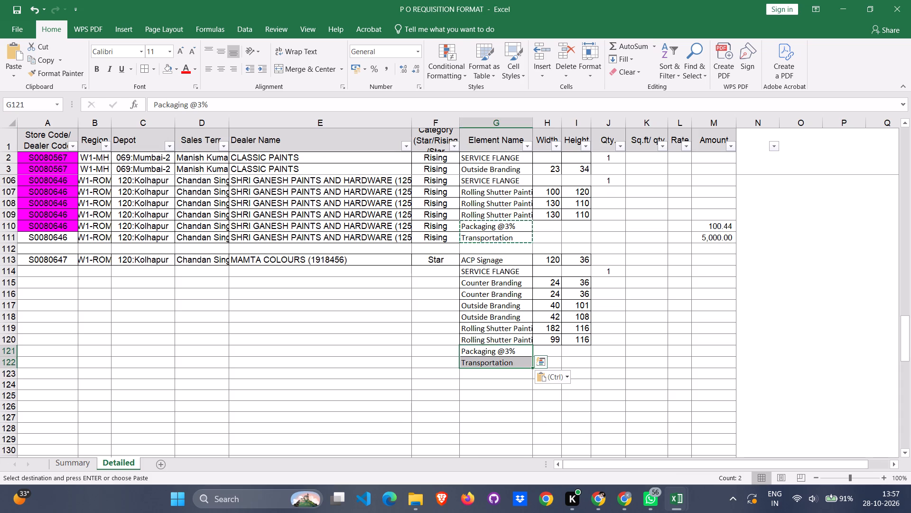
pyautogui.click(714, 353)
pyautogui.write('11')
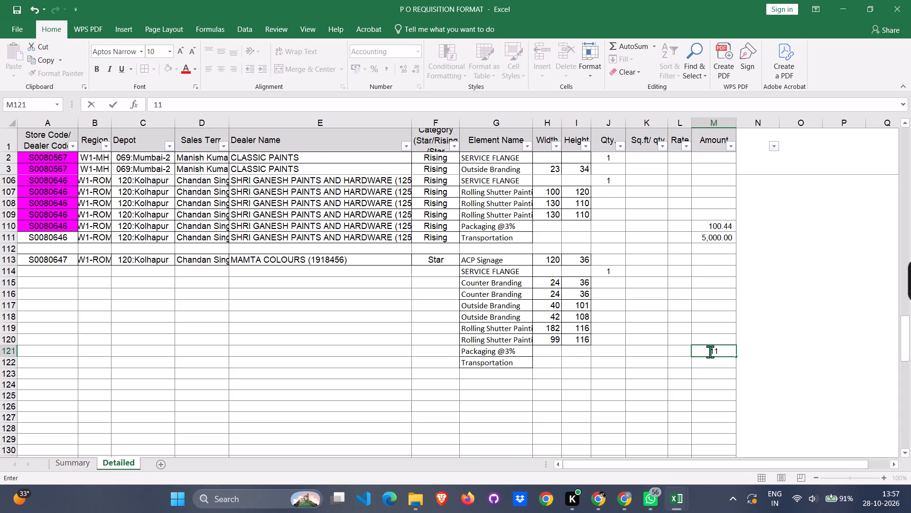
pyautogui.write('83.39')
pyautogui.hotkey('ctrl', 's')
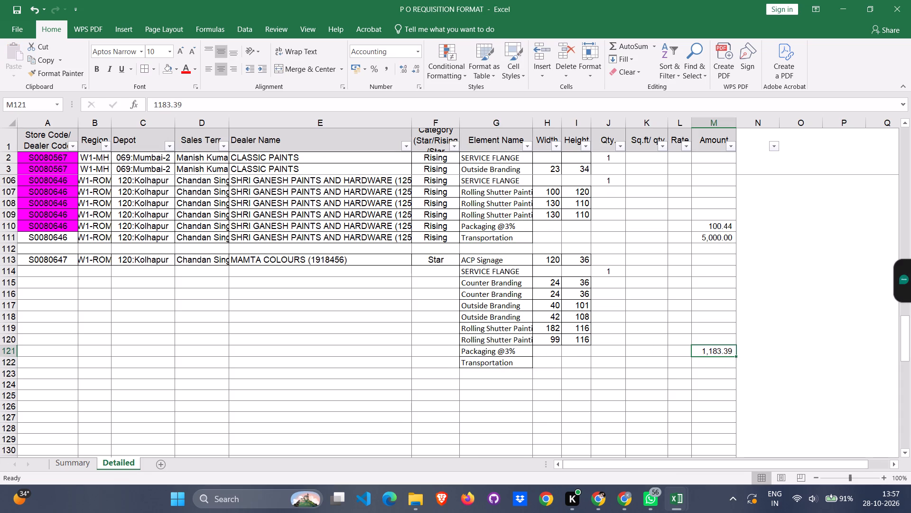
pyautogui.hotkey('alt', 'Tab')
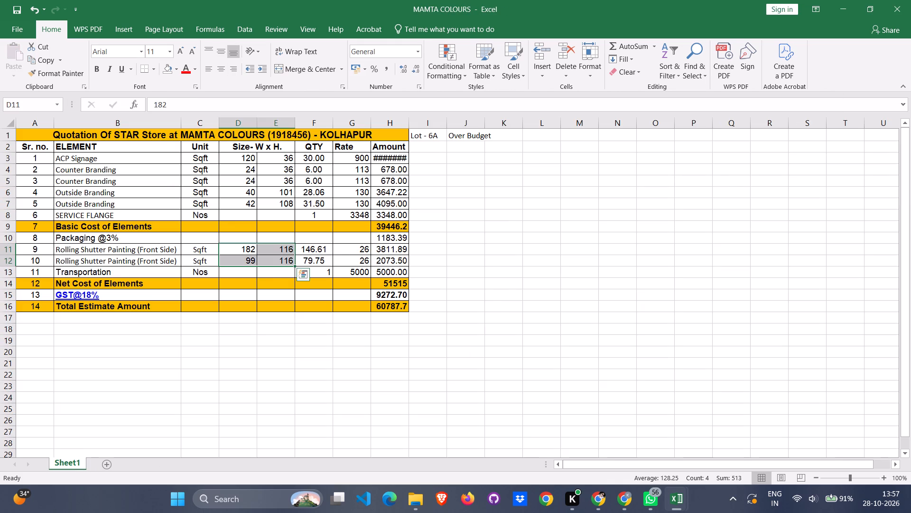
pyautogui.hotkey('alt', 'Tab')
pyautogui.click(710, 367)
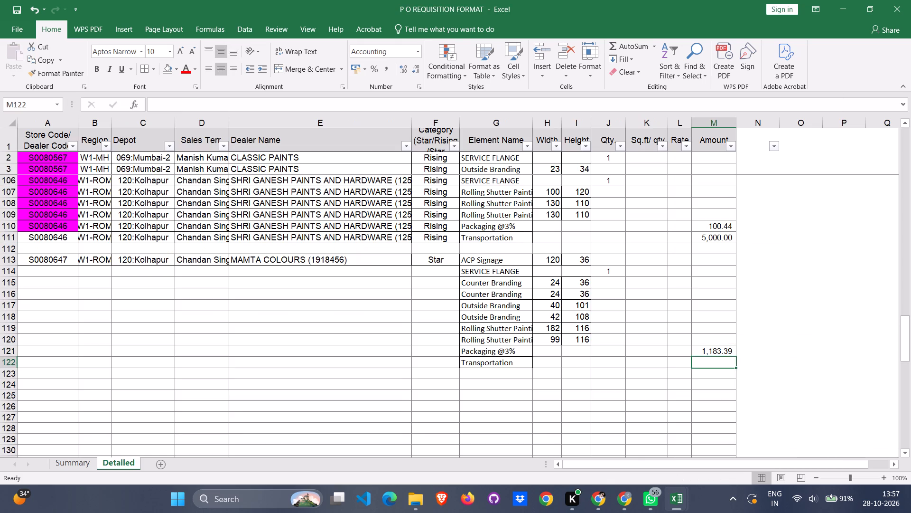
pyautogui.press('5')
pyautogui.write('000')
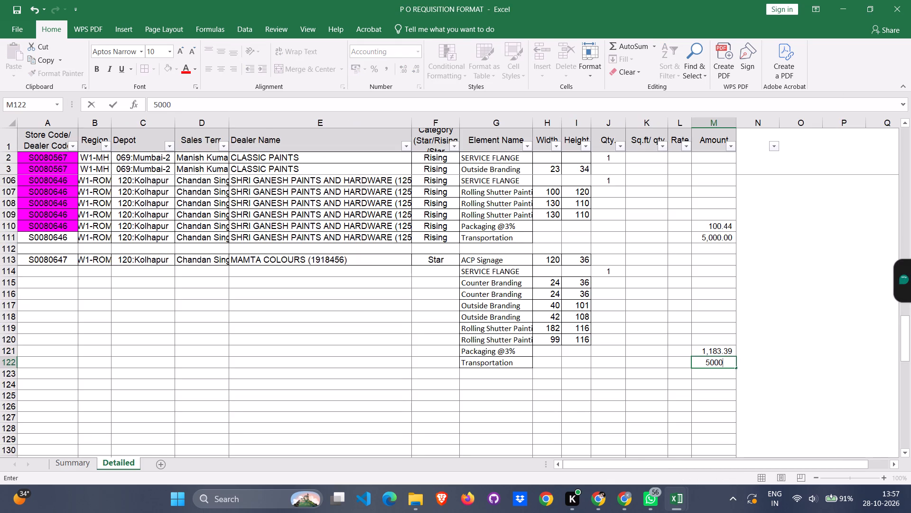
pyautogui.hotkey('ctrl', 's')
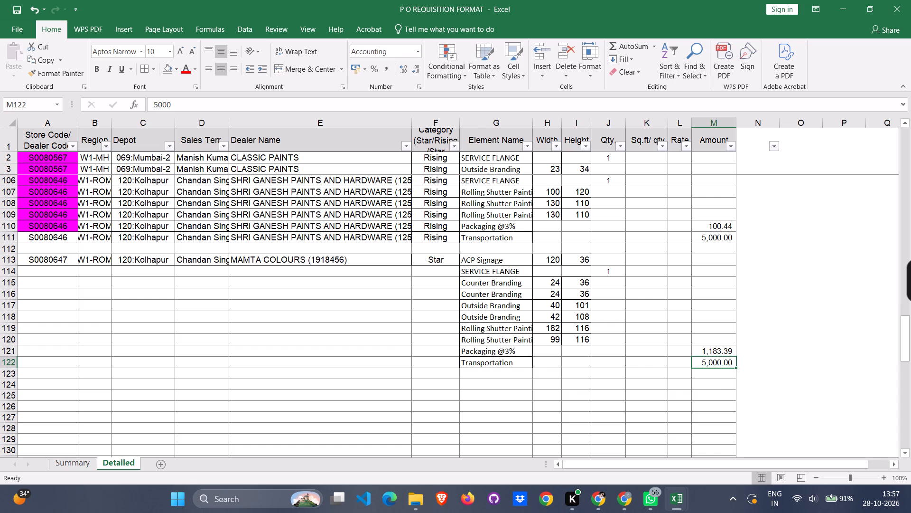
# Copy the MAMTA COLOURS dealer details from A113:F113 down through row 122 and save.
pyautogui.click(48, 264)
pyautogui.hotkey('shift', 'Right')
pyautogui.hotkey('shift', 'Right')
pyautogui.hotkey('shift', 'Right')
pyautogui.hotkey('shift', 'Right')
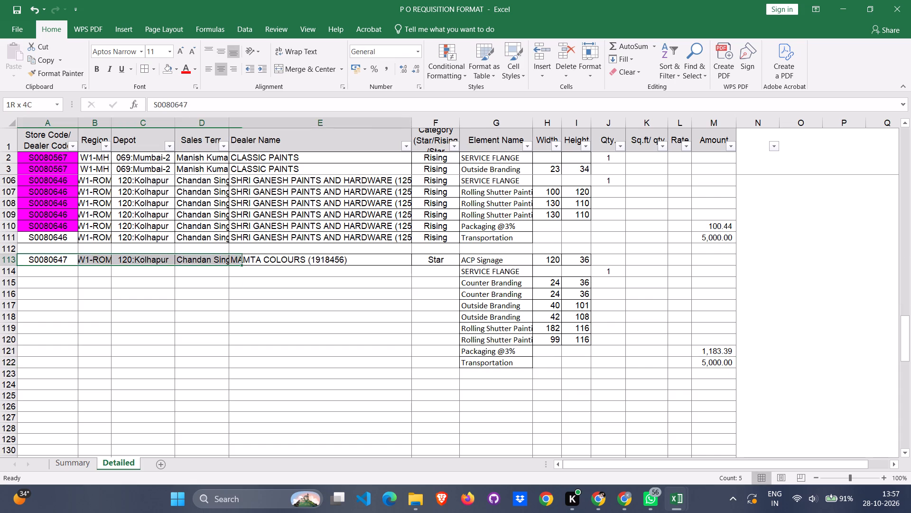
pyautogui.hotkey('shift', 'Right')
pyautogui.hotkey('ctrl', 'c')
pyautogui.hotkey('shift', 'Down')
pyautogui.hotkey('shift', 'Down')
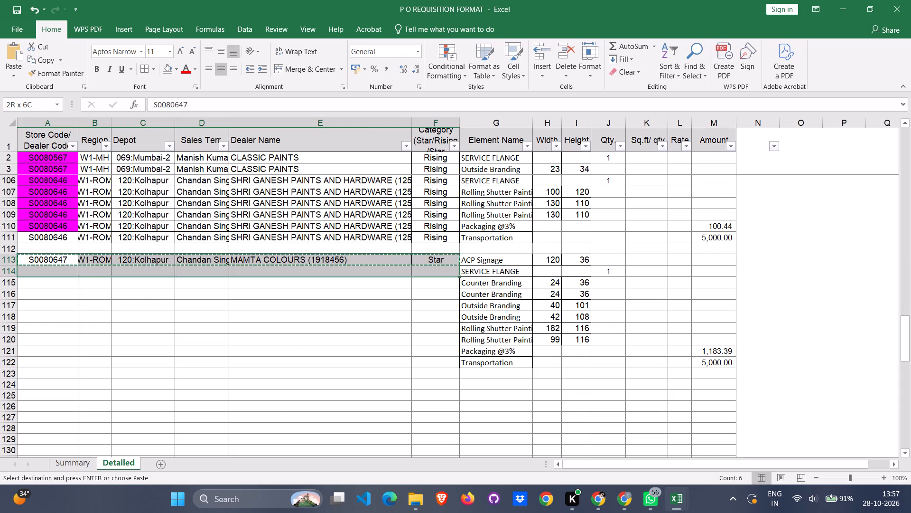
pyautogui.hotkey('shift', 'Down')
pyautogui.hotkey('shift', 'Down')
pyautogui.hotkey('shift', 'Down')
pyautogui.hotkey('shift', 'Down')
pyautogui.hotkey('shift', 'Down')
pyautogui.hotkey('shift', 'Down')
pyautogui.hotkey('shift', 'Down')
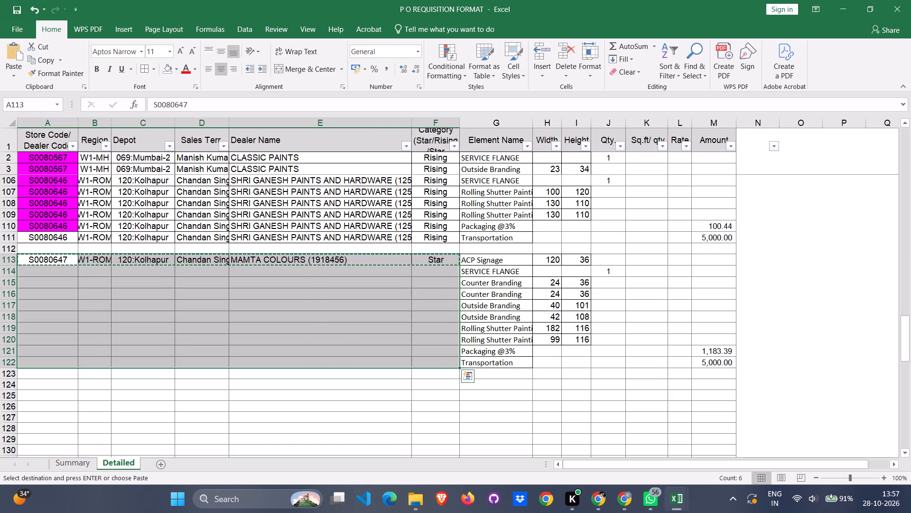
pyautogui.hotkey('ctrl', 'v')
pyautogui.hotkey('ctrl', 's')
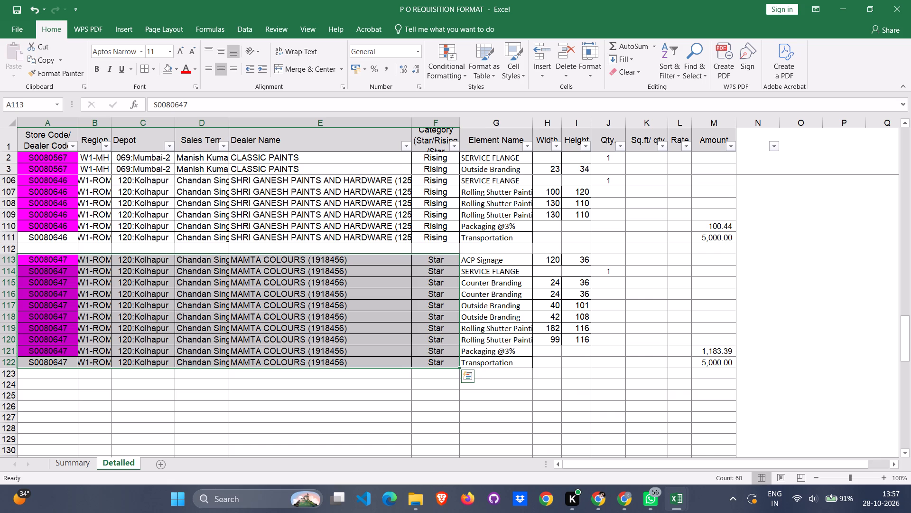
# Copy the SAI ENTERPRISES dealer details from A24:F24 of the Summary sheet into A124:F124 of the Detailed sheet.
pyautogui.scroll(-10, 202, 332)
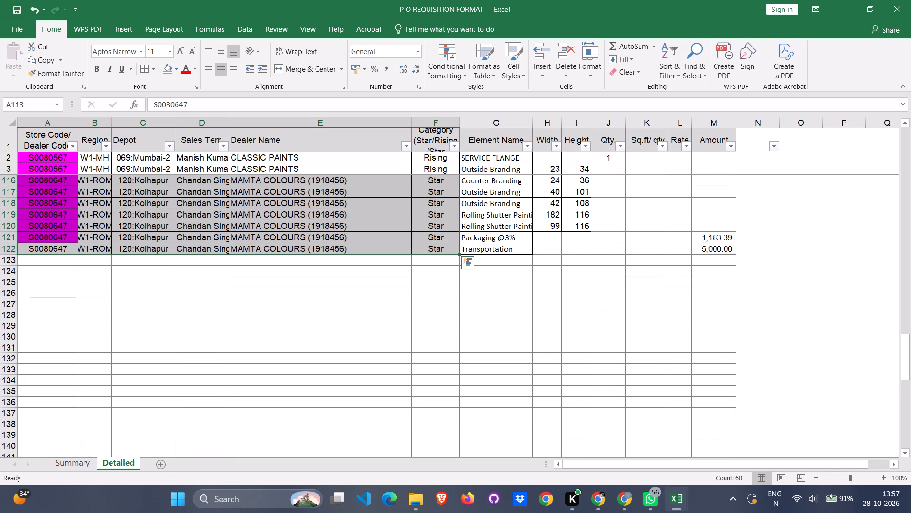
pyautogui.click(45, 274)
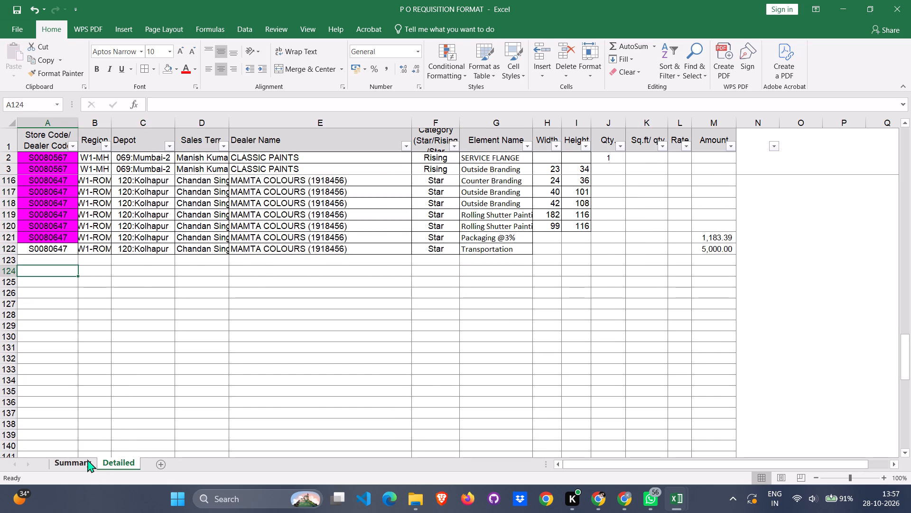
pyautogui.click(86, 458)
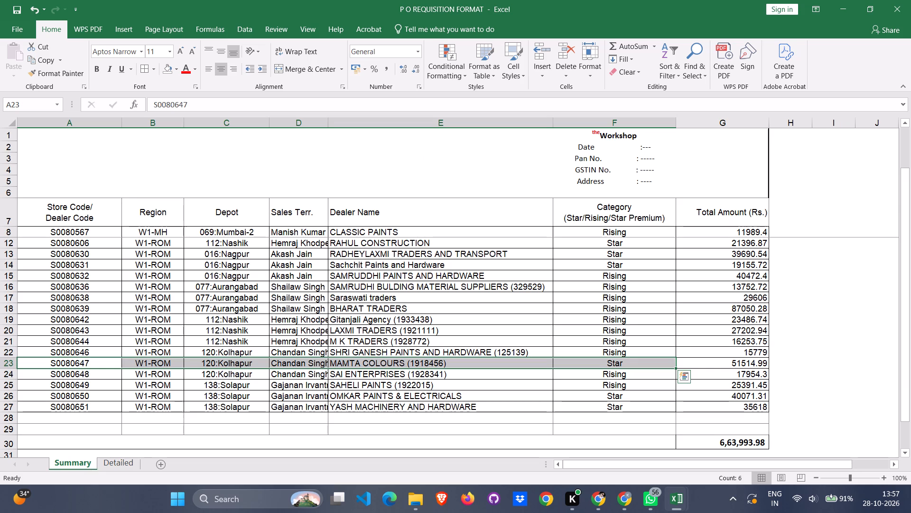
pyautogui.click(85, 372)
pyautogui.hotkey('shift', 'Right')
pyautogui.hotkey('shift', 'Right')
pyautogui.hotkey('shift', 'Right')
pyautogui.hotkey('shift', 'Right')
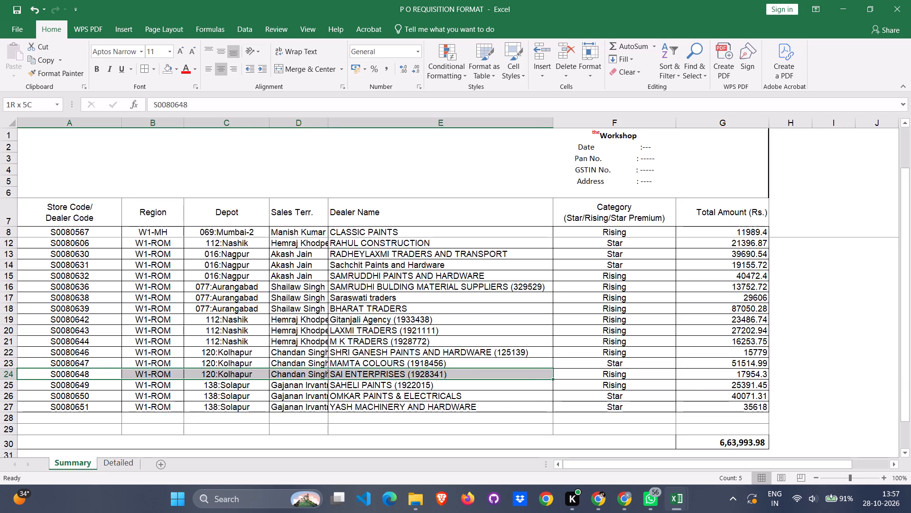
pyautogui.hotkey('shift', 'Right')
pyautogui.hotkey('ctrl', 'c')
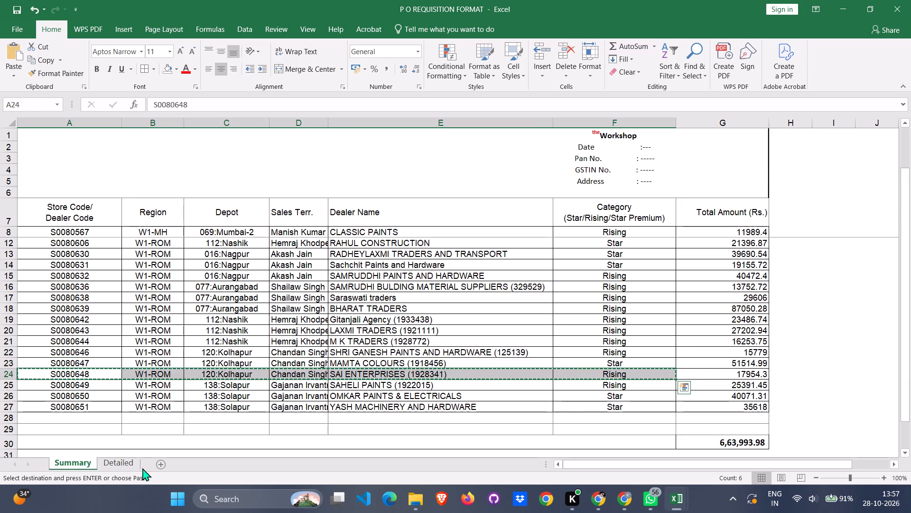
pyautogui.click(118, 458)
pyautogui.hotkey('ctrl', 'v')
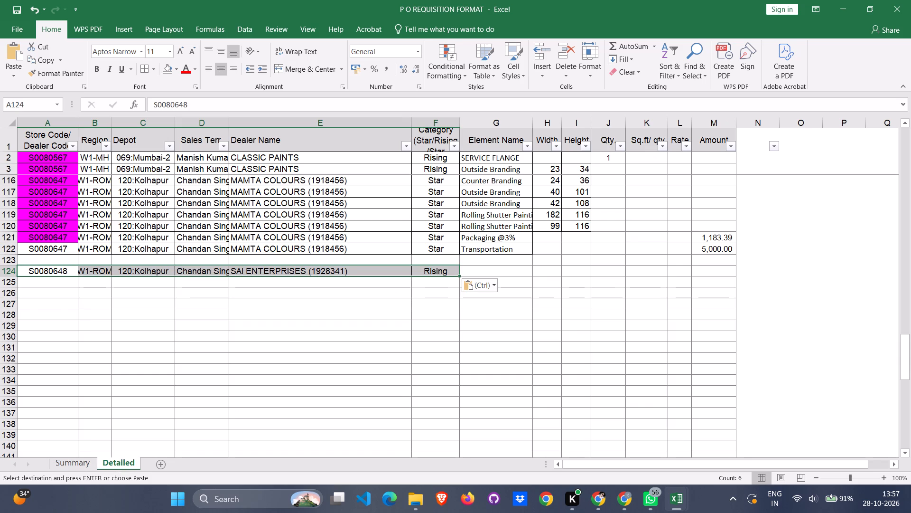
# Close the MAMTA COLOURS quotation, then search the SEPARATAION ESTIMATE folder for SAI EN and open the SAI ENTERPRISES quotation.
pyautogui.click(500, 271)
pyautogui.hotkey('alt', 'Tab')
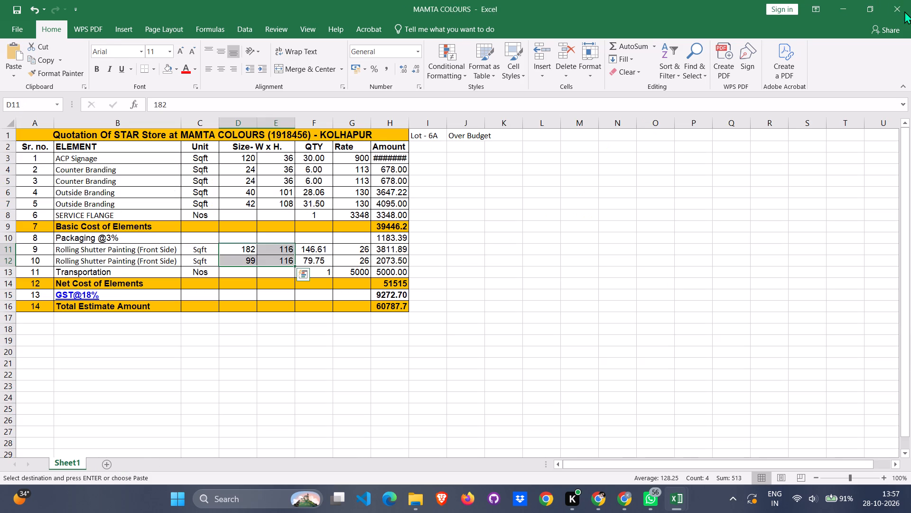
pyautogui.click(904, 12)
pyautogui.hotkey('alt', 'Tab')
pyautogui.click(870, 32)
pyautogui.write('SAI EN')
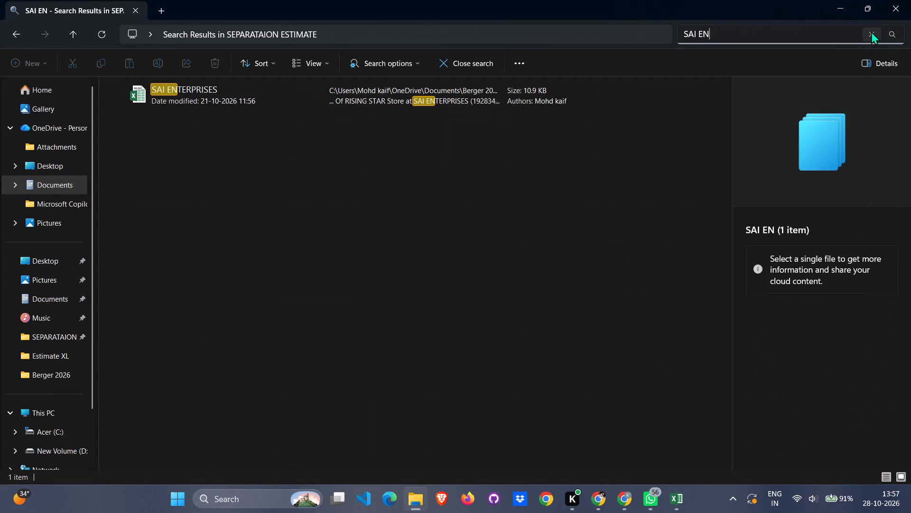
pyautogui.doubleClick(295, 107)
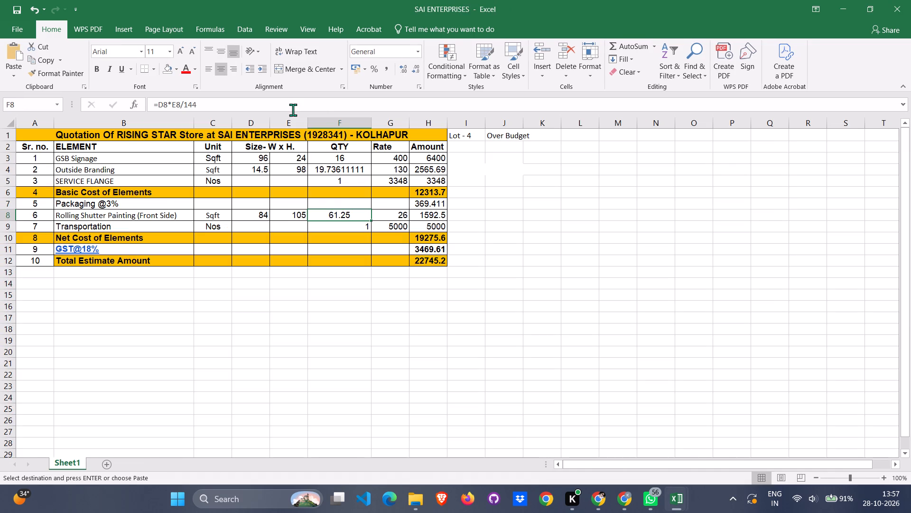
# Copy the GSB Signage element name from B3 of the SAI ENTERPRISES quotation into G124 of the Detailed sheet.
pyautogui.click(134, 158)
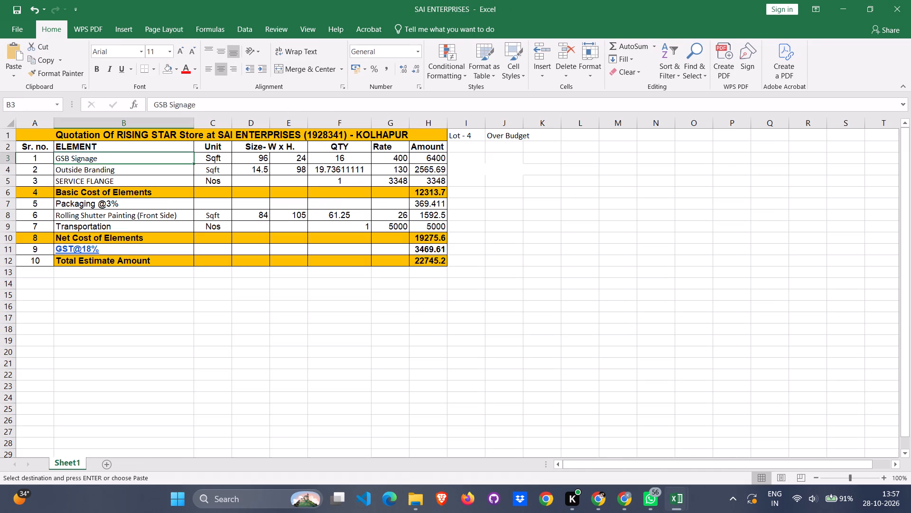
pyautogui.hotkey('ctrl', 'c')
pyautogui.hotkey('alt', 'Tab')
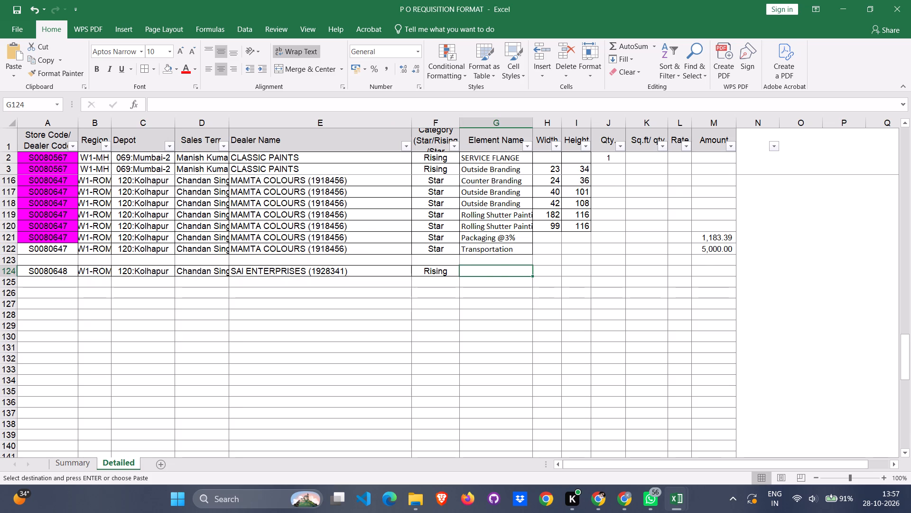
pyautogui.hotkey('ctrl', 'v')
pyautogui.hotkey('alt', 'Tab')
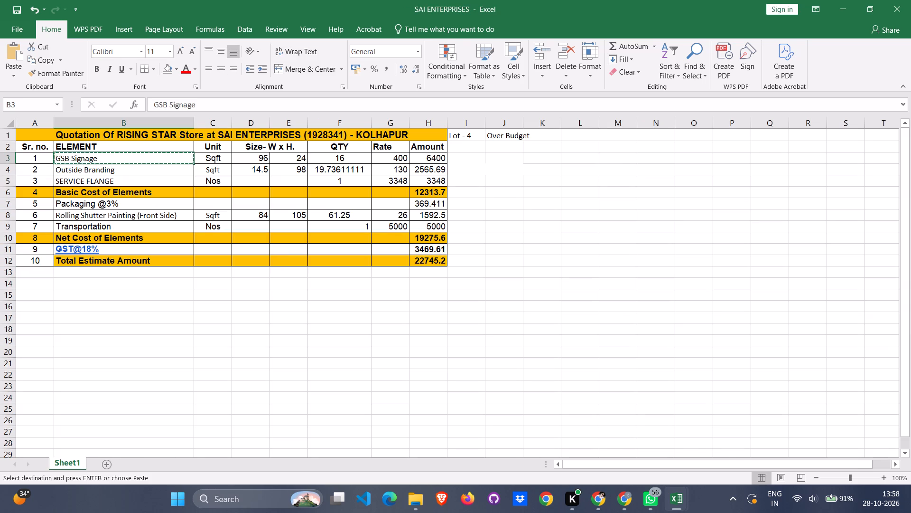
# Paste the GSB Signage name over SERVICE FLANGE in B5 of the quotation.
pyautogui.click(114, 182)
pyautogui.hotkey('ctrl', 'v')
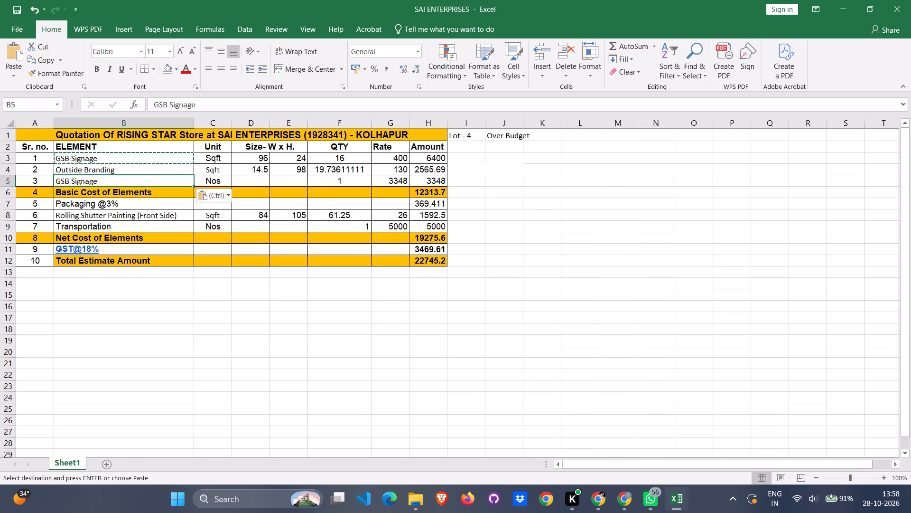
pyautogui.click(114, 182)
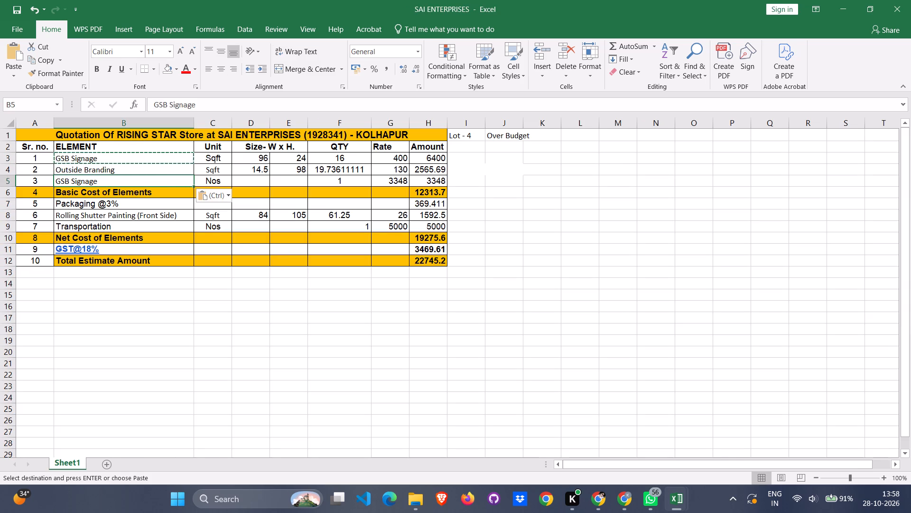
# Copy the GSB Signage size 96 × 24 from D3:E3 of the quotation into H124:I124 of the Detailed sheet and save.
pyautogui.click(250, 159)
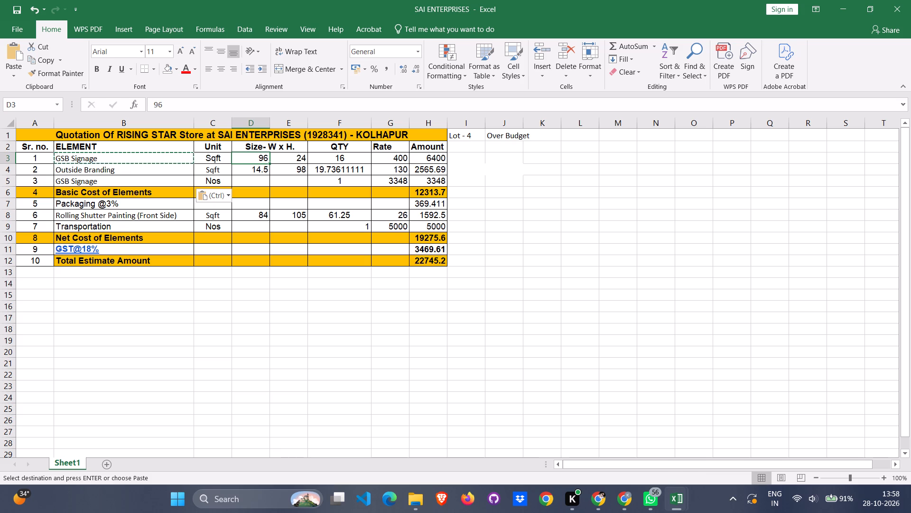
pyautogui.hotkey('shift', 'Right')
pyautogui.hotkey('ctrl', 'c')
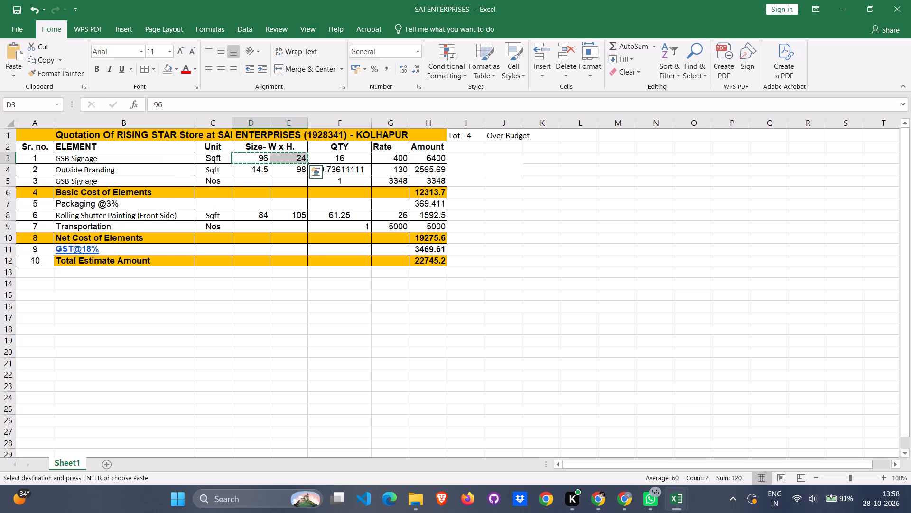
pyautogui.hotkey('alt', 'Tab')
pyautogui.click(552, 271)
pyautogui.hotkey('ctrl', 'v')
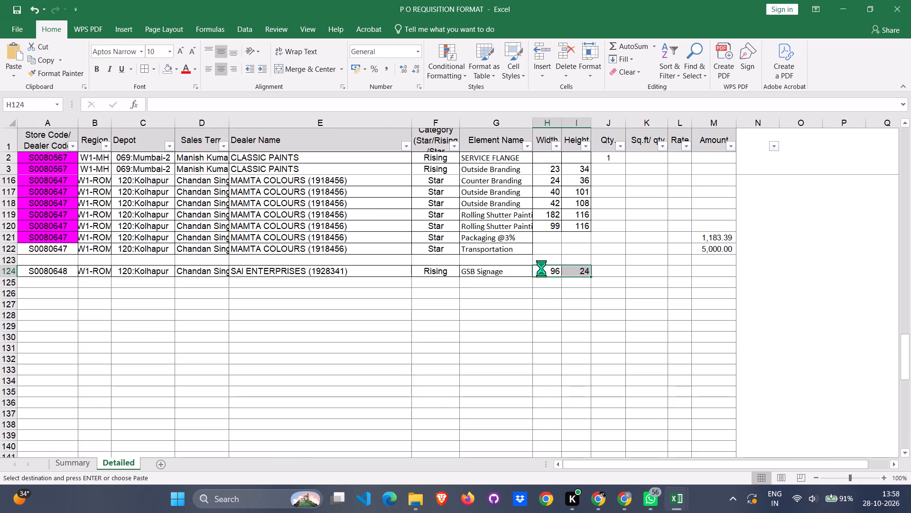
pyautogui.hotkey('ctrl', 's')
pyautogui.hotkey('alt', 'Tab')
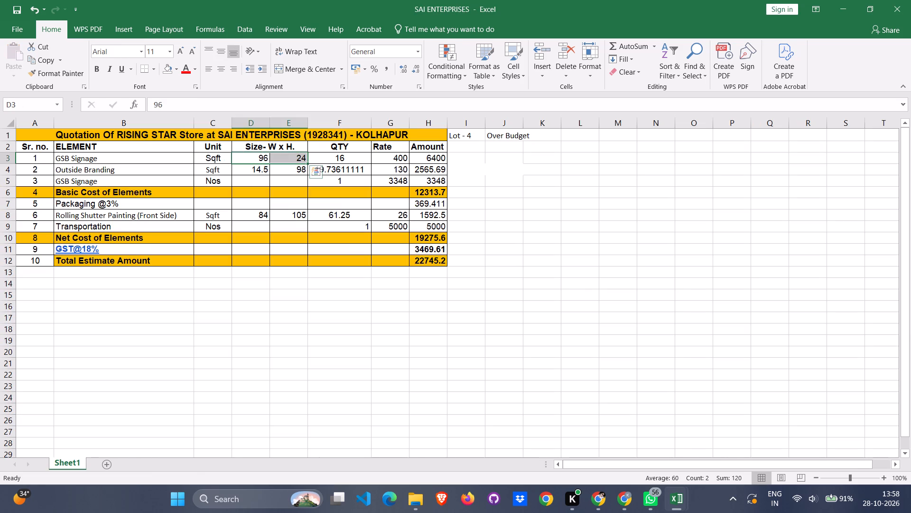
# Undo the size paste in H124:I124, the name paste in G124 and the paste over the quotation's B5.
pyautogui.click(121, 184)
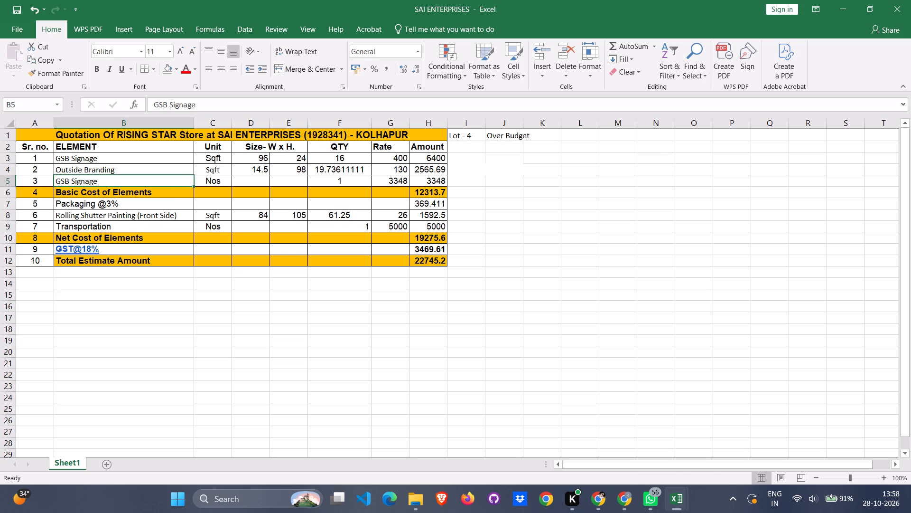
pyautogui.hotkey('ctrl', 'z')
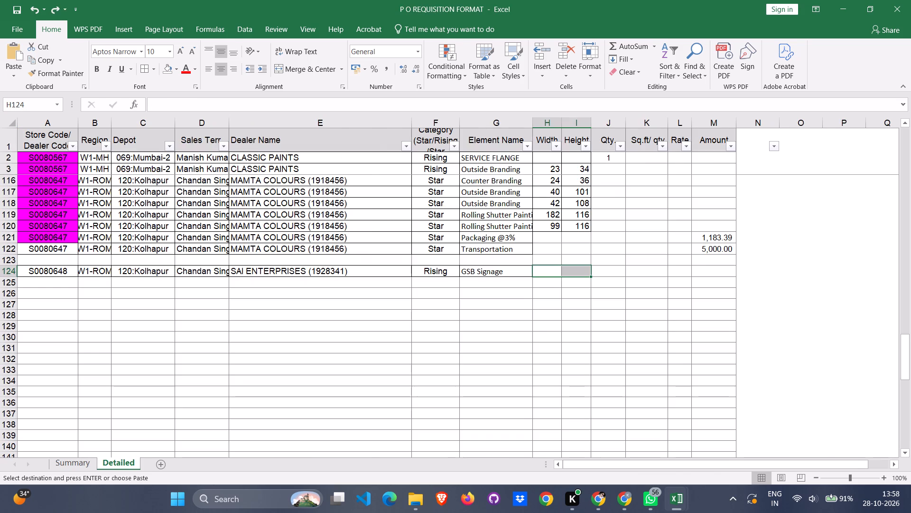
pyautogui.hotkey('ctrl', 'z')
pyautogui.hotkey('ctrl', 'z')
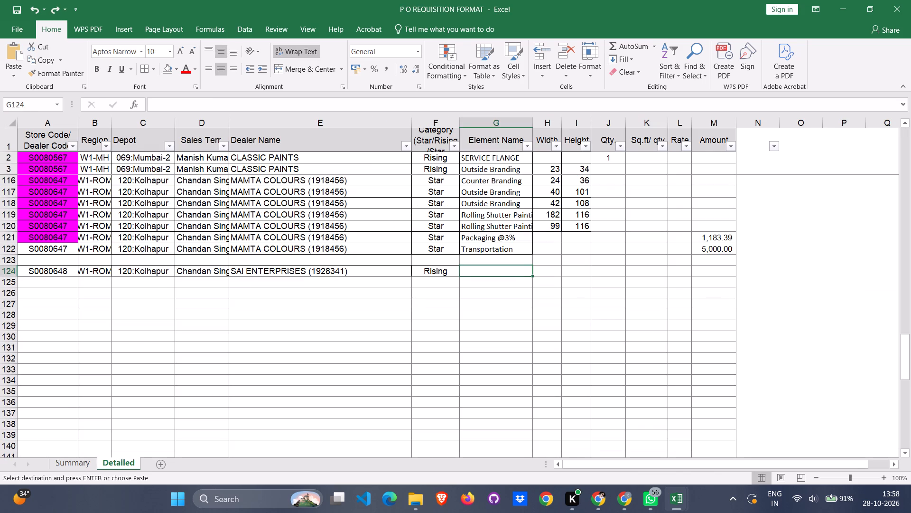
# Copy the GSB Signage element name from B3 of the SAI ENTERPRISES quotation into G124 of the Detailed sheet.
pyautogui.hotkey('alt', 'Tab')
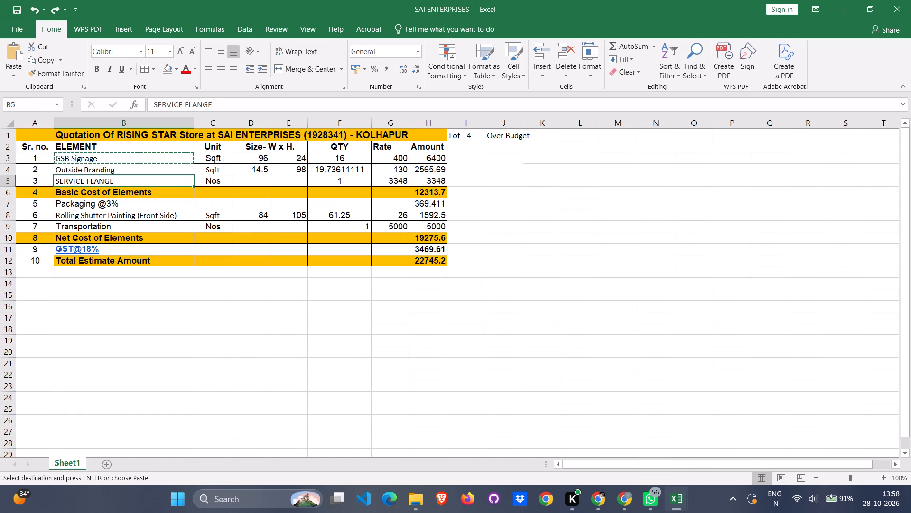
pyautogui.click(123, 156)
pyautogui.hotkey('ctrl', 'c')
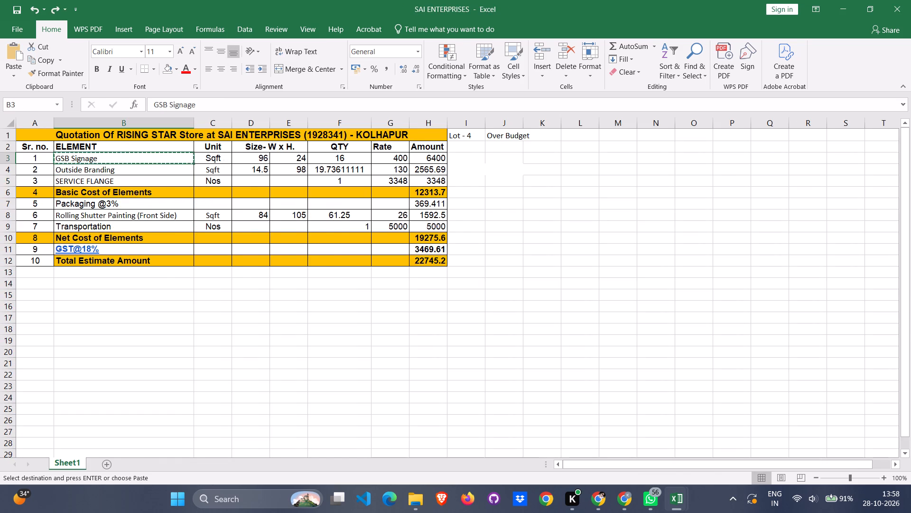
pyautogui.hotkey('alt', 'Tab')
pyautogui.hotkey('ctrl', 'v')
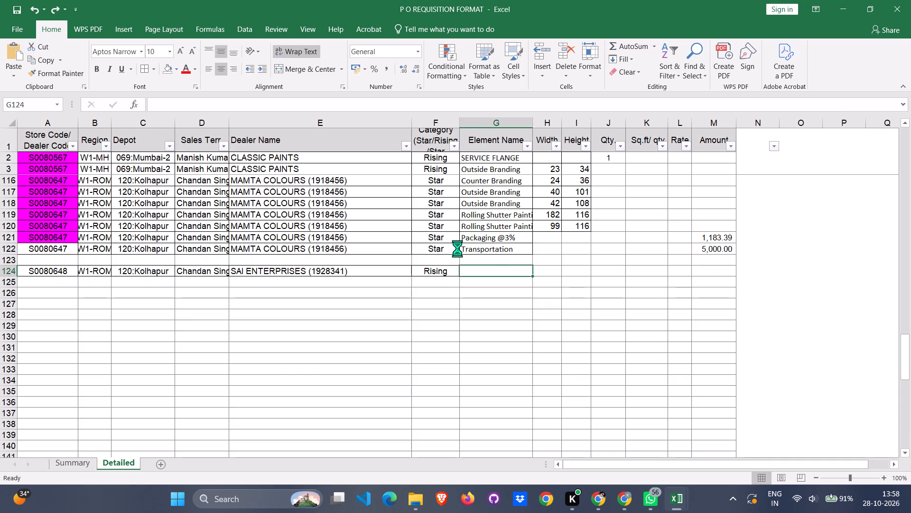
# Copy the GSB Signage width and height, 96 and 24, from the quotation's D3:E3 into H124:I124 and save both workbooks.
pyautogui.click(548, 268)
pyautogui.hotkey('alt', 'Tab')
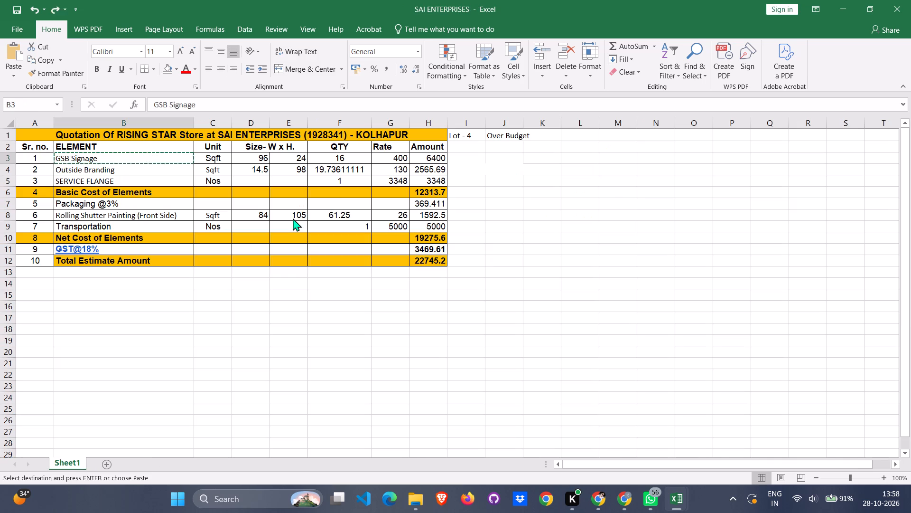
pyautogui.click(251, 166)
pyautogui.click(249, 162)
pyautogui.click(250, 156)
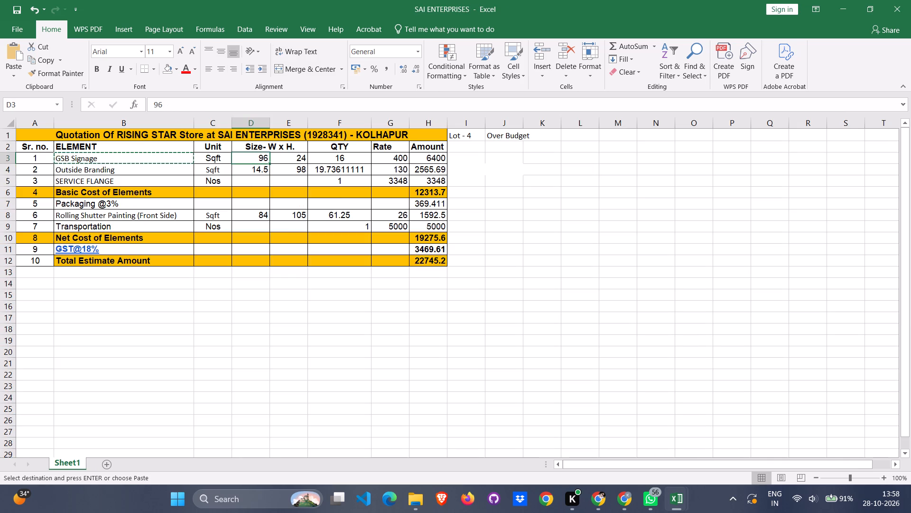
pyautogui.hotkey('shift', 'Right')
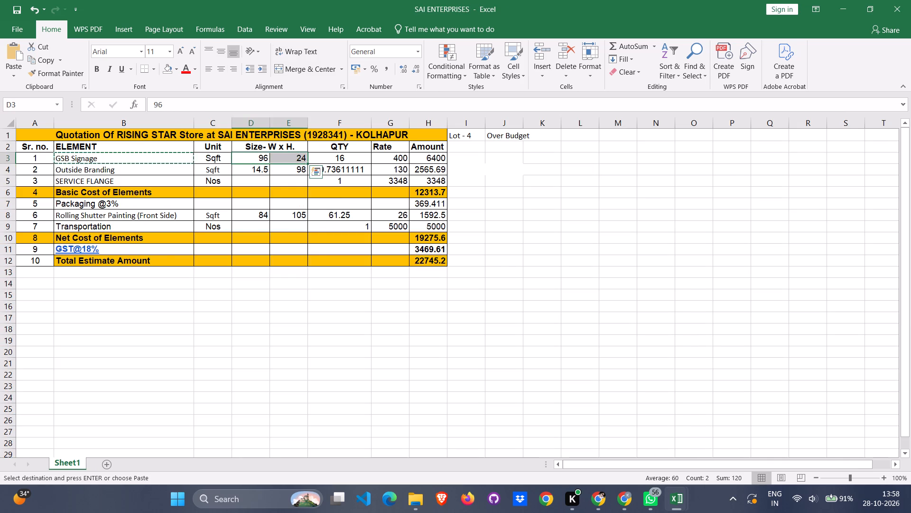
pyautogui.hotkey('ctrl', 'c')
pyautogui.hotkey('alt', 'Tab')
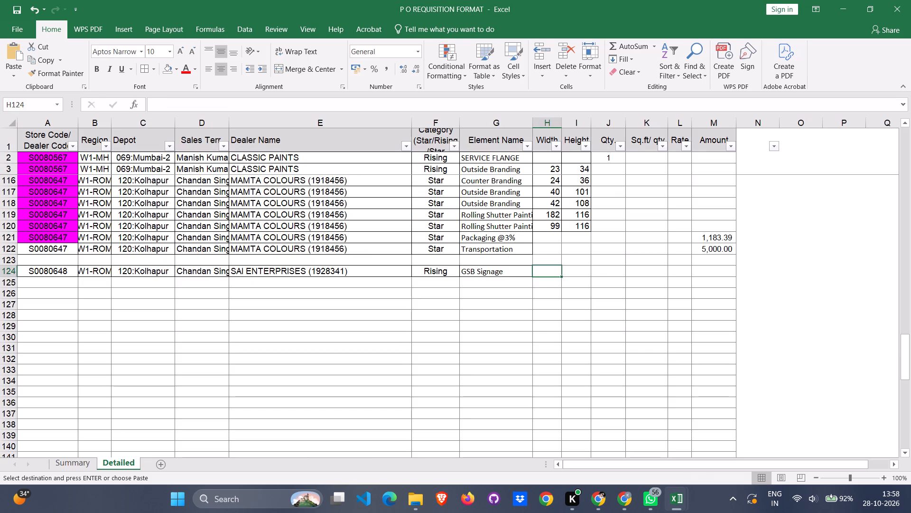
pyautogui.hotkey('ctrl', 'v')
pyautogui.hotkey('ctrl', 's')
pyautogui.hotkey('alt', 'Tab')
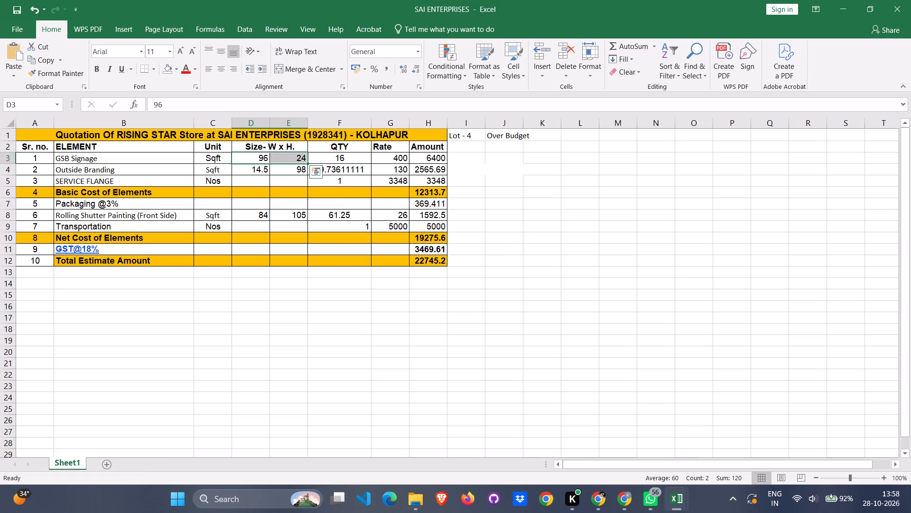
pyautogui.hotkey('ctrl', 's')
# Copy SERVICE FLANGE from B5 of the quotation into G125 of the Detailed sheet, enter quantity 1 in J125 and save.
pyautogui.click(130, 180)
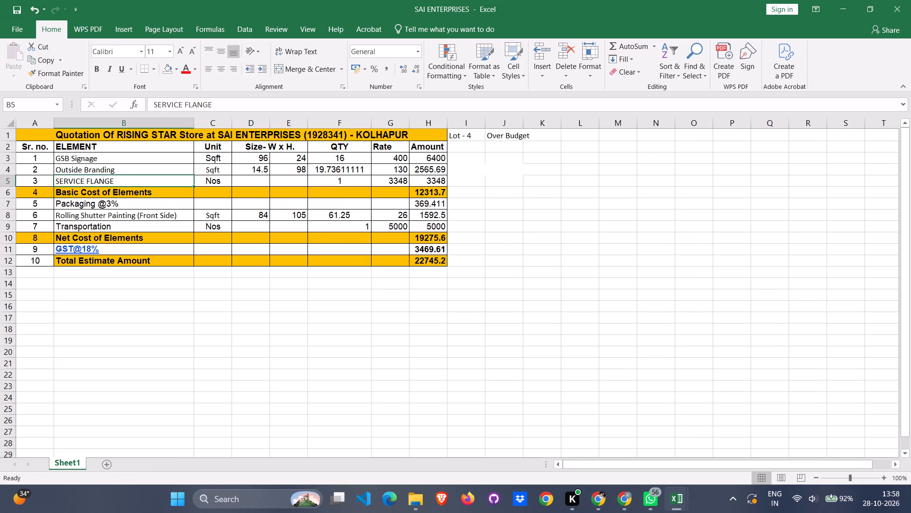
pyautogui.hotkey('ctrl', 'c')
pyautogui.hotkey('alt', 'Tab')
pyautogui.click(480, 283)
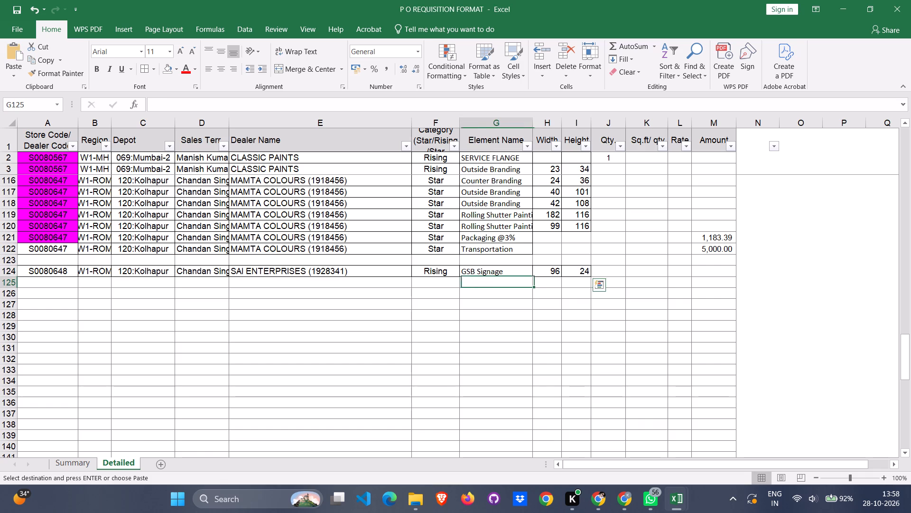
pyautogui.hotkey('ctrl', 'v')
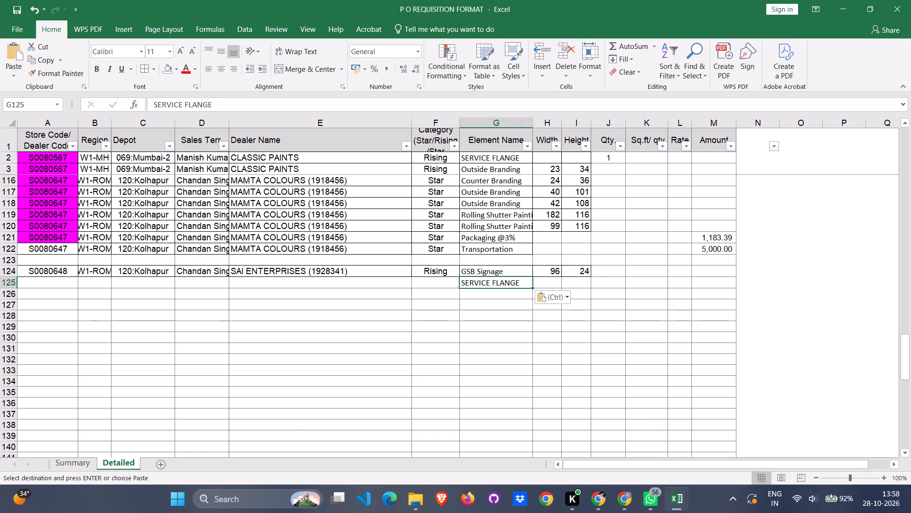
pyautogui.click(604, 282)
pyautogui.press('1')
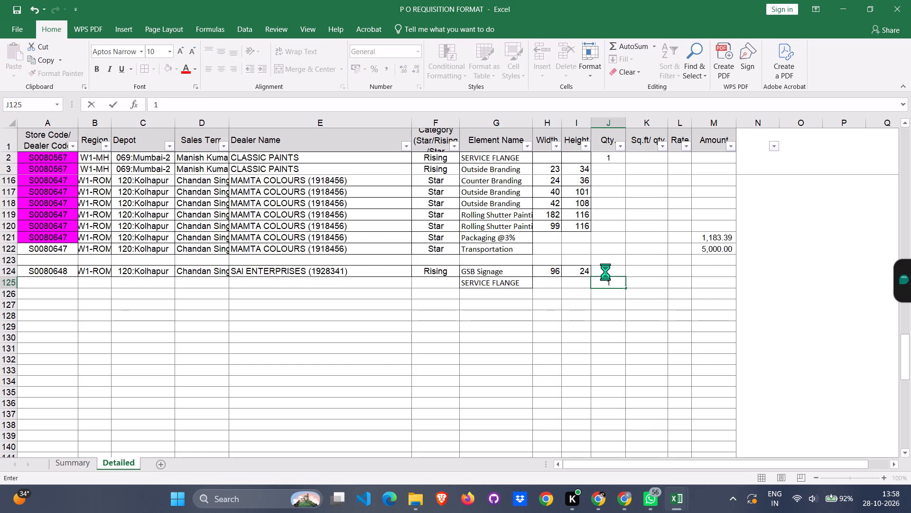
pyautogui.hotkey('ctrl', 's')
# Copy the Outside Branding element name from B4 of the quotation into G126 of the Detailed sheet.
pyautogui.hotkey('alt', 'Tab')
pyautogui.click(102, 173)
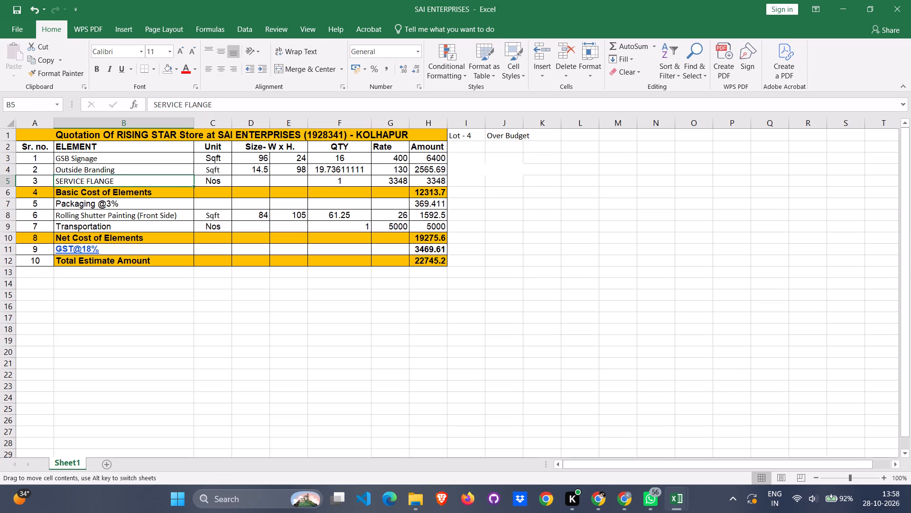
pyautogui.hotkey('ctrl', 'c')
pyautogui.click(102, 168)
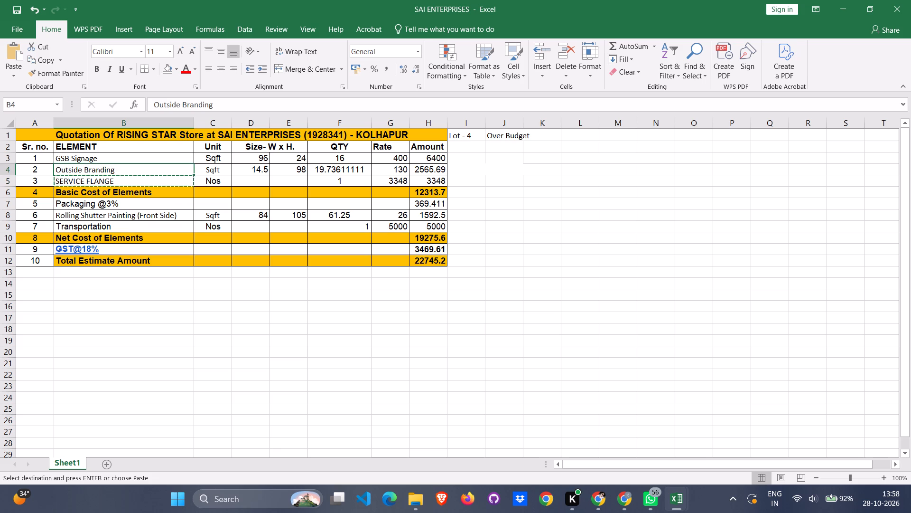
pyautogui.hotkey('ctrl', 'c')
pyautogui.hotkey('alt', 'Tab')
pyautogui.click(476, 292)
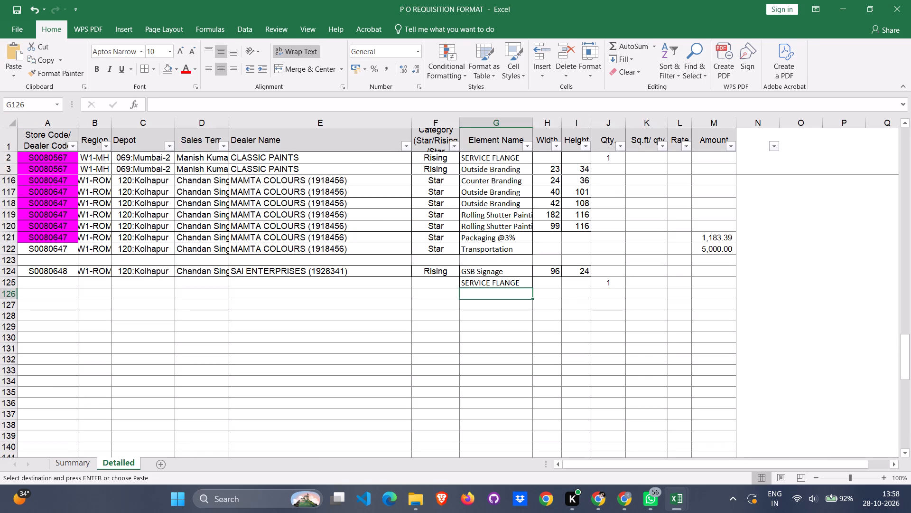
pyautogui.hotkey('ctrl', 'v')
# Copy the Outside Branding width and height, 14.5 and 98, from the quotation's D4:E4 into H126:I126 and save.
pyautogui.click(549, 295)
pyautogui.hotkey('alt', 'Tab')
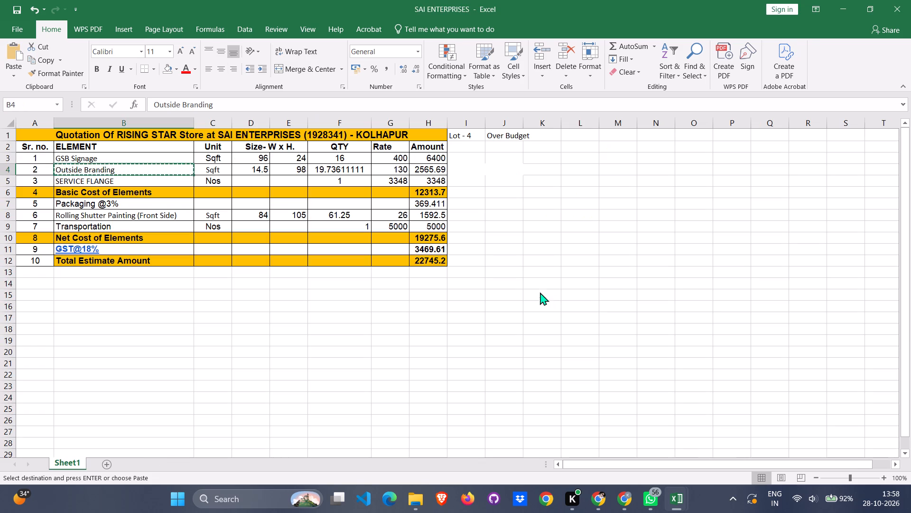
pyautogui.click(244, 170)
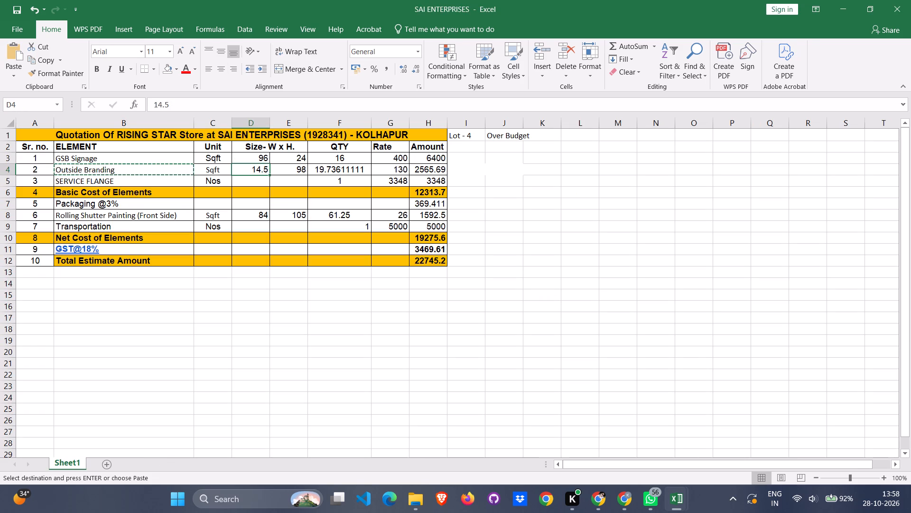
pyautogui.hotkey('shift', 'Right')
pyautogui.hotkey('ctrl', 'c')
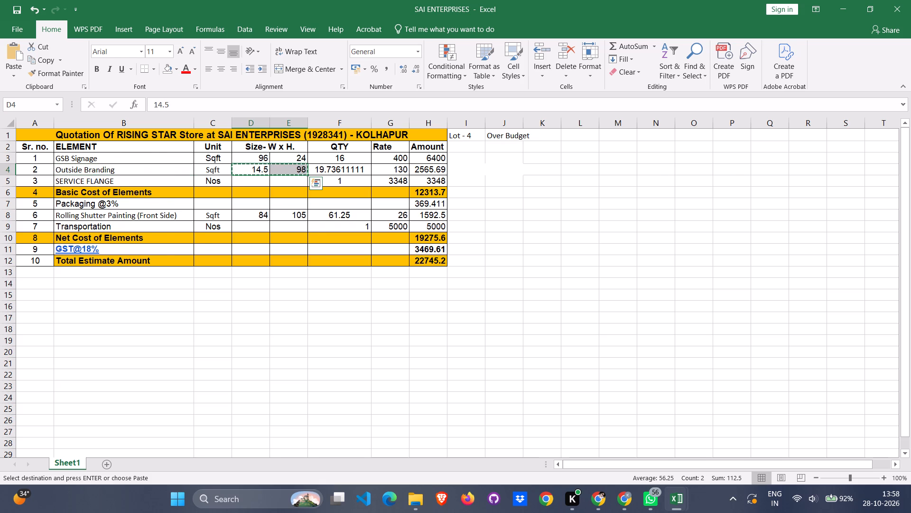
pyautogui.hotkey('alt', 'Tab')
pyautogui.hotkey('ctrl', 'v')
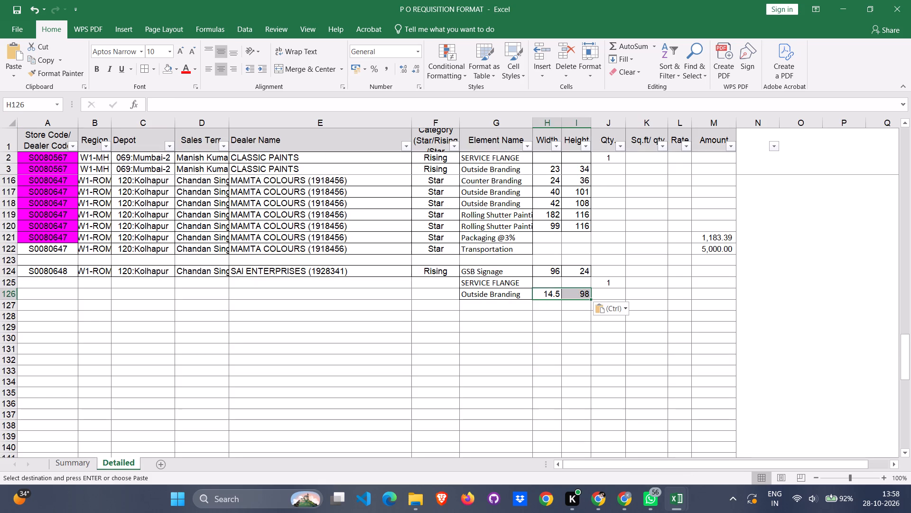
pyautogui.hotkey('ctrl', 's')
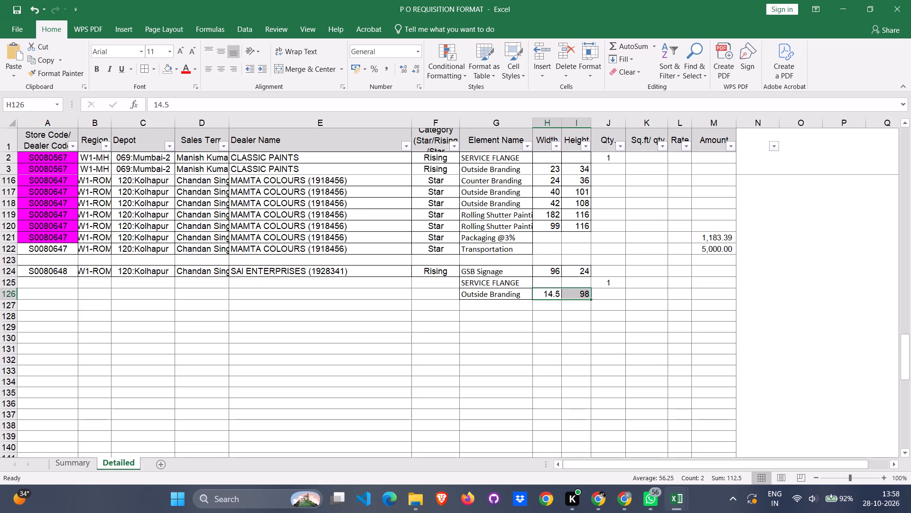
# Copy Rolling Shutter Painting (Front Side) from B8 of the SAI ENTERPRISES quotation into G127 of the Detailed sheet.
pyautogui.hotkey('alt', 'Tab')
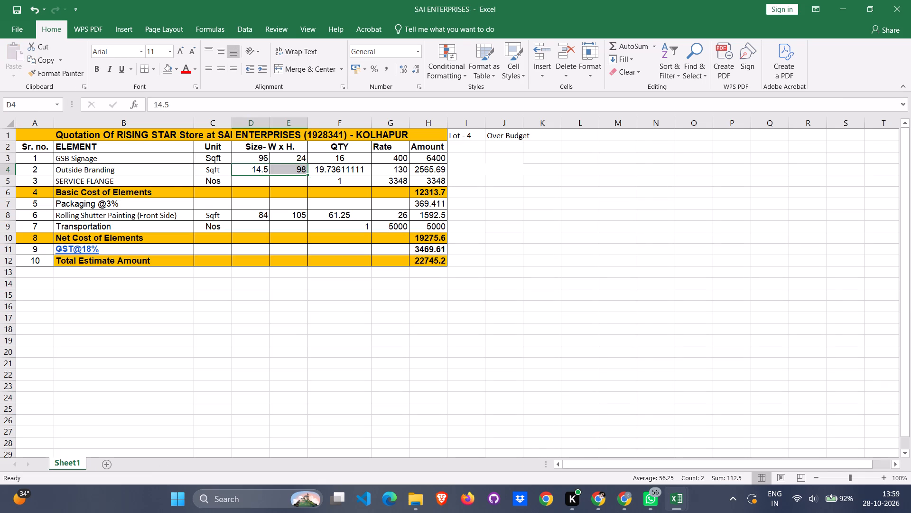
pyautogui.click(141, 214)
pyautogui.hotkey('ctrl', 'c')
pyautogui.hotkey('alt', 'Tab')
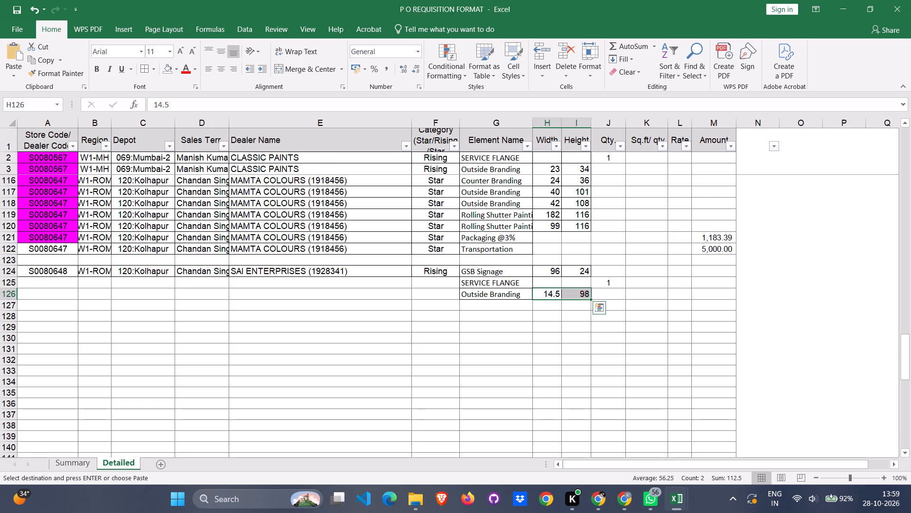
pyautogui.click(477, 302)
pyautogui.hotkey('ctrl', 'v')
# Copy the Rolling Shutter Painting width and height, 84 and 105, from the quotation's D8:E8 into H127:I127 and save.
pyautogui.hotkey('alt', 'Tab')
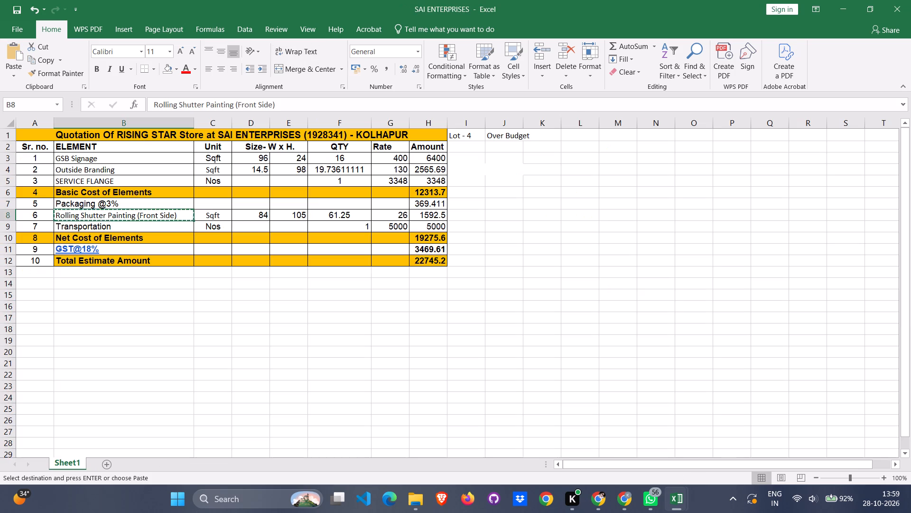
pyautogui.click(256, 216)
pyautogui.hotkey('shift', 'Right')
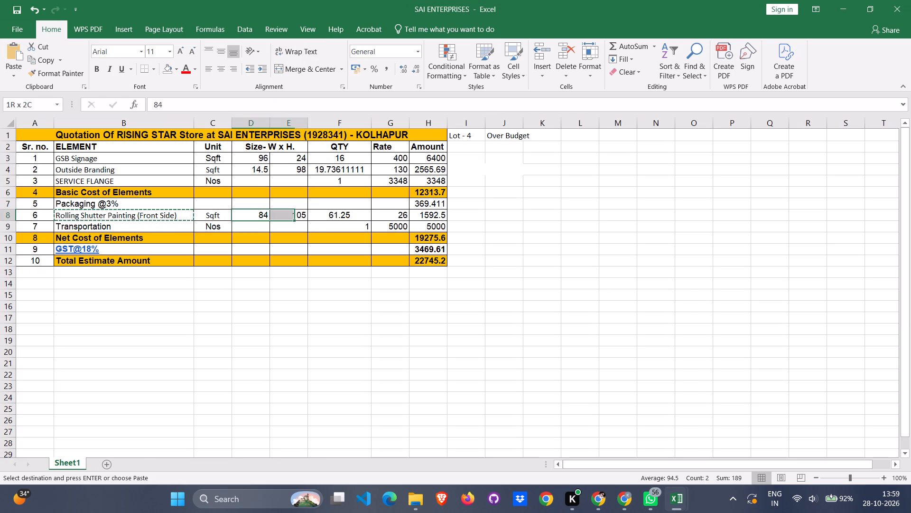
pyautogui.hotkey('ctrl', 'c')
pyautogui.hotkey('alt', 'Tab')
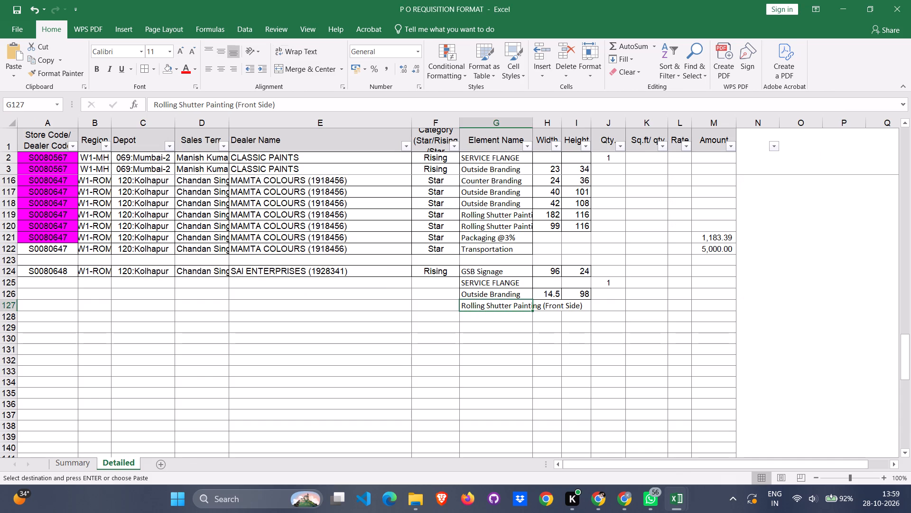
pyautogui.click(547, 306)
pyautogui.hotkey('ctrl', 'v')
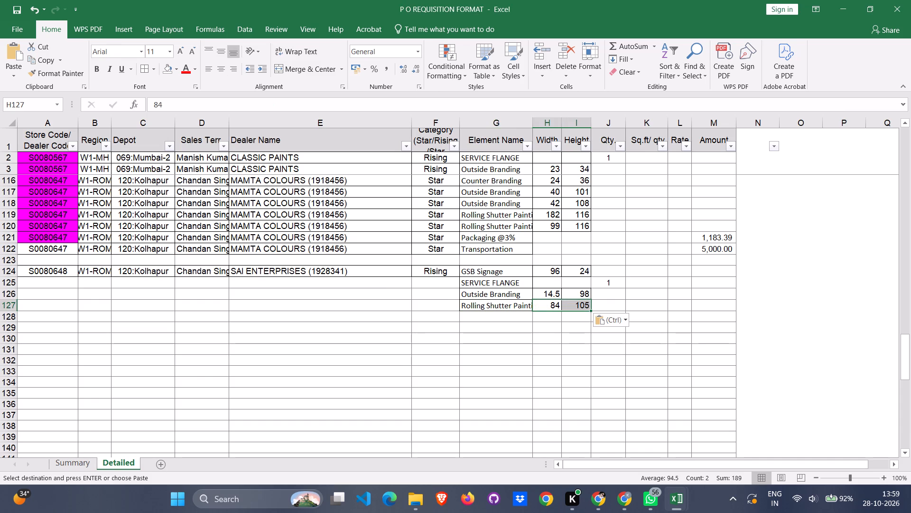
pyautogui.hotkey('ctrl', 's')
# Copy the Packaging @3% and Transportation element names from G121:G122 of the Detailed sheet into G128:G129 and save.
pyautogui.hotkey('alt', 'Tab')
pyautogui.hotkey('alt', 'Tab')
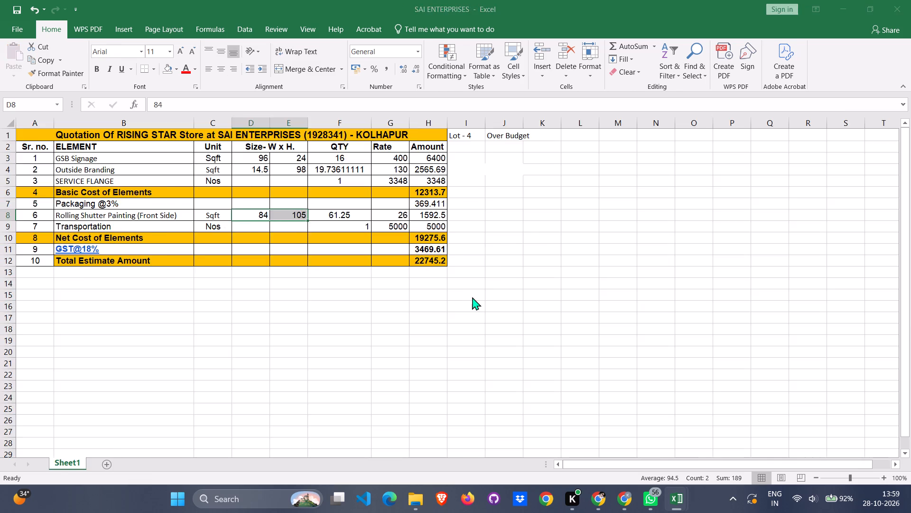
pyautogui.click(491, 242)
pyautogui.hotkey('shift', 'Down')
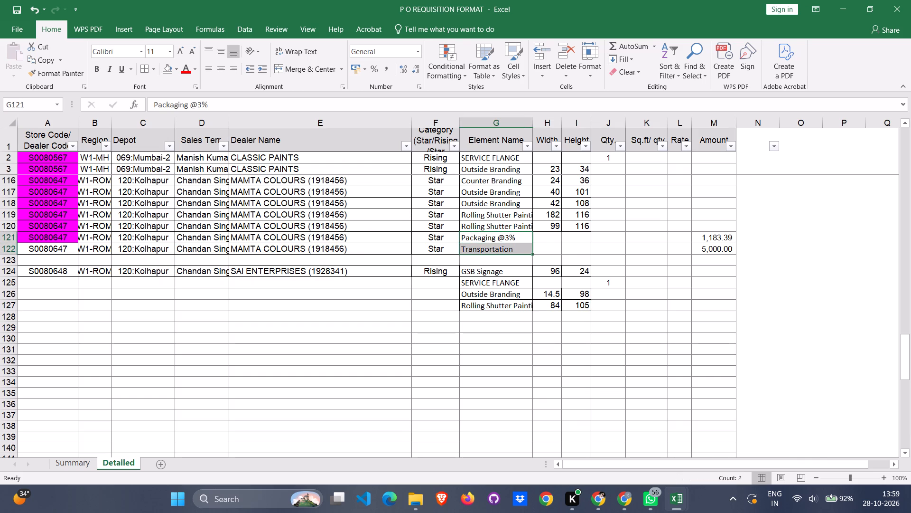
pyautogui.hotkey('ctrl', 'c')
pyautogui.click(486, 320)
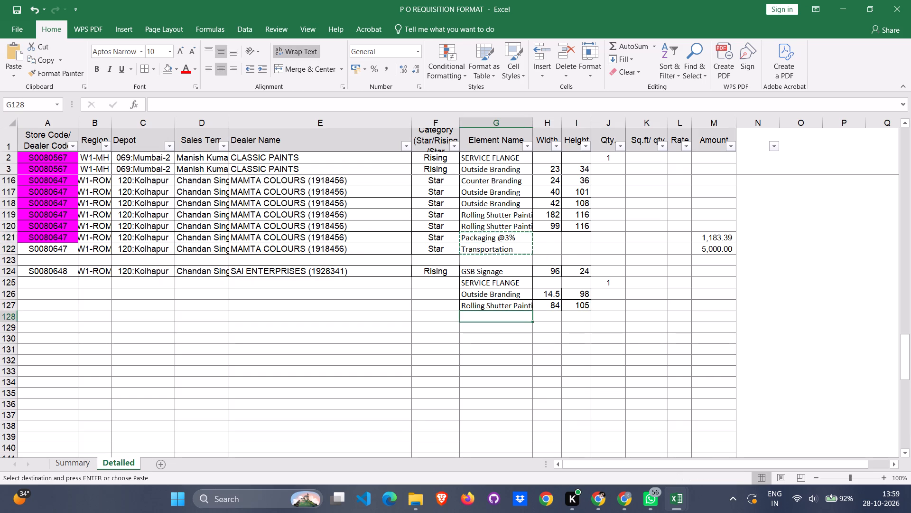
pyautogui.hotkey('ctrl', 'v')
pyautogui.hotkey('ctrl', 's')
# Enter the quotation's Packaging @3% amount, 369.41, in M128 of the Detailed sheet and save.
pyautogui.hotkey('alt', 'Tab')
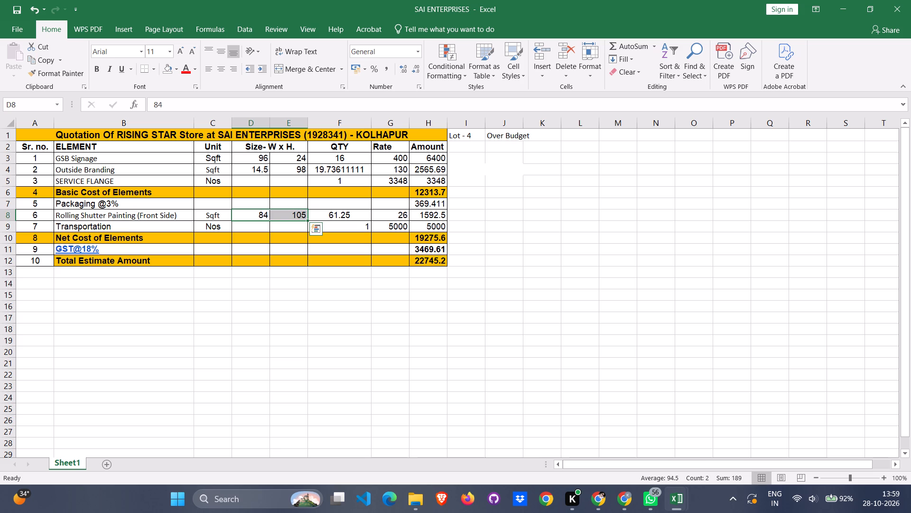
pyautogui.hotkey('alt', 'Tab')
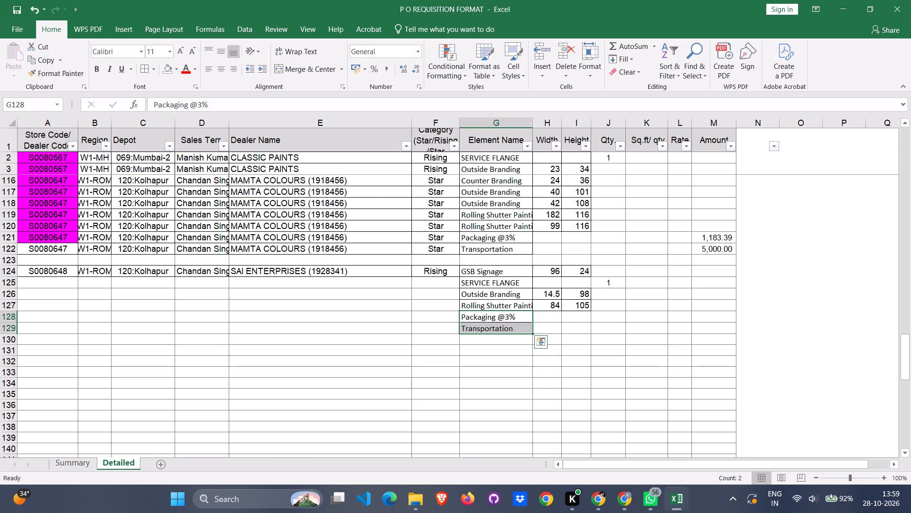
pyautogui.click(707, 321)
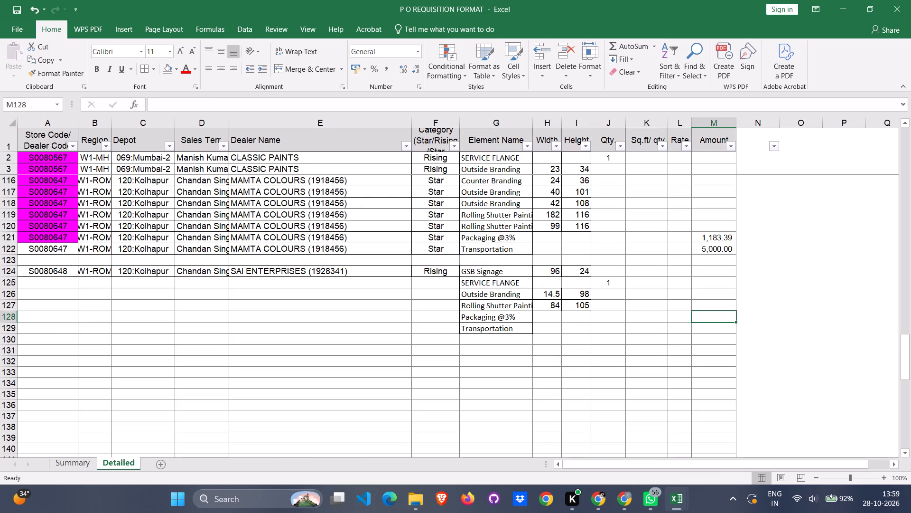
pyautogui.press('3')
pyautogui.press('6')
pyautogui.press('9')
pyautogui.press('.')
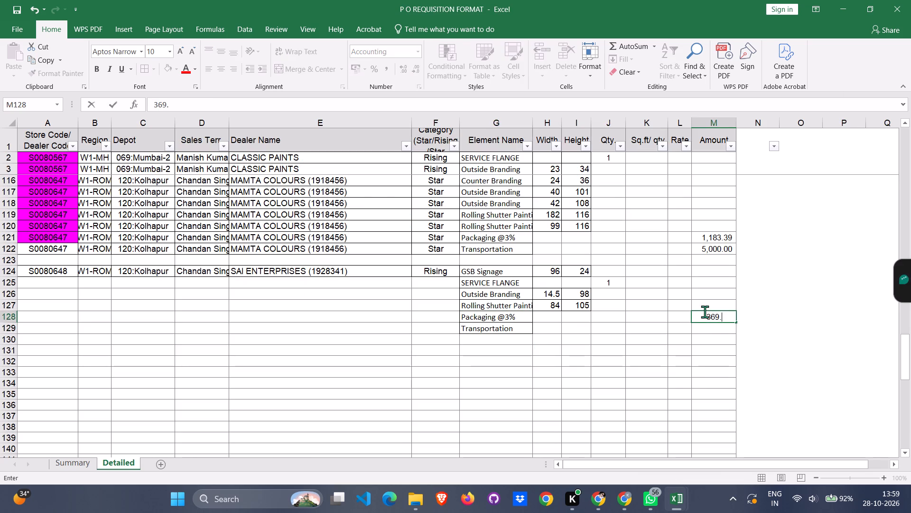
pyautogui.write('41')
pyautogui.hotkey('ctrl', 's')
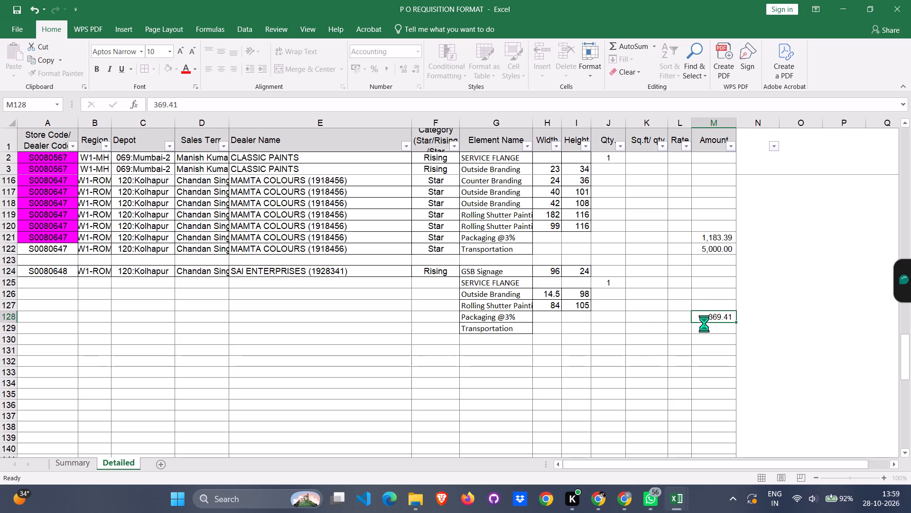
# Enter the Transportation amount 5000 in M129 and save.
pyautogui.click(707, 330)
pyautogui.write('50')
pyautogui.write('00')
pyautogui.hotkey('ctrl', 's')
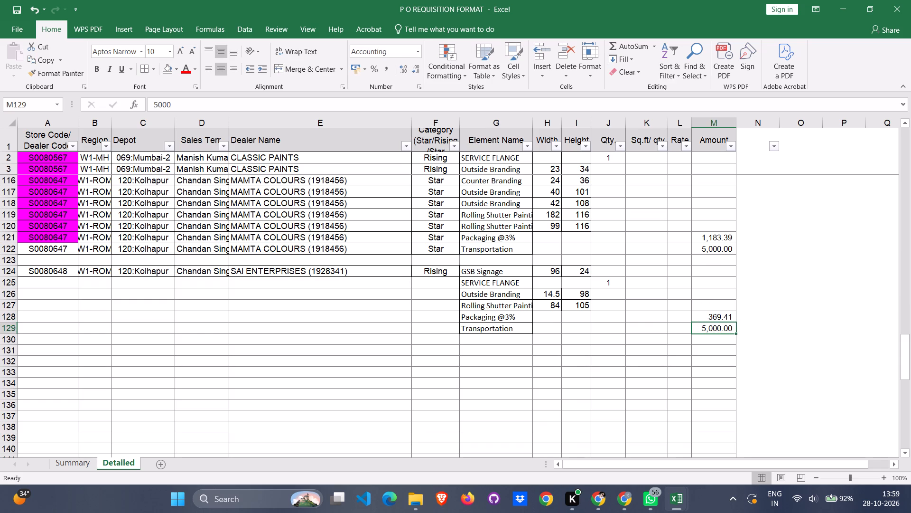
# Copy the SAI ENTERPRISES dealer details from A124:F124 down over all its element rows, A124:F129, and save.
pyautogui.click(47, 276)
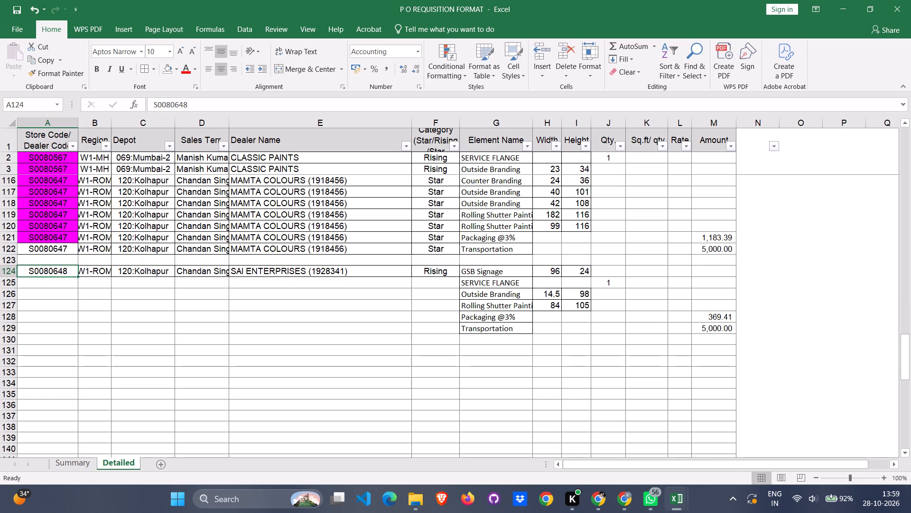
pyautogui.hotkey('shift', 'Right')
pyautogui.hotkey('shift', 'Right')
pyautogui.hotkey('shift', 'Right')
pyautogui.hotkey('shift', 'Right')
pyautogui.hotkey('shift', 'Right')
pyautogui.hotkey('ctrl', 'c')
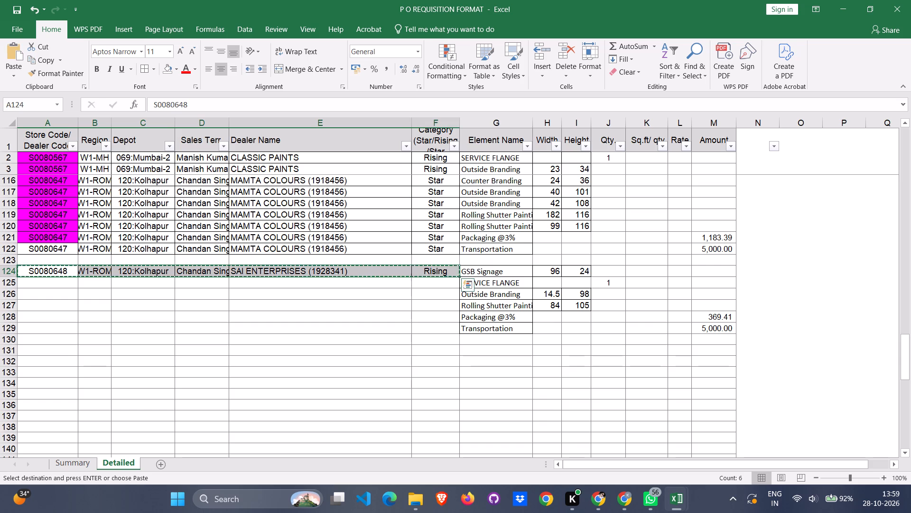
pyautogui.hotkey('shift', 'Down')
pyautogui.hotkey('shift', 'Down')
pyautogui.hotkey('shift', 'Down')
pyautogui.hotkey('shift', 'Down')
pyautogui.hotkey('shift', 'Down')
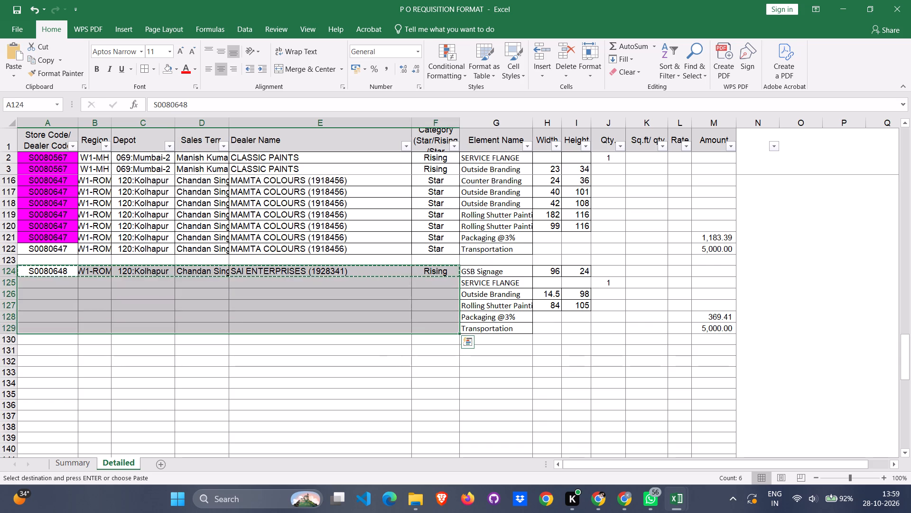
pyautogui.hotkey('ctrl', 'v')
pyautogui.hotkey('ctrl', 's')
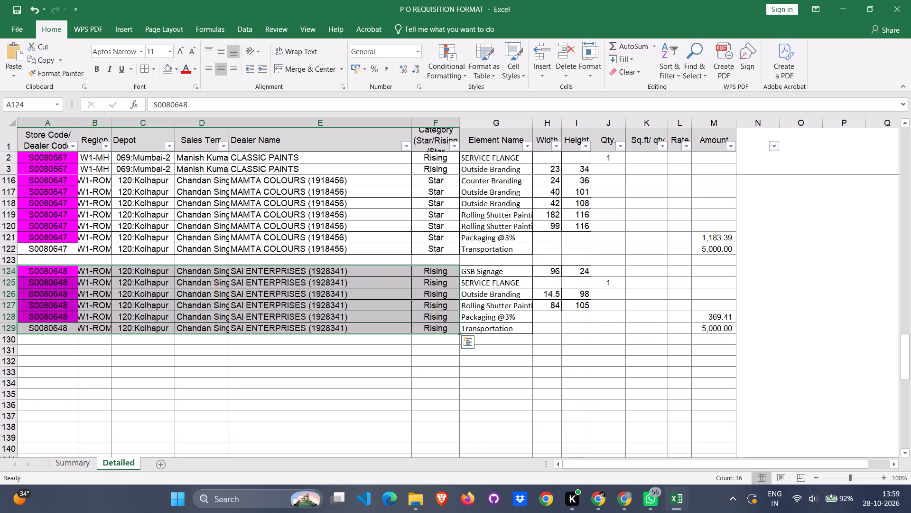
# Select A131 as the next dealer's start on the Detailed sheet and copy the SAHELI PAINTS details from A25:F25 of the Summary sheet.
pyautogui.scroll(-8, 51, 275)
pyautogui.click(53, 258)
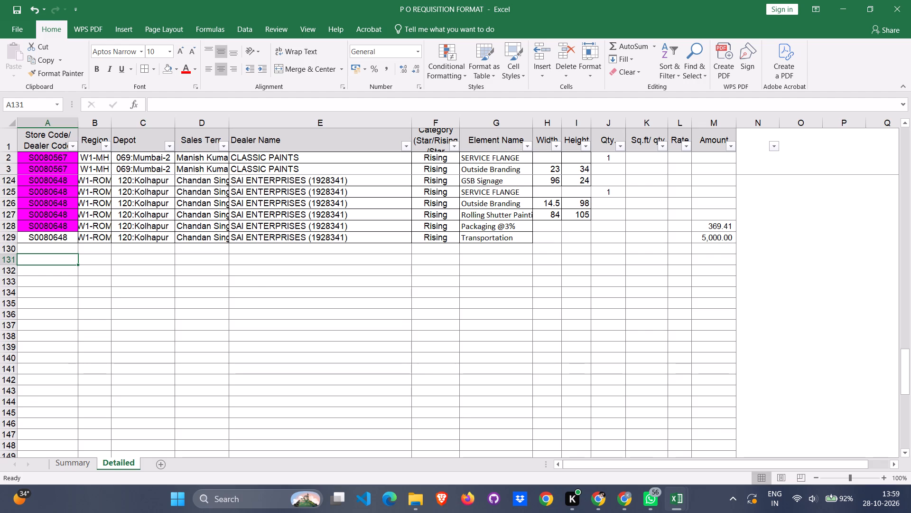
pyautogui.click(72, 462)
pyautogui.click(74, 388)
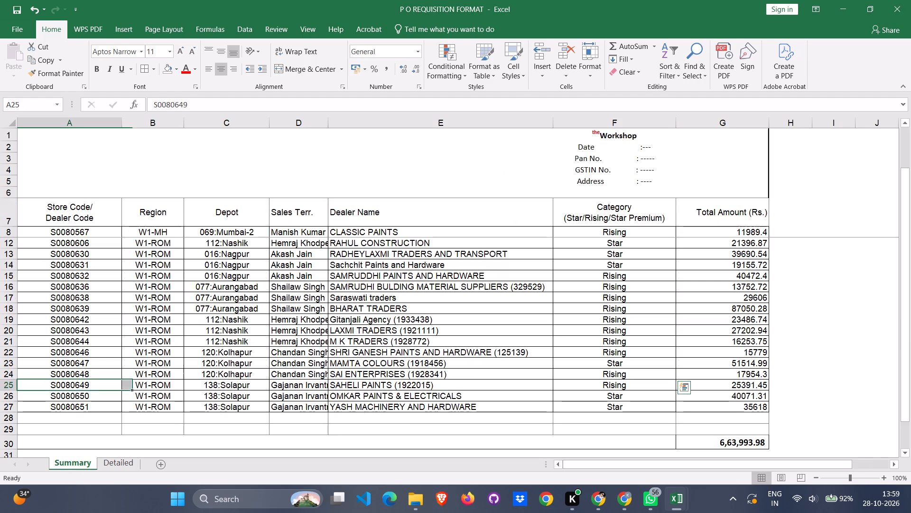
pyautogui.hotkey('shift', 'Right')
pyautogui.hotkey('shift', 'Right')
pyautogui.hotkey('shift', 'Right')
pyautogui.hotkey('shift', 'Right')
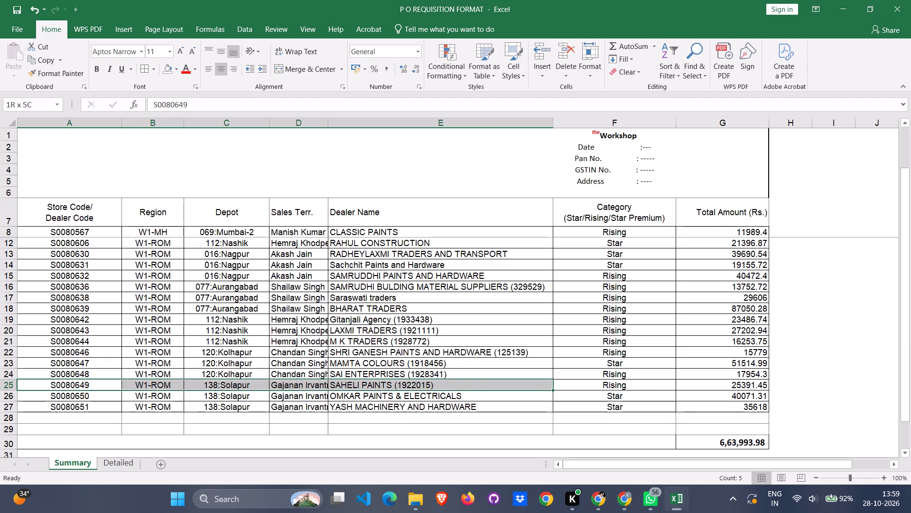
pyautogui.hotkey('shift', 'Right')
pyautogui.hotkey('ctrl', 'c')
# Close the SAI ENTERPRISES quotation workbook.
pyautogui.hotkey('alt', 'Tab')
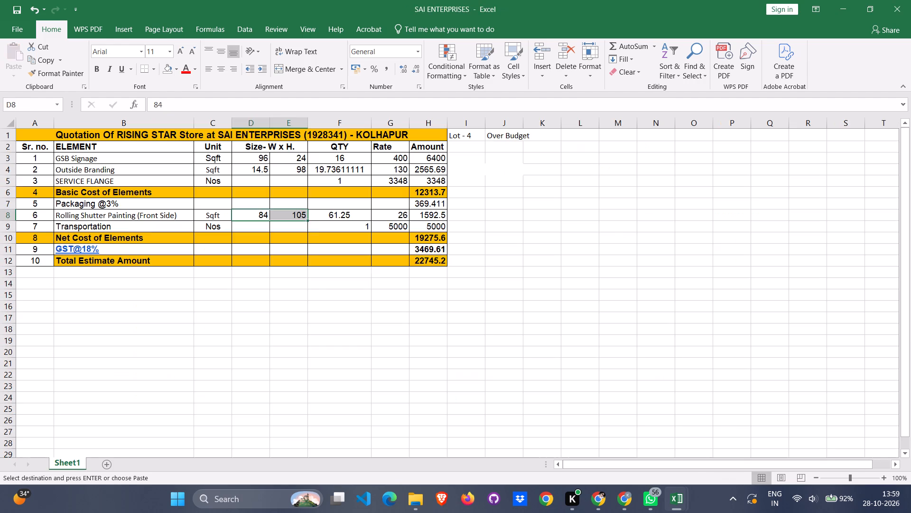
pyautogui.hotkey('alt', 'Tab')
pyautogui.hotkey('alt', 'Tab')
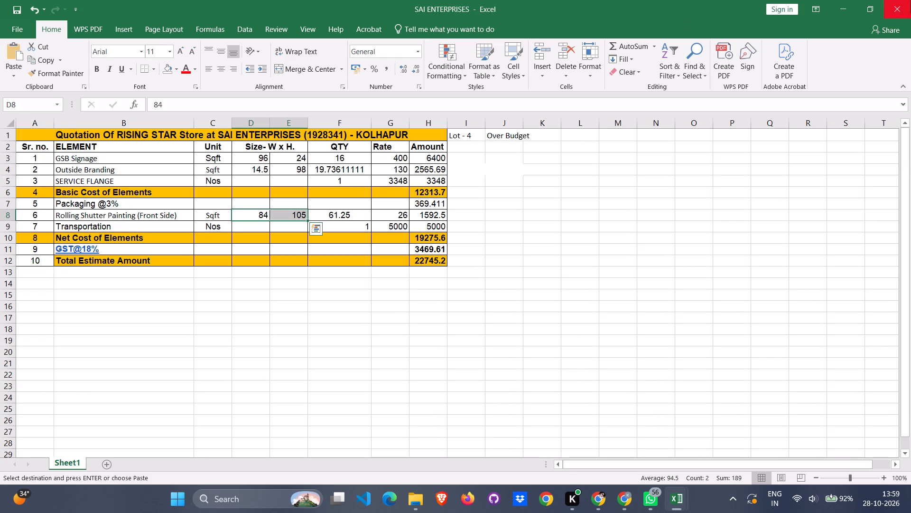
pyautogui.click(900, 0)
pyautogui.hotkey('alt', 'Tab')
# Paste the copied SAHELI PAINTS dealer details into A131:F131 of the Detailed sheet.
pyautogui.hotkey('alt', 'Tab')
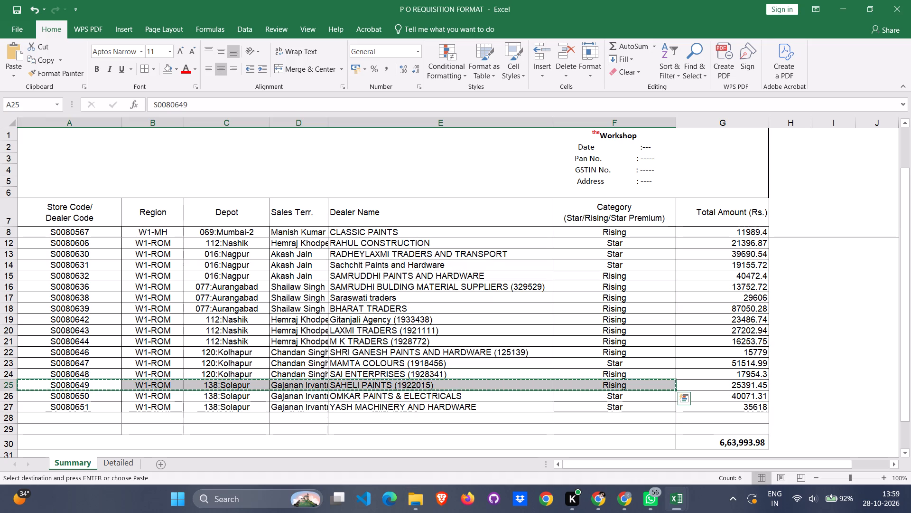
pyautogui.click(119, 460)
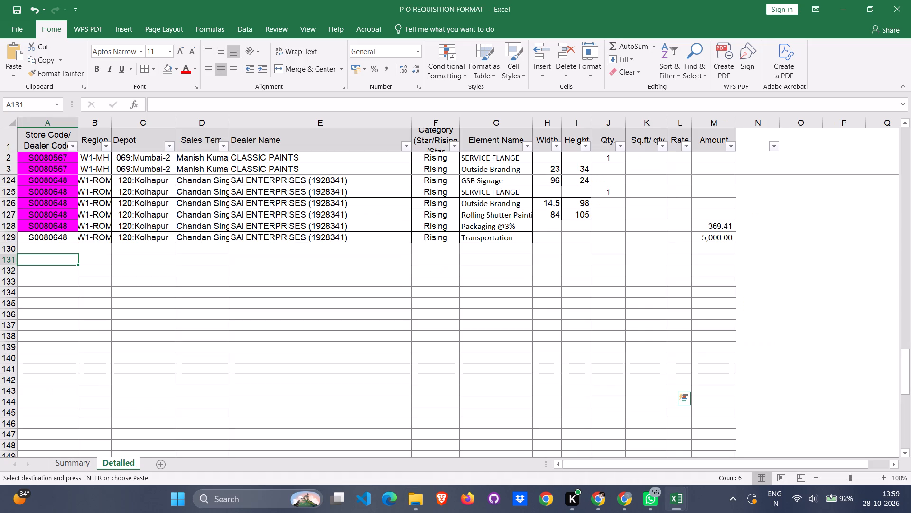
pyautogui.hotkey('ctrl', 'v')
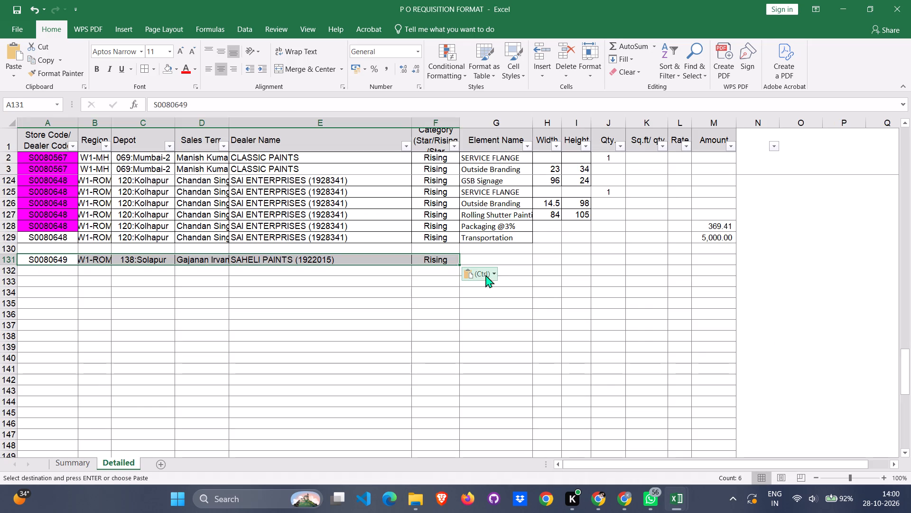
# Search the SEPARATAION ESTIMATE folder in File Explorer for SAHELI and open the Saheli Paints - Barshi quotation.
pyautogui.click(492, 263)
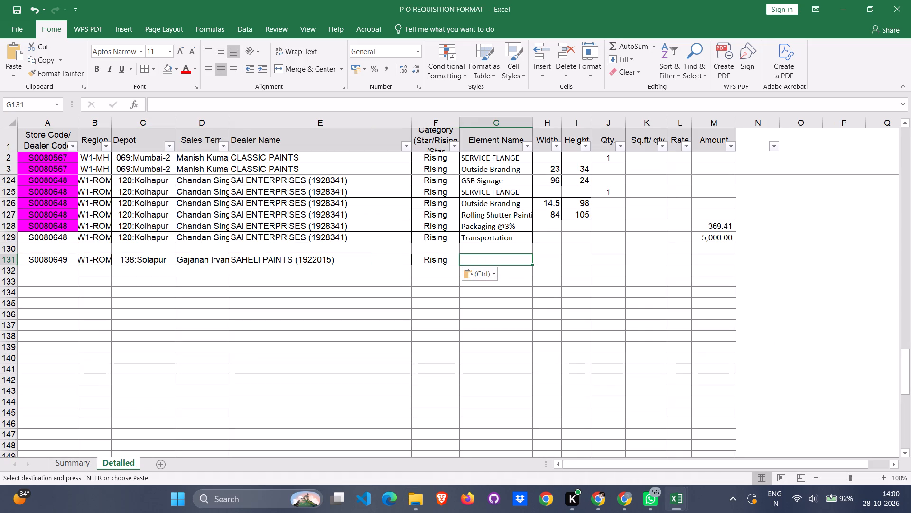
pyautogui.hotkey('alt', 'Tab')
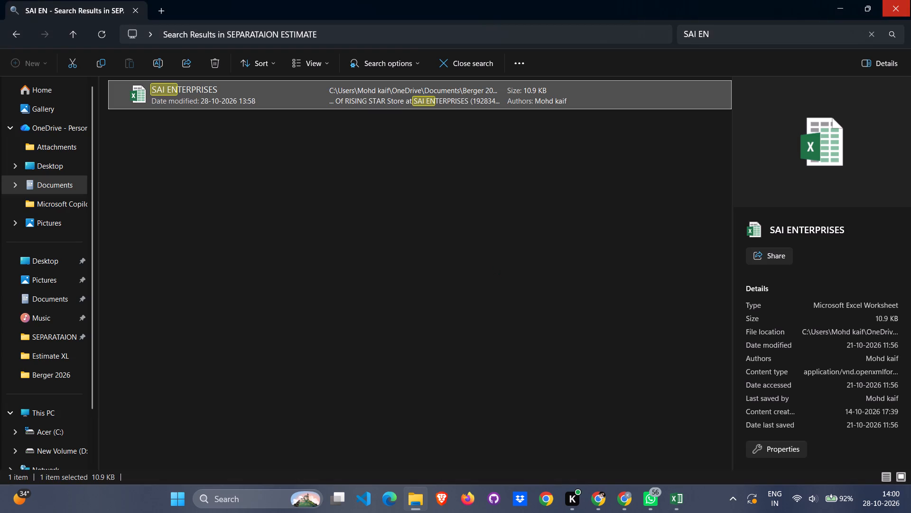
pyautogui.click(876, 38)
pyautogui.write('SAHEK')
pyautogui.press('BackSpace')
pyautogui.write('LI')
pyautogui.doubleClick(278, 106)
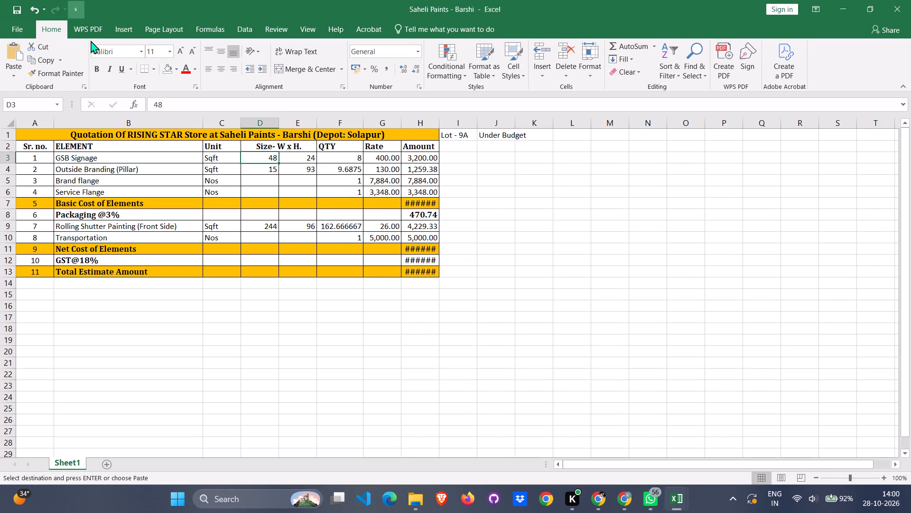
# Copy GSB Signage from B3 of the Saheli Paints quotation into G131 of the Detailed sheet.
pyautogui.click(89, 160)
pyautogui.hotkey('ctrl', 'c')
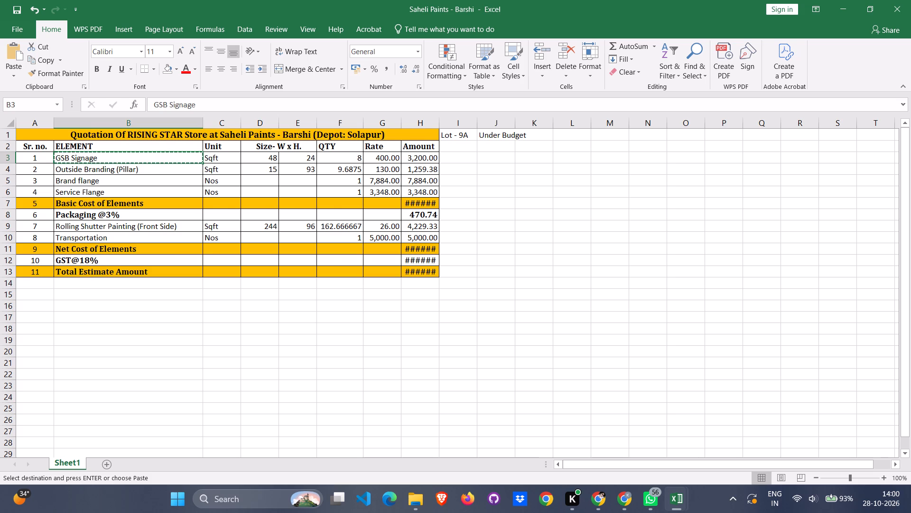
pyautogui.hotkey('alt', 'Tab')
pyautogui.hotkey('ctrl', 'v')
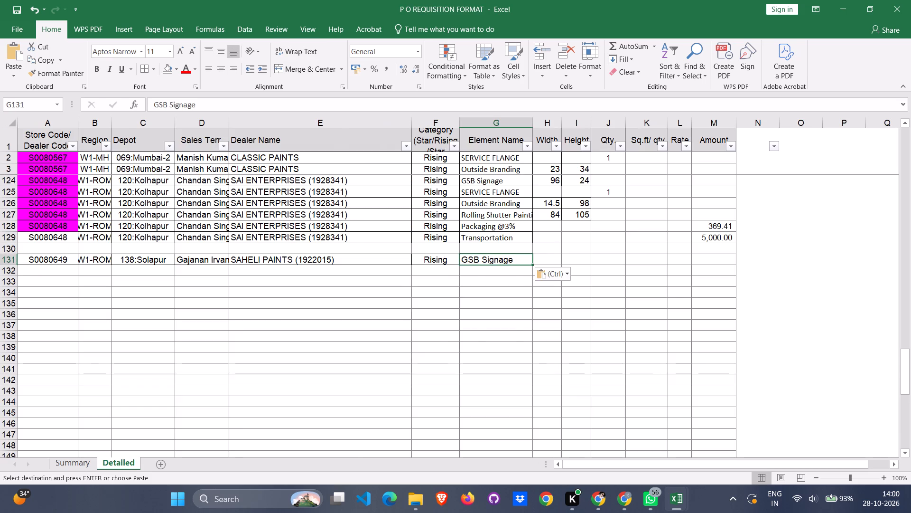
# Copy the GSB Signage size 48 x 24 from the Saheli Paints quotation into H131:I131 of the Detailed sheet and save.
pyautogui.hotkey('alt', 'Tab')
pyautogui.click(259, 162)
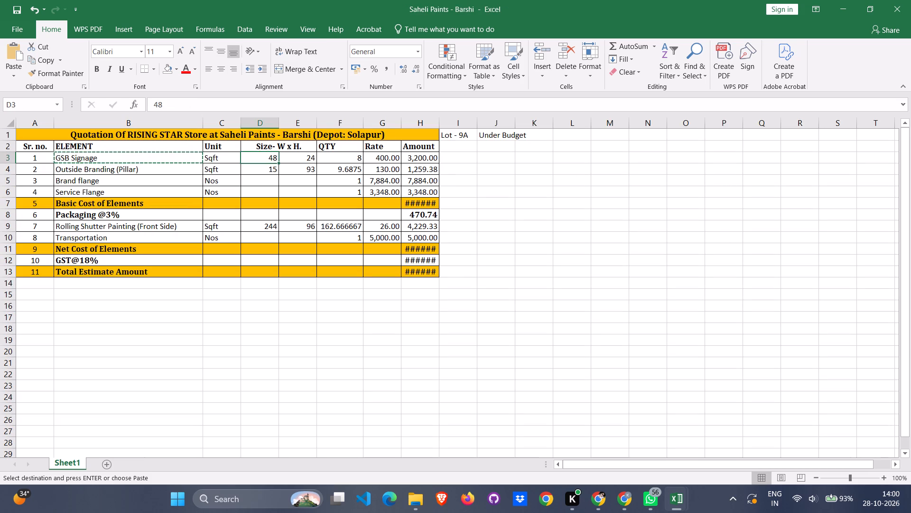
pyautogui.hotkey('shift', 'Right')
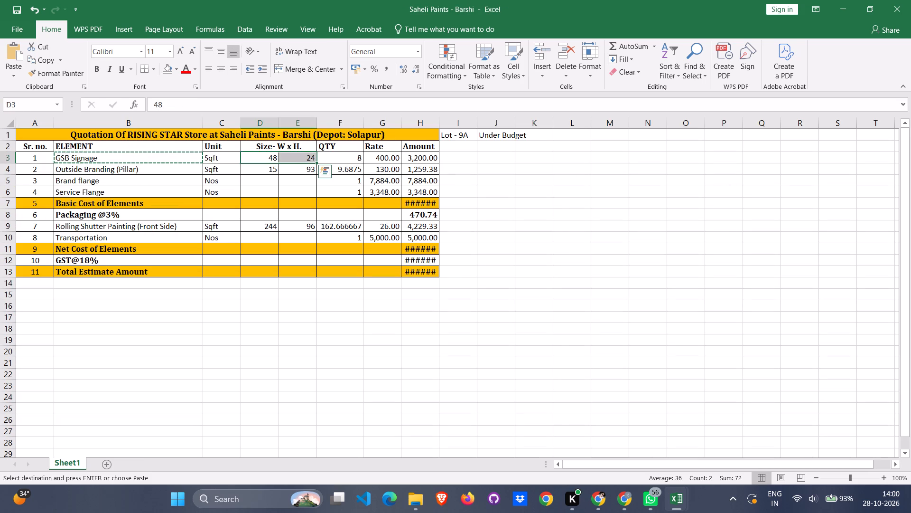
pyautogui.hotkey('ctrl', 'c')
pyautogui.hotkey('alt', 'Tab')
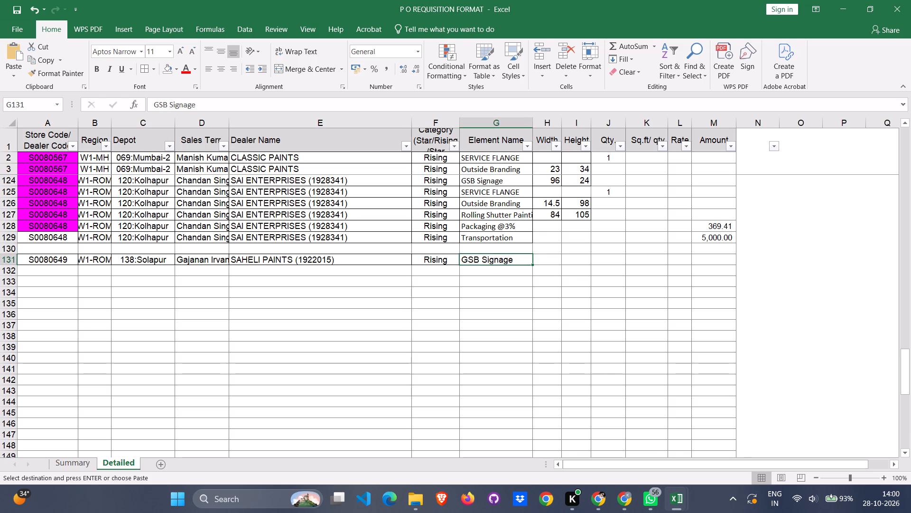
pyautogui.click(545, 263)
pyautogui.hotkey('ctrl', 'v')
pyautogui.hotkey('ctrl', 's')
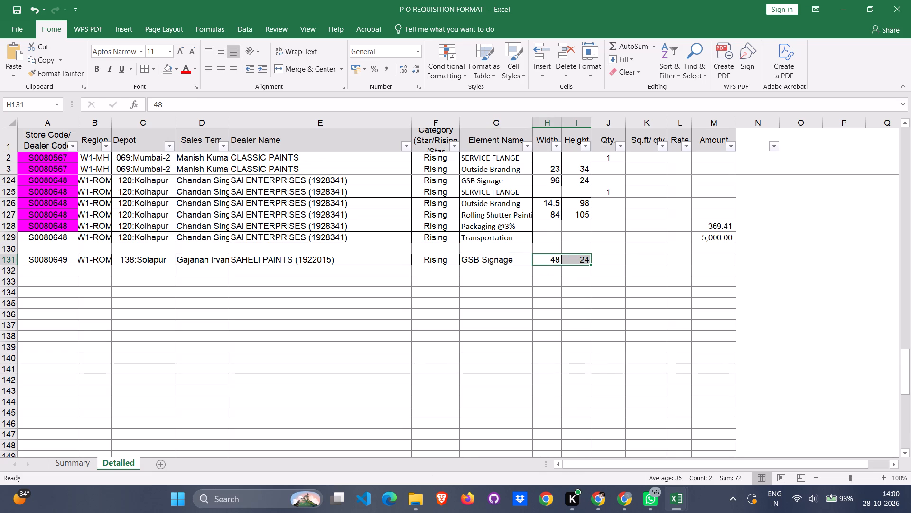
# Copy Service Flange from B6 of the Saheli Paints quotation into G132 of the Detailed sheet.
pyautogui.hotkey('alt', 'Tab')
pyautogui.click(113, 197)
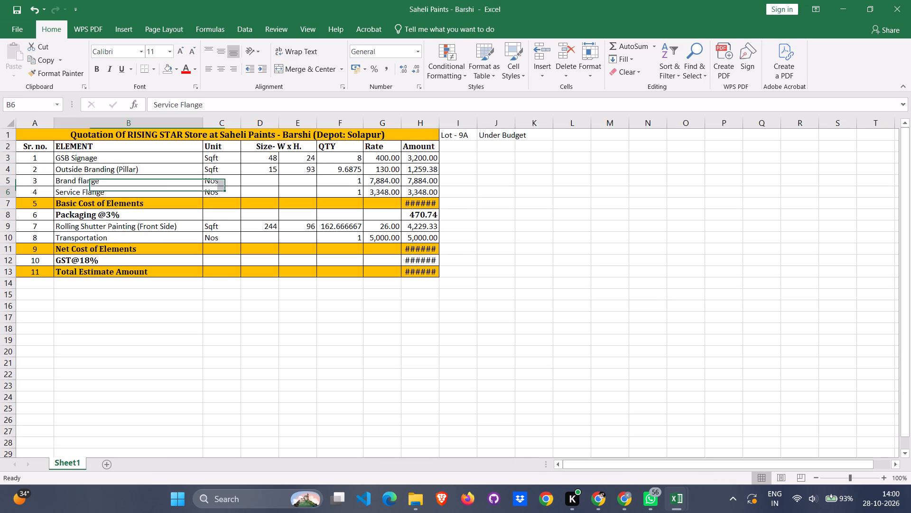
pyautogui.hotkey('ctrl', 'c')
pyautogui.hotkey('alt', 'Tab')
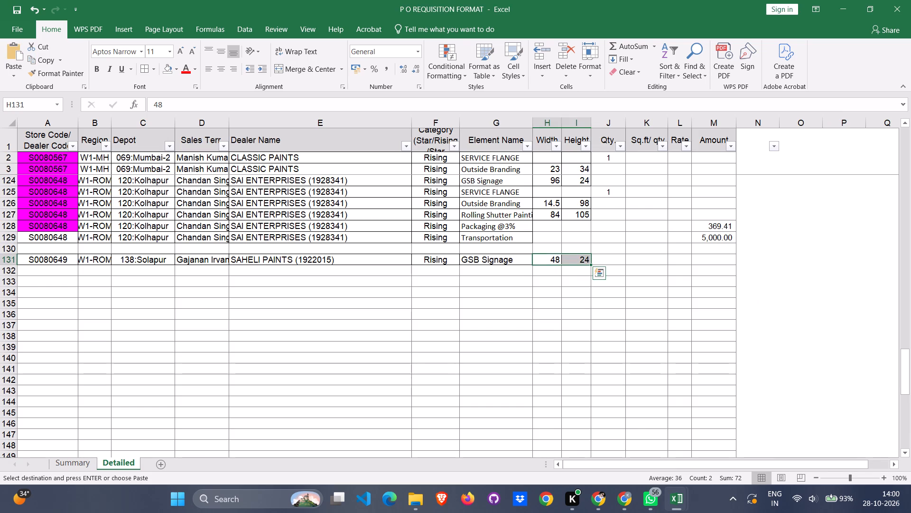
pyautogui.click(480, 272)
pyautogui.hotkey('ctrl', 'v')
# Copy Brand flange from B5 of the Saheli Paints quotation into G133 of the Detailed sheet.
pyautogui.hotkey('alt', 'Tab')
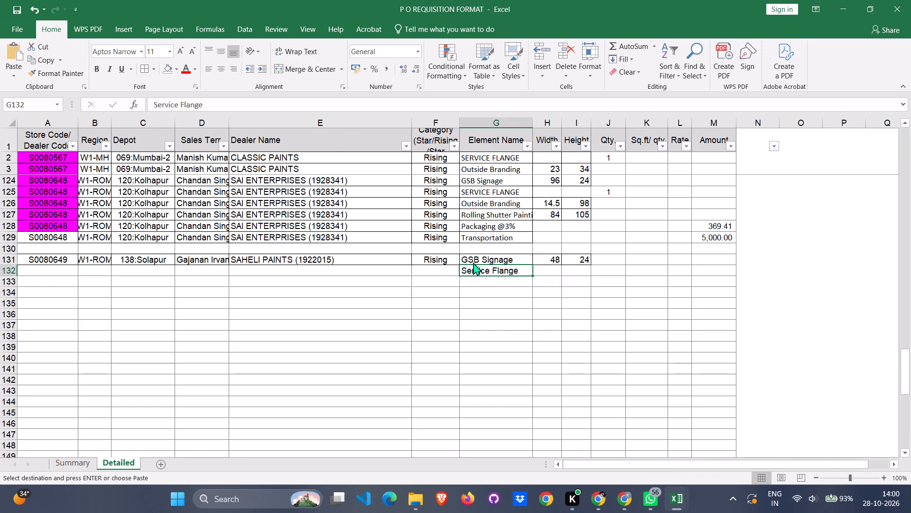
pyautogui.click(120, 182)
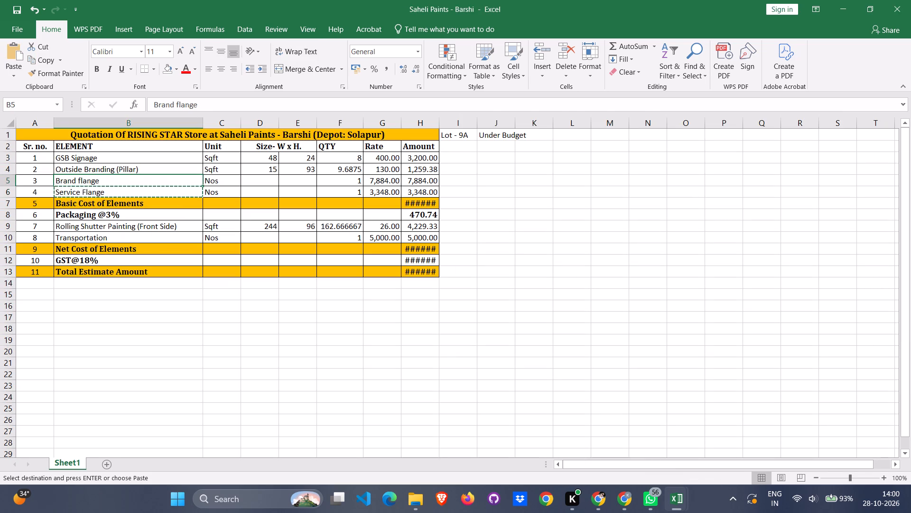
pyautogui.hotkey('ctrl', 'c')
pyautogui.hotkey('alt', 'Tab')
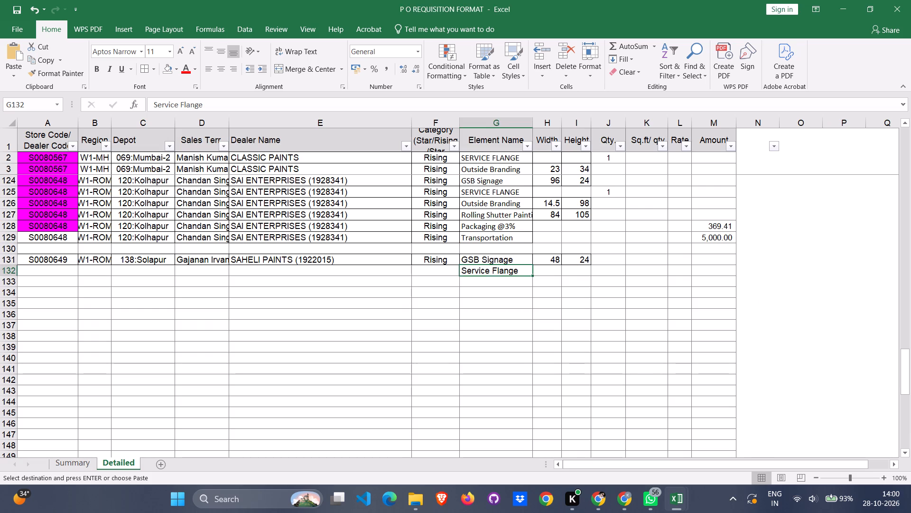
pyautogui.click(474, 281)
pyautogui.hotkey('ctrl', 'v')
# Copy Outside Branding (Pillar) from B4 of the Saheli Paints quotation into G134 of the Detailed sheet.
pyautogui.hotkey('alt', 'Tab')
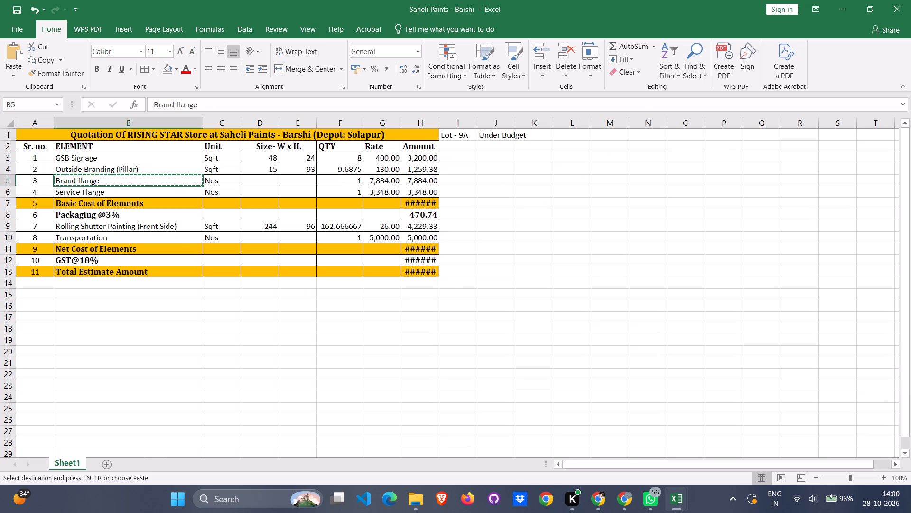
pyautogui.click(149, 170)
pyautogui.hotkey('ctrl', 'c')
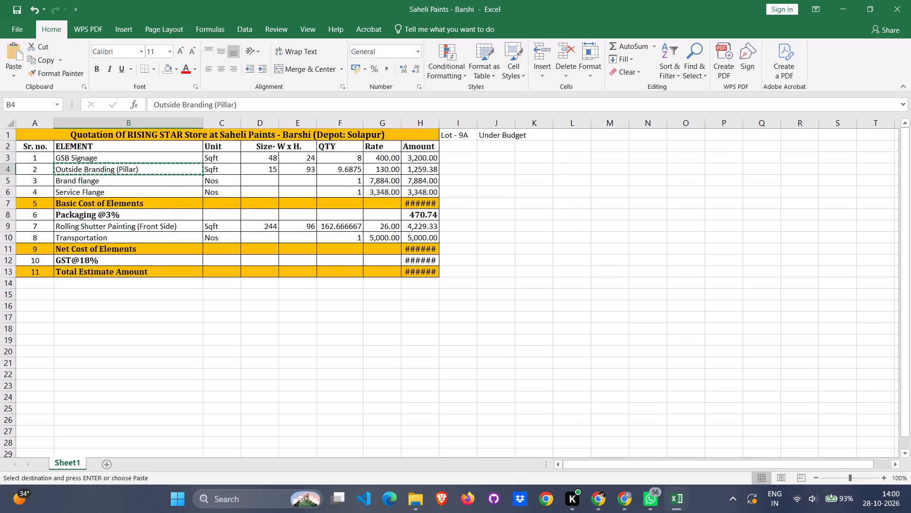
pyautogui.hotkey('alt', 'Tab')
pyautogui.click(491, 294)
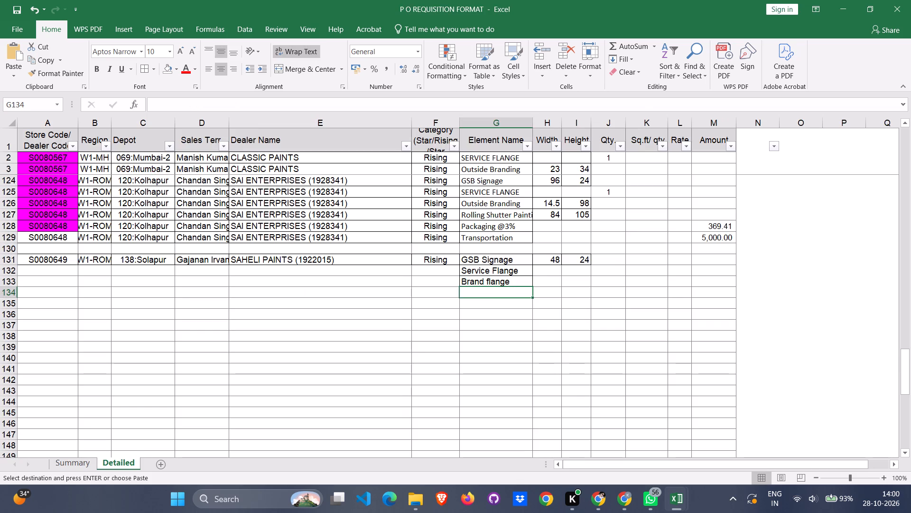
pyautogui.hotkey('ctrl', 'v')
# Copy the Outside Branding size 15 x 93 from the quotation into H134:I134 of the Detailed sheet and save.
pyautogui.hotkey('alt', 'Tab')
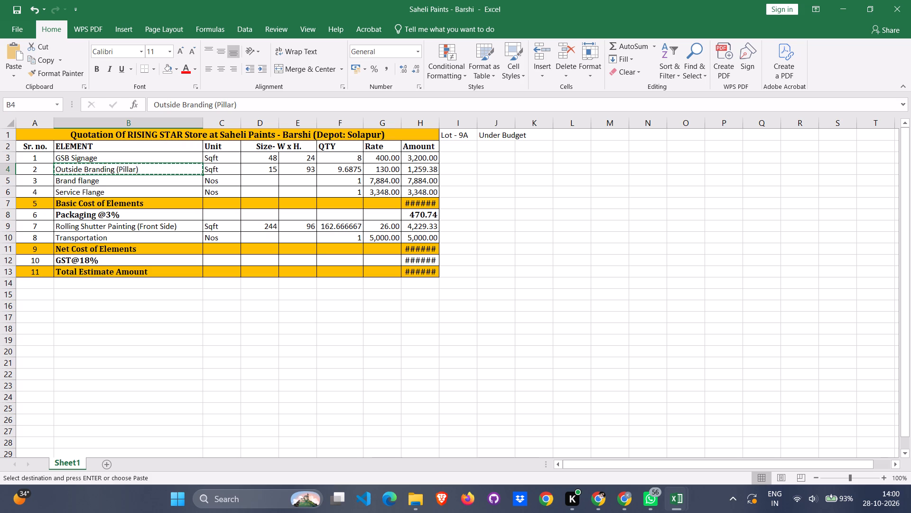
pyautogui.click(264, 170)
pyautogui.hotkey('shift', 'Right')
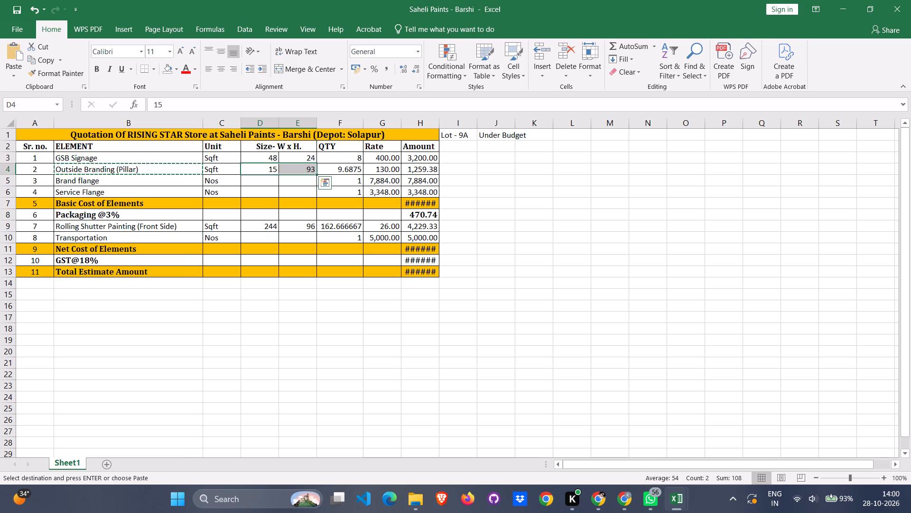
pyautogui.hotkey('ctrl', 'c')
pyautogui.hotkey('alt', 'Tab')
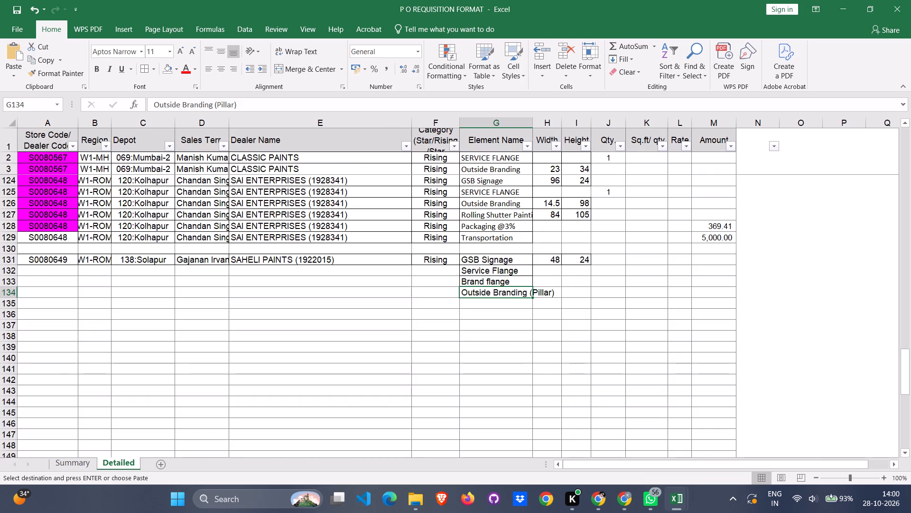
pyautogui.click(548, 293)
pyautogui.hotkey('ctrl', 'v')
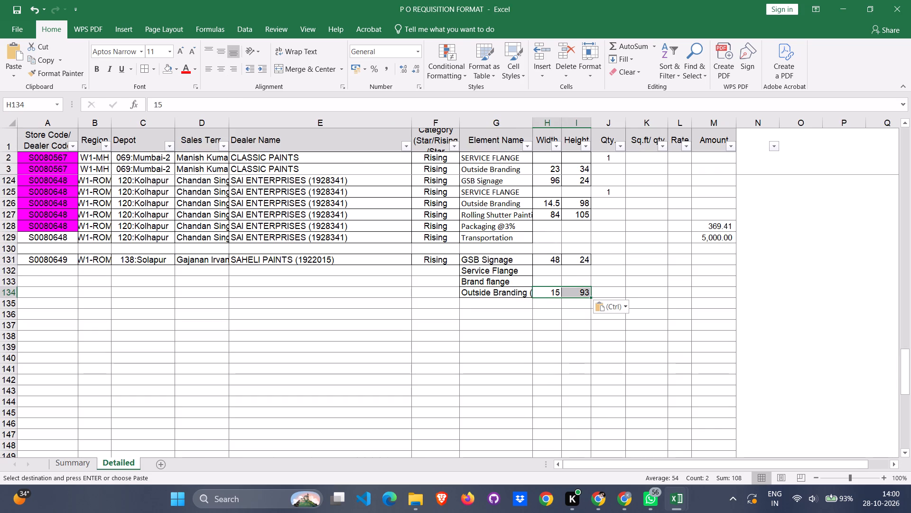
pyautogui.hotkey('ctrl', 's')
# Enter quantity 1 for Service Flange in J132 and for Brand flange in J133, and save the workbook.
pyautogui.click(603, 267)
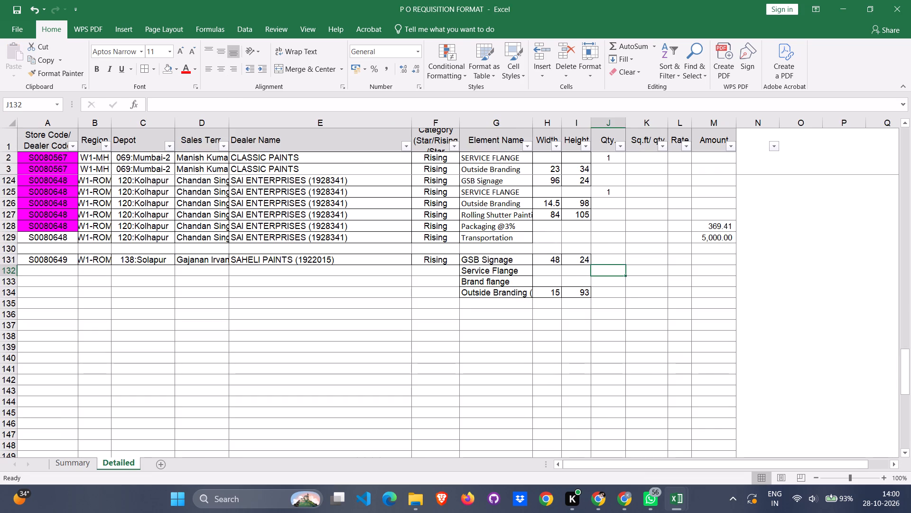
pyautogui.press('1')
pyautogui.click(605, 282)
pyautogui.press('1')
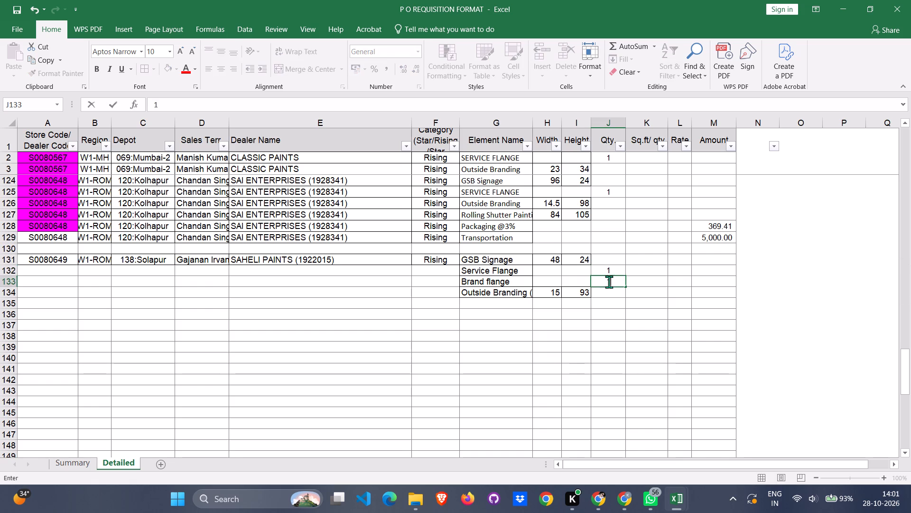
pyautogui.hotkey('ctrl', 's')
# Copy Rolling Shutter Painting (Front Side) from B9 of the Saheli Paints quotation into G135 of the Detailed sheet.
pyautogui.click(483, 302)
pyautogui.hotkey('alt', 'Tab')
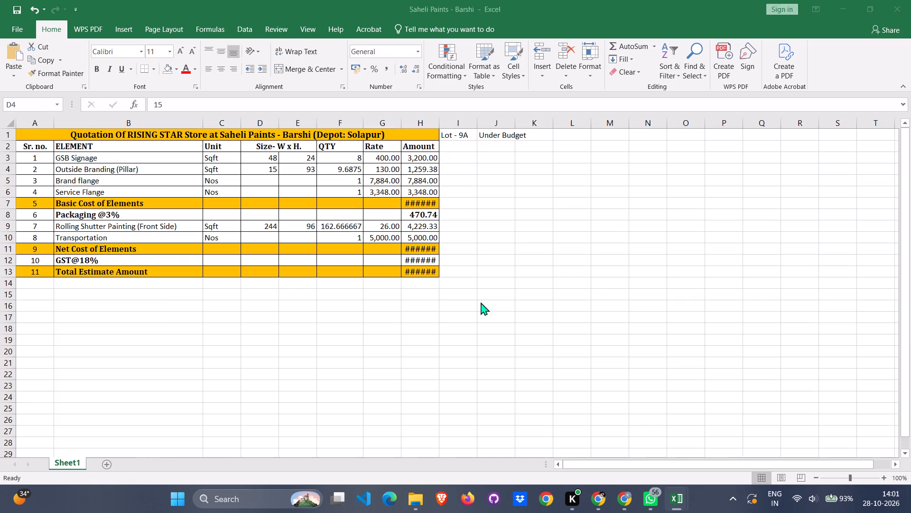
pyautogui.click(161, 230)
pyautogui.hotkey('ctrl', 'c')
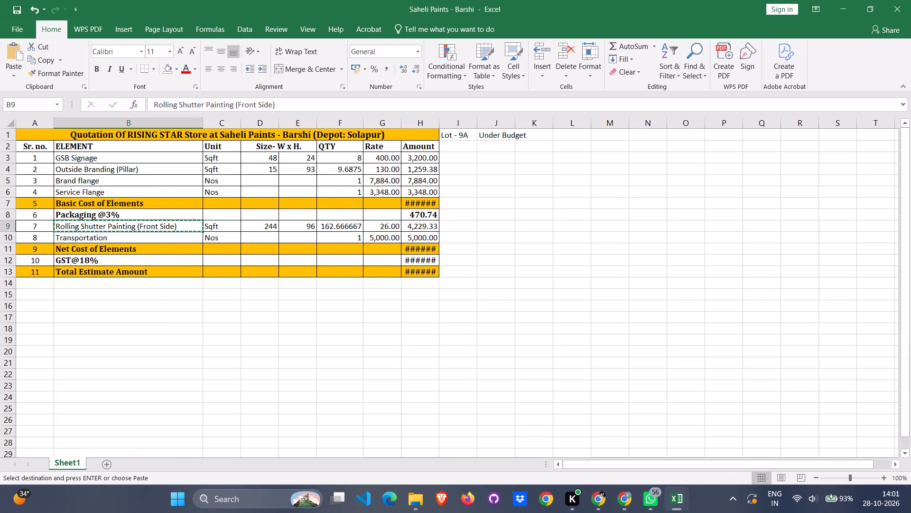
pyautogui.hotkey('alt', 'Tab')
pyautogui.hotkey('ctrl', 'v')
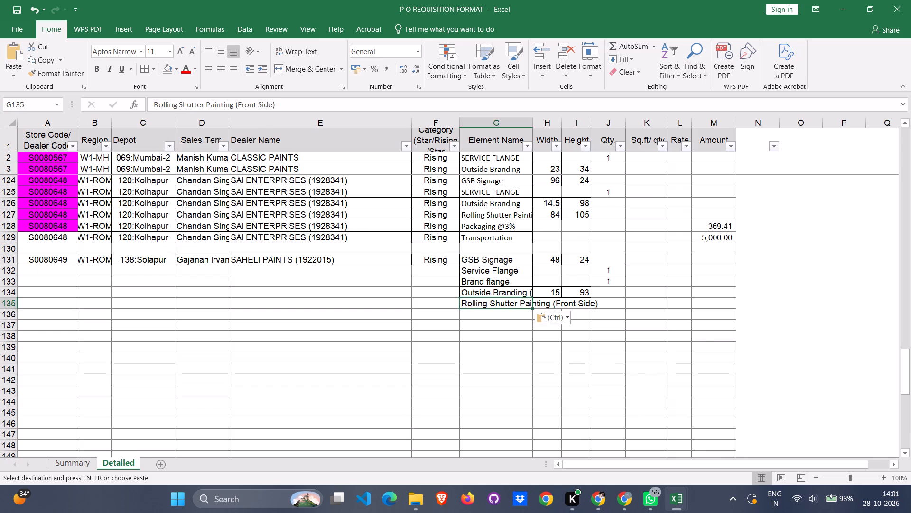
# Copy the Rolling Shutter Painting size 244 x 96 from the quotation into H135:I135 of the Detailed sheet and save.
pyautogui.hotkey('alt', 'Tab')
pyautogui.click(254, 229)
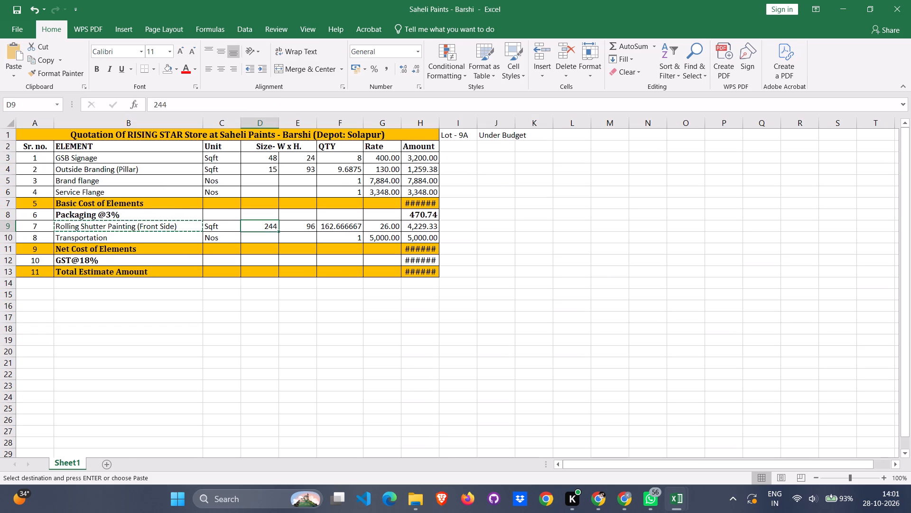
pyautogui.hotkey('shift', 'Right')
pyautogui.hotkey('ctrl', 'c')
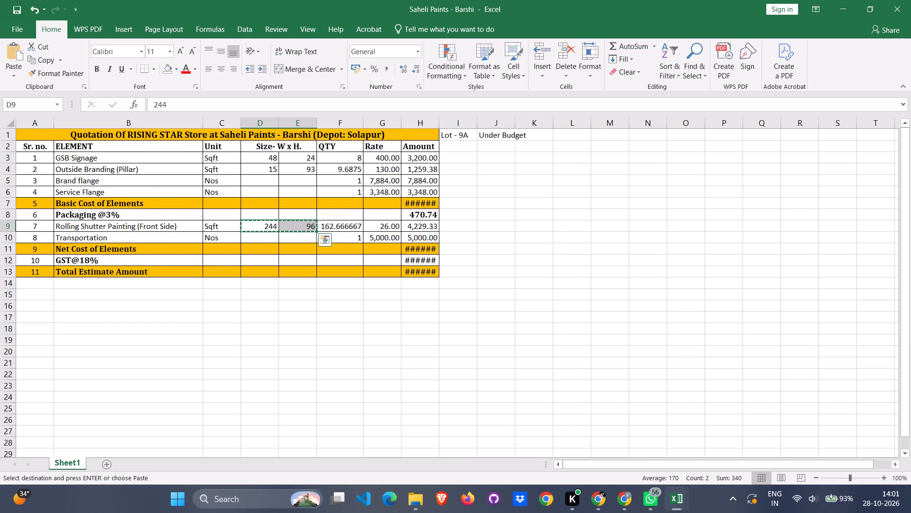
pyautogui.hotkey('alt', 'Tab')
pyautogui.click(546, 305)
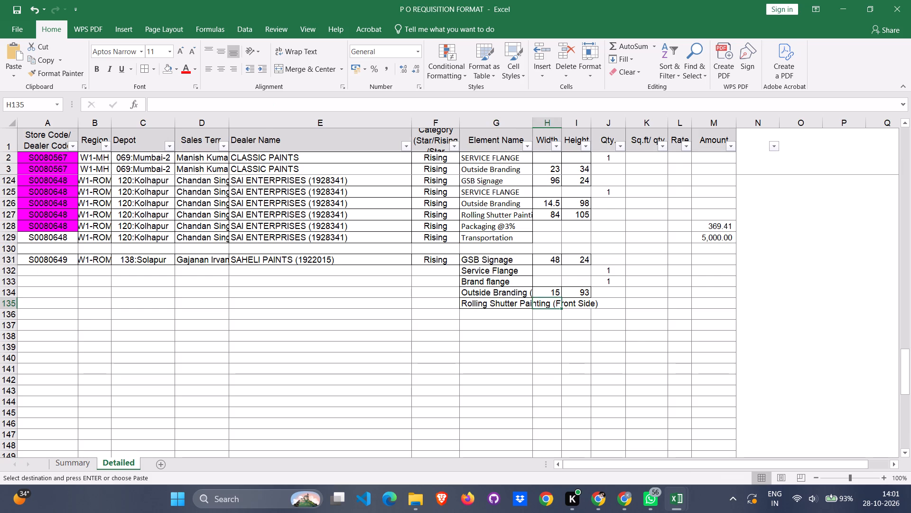
pyautogui.hotkey('ctrl', 'v')
pyautogui.hotkey('ctrl', 's')
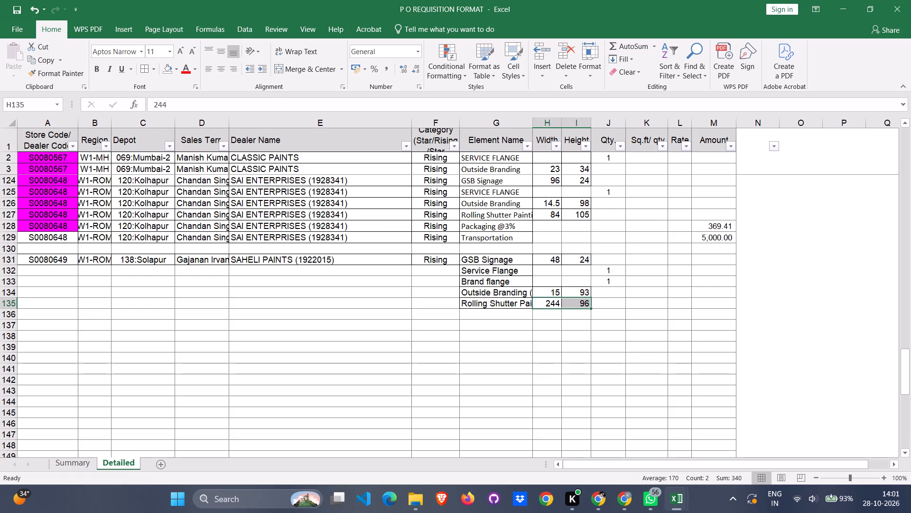
# Copy the Packaging @3% and Transportation element names from G128:G129 into G136:G137 of the Detailed sheet.
pyautogui.hotkey('alt', 'Tab')
pyautogui.hotkey('alt', 'Tab')
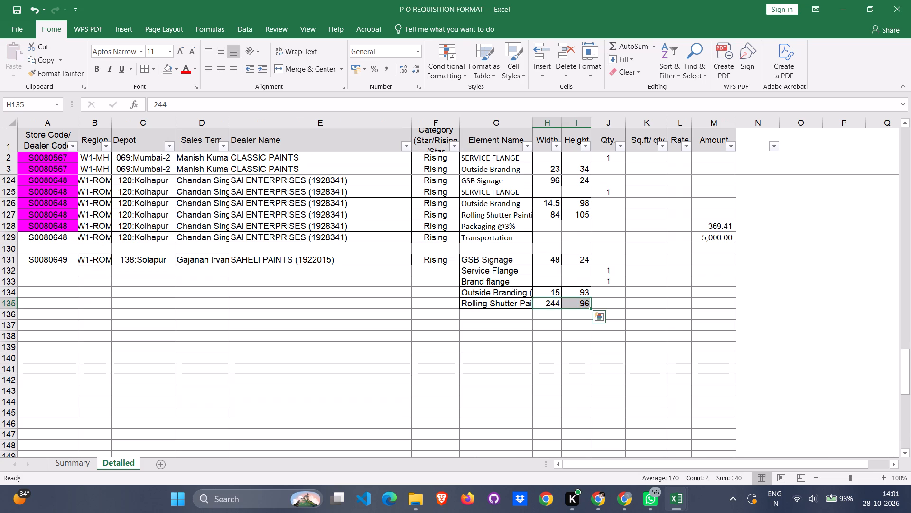
pyautogui.click(493, 226)
pyautogui.hotkey('shift', 'Down')
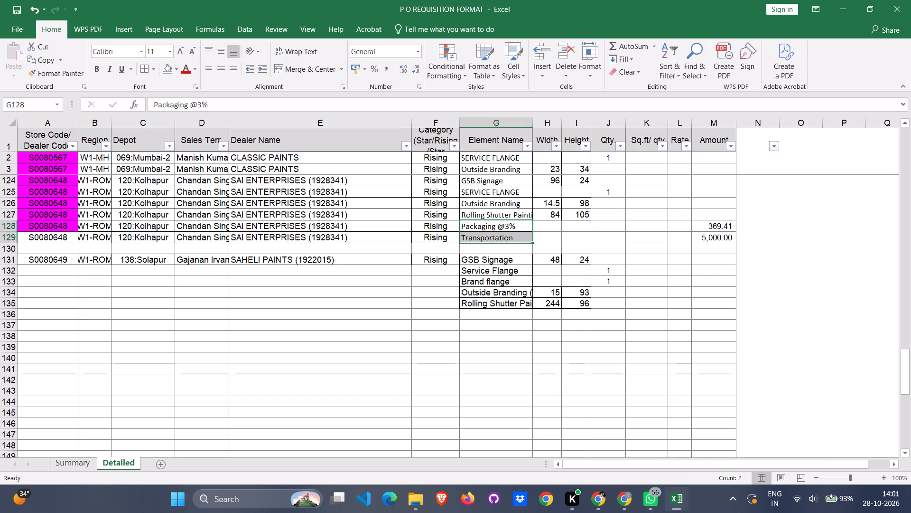
pyautogui.hotkey('ctrl', 'c')
pyautogui.click(504, 313)
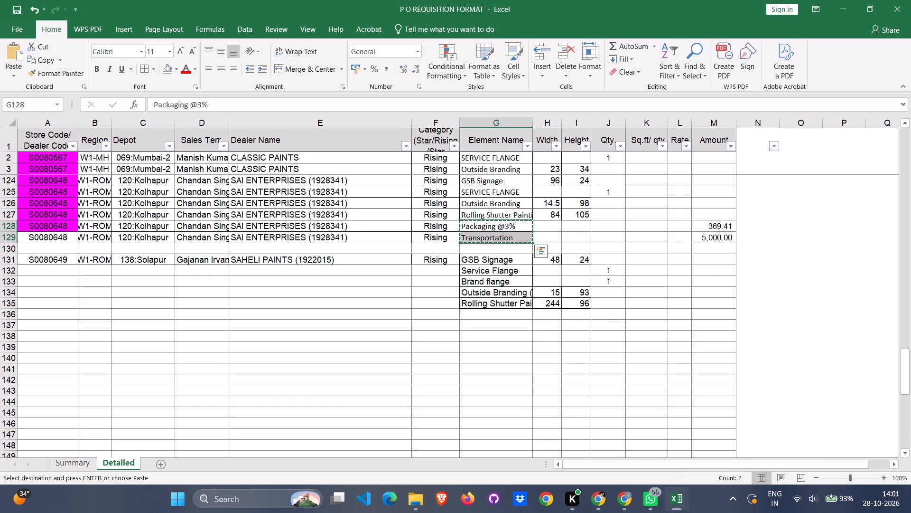
pyautogui.hotkey('ctrl', 'v')
# Enter the quotation's Packaging @3% amount of 470.74 in M136 of the Detailed sheet, save, and return to the quotation.
pyautogui.hotkey('alt', 'Tab')
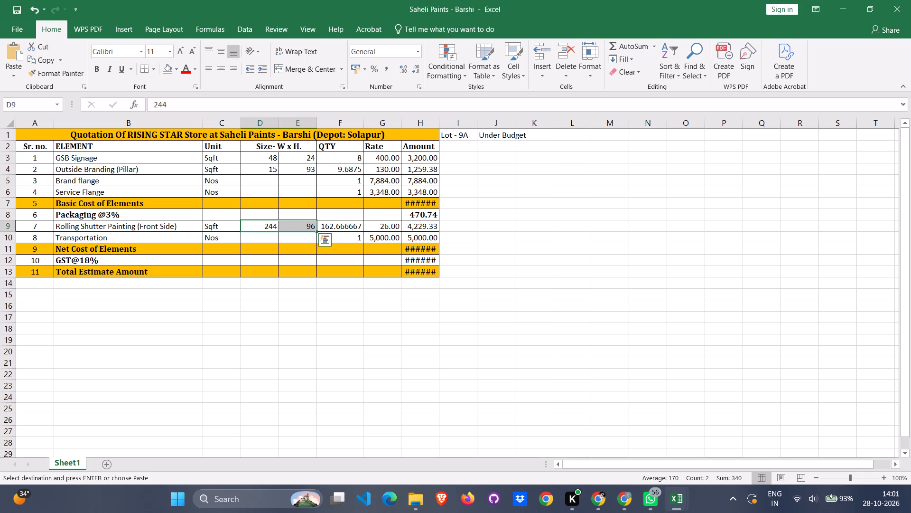
pyautogui.hotkey('alt', 'Tab')
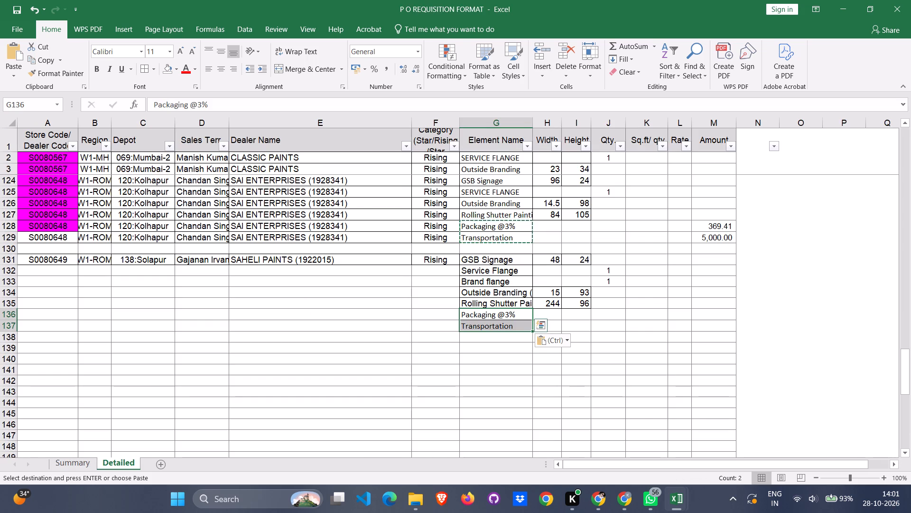
pyautogui.click(710, 313)
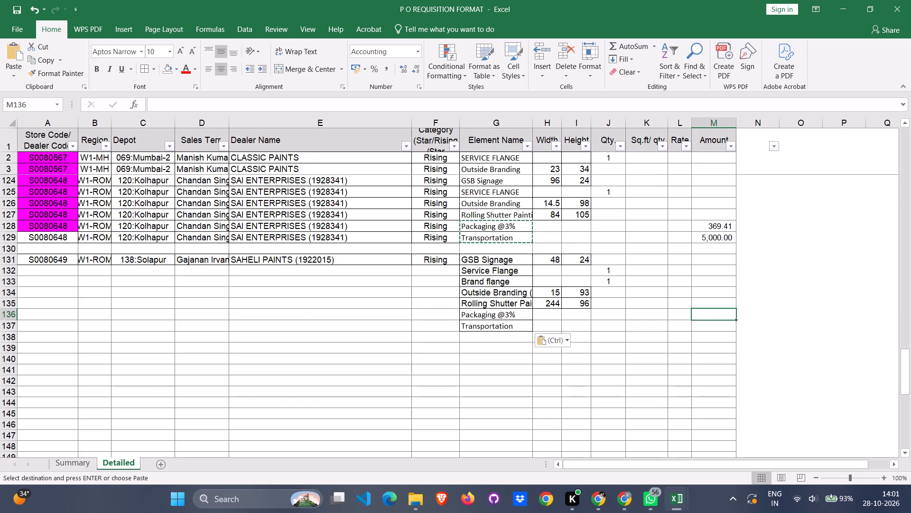
pyautogui.write('470,')
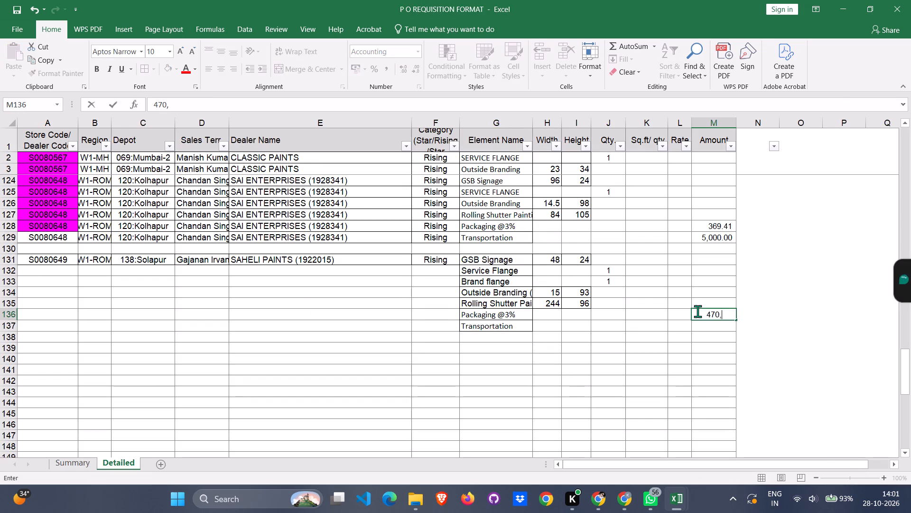
pyautogui.press('BackSpace')
pyautogui.press('.')
pyautogui.press('7')
pyautogui.press('4')
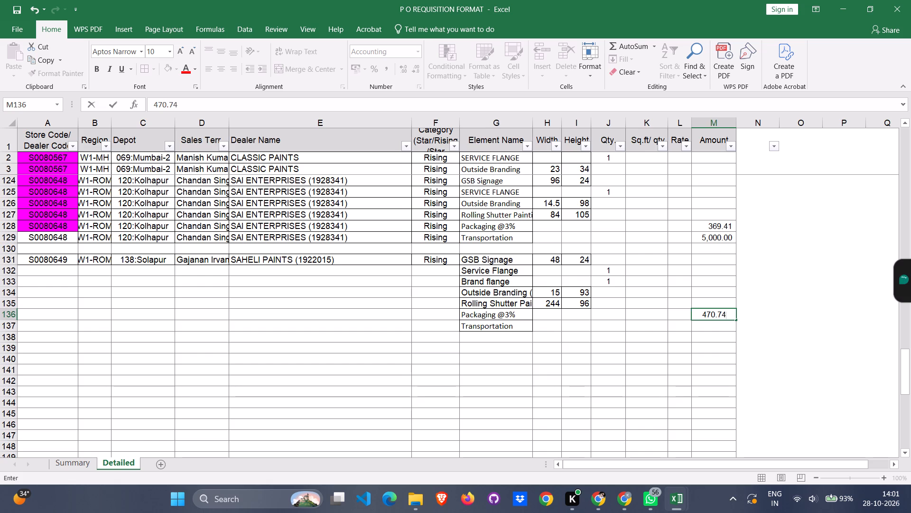
pyautogui.hotkey('ctrl', 's')
pyautogui.hotkey('alt', 'Tab')
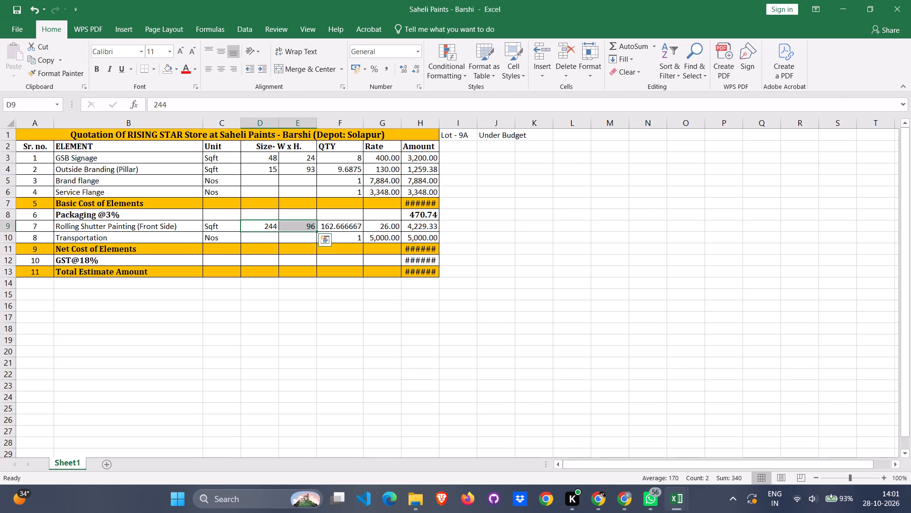
# Enter the Transportation amount of 5000 in M137 of the Detailed sheet and save the requisition.
pyautogui.hotkey('alt', 'Tab')
pyautogui.click(716, 329)
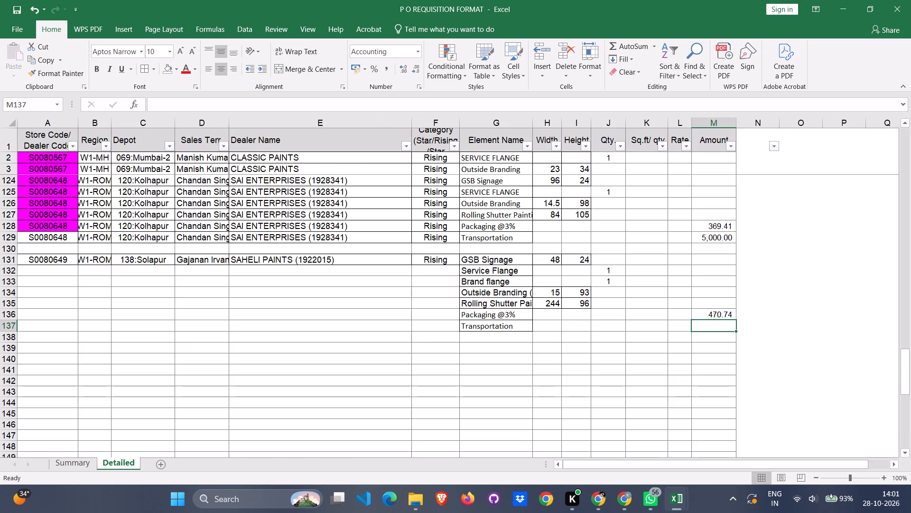
pyautogui.write('5000')
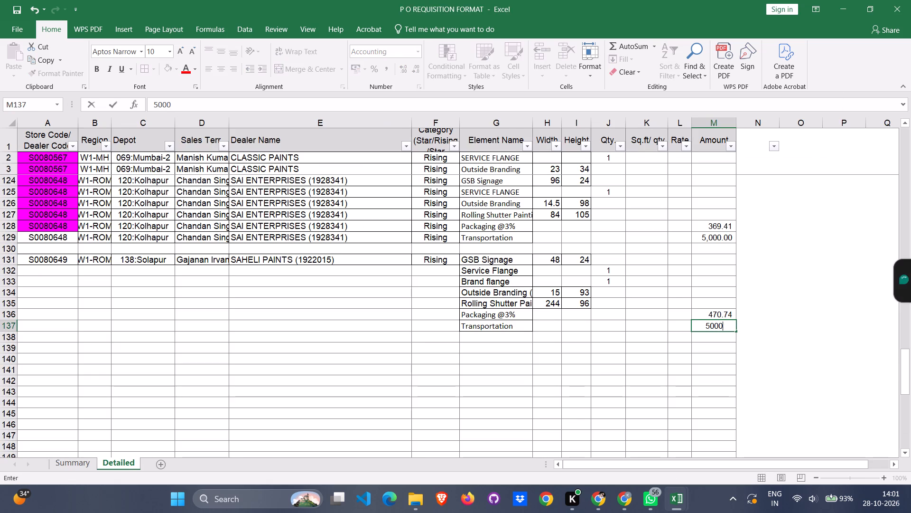
pyautogui.hotkey('ctrl', 's')
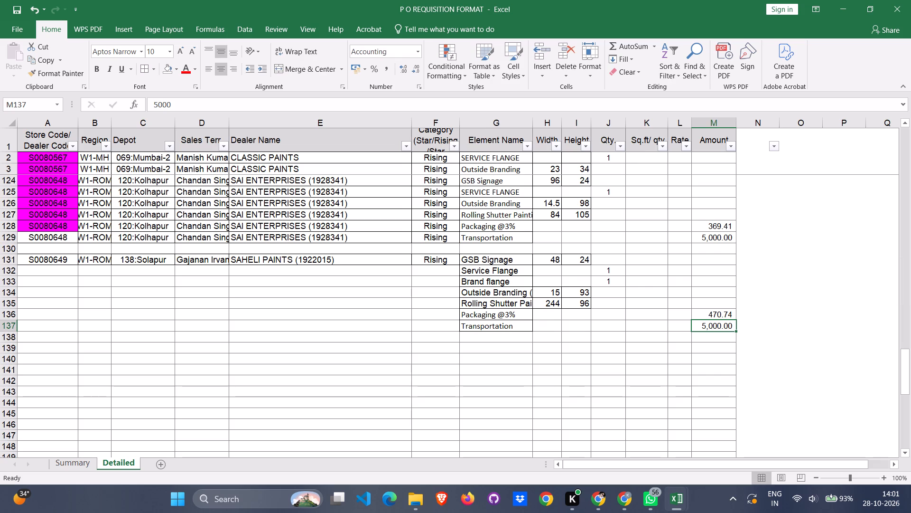
# Copy the SAHELI PAINTS dealer details in A131:F131 down through row 137 of the Detailed sheet and save.
pyautogui.click(50, 258)
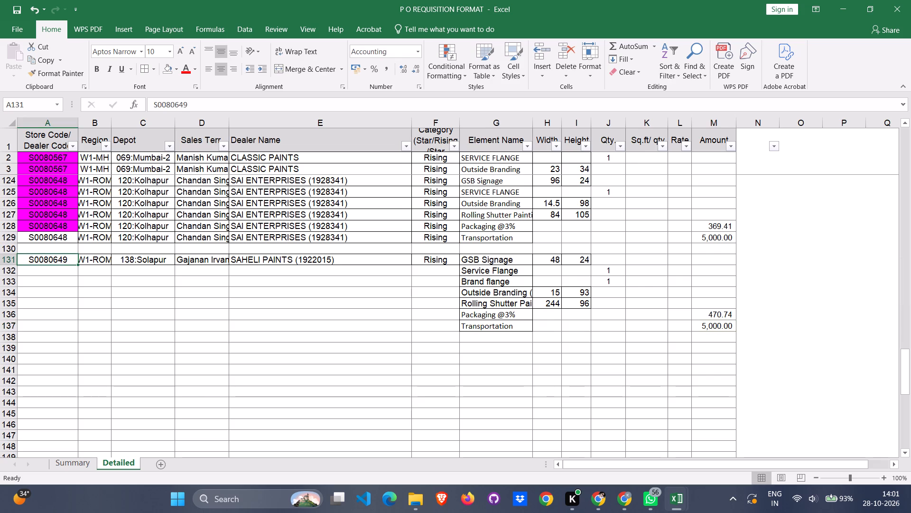
pyautogui.hotkey('shift', 'Right')
pyautogui.hotkey('shift', 'Right')
pyautogui.hotkey('shift', 'Right')
pyautogui.hotkey('shift', 'Right')
pyautogui.hotkey('shift', 'Right')
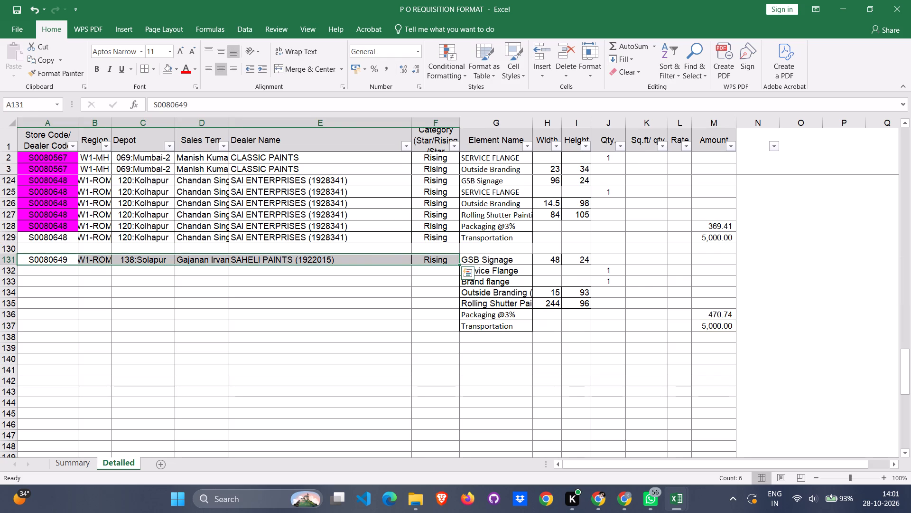
pyautogui.hotkey('ctrl', 'c')
pyautogui.hotkey('shift', 'Down')
pyautogui.hotkey('shift', 'Down')
pyautogui.hotkey('shift', 'Down')
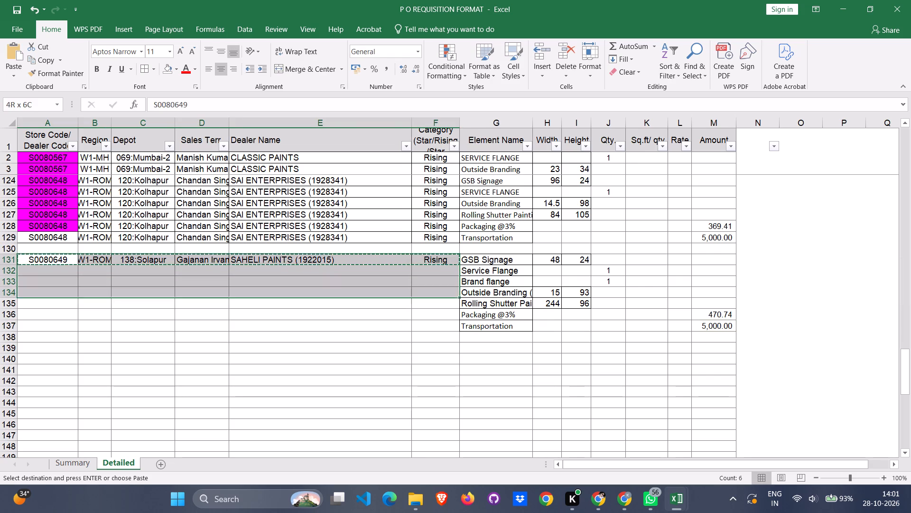
pyautogui.hotkey('shift', 'Down')
pyautogui.hotkey('shift', 'Down')
pyautogui.hotkey('shift', 'Down')
pyautogui.hotkey('ctrl', 'v')
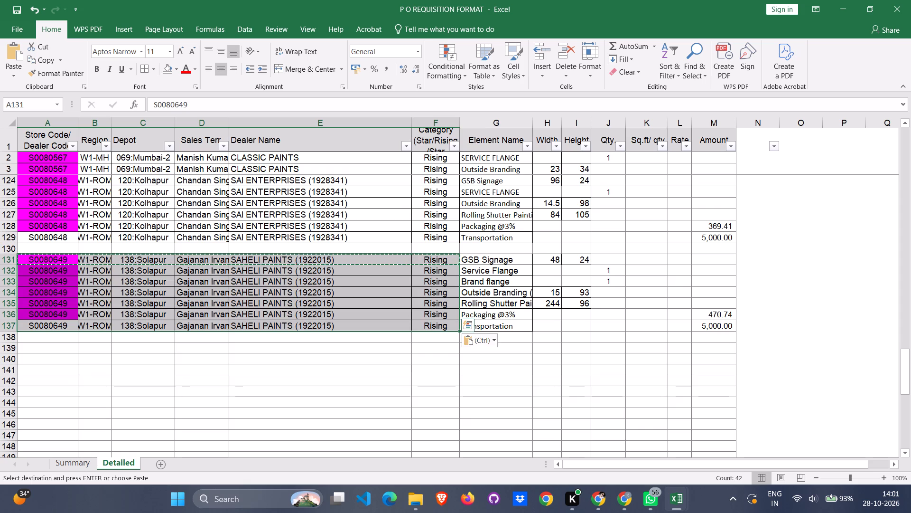
pyautogui.hotkey('ctrl', 's')
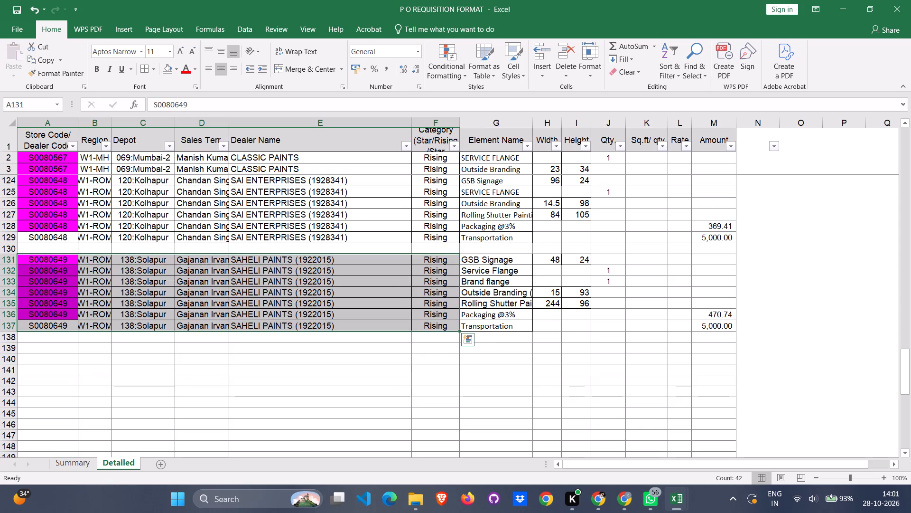
# Copy the OMKAR PAINTS & ELECTRICALS dealer details from A26:F26 of the Summary sheet into row 139 of the Detailed sheet, starting at A139.
pyautogui.click(84, 463)
pyautogui.scroll(-2, 183, 387)
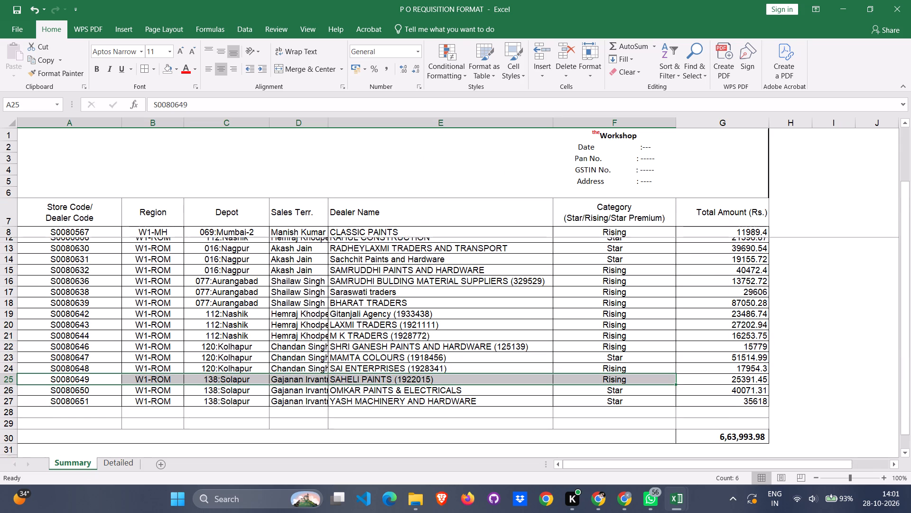
pyautogui.scroll(-5, 183, 387)
pyautogui.click(65, 320)
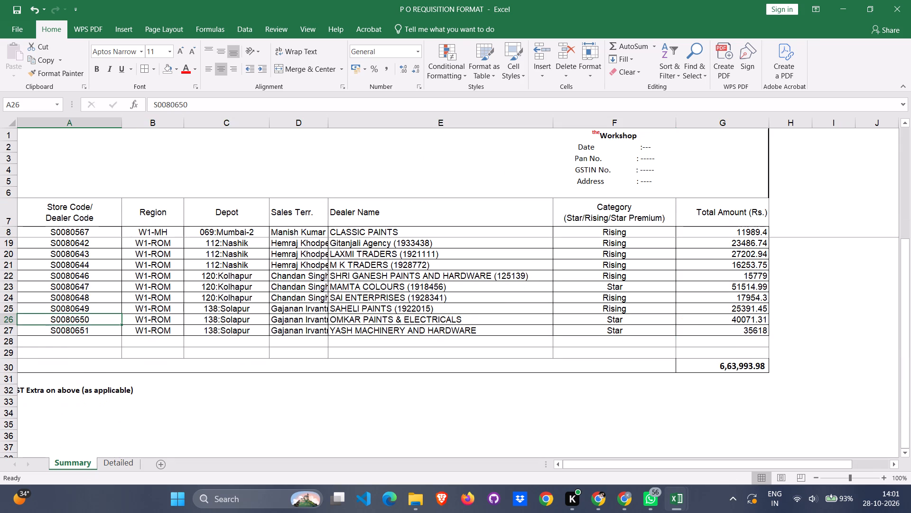
pyautogui.hotkey('shift', 'Right')
pyautogui.hotkey('shift', 'Right')
pyautogui.hotkey('shift', 'Right')
pyautogui.hotkey('shift', 'Right')
pyautogui.hotkey('shift', 'Right')
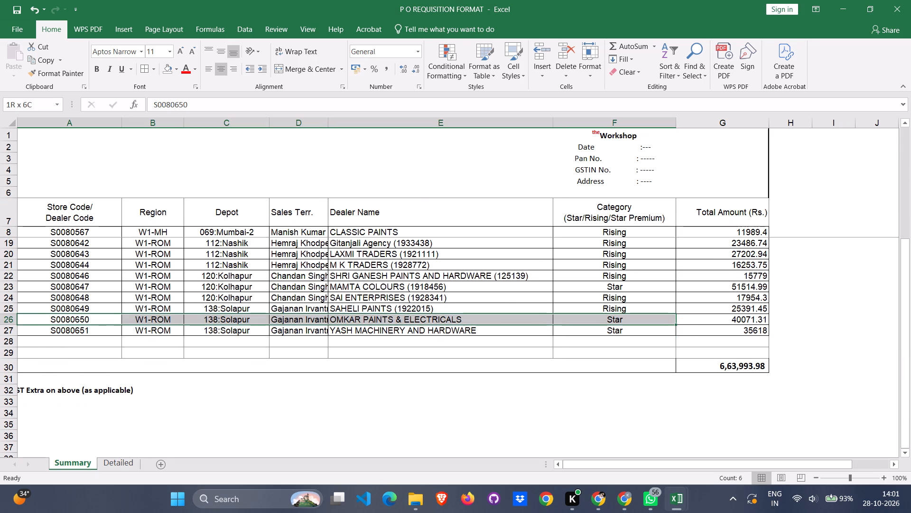
pyautogui.hotkey('ctrl', 'c')
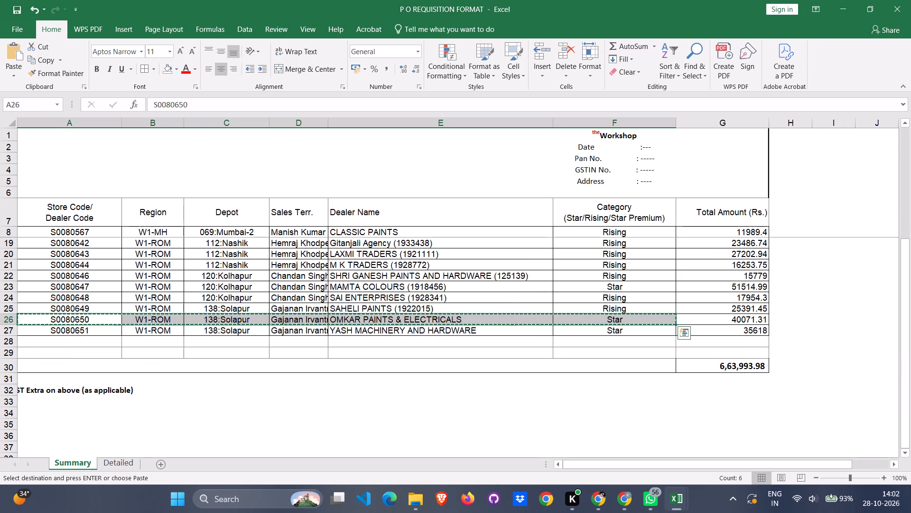
pyautogui.click(116, 456)
pyautogui.click(120, 466)
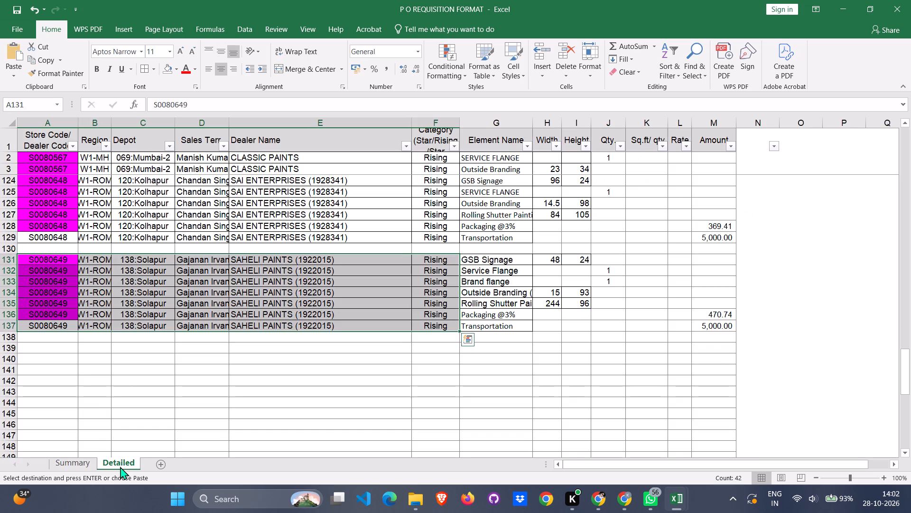
pyautogui.click(47, 345)
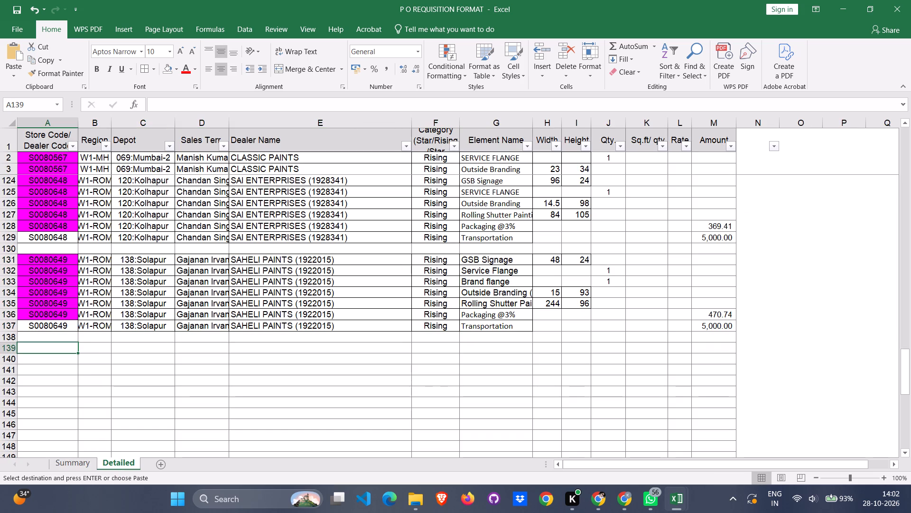
pyautogui.hotkey('ctrl', 'v')
# Close the Saheli Paints quotation, search the SEPARATAION ESTIMATE folder for OMKAR, and open the Omkar Paints & Electricals - Umarga quotation.
pyautogui.click(498, 350)
pyautogui.hotkey('alt', 'Tab')
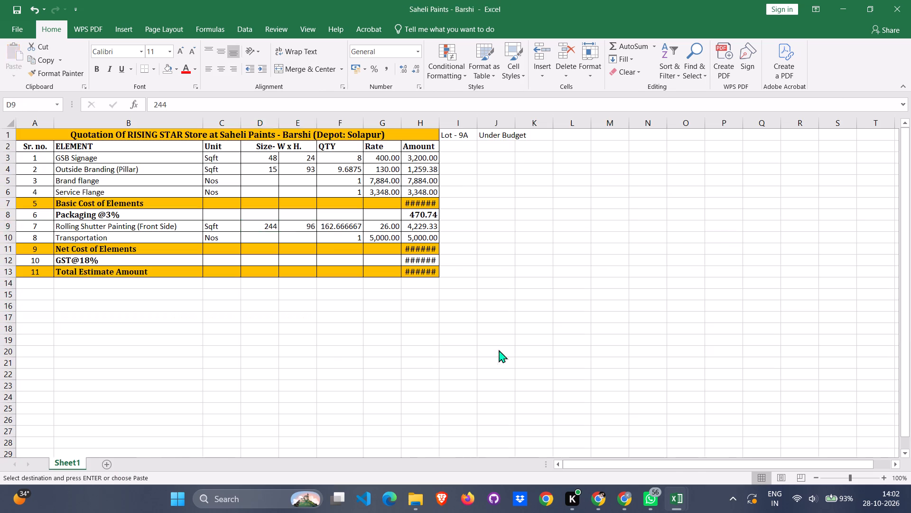
pyautogui.click(894, 1)
pyautogui.hotkey('alt', 'Tab')
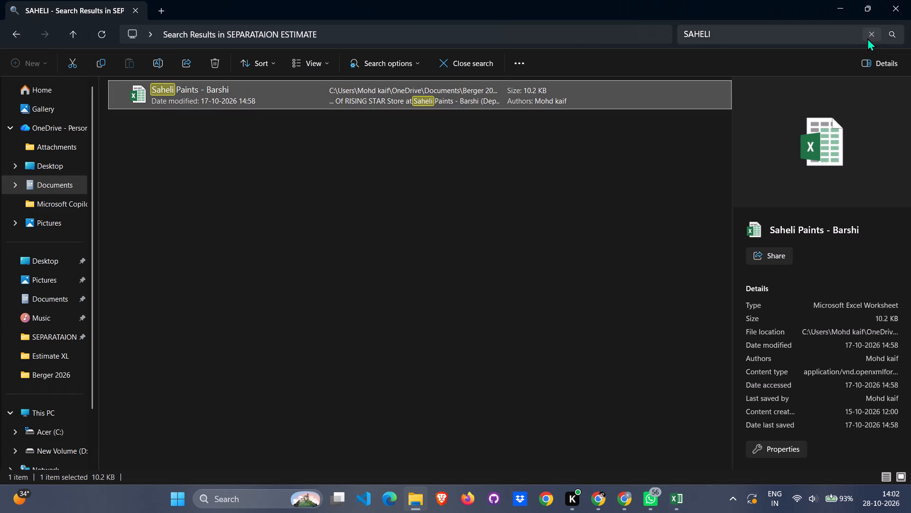
pyautogui.click(874, 33)
pyautogui.write('OMKAR')
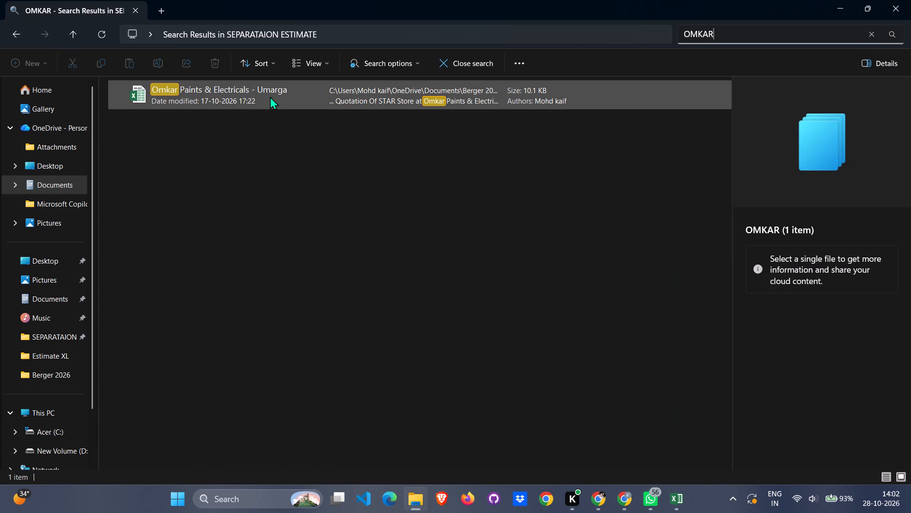
pyautogui.hotkey('alt', 'Tab')
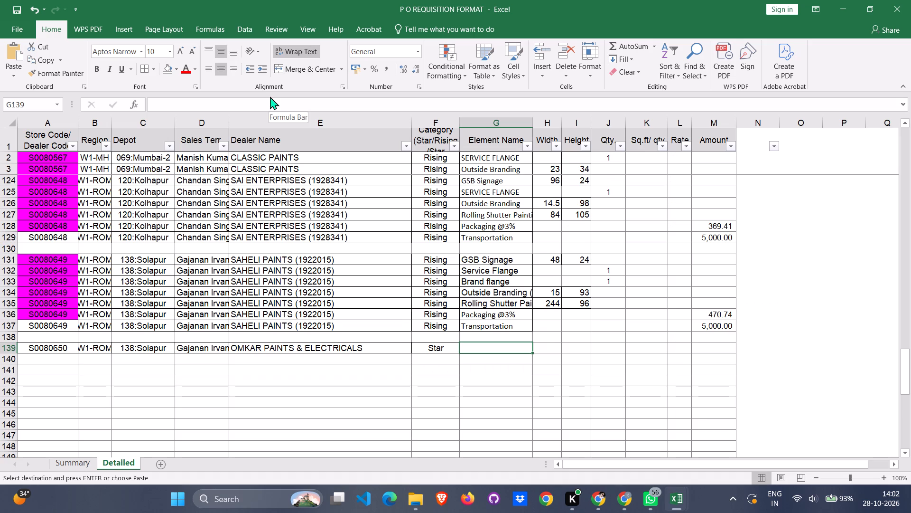
pyautogui.hotkey('alt', 'Tab')
pyautogui.hotkey('alt', 'Tab')
pyautogui.hotkey('alt', 'Tab')
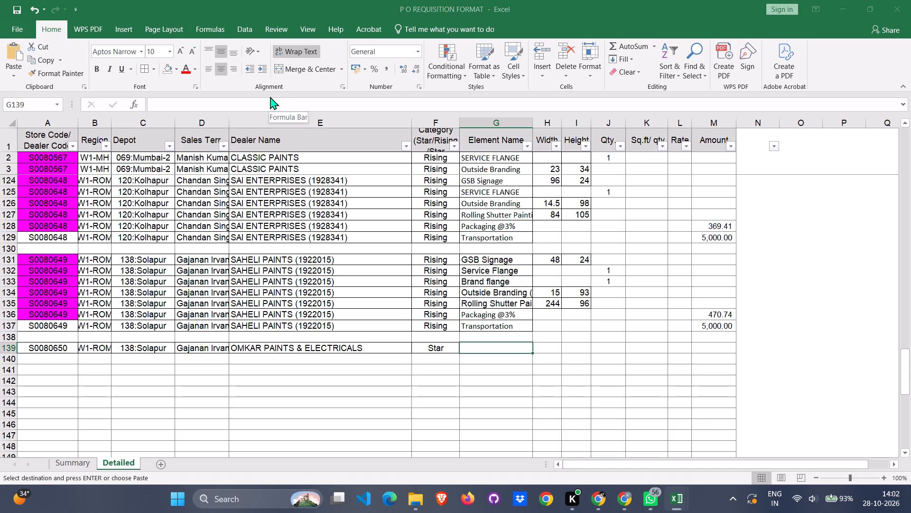
pyautogui.hotkey('alt', 'Tab')
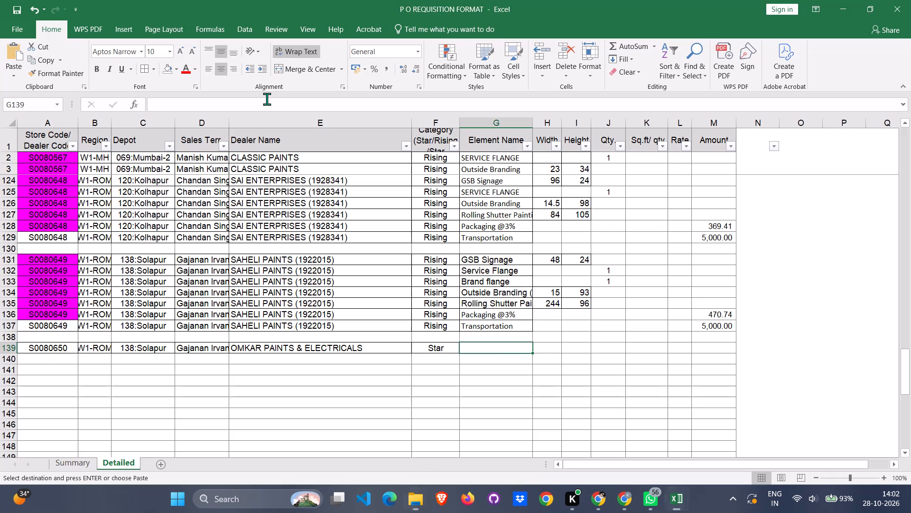
pyautogui.hotkey('alt', 'Tab')
pyautogui.doubleClick(267, 99)
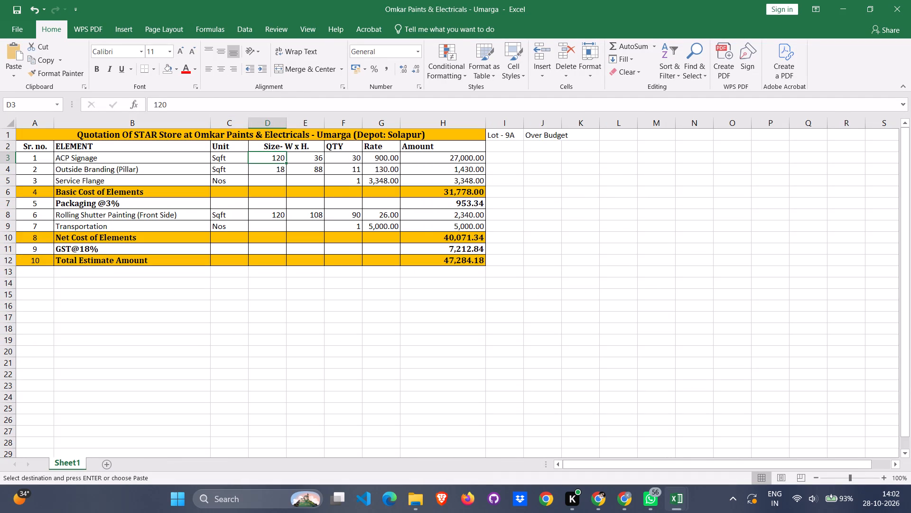
# Copy ACP Signage from B3 of the Omkar quotation into G139 of the Detailed sheet.
pyautogui.hotkey('alt', 'Tab')
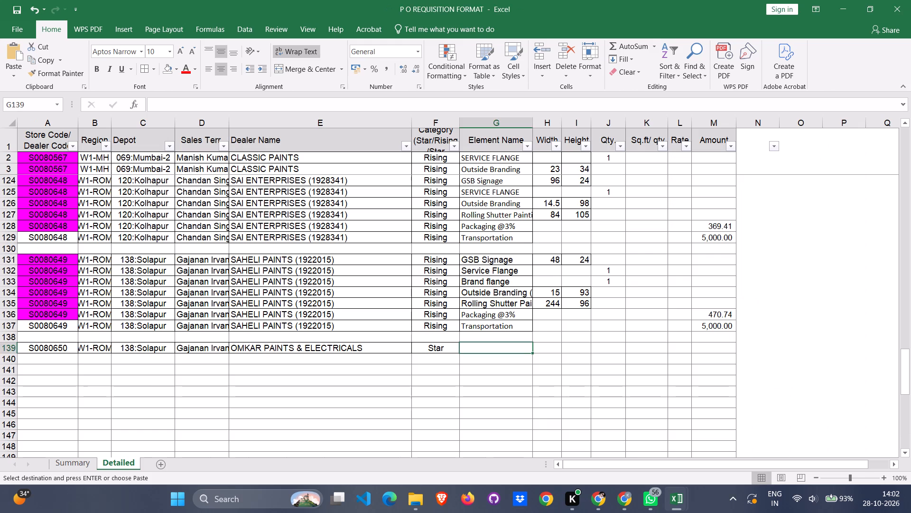
pyautogui.hotkey('alt', 'Tab')
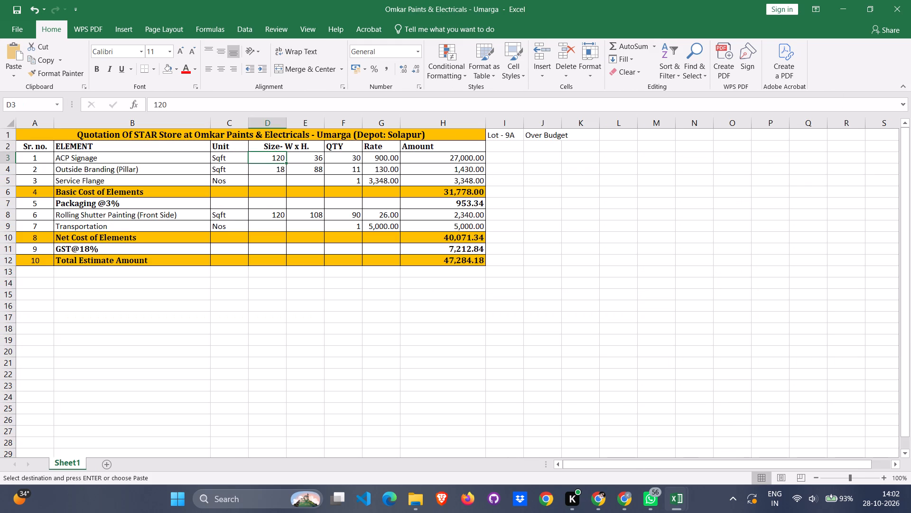
pyautogui.click(107, 157)
pyautogui.hotkey('ctrl', 'c')
pyautogui.hotkey('alt', 'Tab')
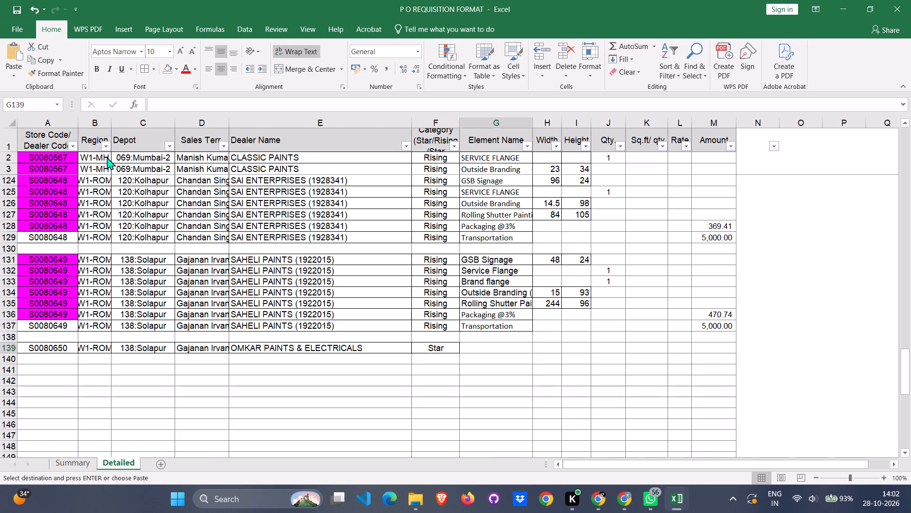
pyautogui.hotkey('ctrl', 'v')
# Copy the ACP Signage size 120 x 36 from the Omkar quotation into H139:I139 of the Detailed sheet and save.
pyautogui.hotkey('alt', 'Tab')
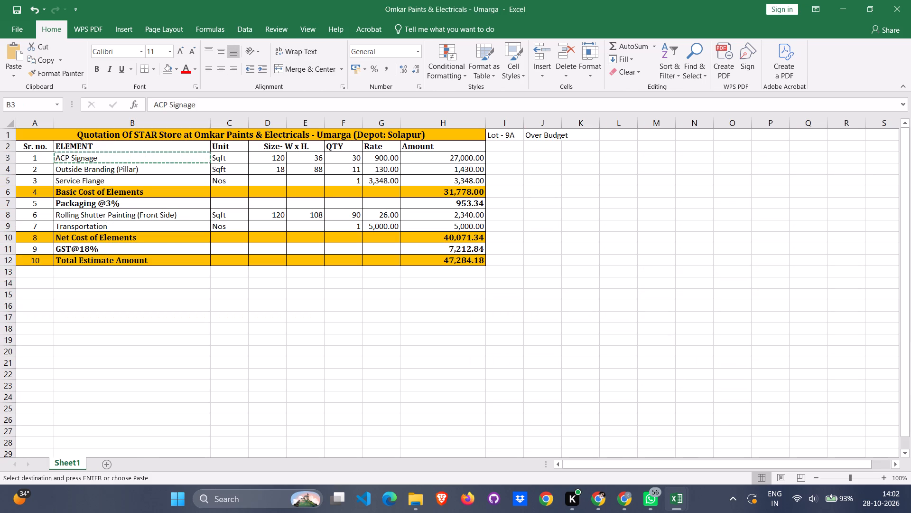
pyautogui.click(261, 160)
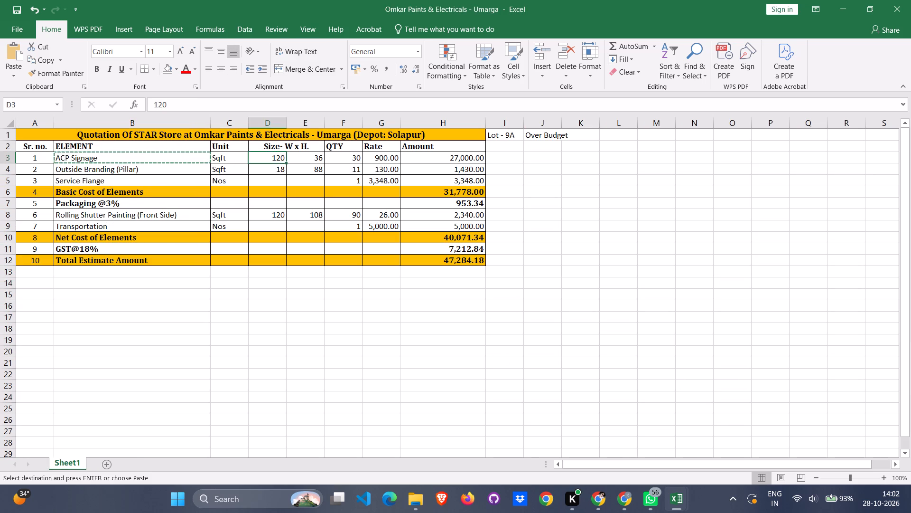
pyautogui.hotkey('shift', 'Right')
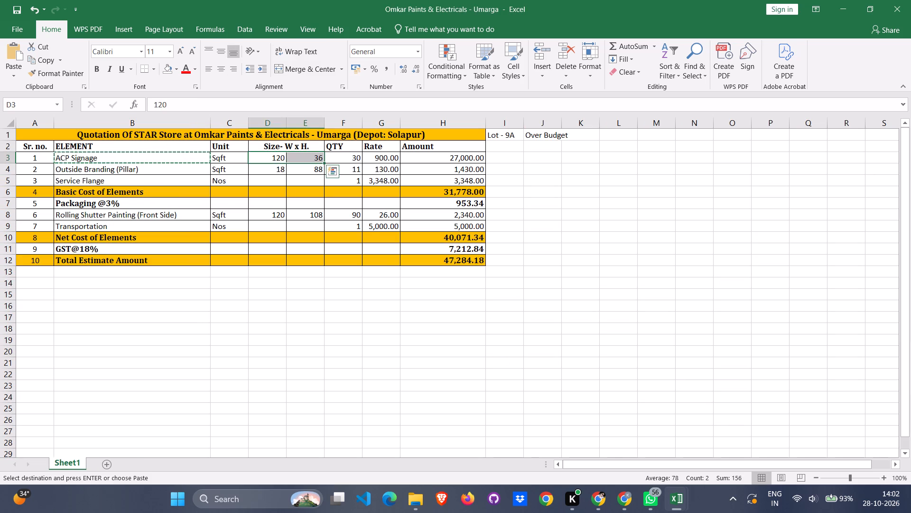
pyautogui.hotkey('ctrl', 'c')
pyautogui.hotkey('alt', 'Tab')
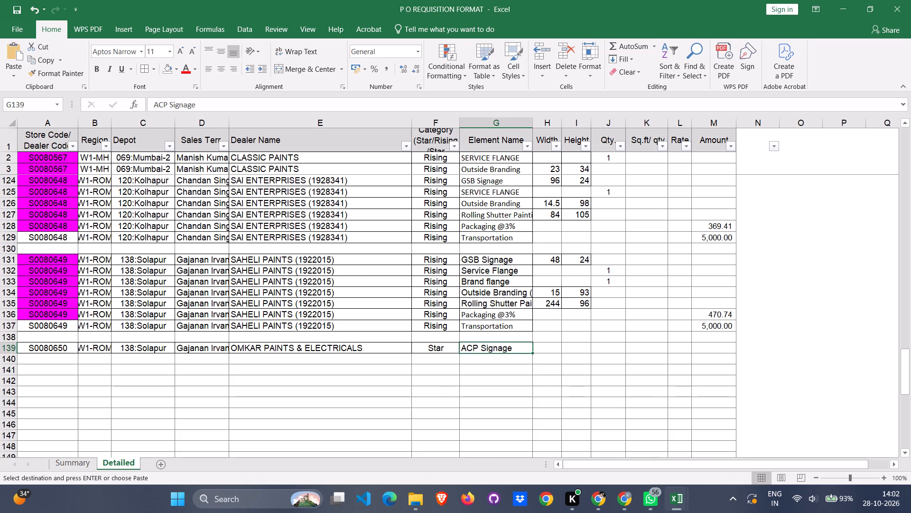
pyautogui.click(550, 351)
pyautogui.hotkey('ctrl', 'v')
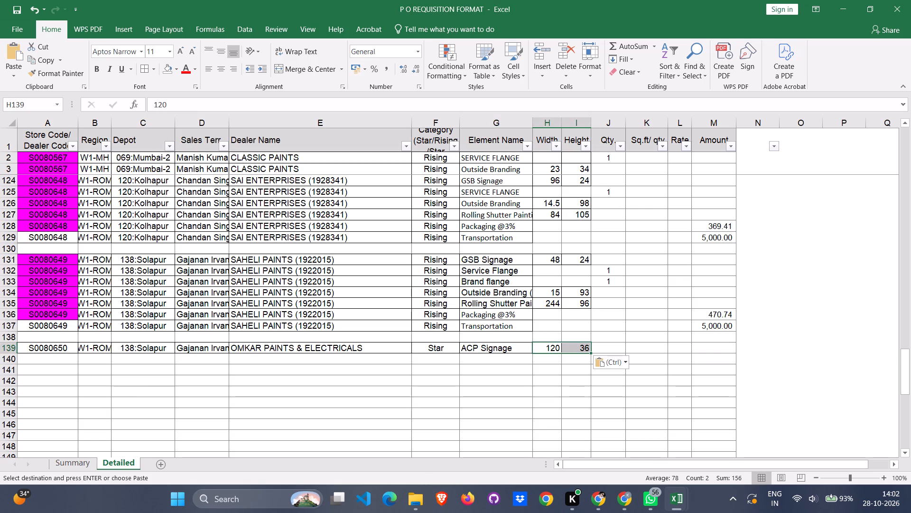
pyautogui.hotkey('ctrl', 's')
# Copy Service Flange from B5 of the Omkar quotation into G140 of the Detailed sheet.
pyautogui.click(494, 359)
pyautogui.hotkey('alt', 'Tab')
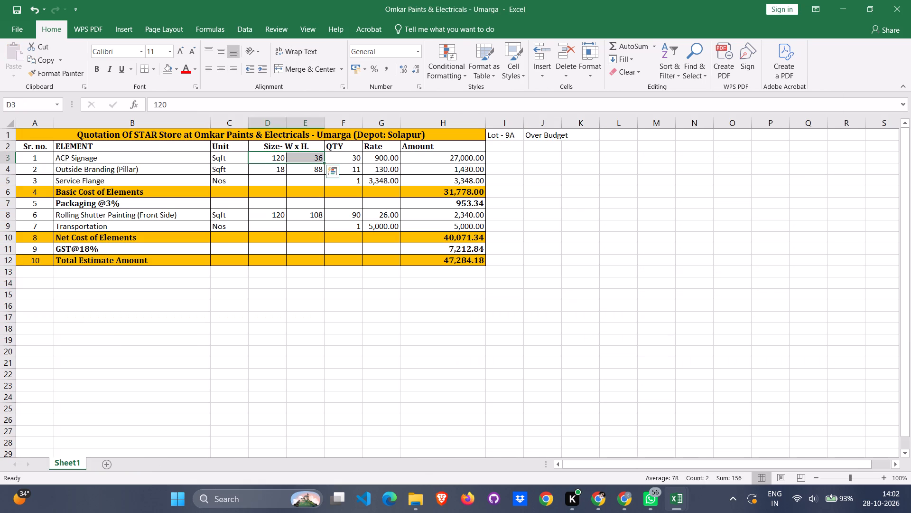
pyautogui.click(119, 181)
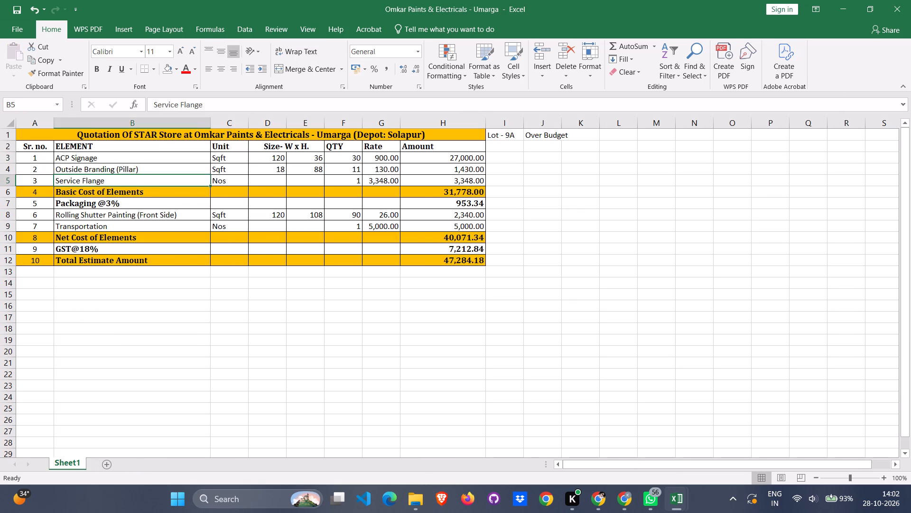
pyautogui.hotkey('ctrl', 'c')
pyautogui.hotkey('alt', 'Tab')
pyautogui.hotkey('ctrl', 'v')
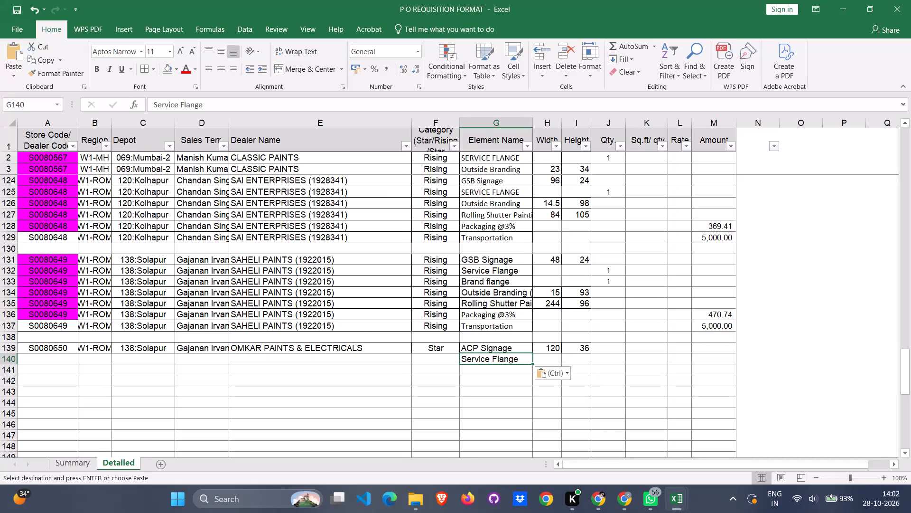
# Copy Outside Branding (Pillar) from B4 of the Omkar quotation into G141 of the Detailed sheet.
pyautogui.click(481, 370)
pyautogui.hotkey('alt', 'Tab')
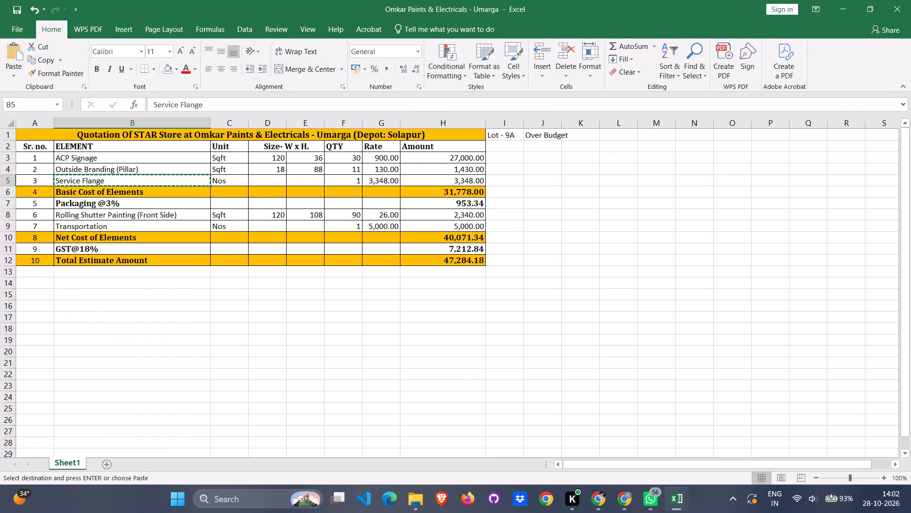
pyautogui.click(116, 168)
pyautogui.hotkey('ctrl', 'c')
pyautogui.hotkey('alt', 'Tab')
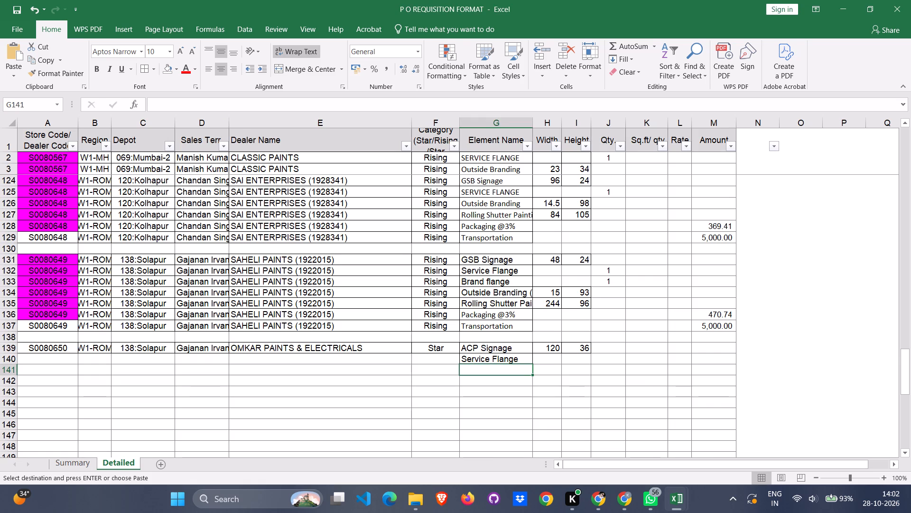
pyautogui.click(483, 369)
pyautogui.hotkey('ctrl', 'v')
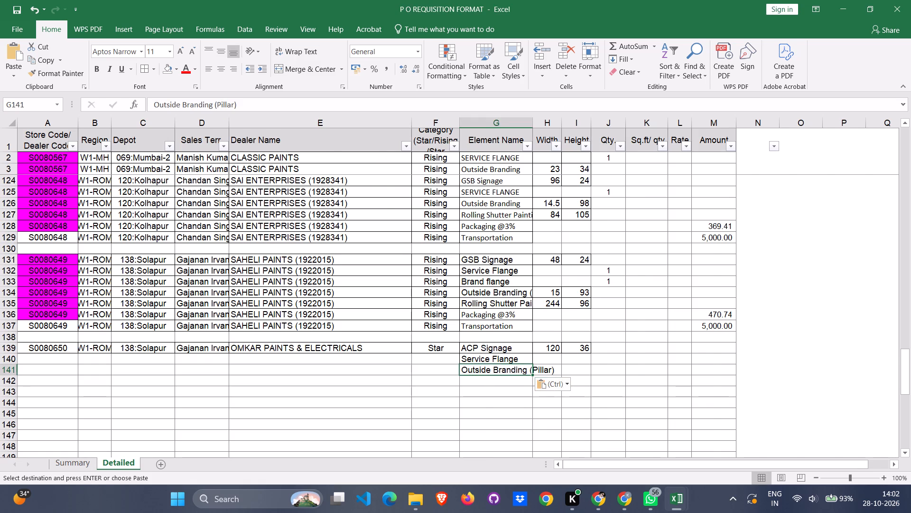
# Copy the Outside Branding (Pillar) size 18 x 88 from the Omkar quotation into H141:I141 of the Detailed sheet and save.
pyautogui.hotkey('alt', 'Tab')
pyautogui.click(278, 172)
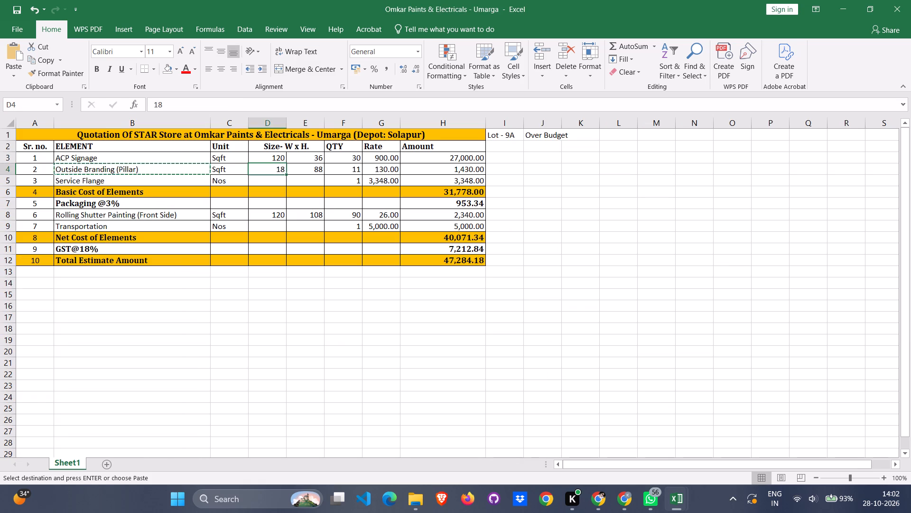
pyautogui.hotkey('shift', 'Right')
pyautogui.hotkey('ctrl', 'c')
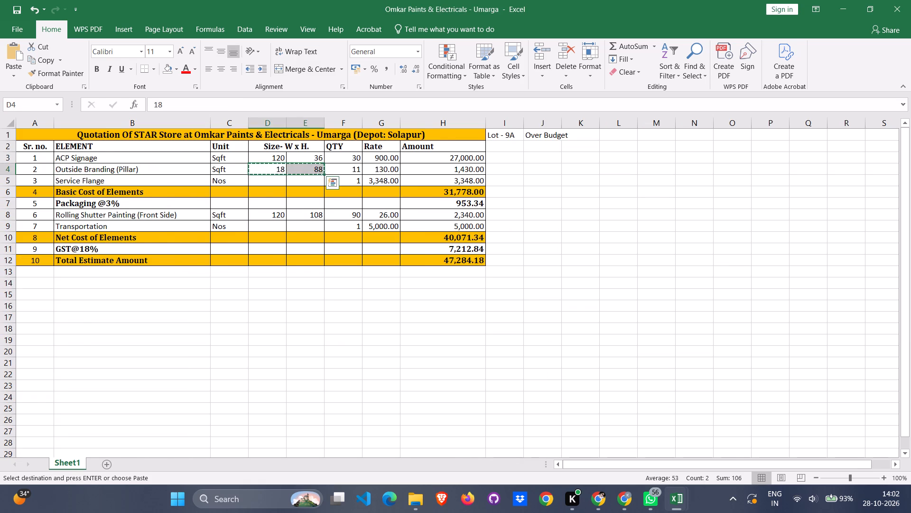
pyautogui.hotkey('alt', 'Tab')
pyautogui.click(544, 370)
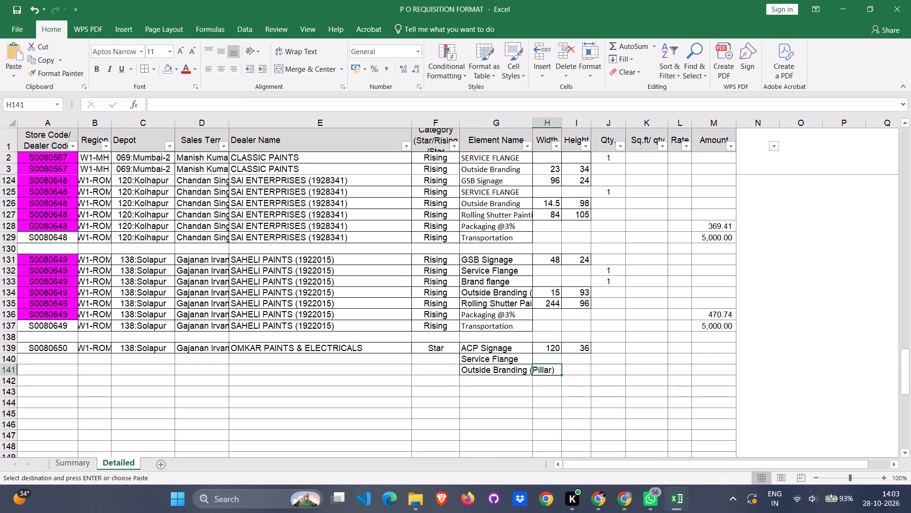
pyautogui.hotkey('ctrl', 'v')
pyautogui.hotkey('ctrl', 's')
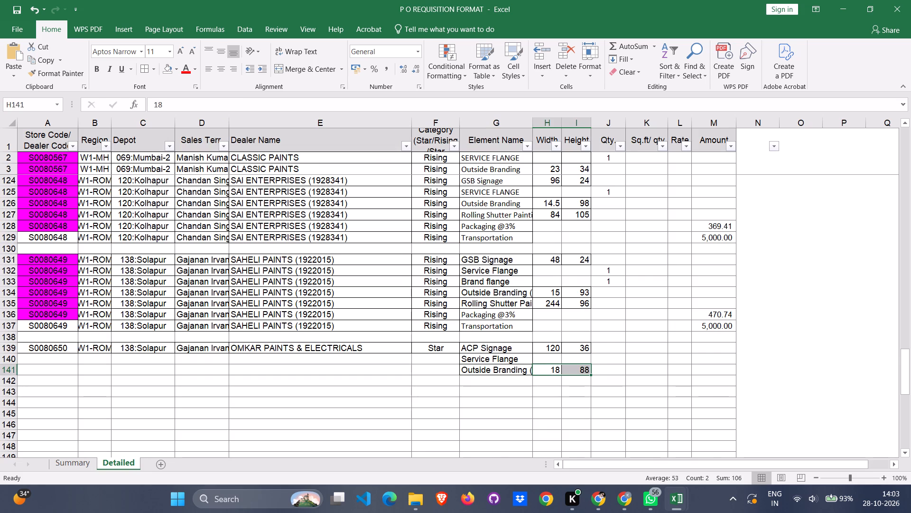
# Enter quantity 1 for the Omkar Service Flange in J140 and save.
pyautogui.click(603, 360)
pyautogui.press('1')
pyautogui.hotkey('ctrl', 's')
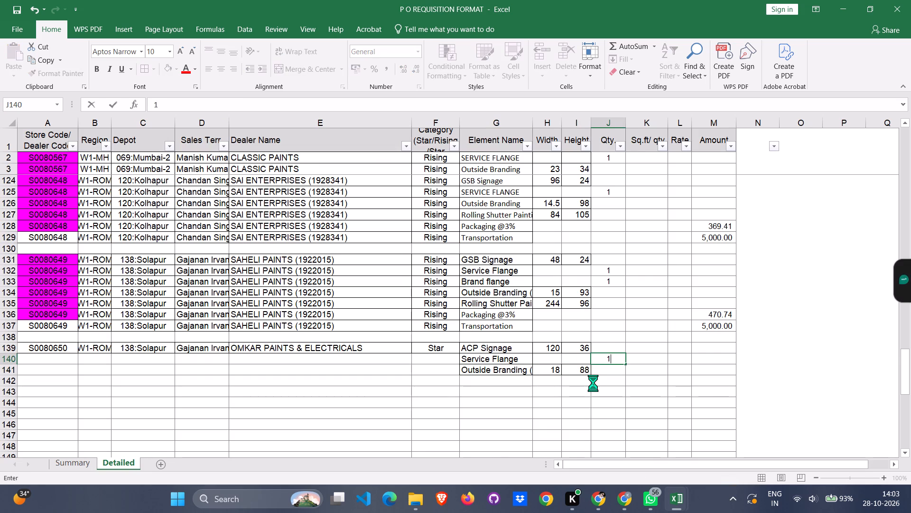
# Copy Rolling Shutter Painting (Front Side) from B8 of the Omkar quotation into G142 of the Detailed sheet.
pyautogui.hotkey('alt', 'Tab')
pyautogui.click(127, 217)
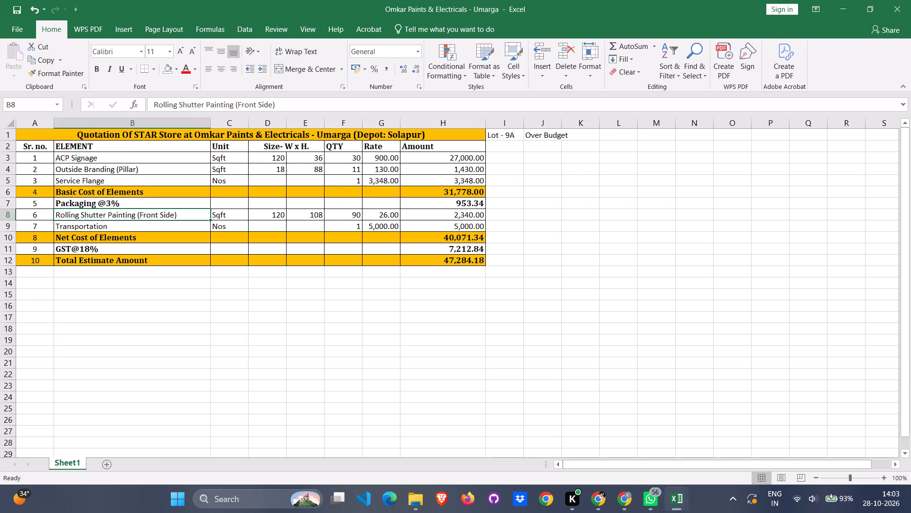
pyautogui.hotkey('ctrl', 'c')
pyautogui.hotkey('alt', 'Tab')
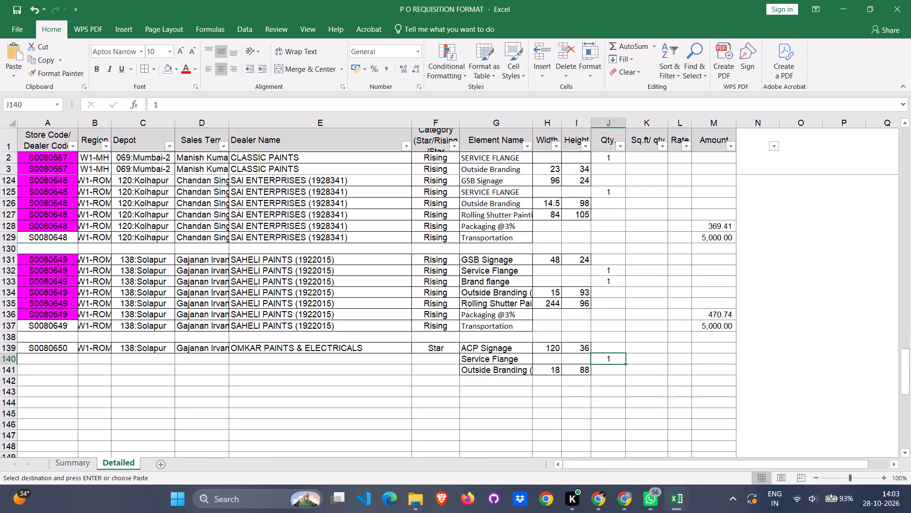
pyautogui.click(485, 384)
pyautogui.hotkey('ctrl', 'v')
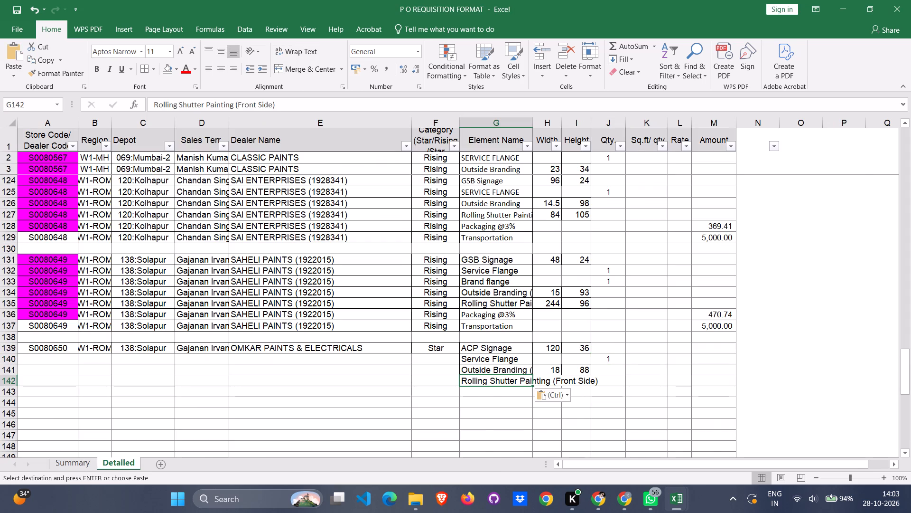
# Copy the rolling shutter size 120 x 108 from the Omkar quotation into H142:I142 of the Detailed sheet and save.
pyautogui.hotkey('alt', 'Tab')
pyautogui.click(259, 218)
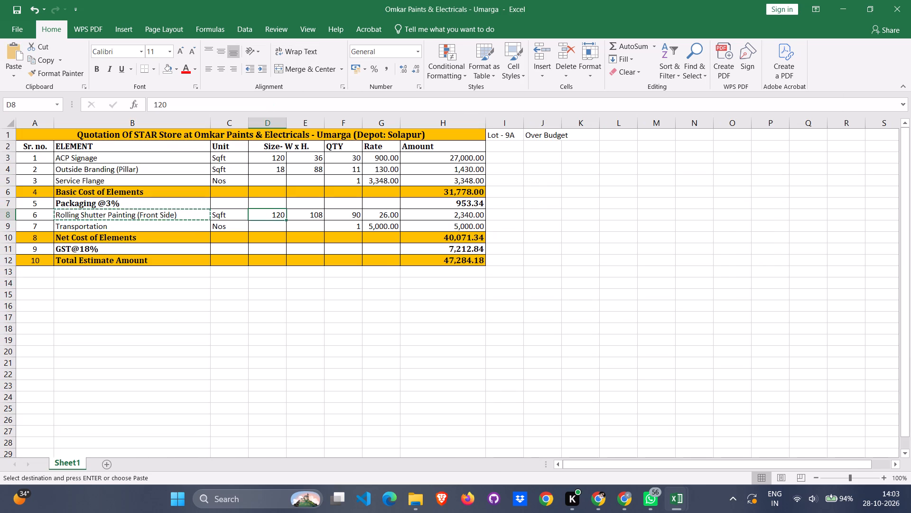
pyautogui.hotkey('shift', 'Right')
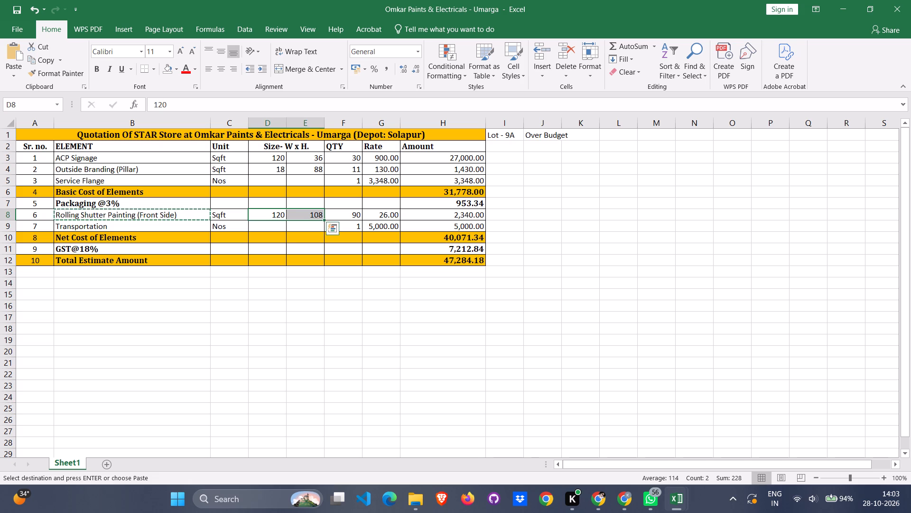
pyautogui.hotkey('ctrl', 'c')
pyautogui.hotkey('alt', 'Tab')
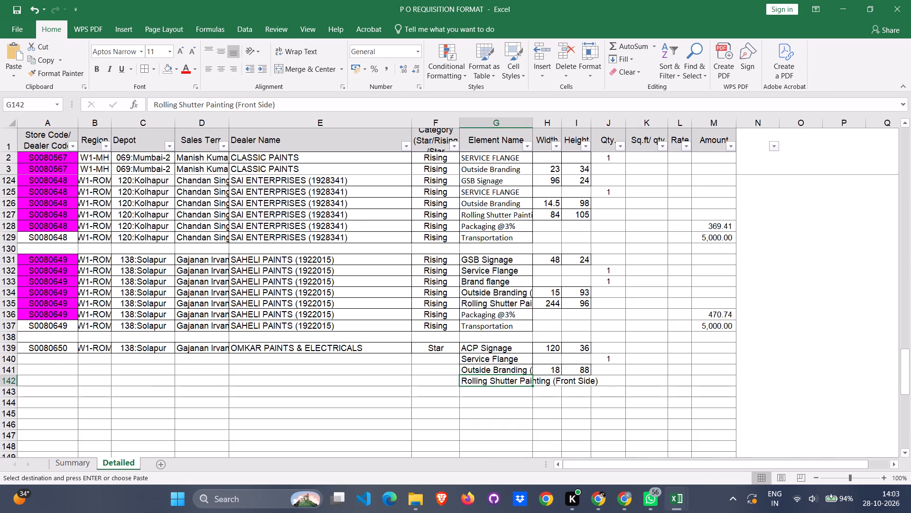
pyautogui.click(549, 380)
pyautogui.hotkey('ctrl', 'v')
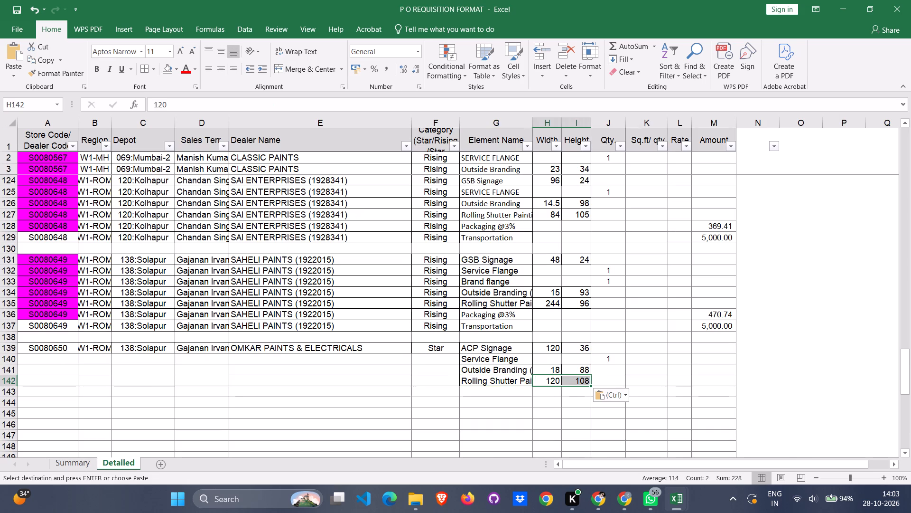
pyautogui.hotkey('ctrl', 's')
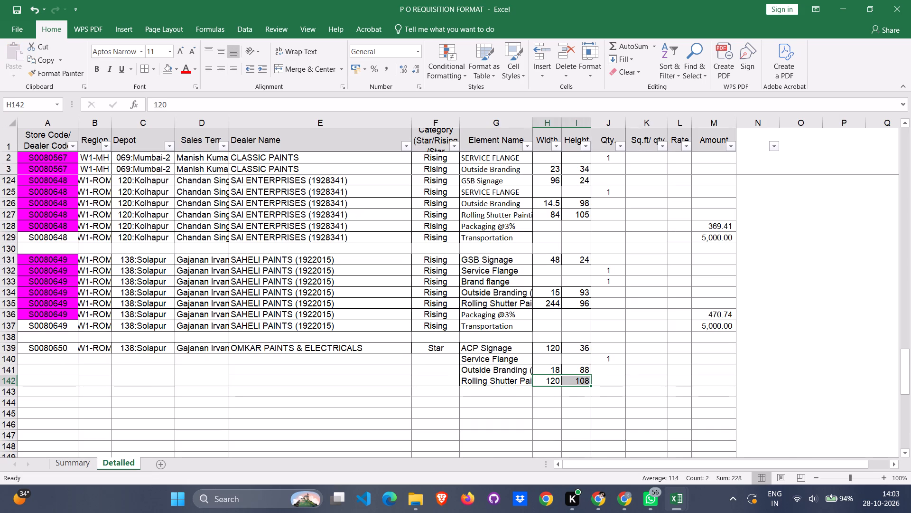
# Copy the Packaging @3% and Transportation labels from G136:G137 into G143:G144 and save.
pyautogui.click(474, 313)
pyautogui.hotkey('shift', 'Down')
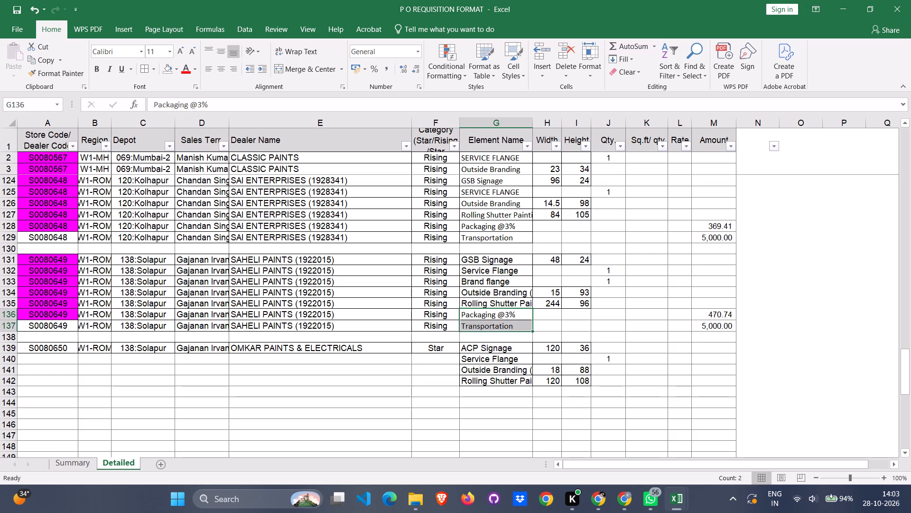
pyautogui.hotkey('ctrl', 'c')
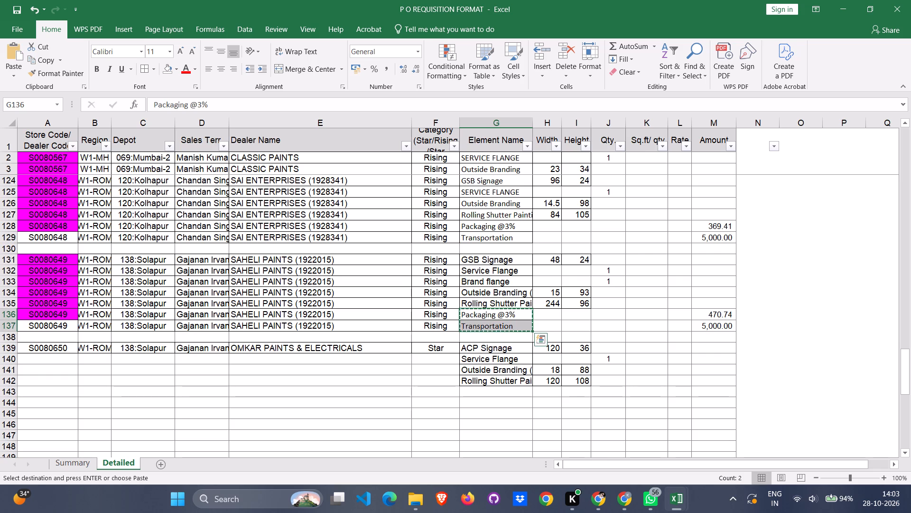
pyautogui.click(482, 390)
pyautogui.hotkey('ctrl', 'v')
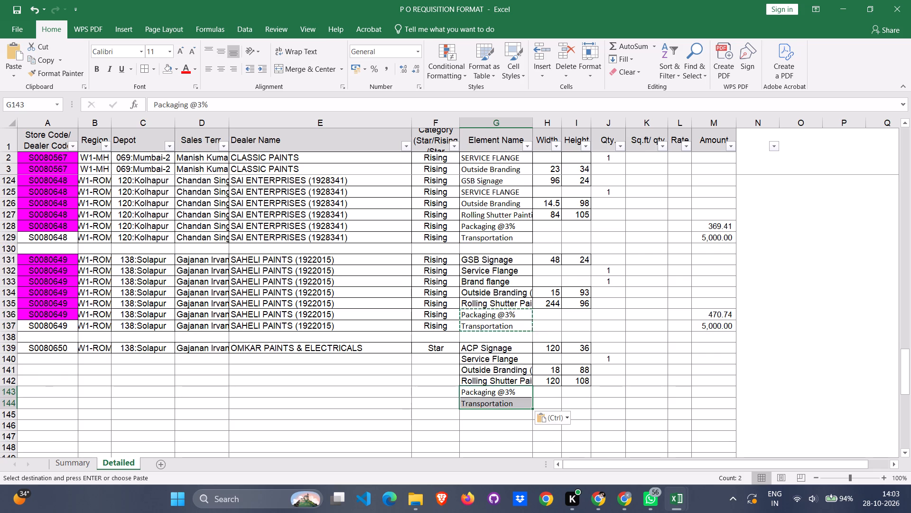
pyautogui.hotkey('ctrl', 's')
# Enter the Omkar quotation's packaging amount 953.34 in M143 of the Detailed sheet and save.
pyautogui.hotkey('alt', 'Tab')
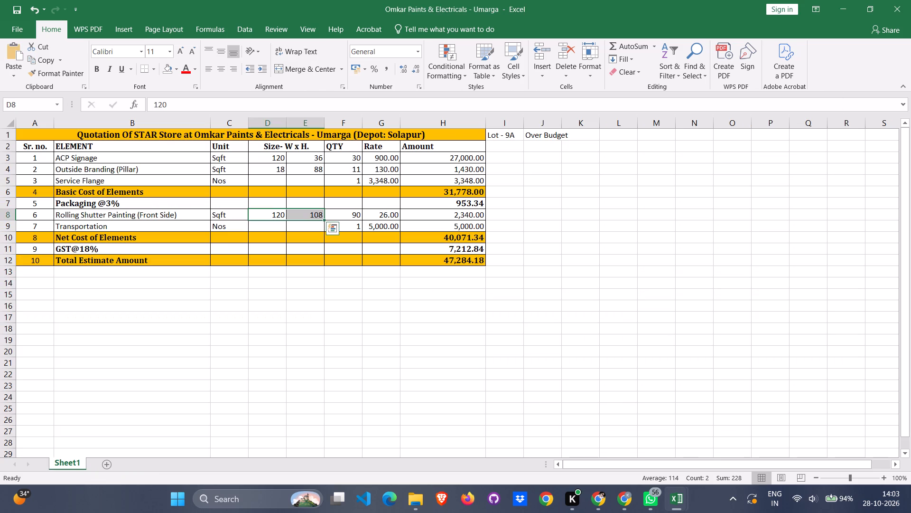
pyautogui.hotkey('alt', 'Tab')
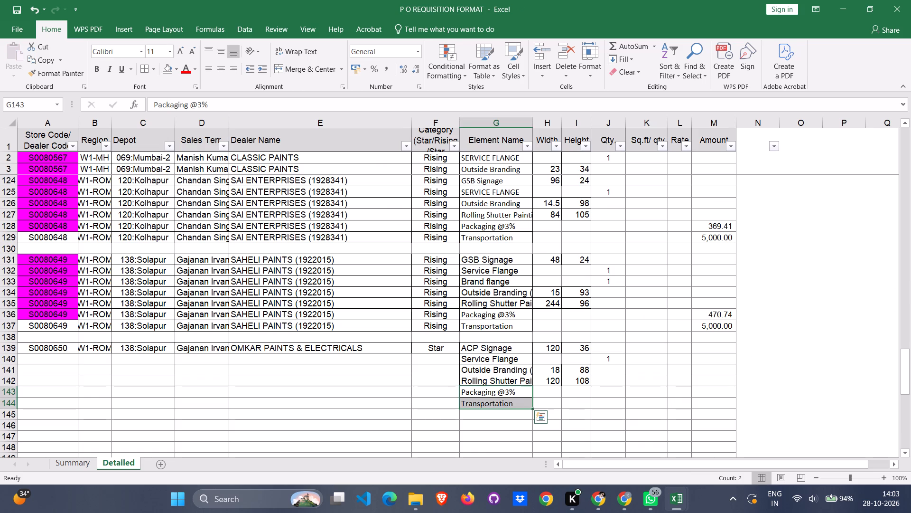
pyautogui.click(705, 395)
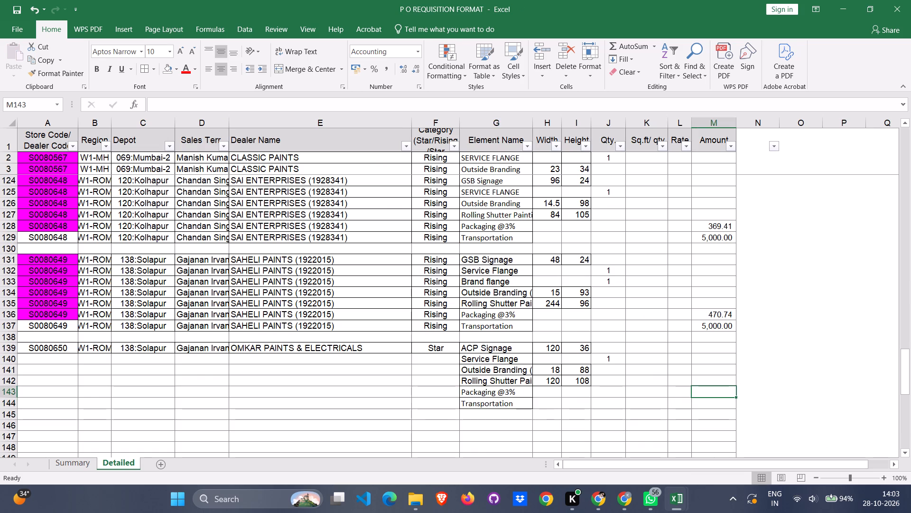
pyautogui.write('953.')
pyautogui.write('34')
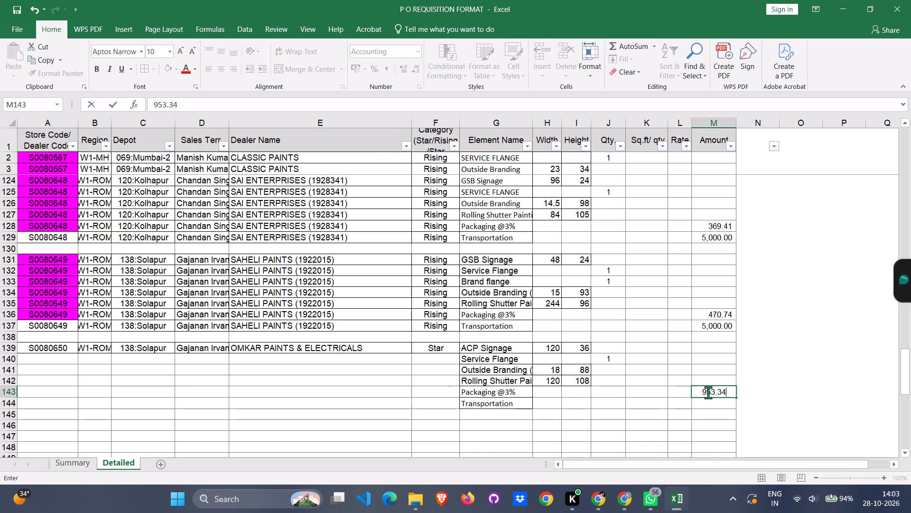
pyautogui.hotkey('ctrl', 's')
# Enter the Omkar quotation's transportation amount 5000 in M144 of the Detailed sheet and save.
pyautogui.hotkey('alt', 'Tab')
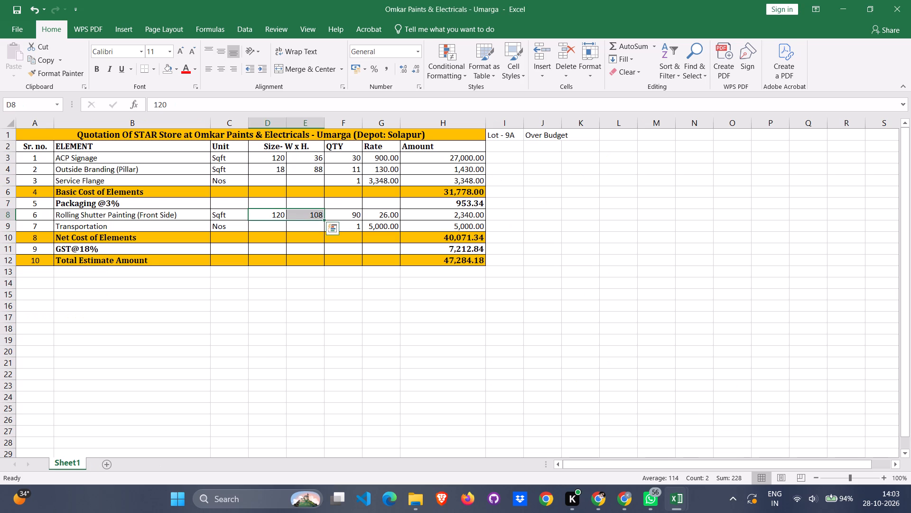
pyautogui.hotkey('alt', 'Tab')
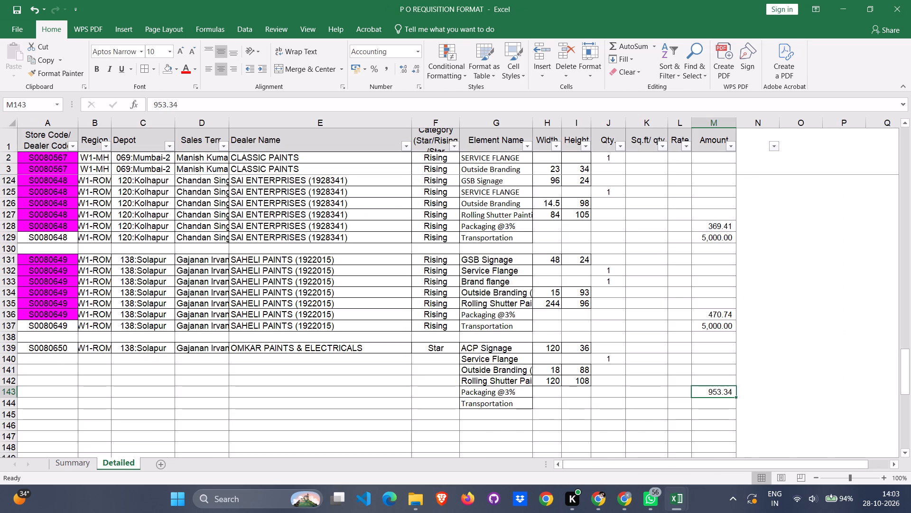
pyautogui.hotkey('alt', 'Tab')
pyautogui.hotkey('alt', 'Tab')
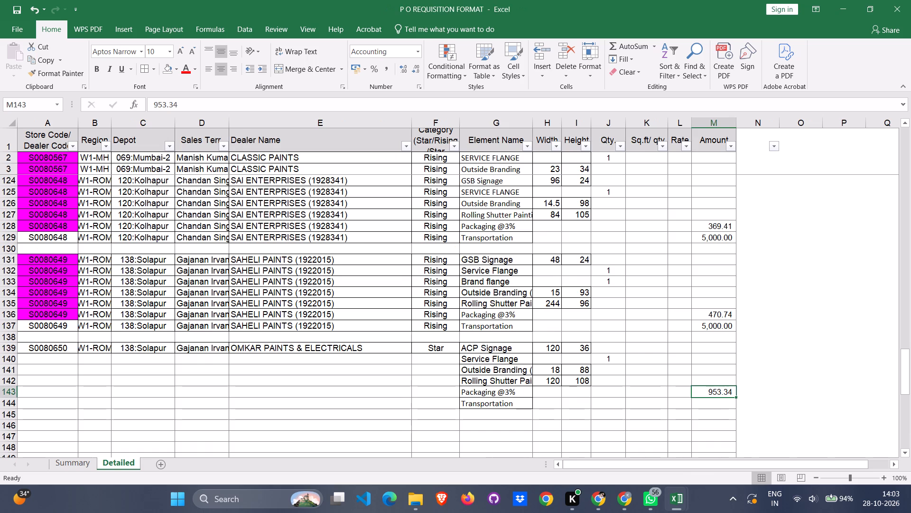
pyautogui.click(711, 404)
pyautogui.write('5000')
pyautogui.hotkey('ctrl', 's')
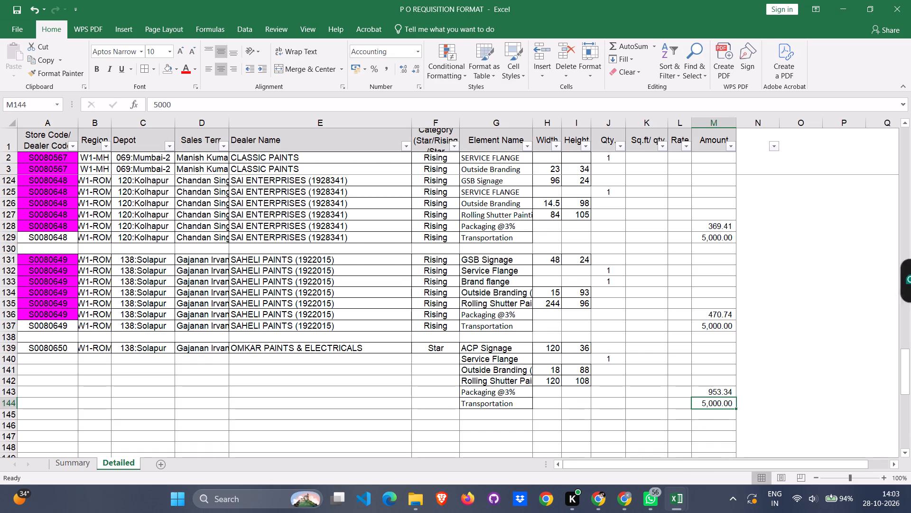
# Copy the Omkar dealer details in A139:F139 down through row 144 and save.
pyautogui.click(56, 350)
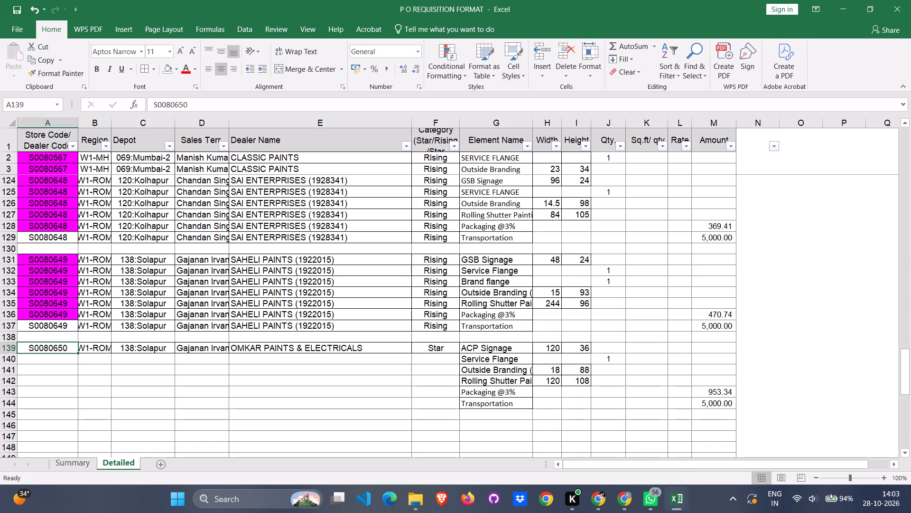
pyautogui.hotkey('shift', 'Right')
pyautogui.hotkey('shift', 'Right')
pyautogui.hotkey('shift', 'Right')
pyautogui.hotkey('shift', 'Right')
pyautogui.hotkey('shift', 'Right')
pyautogui.hotkey('ctrl', 'c')
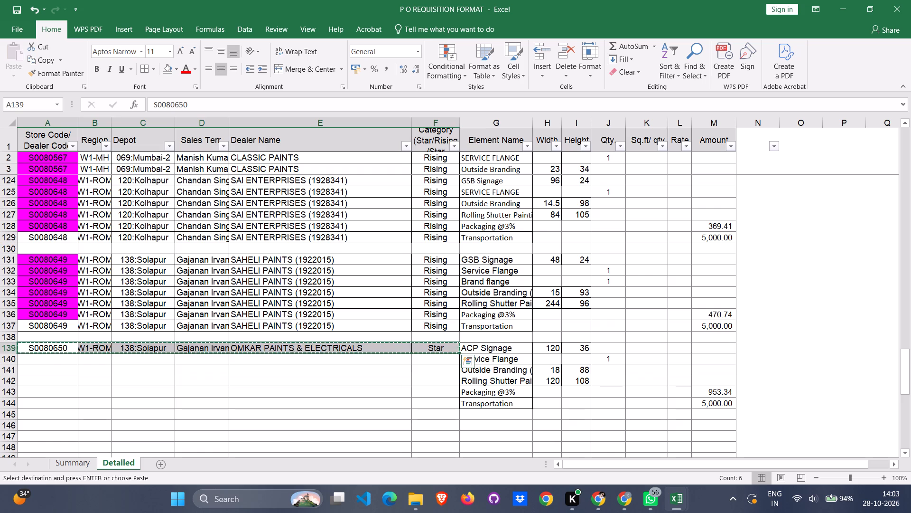
pyautogui.hotkey('shift', 'Down')
pyautogui.hotkey('shift', 'Down')
pyautogui.hotkey('shift', 'Down')
pyautogui.hotkey('shift', 'Down')
pyautogui.hotkey('shift', 'Down')
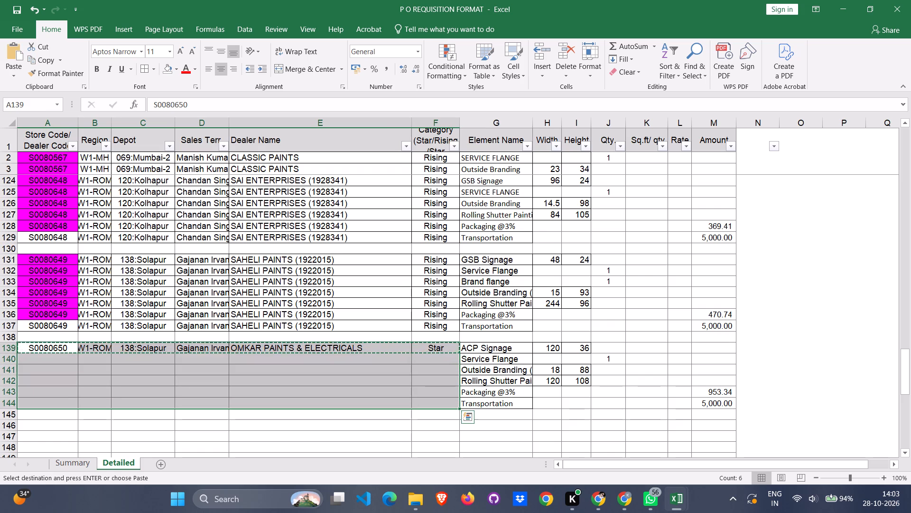
pyautogui.hotkey('ctrl', 'v')
pyautogui.hotkey('ctrl', 's')
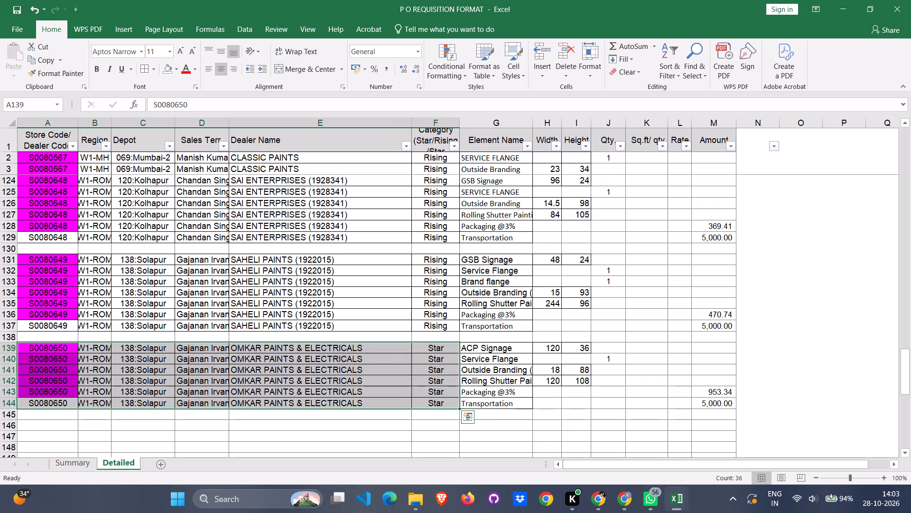
# Compare the OMKAR PAINTS & ELECTRICALS total on the Summary sheet with the net cost in the Omkar quotation.
pyautogui.scroll(-14, 56, 350)
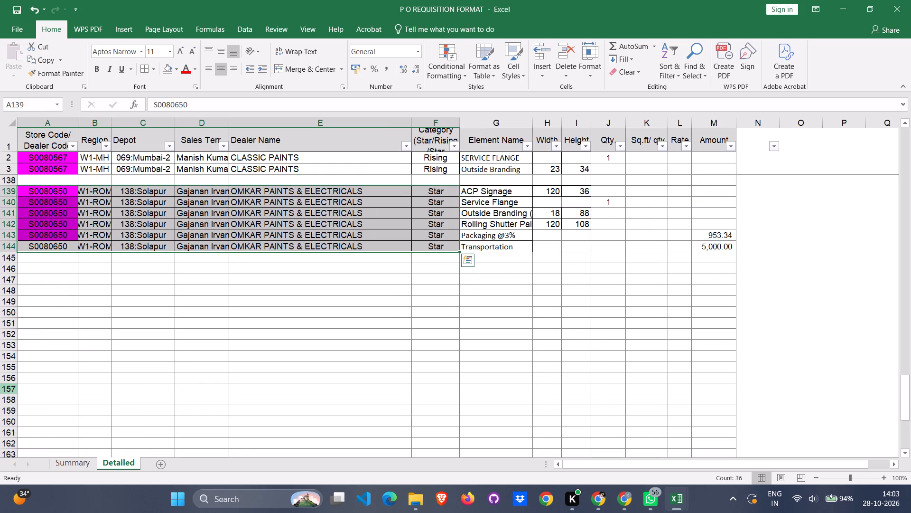
pyautogui.click(73, 457)
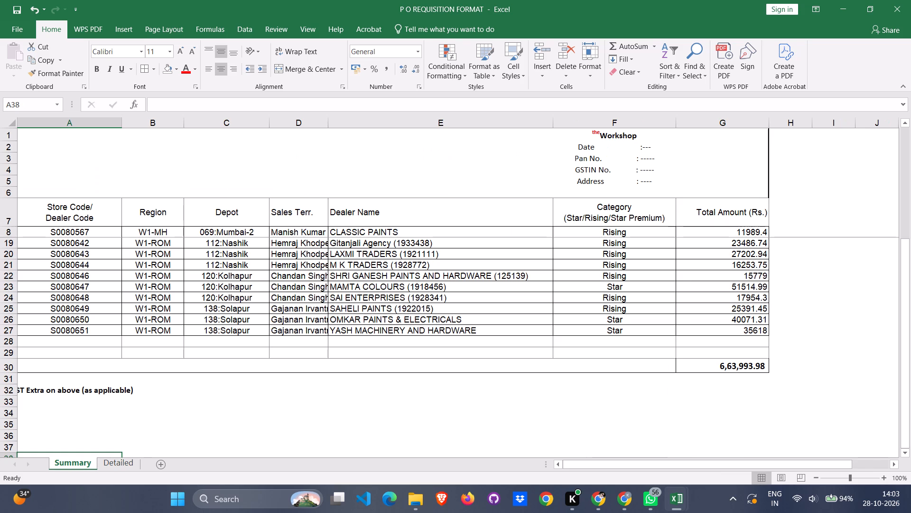
pyautogui.hotkey('alt', 'Tab')
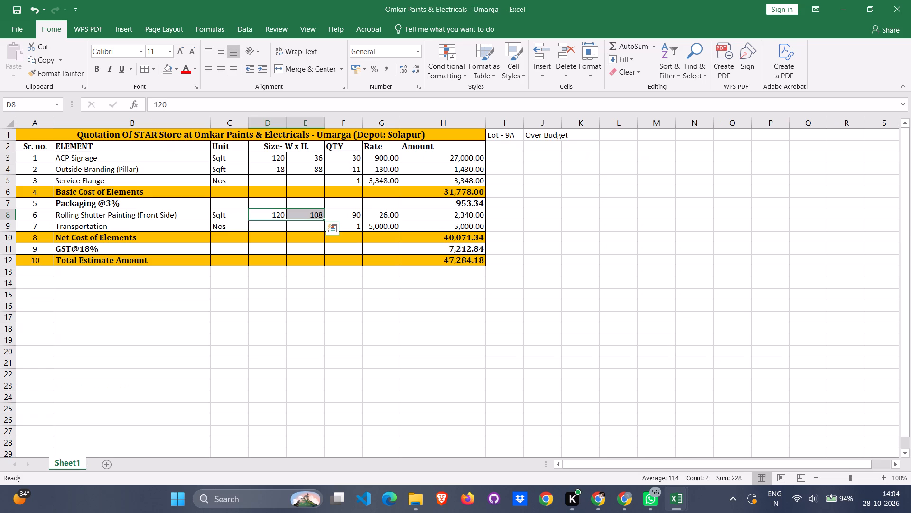
pyautogui.hotkey('alt', 'Tab')
pyautogui.hotkey('alt', 'Tab')
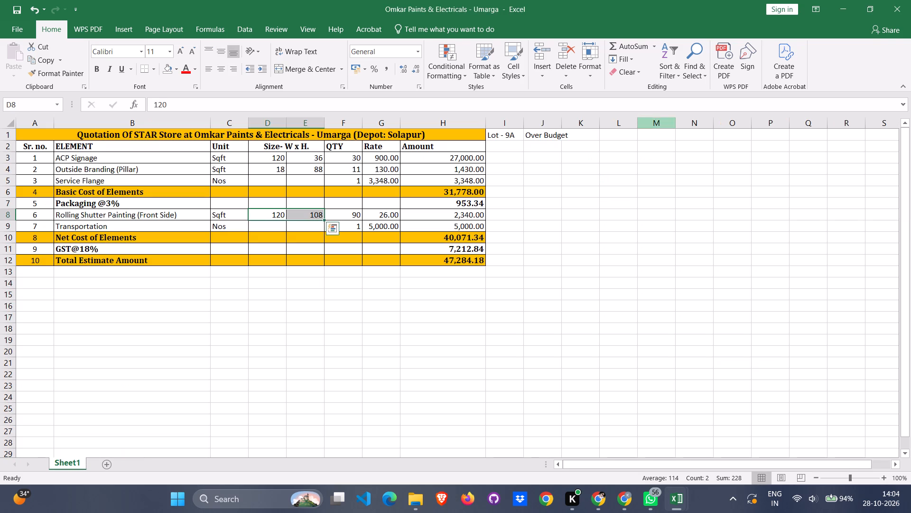
# Close the Omkar Paints & Electricals quotation workbook.
pyautogui.click(896, 6)
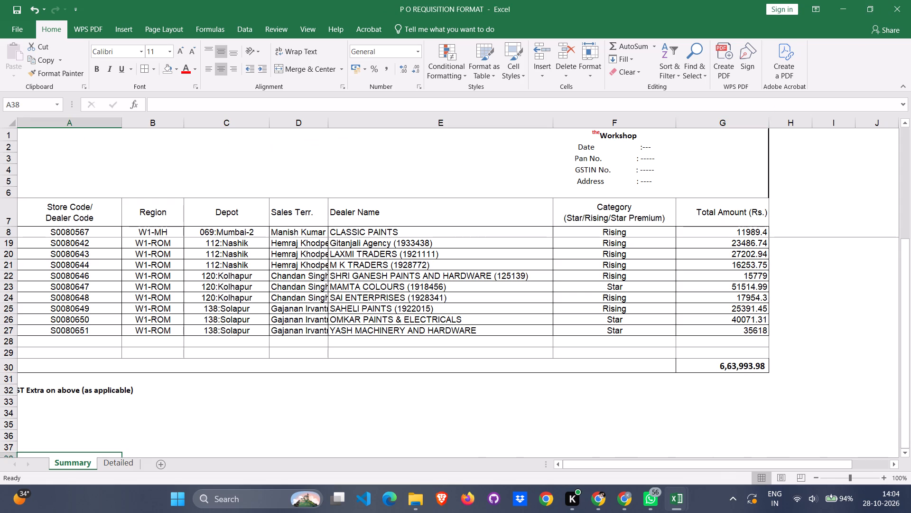
# Copy the YASH MACHINERY AND HARDWARE dealer details from A27:F27 of the Summary sheet into row 146 of the Detailed sheet.
pyautogui.click(125, 461)
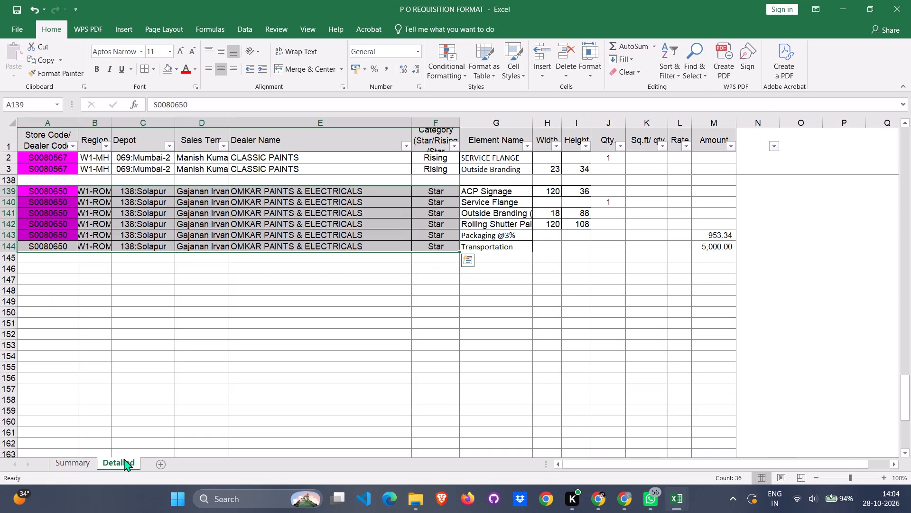
pyautogui.click(59, 459)
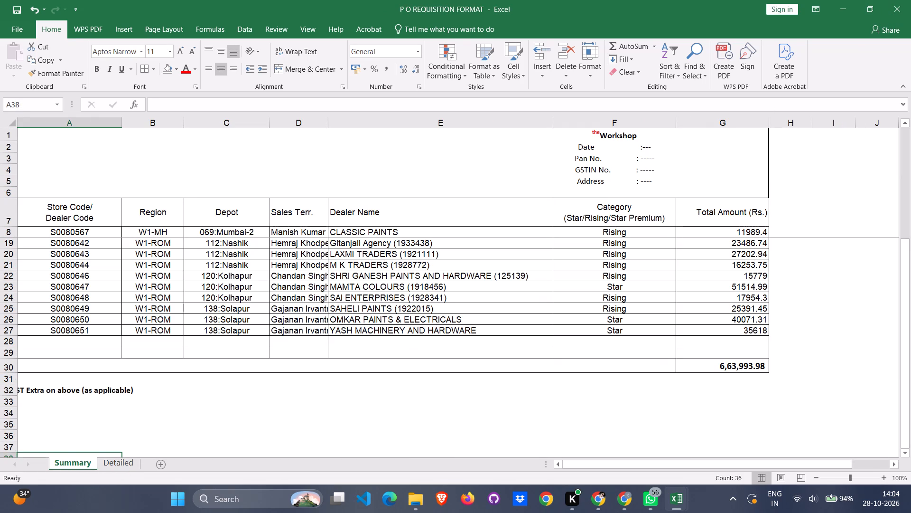
pyautogui.click(85, 331)
pyautogui.hotkey('shift', 'Right')
pyautogui.hotkey('shift', 'Right')
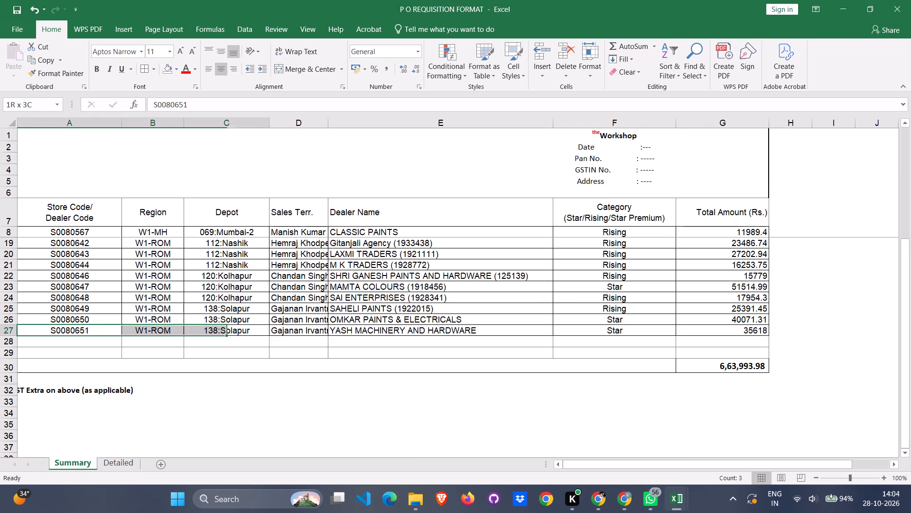
pyautogui.hotkey('shift', 'Right')
pyautogui.hotkey('shift', 'Right')
pyautogui.hotkey('shift', 'Right')
pyautogui.hotkey('ctrl', 'c')
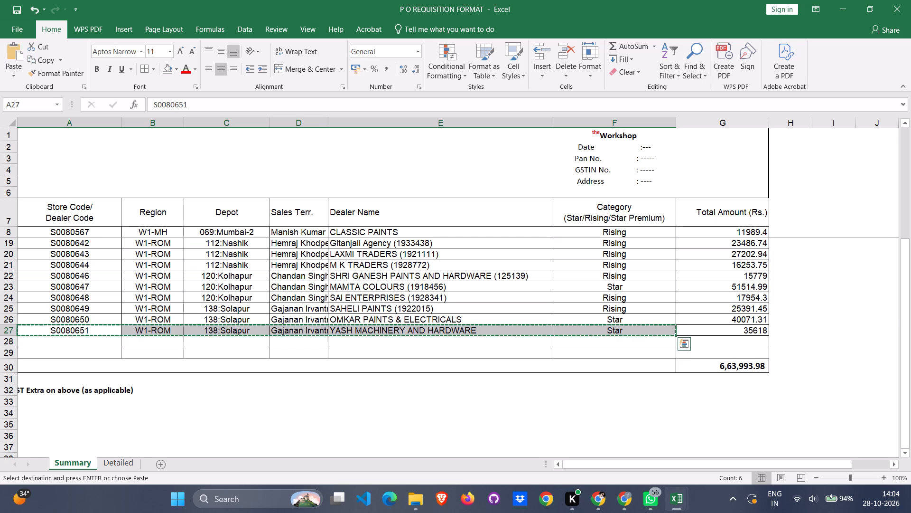
pyautogui.hotkey('alt', 'Tab')
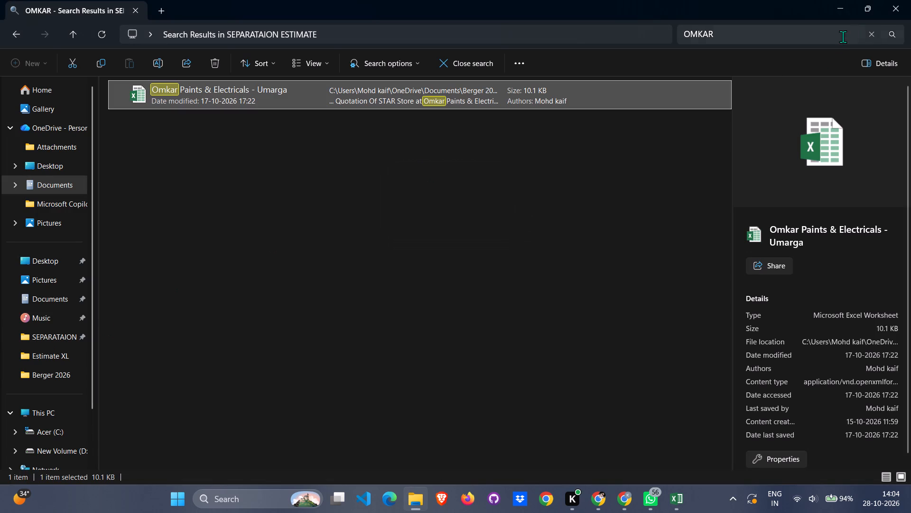
pyautogui.hotkey('alt', 'Tab')
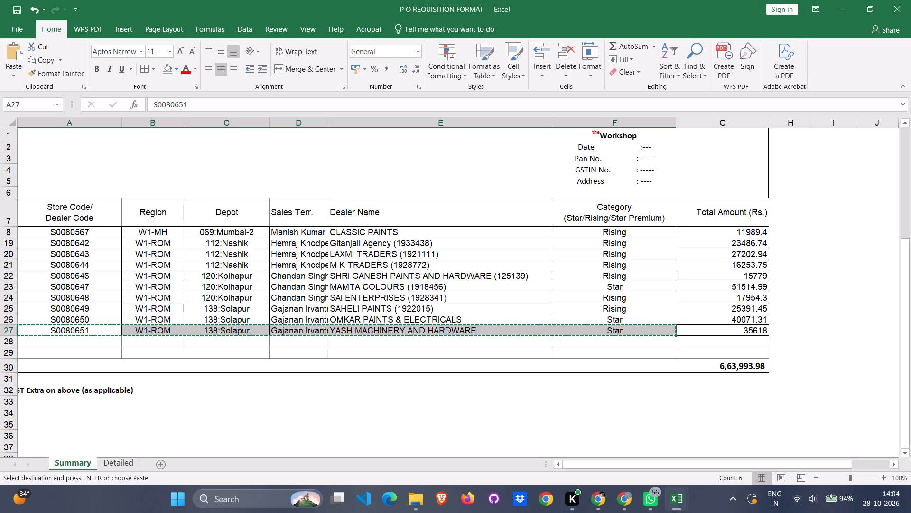
pyautogui.click(117, 465)
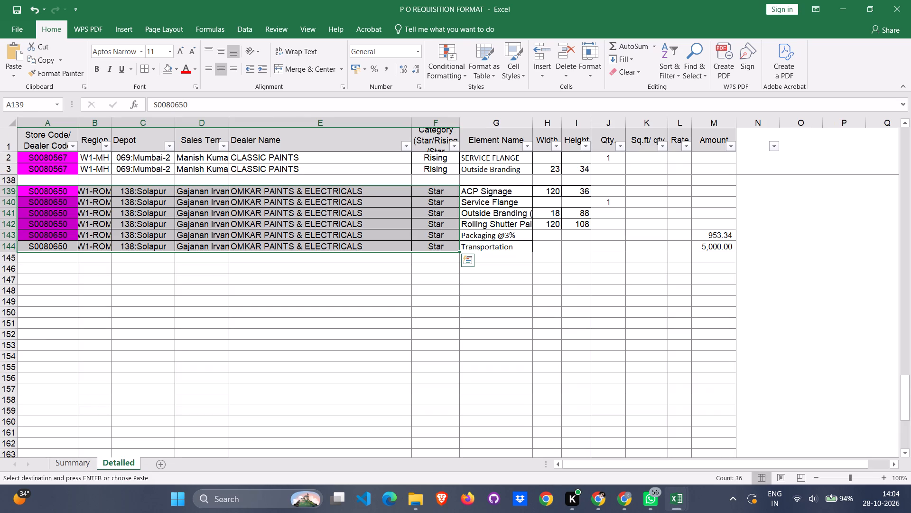
pyautogui.click(59, 270)
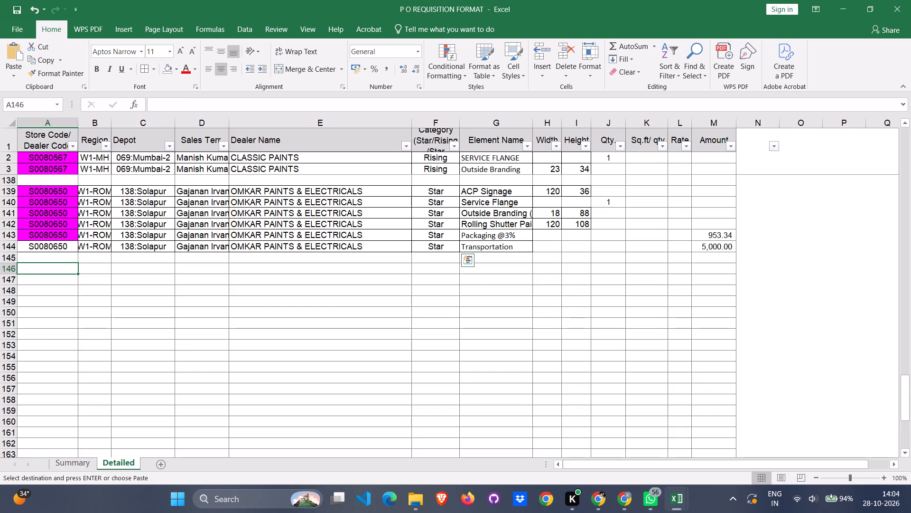
pyautogui.hotkey('ctrl', 'v')
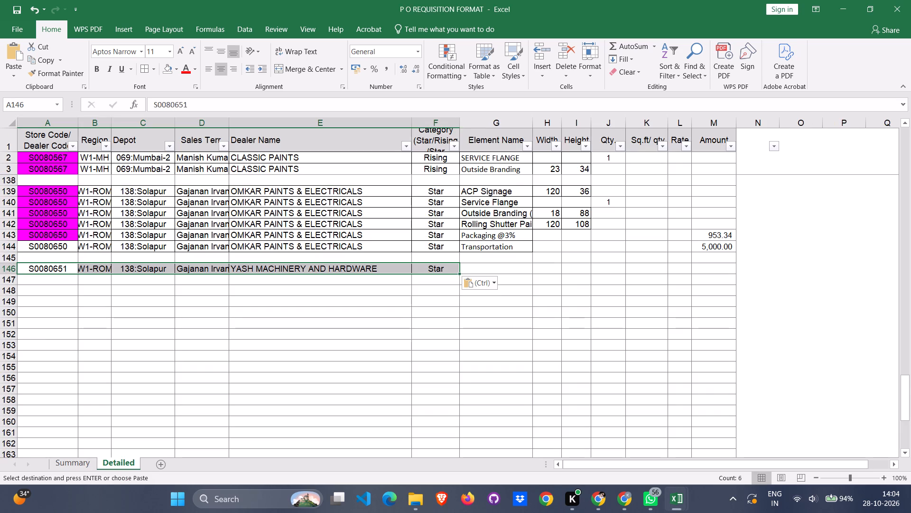
# Search the SEPARATAION ESTIMATE folder for YASH and open the Yash Machinery and Hardware quotation.
pyautogui.click(506, 269)
pyautogui.hotkey('alt', 'Tab')
pyautogui.click(874, 28)
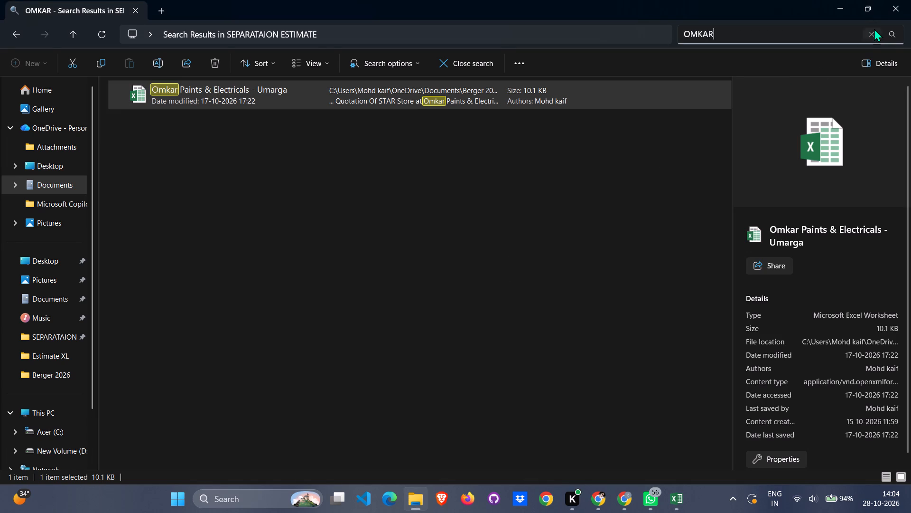
pyautogui.write('YASH')
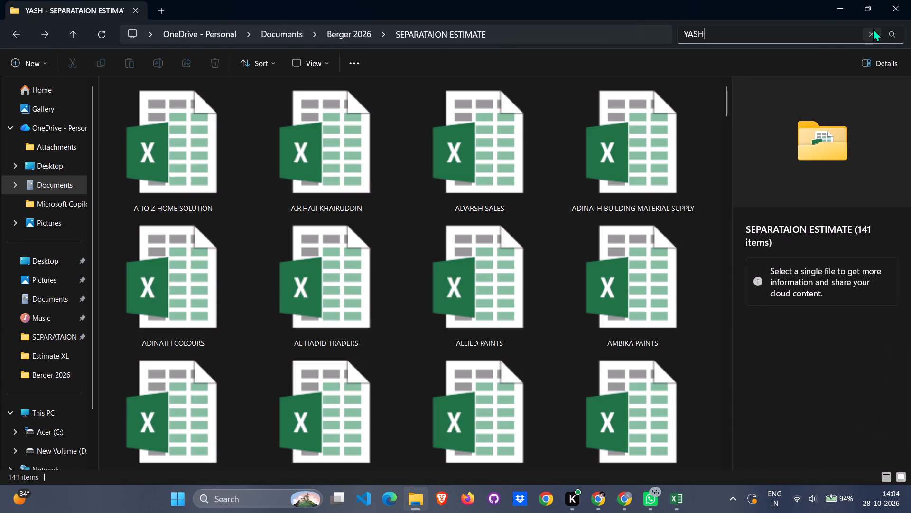
pyautogui.doubleClick(325, 96)
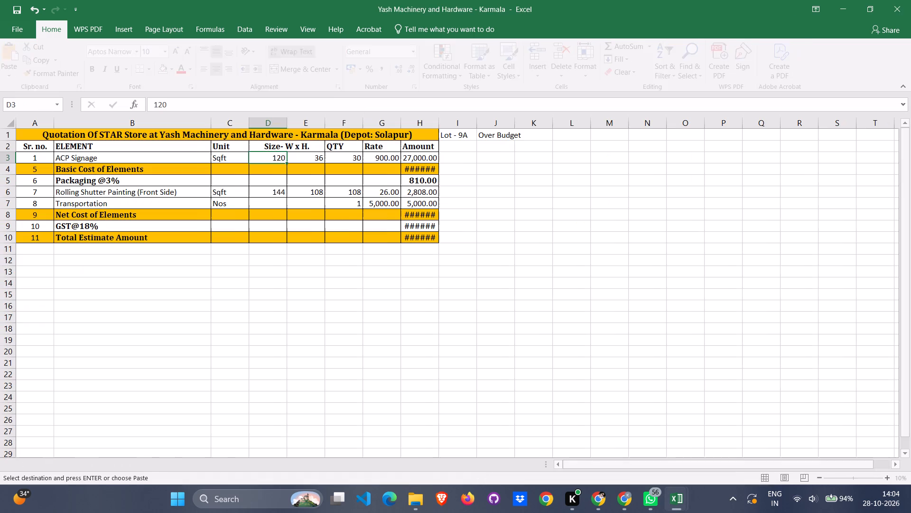
# Copy ACP Signage and its 120 x 36 size from the Yash quotation into G146:I146 of the Detailed sheet and save.
pyautogui.click(164, 155)
pyautogui.hotkey('ctrl', 'c')
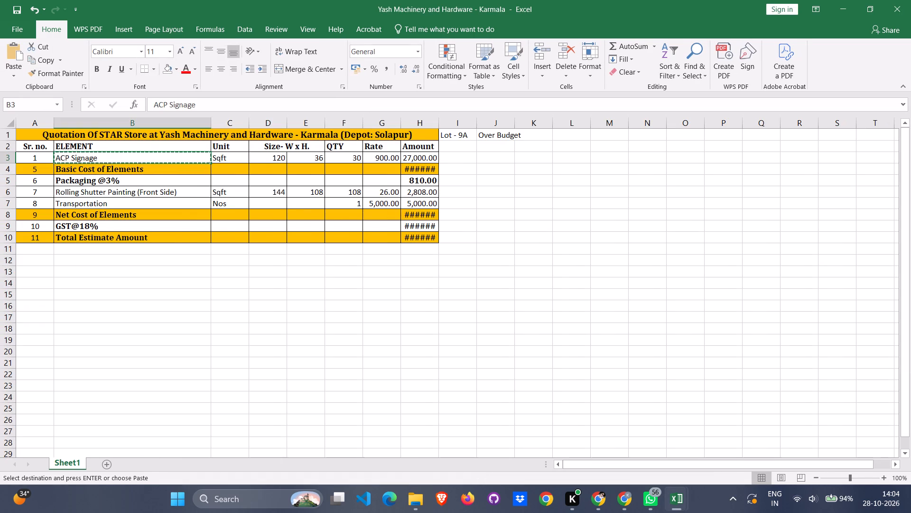
pyautogui.hotkey('alt', 'Tab')
pyautogui.hotkey('ctrl', 'v')
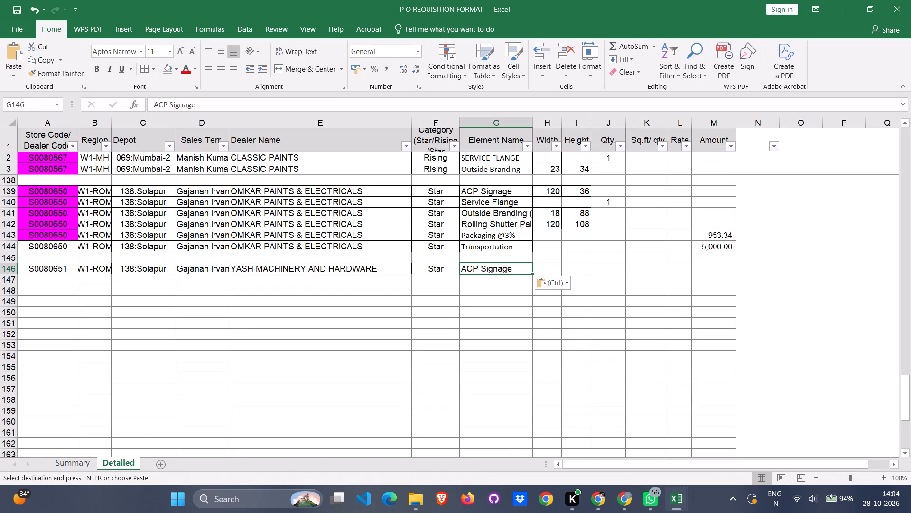
pyautogui.click(547, 271)
pyautogui.hotkey('alt', 'Tab')
pyautogui.click(260, 154)
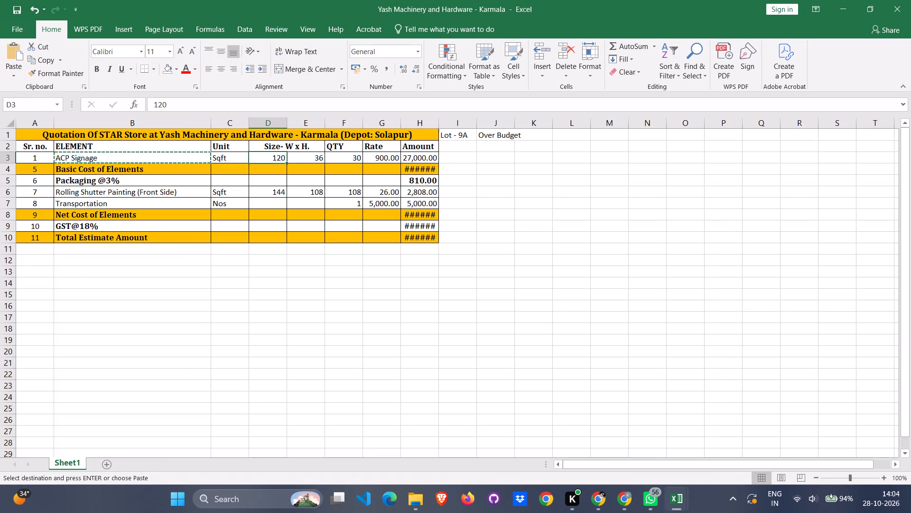
pyautogui.hotkey('shift', 'Right')
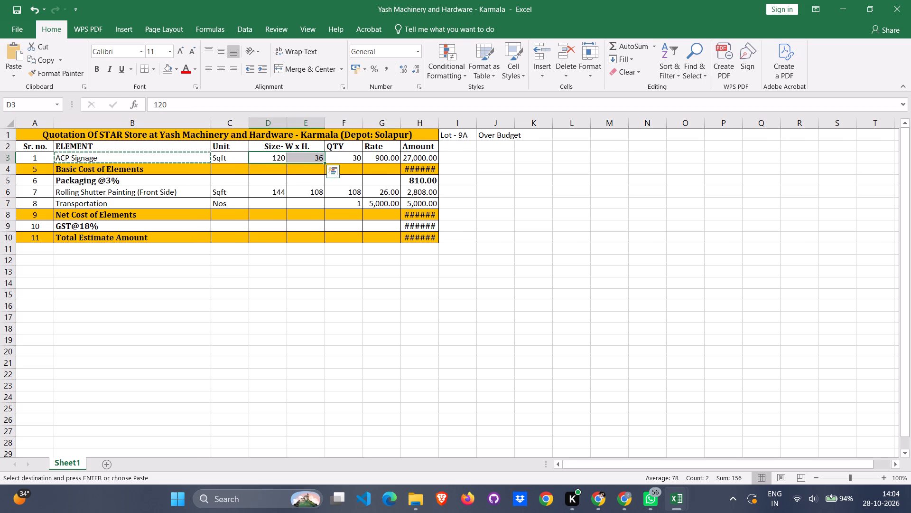
pyautogui.hotkey('ctrl', 'c')
pyautogui.hotkey('alt', 'Tab')
pyautogui.hotkey('ctrl', 'v')
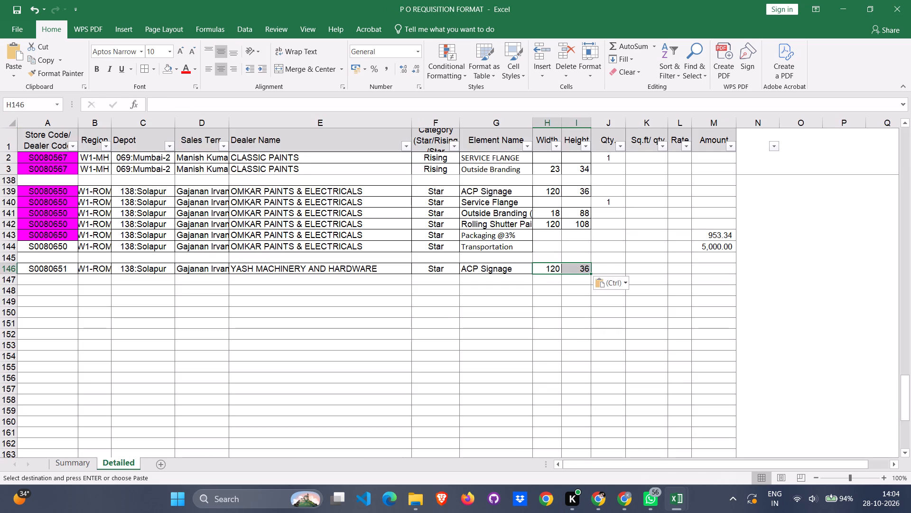
pyautogui.hotkey('ctrl', 's')
# Copy Rolling Shutter Painting (Front Side) and its 144 x 108 size from the Yash quotation into G147:I147 of the Detailed sheet and save.
pyautogui.hotkey('alt', 'Tab')
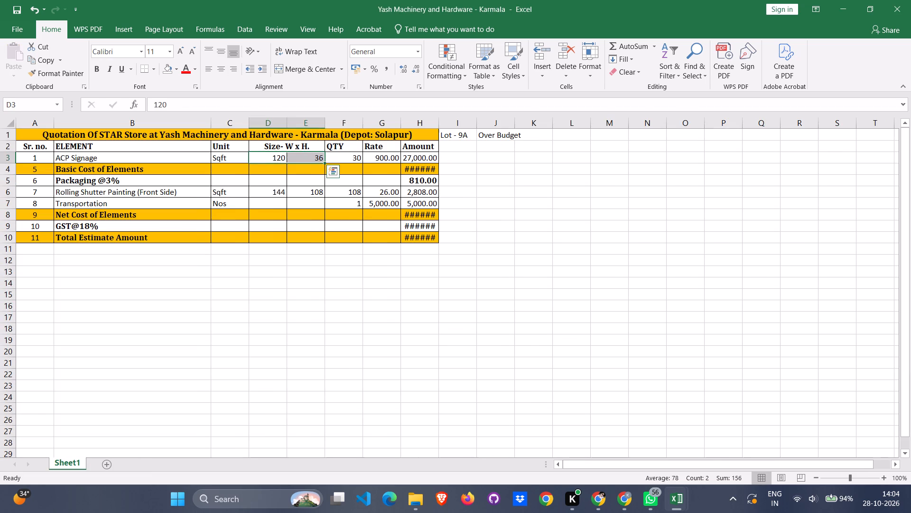
pyautogui.click(167, 193)
pyautogui.hotkey('ctrl', 'c')
pyautogui.hotkey('alt', 'Tab')
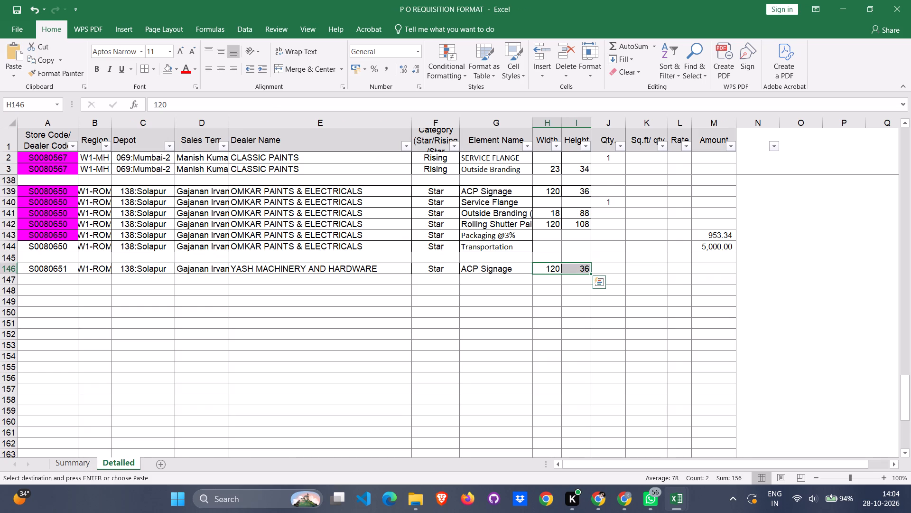
pyautogui.click(484, 284)
pyautogui.hotkey('ctrl', 'v')
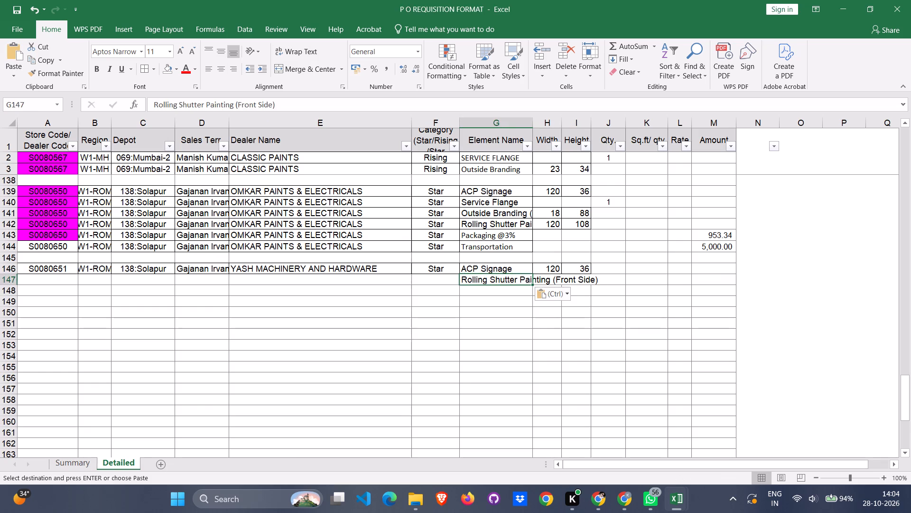
pyautogui.click(546, 281)
pyautogui.hotkey('alt', 'Tab')
pyautogui.click(265, 190)
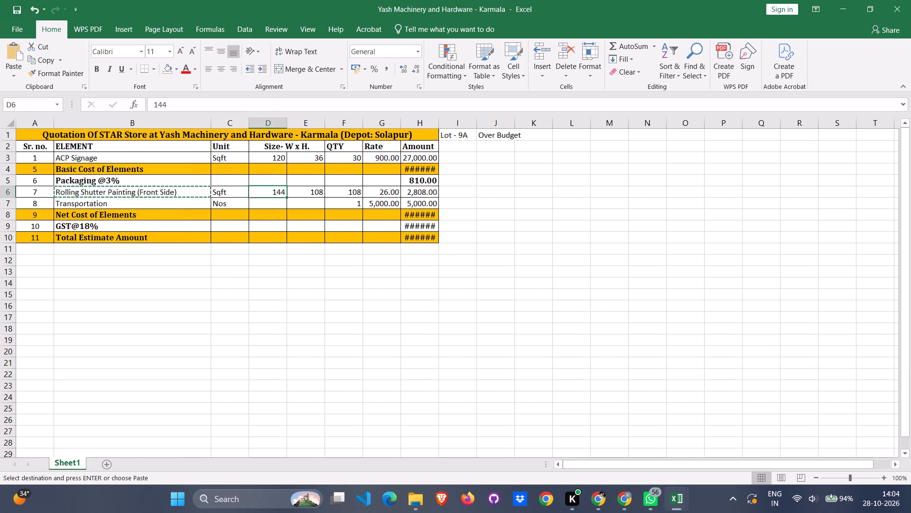
pyautogui.hotkey('shift', 'Right')
pyautogui.hotkey('ctrl', 'c')
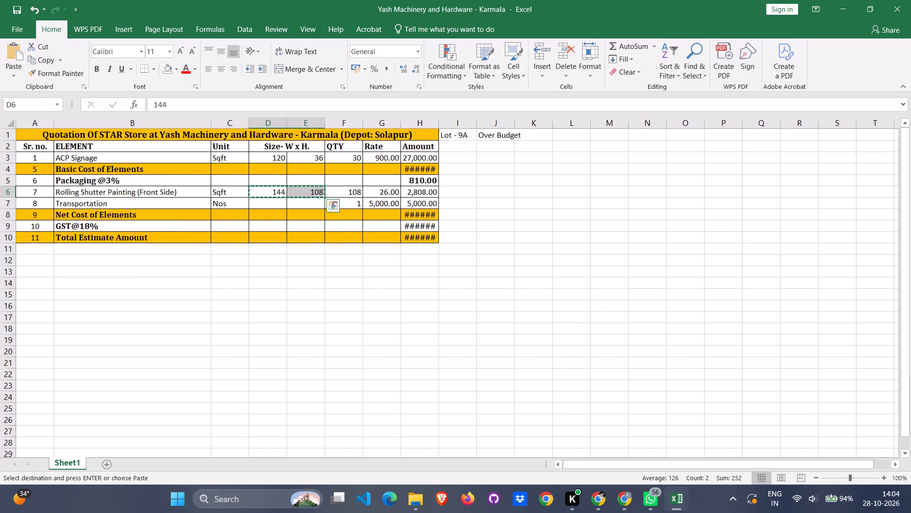
pyautogui.hotkey('alt', 'Tab')
pyautogui.hotkey('ctrl', 'v')
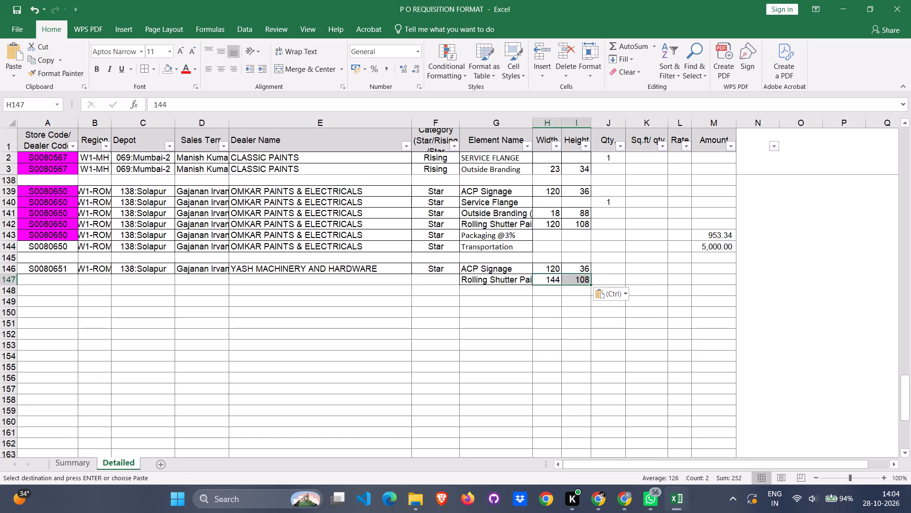
pyautogui.hotkey('ctrl', 's')
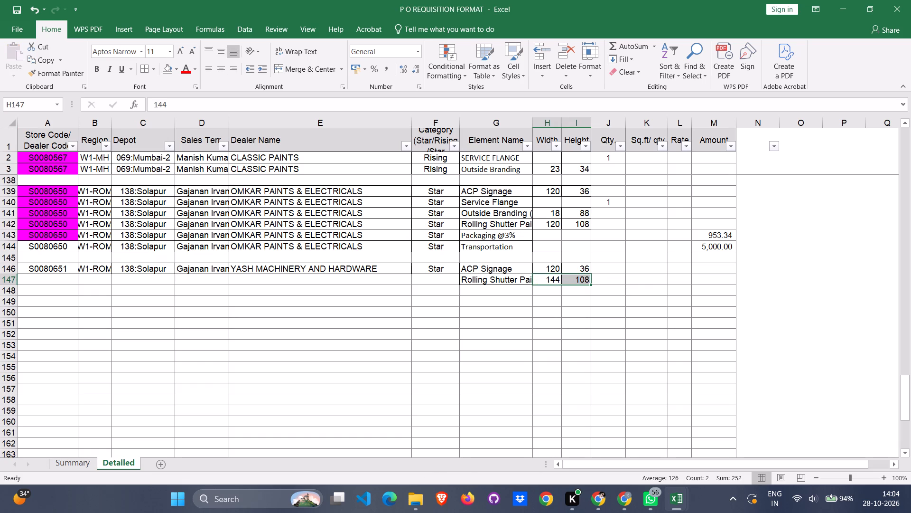
# Copy the Packaging @3% and Transportation element names from G143:G144 into G148:G149 of the Detailed sheet and save.
pyautogui.click(488, 234)
pyautogui.hotkey('shift', 'Down')
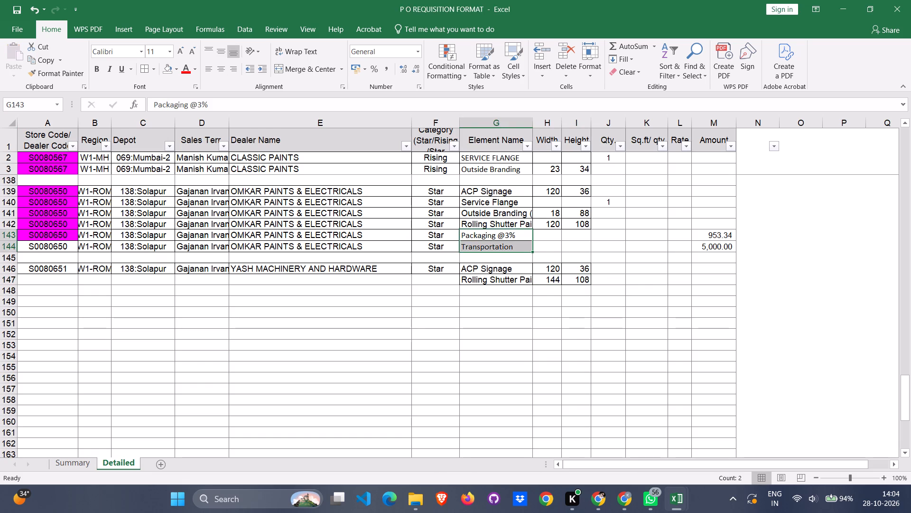
pyautogui.hotkey('ctrl', 'c')
pyautogui.click(478, 289)
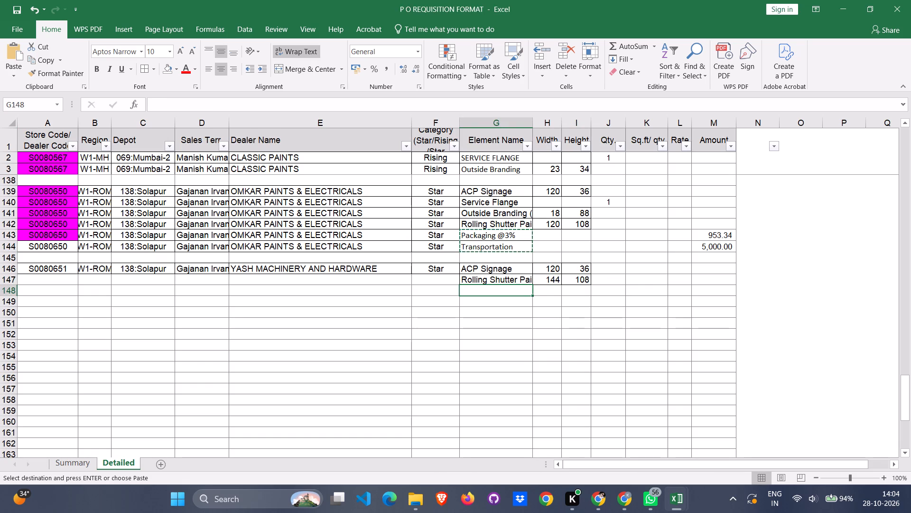
pyautogui.hotkey('ctrl', 'v')
pyautogui.hotkey('ctrl', 's')
# Enter the Yash quotation's packaging amount 810 in M148 of the Detailed sheet and save.
pyautogui.hotkey('alt', 'Tab')
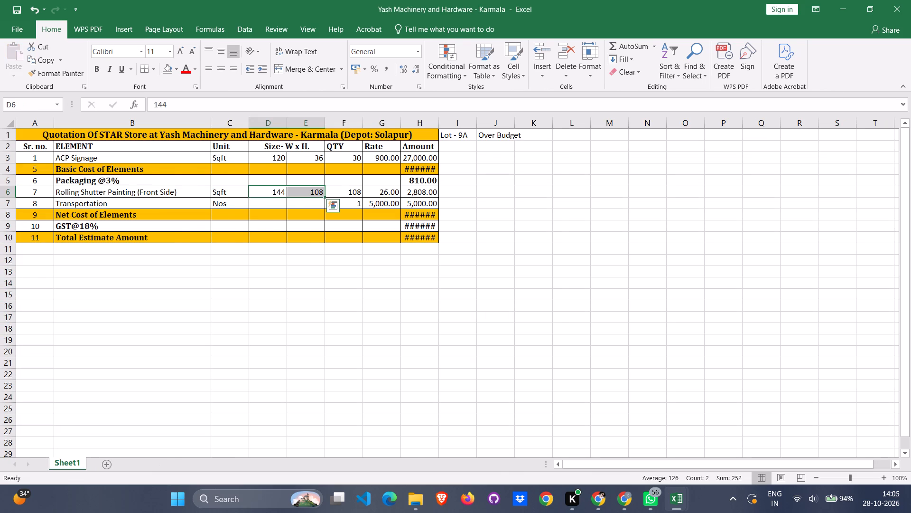
pyautogui.hotkey('alt', 'Tab')
pyautogui.hotkey('alt', 'Tab')
pyautogui.hotkey('alt', 'Tab')
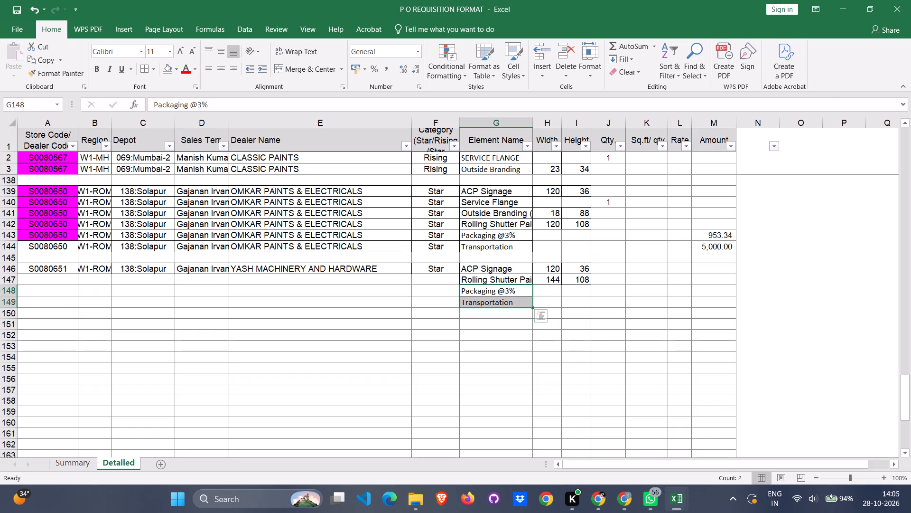
pyautogui.click(717, 291)
pyautogui.write('81')
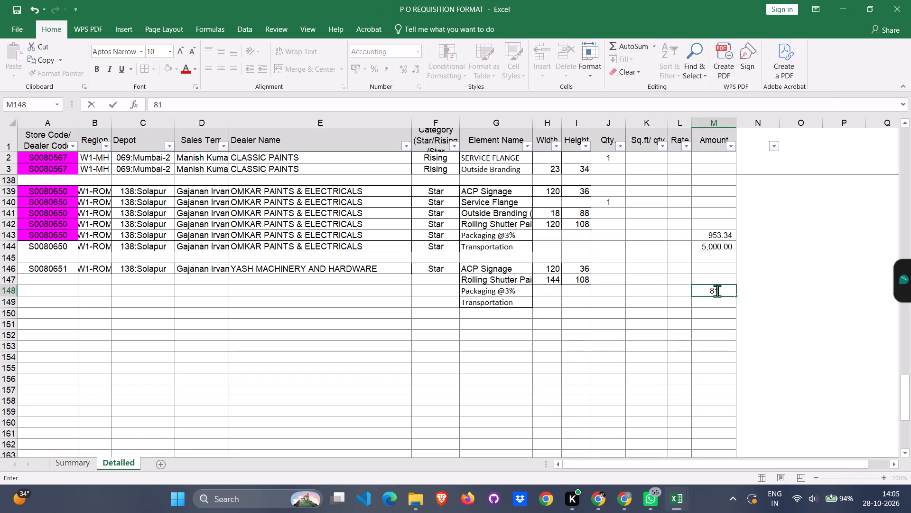
pyautogui.press('0')
pyautogui.hotkey('ctrl', 's')
# Enter the Yash quotation's transportation amount 5000 in M149 of the Detailed sheet and save.
pyautogui.click(717, 301)
pyautogui.write('5000')
pyautogui.hotkey('ctrl', 's')
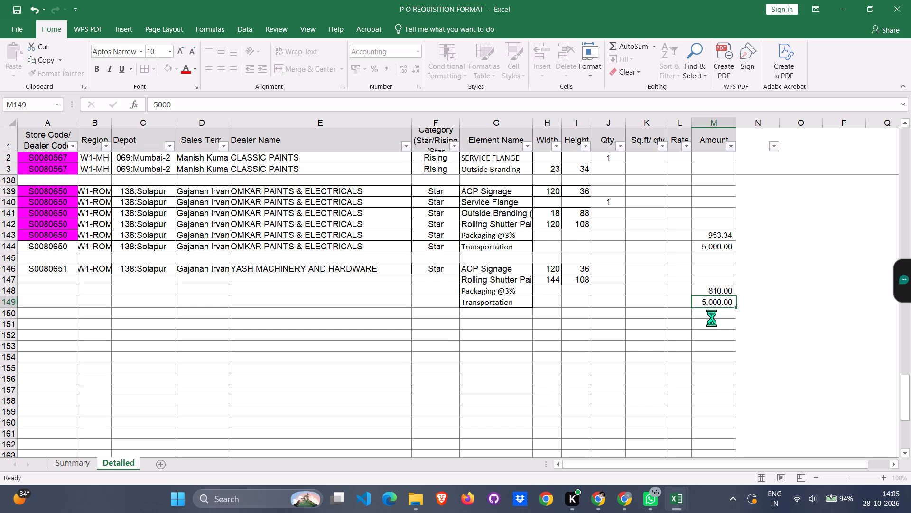
# Copy the Yash dealer details in A146:F146 down through row 149 and save.
pyautogui.click(44, 268)
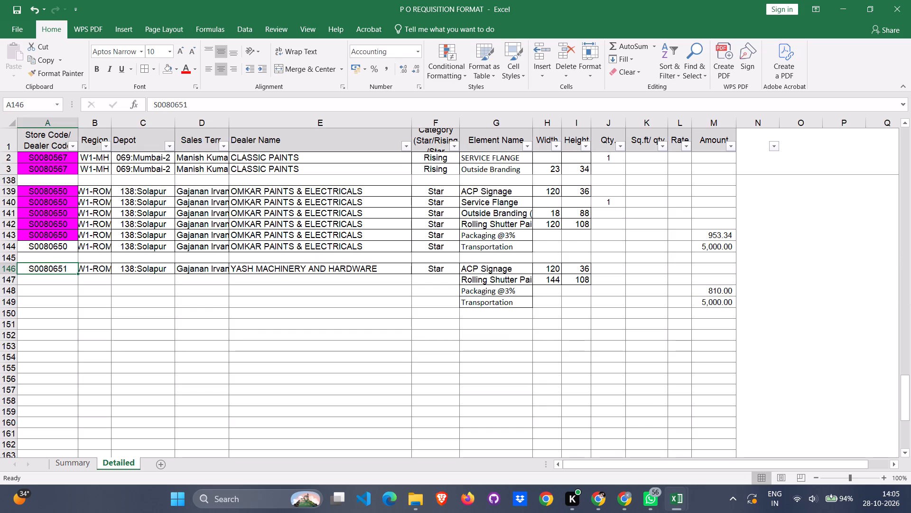
pyautogui.hotkey('shift', 'Right')
pyautogui.hotkey('shift', 'Right')
pyautogui.hotkey('shift', 'Right')
pyautogui.hotkey('shift', 'Right')
pyautogui.hotkey('shift', 'Right')
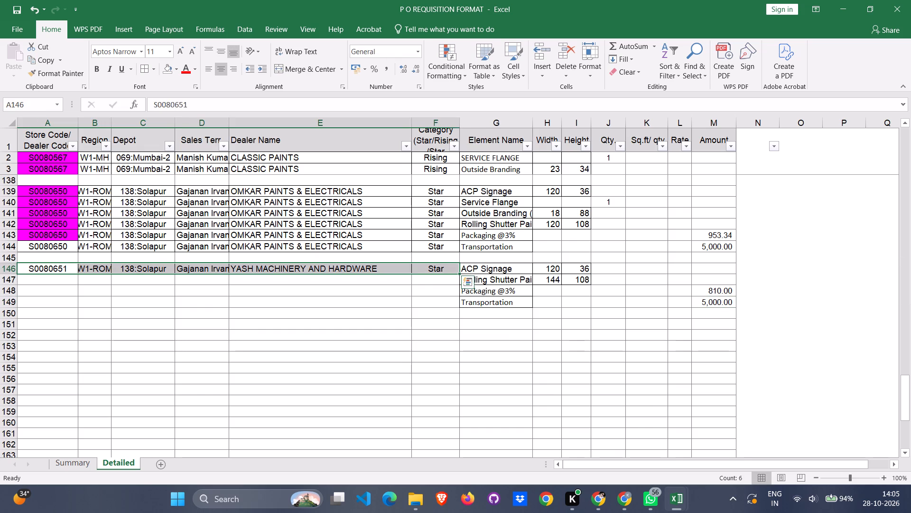
pyautogui.hotkey('ctrl', 'c')
pyautogui.hotkey('shift', 'Down')
pyautogui.hotkey('shift', 'Down')
pyautogui.hotkey('shift', 'Down')
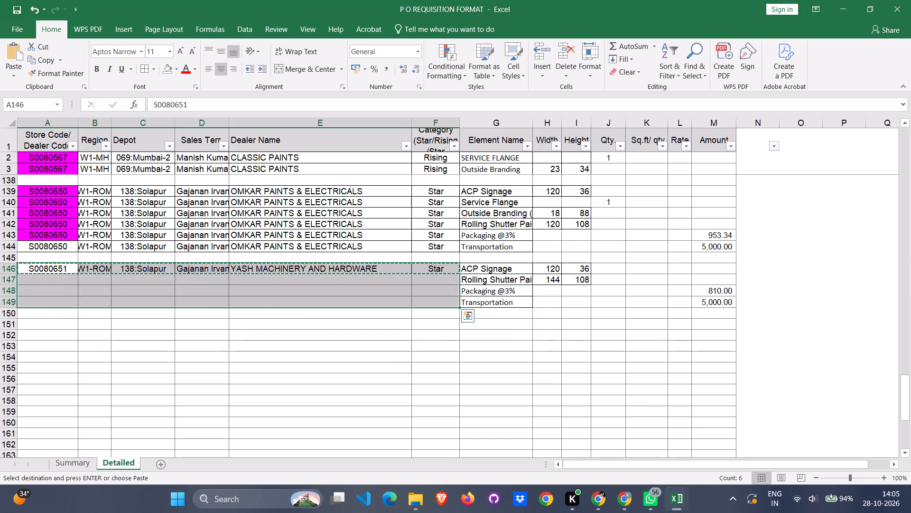
pyautogui.hotkey('ctrl', 'v')
pyautogui.hotkey('ctrl', 's')
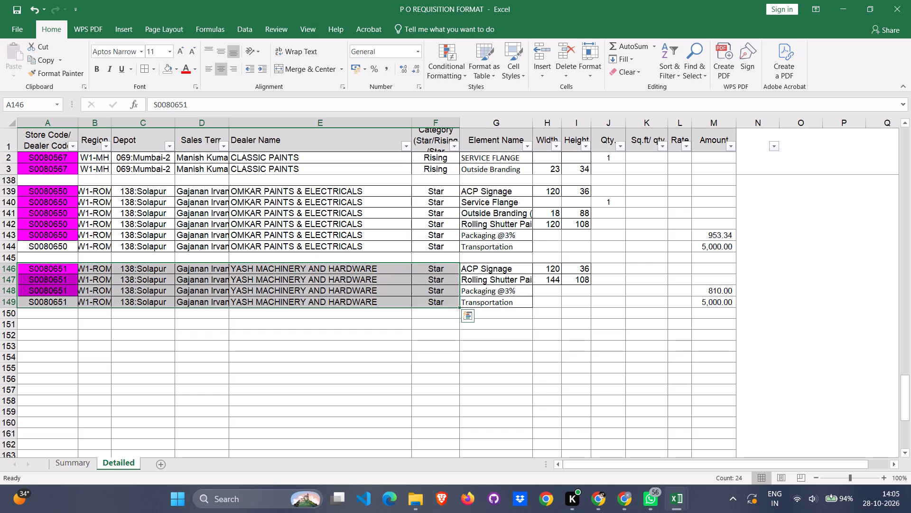
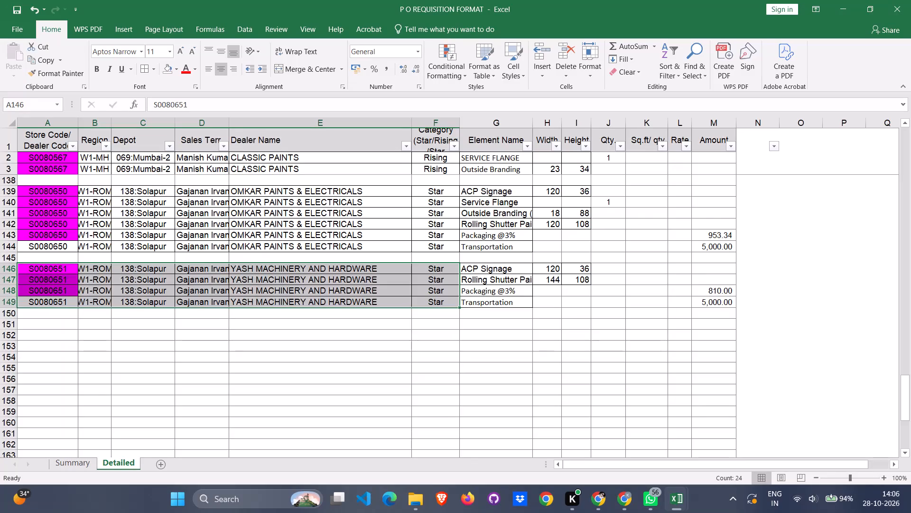
# Close the Rising Star and Star Retailer 2026-West (2) workbook without saving, and the Yash Machinery and Hardware quotation.
pyautogui.scroll(8, 242, 337)
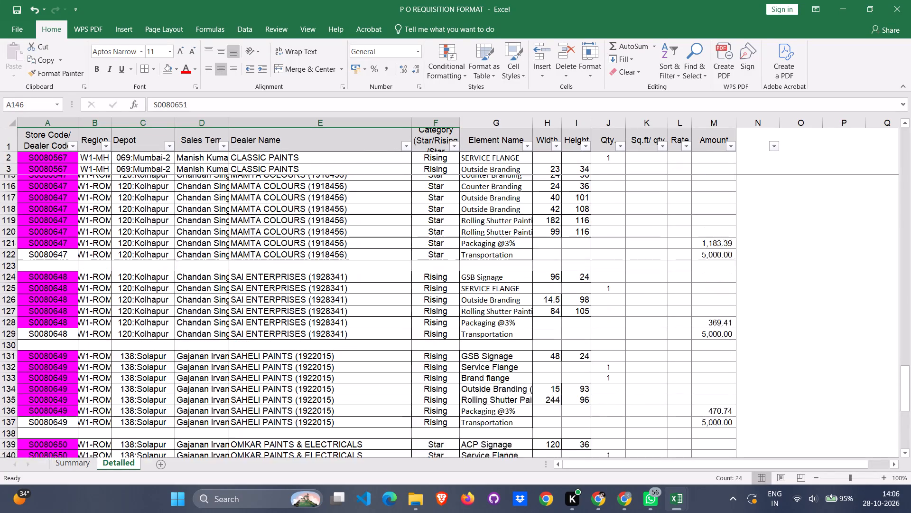
pyautogui.scroll(10, 257, 340)
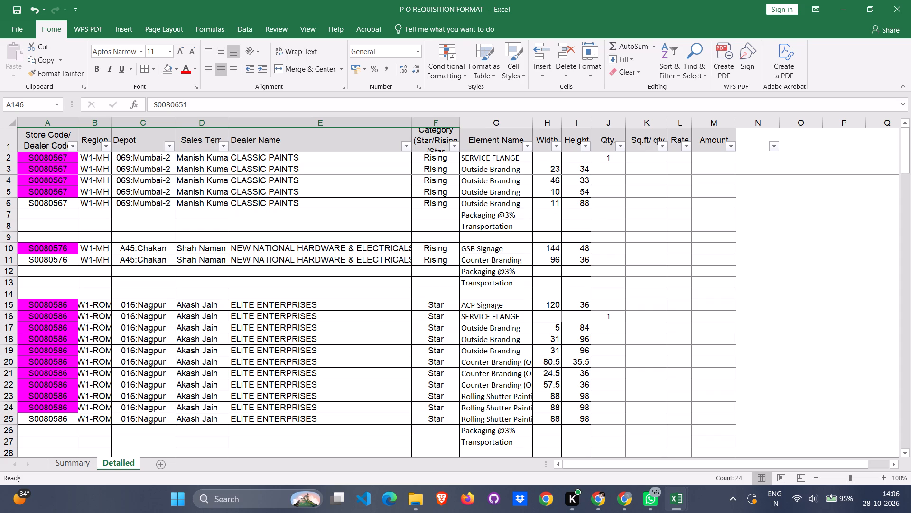
pyautogui.scroll(7, 611, 317)
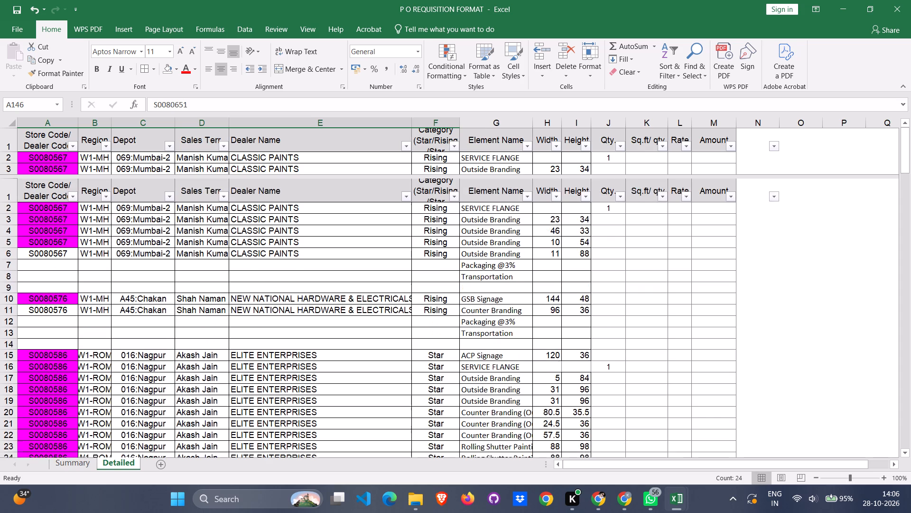
pyautogui.scroll(15, 611, 317)
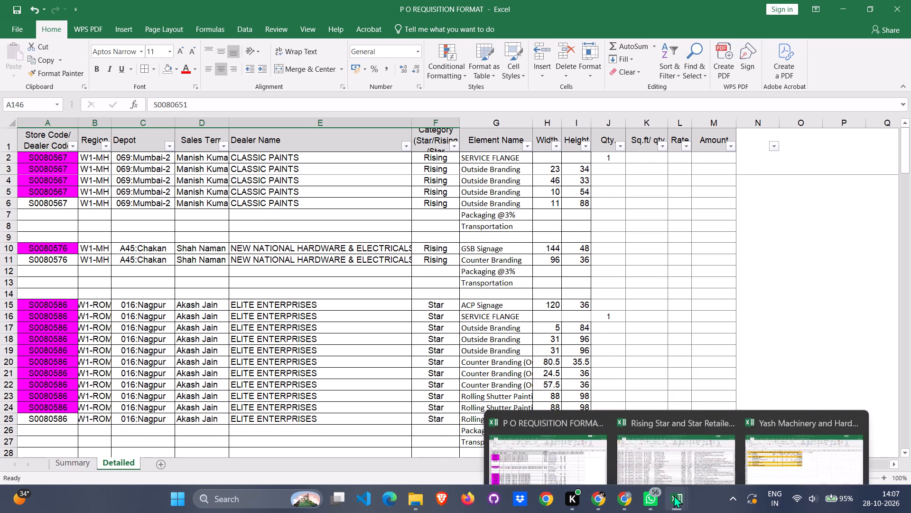
pyautogui.click(677, 433)
pyautogui.click(898, 5)
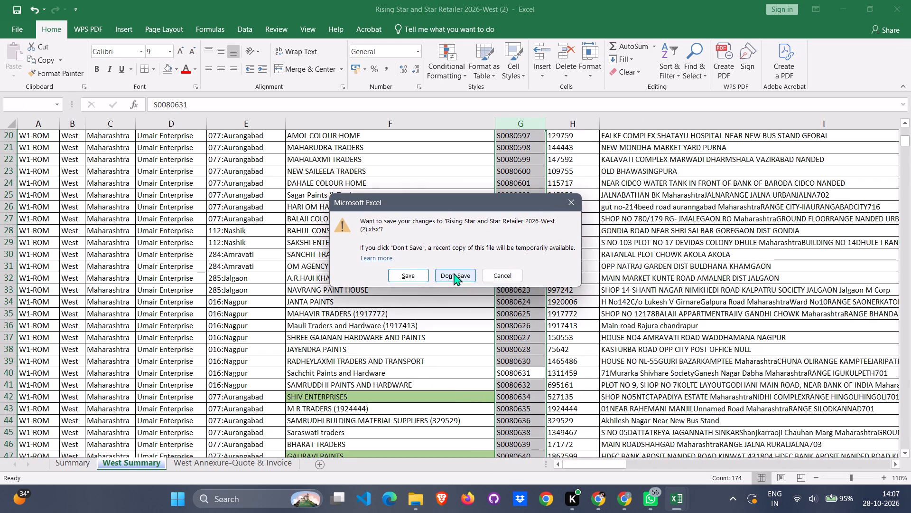
pyautogui.click(454, 273)
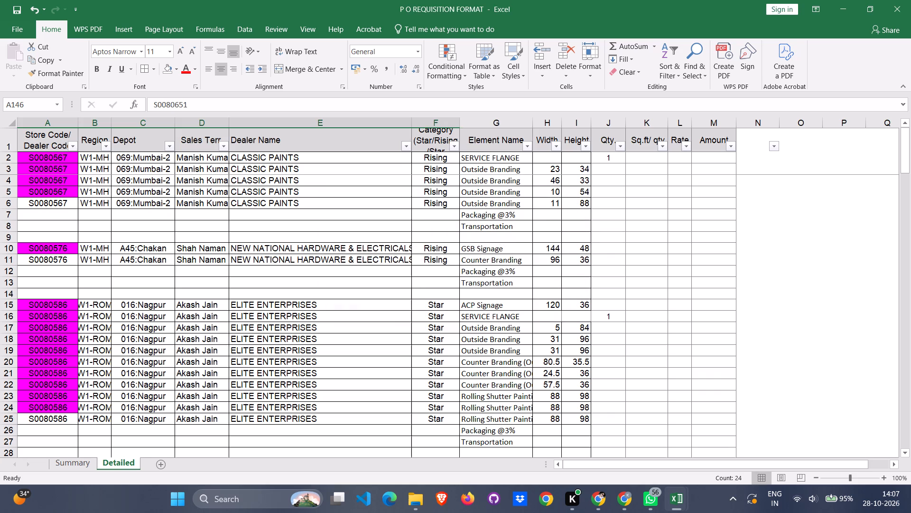
pyautogui.hotkey('alt', 'Tab')
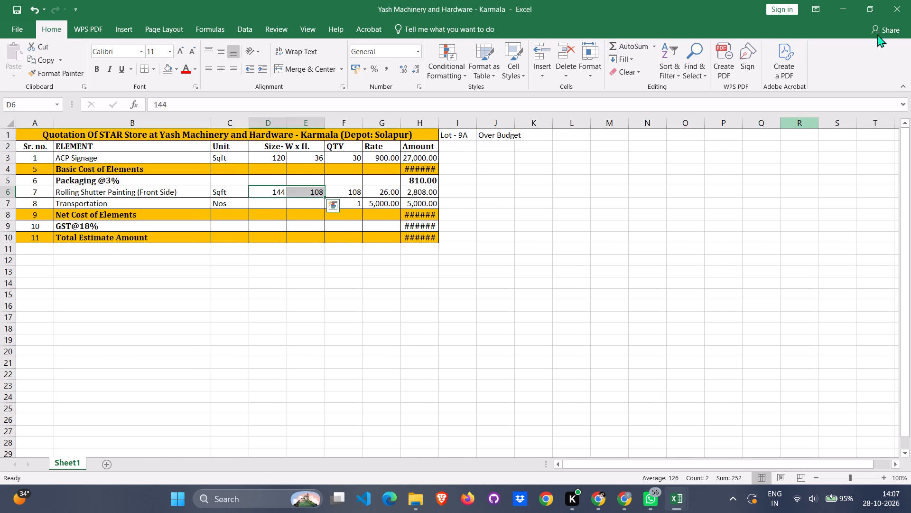
pyautogui.click(893, 5)
pyautogui.scroll(5, 587, 312)
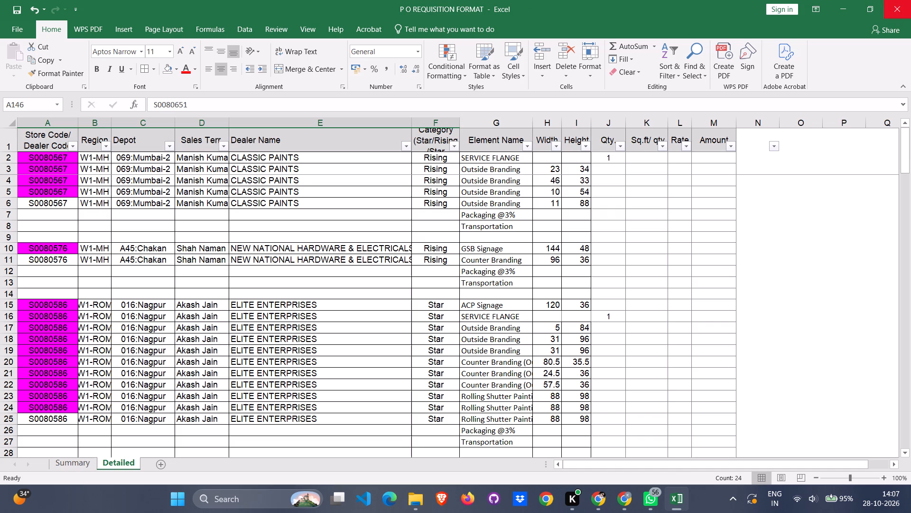
# Search the SEPARATAION ESTIMATE folder for CLASSI and open the CLASSIC PAINTS quotation workbook.
pyautogui.hotkey('alt', 'Tab')
pyautogui.click(868, 35)
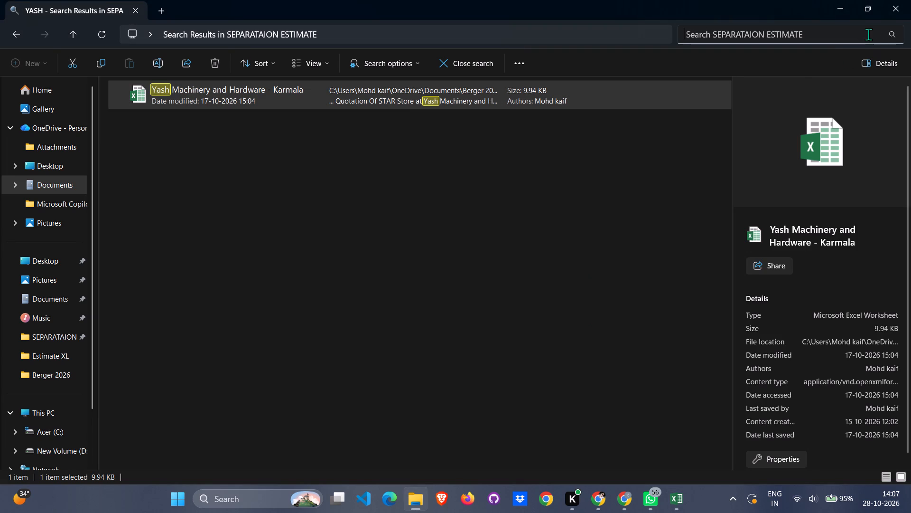
pyautogui.write('CLASSI')
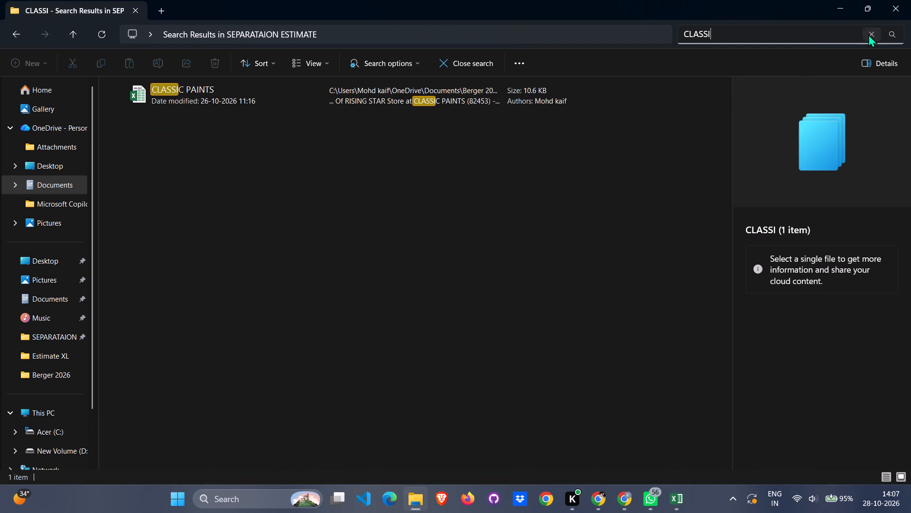
pyautogui.doubleClick(292, 88)
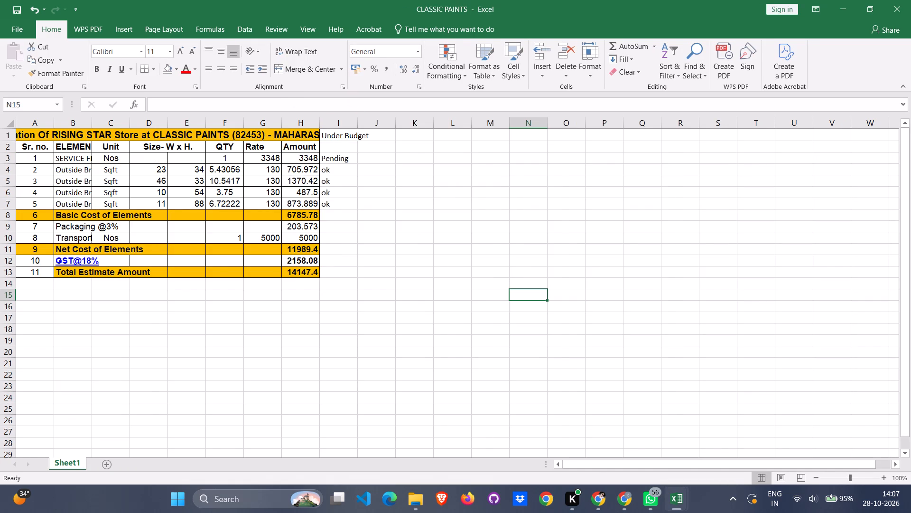
# Enter the Classic Paints packaging amount 203.57 in M7 and transportation amount 5000 in M8 of the Detailed sheet, and save.
pyautogui.hotkey('alt', 'Tab')
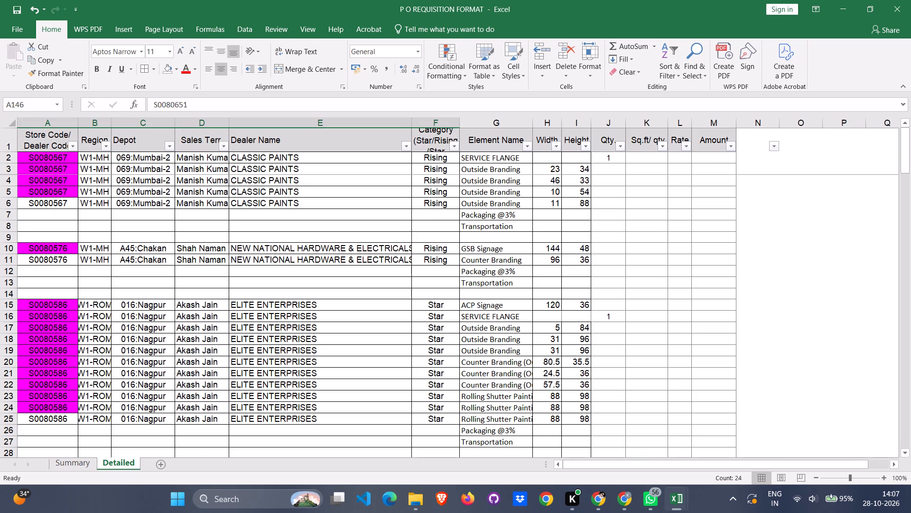
pyautogui.click(714, 219)
pyautogui.write('203')
pyautogui.write('.57')
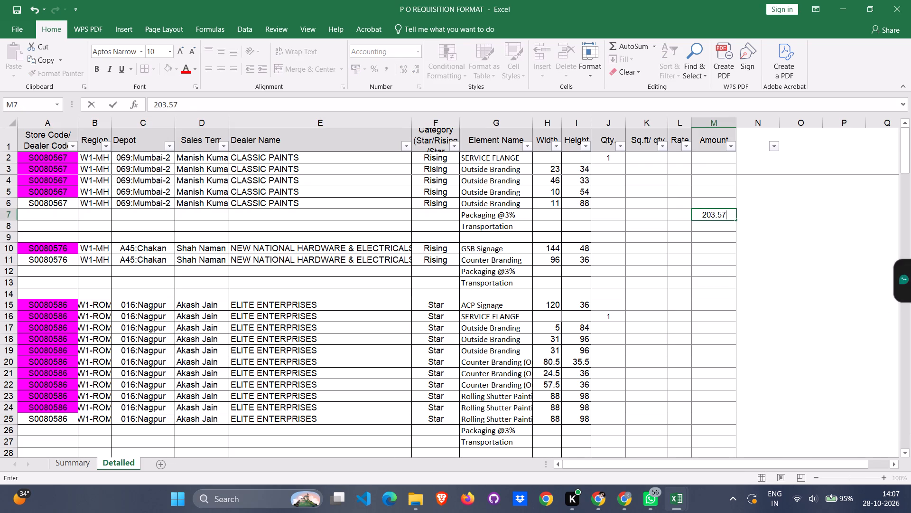
pyautogui.hotkey('ctrl', 's')
pyautogui.click(714, 227)
pyautogui.write('5000')
pyautogui.hotkey('ctrl', 's')
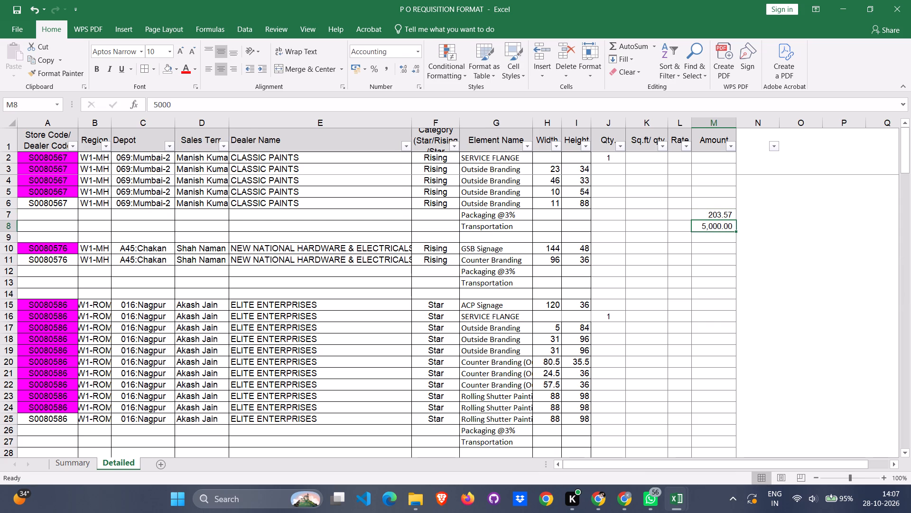
# Copy the Classic Paints dealer details in A6:F6 down through row 8 and save.
pyautogui.click(55, 203)
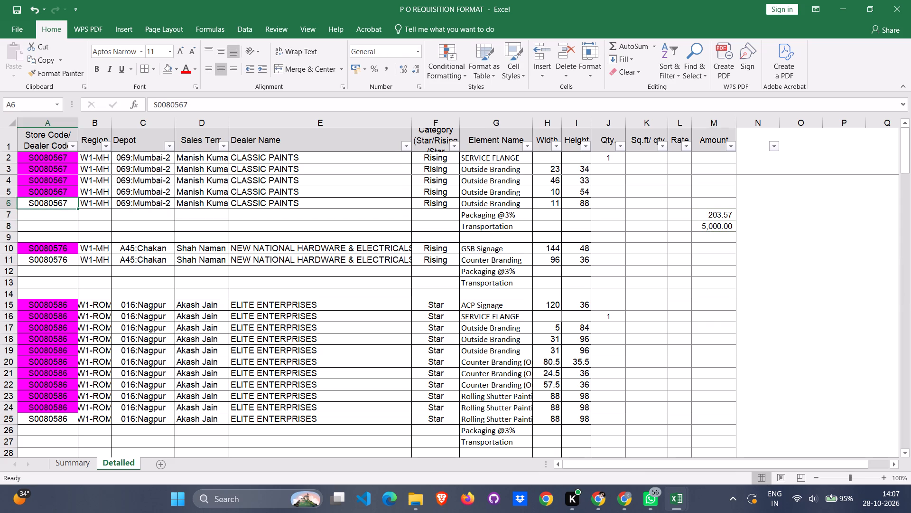
pyautogui.hotkey('shift', 'Right')
pyautogui.hotkey('shift', 'Right')
pyautogui.hotkey('shift', 'Right')
pyautogui.hotkey('shift', 'Right')
pyautogui.hotkey('shift', 'Right')
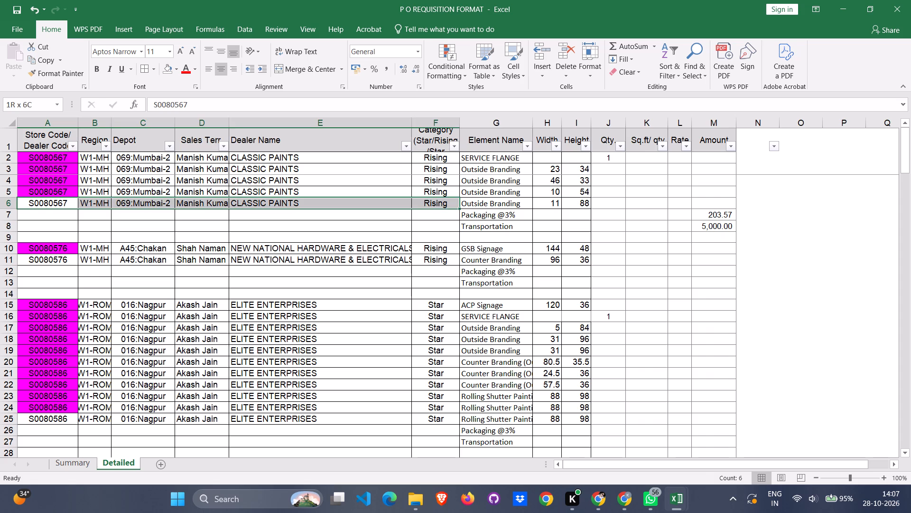
pyautogui.hotkey('ctrl', 'c')
pyautogui.hotkey('shift', 'Down')
pyautogui.hotkey('shift', 'Down')
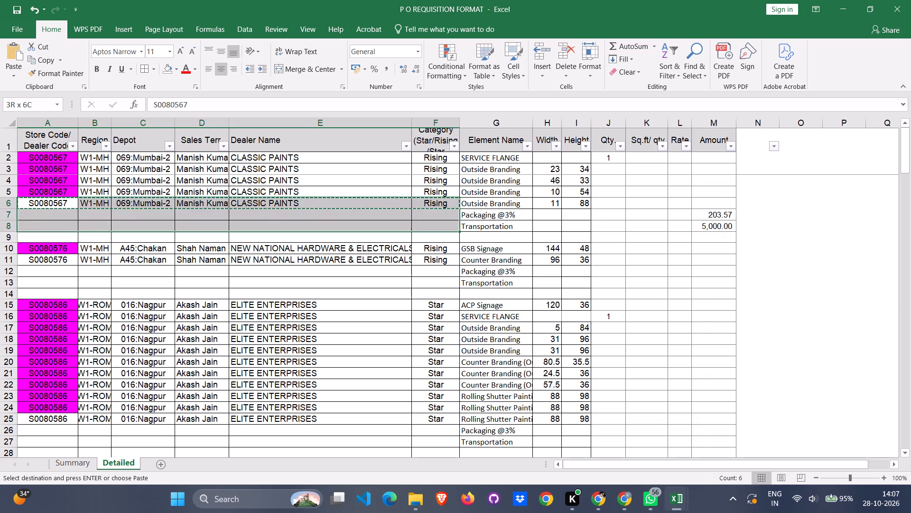
pyautogui.hotkey('ctrl', 'v')
pyautogui.hotkey('ctrl', 's')
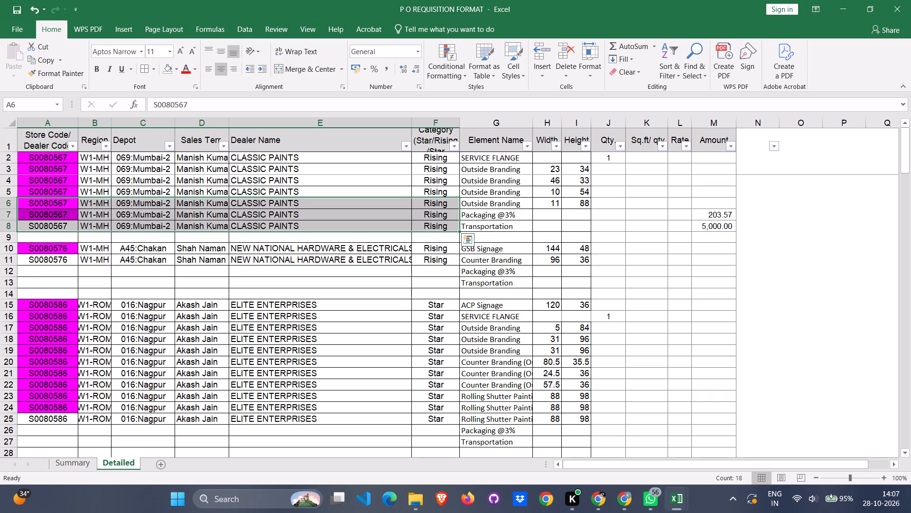
# Close the CLASSIC PAINTS quotation workbook.
pyautogui.hotkey('alt', 'Tab')
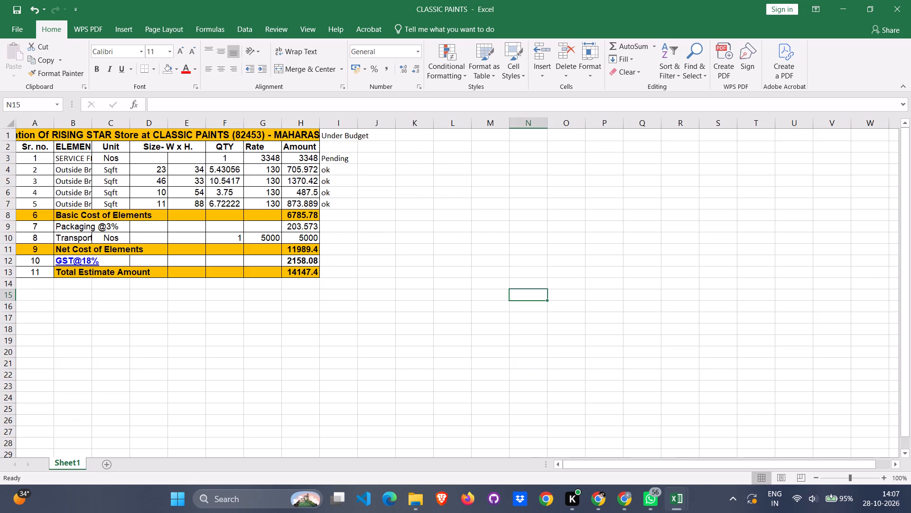
pyautogui.click(897, 0)
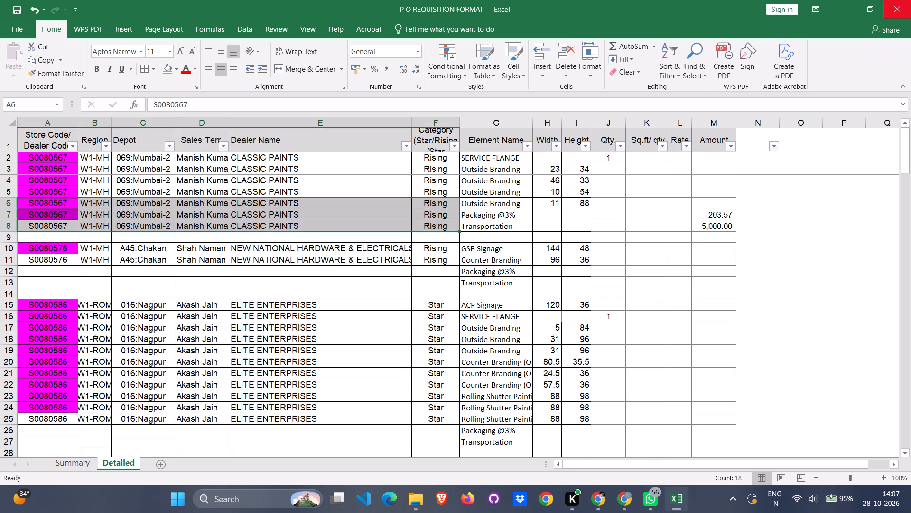
# Search the SEPARATAION ESTIMATE folder for NEW and open the NEW NATIONAL HARDWARE & ELECTRICALS quotation workbook.
pyautogui.hotkey('alt', 'Tab')
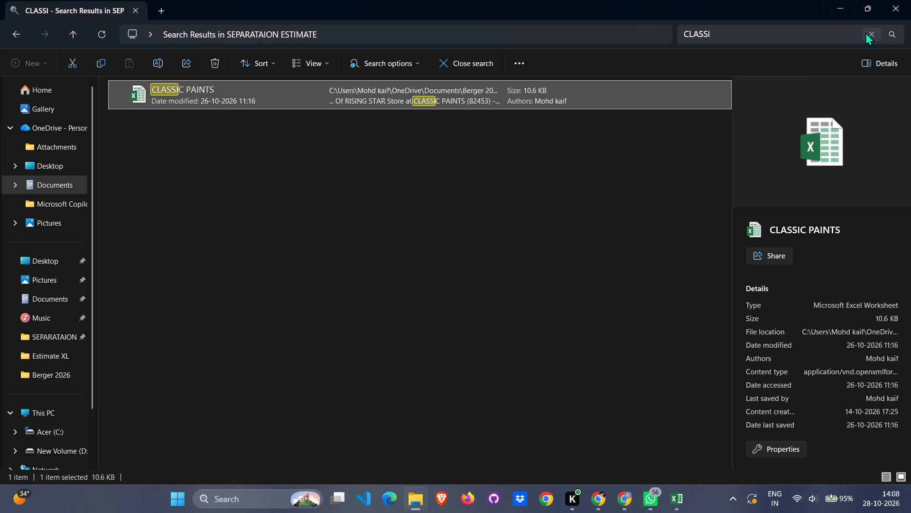
pyautogui.click(865, 32)
pyautogui.write('NEW')
pyautogui.press('space')
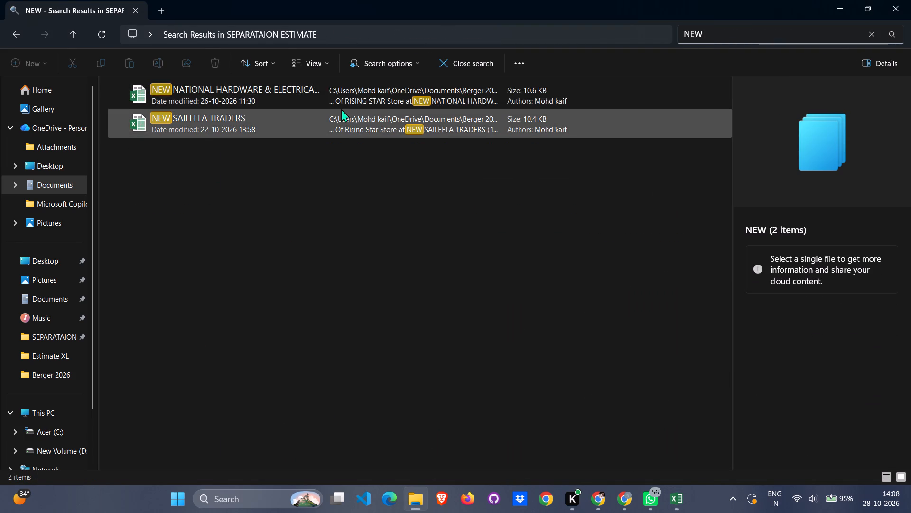
pyautogui.doubleClick(330, 97)
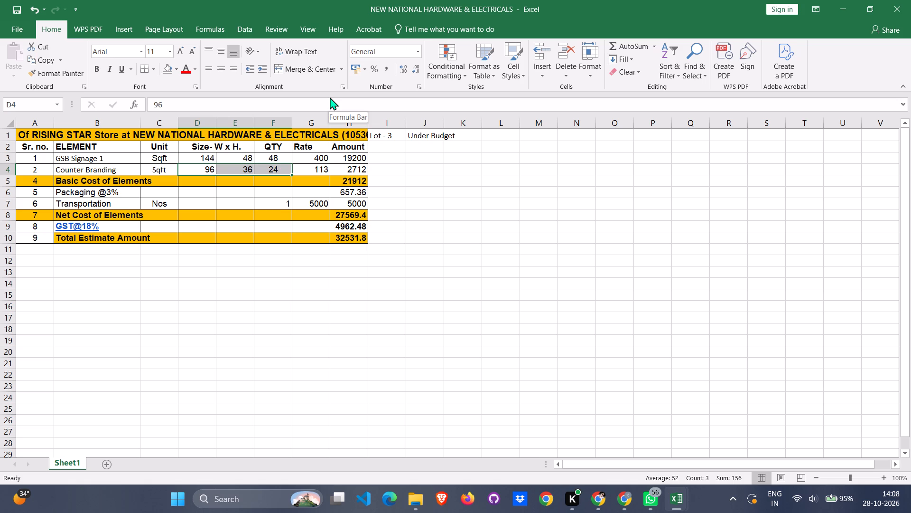
# Enter New National Hardware's packaging amount 657.36 in M12 and transportation amount 5000 in M13 of the Detailed sheet, and save.
pyautogui.hotkey('alt', 'Tab')
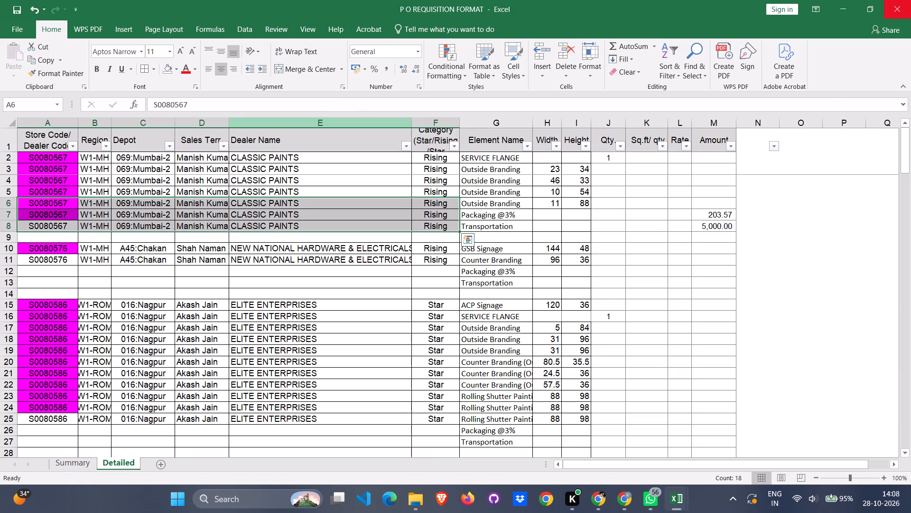
pyautogui.click(703, 273)
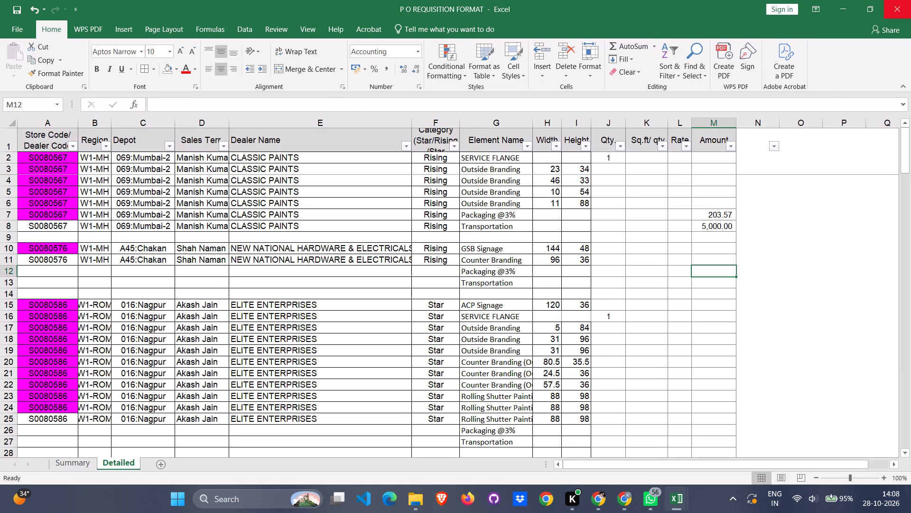
pyautogui.write('657.36')
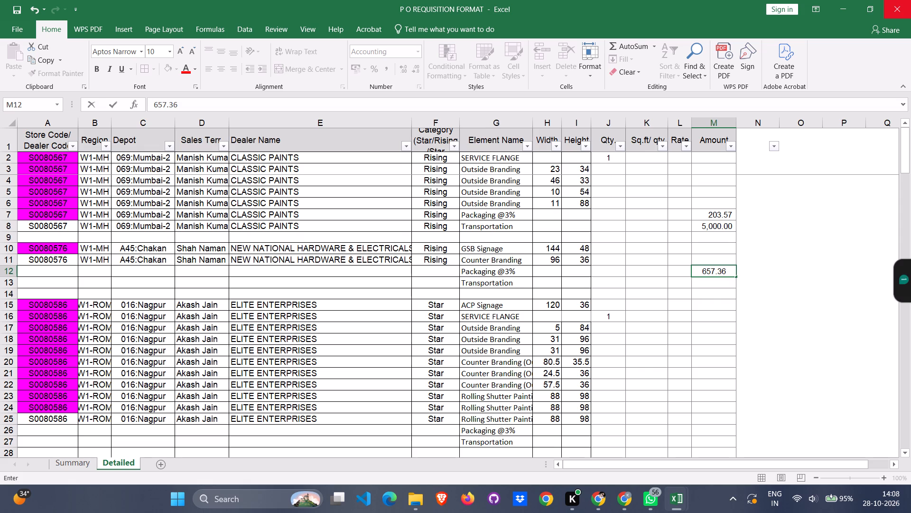
pyautogui.hotkey('ctrl', 's')
pyautogui.hotkey('alt', 'Tab')
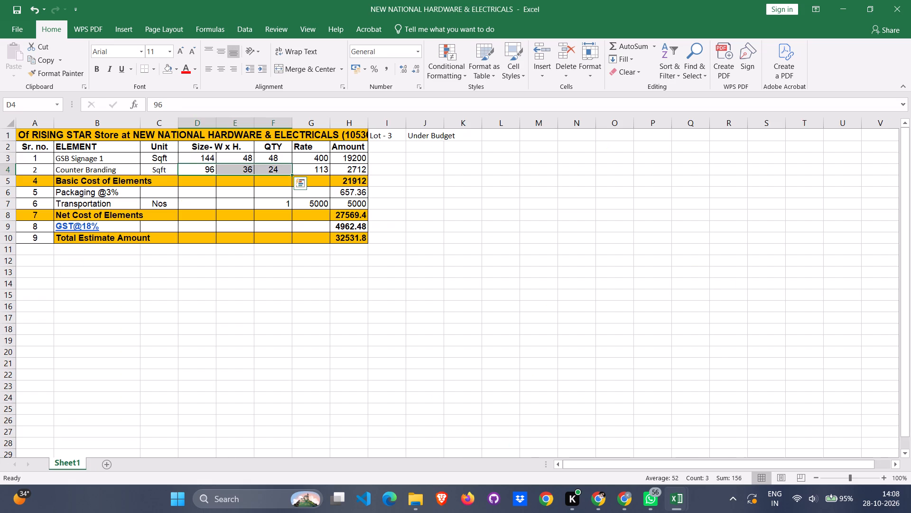
pyautogui.hotkey('alt', 'Tab')
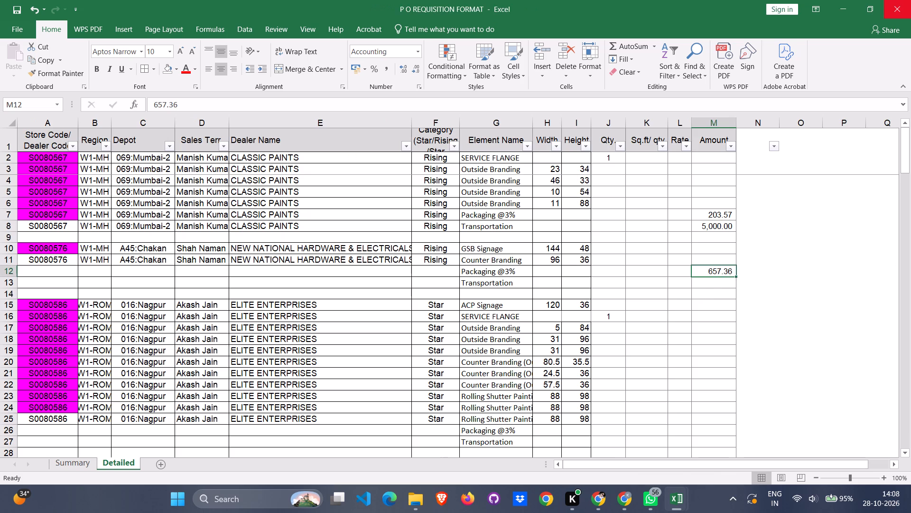
pyautogui.click(705, 285)
pyautogui.write('5000')
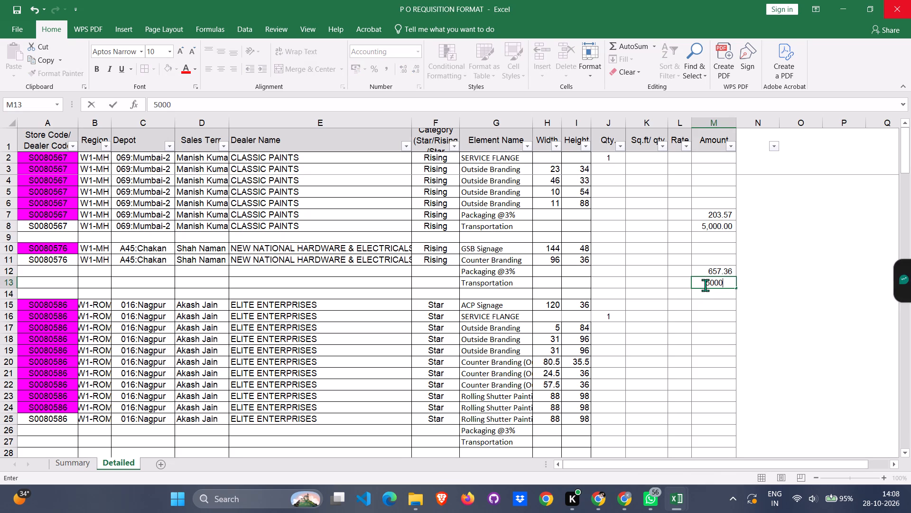
pyautogui.hotkey('ctrl', 's')
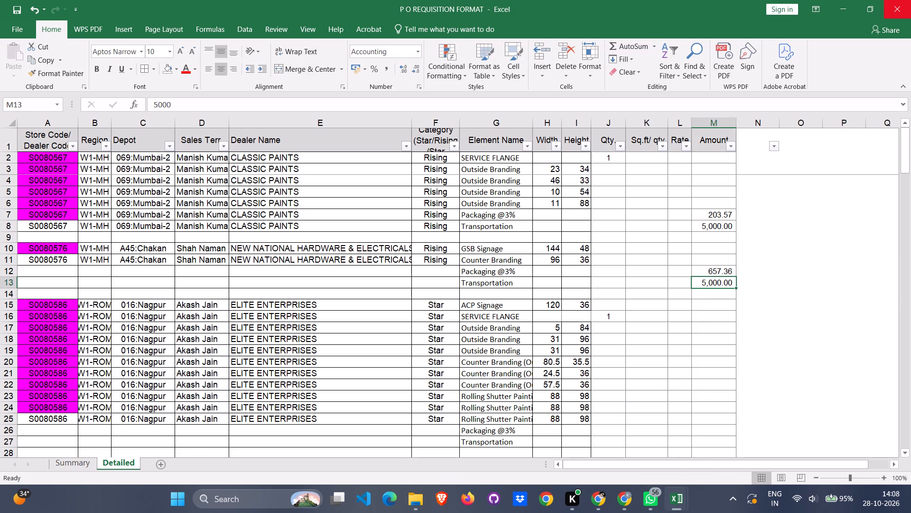
# Copy the New National Hardware dealer details in A11:F11 down through row 13 and save.
pyautogui.click(53, 259)
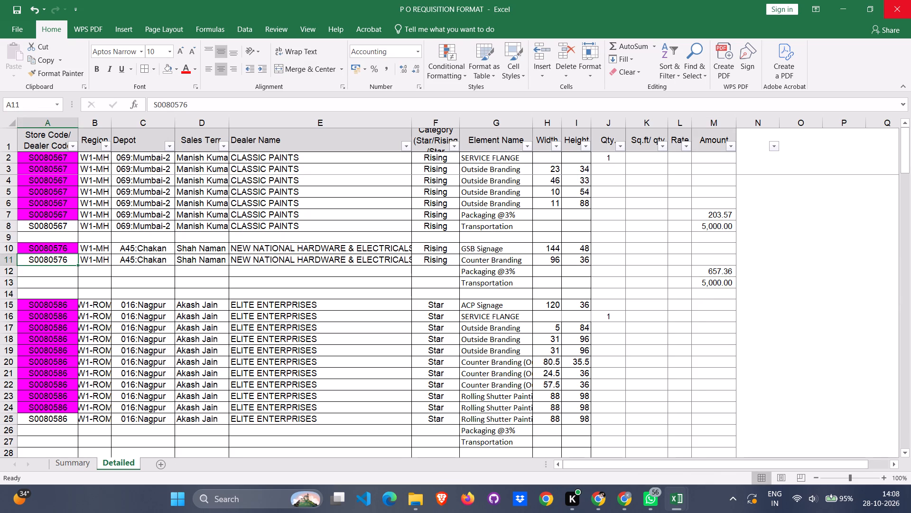
pyautogui.hotkey('shift', 'Right')
pyautogui.hotkey('shift', 'Right')
pyautogui.hotkey('shift', 'Right')
pyautogui.hotkey('shift', 'Right')
pyautogui.hotkey('shift', 'Right')
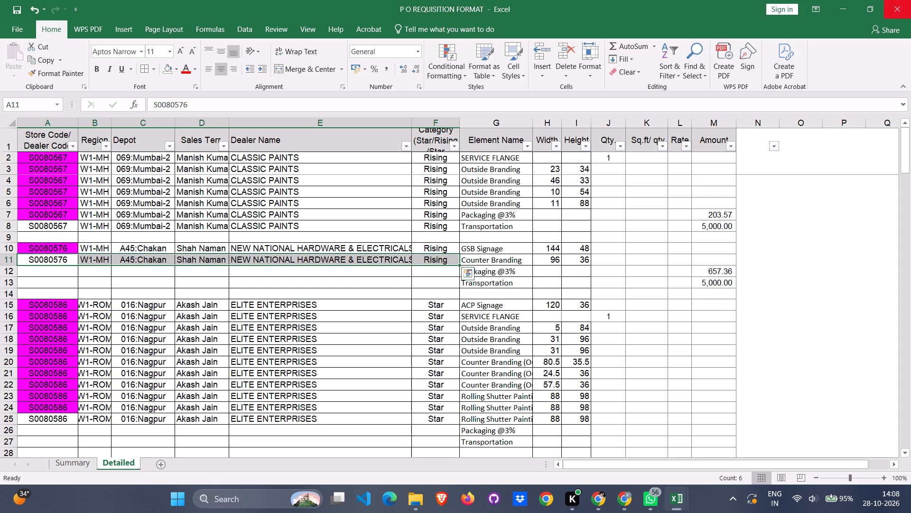
pyautogui.hotkey('ctrl', 'c')
pyautogui.hotkey('shift', 'Down')
pyautogui.hotkey('shift', 'Down')
pyautogui.hotkey('ctrl', 'v')
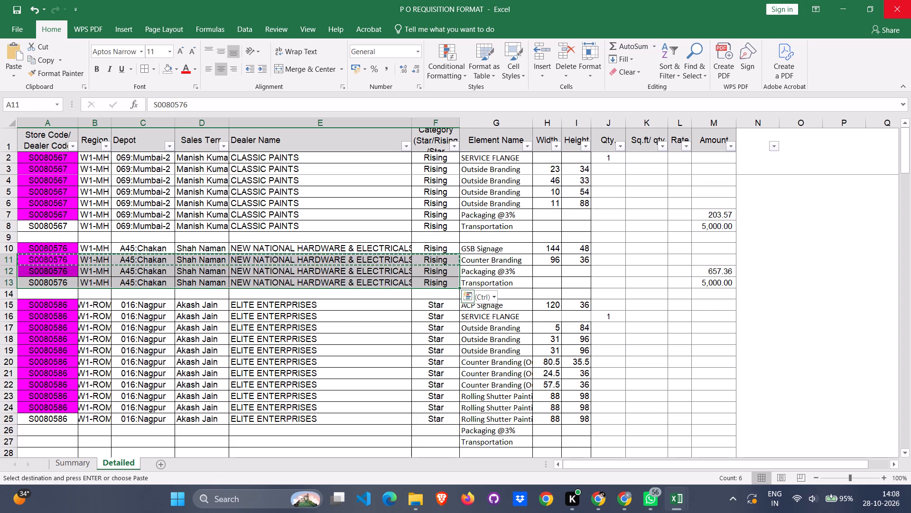
pyautogui.hotkey('ctrl', 's')
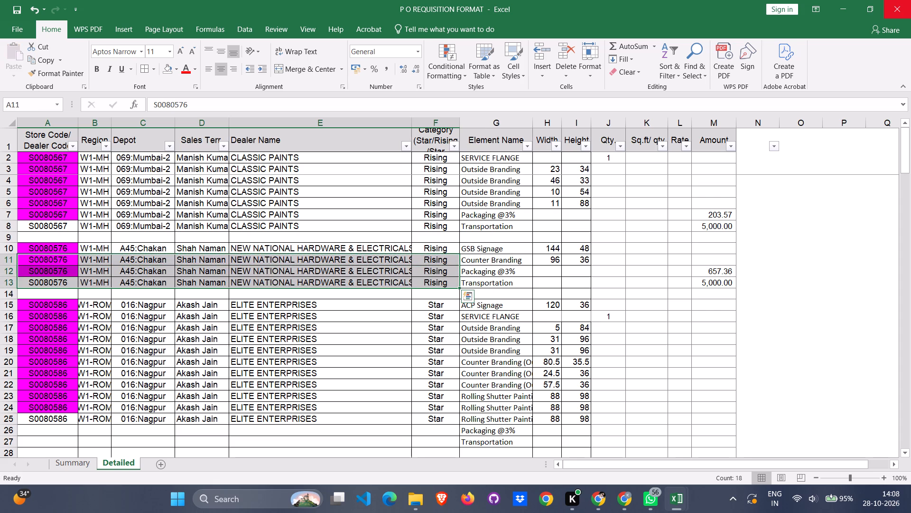
# Close the NEW NATIONAL HARDWARE & ELECTRICALS quotation workbook.
pyautogui.hotkey('alt', 'Tab')
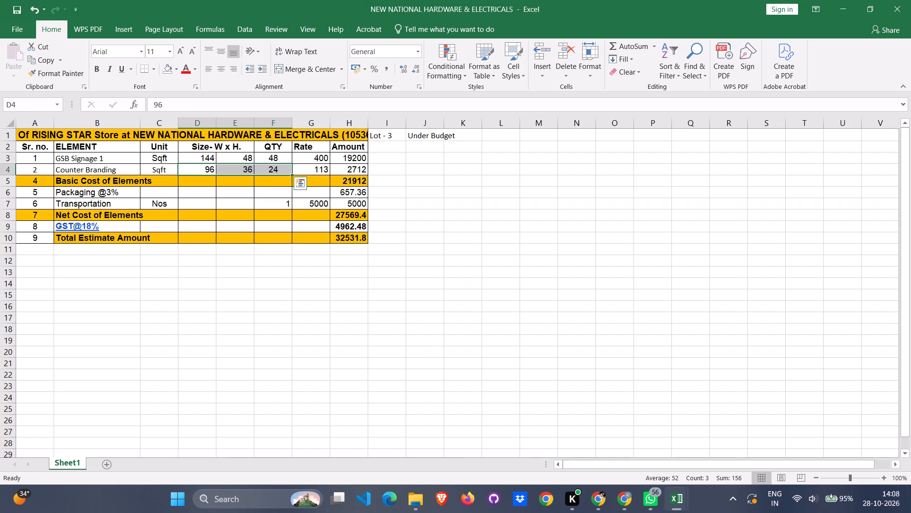
pyautogui.click(898, 10)
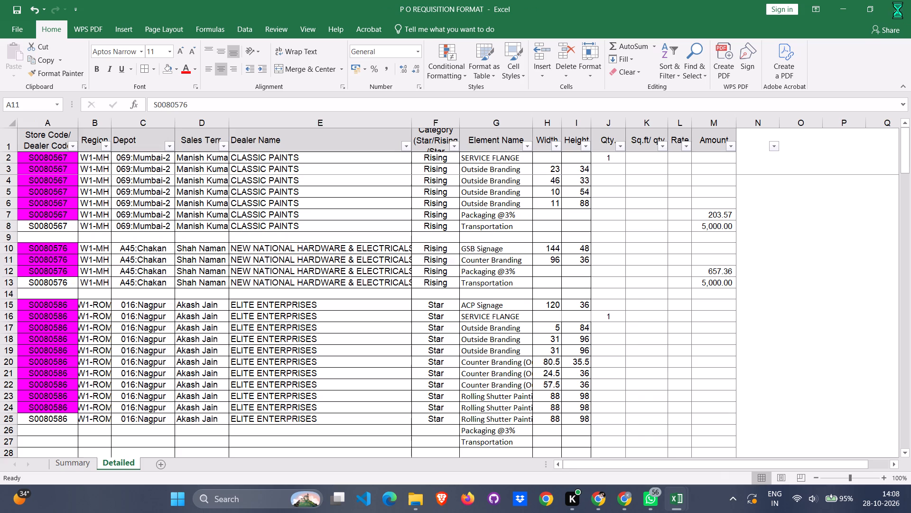
# Search the SEPARATAION ESTIMATE folder for ELITE and open the ELITE ENTERPRISES quotation workbook.
pyautogui.scroll(-6, 593, 260)
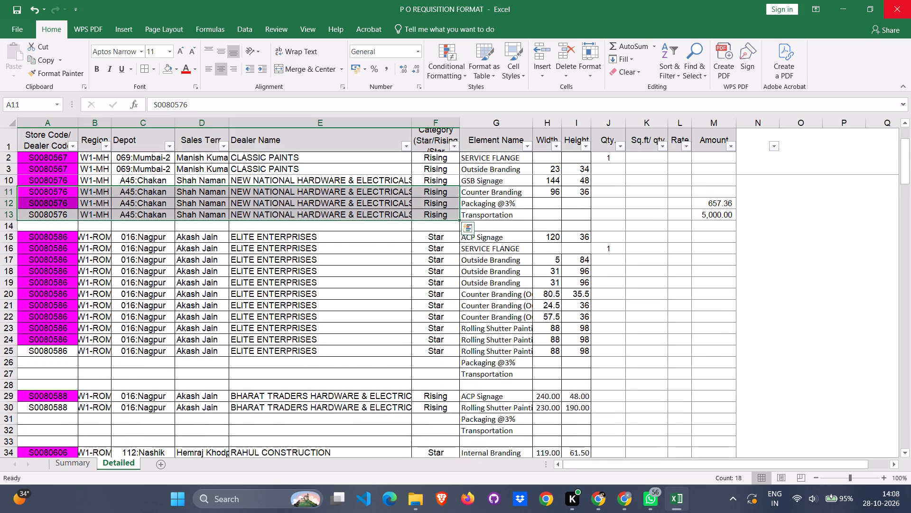
pyautogui.scroll(-1, 593, 260)
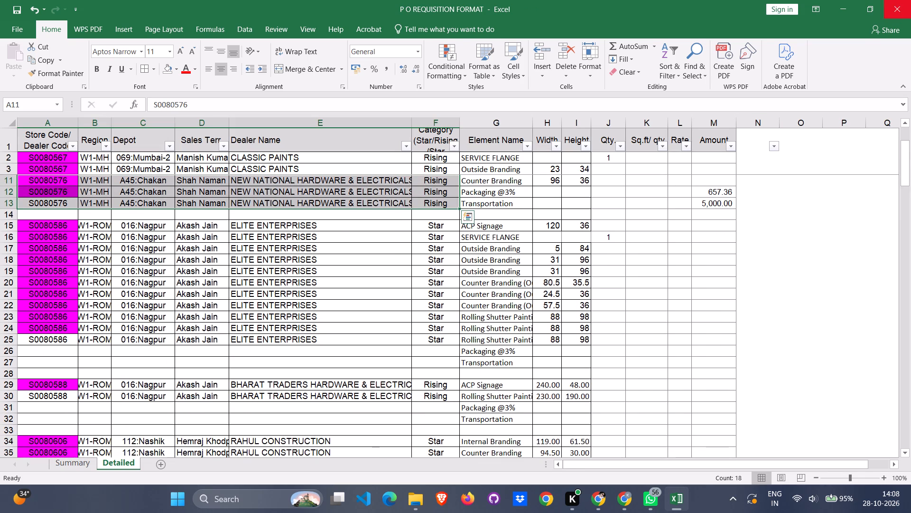
pyautogui.scroll(3, 593, 260)
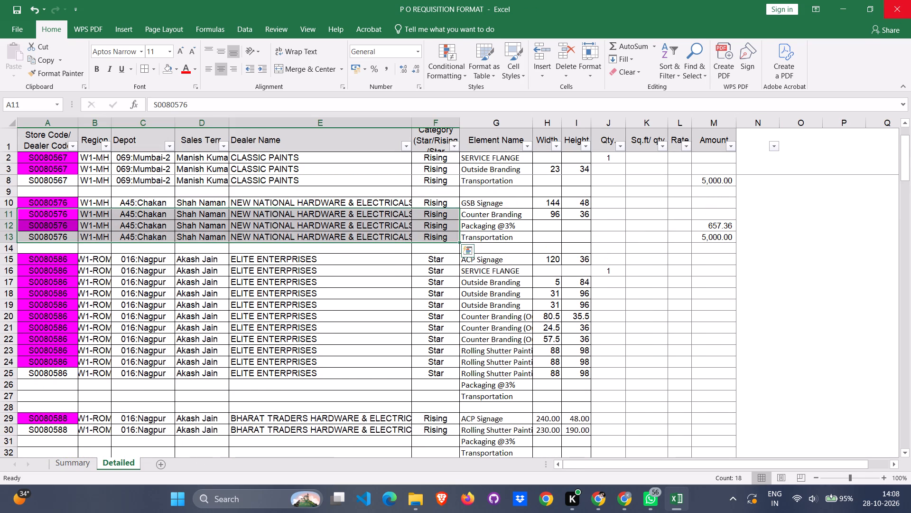
pyautogui.scroll(-3, 593, 260)
pyautogui.hotkey('alt', 'Tab')
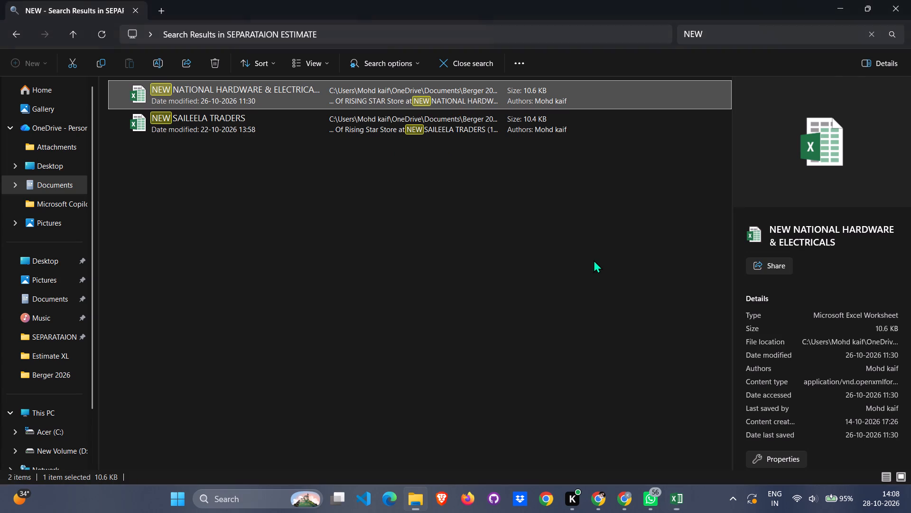
pyautogui.click(868, 29)
pyautogui.write('ELITE')
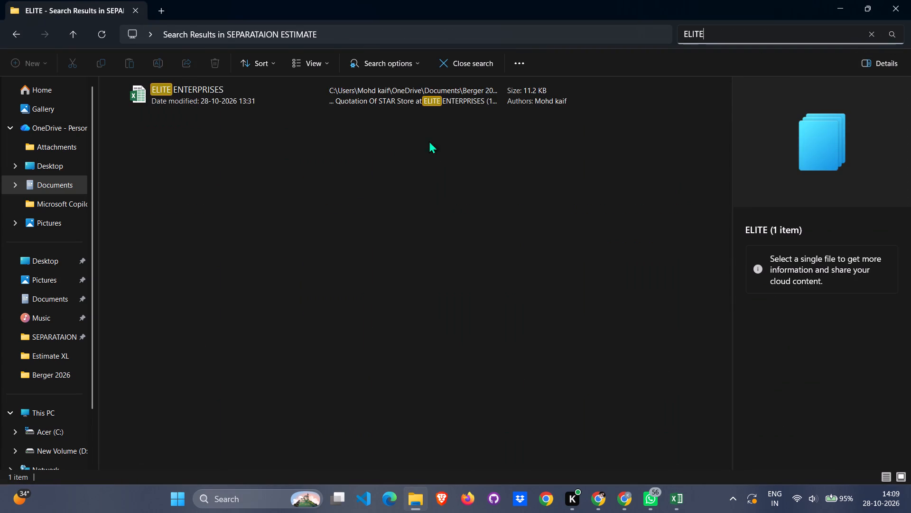
pyautogui.doubleClick(285, 91)
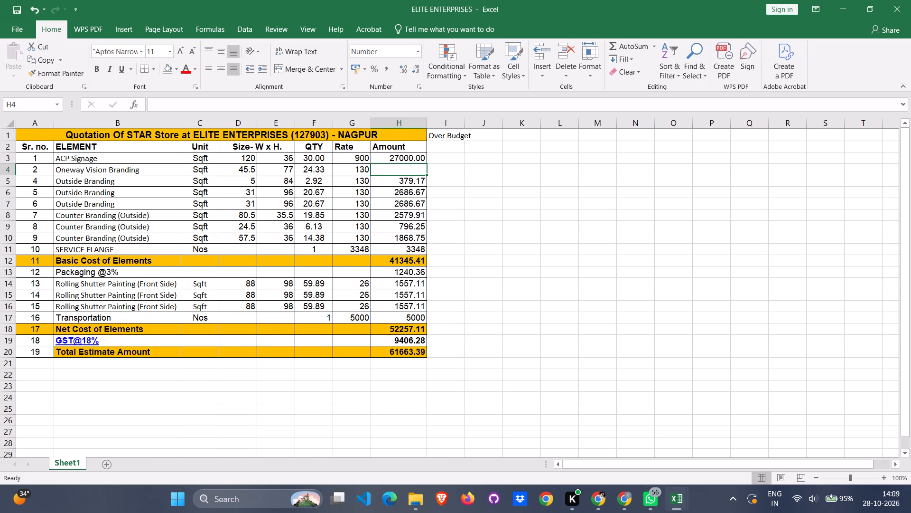
# Enter Elite Enterprises' packaging amount 1240.36 in M26 and transportation amount 5000 in M27 of the Detailed sheet, save, and recheck the quotation.
pyautogui.hotkey('alt', 'Tab')
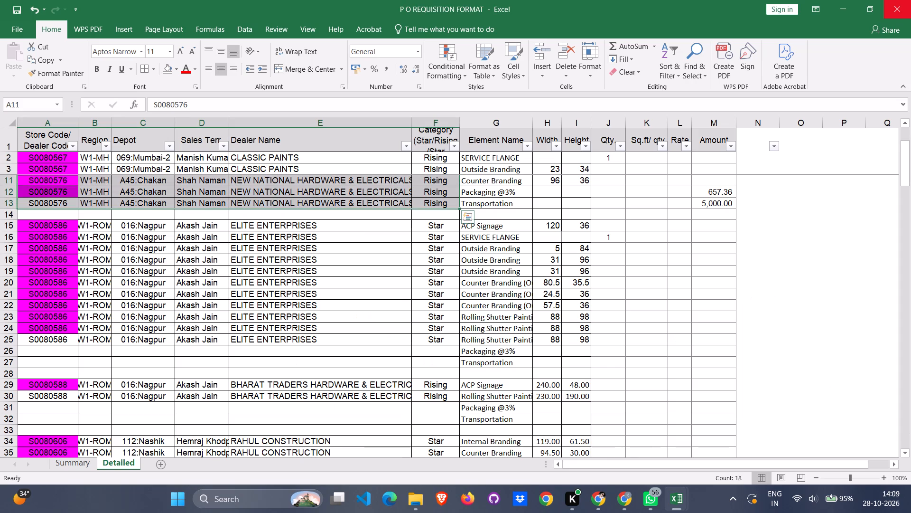
pyautogui.click(702, 353)
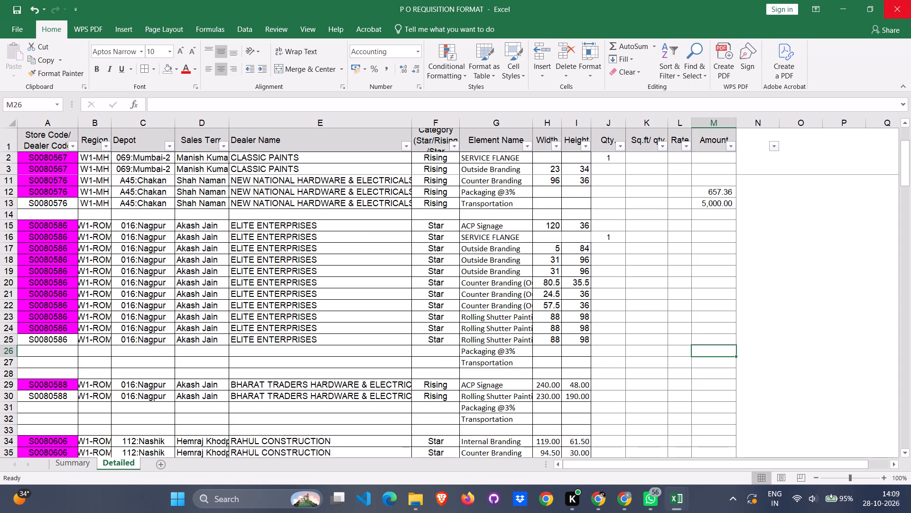
pyautogui.write('1240.')
pyautogui.hotkey('alt', 'Tab')
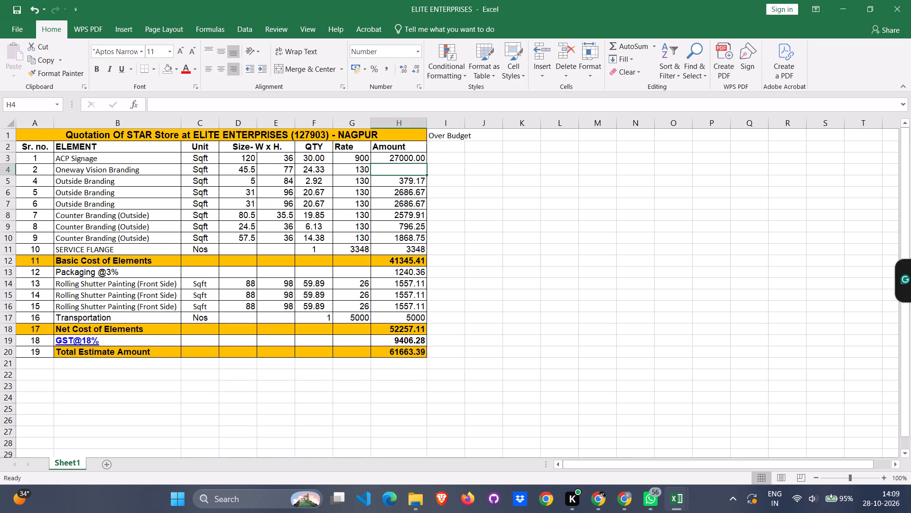
pyautogui.hotkey('alt', 'Tab')
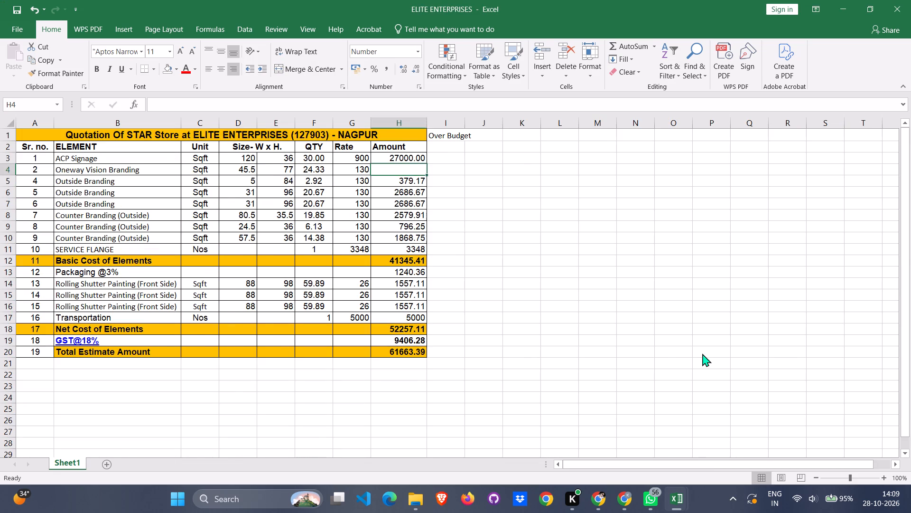
pyautogui.doubleClick(724, 349)
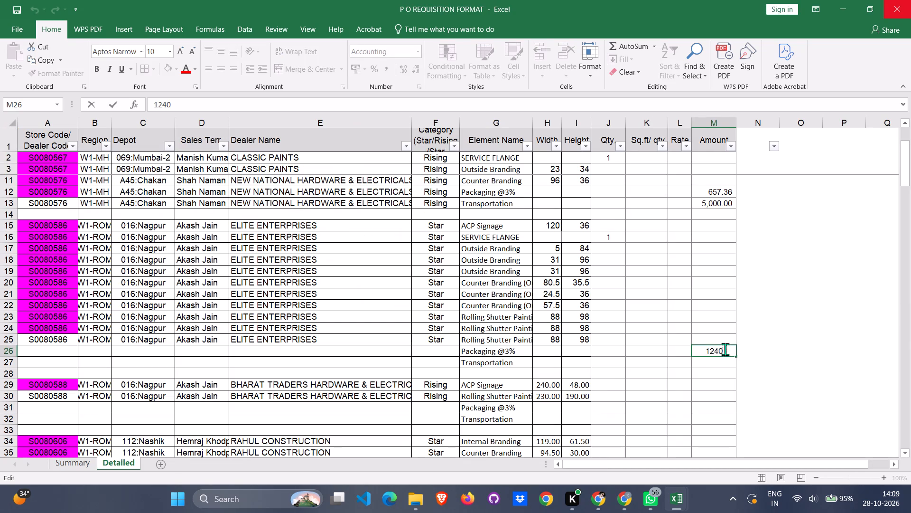
pyautogui.write('.36')
pyautogui.hotkey('ctrl', 's')
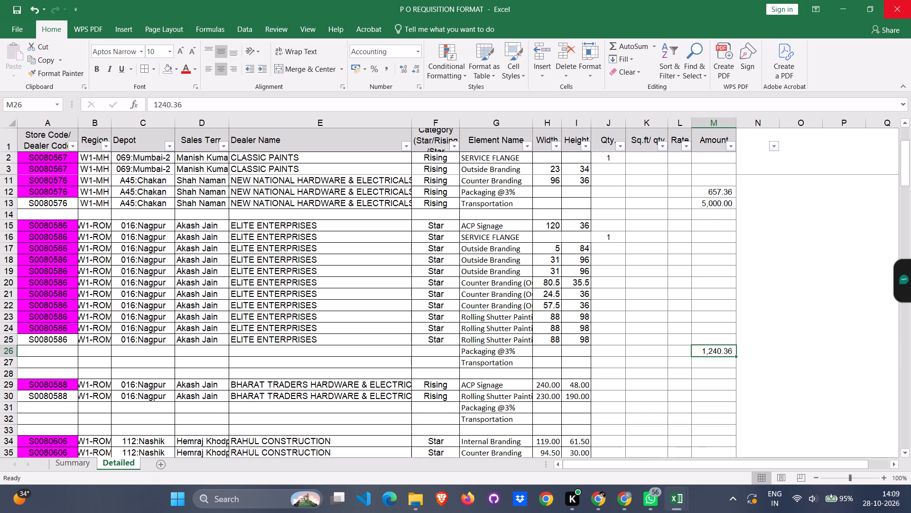
pyautogui.click(713, 360)
pyautogui.write('5000')
pyautogui.hotkey('ctrl', 's')
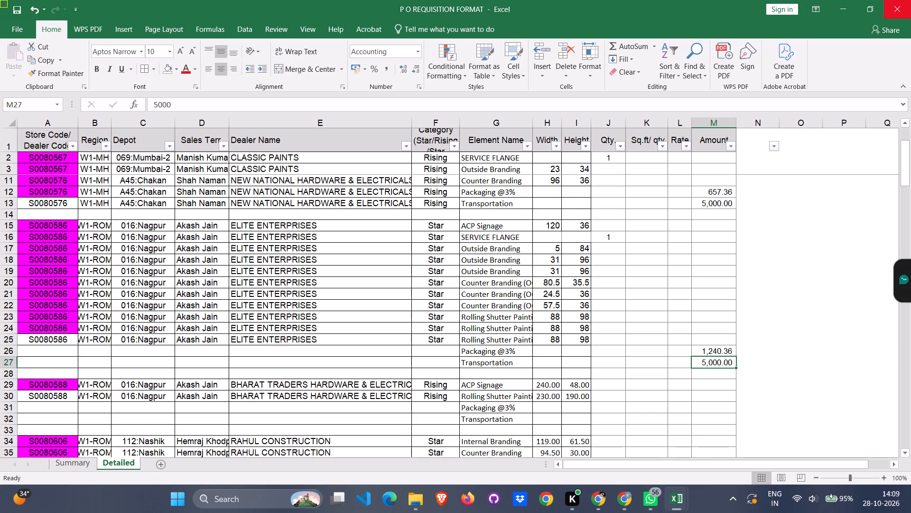
pyautogui.hotkey('alt', 'Tab')
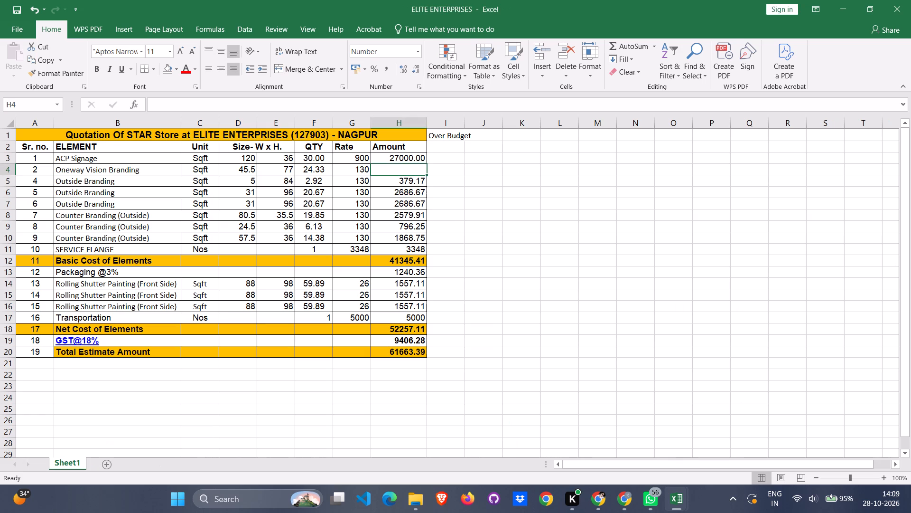
pyautogui.hotkey('alt', 'Tab')
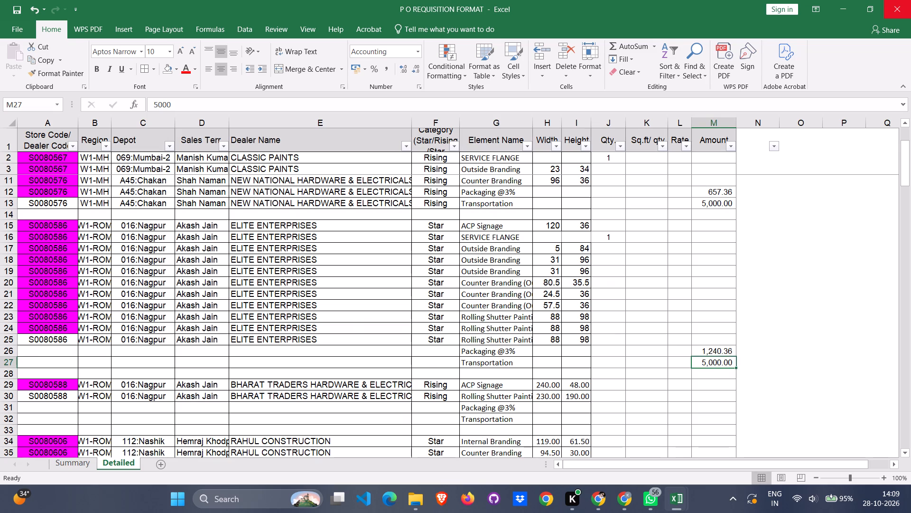
# Copy the Elite Enterprises dealer details in A25:F25 down through row 27 and save.
pyautogui.click(41, 339)
pyautogui.hotkey('shift', 'Right')
pyautogui.hotkey('shift', 'Right')
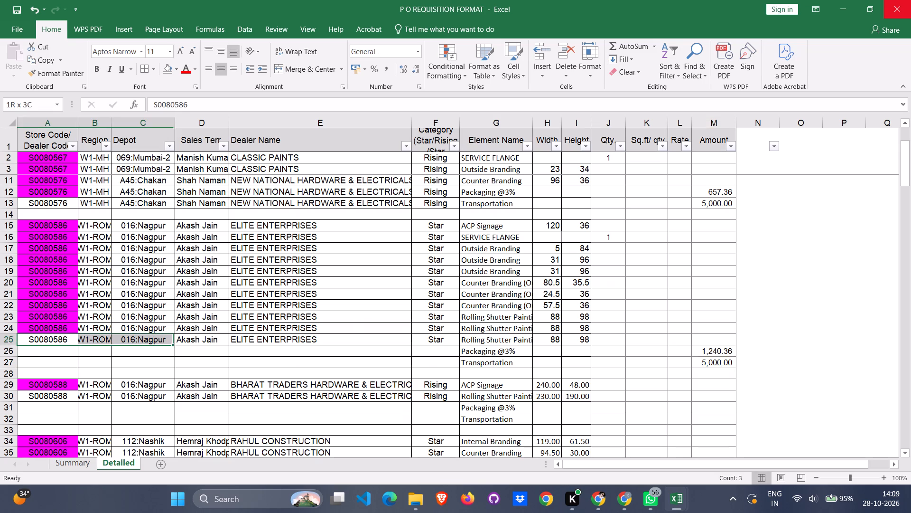
pyautogui.hotkey('shift', 'Right')
pyautogui.hotkey('shift', 'Right')
pyautogui.hotkey('shift', 'Right')
pyautogui.hotkey('ctrl', 'c')
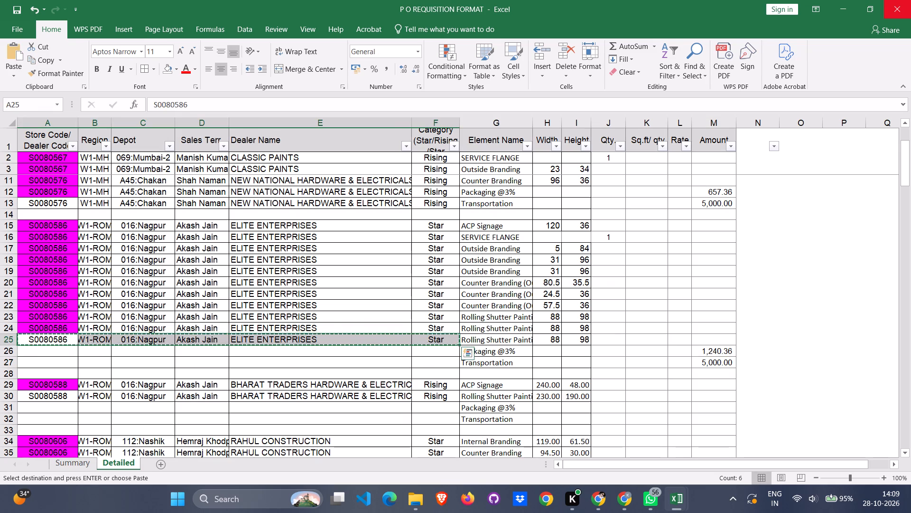
pyautogui.hotkey('shift', 'Down')
pyautogui.hotkey('shift', 'Down')
pyautogui.hotkey('ctrl', 'v')
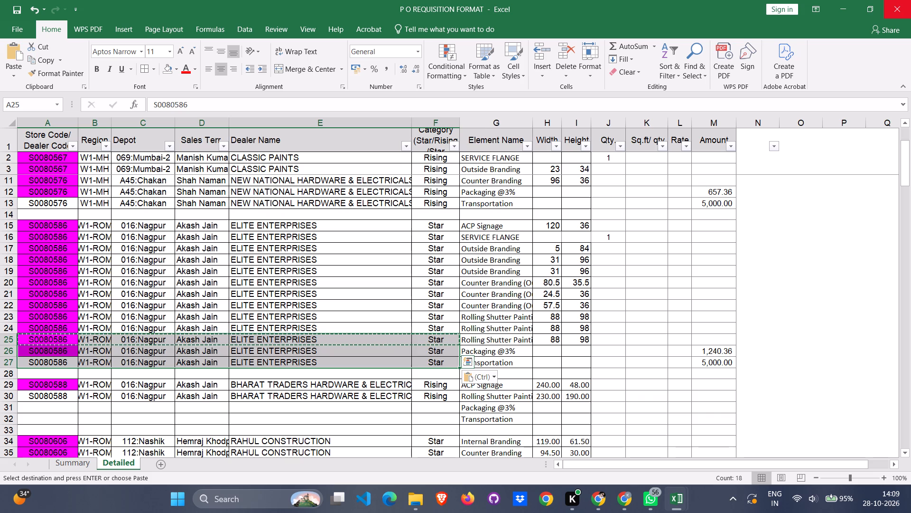
pyautogui.hotkey('ctrl', 's')
# Close the ELITE ENTERPRISES quotation workbook.
pyautogui.scroll(-9, 41, 339)
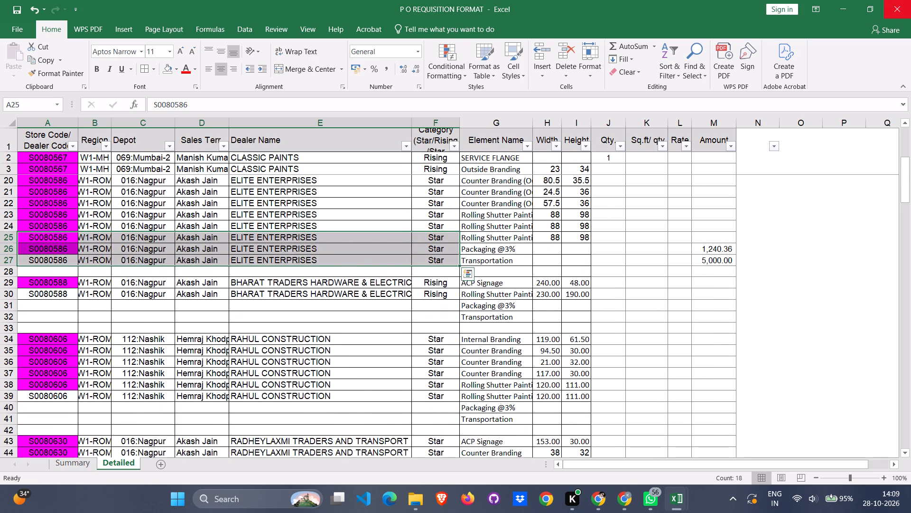
pyautogui.scroll(-3, 41, 339)
pyautogui.hotkey('alt', 'Tab')
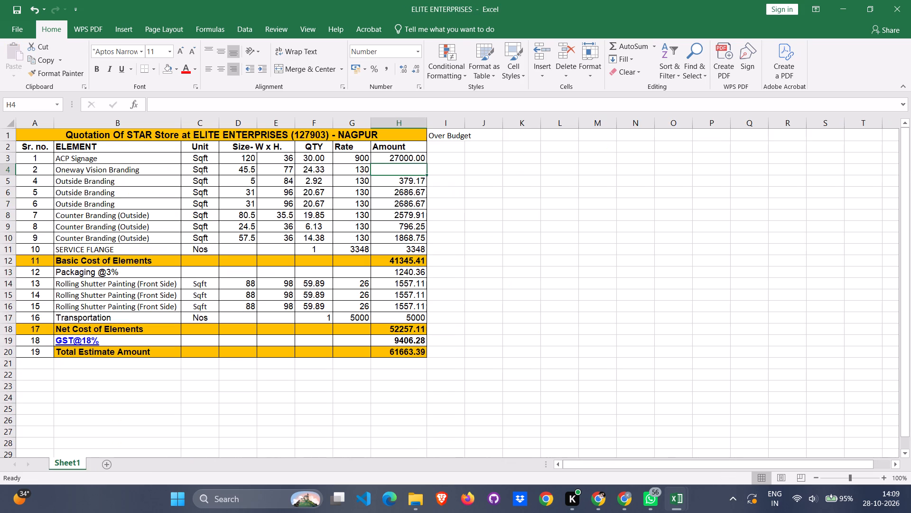
pyautogui.click(891, 13)
# Search the SEPARATAION ESTIMATE folder for BHARAT and open the BHARAT TRADERS quotation workbook.
pyautogui.hotkey('alt', 'Tab')
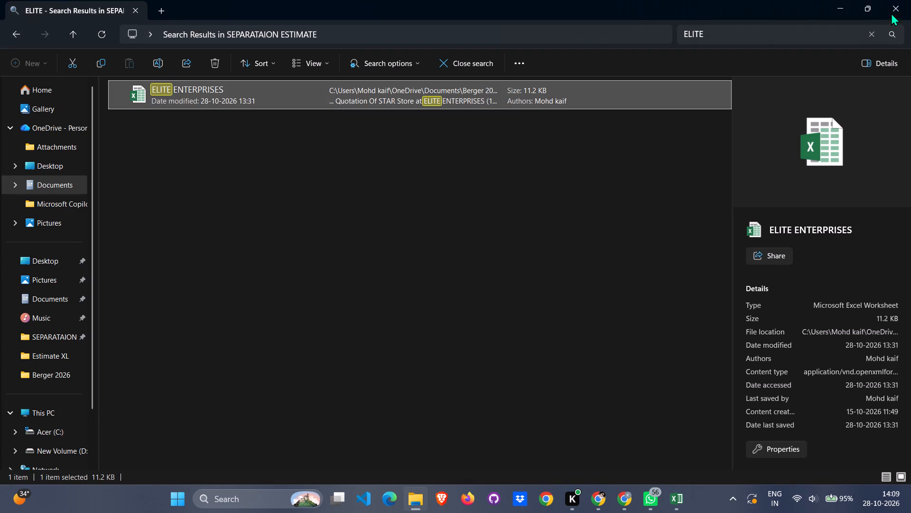
pyautogui.click(871, 34)
pyautogui.write('BHARAT')
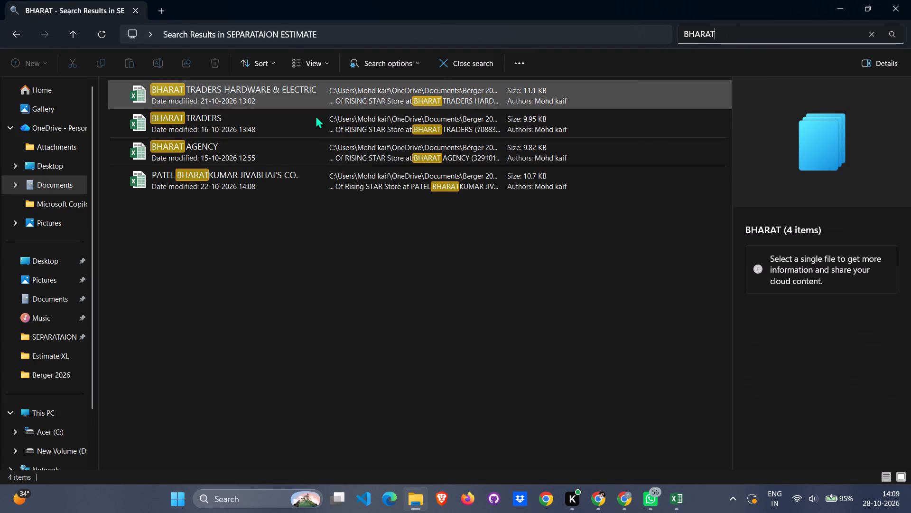
pyautogui.doubleClick(277, 127)
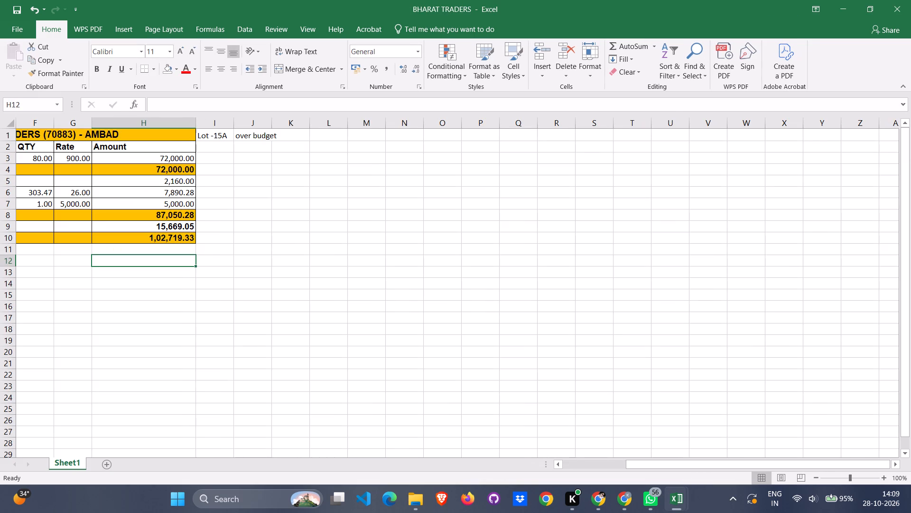
pyautogui.hscroll(6, 297, 247)
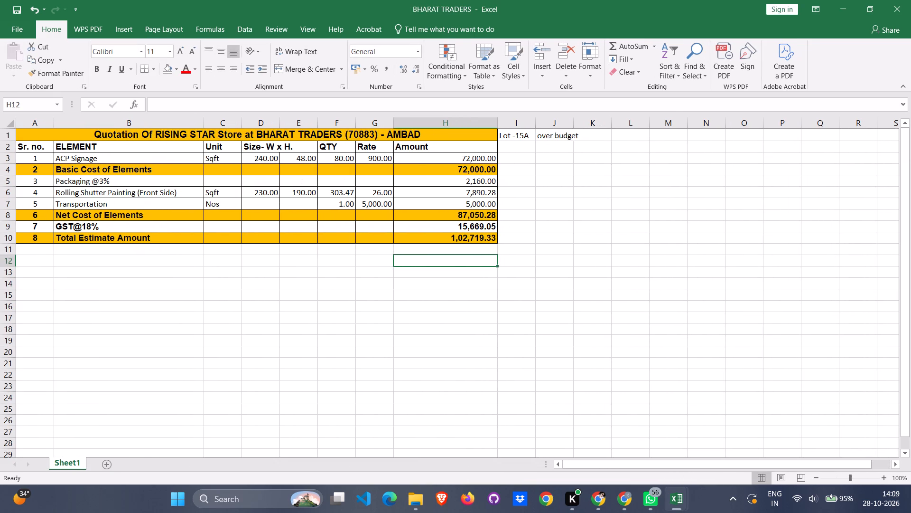
# Enter packaging amount 2160 in M31 and transportation amount 5000 in M32 for Bharat Traders Hardware in the Detailed sheet, and save.
pyautogui.hotkey('alt', 'Tab')
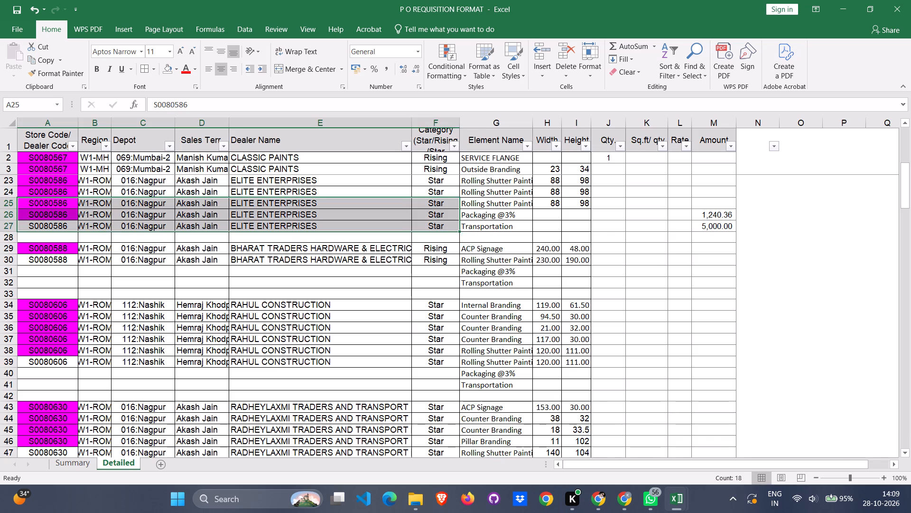
pyautogui.click(714, 273)
pyautogui.write('2160')
pyautogui.click(710, 291)
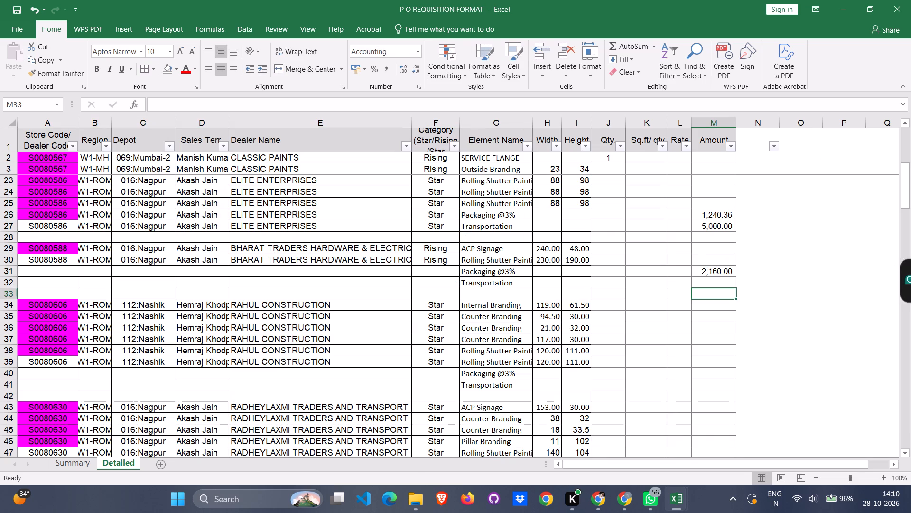
pyautogui.click(711, 279)
pyautogui.write('5000')
pyautogui.hotkey('ctrl', 's')
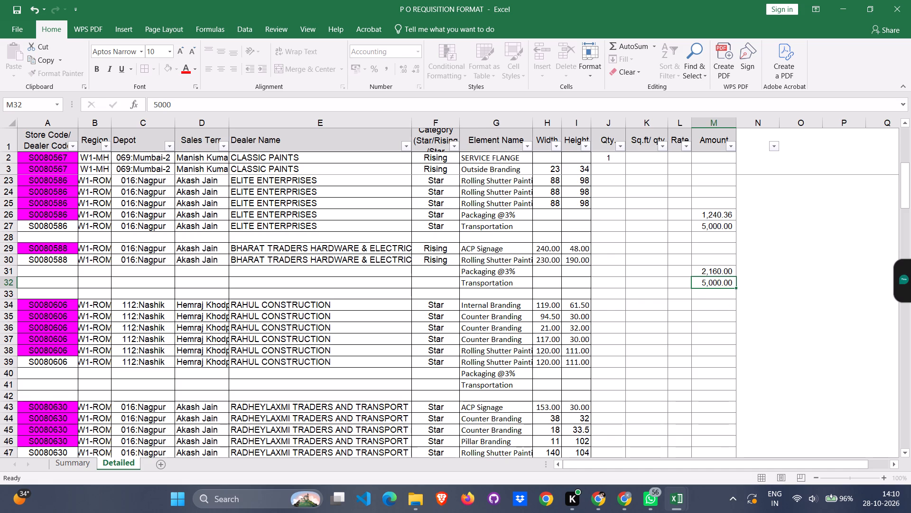
# Copy the Bharat Traders Hardware dealer details in A30:F30 down through row 32 and save.
pyautogui.click(48, 261)
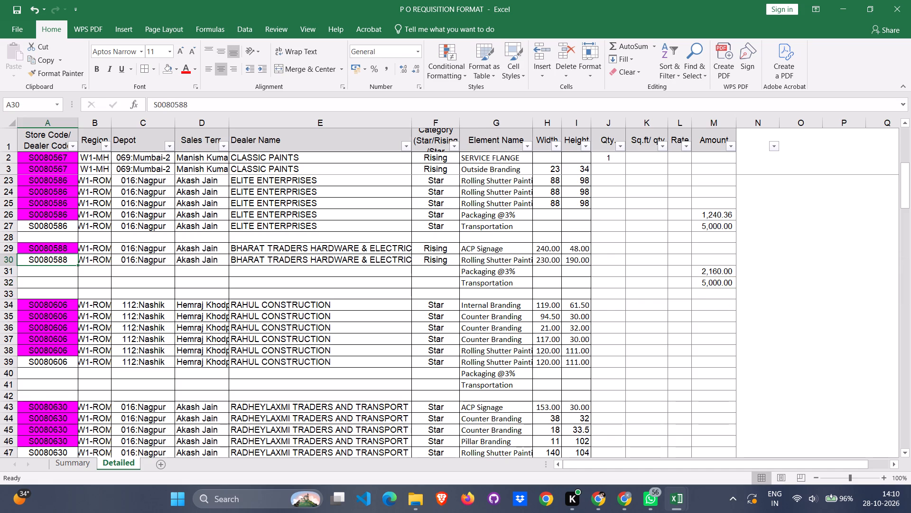
pyautogui.hotkey('shift', 'Right')
pyautogui.hotkey('shift', 'Right')
pyautogui.hotkey('shift', 'Right')
pyautogui.hotkey('shift', 'Right')
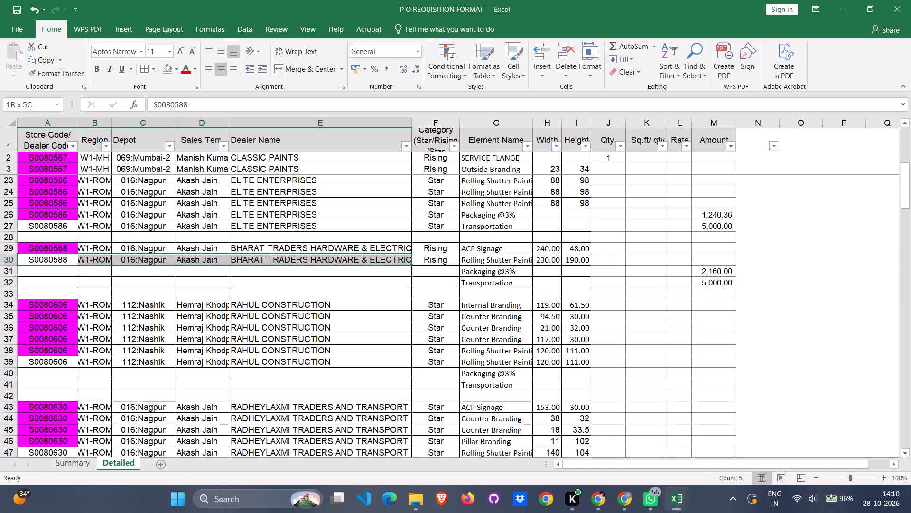
pyautogui.hotkey('shift', 'Right')
pyautogui.hotkey('ctrl', 'c')
pyautogui.hotkey('shift', 'Down')
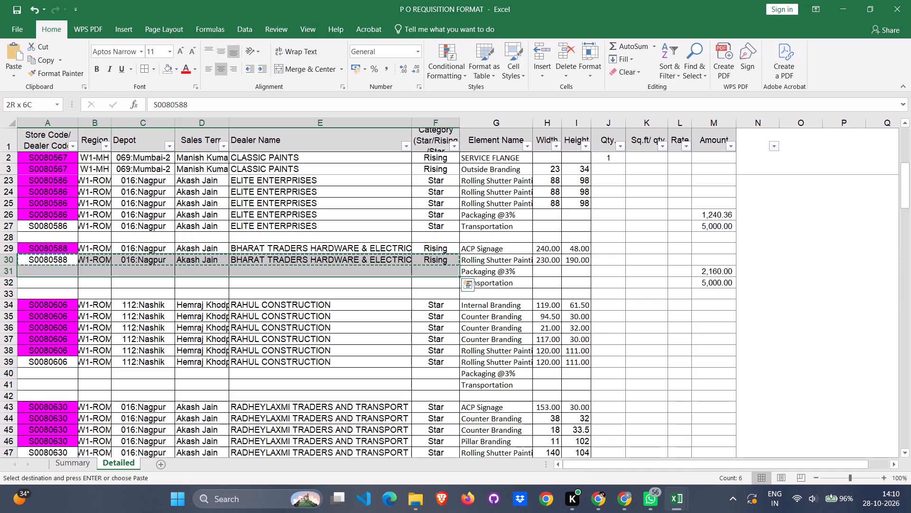
pyautogui.hotkey('shift', 'Down')
pyautogui.hotkey('ctrl', 'v')
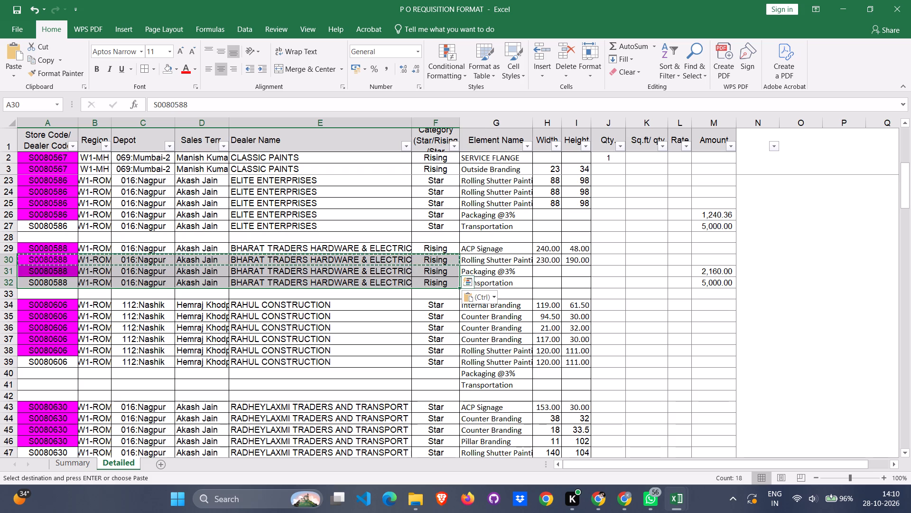
pyautogui.hotkey('ctrl', 's')
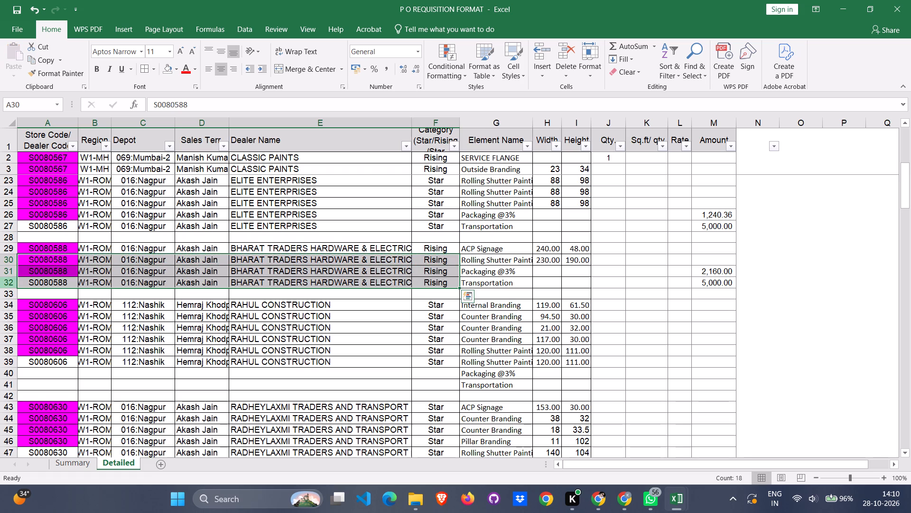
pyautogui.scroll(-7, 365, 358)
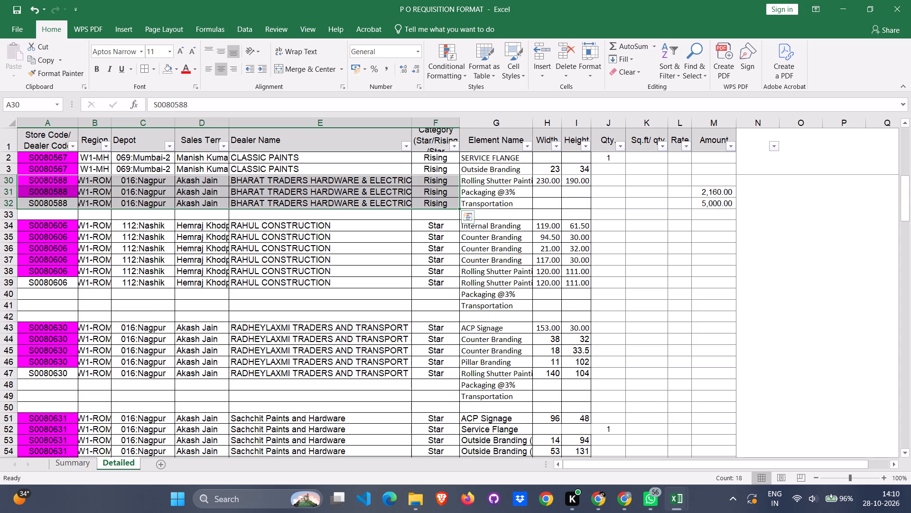
# Check the Bharat Traders rows in the Detailed sheet against the BHARAT TRADERS quotation, and close that quotation workbook.
pyautogui.scroll(3, 557, 279)
pyautogui.hotkey('alt', 'Tab')
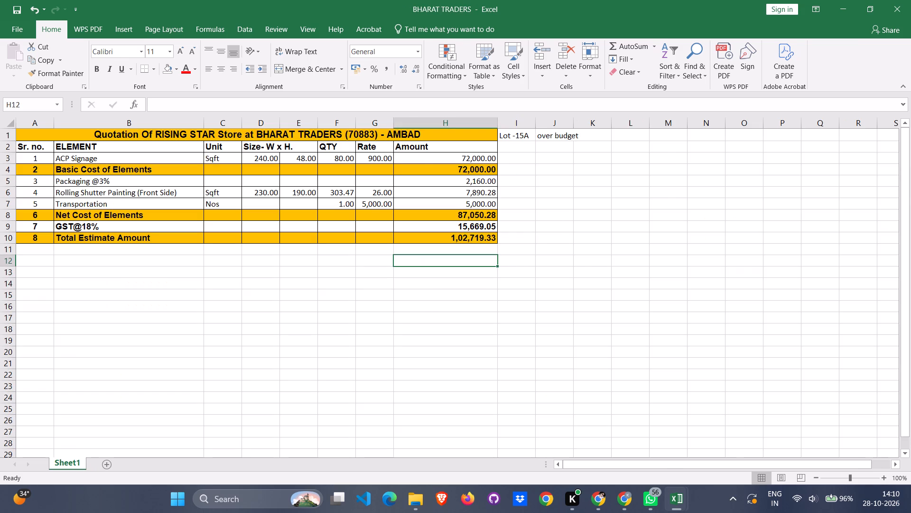
pyautogui.hotkey('alt', 'Tab')
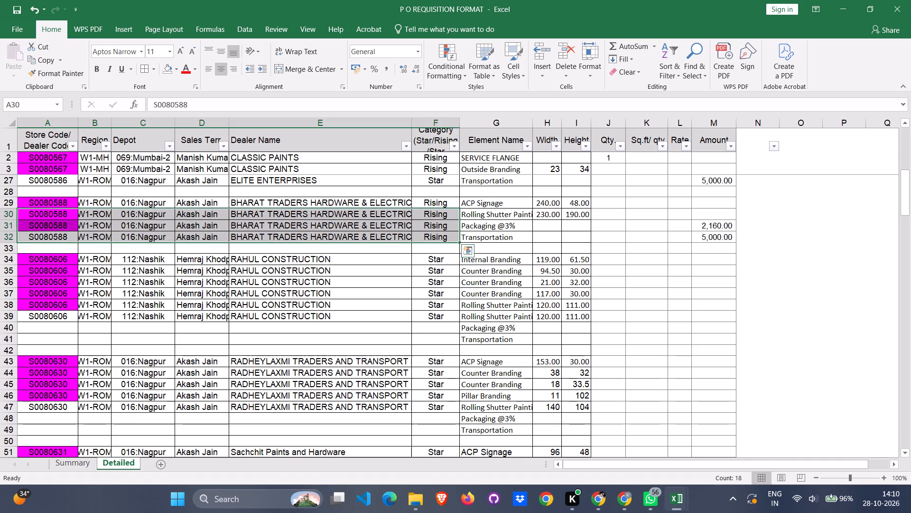
pyautogui.hotkey('alt', 'Tab')
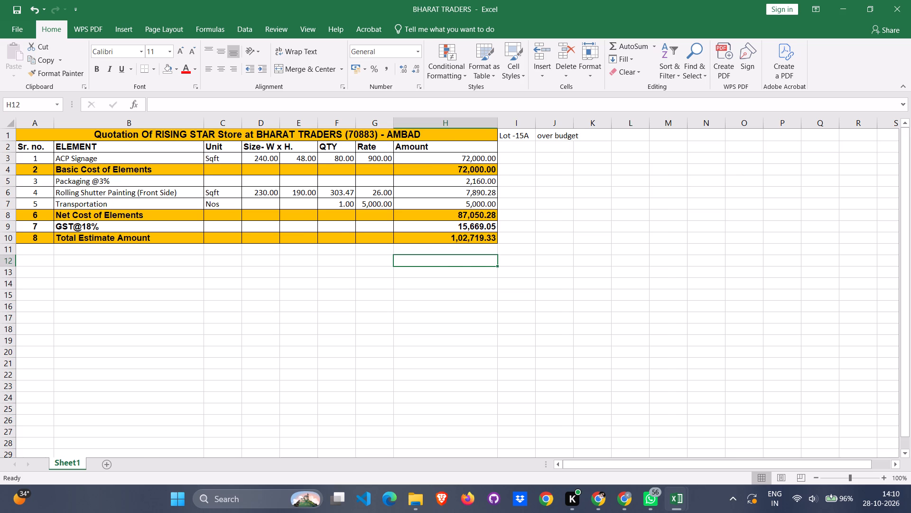
pyautogui.hotkey('alt', 'Tab')
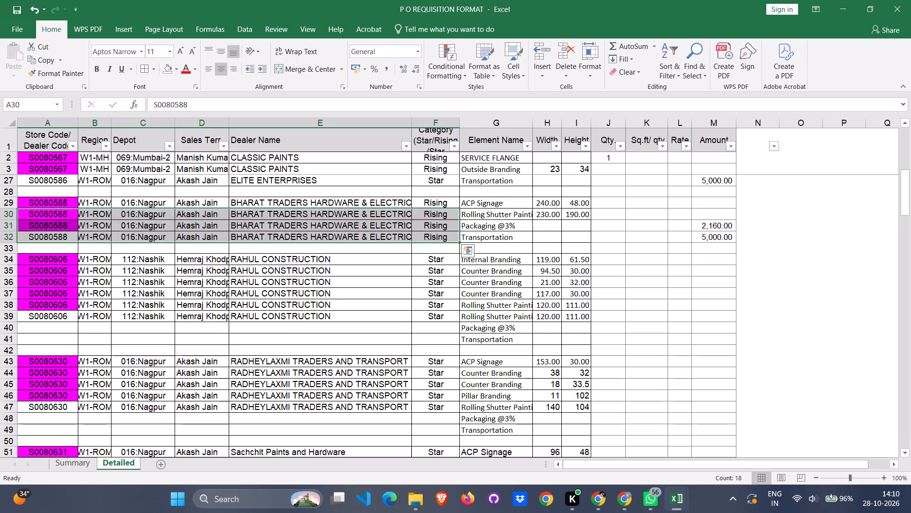
pyautogui.hotkey('alt', 'Tab')
pyautogui.click(904, 0)
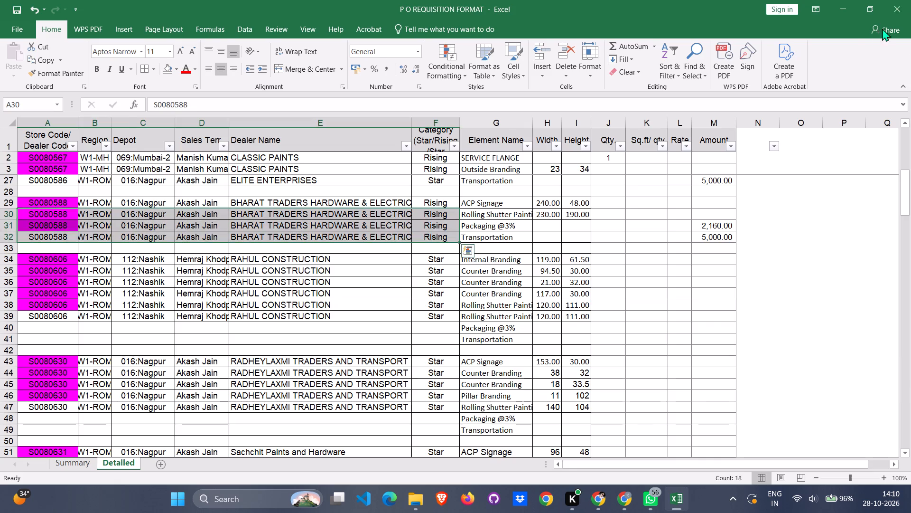
# Search the SEPARATAION ESTIMATE folder for RAHUL and open the RAHUL CONSTRUCTION quotation workbook.
pyautogui.hotkey('alt', 'Tab')
pyautogui.hotkey('alt', 'Tab')
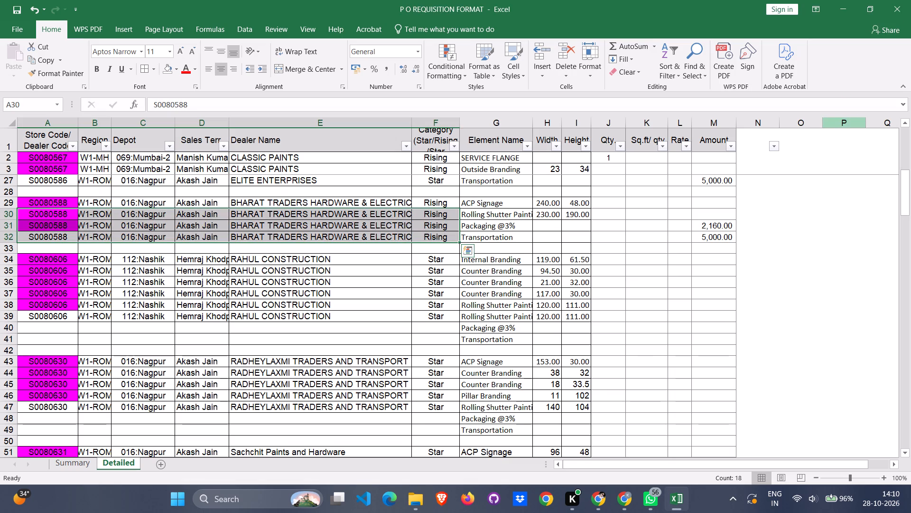
pyautogui.scroll(-1, 696, 282)
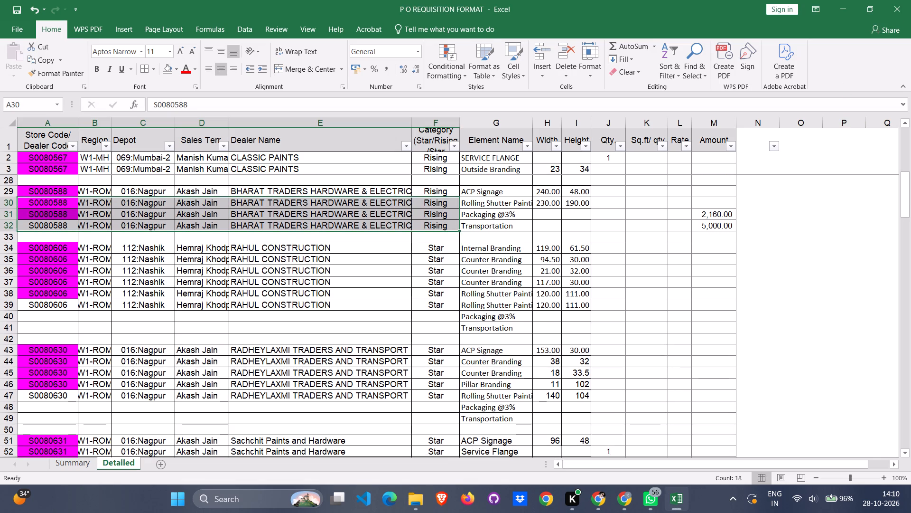
pyautogui.click(8, 316)
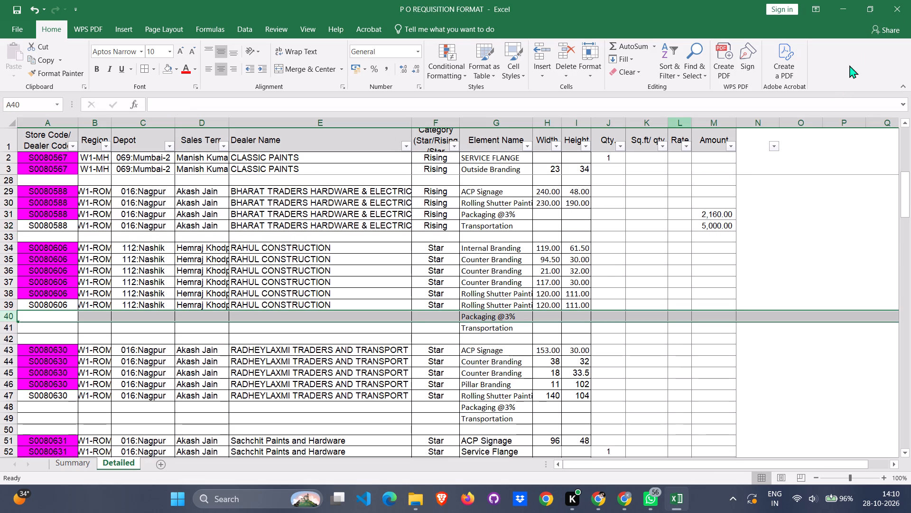
pyautogui.hotkey('alt', 'Tab')
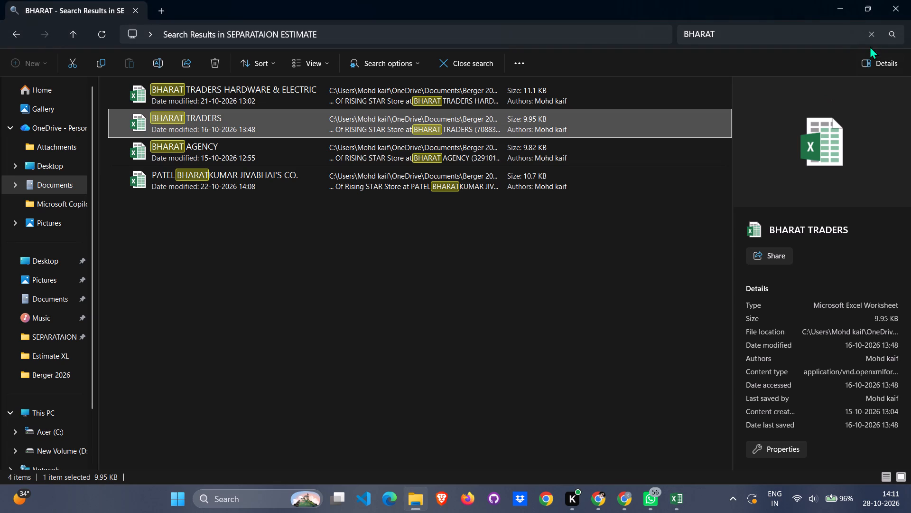
pyautogui.click(868, 32)
pyautogui.write('RAHUL')
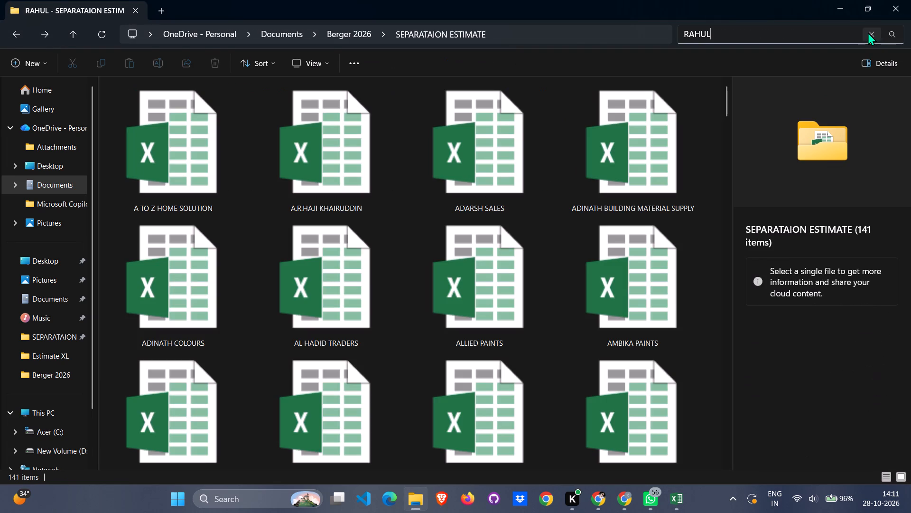
pyautogui.doubleClick(297, 101)
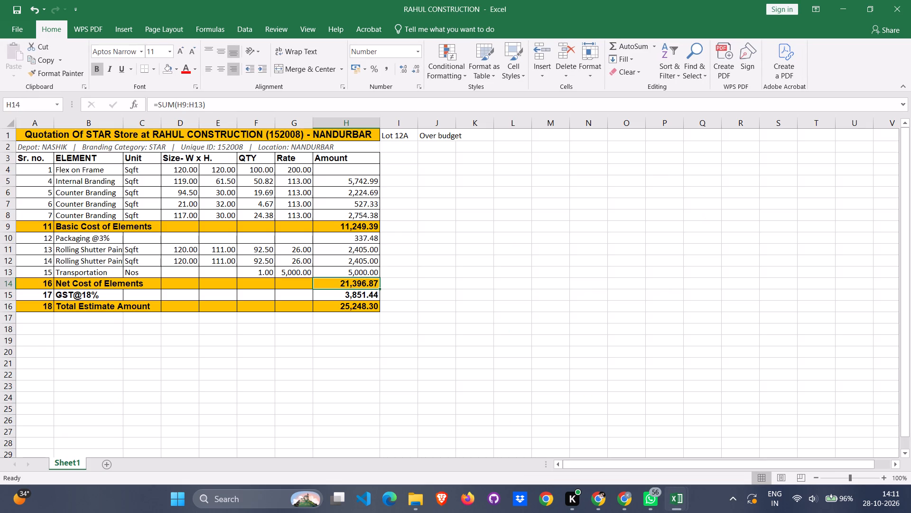
# Enter packaging amount 337.48 in M40 and transportation amount 5000 in M41 for Rahul Construction in the Detailed sheet, and save.
pyautogui.hotkey('alt', 'Tab')
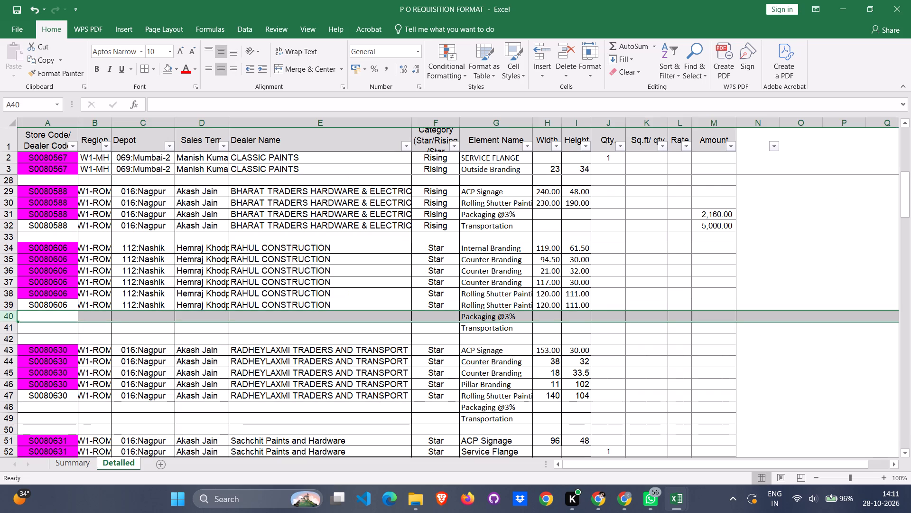
pyautogui.click(718, 317)
pyautogui.write('337')
pyautogui.press('.')
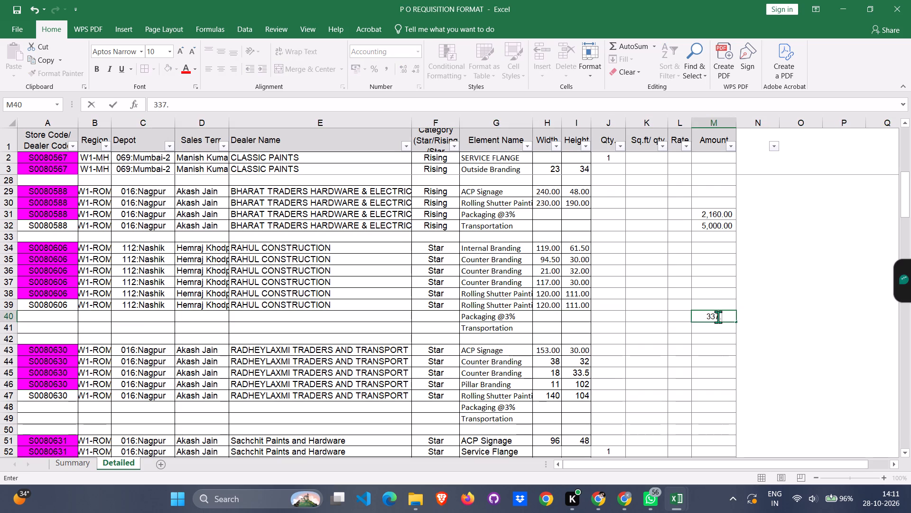
pyautogui.write('48')
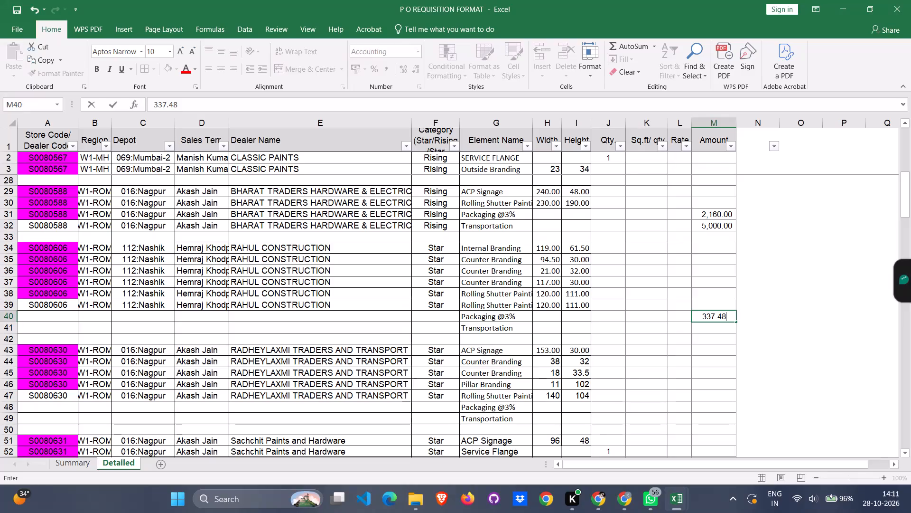
pyautogui.hotkey('ctrl', 's')
pyautogui.click(721, 326)
pyautogui.write('5000')
pyautogui.hotkey('ctrl', 's')
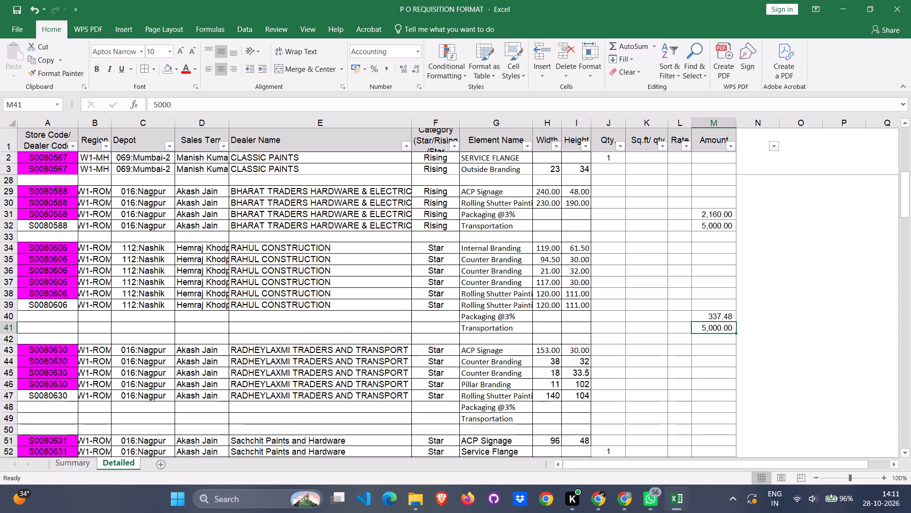
# Copy the Rahul Construction dealer details in A39:F39 down through row 41 and save.
pyautogui.click(52, 307)
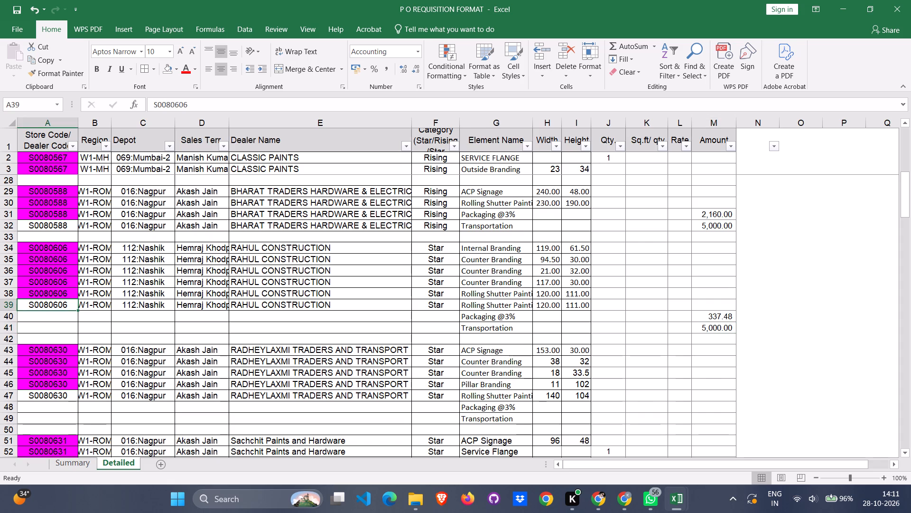
pyautogui.hotkey('shift', 'Right')
pyautogui.hotkey('shift', 'Right')
pyautogui.hotkey('shift', 'Right')
pyautogui.hotkey('shift', 'Right')
pyautogui.hotkey('shift', 'Right')
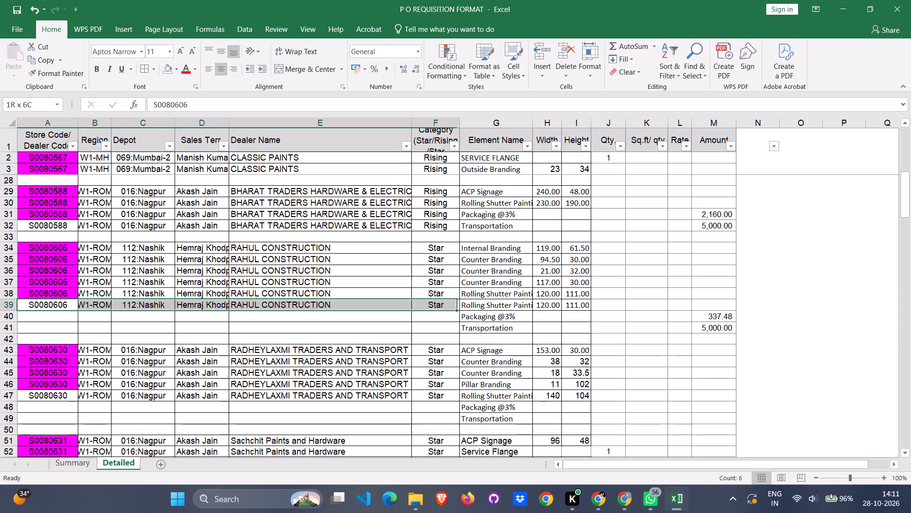
pyautogui.hotkey('shift', 'Right')
pyautogui.hotkey('shift', 'Left')
pyautogui.hotkey('ctrl', 'c')
pyautogui.hotkey('shift', 'Down')
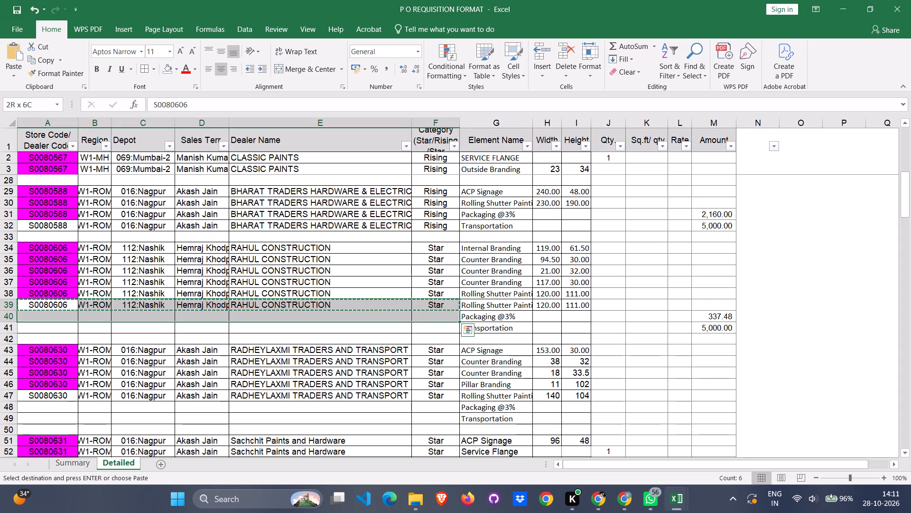
pyautogui.hotkey('shift', 'Down')
pyautogui.hotkey('ctrl', 'v')
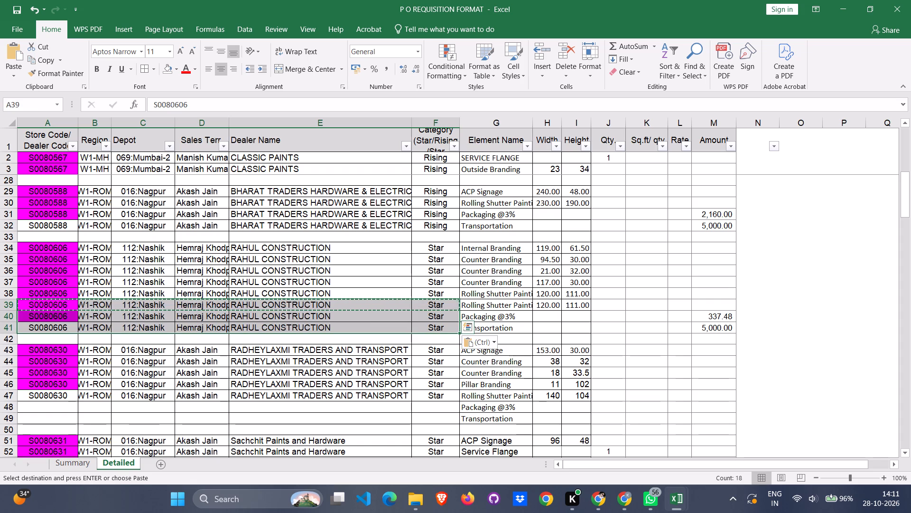
pyautogui.hotkey('ctrl', 's')
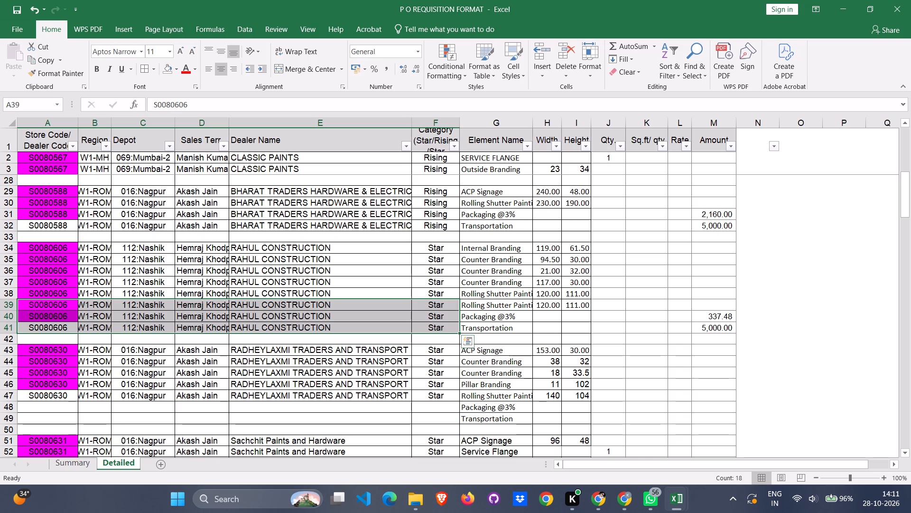
# Return to the RAHUL CONSTRUCTION quotation workbook.
pyautogui.hotkey('alt', 'Tab')
pyautogui.hotkey('alt', 'Tab')
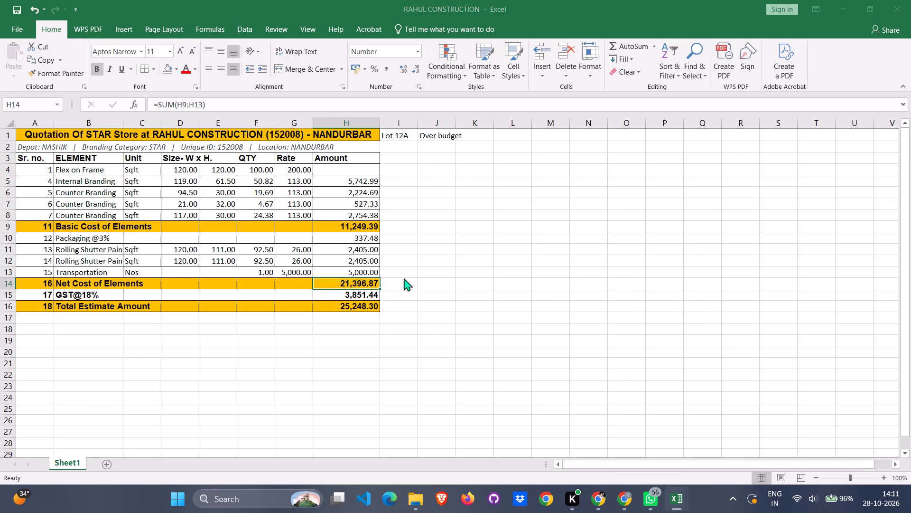
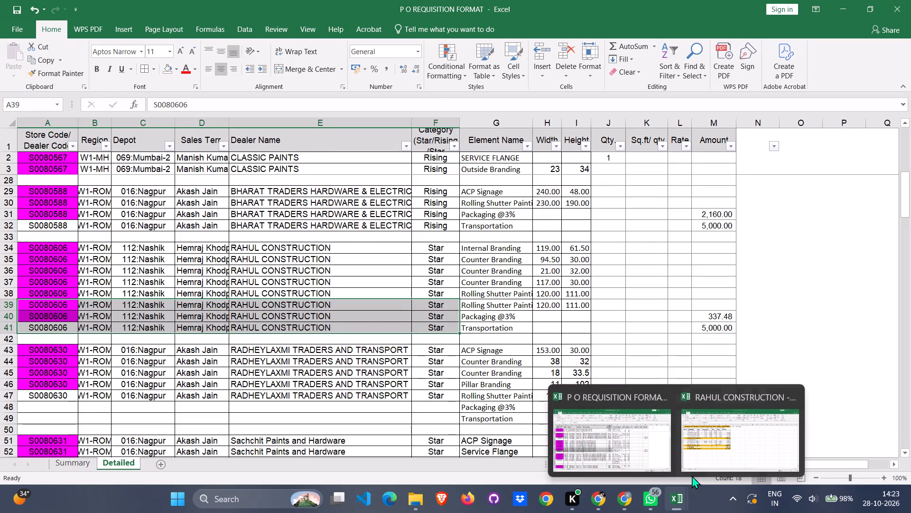
# Close the RAHUL CONSTRUCTION quotation workbook.
pyautogui.click(694, 465)
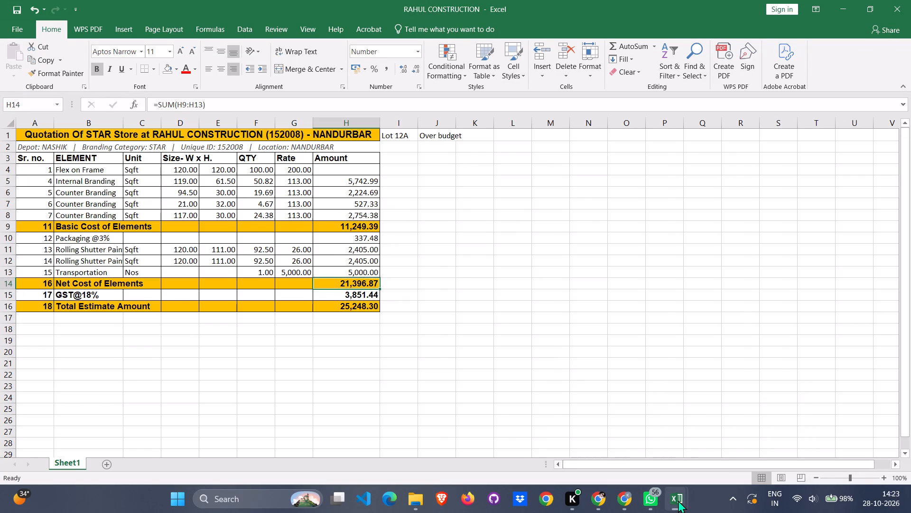
pyautogui.hotkey('alt', 'Tab')
pyautogui.hotkey('alt', 'Tab')
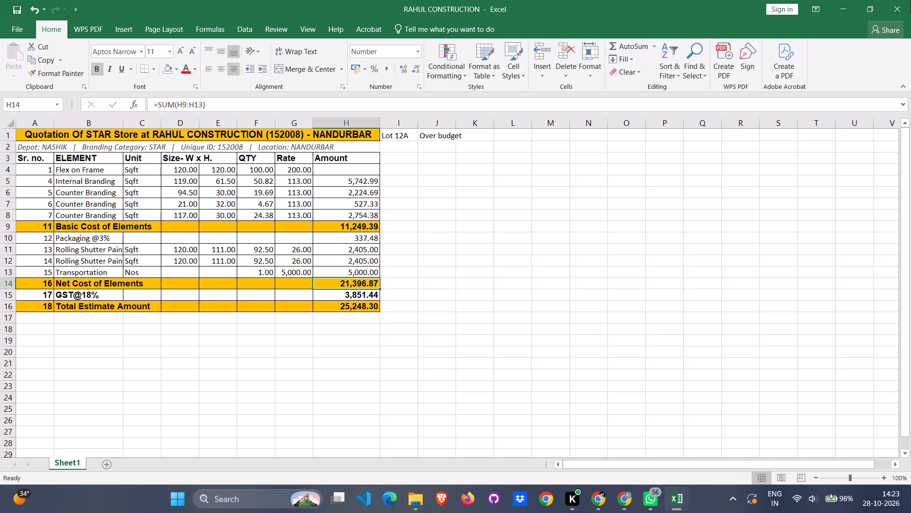
pyautogui.click(899, 2)
# Copy the RADHEYLAXMI TRADERS AND TRANSPORT dealer details in A47:F47 down through row 49 of the Detailed sheet.
pyautogui.scroll(-4, 607, 275)
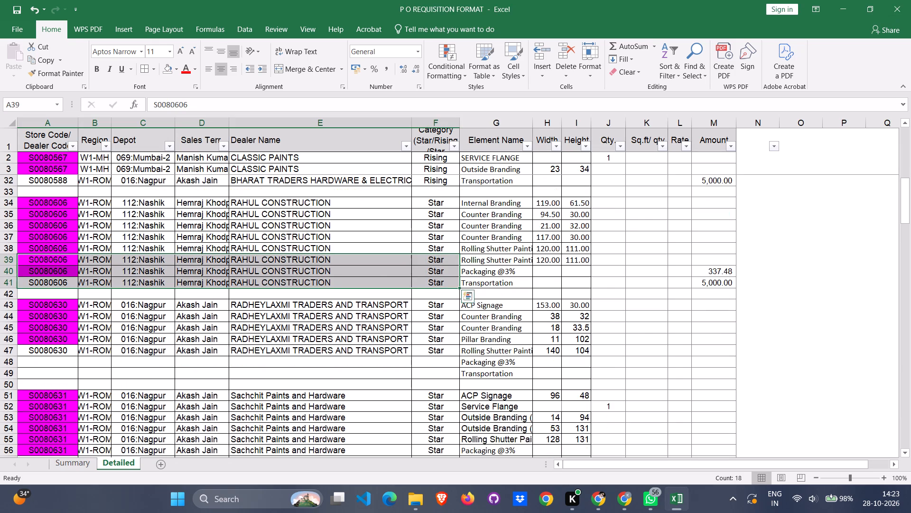
pyautogui.scroll(-5, 588, 276)
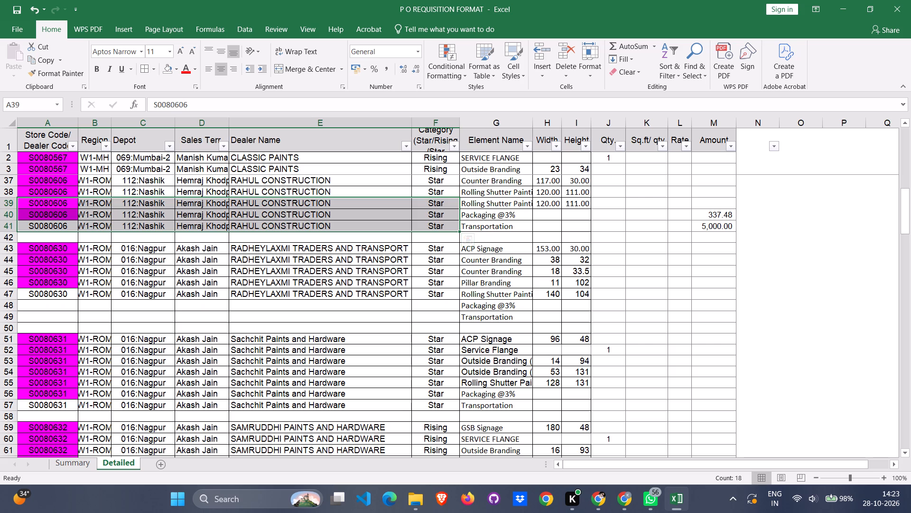
pyautogui.click(44, 293)
pyautogui.hotkey('shift', 'Right')
pyautogui.hotkey('shift', 'Right')
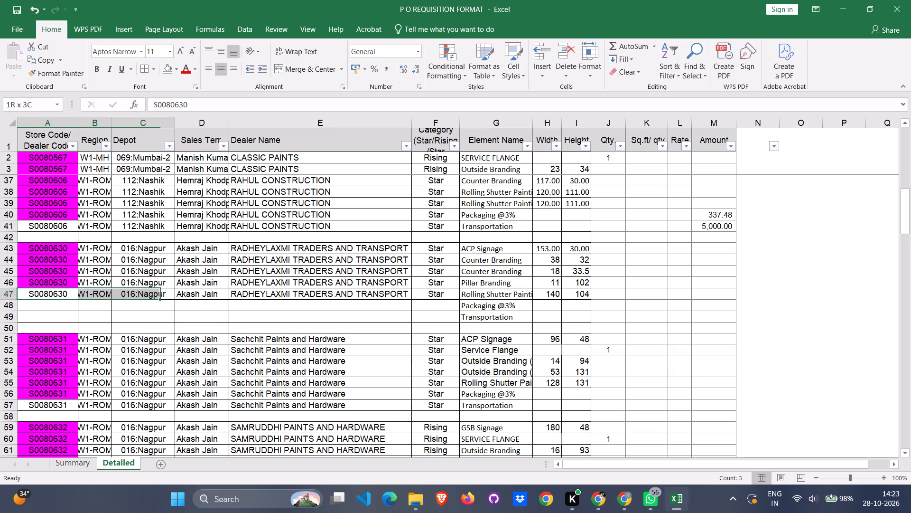
pyautogui.hotkey('shift', 'Right')
pyautogui.hotkey('shift', 'Right')
pyautogui.hotkey('shift', 'Right')
pyautogui.hotkey('ctrl', 'c')
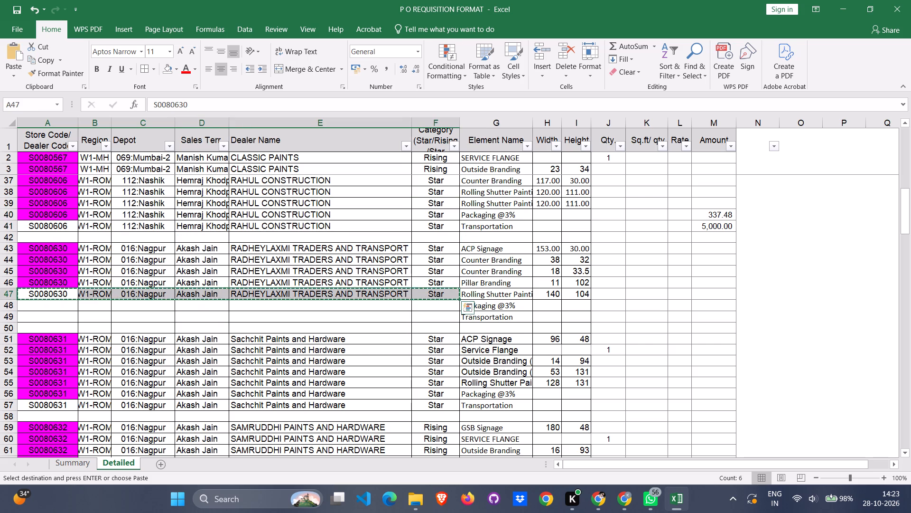
pyautogui.hotkey('shift', 'Down')
pyautogui.hotkey('shift', 'Down')
pyautogui.hotkey('ctrl', 'v')
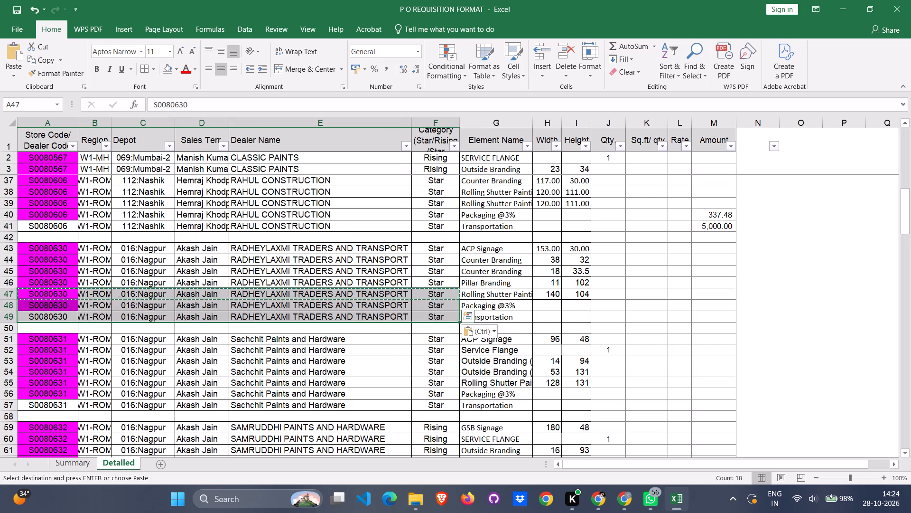
# Search the SEPARATAION ESTIMATE folder for RADHE and open the RADHEYLAXMI TRADERS AND TRANSPORT quotation workbook.
pyautogui.click(7, 303)
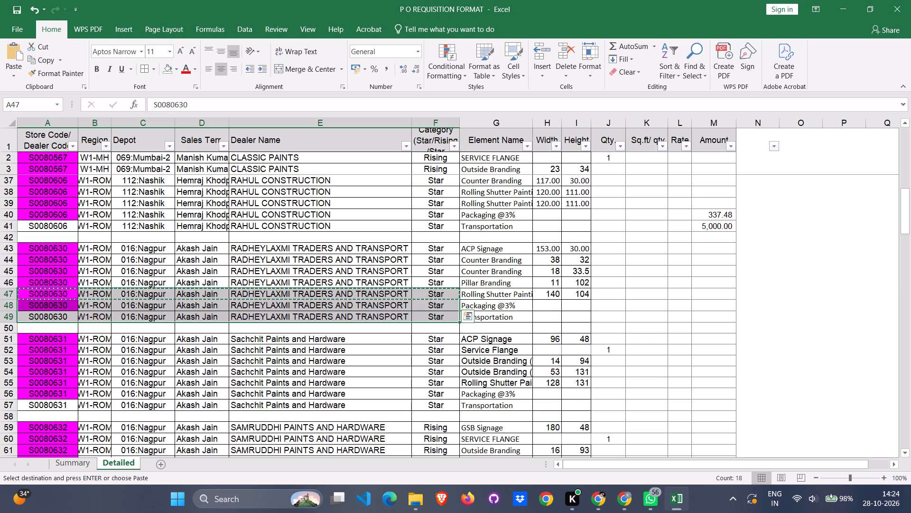
pyautogui.click(92, 307)
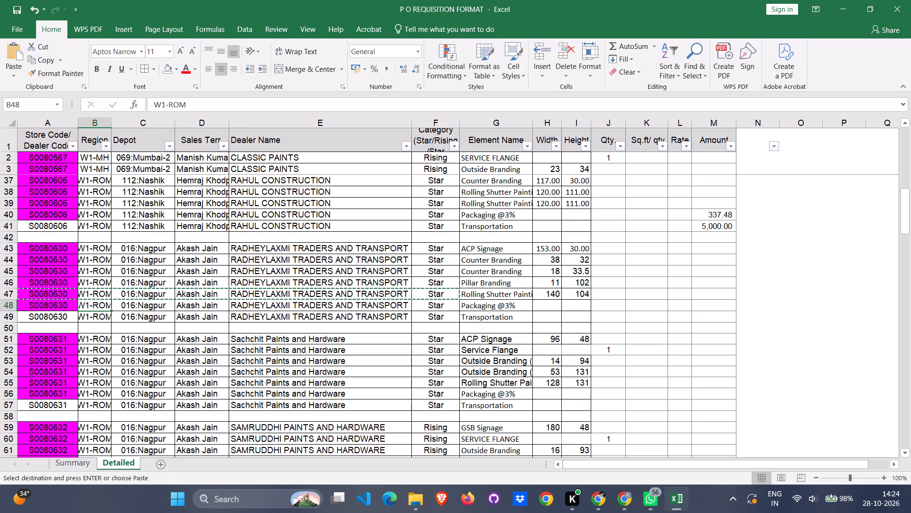
pyautogui.click(8, 304)
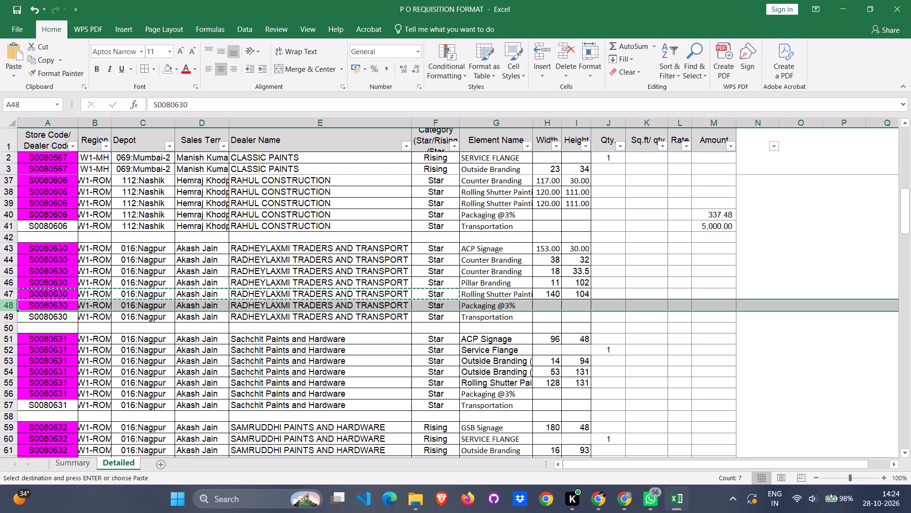
pyautogui.hotkey('alt', 'Tab')
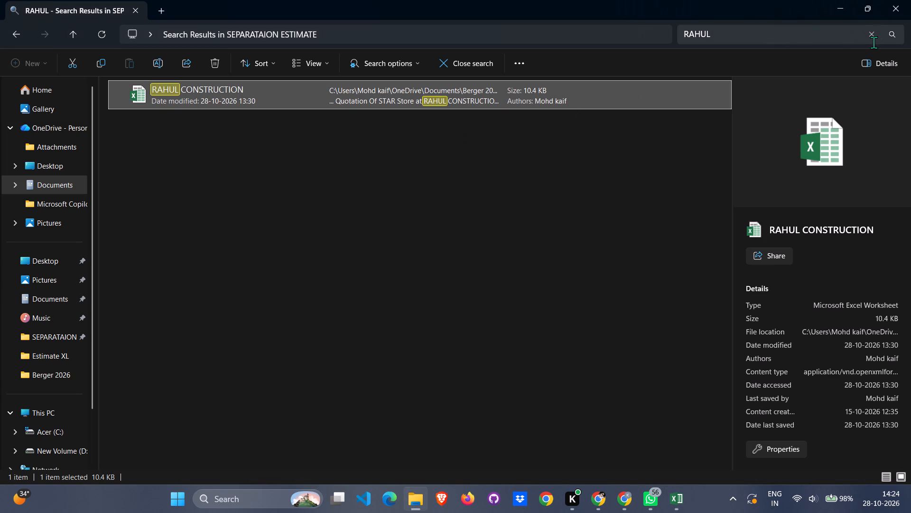
pyautogui.click(867, 36)
pyautogui.write('RADHE')
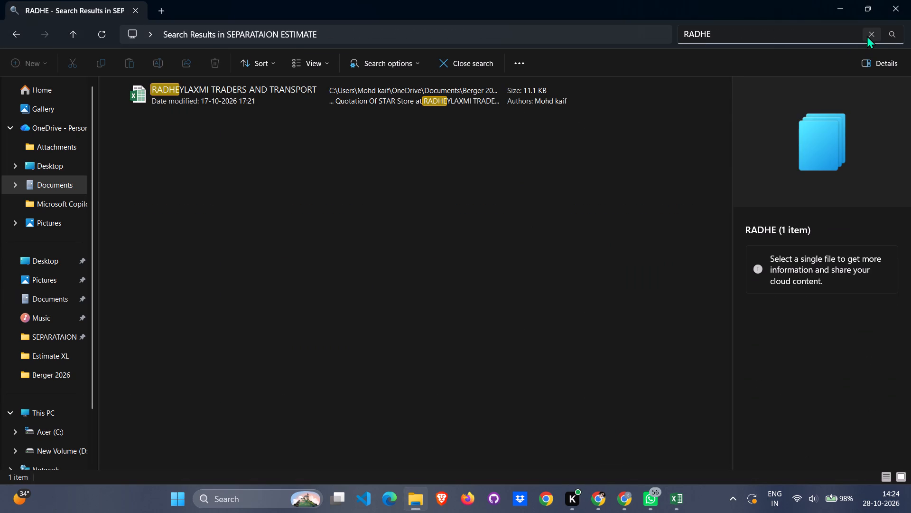
pyautogui.doubleClick(278, 83)
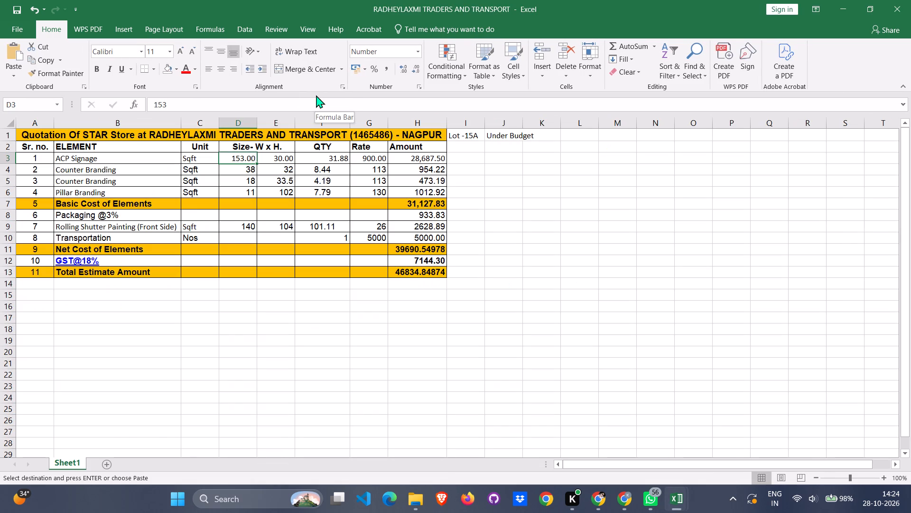
# Enter packaging amount 933.83 in M48 and transportation amount 5000 in M49 for RADHEYLAXMI in the Detailed sheet, and save.
pyautogui.hotkey('alt', 'Tab')
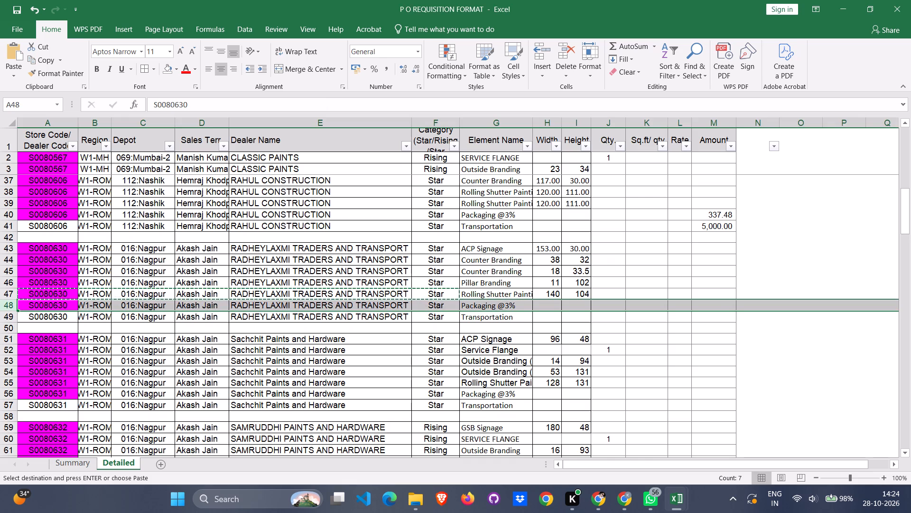
pyautogui.click(718, 305)
pyautogui.write('933.83')
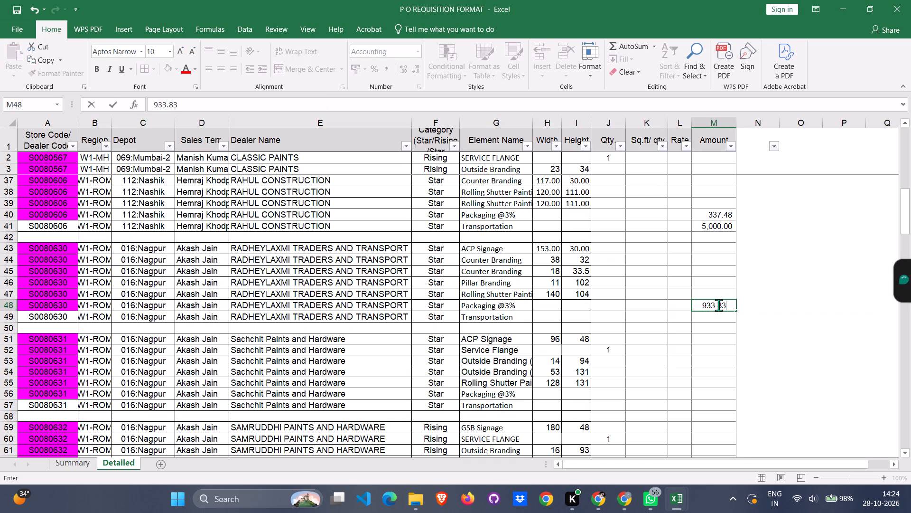
pyautogui.hotkey('ctrl', 's')
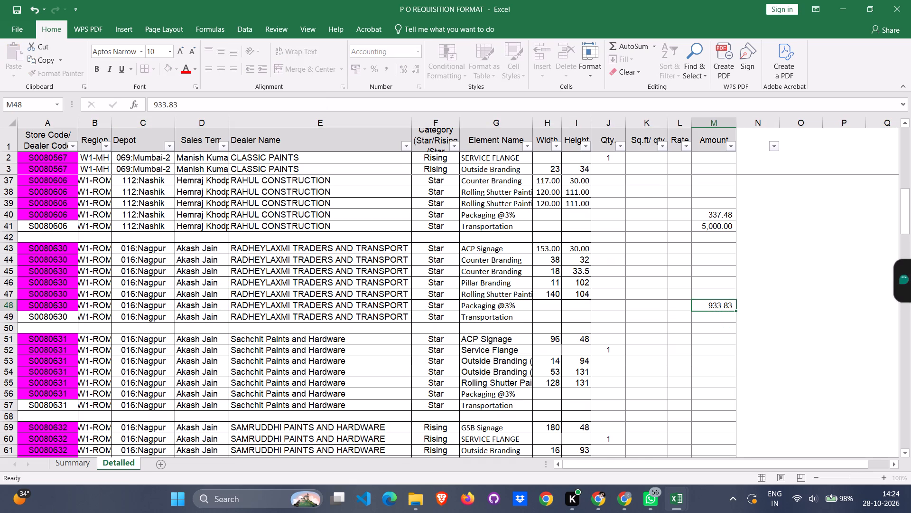
pyautogui.click(714, 319)
pyautogui.write('5000')
pyautogui.hotkey('ctrl', 's')
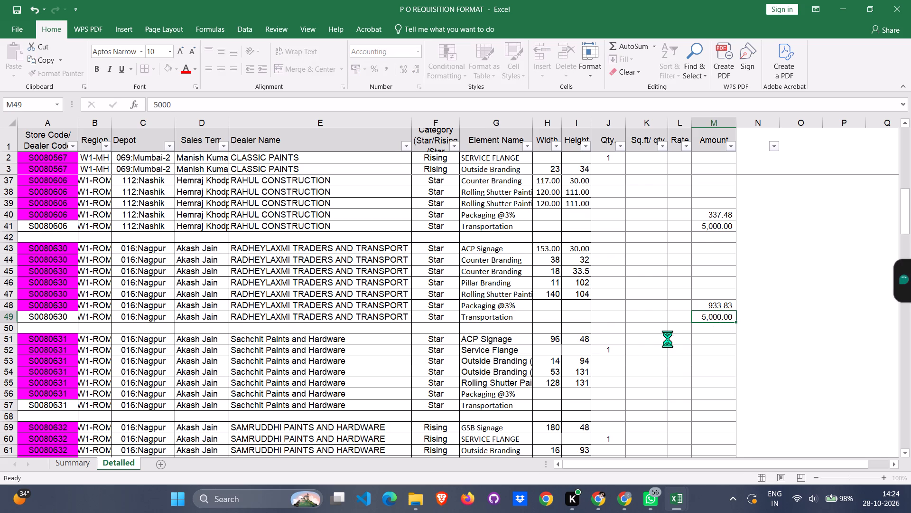
# Locate the Sachchit Paints and Hardware packaging row 56 and close the RADHEYLAXMI TRADERS AND TRANSPORT quotation workbook.
pyautogui.scroll(-3, 490, 345)
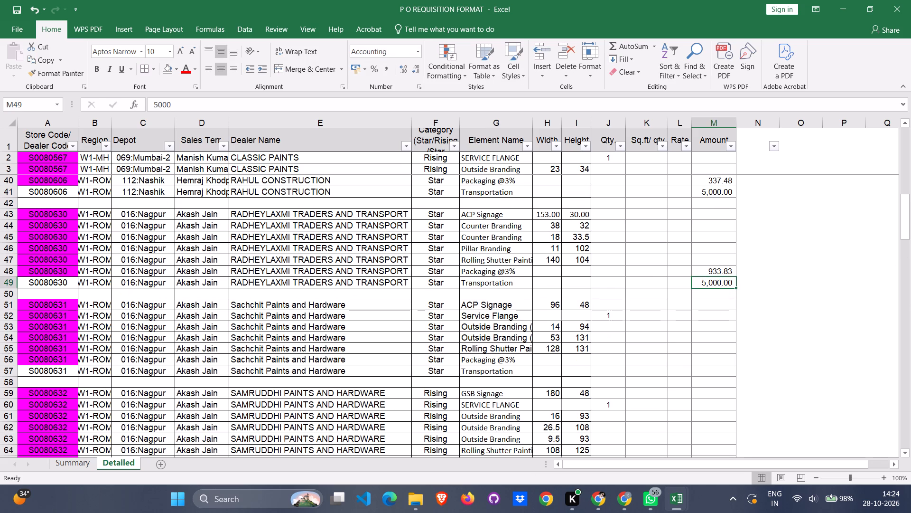
pyautogui.scroll(-3, 490, 345)
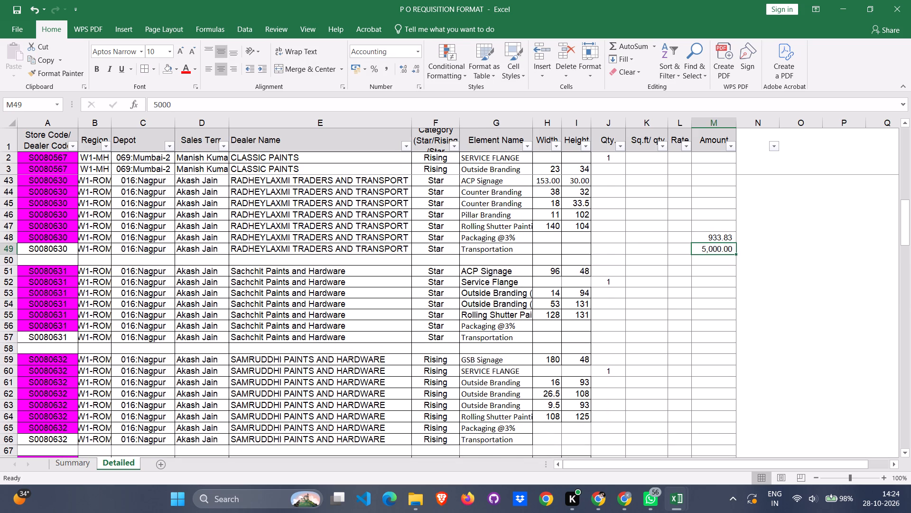
pyautogui.scroll(-1, 489, 344)
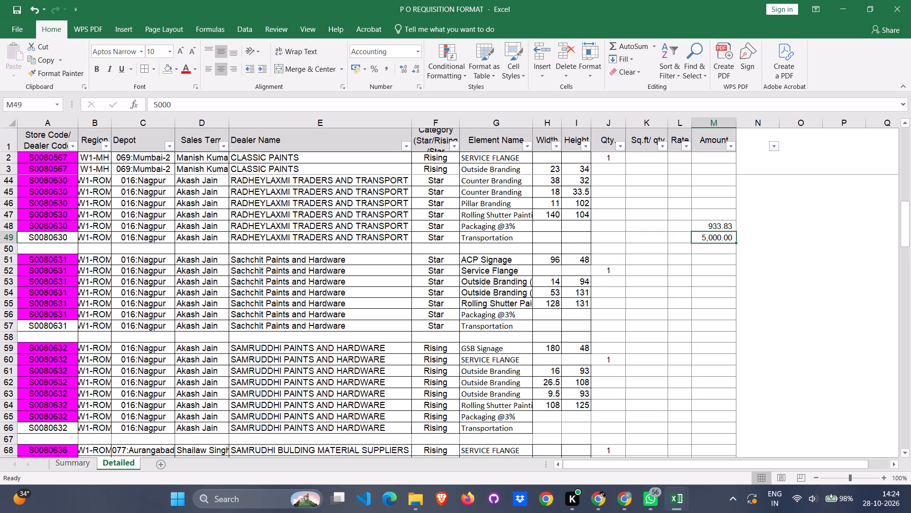
pyautogui.click(478, 313)
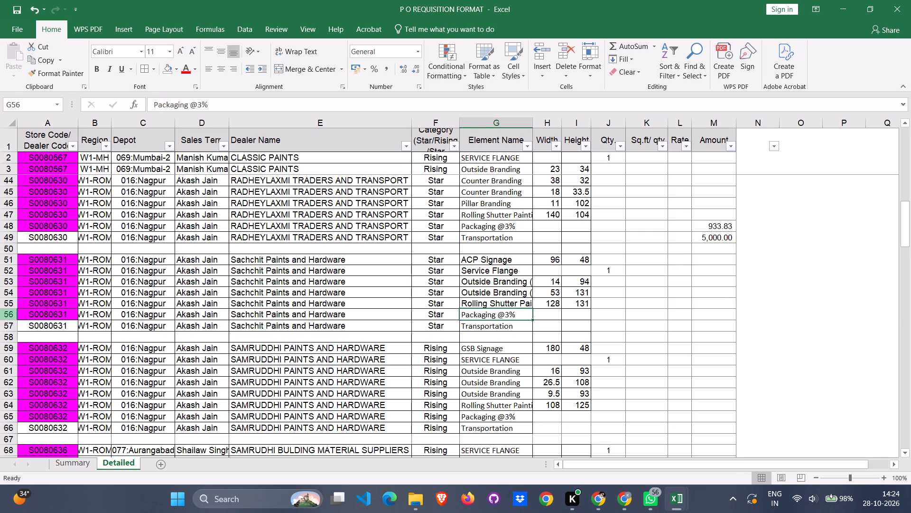
pyautogui.click(9, 313)
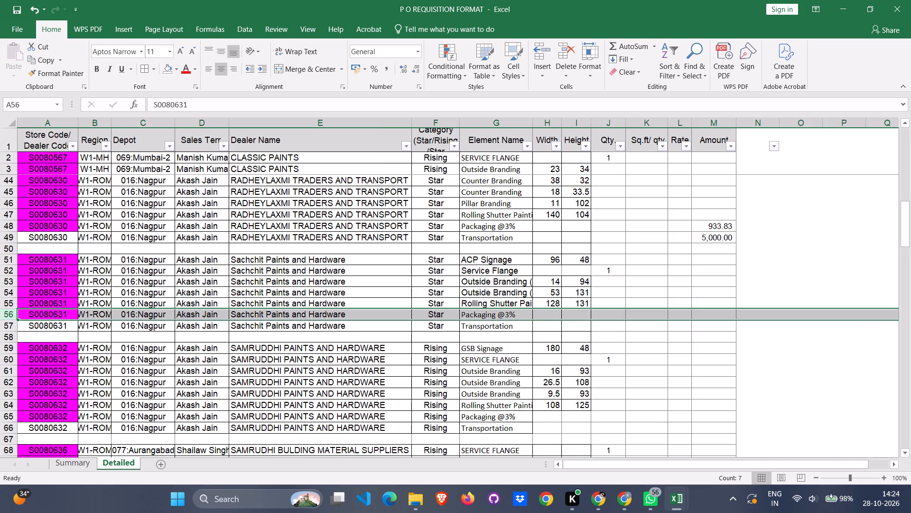
pyautogui.hotkey('alt', 'Tab')
pyautogui.hotkey('alt', 'Tab')
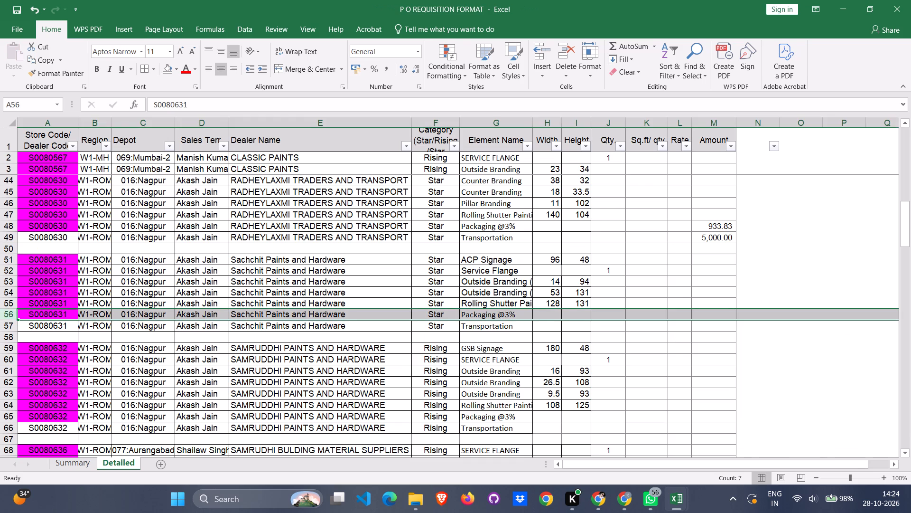
pyautogui.hotkey('alt', 'Tab')
pyautogui.click(909, 0)
# Search the SEPARATAION ESTIMATE folder for SACHCH and open the Sachchit Paints and Hardware - Nagpur quotation workbook.
pyautogui.hotkey('alt', 'Tab')
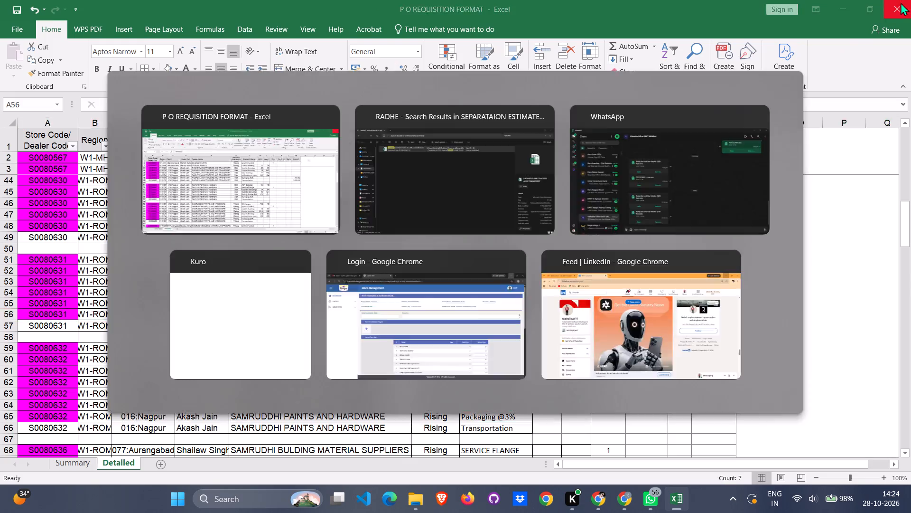
pyautogui.click(874, 28)
pyautogui.write('SACHCH')
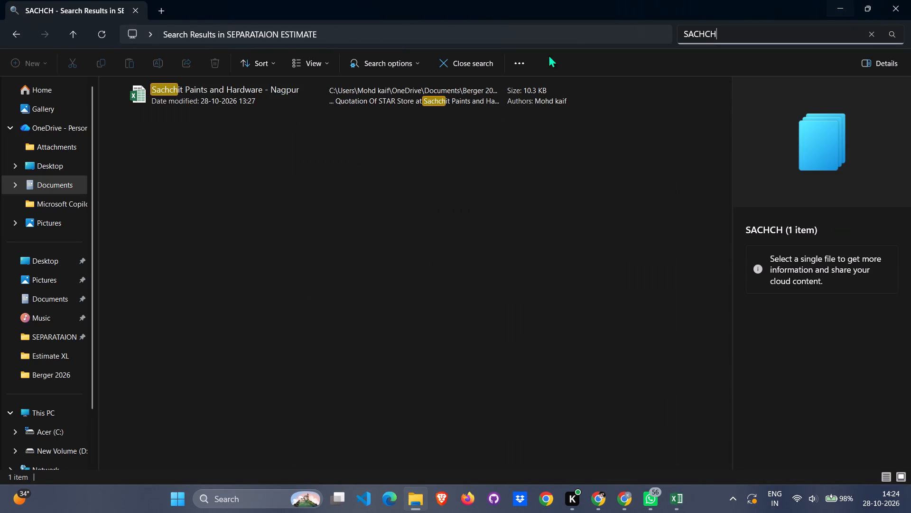
pyautogui.doubleClick(288, 96)
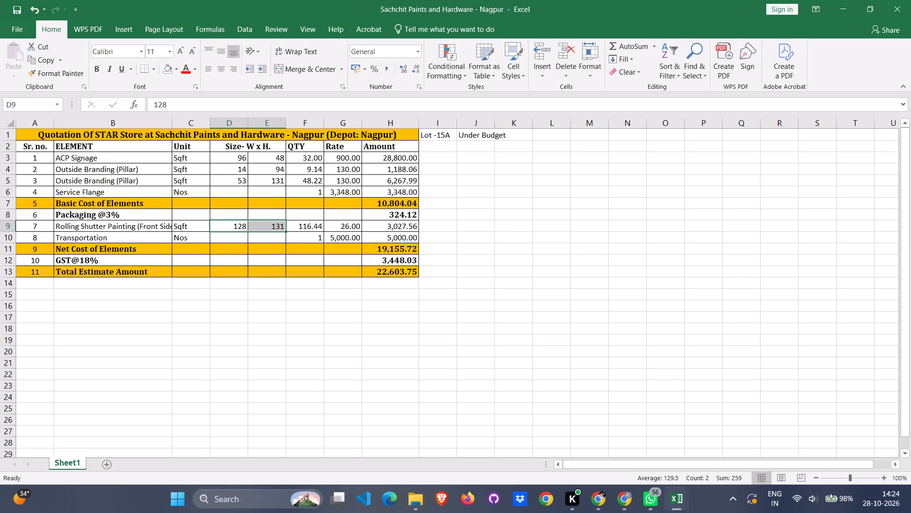
# Enter packaging amount 324.12 in M56 and transportation amount 5000 in M57 for Sachchit Paints and Hardware in the Detailed sheet, and save.
pyautogui.hotkey('alt', 'Tab')
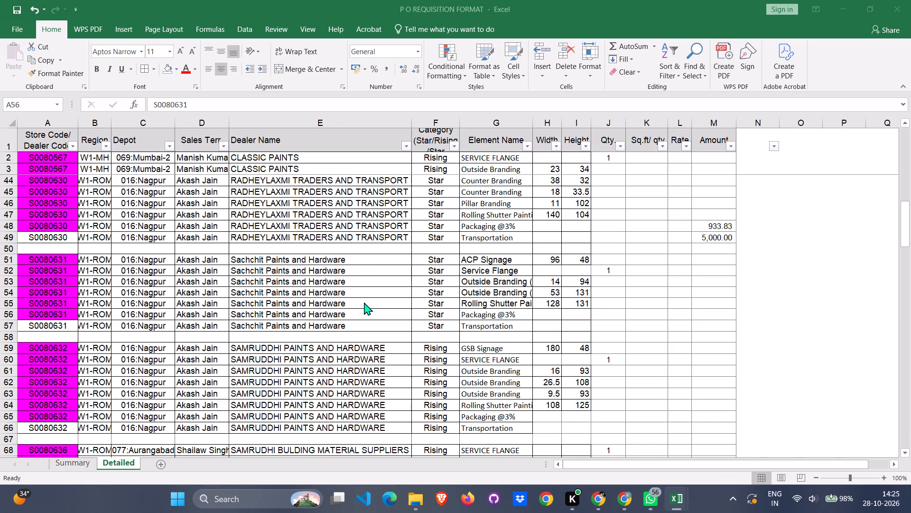
pyautogui.click(721, 310)
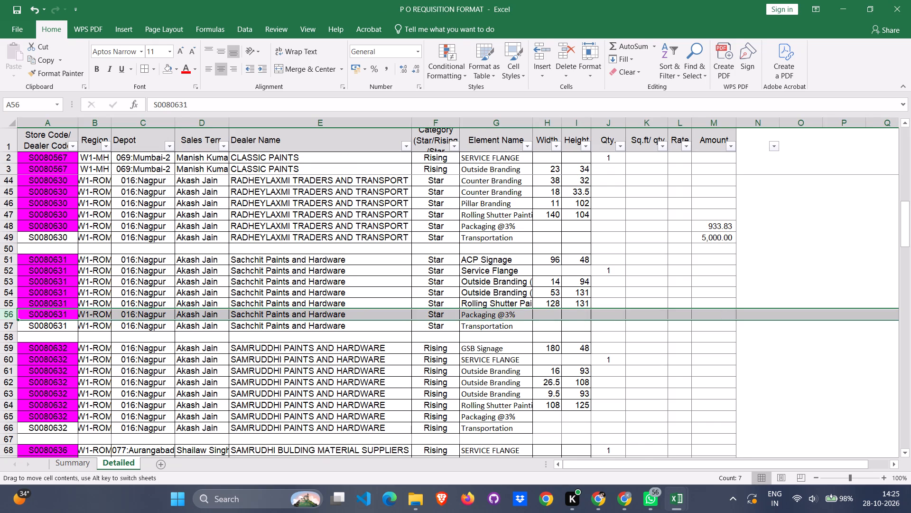
pyautogui.click(713, 314)
pyautogui.press('3')
pyautogui.write('24.12')
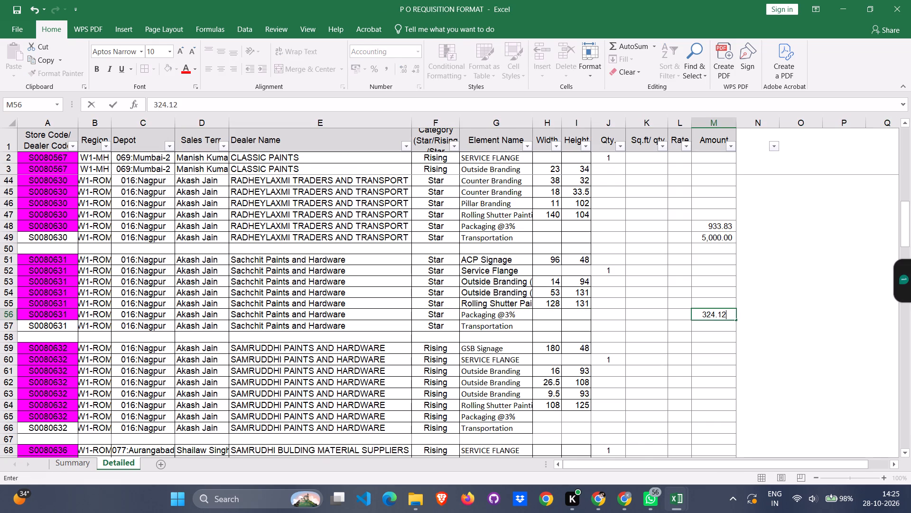
pyautogui.hotkey('ctrl', 's')
pyautogui.hotkey('alt', 'Tab')
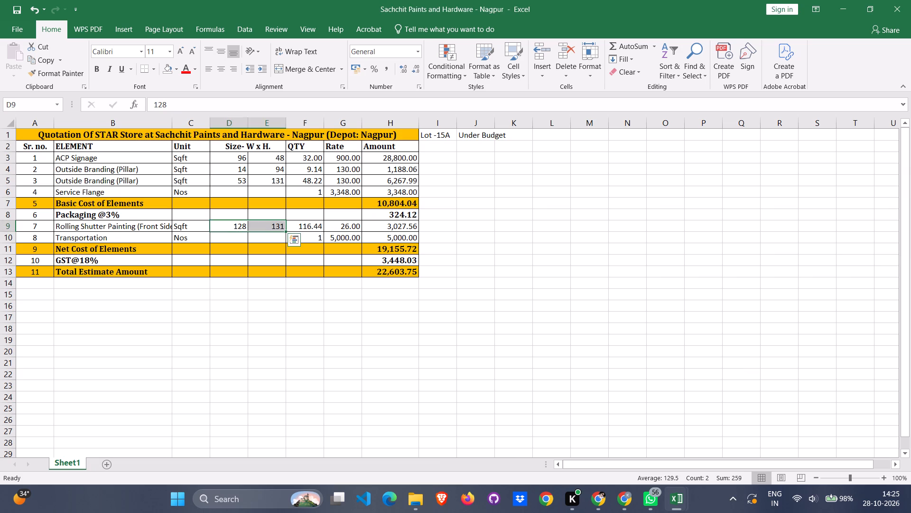
pyautogui.hotkey('alt', 'Tab')
pyautogui.click(717, 326)
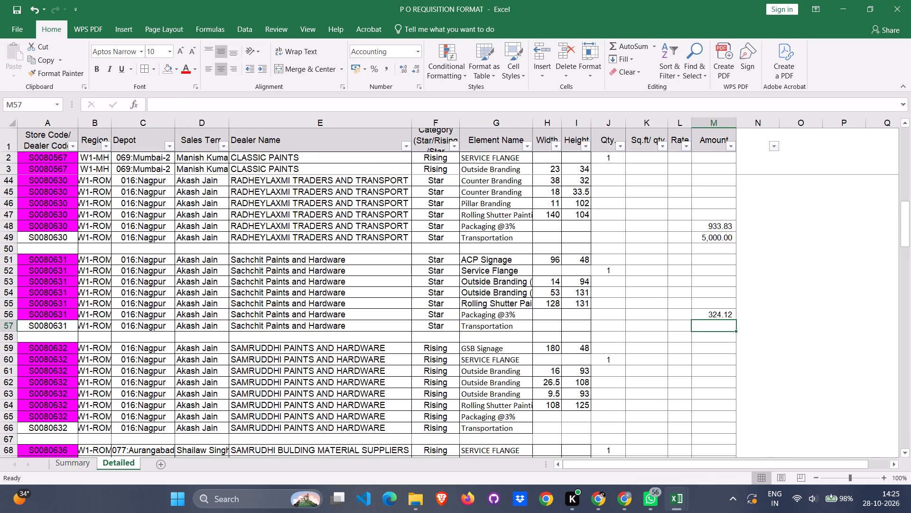
pyautogui.write('5000')
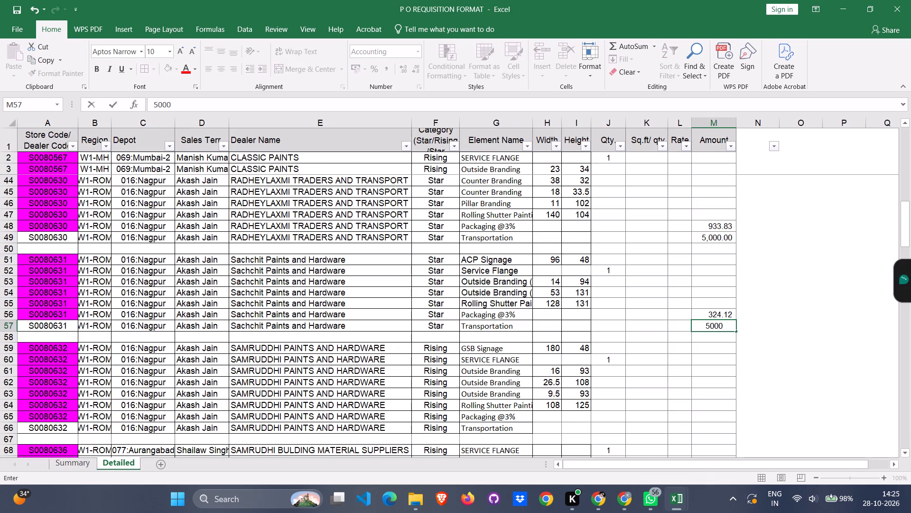
pyautogui.hotkey('ctrl', 's')
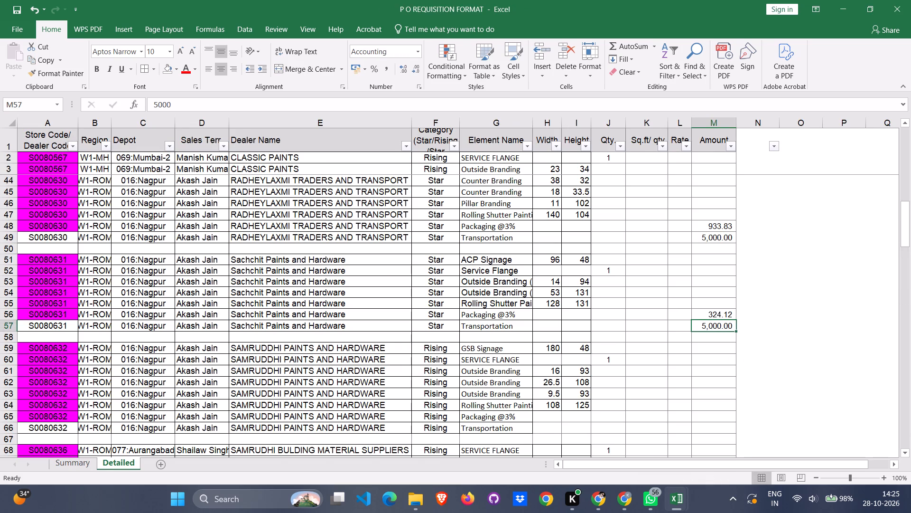
# Locate the SAMRUDDHI PAINTS AND HARDWARE packaging row 65 and close the Sachchit Paints and Hardware quotation workbook.
pyautogui.scroll(-4, 711, 343)
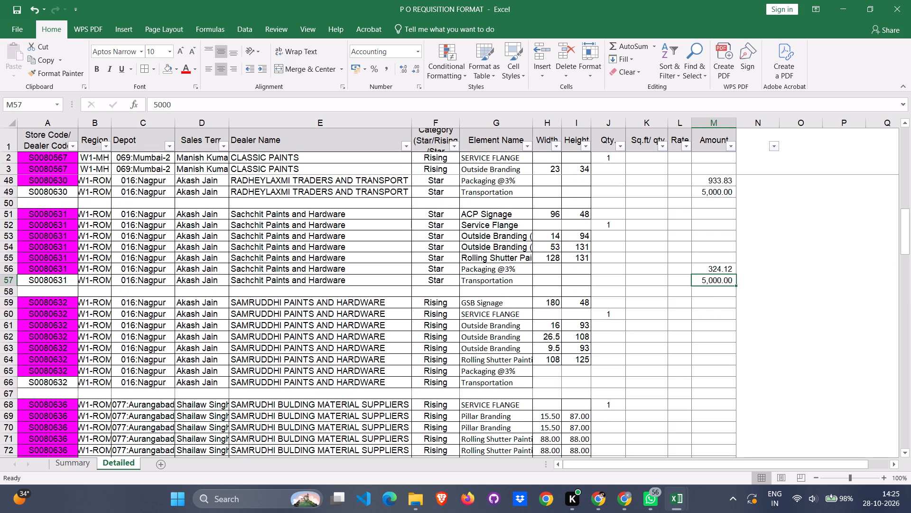
pyautogui.scroll(-3, 711, 343)
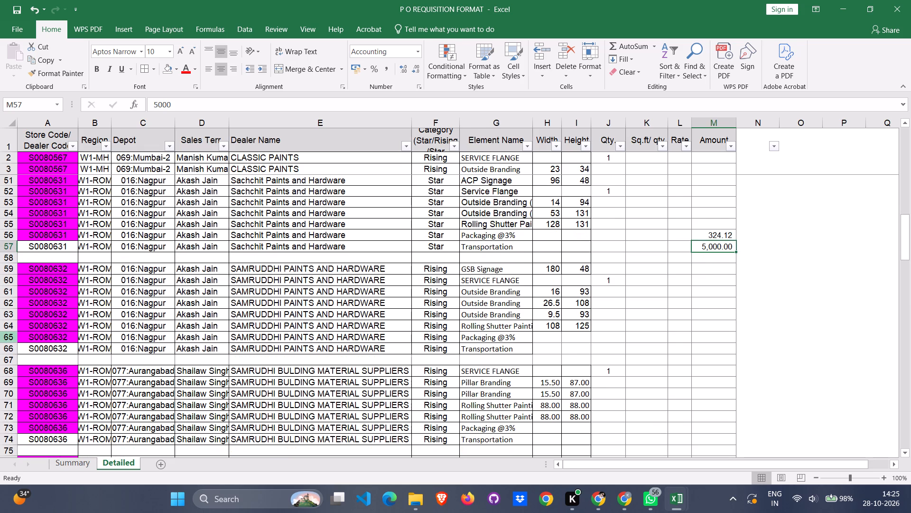
pyautogui.click(14, 337)
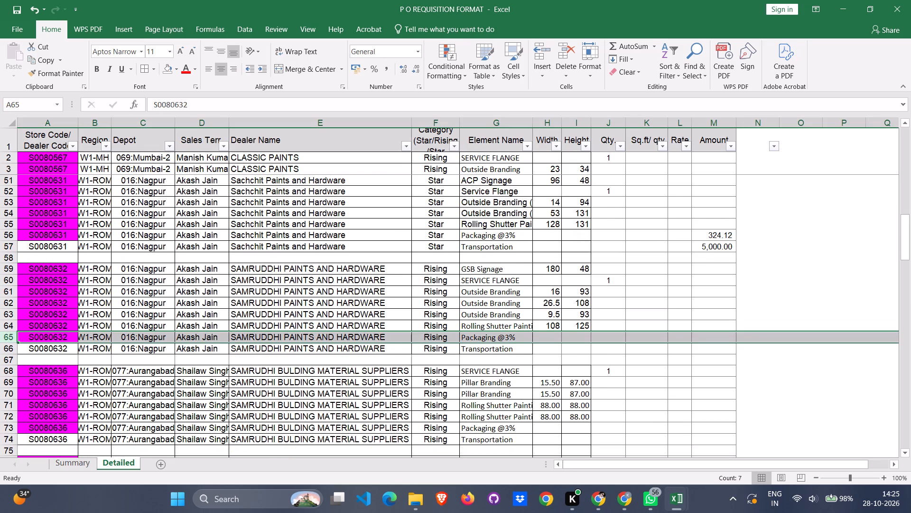
pyautogui.hotkey('alt', 'Tab')
pyautogui.click(890, 5)
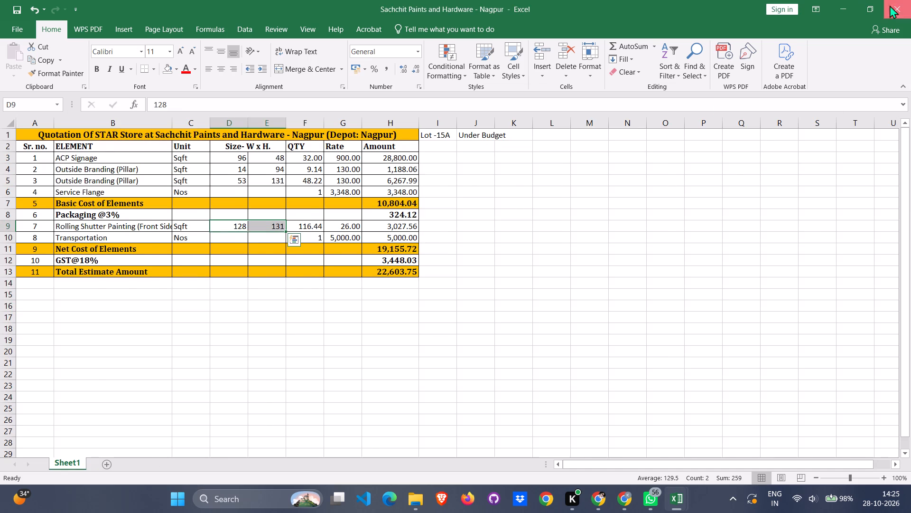
# Search the SEPARATAION ESTIMATE folder for SAMRUDDH and open the SAMRUDDHI PAINTS AND HARDWARE quotation workbook.
pyautogui.hotkey('alt', 'Tab')
pyautogui.click(869, 38)
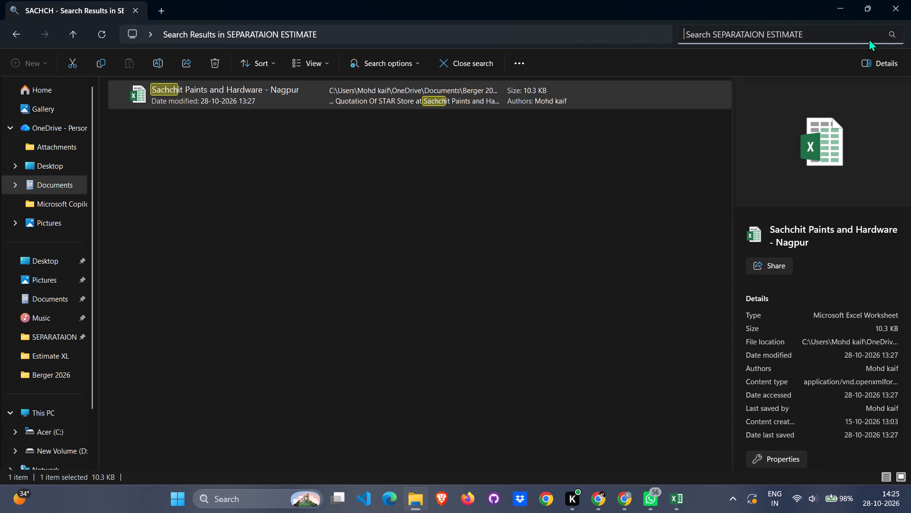
pyautogui.write('SAMRUDDH')
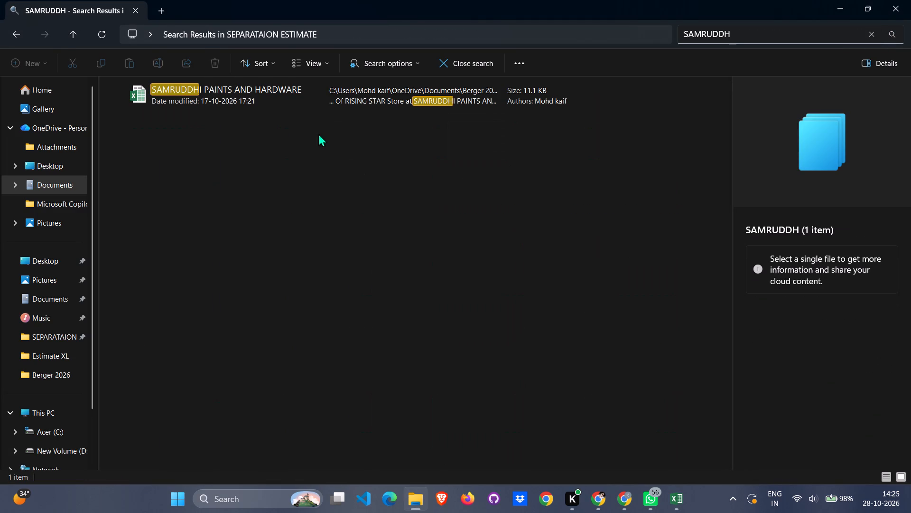
pyautogui.doubleClick(311, 104)
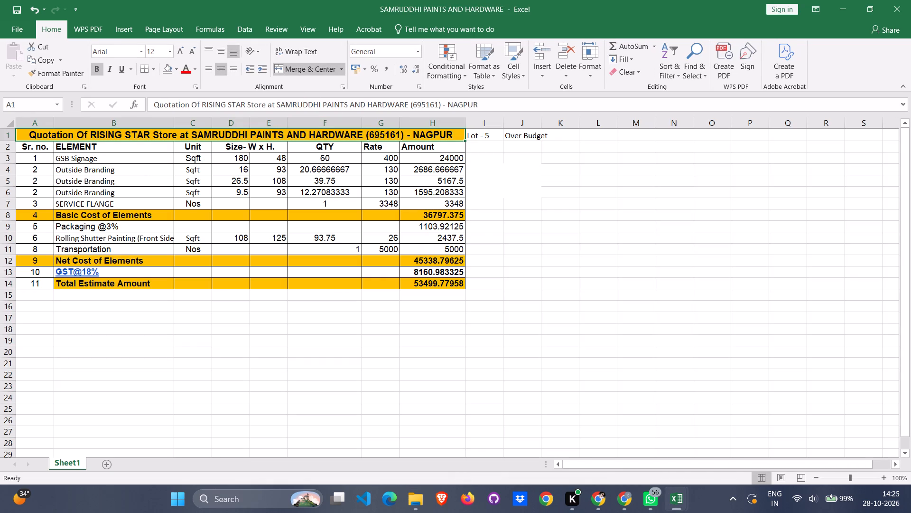
# Enter packaging amount 1103.92 in M65 and transportation amount 5000 in M66 for SAMRUDDHI PAINTS AND HARDWARE in the Detailed sheet, and save.
pyautogui.hotkey('alt', 'Tab')
pyautogui.click(718, 336)
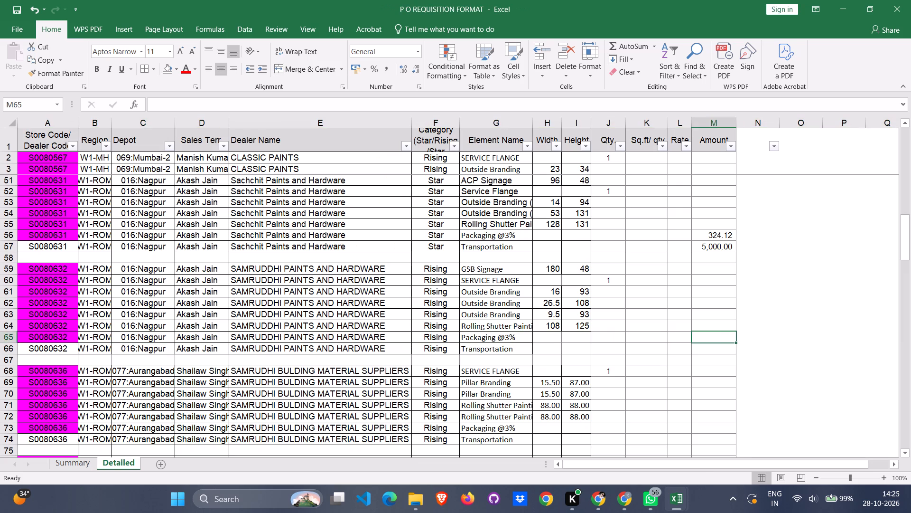
pyautogui.write('1103.9')
pyautogui.press('2')
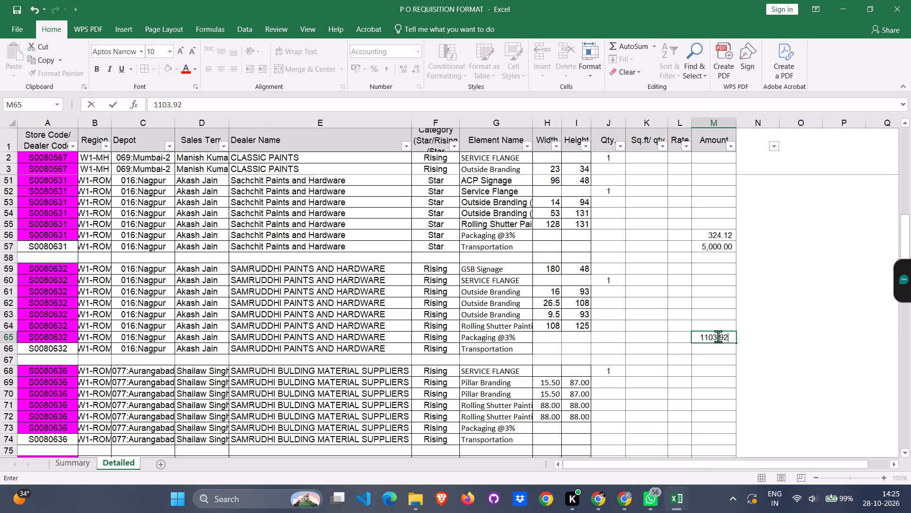
pyautogui.hotkey('ctrl', 's')
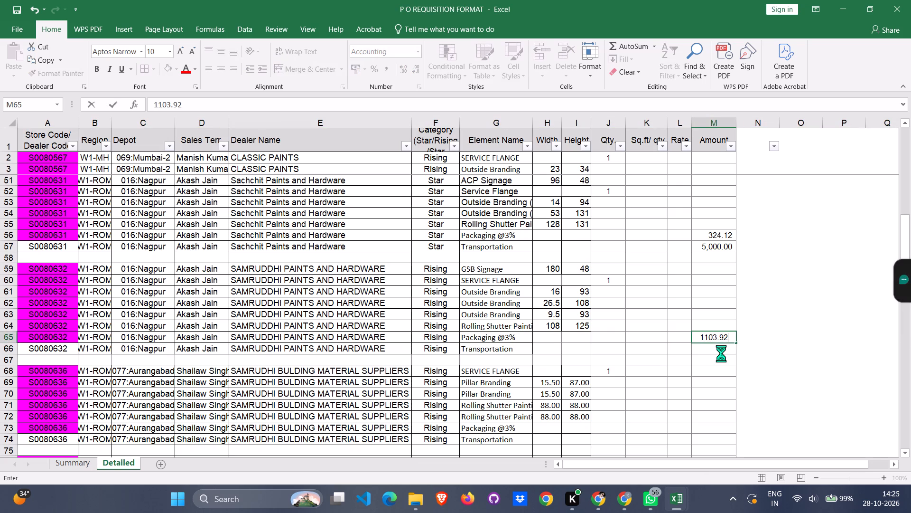
pyautogui.click(714, 346)
pyautogui.write('5000')
pyautogui.hotkey('ctrl', 's')
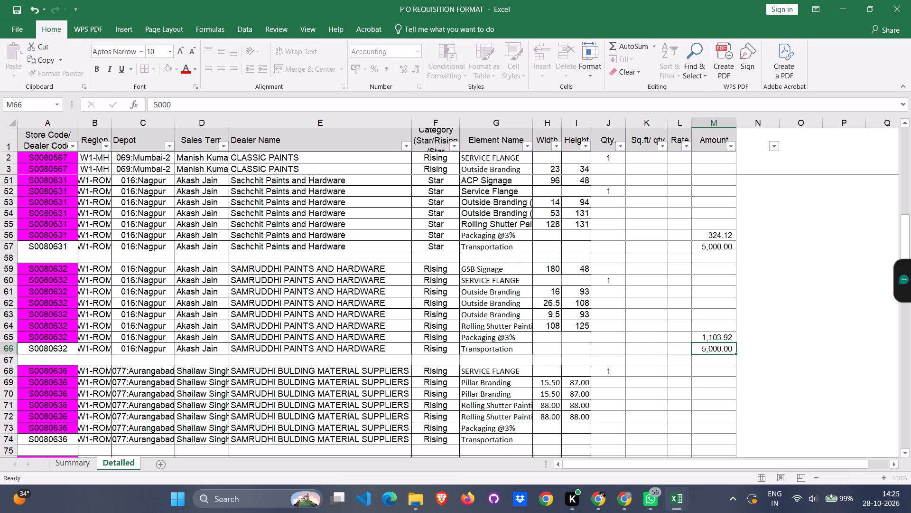
# Locate the SAMRUDHI BULDING MATERIAL SUPPLIERS packaging row 73 and close the SAMRUDDHI PAINTS AND HARDWARE quotation workbook.
pyautogui.scroll(-11, 633, 317)
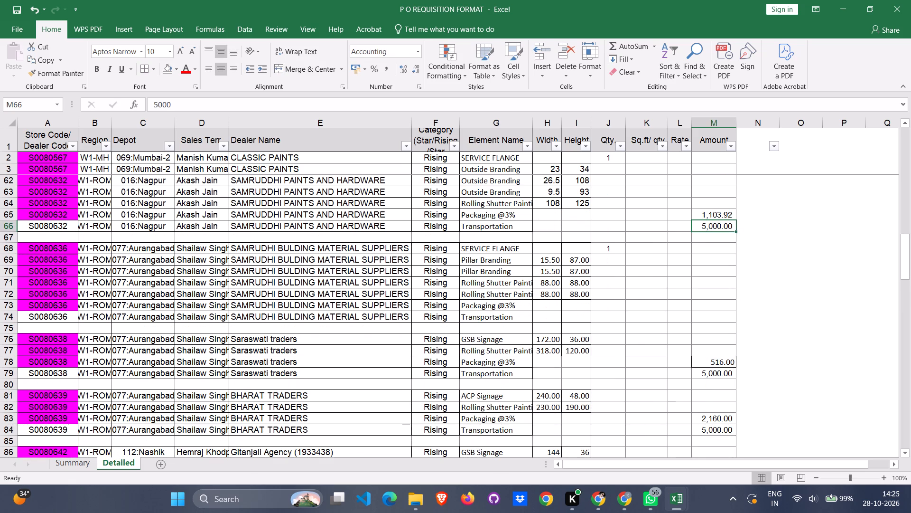
pyautogui.click(16, 305)
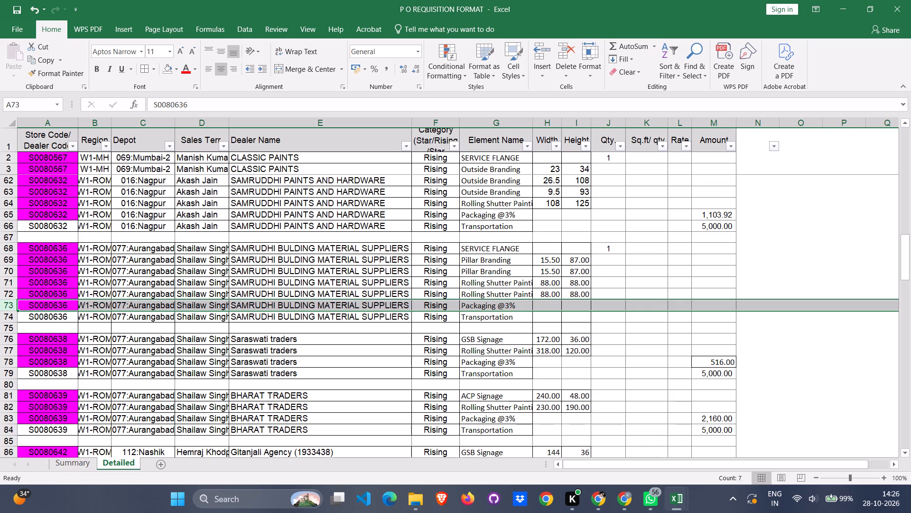
pyautogui.hotkey('alt', 'Tab')
pyautogui.click(908, 15)
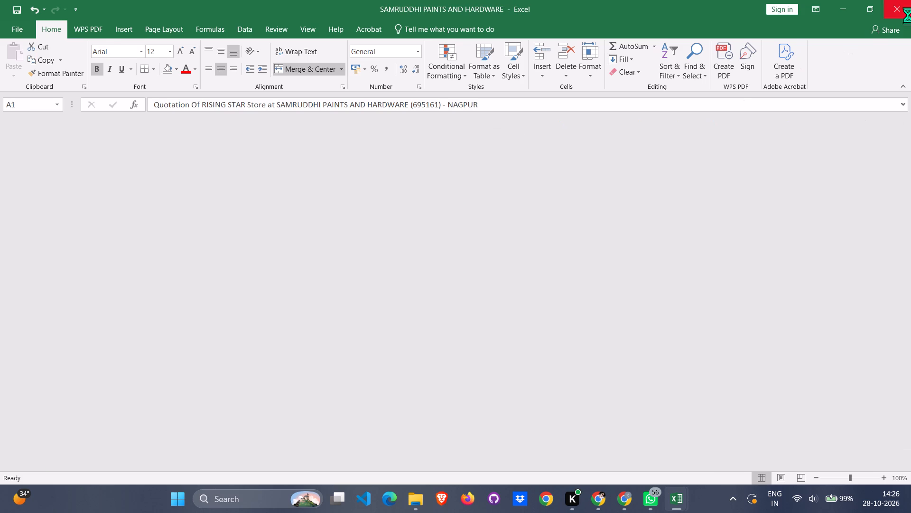
# Shorten the folder search to SAMRU and open the SAMRUDHI BULDING MATERIAL SUPPLIERS quotation workbook.
pyautogui.hotkey('alt', 'Tab')
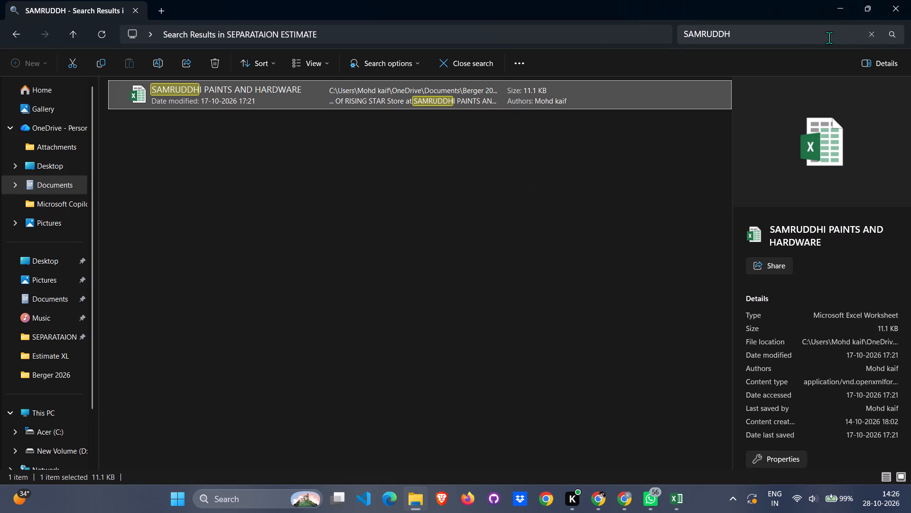
pyautogui.click(804, 32)
pyautogui.press('BackSpace')
pyautogui.press('BackSpace')
pyautogui.press('BackSpace')
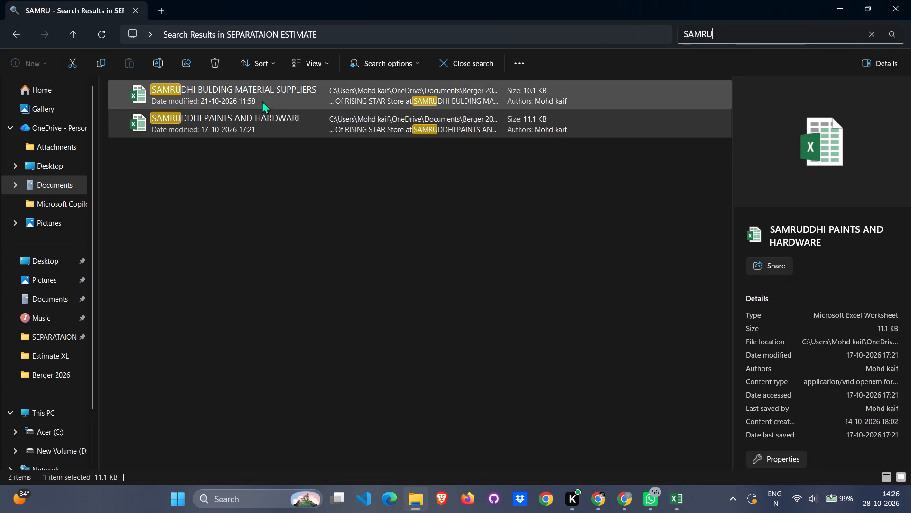
pyautogui.tripleClick(273, 92)
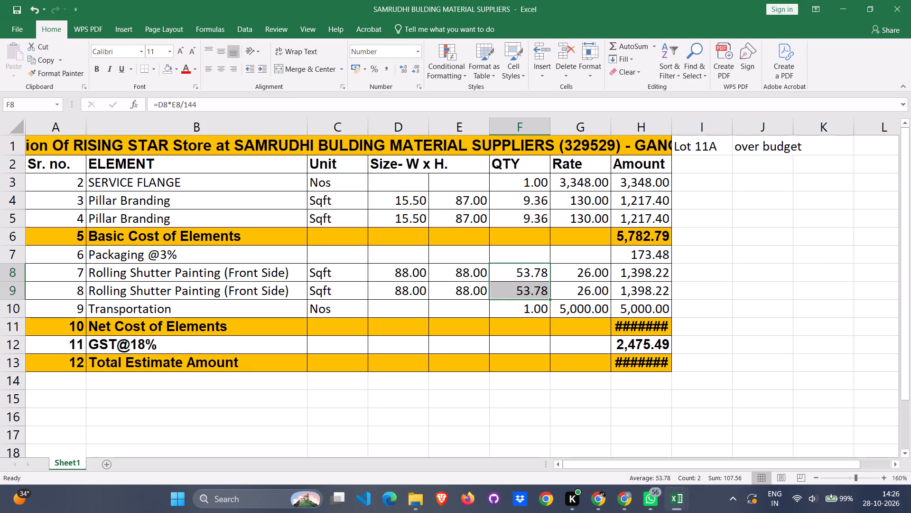
# Enter packaging amount 173.48 in M73 for SAMRUDHI BULDING MATERIAL SUPPLIERS in the Detailed sheet, and save.
pyautogui.hotkey('alt', 'Tab')
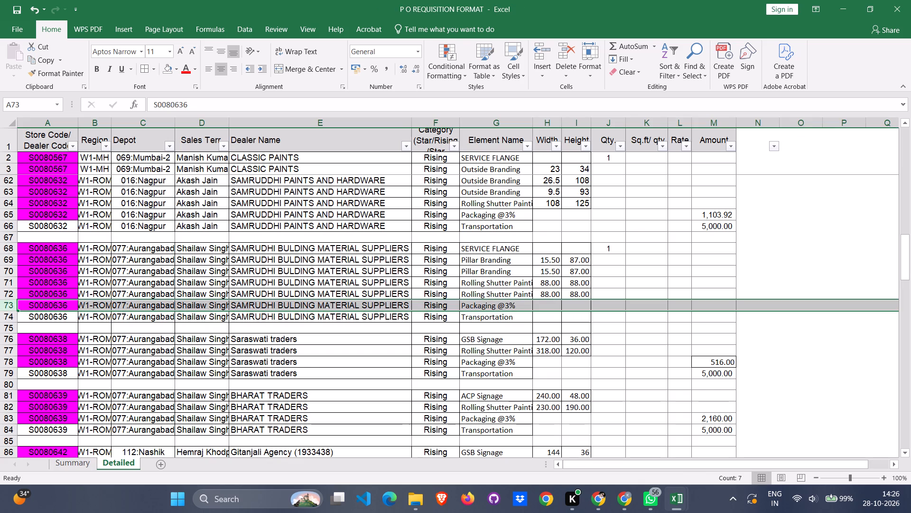
pyautogui.click(723, 301)
pyautogui.write('173.')
pyautogui.write('48')
pyautogui.click(718, 304)
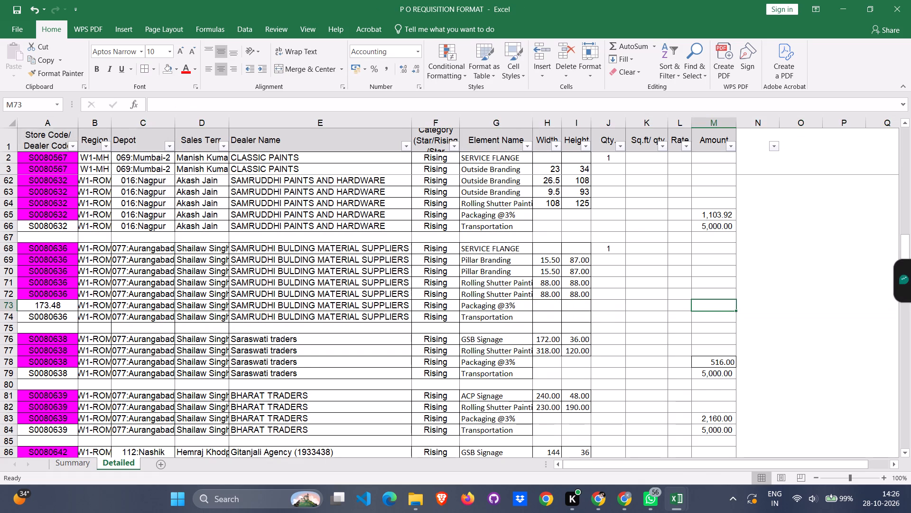
pyautogui.write('173.')
pyautogui.write('48')
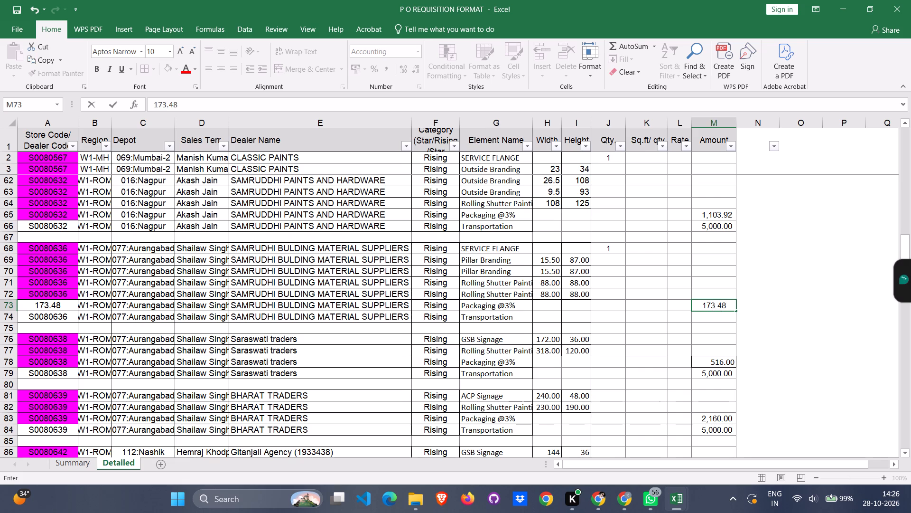
pyautogui.hotkey('ctrl', 's')
# Check the quotation, enter transportation amount 5000 in M74 for SAMRUDHI BULDING MATERIAL SUPPLIERS, and save the requisition workbook.
pyautogui.hotkey('alt', 'Tab')
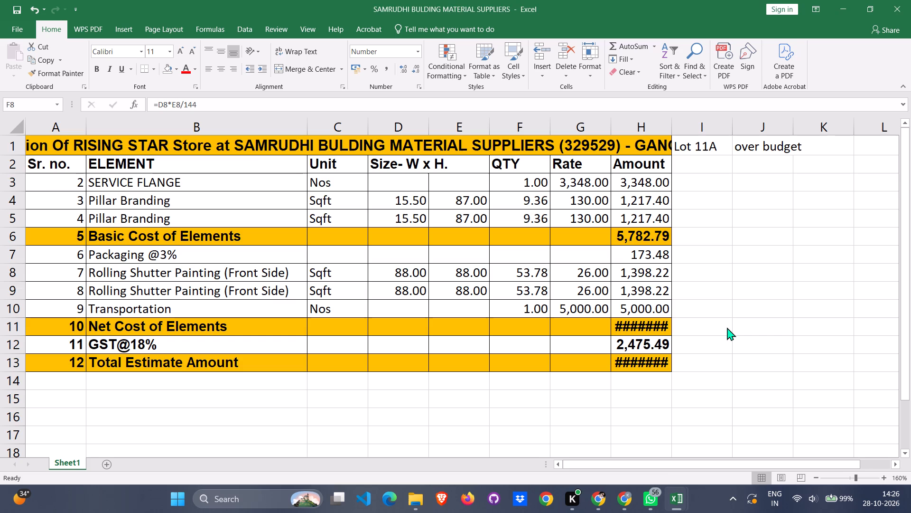
pyautogui.hotkey('alt', 'Tab')
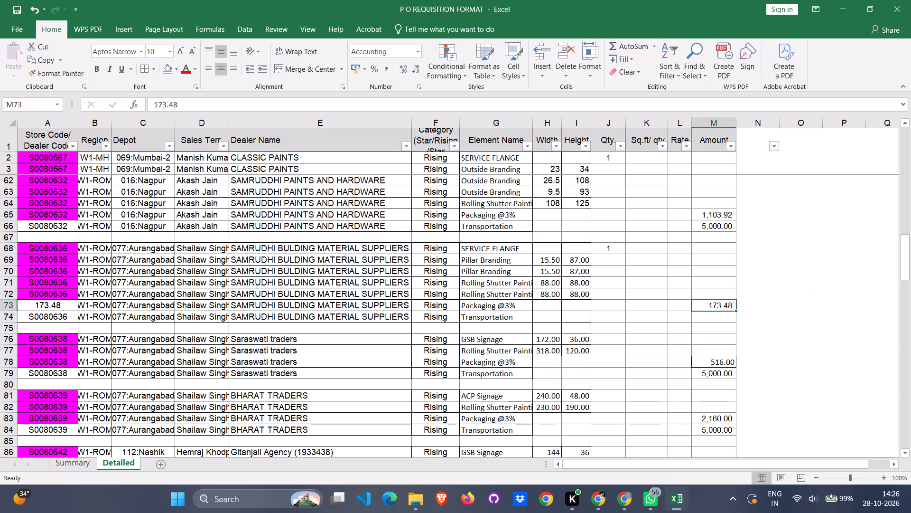
pyautogui.hotkey('alt', 'Tab')
pyautogui.hotkey('alt', 'Tab')
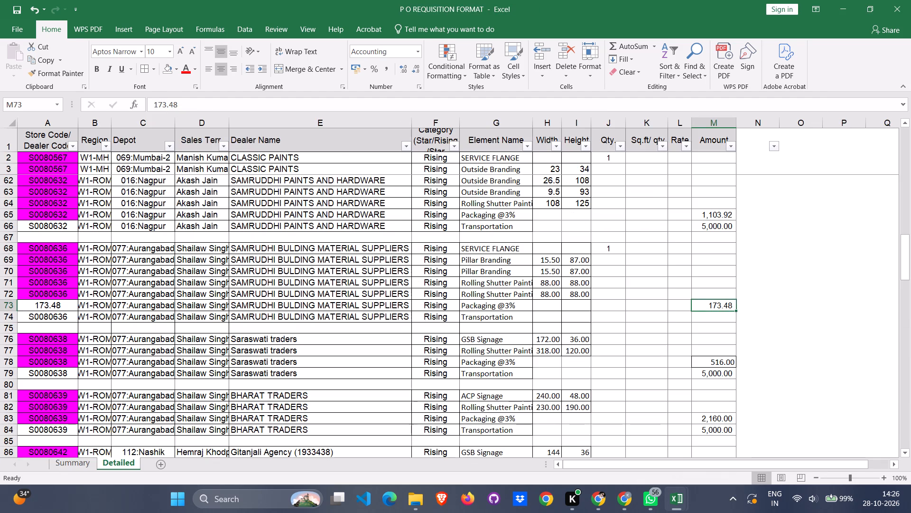
pyautogui.click(719, 318)
pyautogui.write('5000')
pyautogui.hotkey('ctrl', 's')
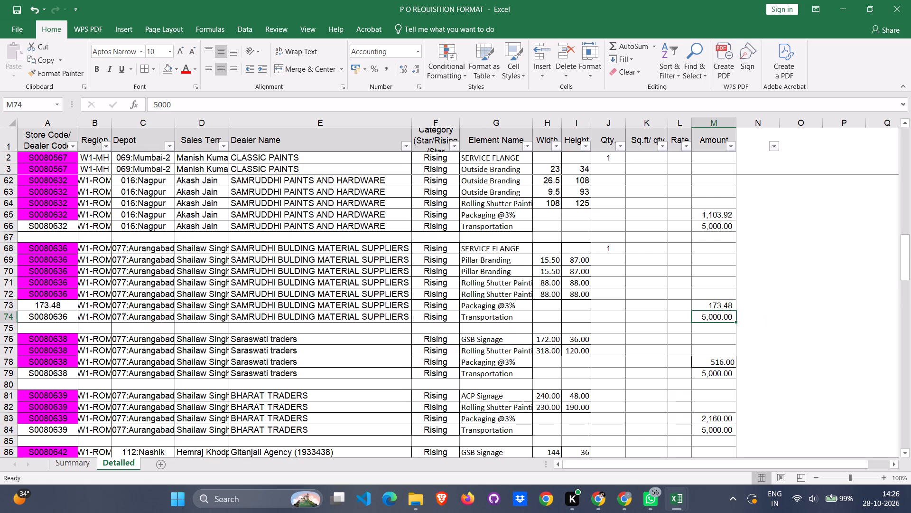
pyautogui.tripleClick(13, 7)
pyautogui.tripleClick(13, 7)
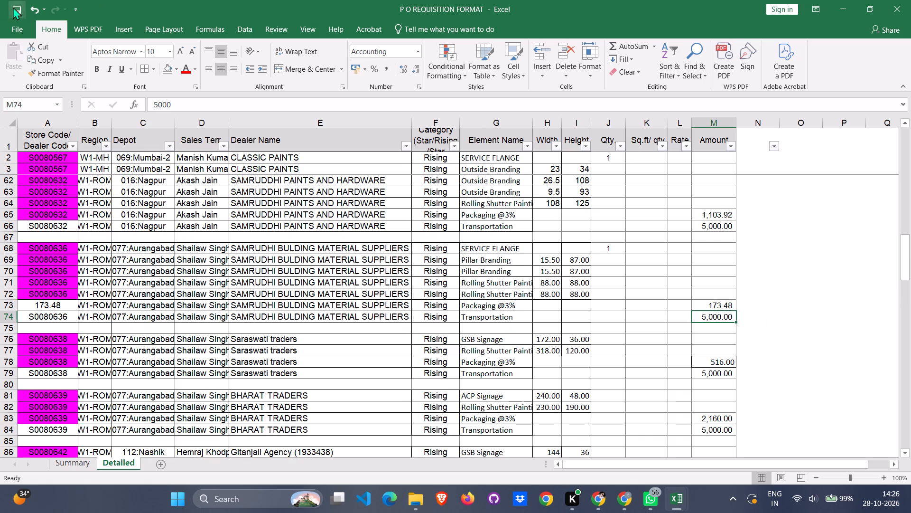
pyautogui.doubleClick(13, 7)
# Switch to the Summary sheet of the requisition and save the workbook.
pyautogui.click(80, 458)
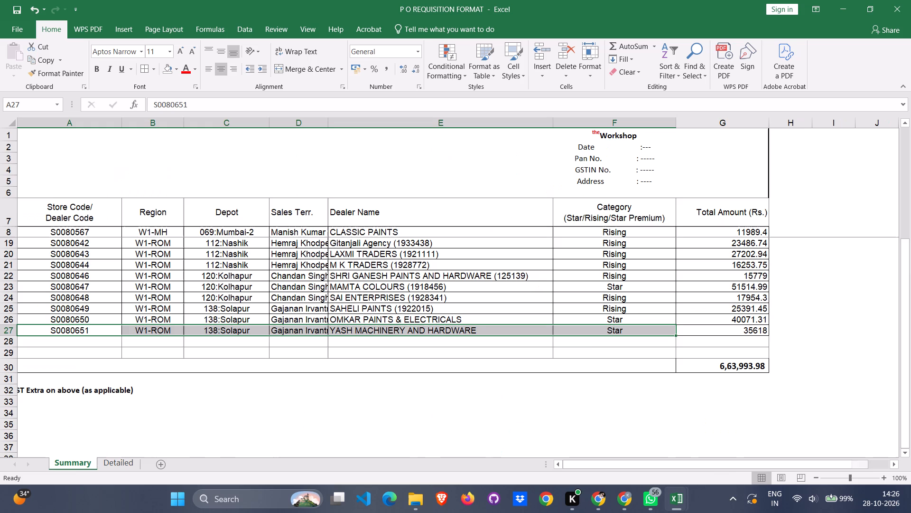
pyautogui.tripleClick(11, 13)
pyautogui.doubleClick(11, 13)
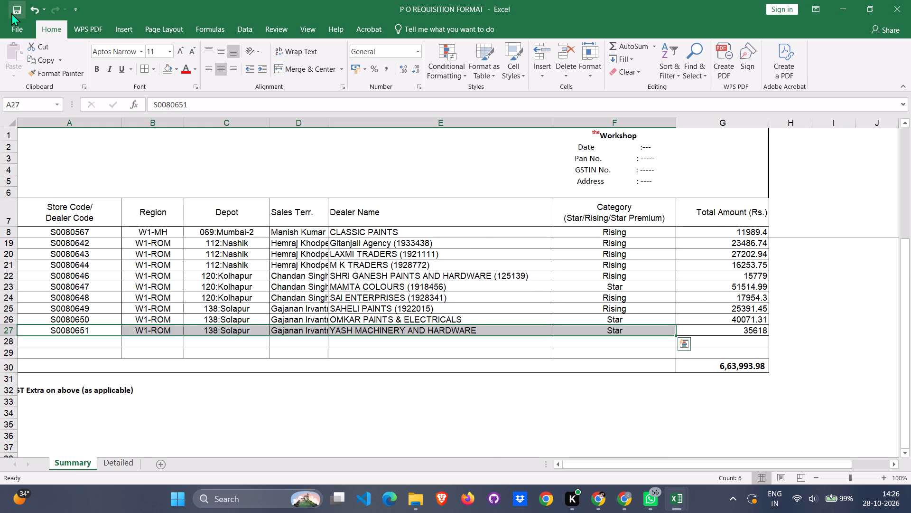
# Review the dealer names in E8:E27 of the Summary sheet, from CLASSIC PAINTS to YASH MACHINERY AND HARDWARE.
pyautogui.scroll(16, 444, 308)
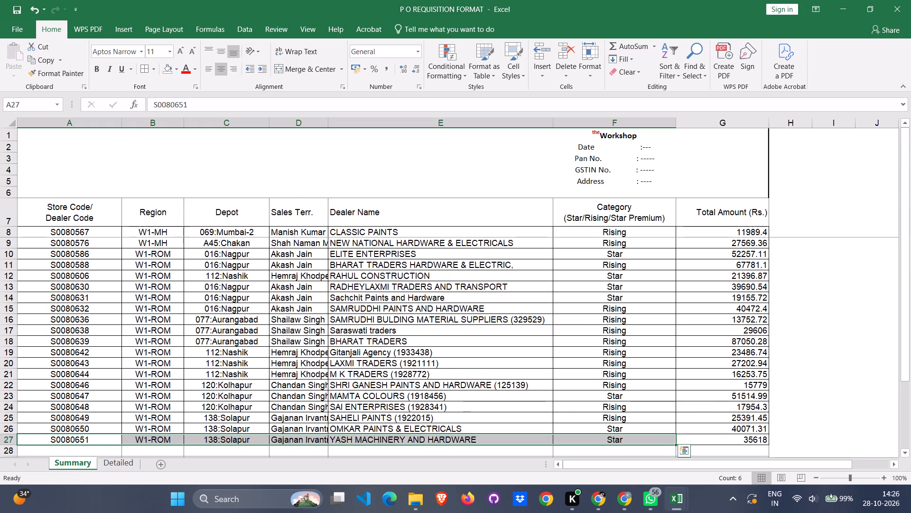
pyautogui.scroll(8, 442, 307)
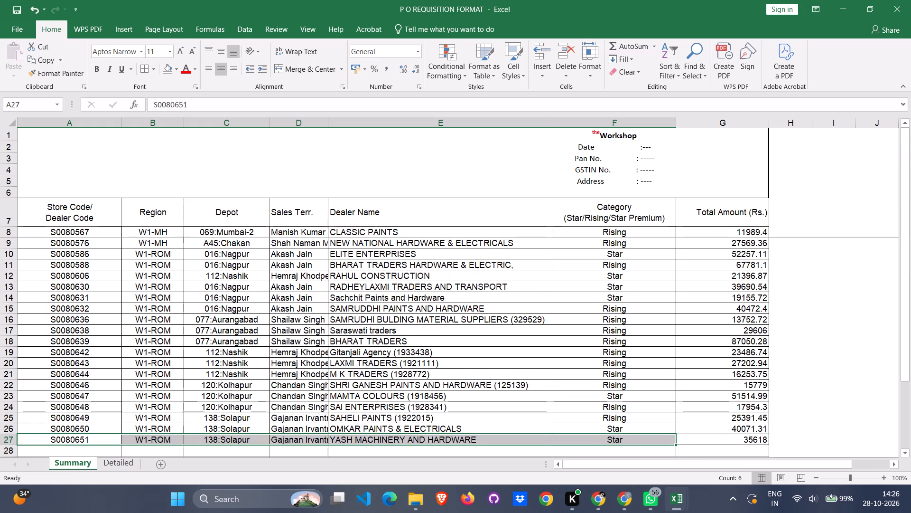
pyautogui.click(410, 234)
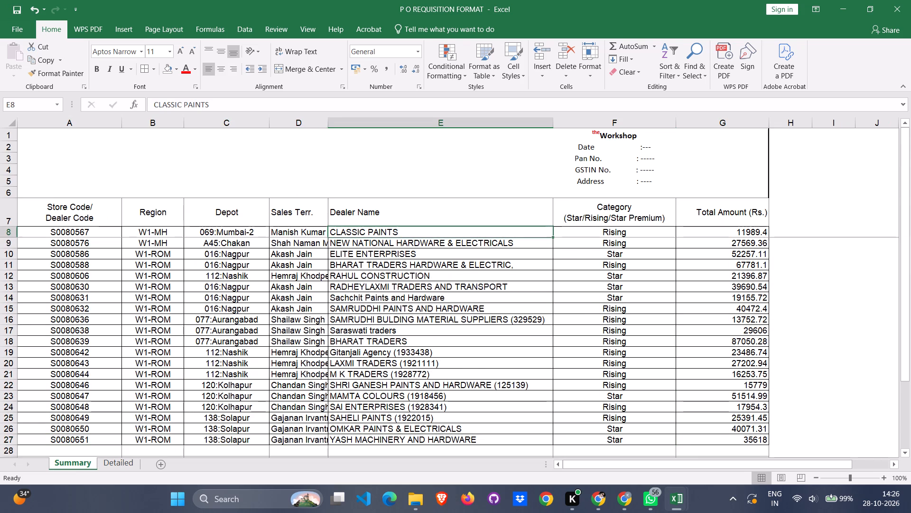
pyautogui.hotkey('shift', 'Down')
pyautogui.hotkey('shift', 'Down')
pyautogui.hotkey('shift', 'Down')
pyautogui.hotkey('shift', 'Down')
pyautogui.hotkey('shift', 'Down')
pyautogui.hotkey('shift', 'Down')
pyautogui.hotkey('shift', 'Down')
pyautogui.hotkey('shift', 'Down')
pyautogui.hotkey('shift', 'Down')
pyautogui.hotkey('shift', 'Down')
pyautogui.hotkey('shift', 'Down')
pyautogui.hotkey('shift', 'Down')
pyautogui.hotkey('shift', 'Down')
pyautogui.hotkey('shift', 'Down')
pyautogui.hotkey('shift', 'Down')
pyautogui.hotkey('shift', 'Down')
pyautogui.hotkey('shift', 'Down')
pyautogui.hotkey('shift', 'Down')
pyautogui.hotkey('shift', 'Down')
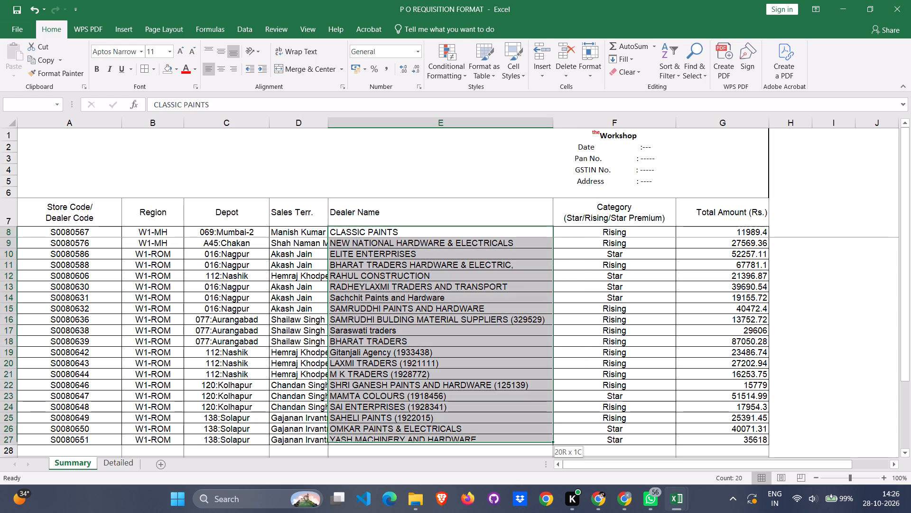
pyautogui.click(210, 163)
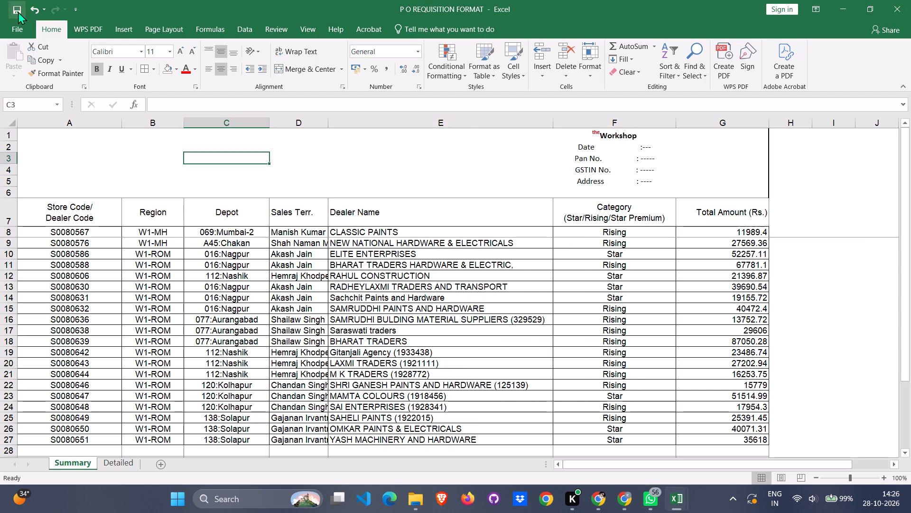
# Save and close the P O REQUISITION FORMAT workbook and close the SAMRUDHI BULDING MATERIAL SUPPLIERS quotation workbook.
pyautogui.tripleClick(21, 4)
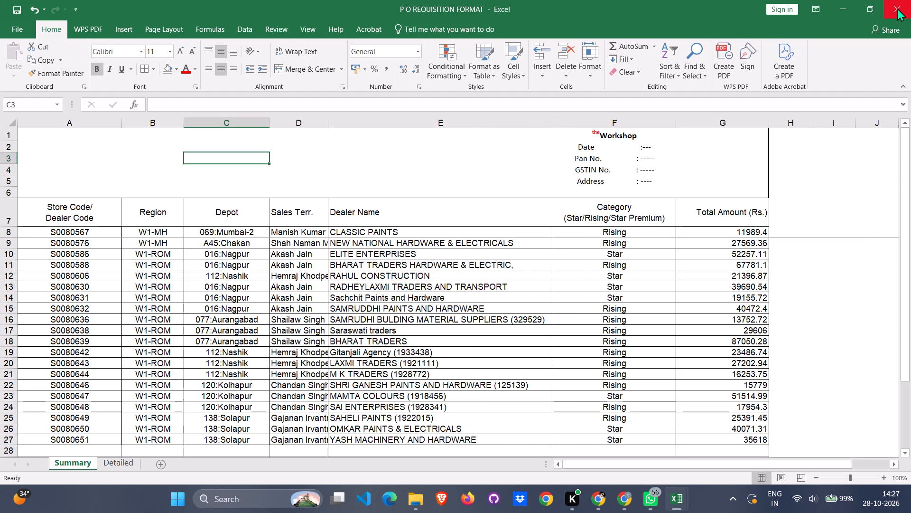
pyautogui.click(897, 8)
pyautogui.click(888, 7)
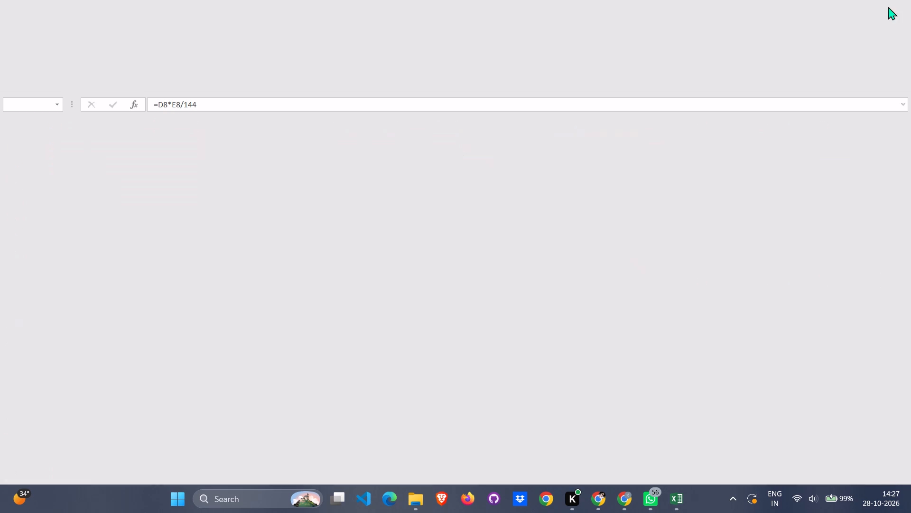
# Go to the Documents folder and bring up the available actions for the P O REQUISITION FORMAT file.
pyautogui.click(58, 189)
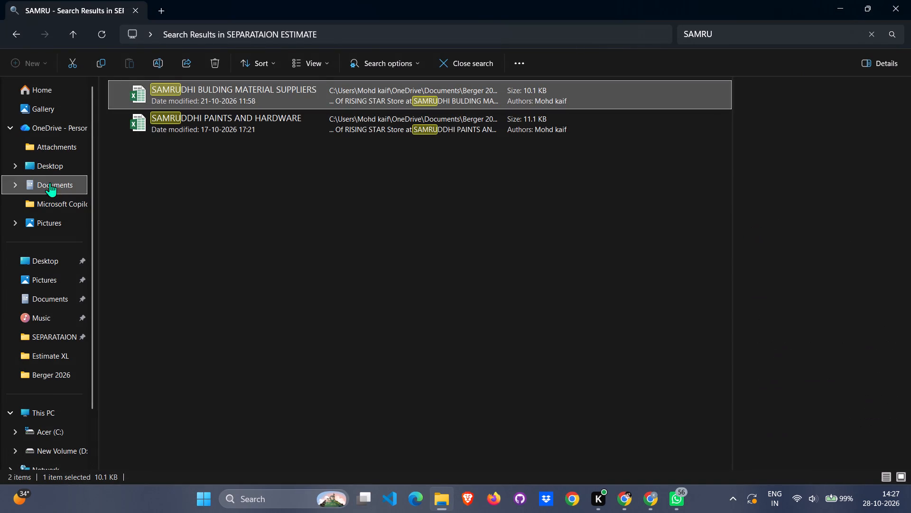
pyautogui.click(362, 127)
pyautogui.rightClick(363, 126)
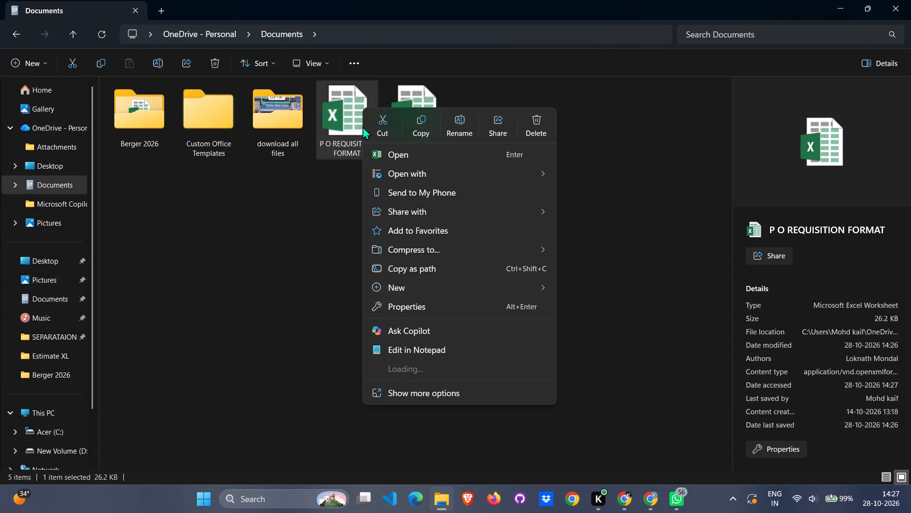